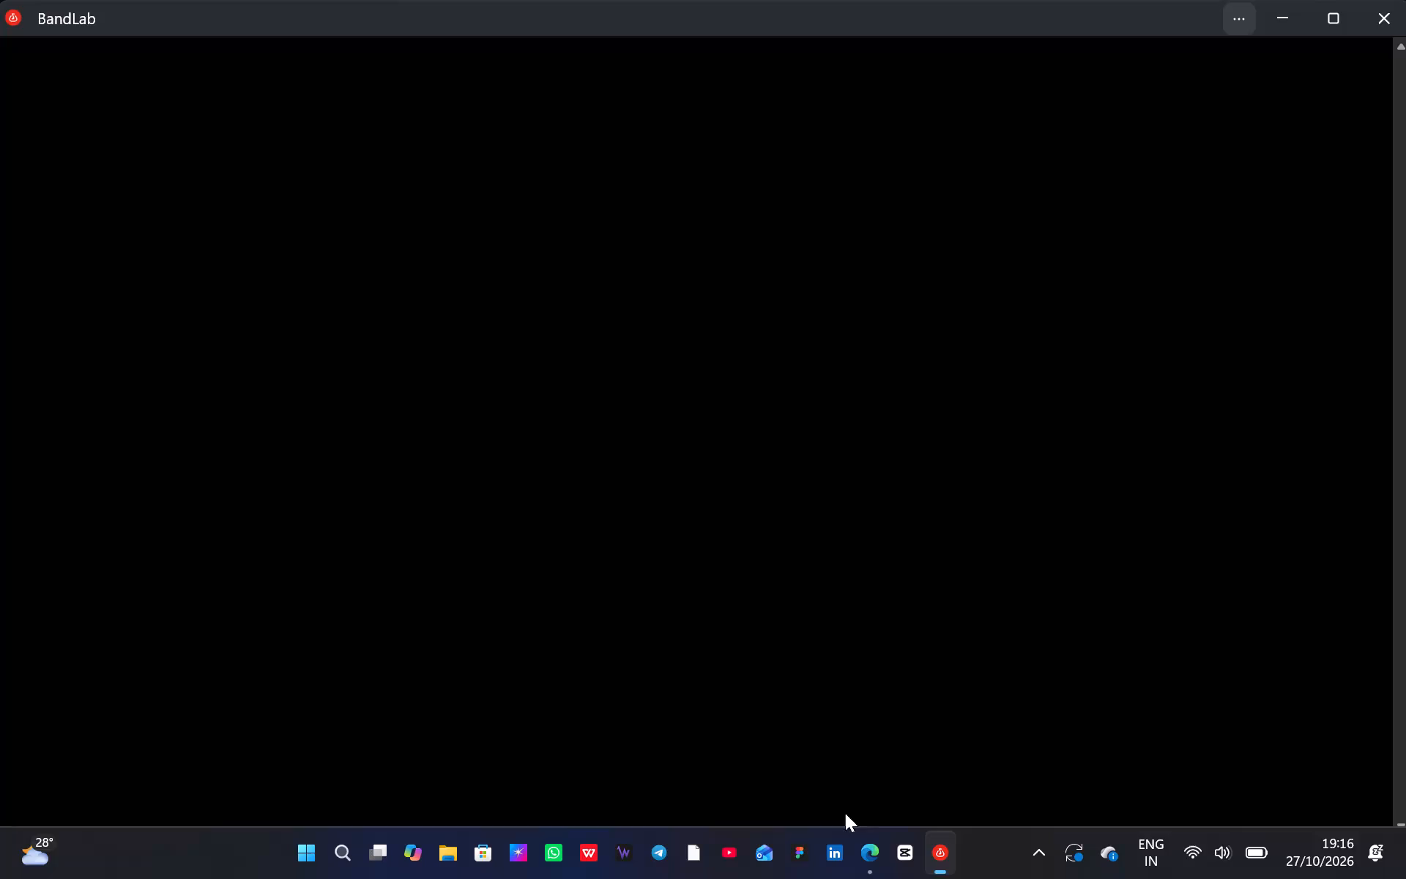
Switch to Microsoft Edge and open YouTube in a new tab alongside the RouteNote release page.
{"action": "left_click", "coordinate": [860, 837]}
{"action": "left_click", "coordinate": [341, 21]}
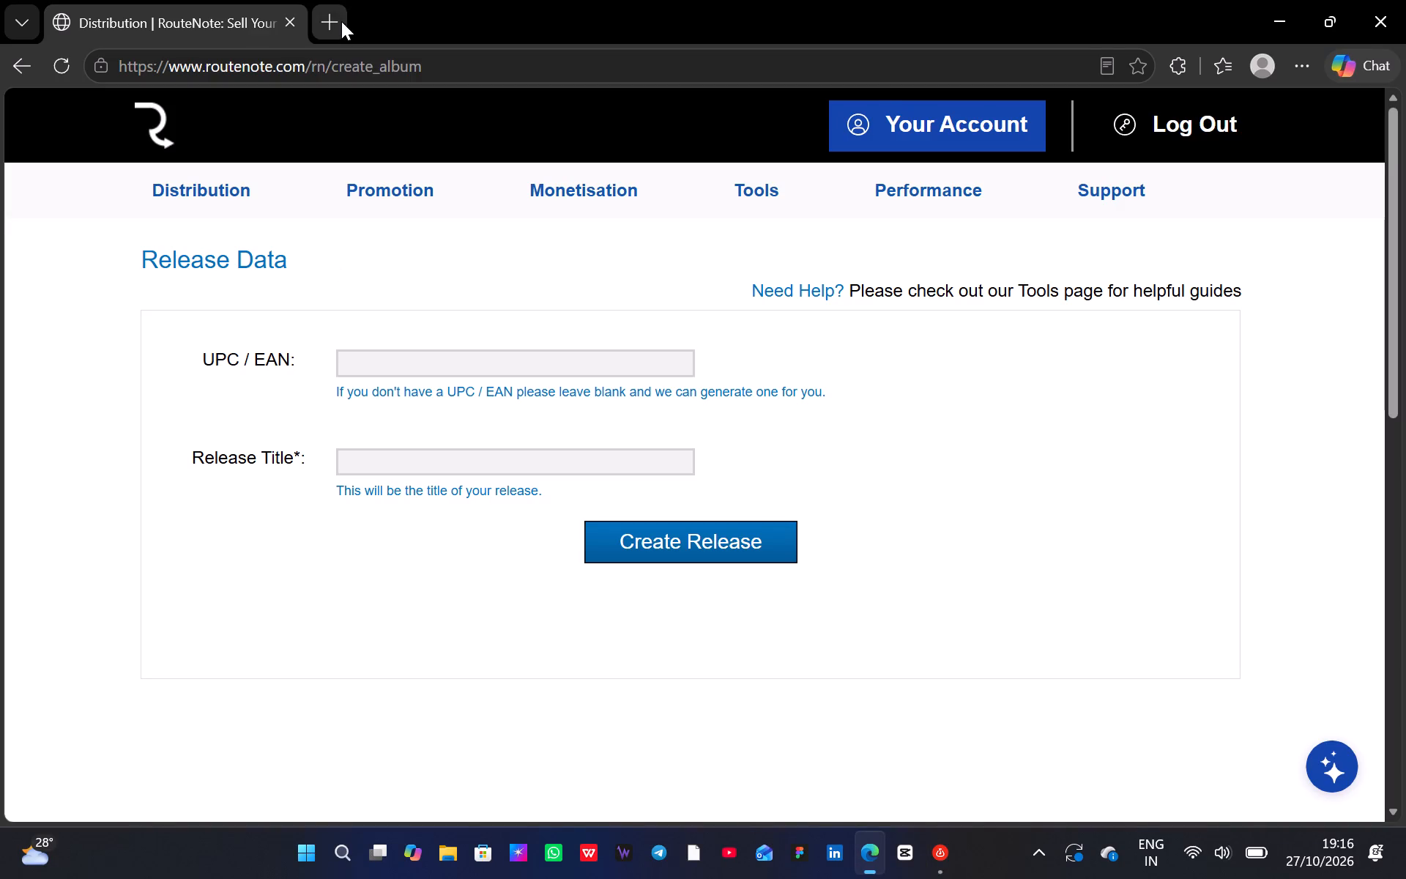
{"action": "key", "text": "y"}
{"action": "left_click", "coordinate": [302, 103]}
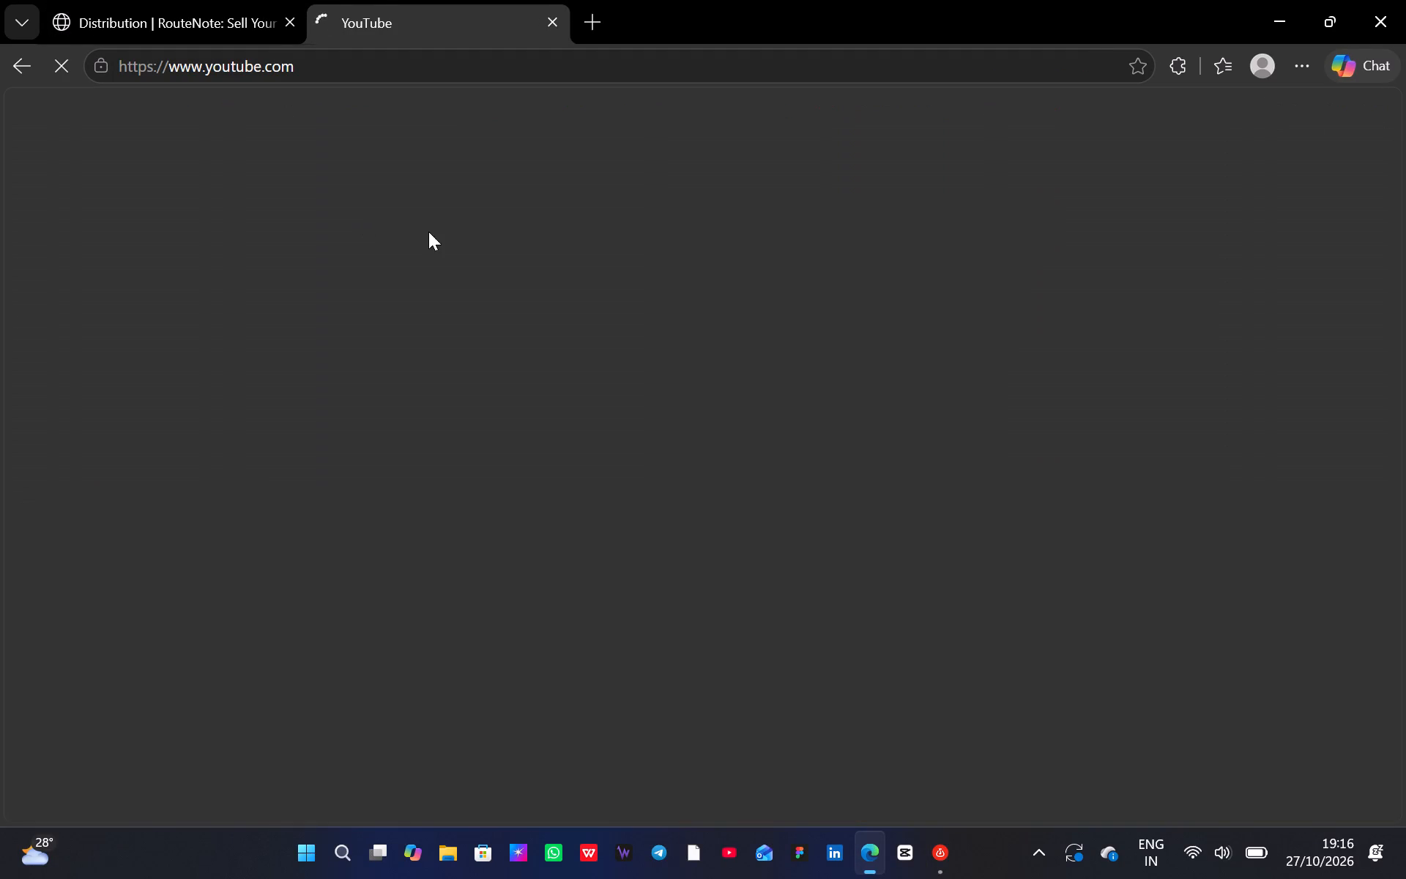
{"action": "left_click", "coordinate": [231, 2]}
{"action": "left_click", "coordinate": [345, 0]}
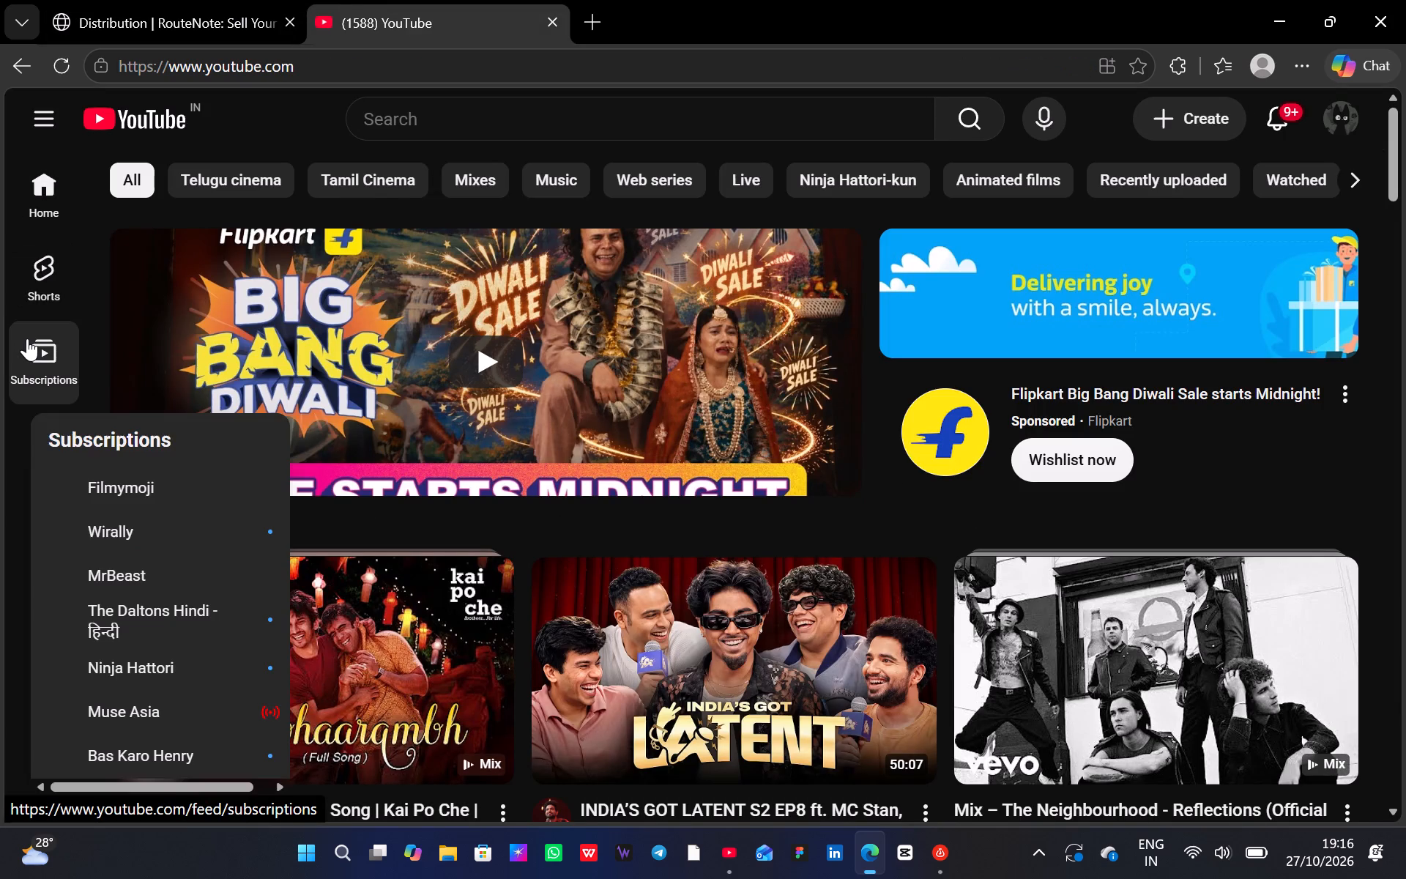
Open the full list of subscribed channels and go to the solo musician's channel at its very end.
{"action": "scroll", "coordinate": [136, 705], "scroll_direction": "down", "scroll_amount": 5}
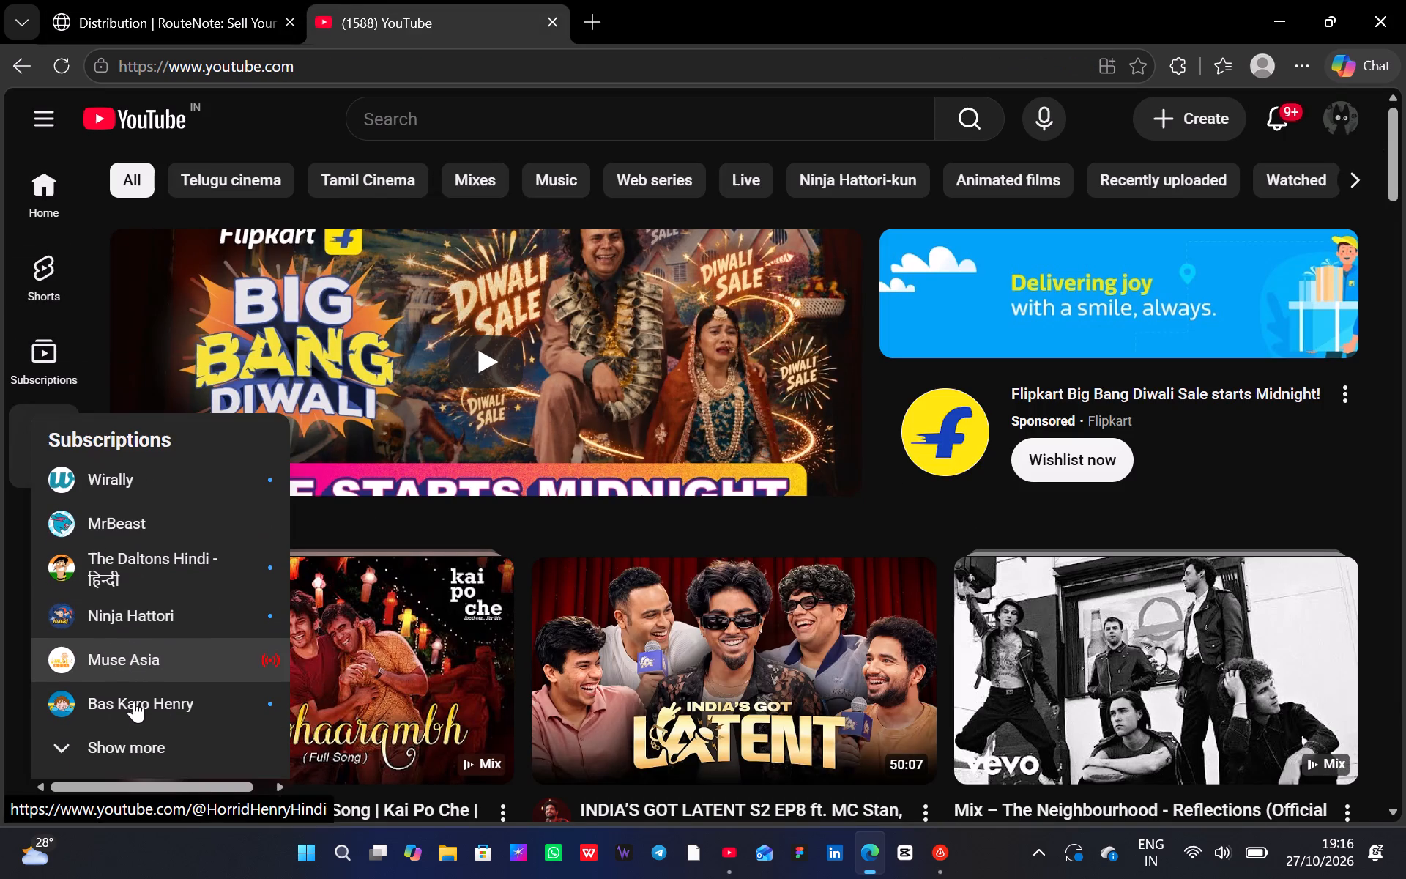
{"action": "left_click", "coordinate": [135, 735]}
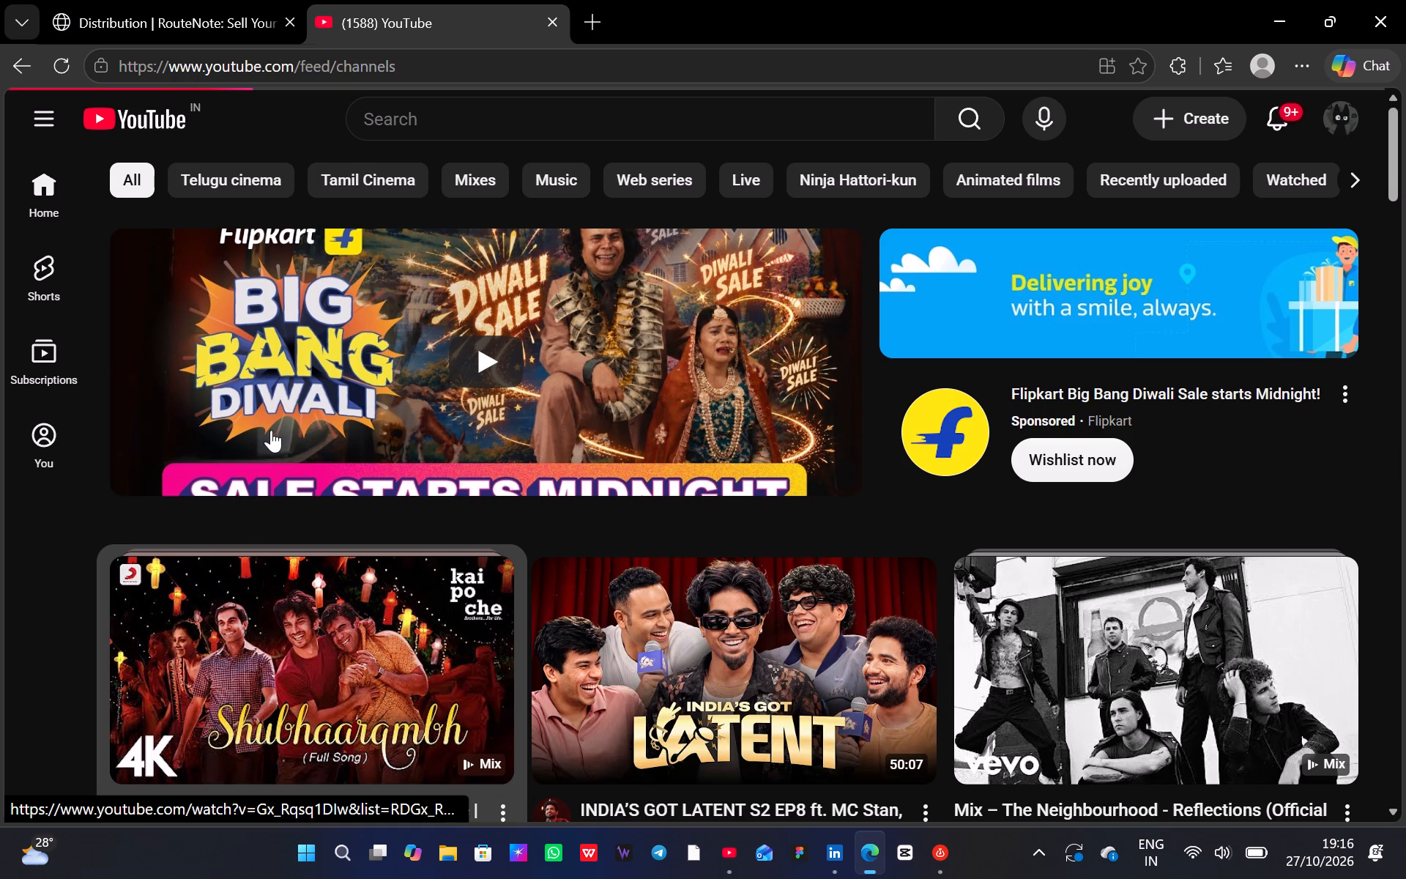
{"action": "scroll", "coordinate": [547, 387], "scroll_direction": "down", "scroll_amount": 8}
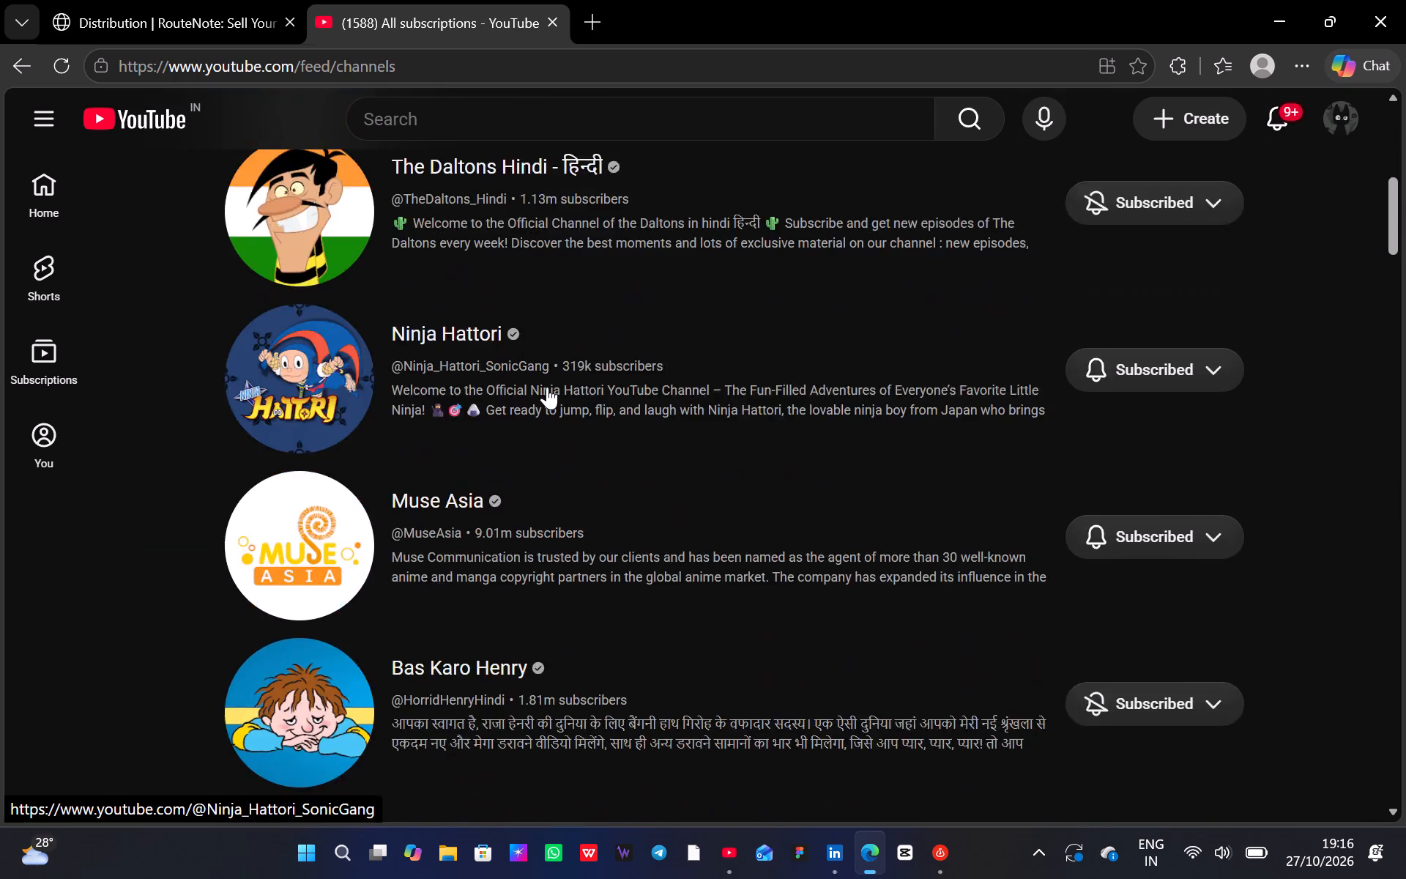
{"action": "scroll", "coordinate": [547, 387], "scroll_direction": "down", "scroll_amount": 18}
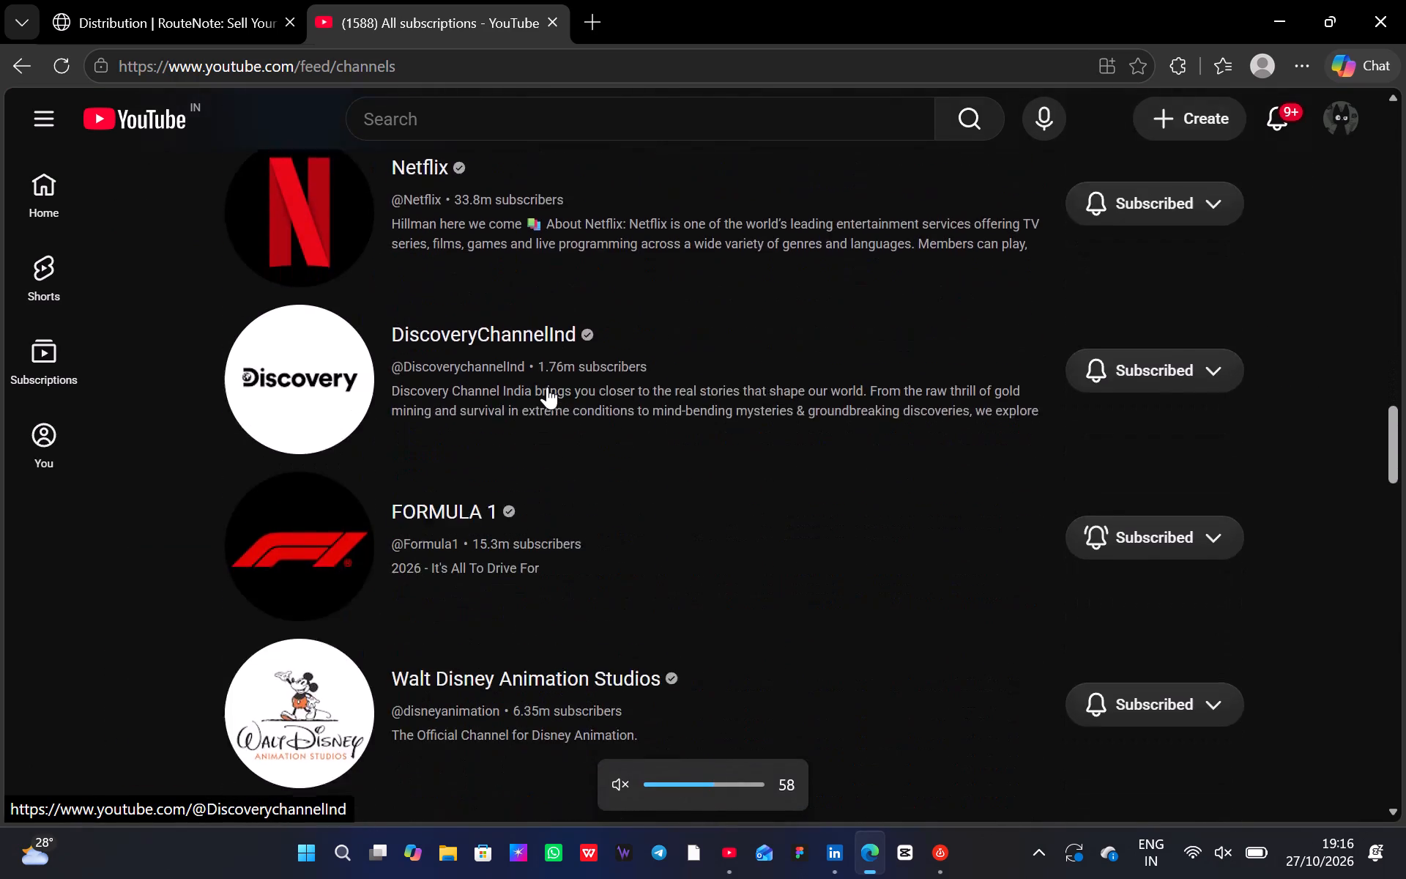
{"action": "scroll", "coordinate": [547, 387], "scroll_direction": "down", "scroll_amount": 20}
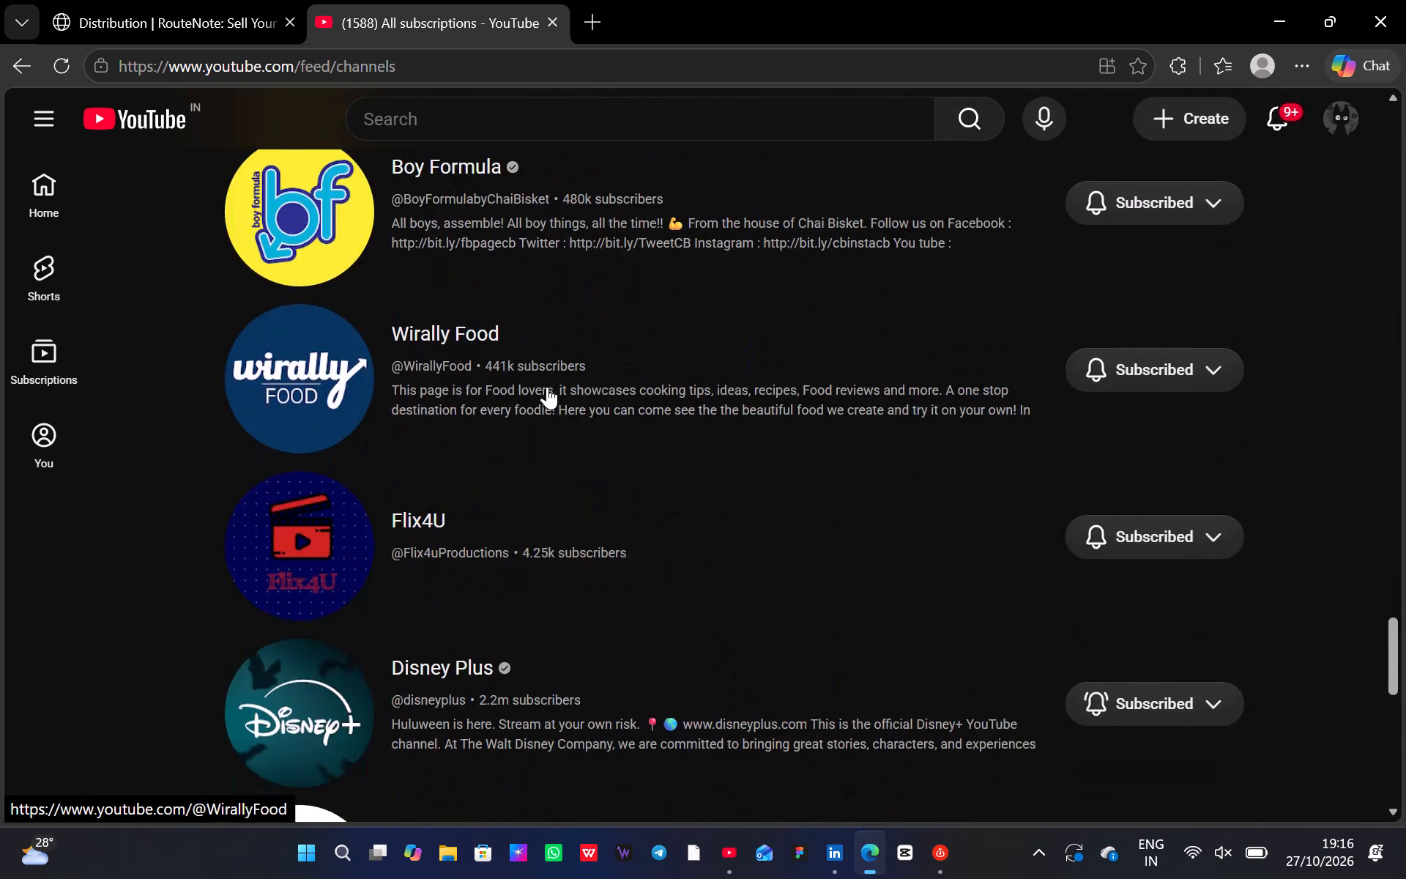
{"action": "scroll", "coordinate": [547, 387], "scroll_direction": "down", "scroll_amount": 12}
{"action": "left_click", "coordinate": [473, 679]}
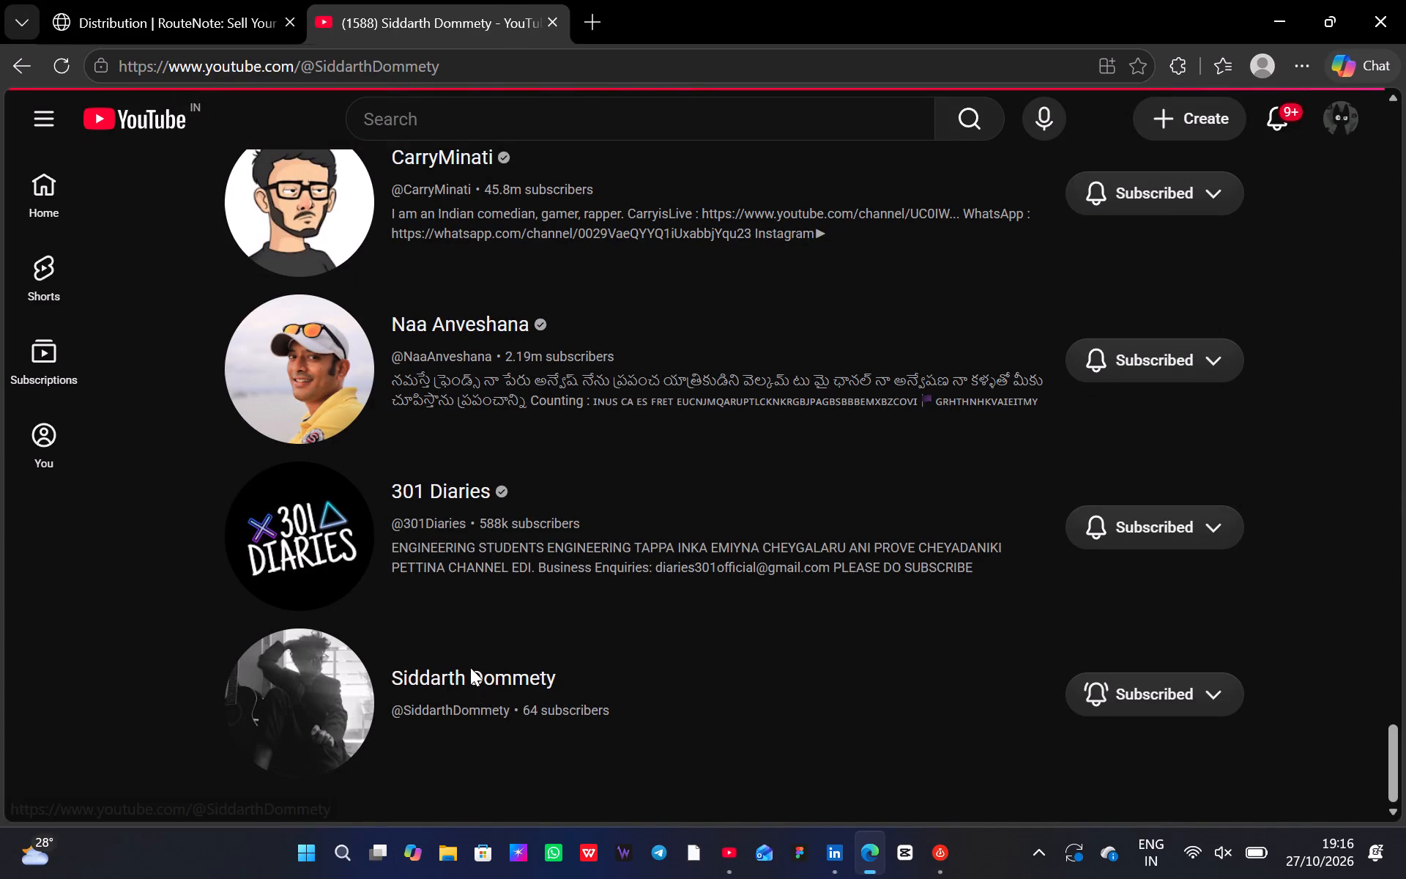
Look through the musician's videos and playlists on the channel's home page, including Personal Favourite and When Gravity Sleeps.
{"action": "scroll", "coordinate": [553, 391], "scroll_direction": "down", "scroll_amount": 6}
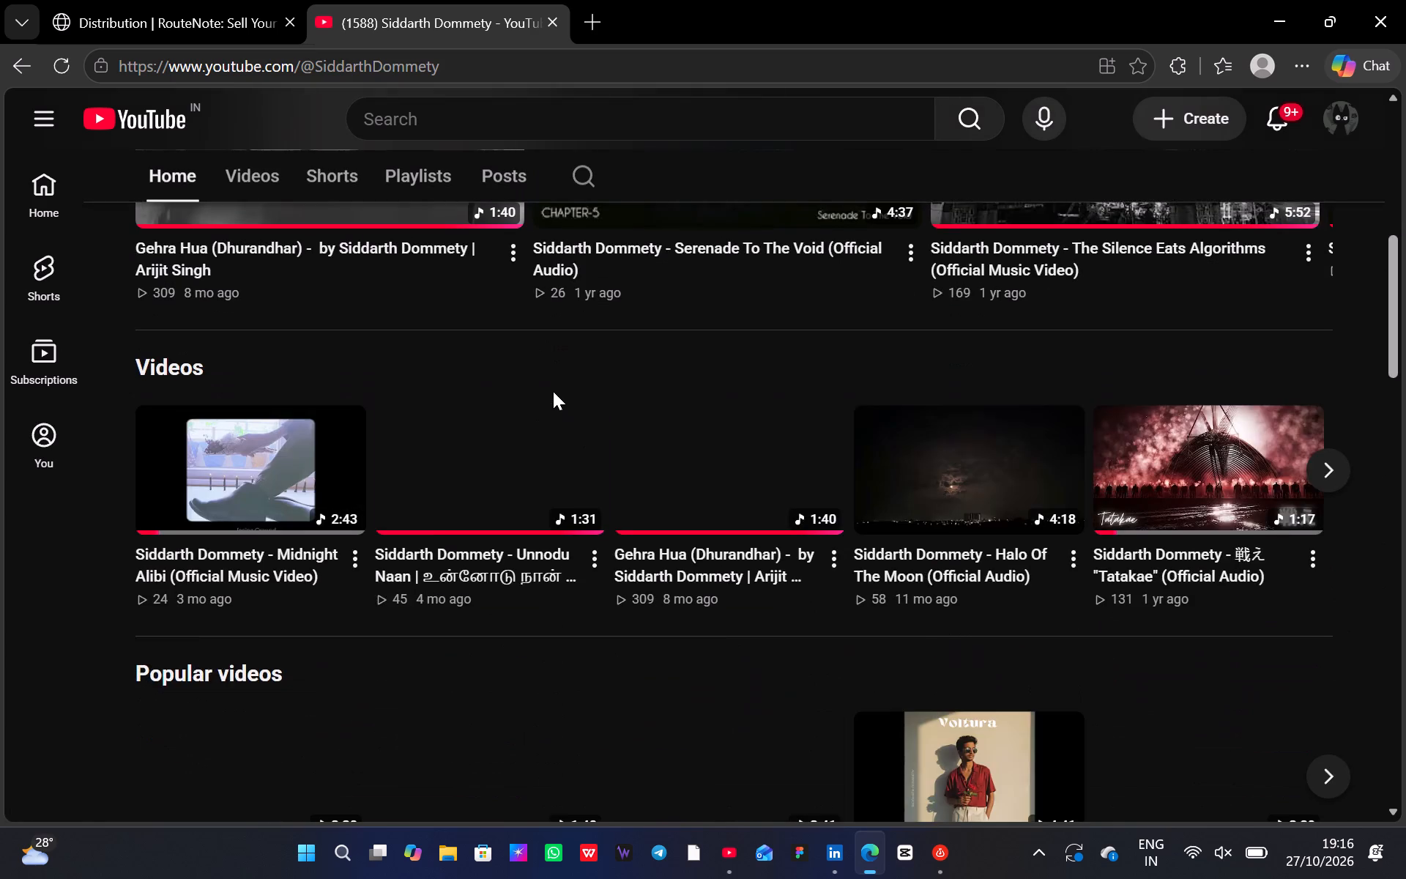
{"action": "scroll", "coordinate": [553, 391], "scroll_direction": "down", "scroll_amount": 6}
{"action": "scroll", "coordinate": [553, 391], "scroll_direction": "up", "scroll_amount": 2}
{"action": "scroll", "coordinate": [553, 391], "scroll_direction": "down", "scroll_amount": 2}
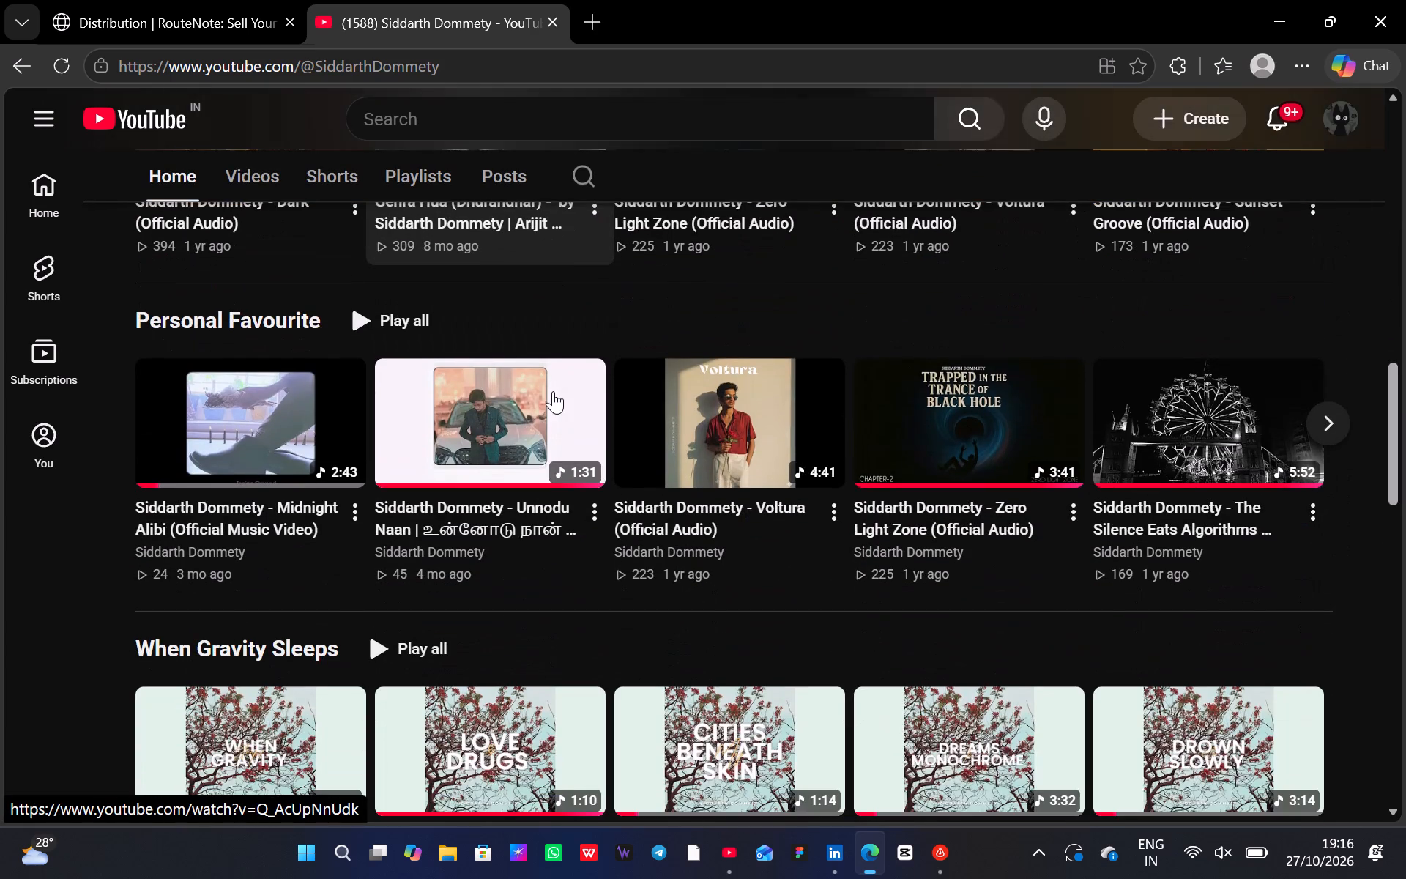
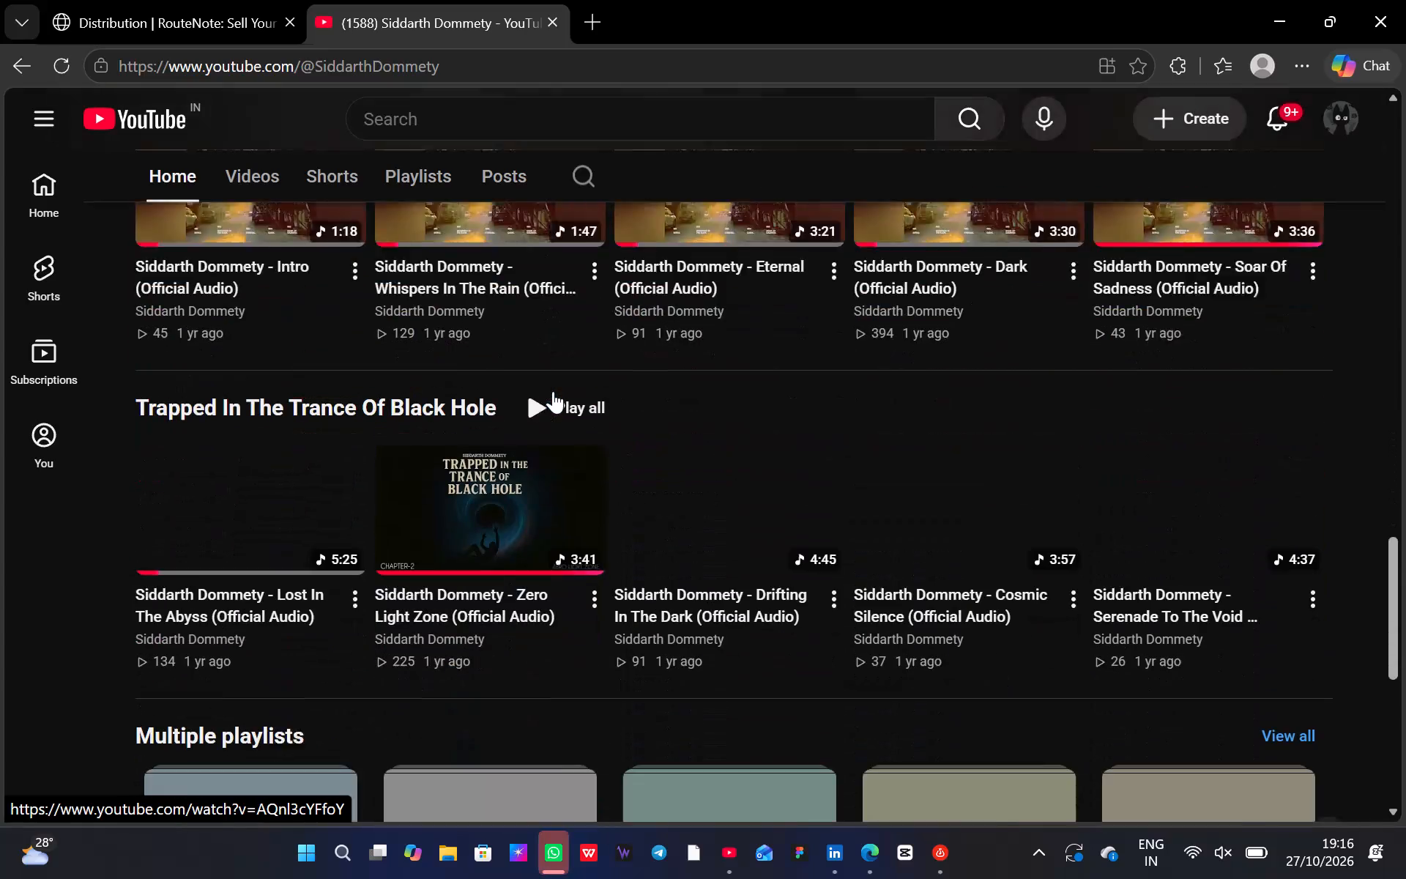
Look through the rest of the channel's home page, including Trapped In The Trance Of Black Hole, Multiple playlists and Cover Songs.
{"action": "scroll", "coordinate": [553, 391], "scroll_direction": "down", "scroll_amount": 1}
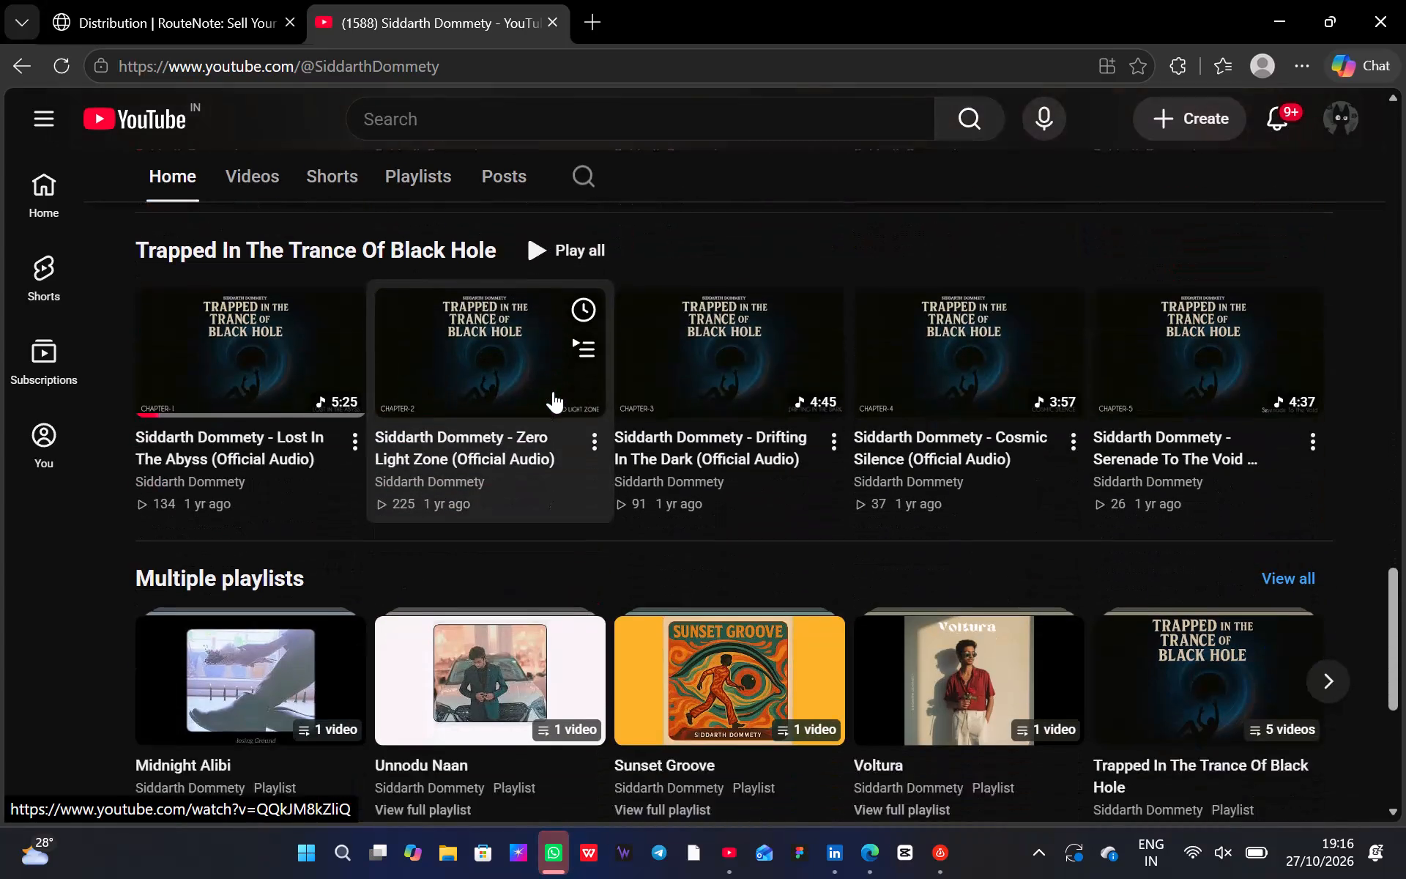
{"action": "scroll", "coordinate": [553, 391], "scroll_direction": "down", "scroll_amount": 3}
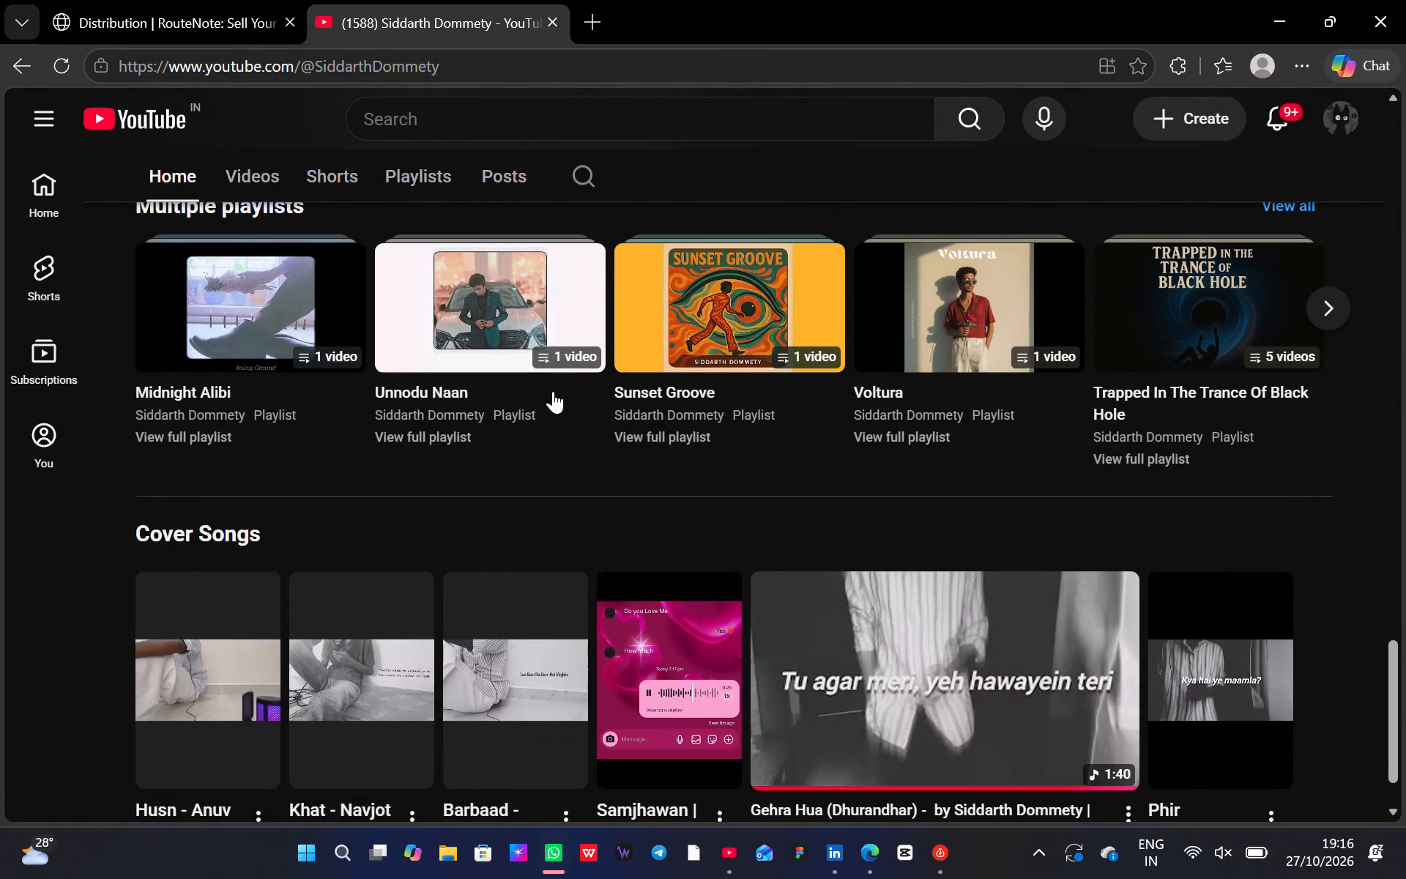
{"action": "scroll", "coordinate": [553, 391], "scroll_direction": "down", "scroll_amount": 5}
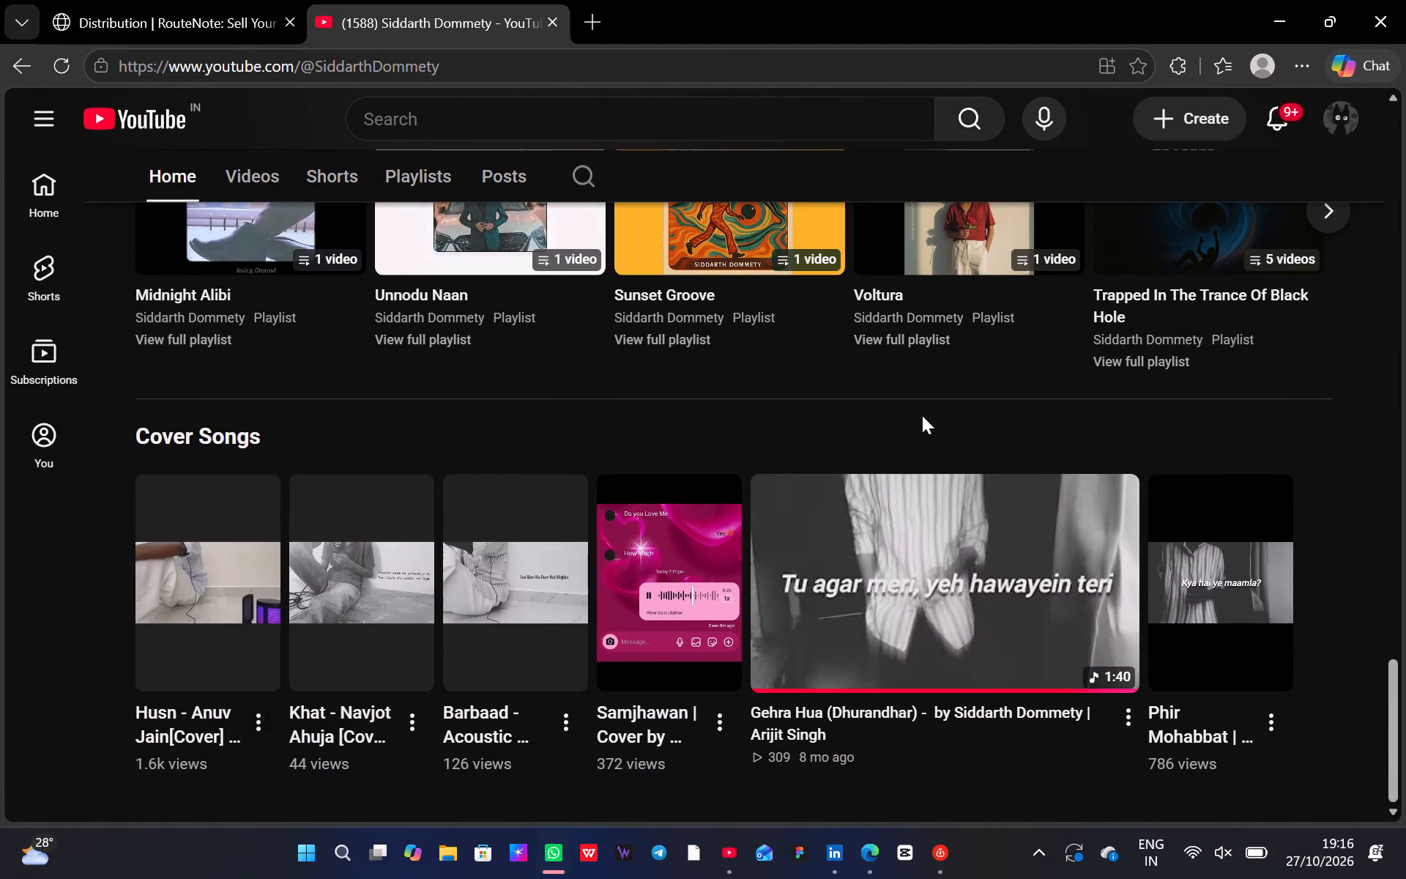
{"action": "scroll", "coordinate": [1057, 407], "scroll_direction": "up", "scroll_amount": 2}
{"action": "left_click", "coordinate": [1346, 433]}
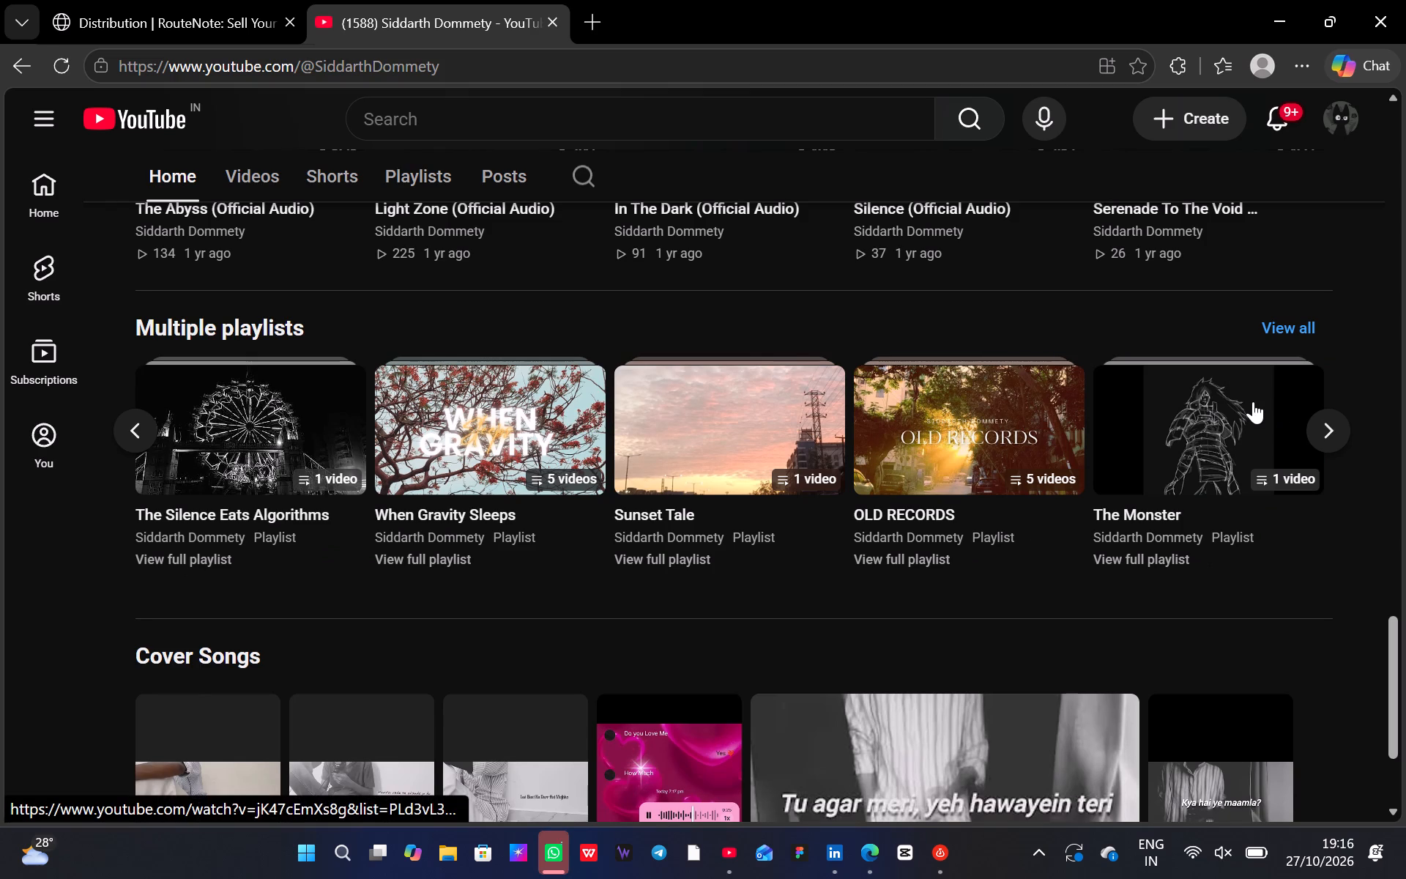
{"action": "scroll", "coordinate": [1252, 401], "scroll_direction": "up", "scroll_amount": 8}
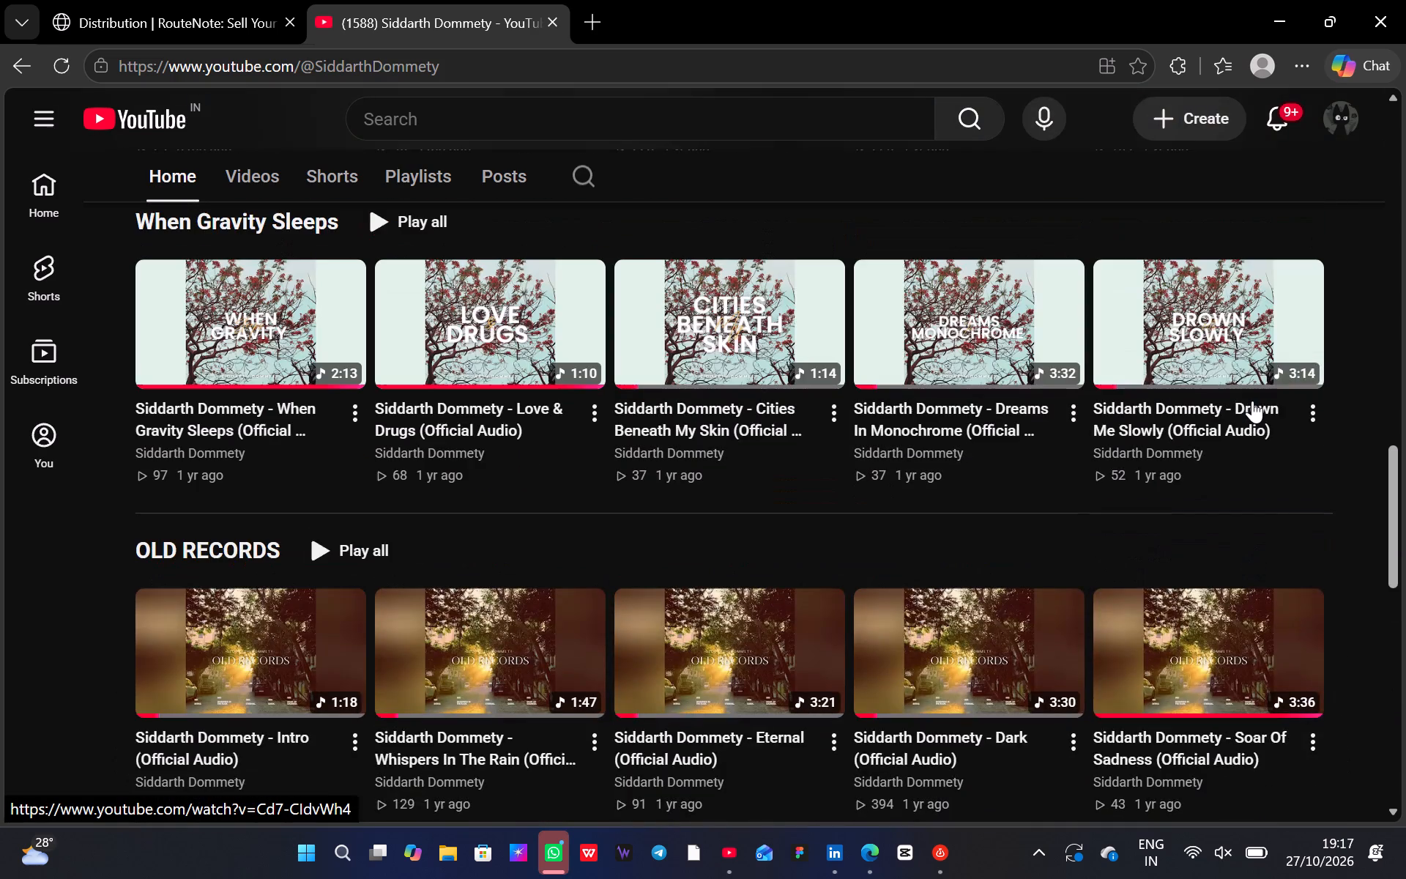
{"action": "scroll", "coordinate": [1252, 401], "scroll_direction": "up", "scroll_amount": 5}
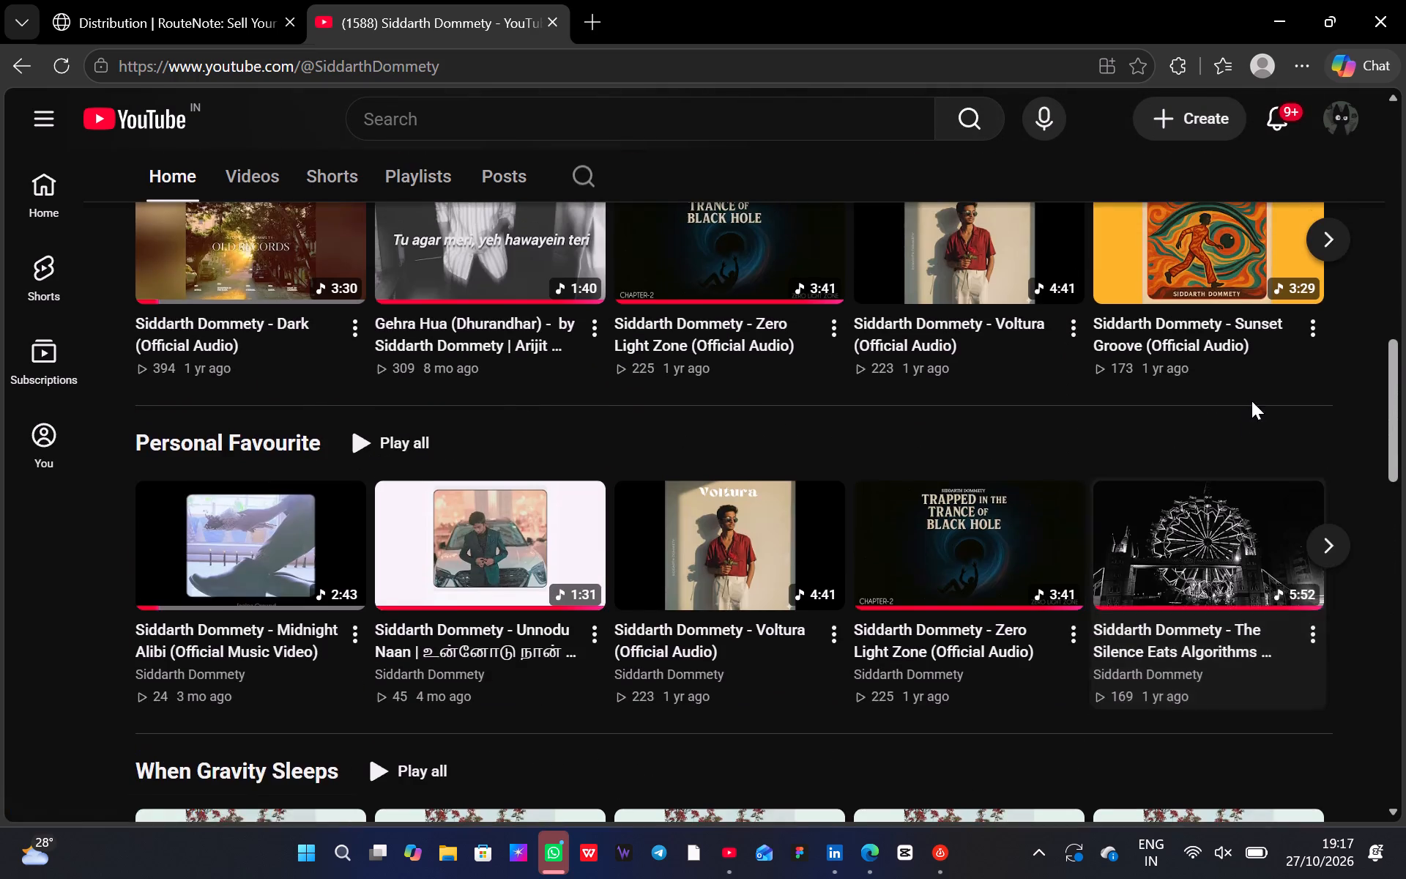
{"action": "scroll", "coordinate": [1251, 401], "scroll_direction": "up", "scroll_amount": 2}
{"action": "scroll", "coordinate": [1192, 415], "scroll_direction": "down", "scroll_amount": 1}
Open the Personal Favourite playlist and go to the video of its last song, Whispers In The Rain.
{"action": "left_click", "coordinate": [288, 561]}
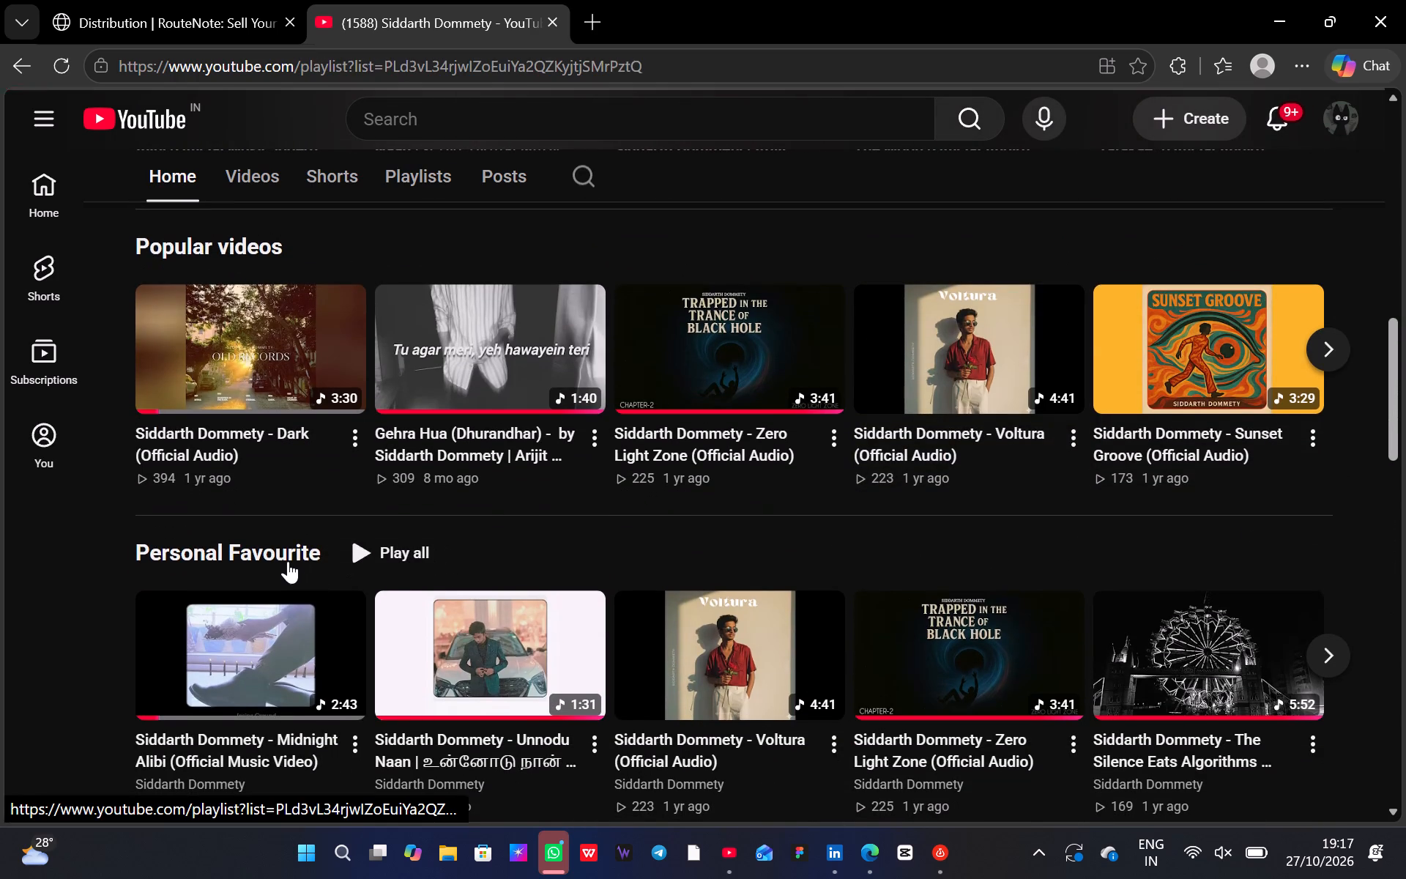
{"action": "scroll", "coordinate": [576, 352], "scroll_direction": "down", "scroll_amount": 3}
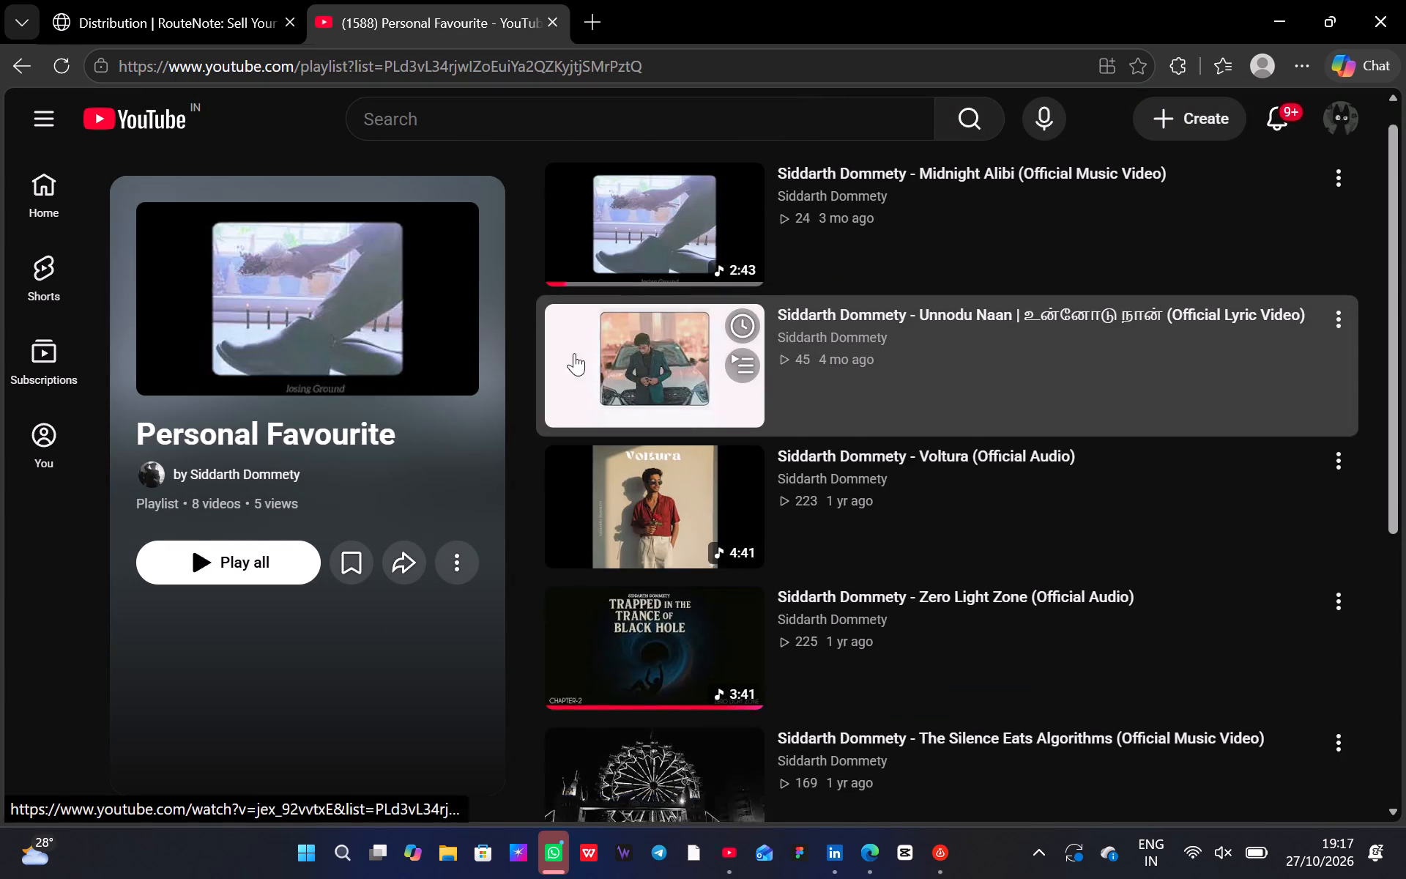
{"action": "scroll", "coordinate": [574, 353], "scroll_direction": "down", "scroll_amount": 12}
{"action": "scroll", "coordinate": [672, 590], "scroll_direction": "down", "scroll_amount": 3}
{"action": "scroll", "coordinate": [720, 680], "scroll_direction": "down", "scroll_amount": 4}
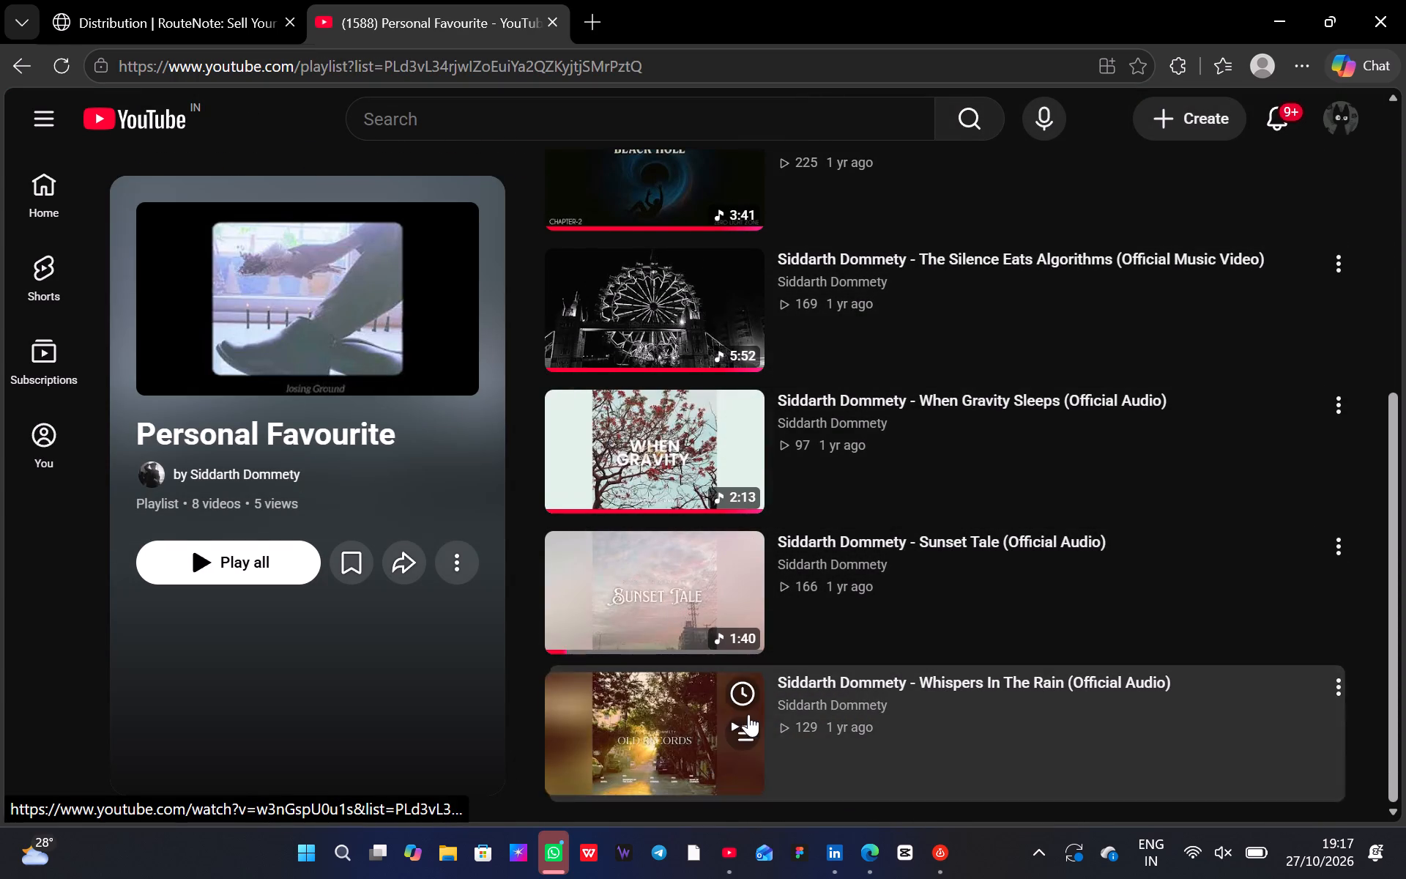
{"action": "left_click", "coordinate": [801, 712]}
{"action": "left_click", "coordinate": [12, 70]}
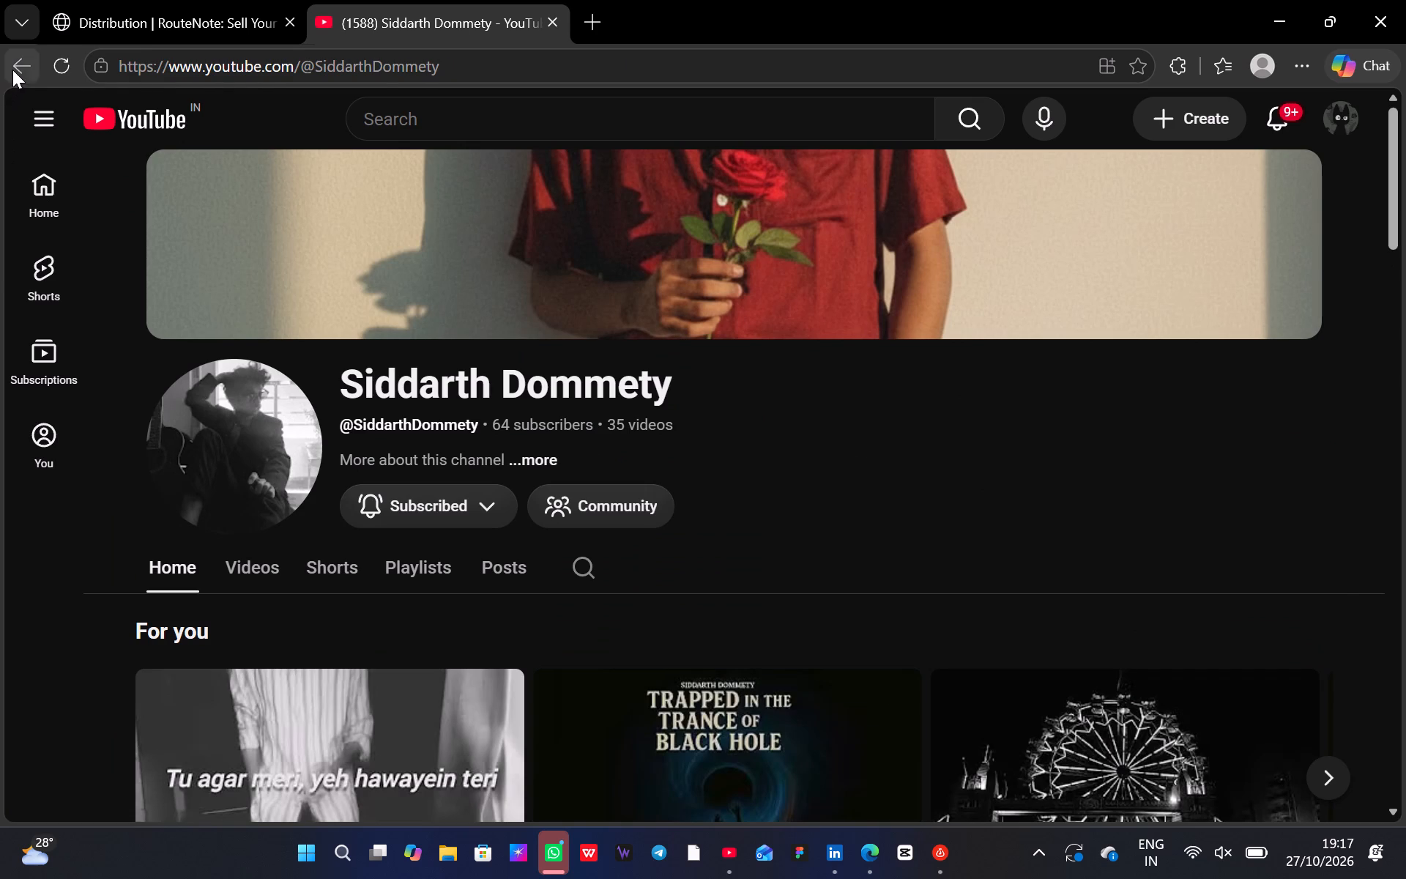
{"action": "scroll", "coordinate": [604, 568], "scroll_direction": "down", "scroll_amount": 7}
{"action": "left_click", "coordinate": [592, 743]}
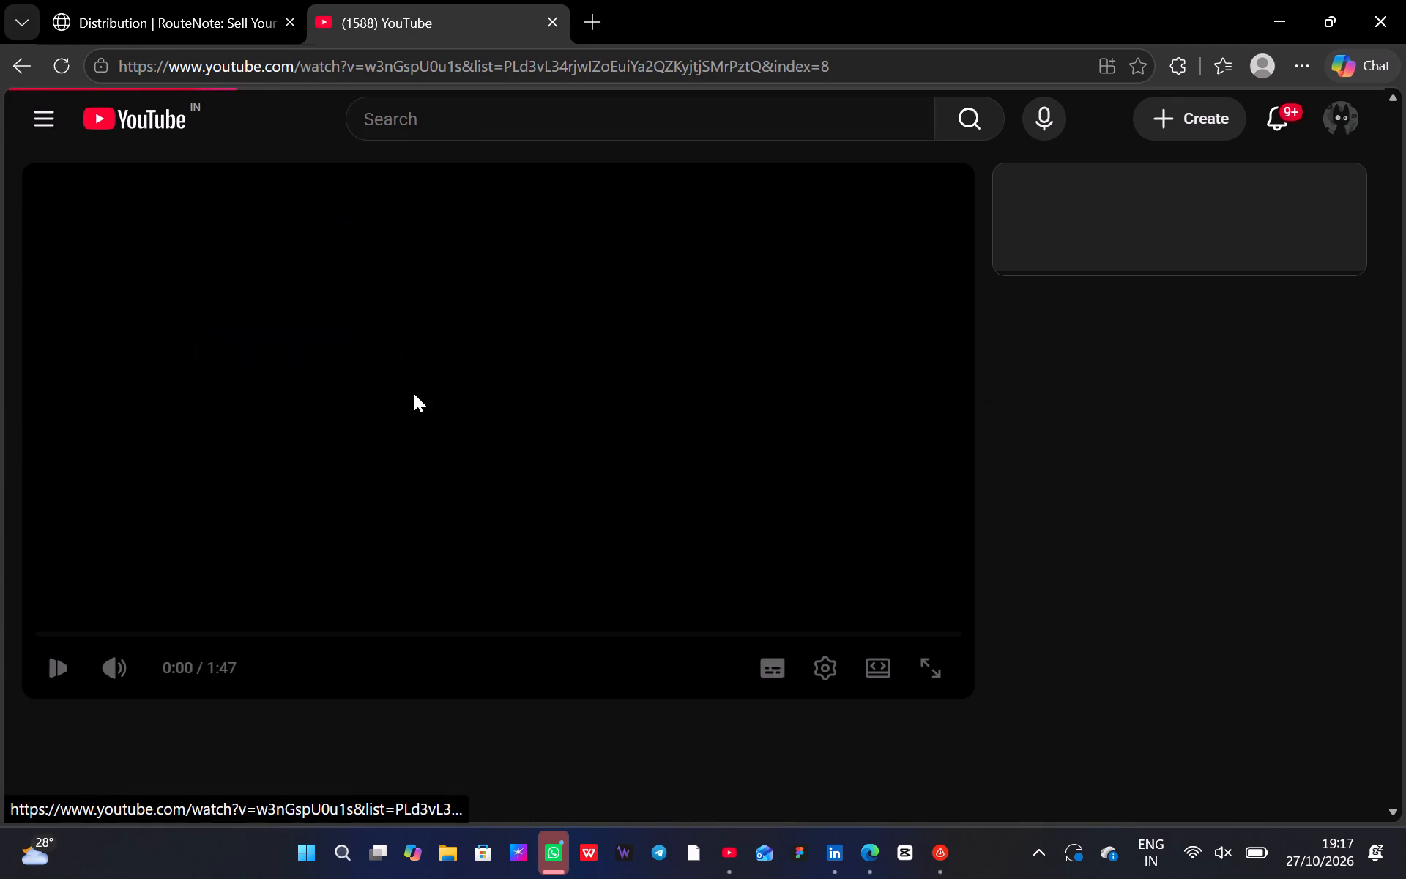
Pause the video and copy the song name Whispers In The Rain from its title.
{"action": "left_click", "coordinate": [473, 380]}
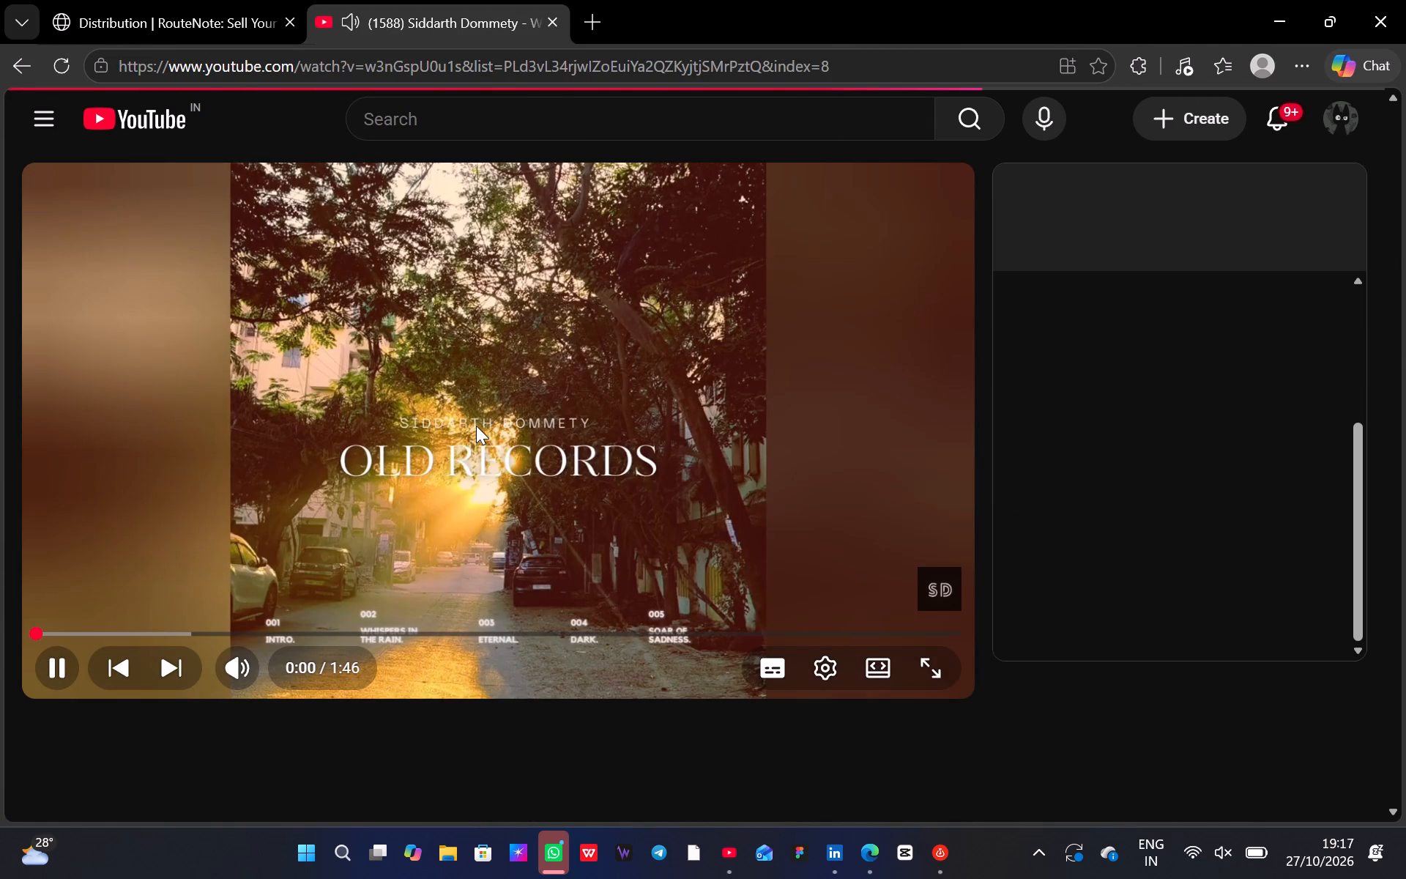
{"action": "scroll", "coordinate": [476, 426], "scroll_direction": "down", "scroll_amount": 3}
{"action": "left_click", "coordinate": [274, 235]}
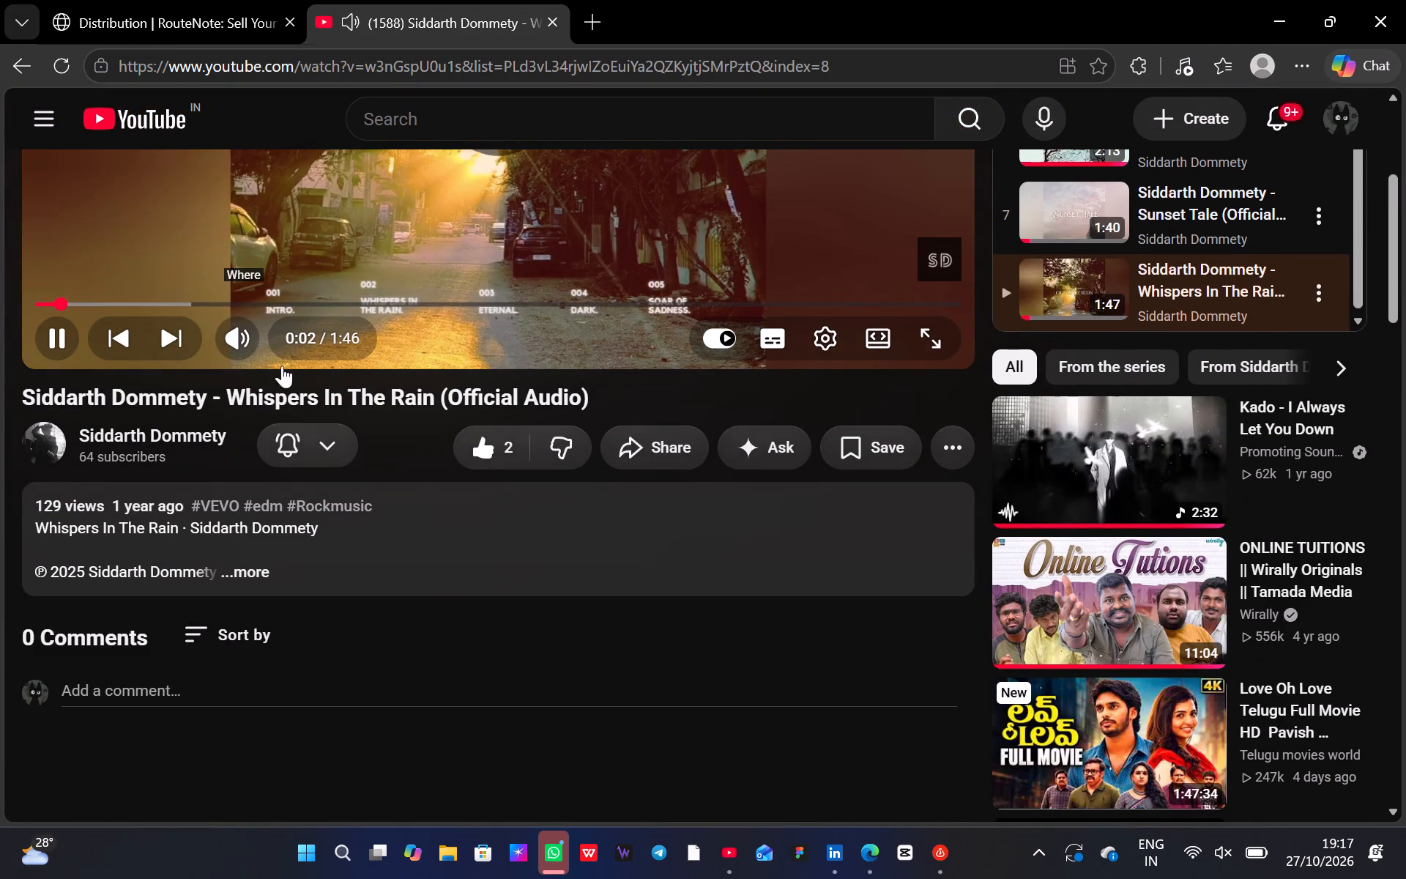
{"action": "left_click_drag", "start_coordinate": [231, 398], "coordinate": [435, 406]}
{"action": "key", "text": "ctrl+c"}
Create a RouteNote release with the copied Whispers In The Rain as its title, leaving the UPC / EAN blank.
{"action": "left_click", "coordinate": [242, 10]}
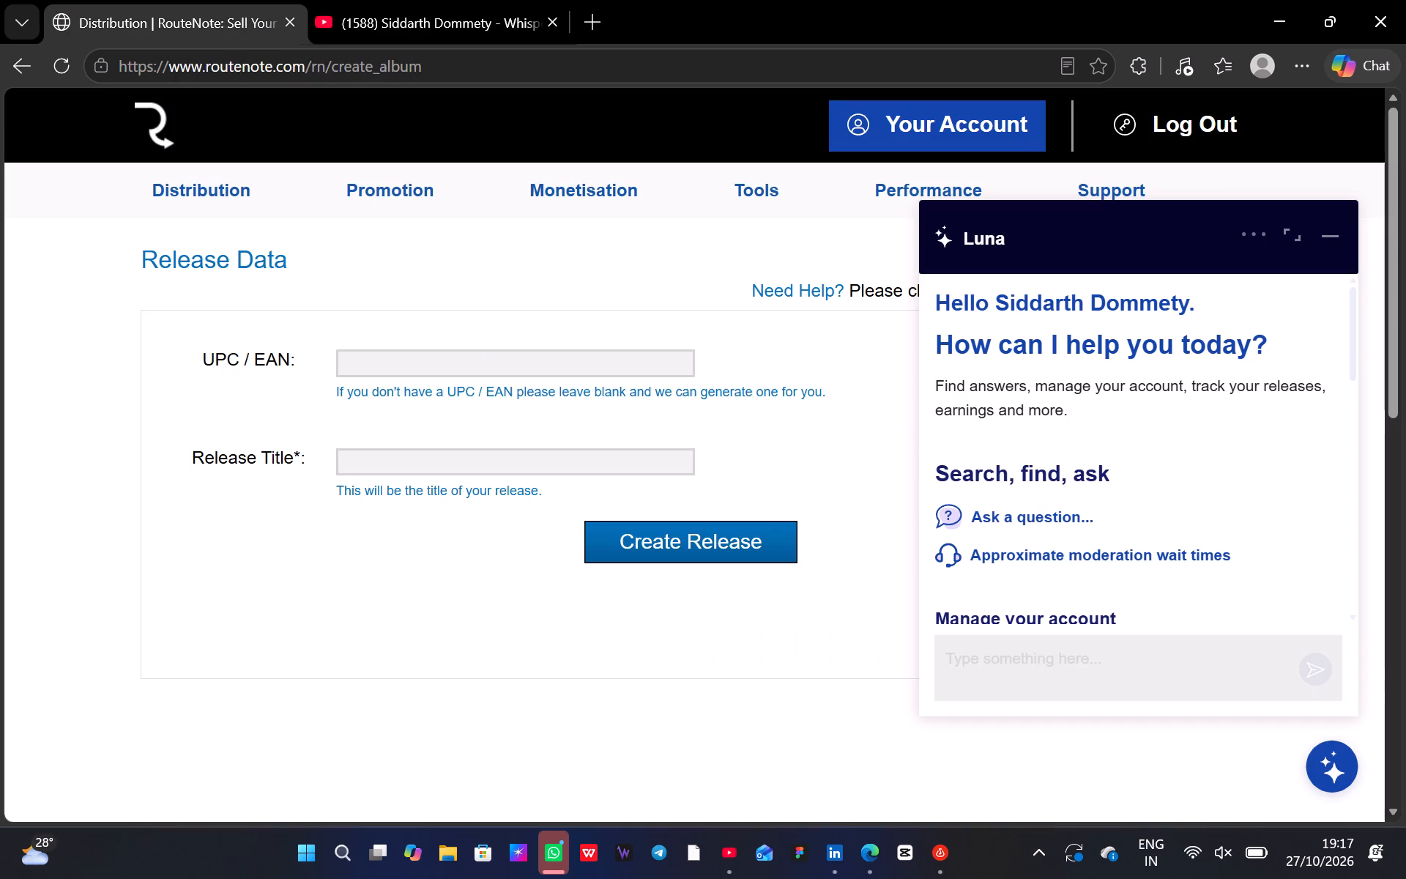
{"action": "left_click", "coordinate": [515, 465]}
{"action": "key", "text": "ctrl+v"}
{"action": "left_click", "coordinate": [710, 549]}
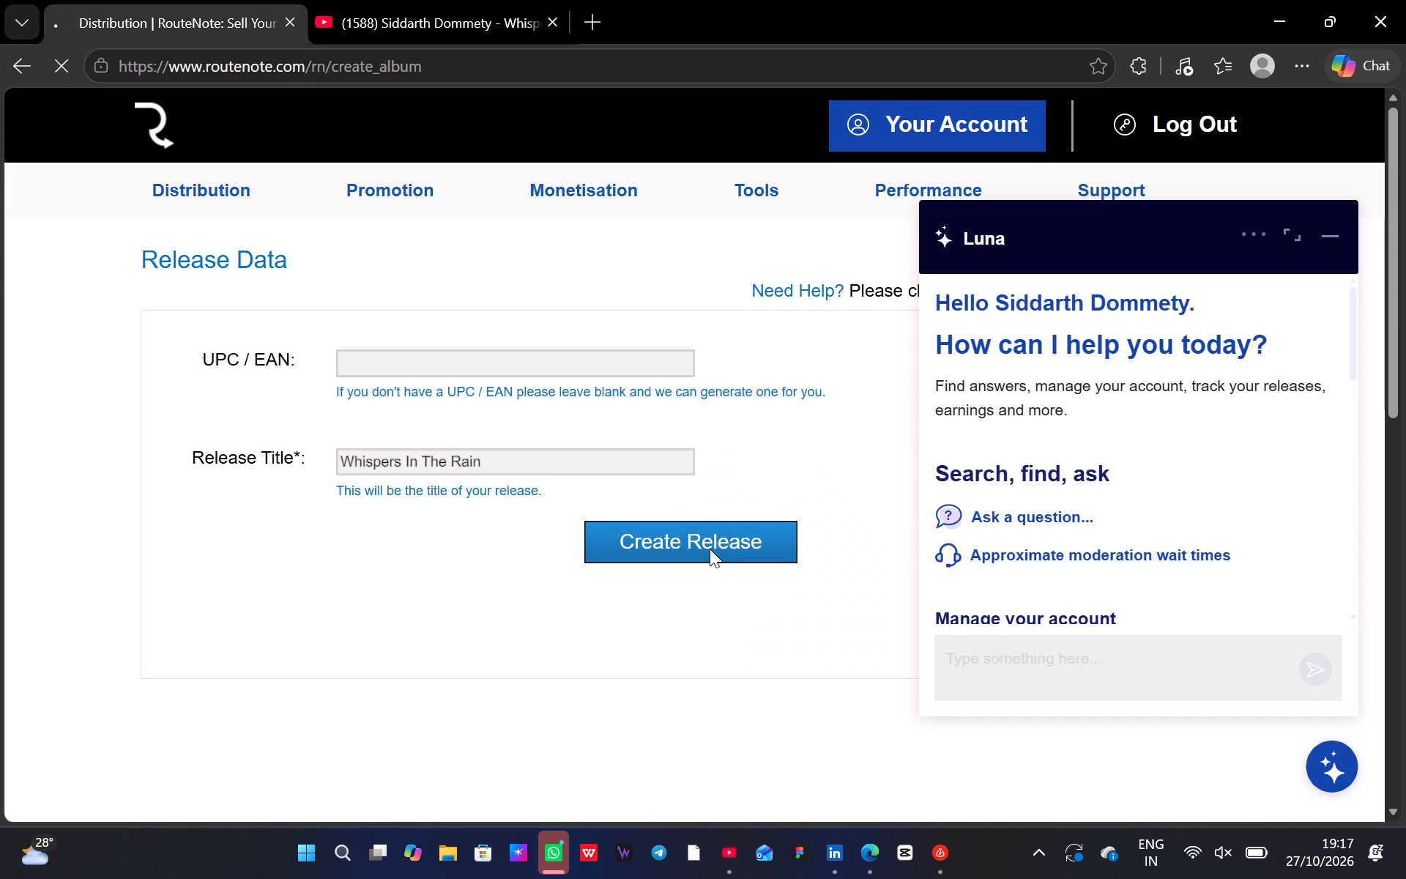
Close the Luna assistant and open the Album Details form of the new release.
{"action": "left_click", "coordinate": [1317, 236]}
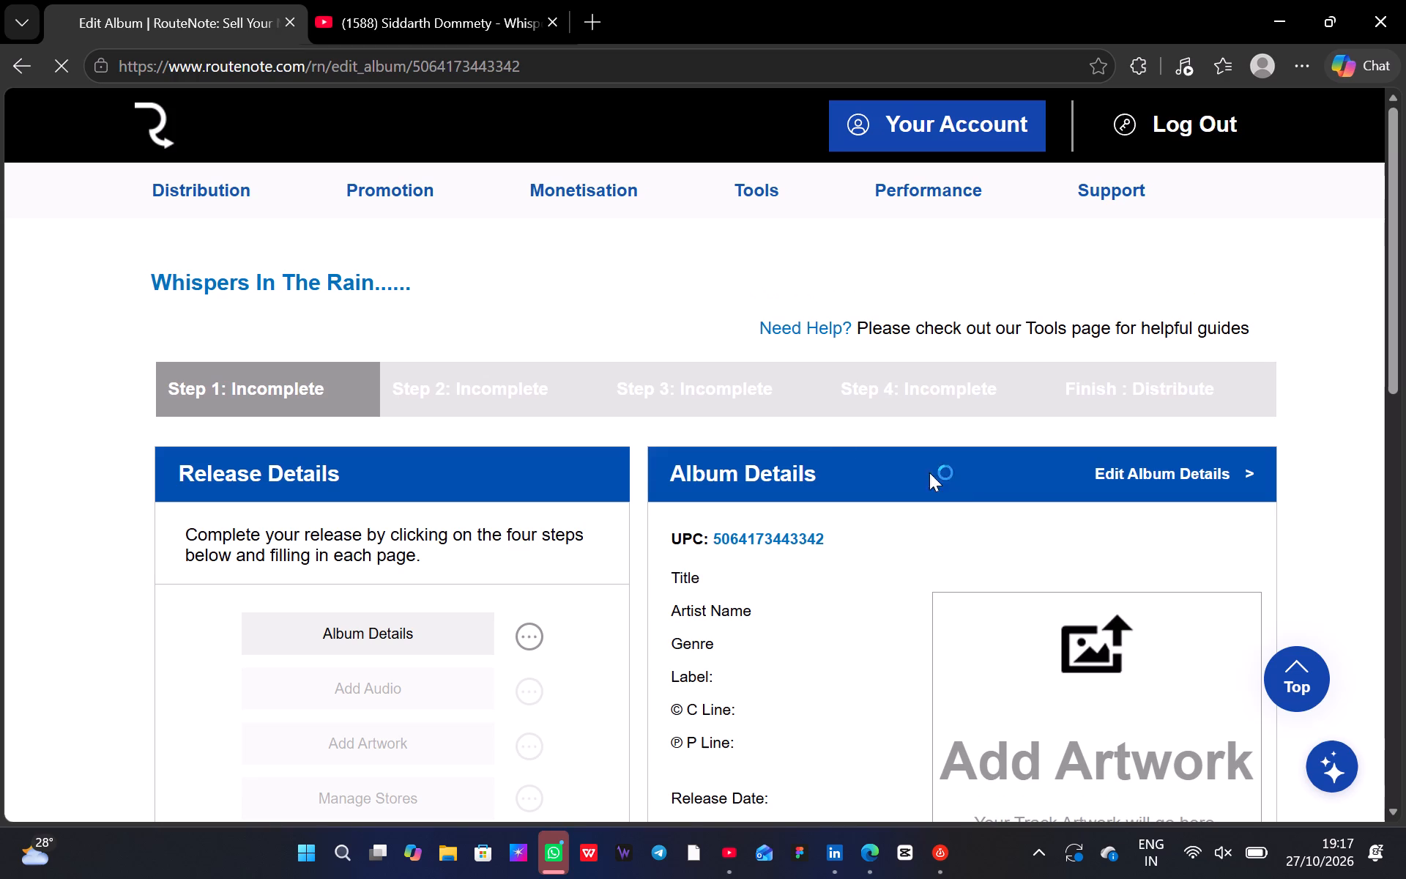
{"action": "scroll", "coordinate": [640, 448], "scroll_direction": "down", "scroll_amount": 2}
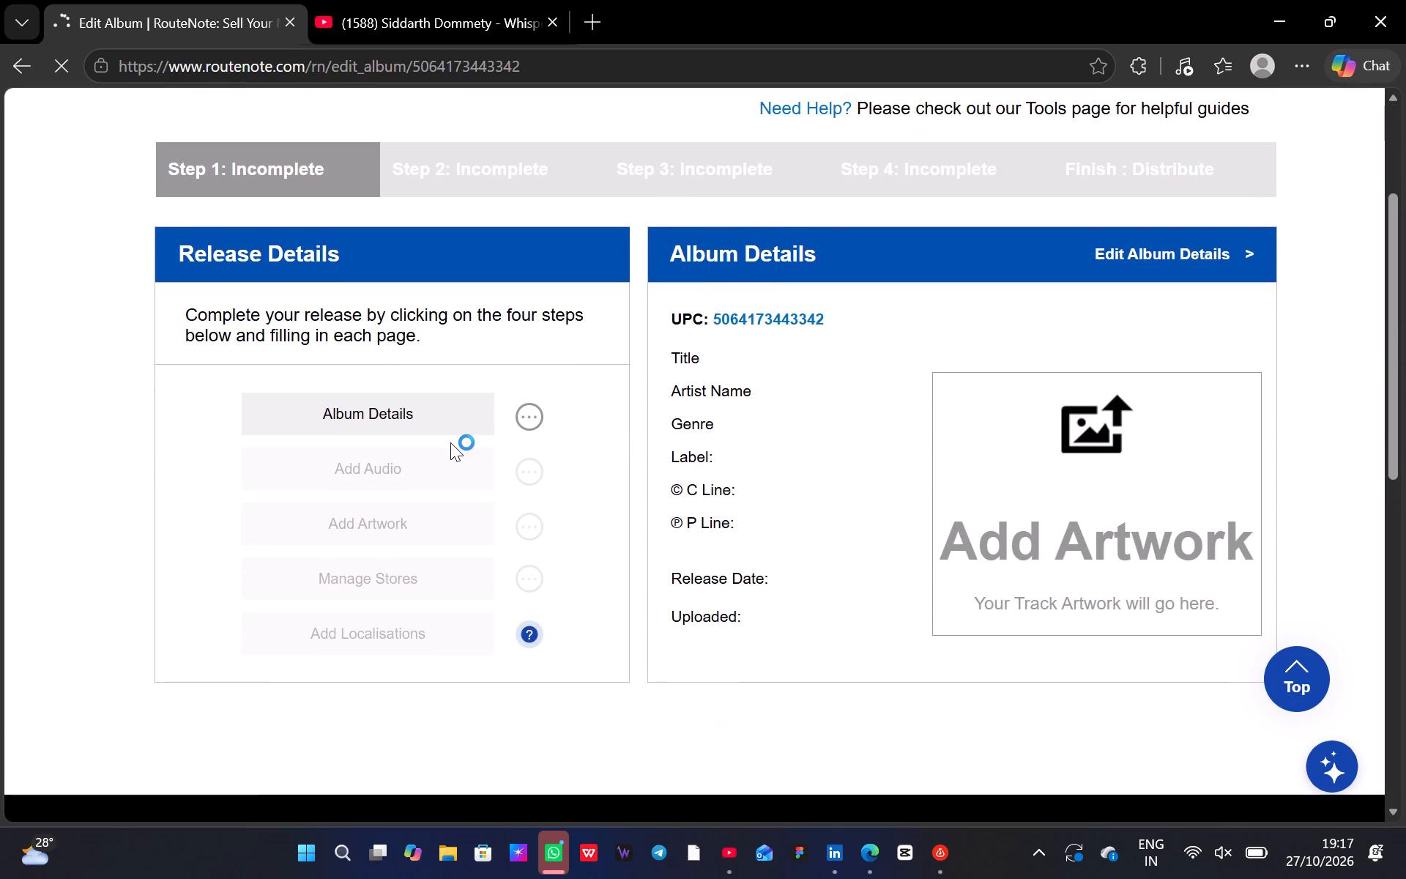
{"action": "left_click", "coordinate": [419, 423]}
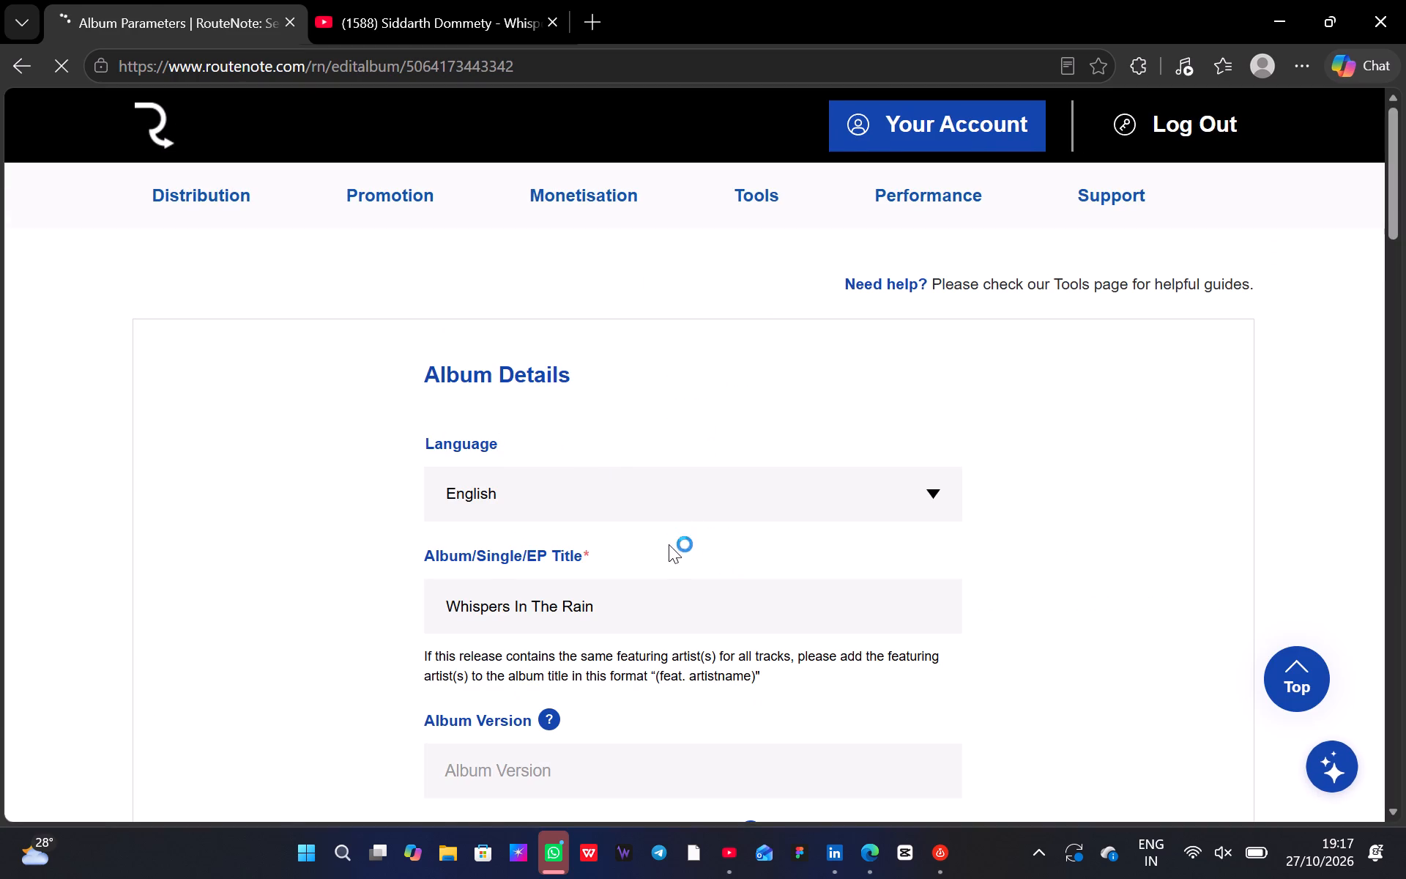
Set the album version to Single and mark the release as containing no cover versions.
{"action": "scroll", "coordinate": [669, 550], "scroll_direction": "down", "scroll_amount": 2}
{"action": "left_click", "coordinate": [510, 542]}
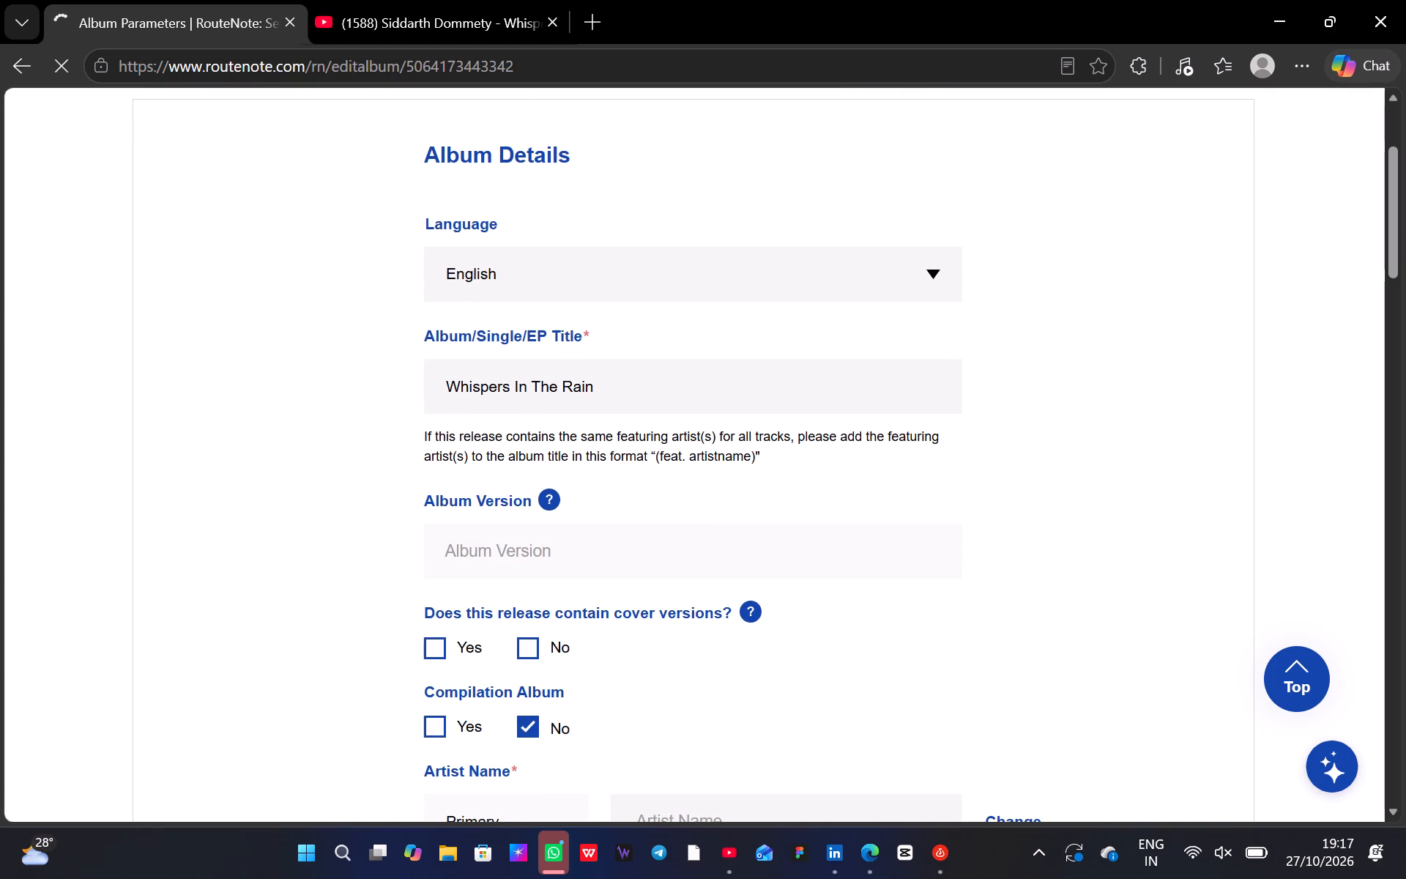
{"action": "type", "text": "ingle"}
{"action": "scroll", "coordinate": [635, 552], "scroll_direction": "down", "scroll_amount": 2}
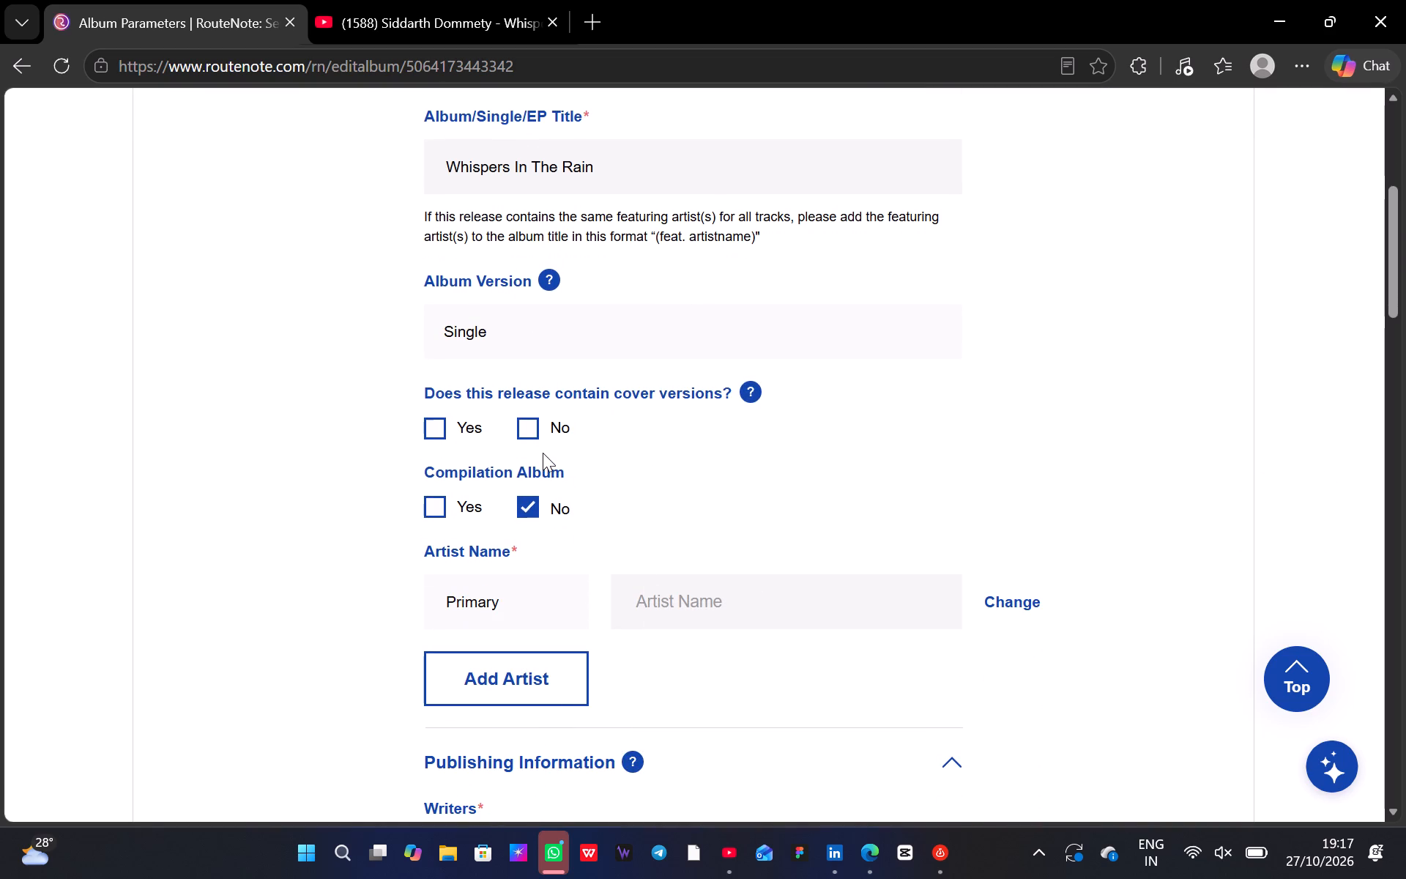
{"action": "left_click", "coordinate": [532, 431]}
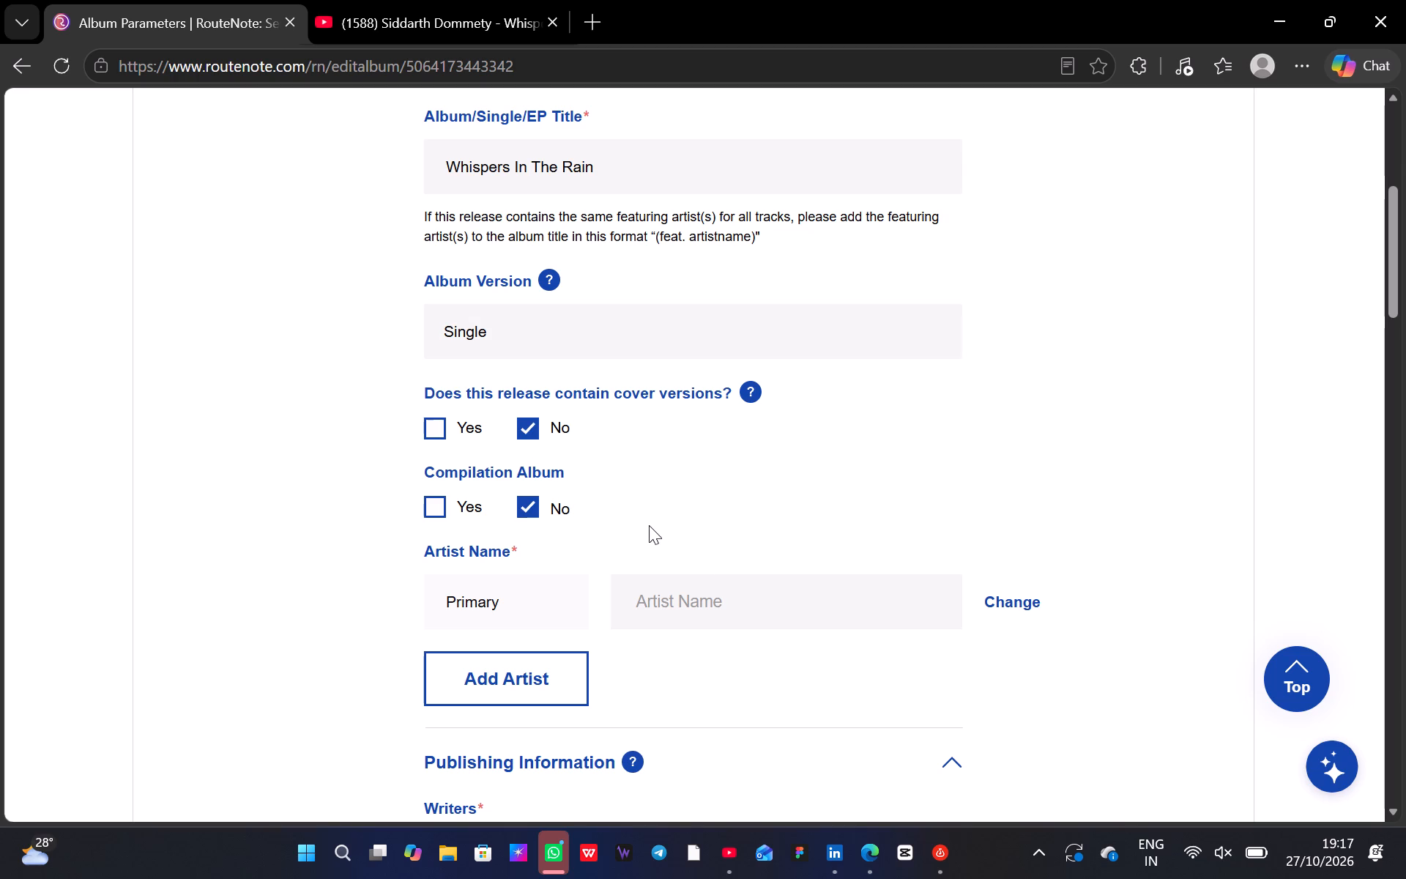
Enter the musician's full name as primary artist and create a new artist profile for it.
{"action": "scroll", "coordinate": [649, 525], "scroll_direction": "down", "scroll_amount": 1}
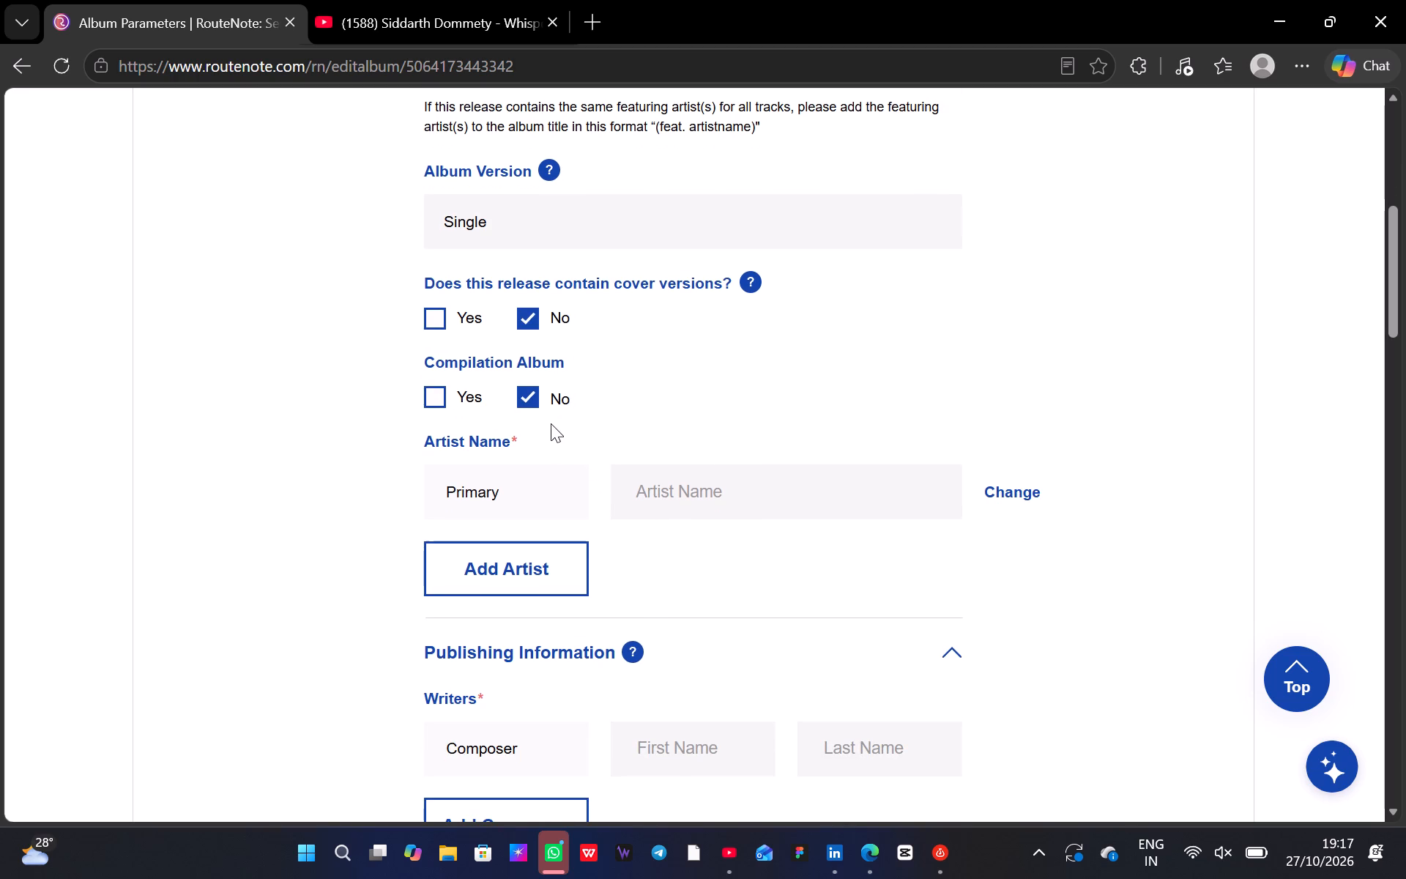
{"action": "scroll", "coordinate": [559, 450], "scroll_direction": "down", "scroll_amount": 1}
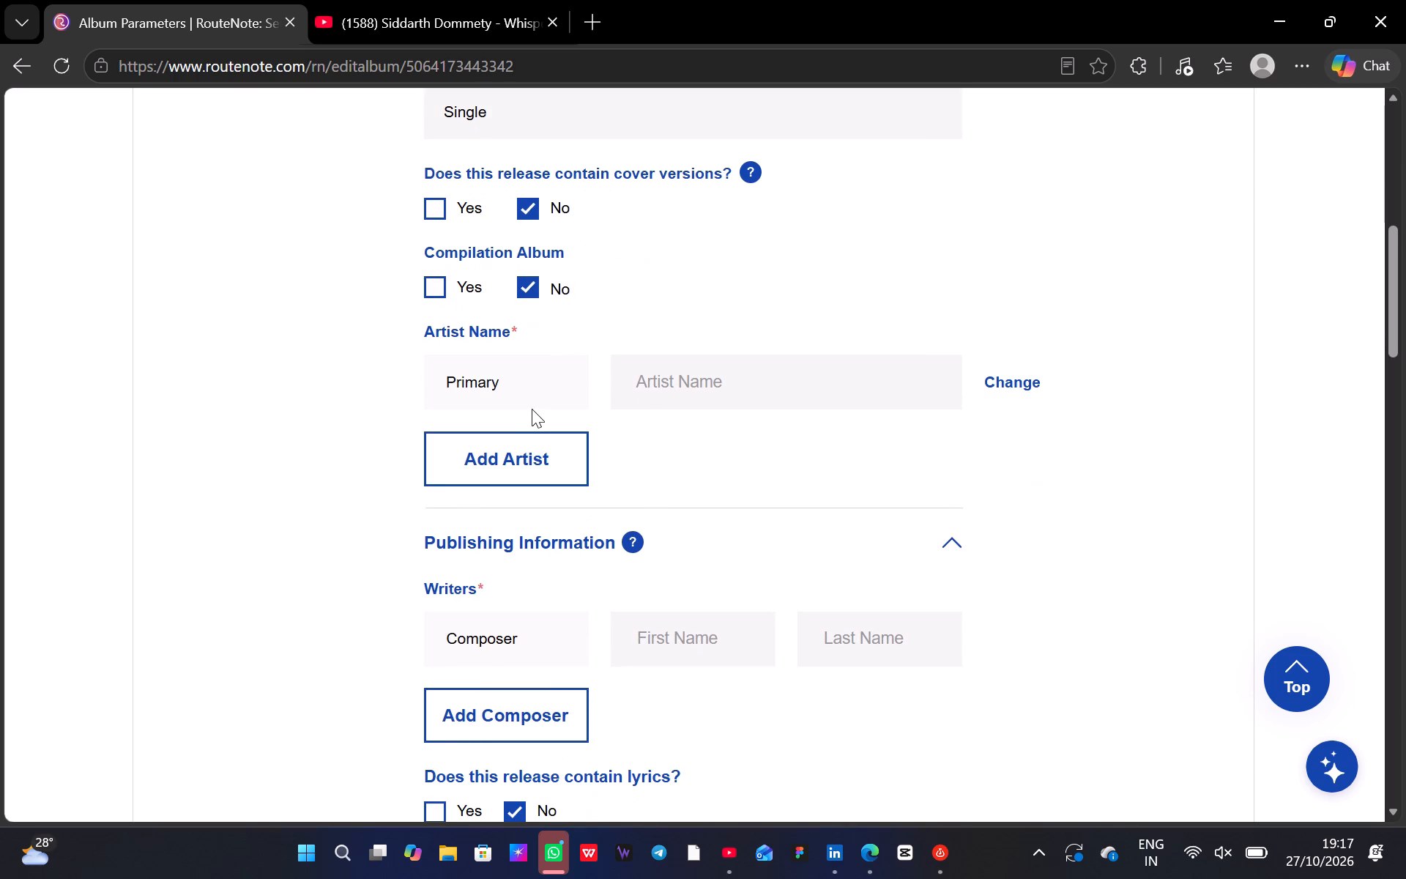
{"action": "left_click", "coordinate": [633, 388]}
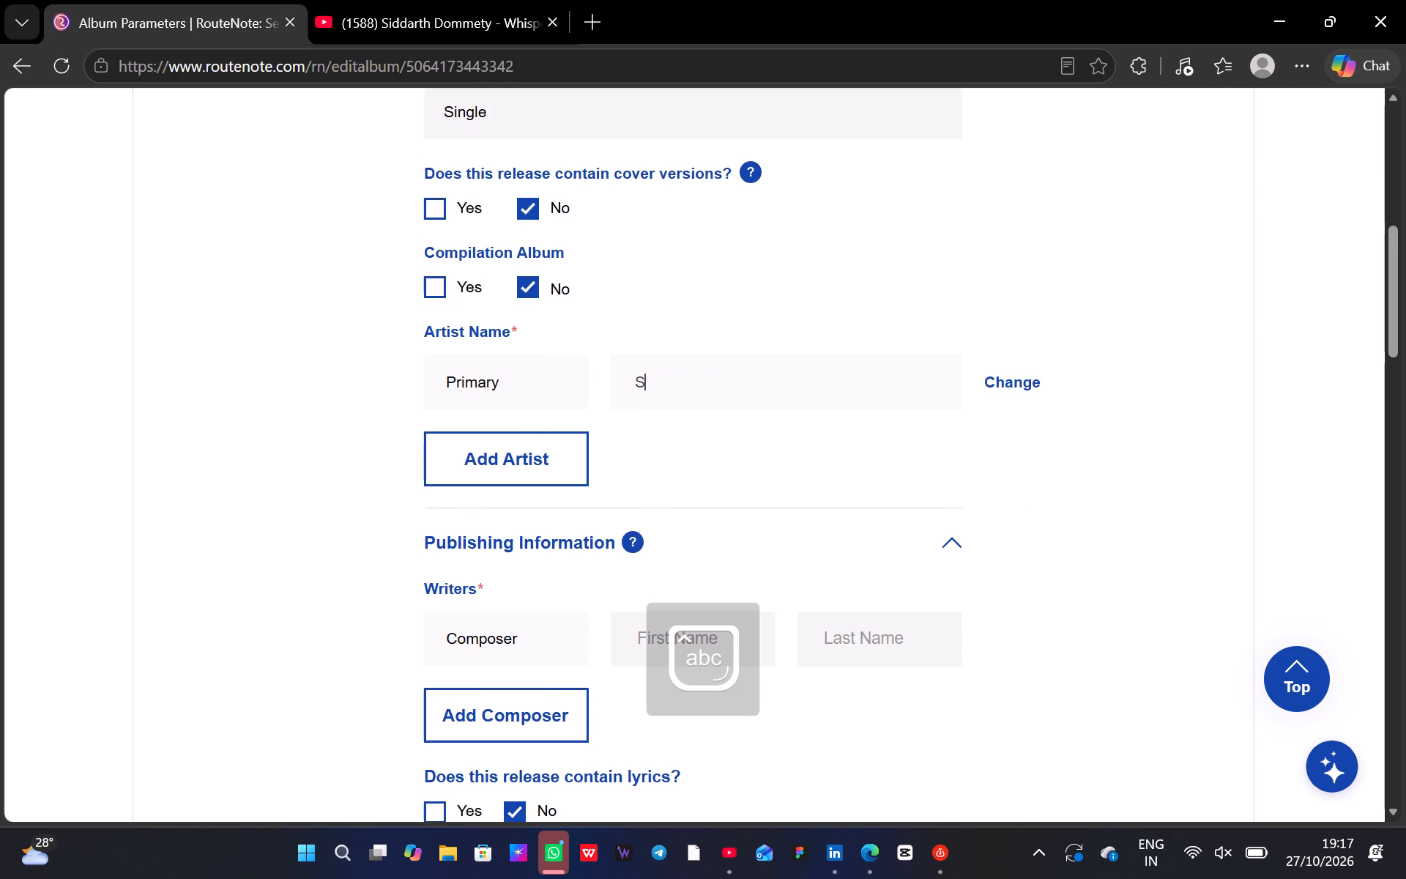
{"action": "type", "text": "iddarth"}
{"action": "key", "text": "space"}
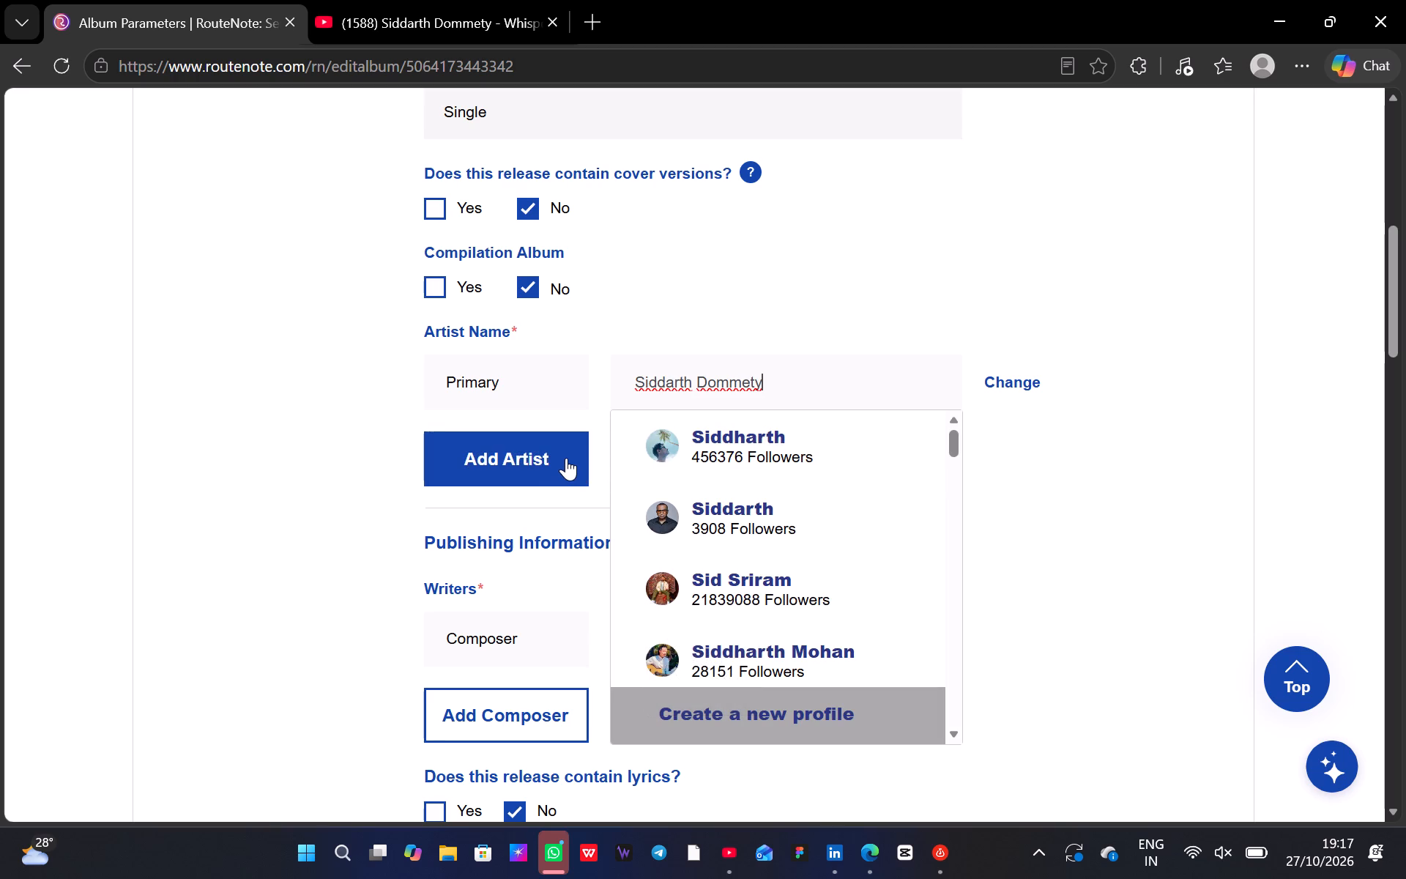
{"action": "scroll", "coordinate": [754, 524], "scroll_direction": "down", "scroll_amount": 1}
{"action": "scroll", "coordinate": [770, 588], "scroll_direction": "down", "scroll_amount": 4}
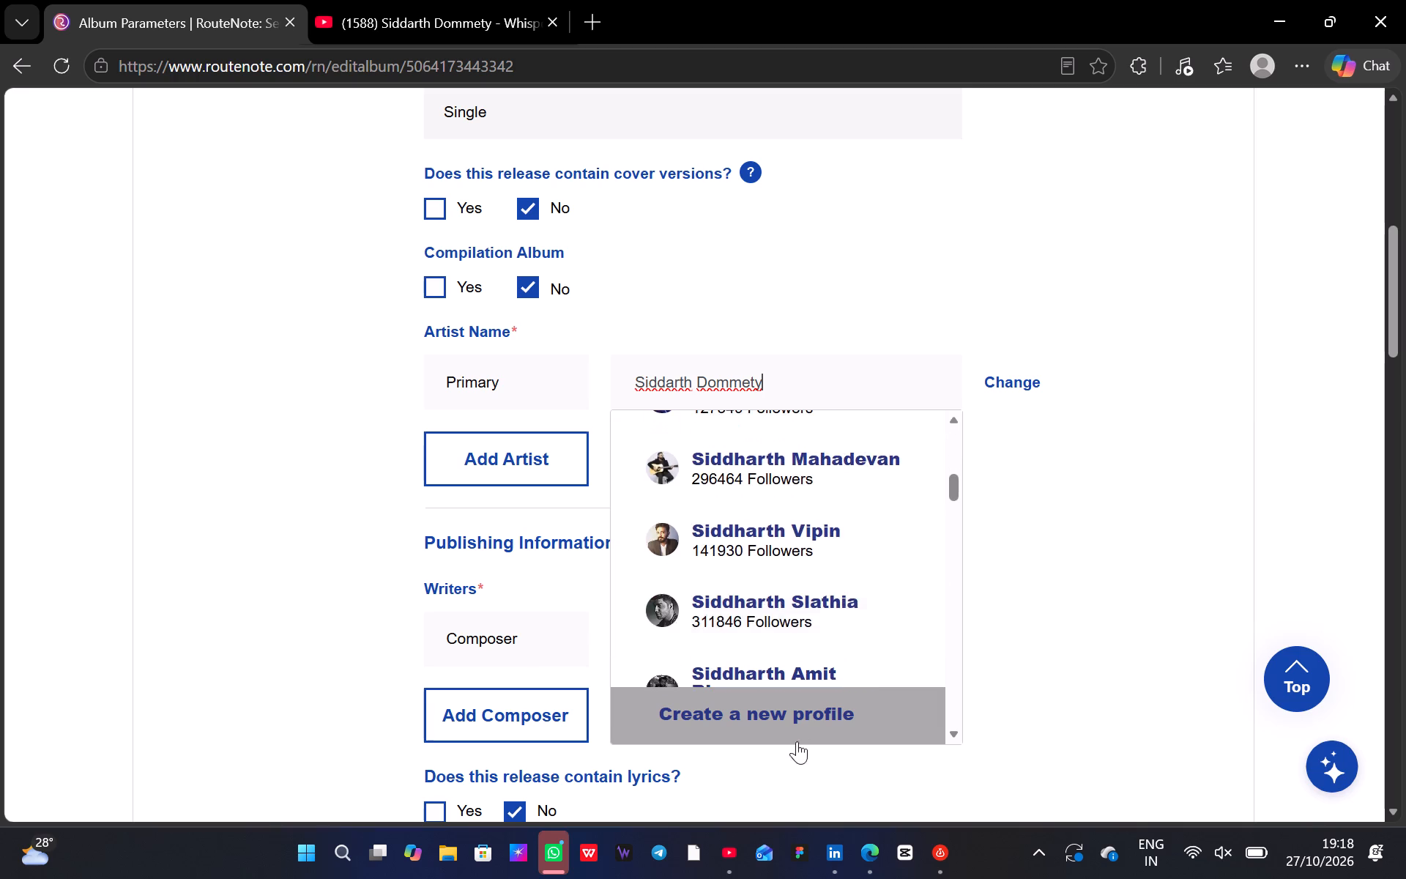
{"action": "left_click", "coordinate": [792, 729]}
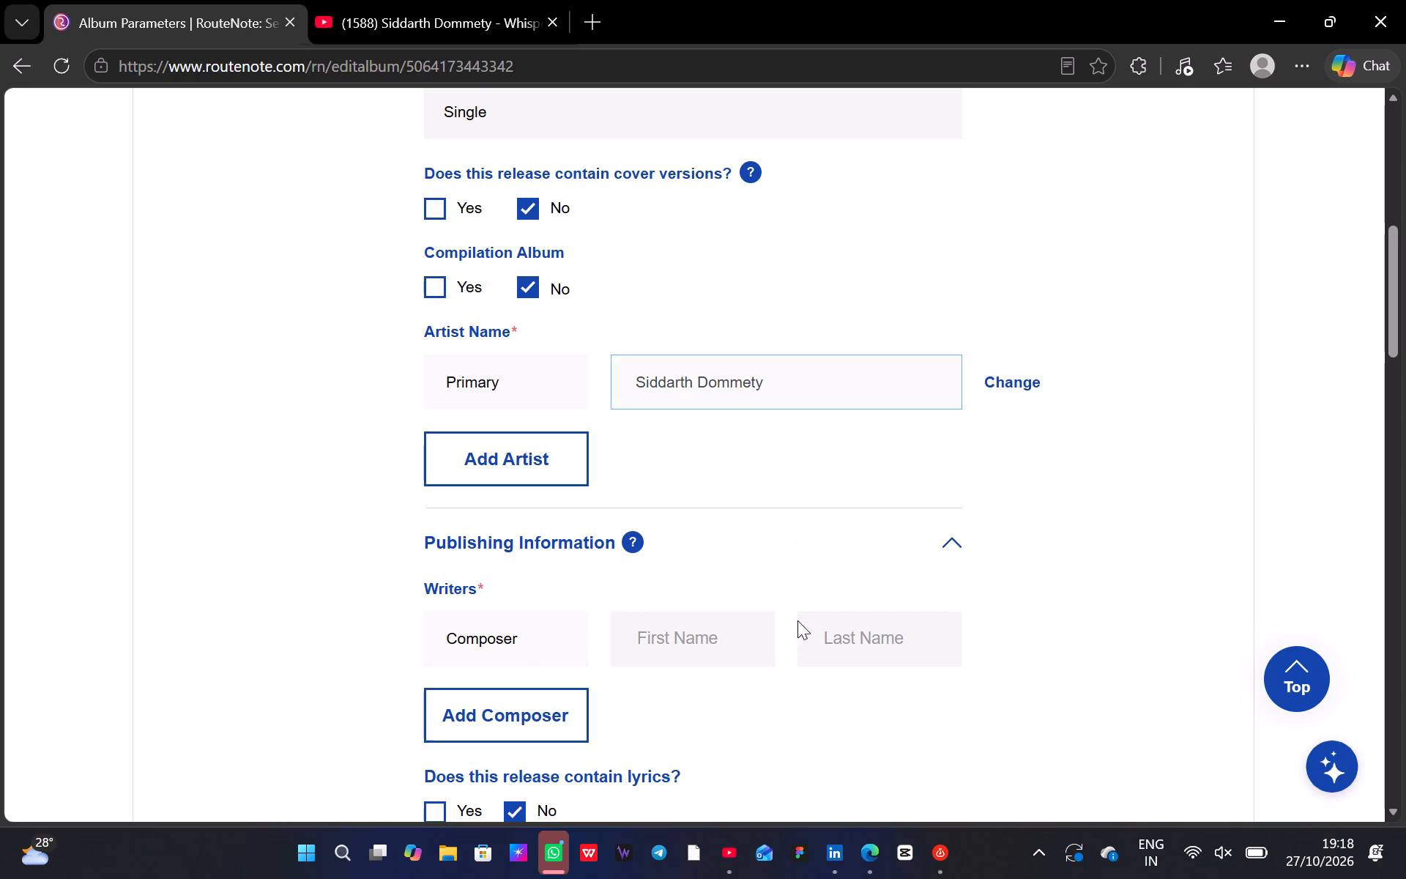
{"action": "left_click", "coordinate": [774, 388]}
{"action": "left_click", "coordinate": [761, 390]}
Fill in the musician's first and last name as the composer under Publishing Information.
{"action": "scroll", "coordinate": [677, 440], "scroll_direction": "down", "scroll_amount": 2}
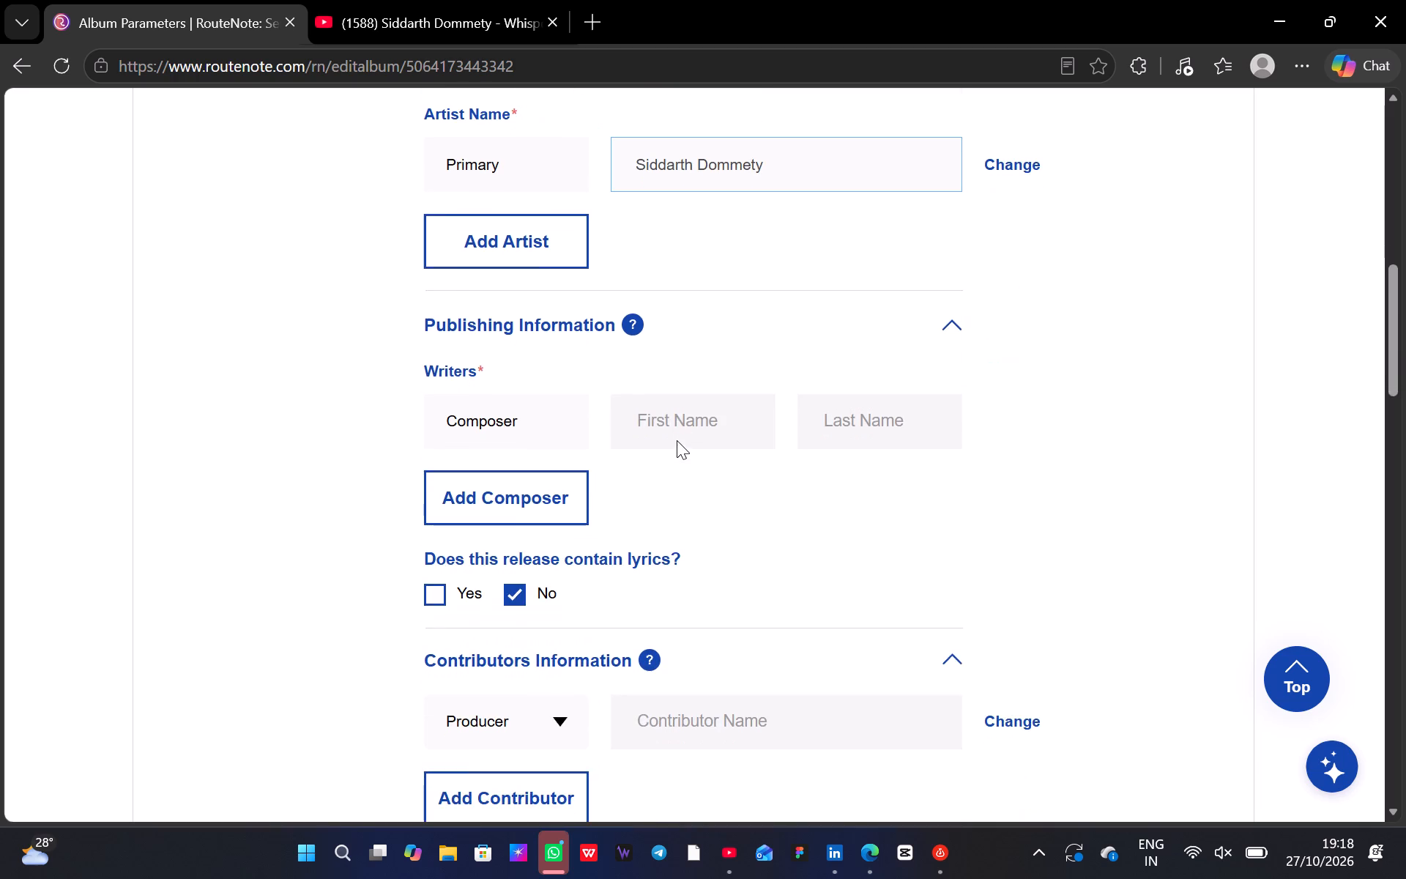
{"action": "scroll", "coordinate": [677, 440], "scroll_direction": "down", "scroll_amount": 1}
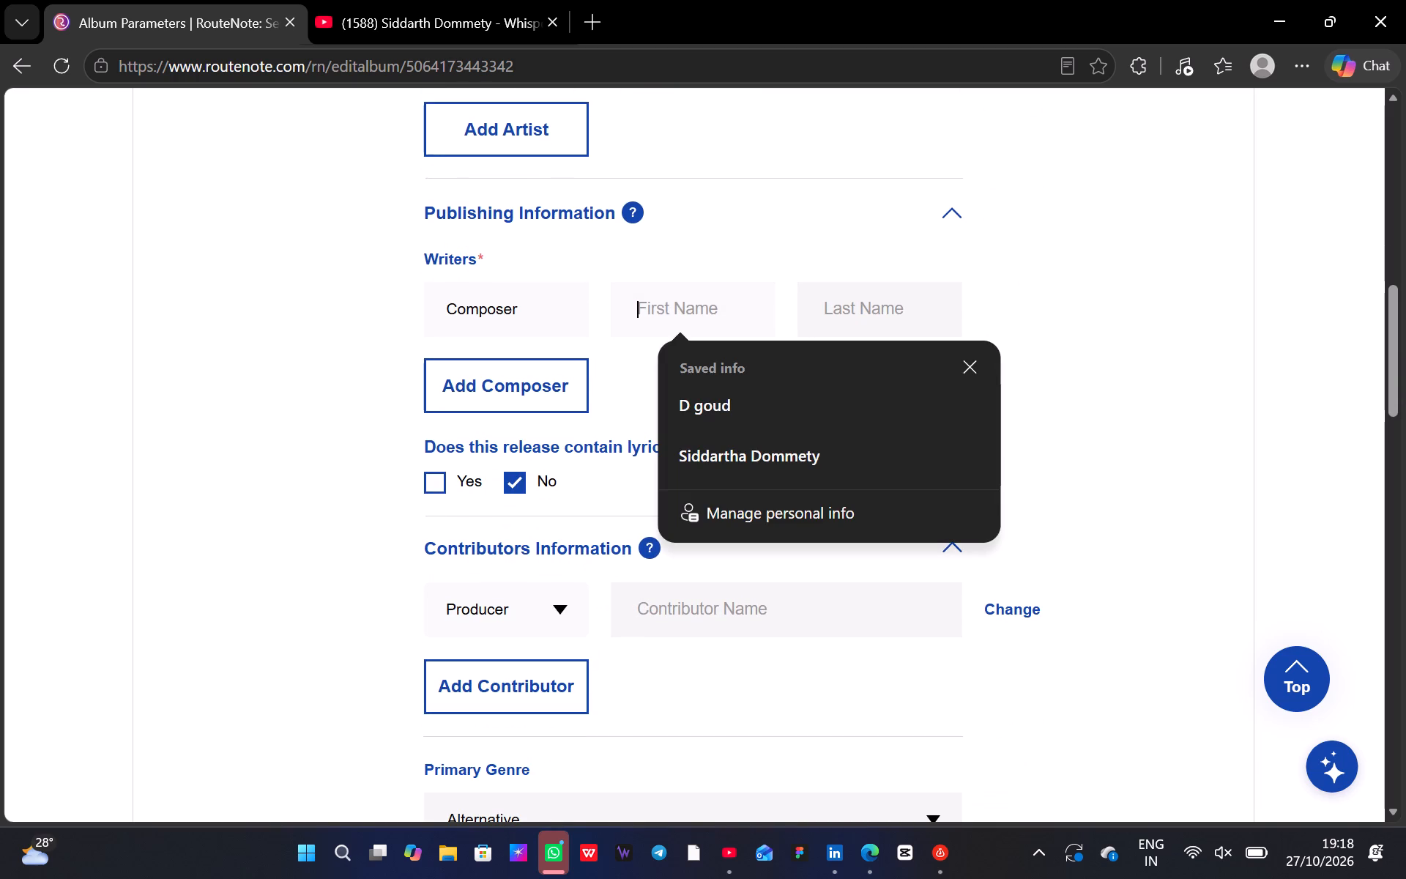
{"action": "type", "text": "iddarth"}
{"action": "key", "text": "space"}
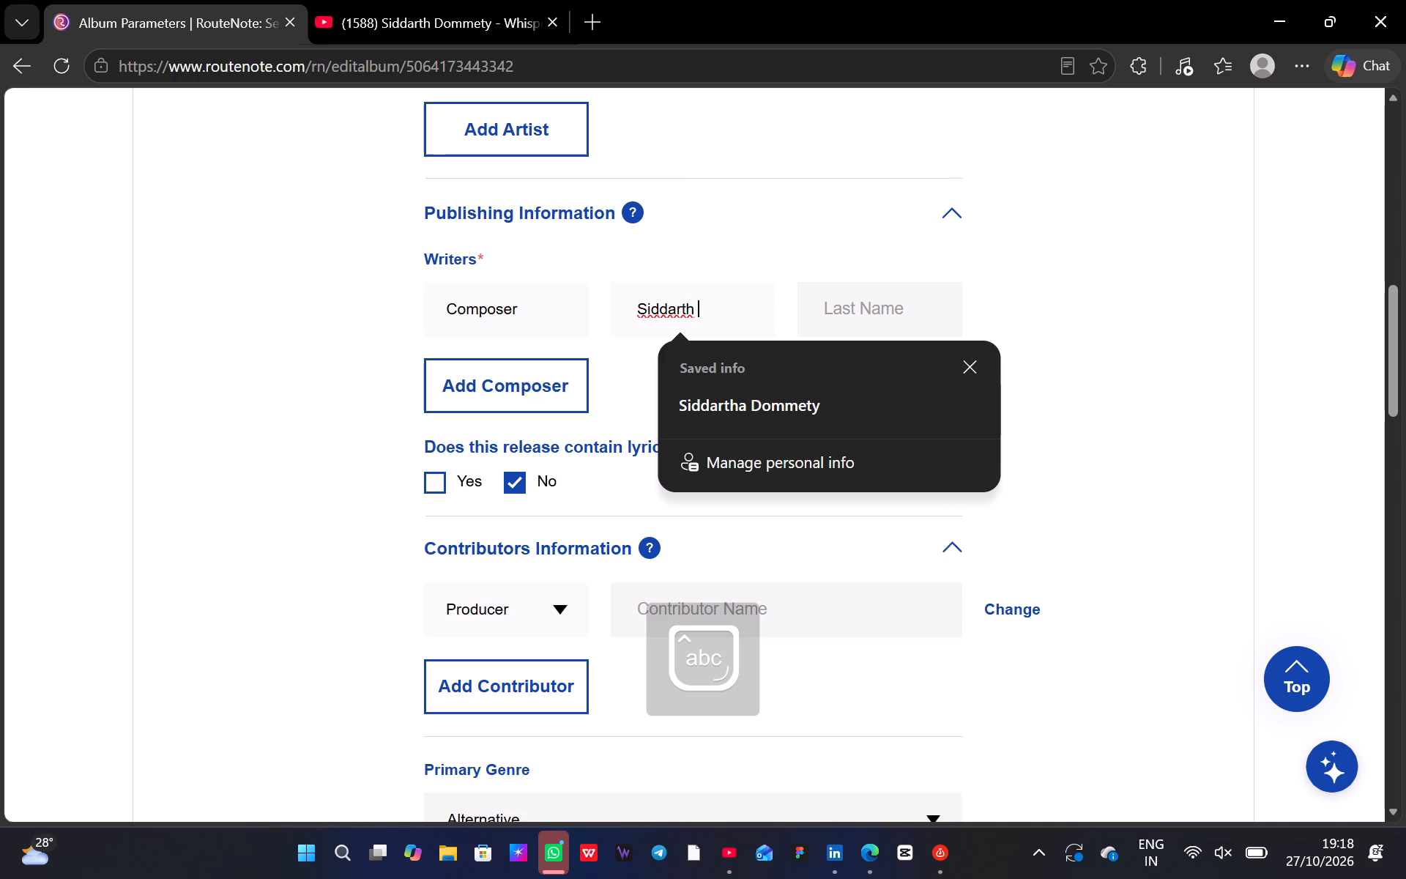
{"action": "left_click", "coordinate": [870, 312]}
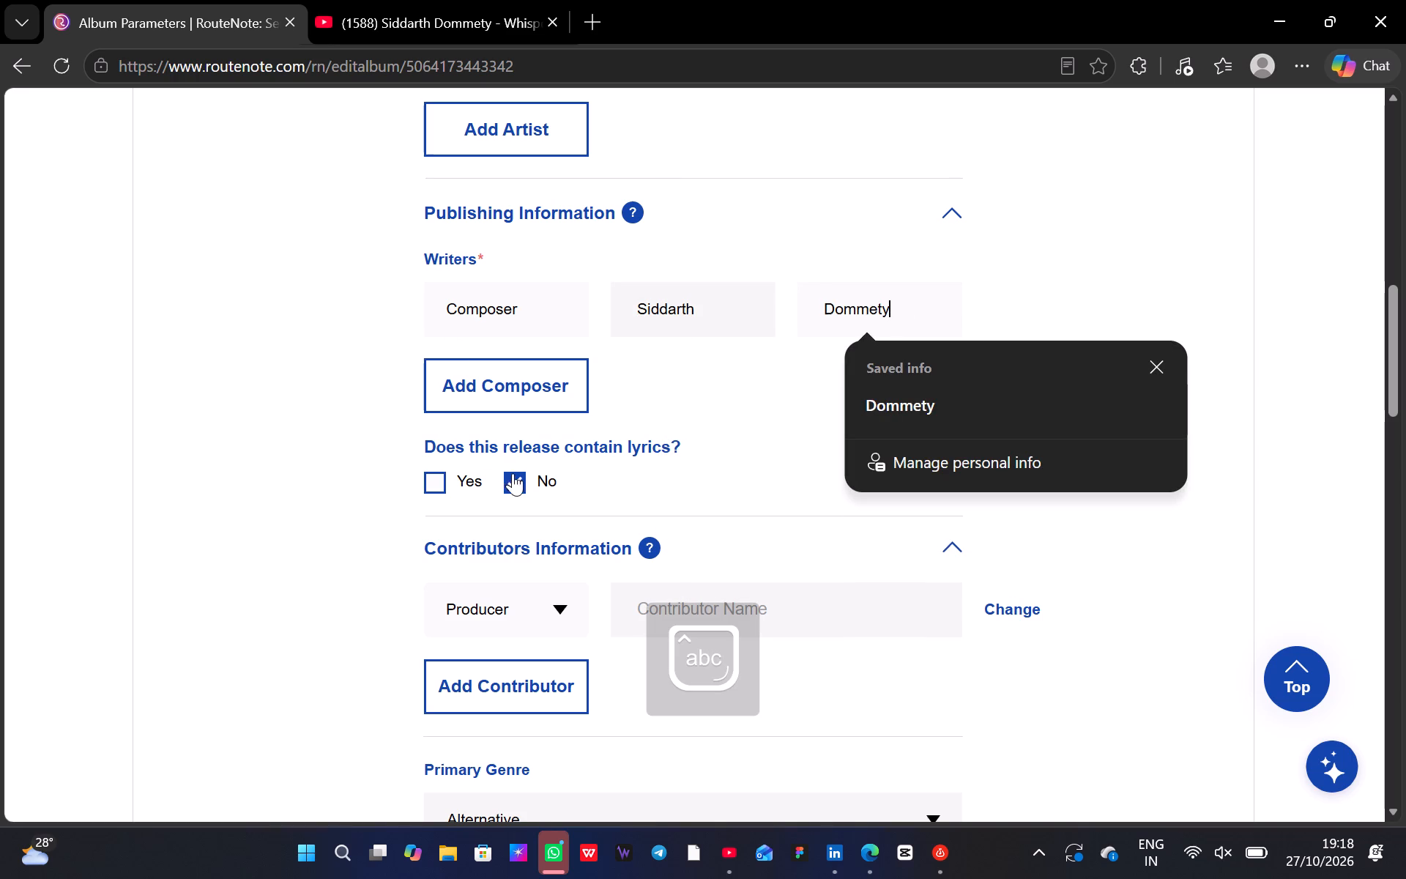
Enter the musician's full name as the Producer under Contributors Information.
{"action": "scroll", "coordinate": [624, 453], "scroll_direction": "down", "scroll_amount": 2}
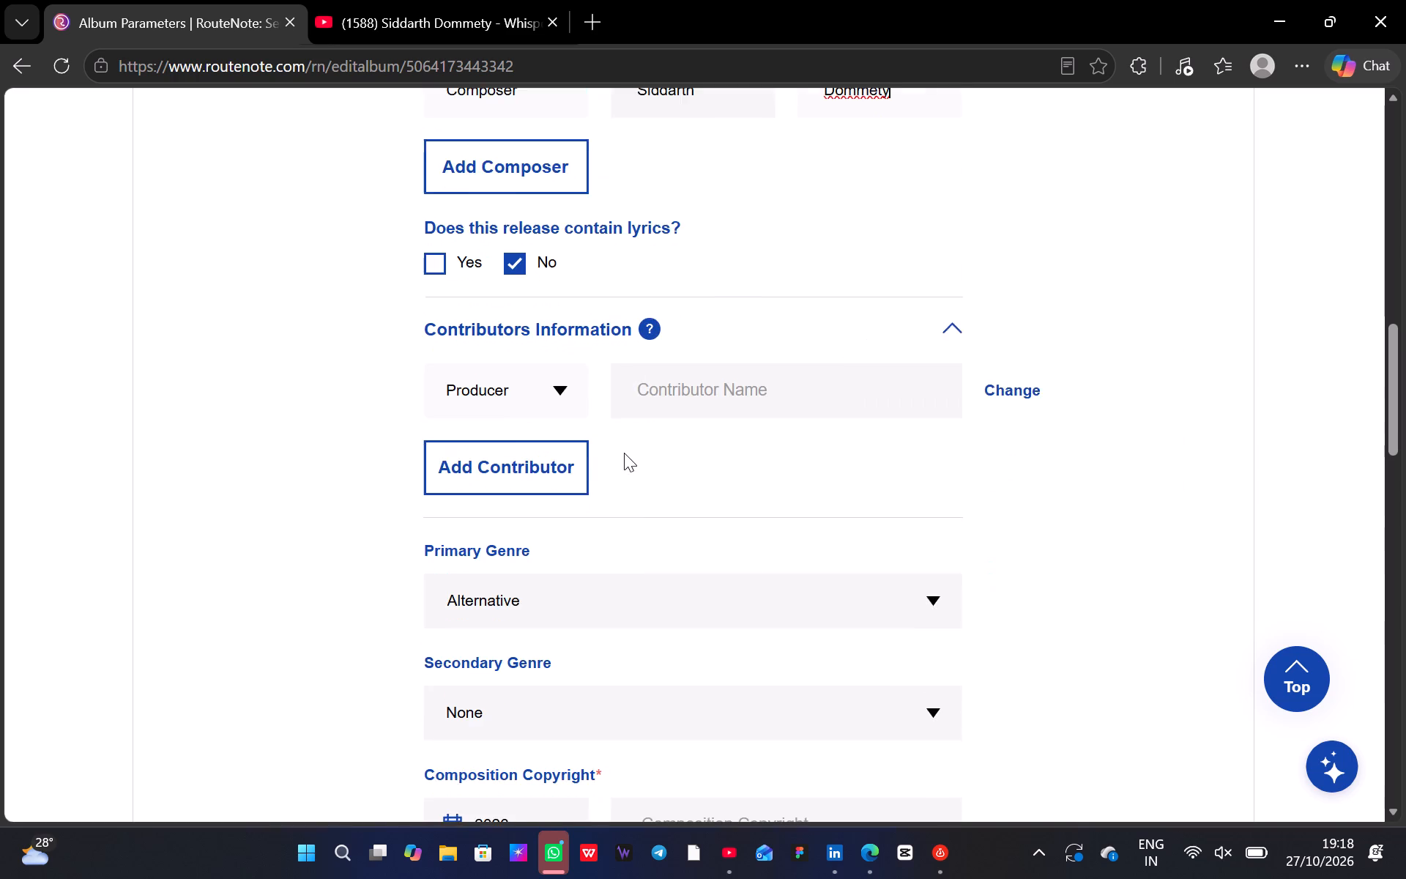
{"action": "scroll", "coordinate": [624, 453], "scroll_direction": "down", "scroll_amount": 1}
{"action": "left_click", "coordinate": [656, 293]}
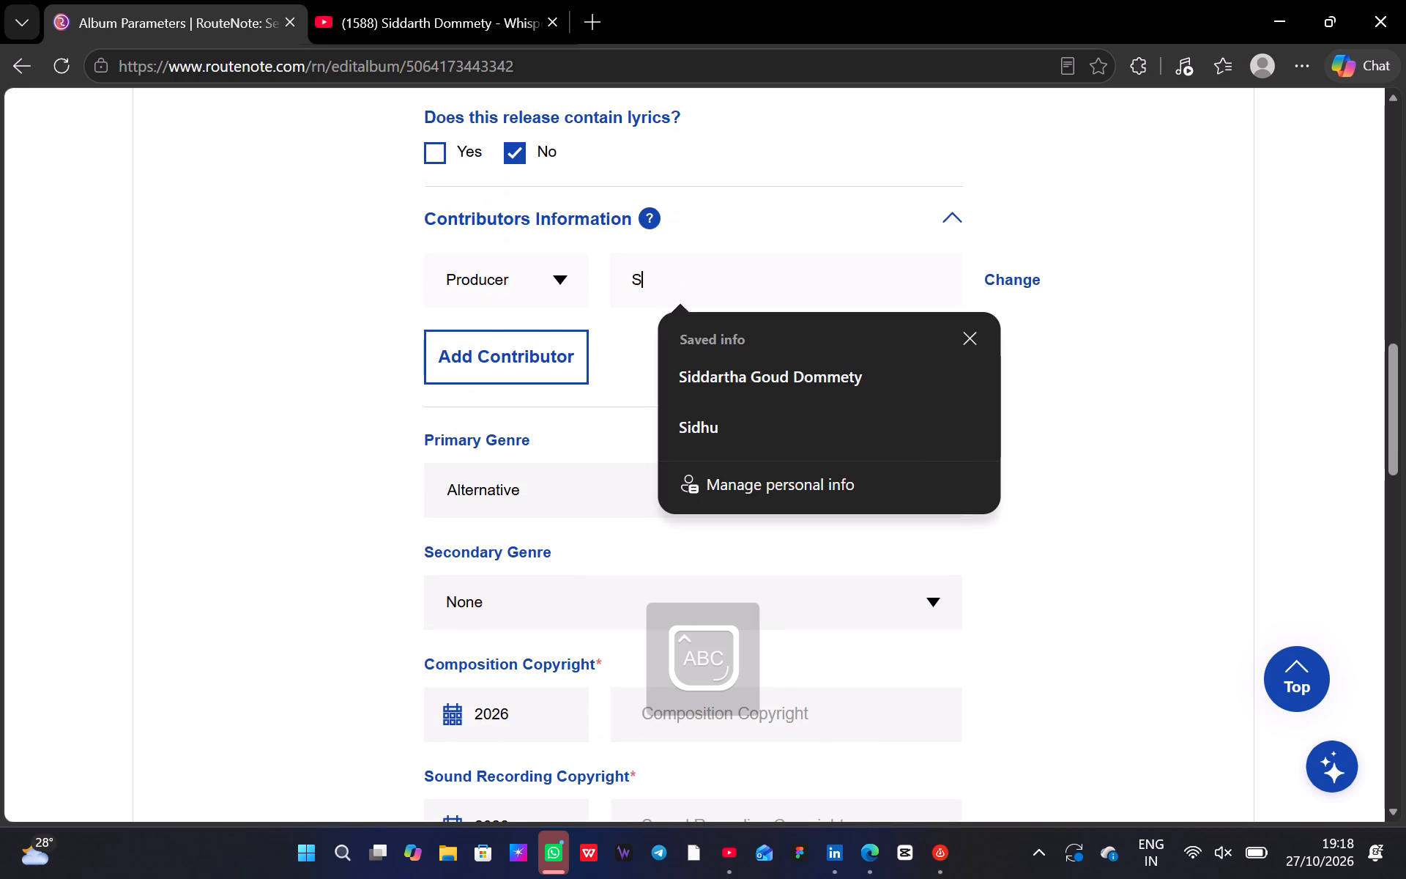
{"action": "key", "text": "BackSpace"}
{"action": "type", "text": "idda"}
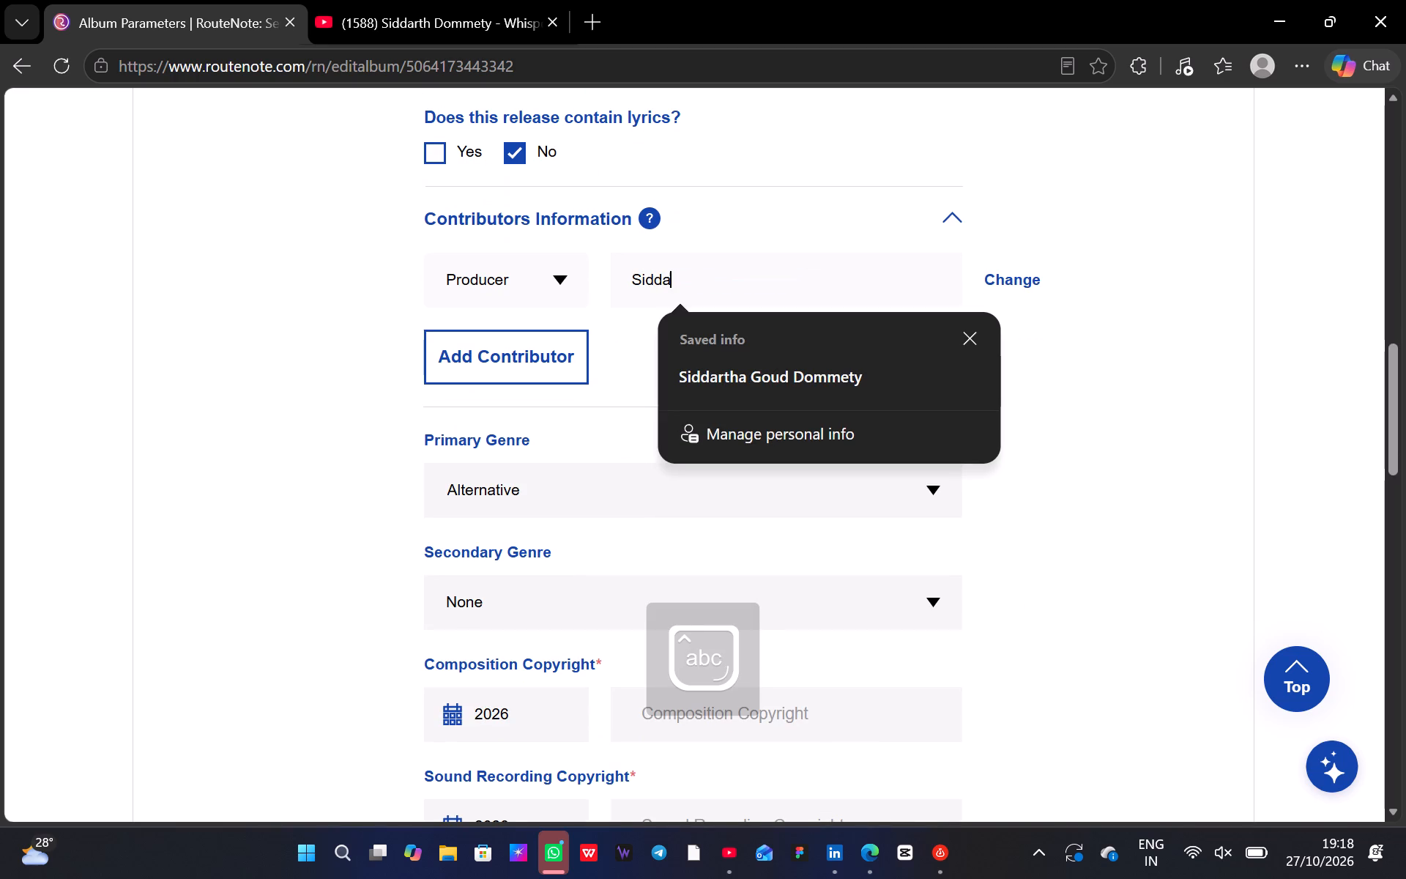
{"action": "key", "text": "BackSpace"}
{"action": "type", "text": "rth"}
{"action": "key", "text": "space"}
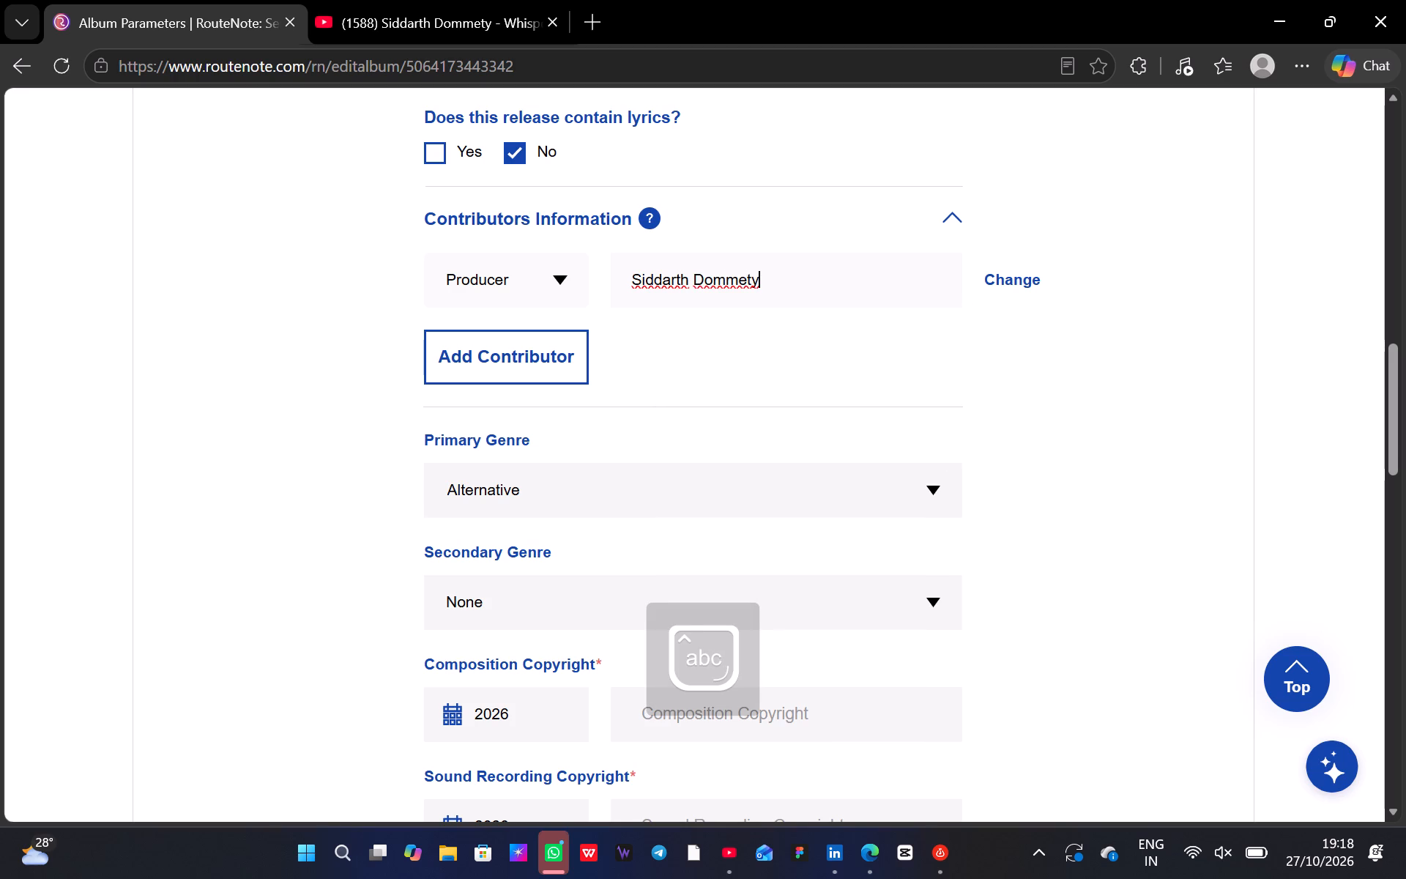
Examine the available primary and secondary genre options for the release without changing either selection.
{"action": "scroll", "coordinate": [653, 349], "scroll_direction": "down", "scroll_amount": 1}
{"action": "left_click", "coordinate": [618, 377]}
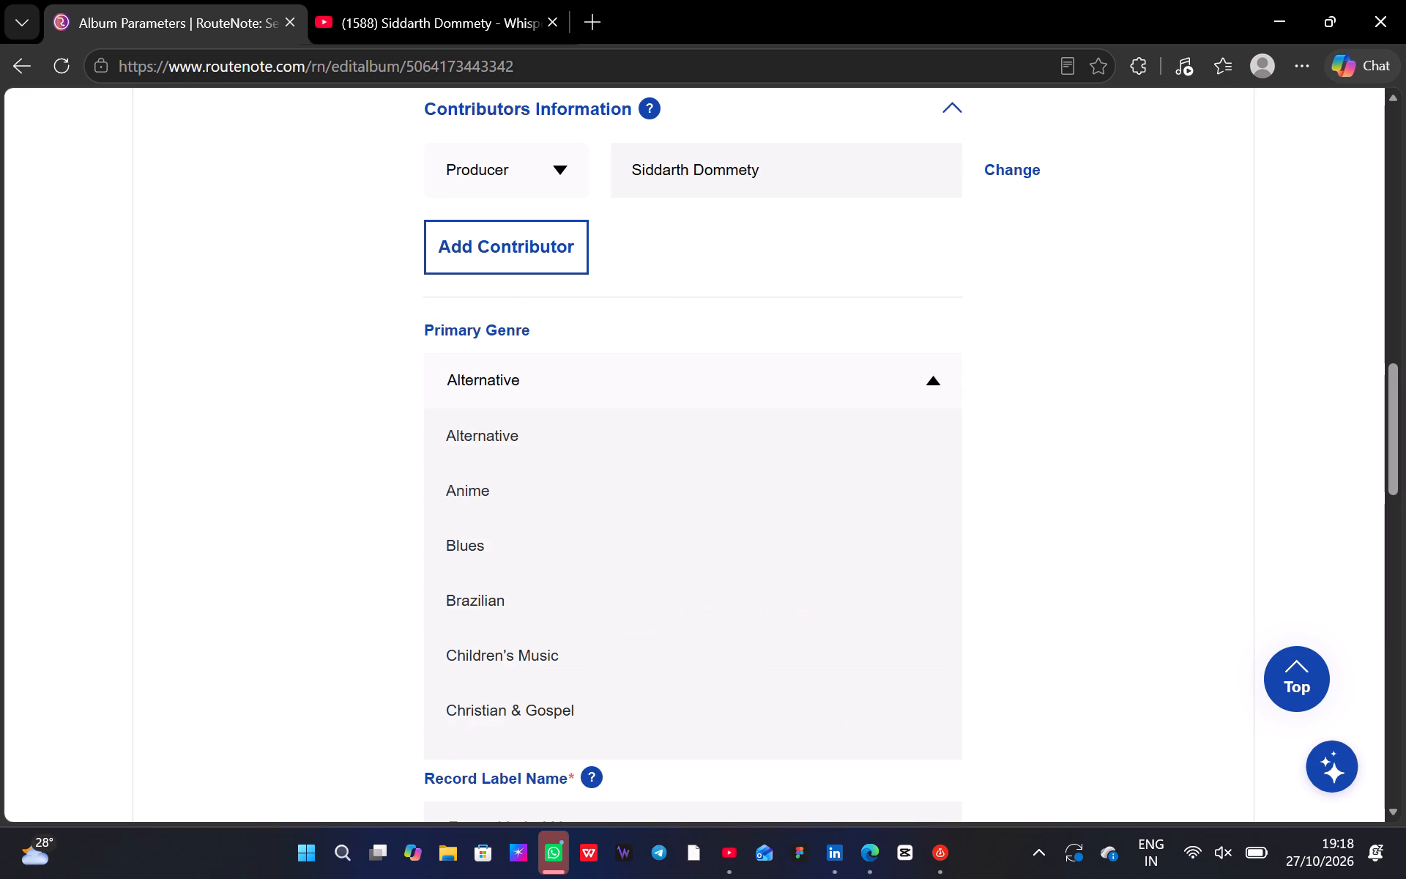
{"action": "scroll", "coordinate": [618, 575], "scroll_direction": "down", "scroll_amount": 3}
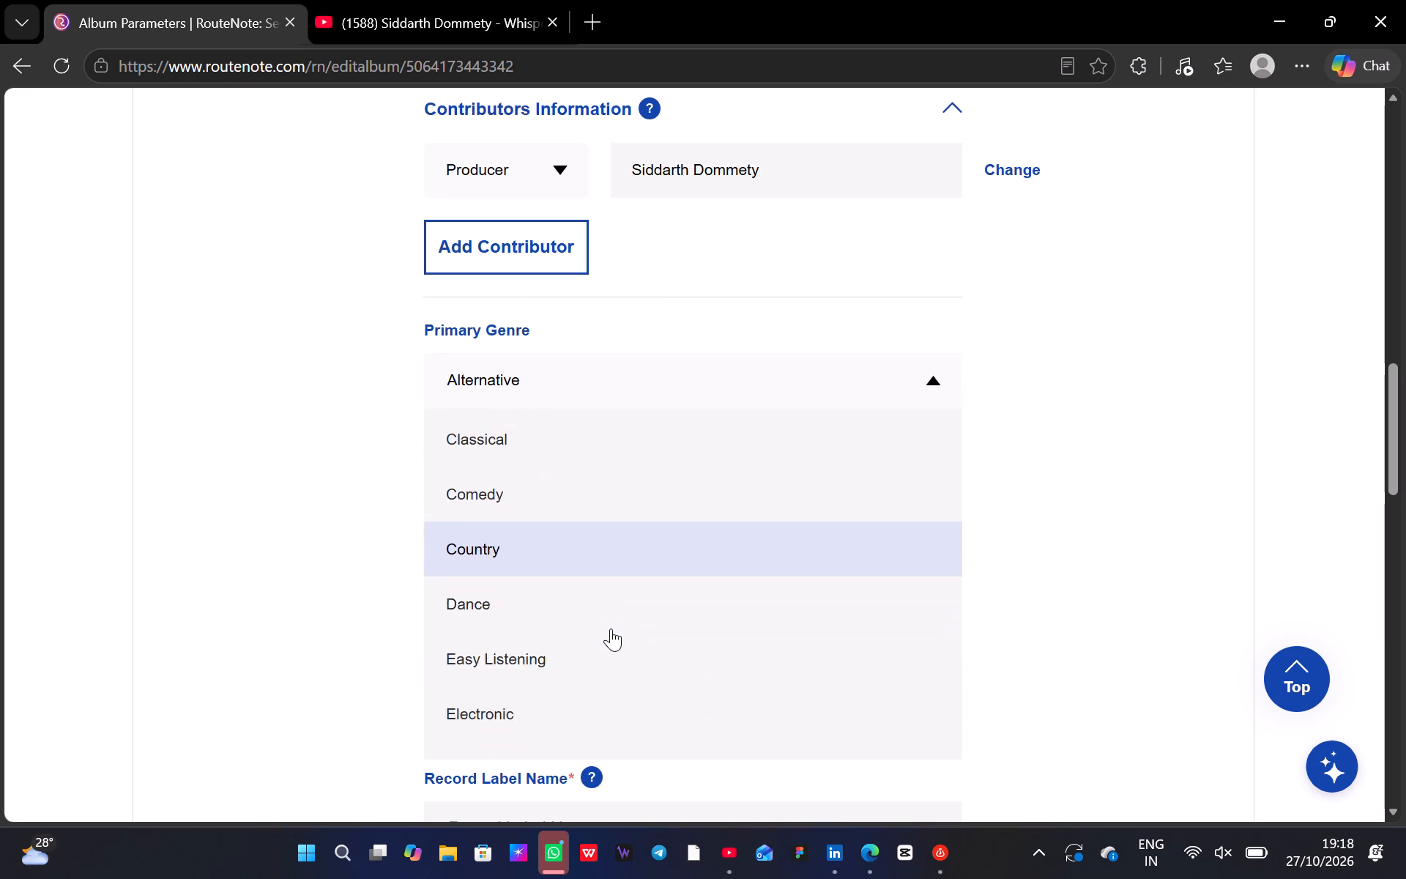
{"action": "scroll", "coordinate": [611, 628], "scroll_direction": "down", "scroll_amount": 2}
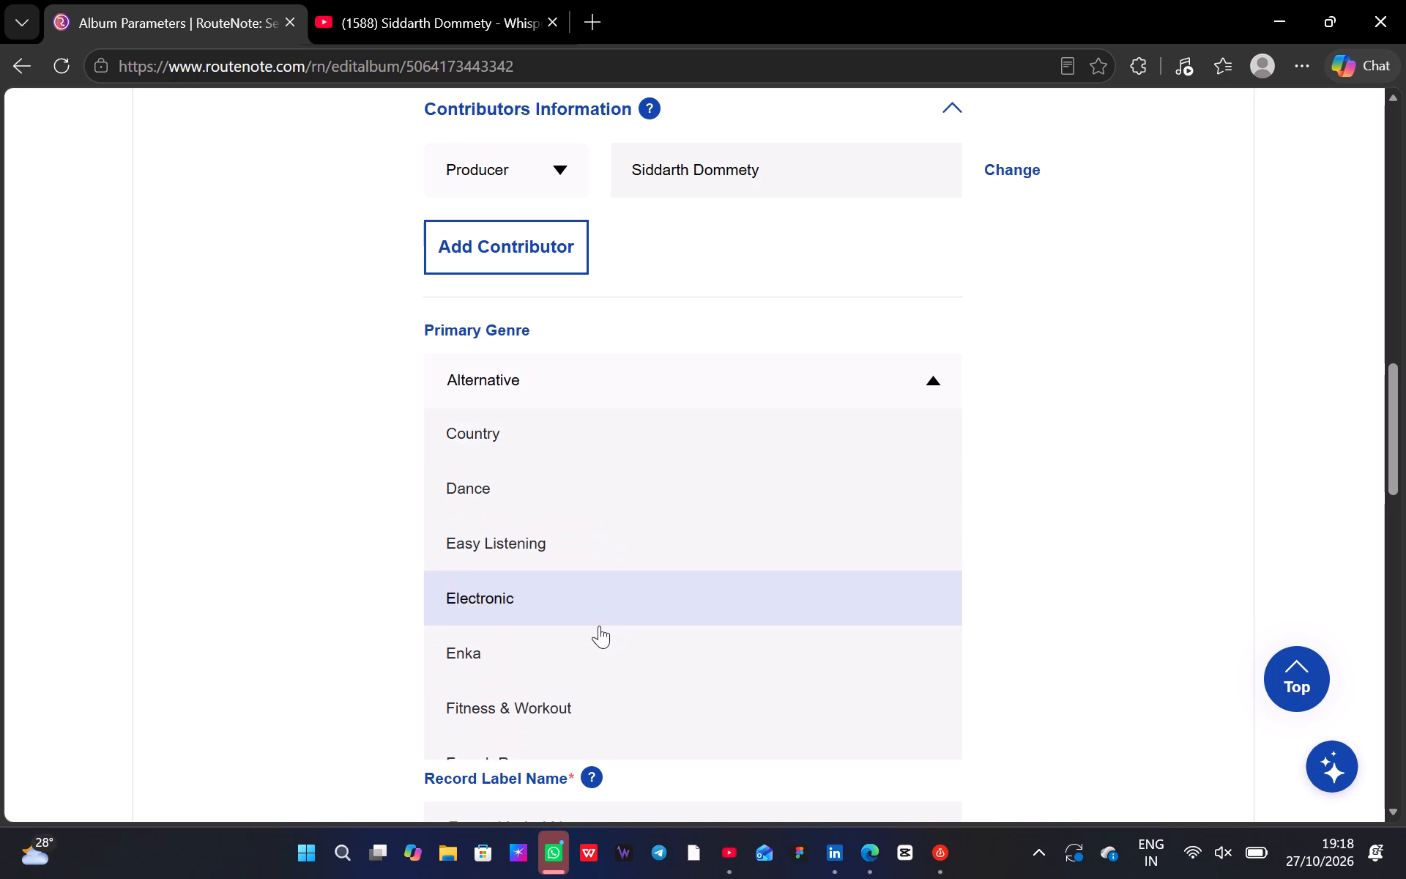
{"action": "scroll", "coordinate": [599, 626], "scroll_direction": "down", "scroll_amount": 2}
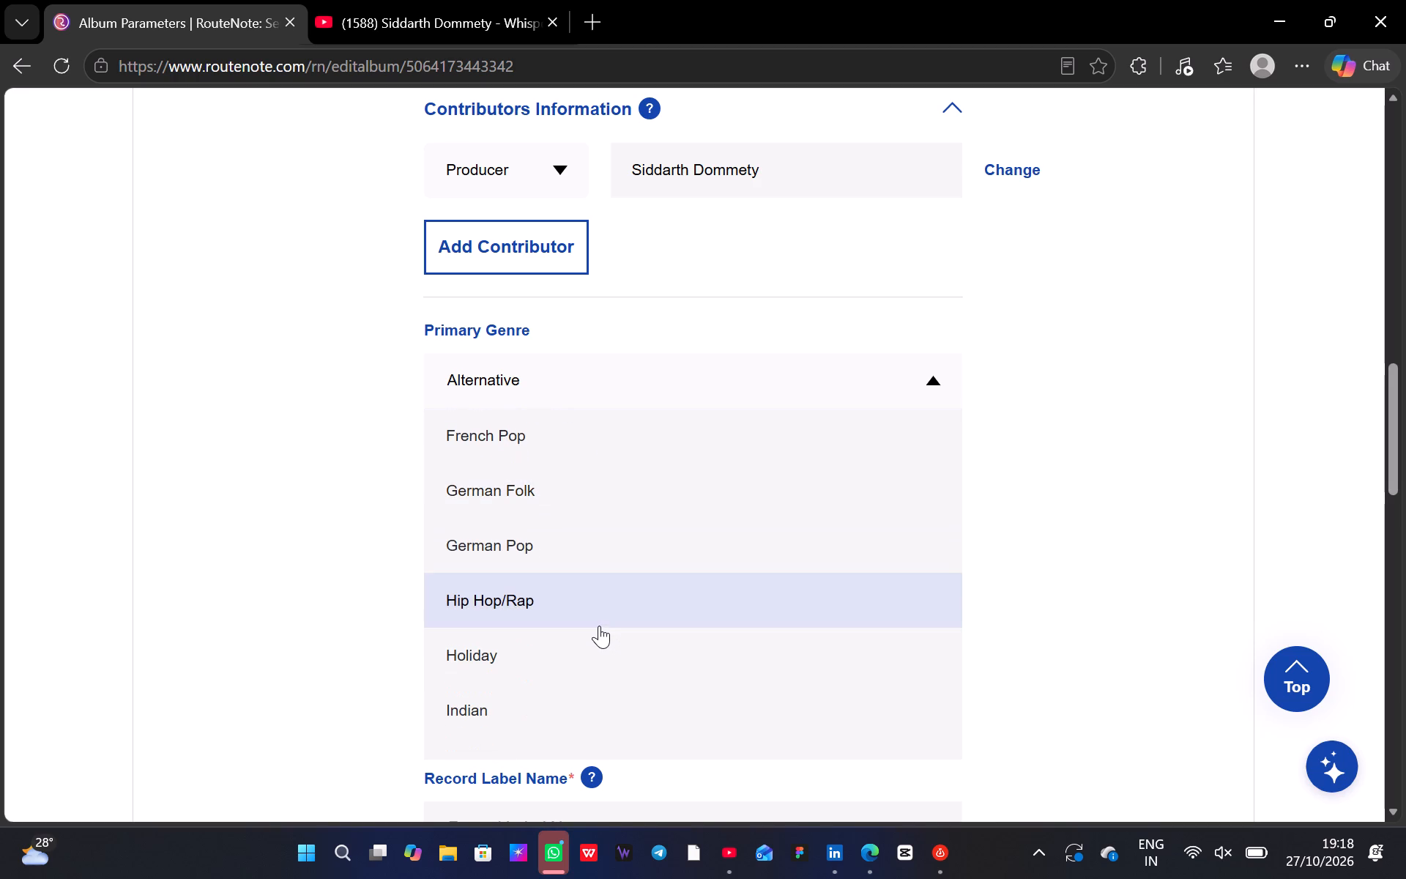
{"action": "scroll", "coordinate": [599, 626], "scroll_direction": "down", "scroll_amount": 3}
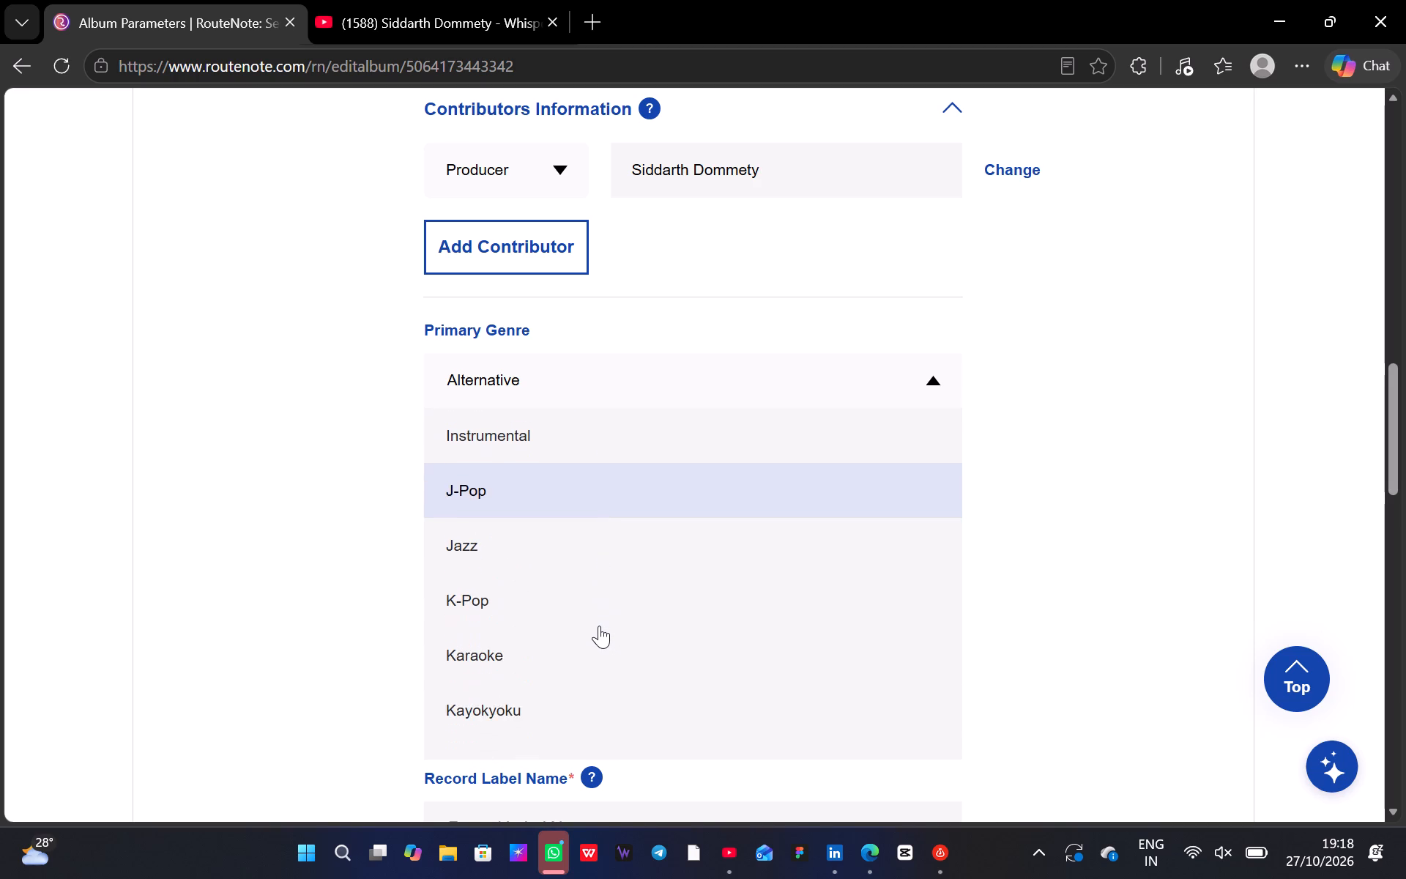
{"action": "scroll", "coordinate": [599, 626], "scroll_direction": "down", "scroll_amount": 3}
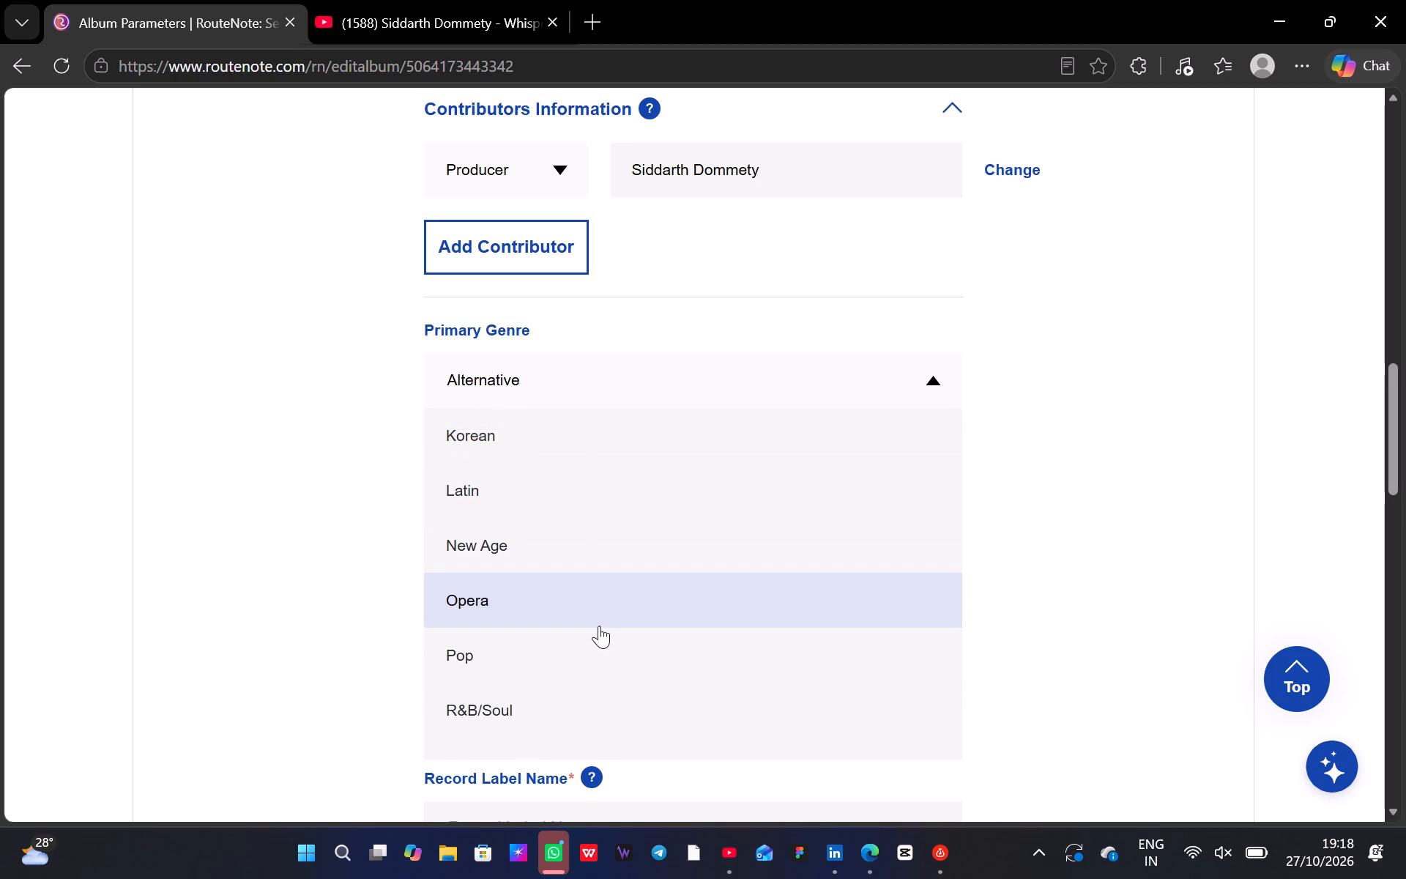
{"action": "scroll", "coordinate": [599, 626], "scroll_direction": "down", "scroll_amount": 2}
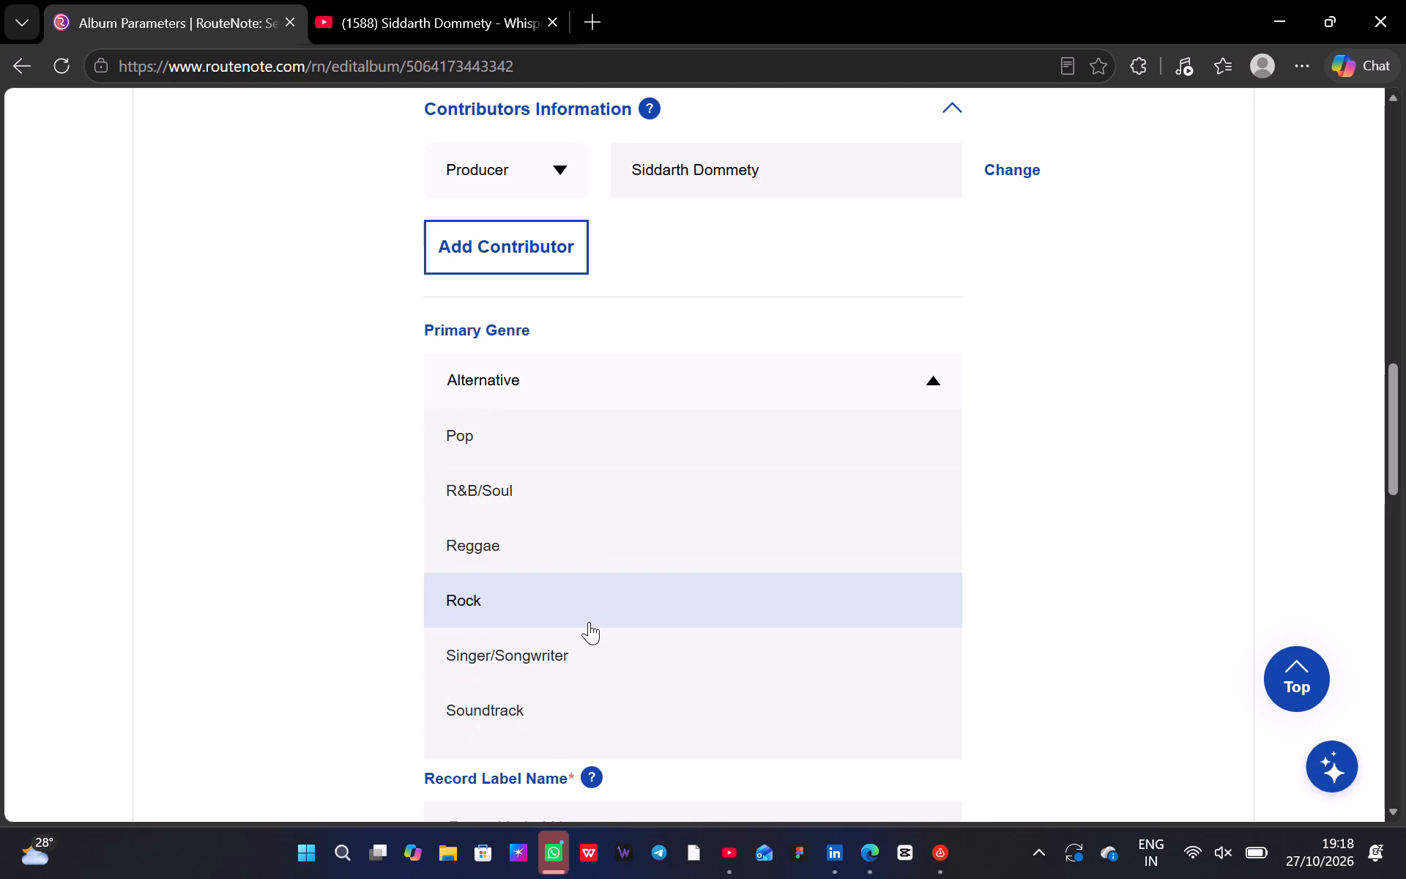
{"action": "scroll", "coordinate": [589, 622], "scroll_direction": "down", "scroll_amount": 6}
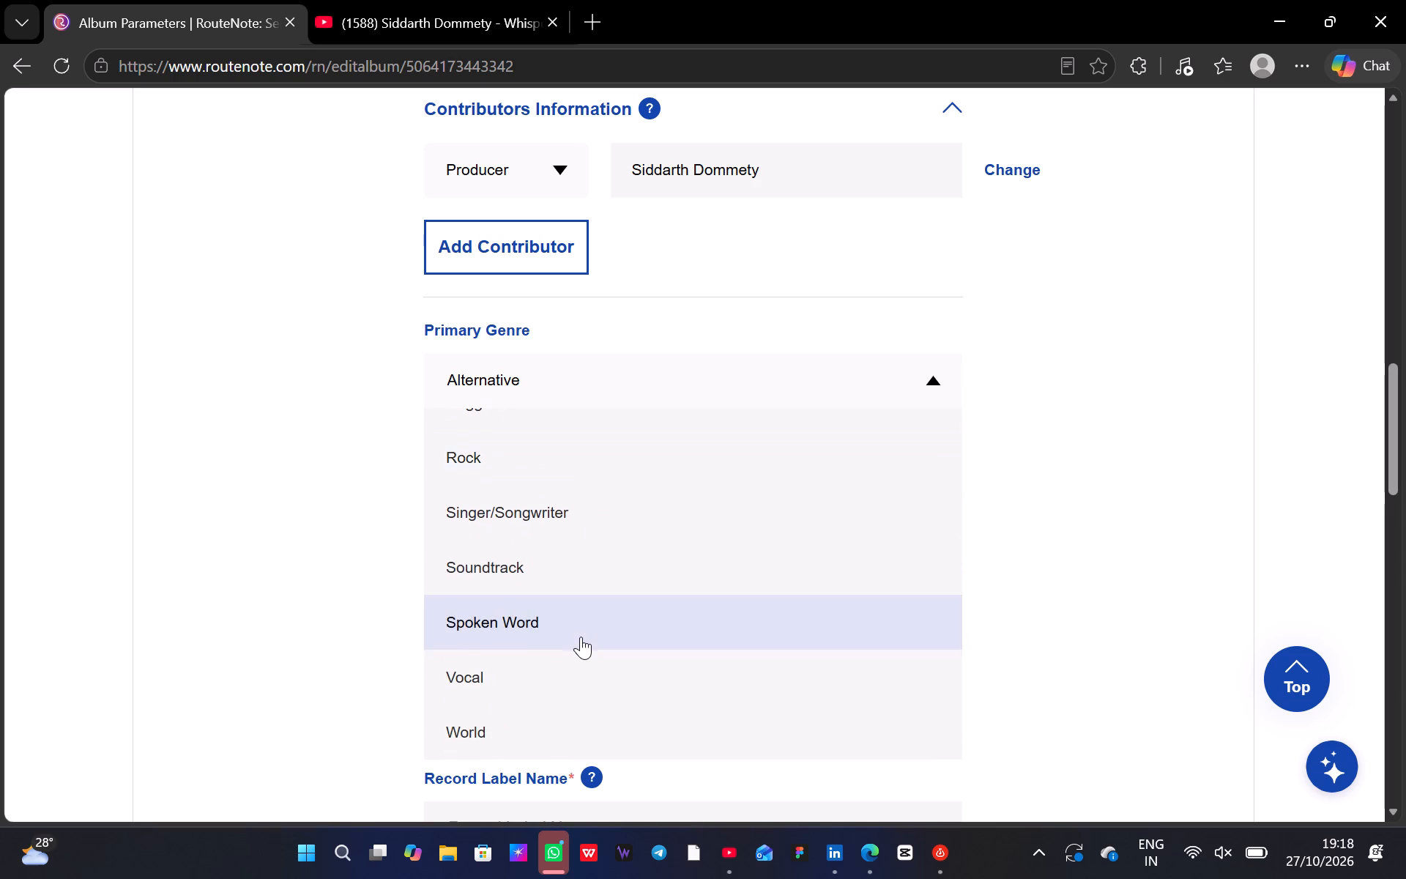
{"action": "scroll", "coordinate": [581, 637], "scroll_direction": "up", "scroll_amount": 2}
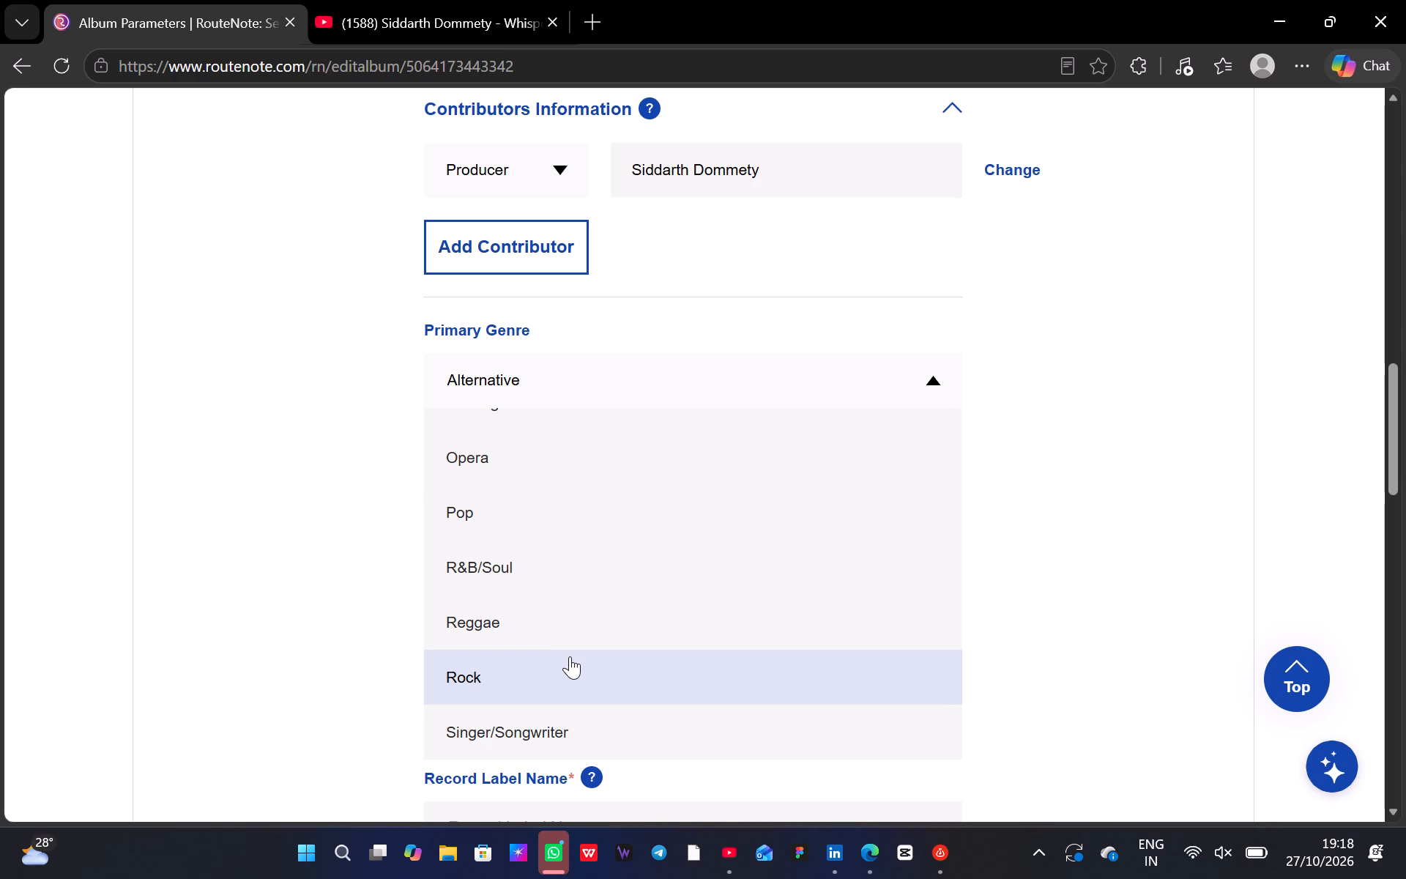
{"action": "scroll", "coordinate": [570, 656], "scroll_direction": "down", "scroll_amount": 2}
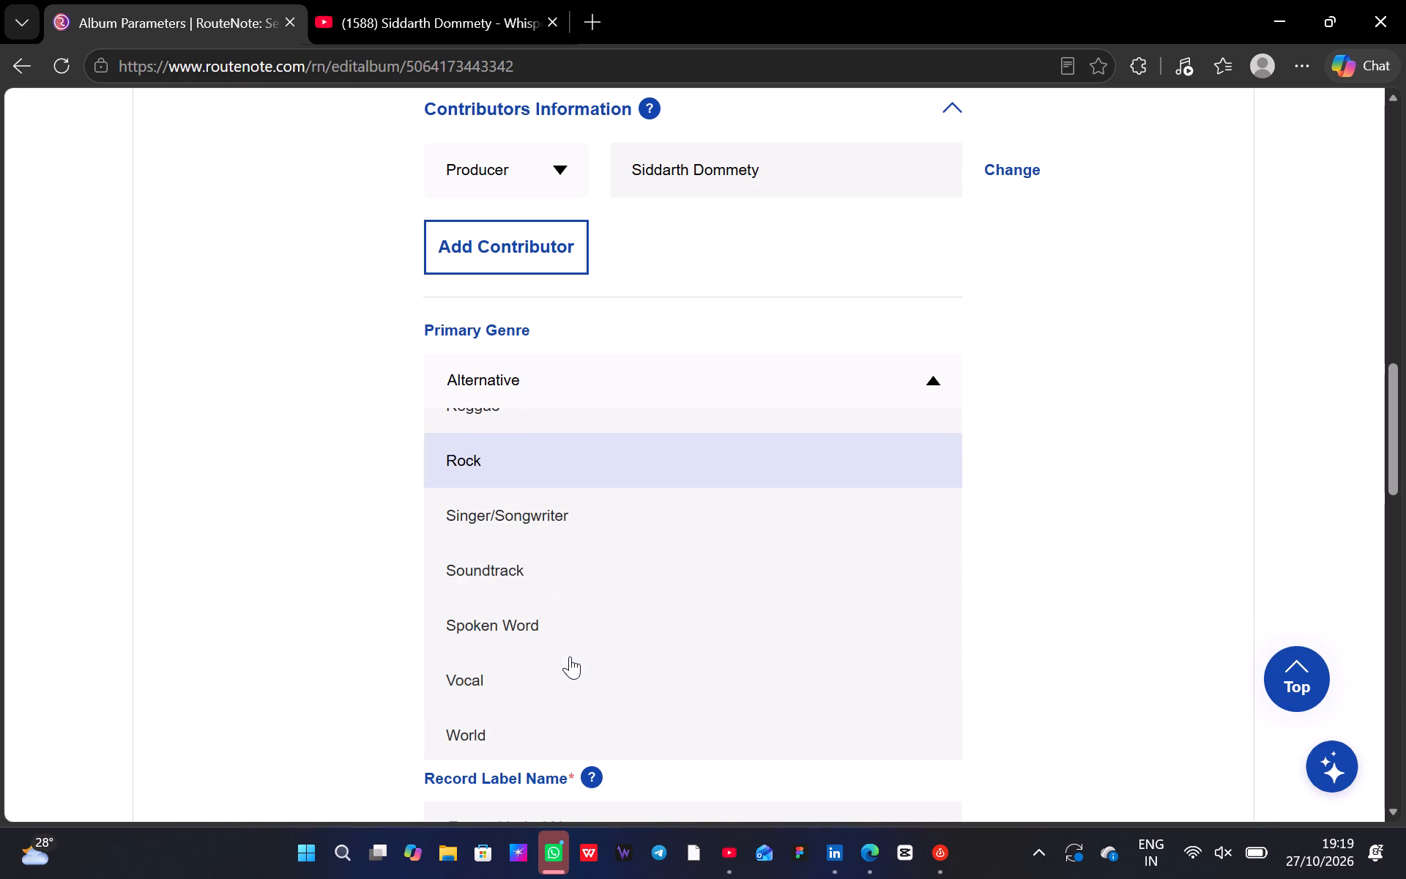
{"action": "scroll", "coordinate": [570, 656], "scroll_direction": "up", "scroll_amount": 4}
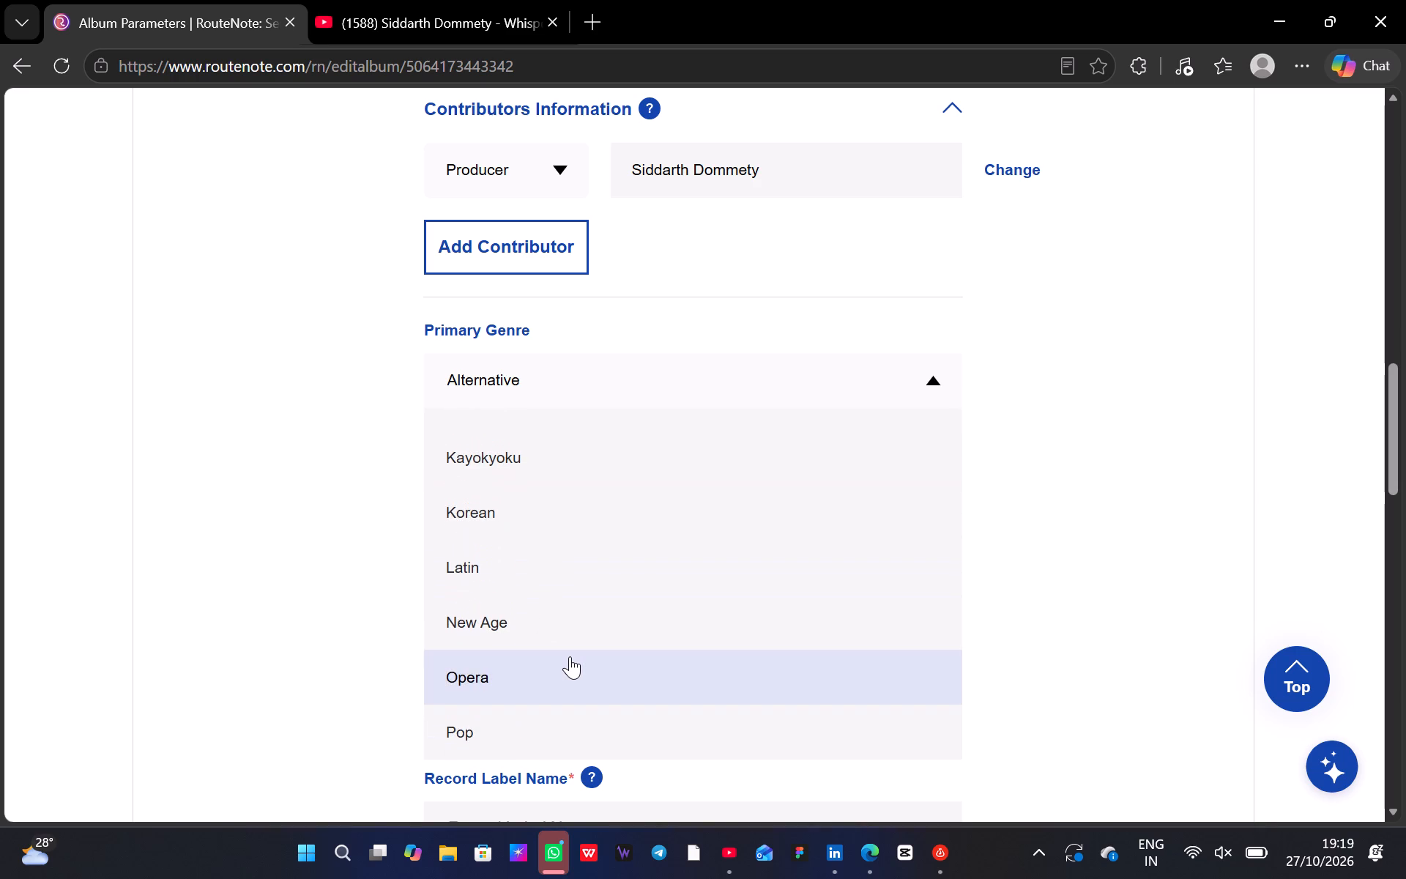
{"action": "scroll", "coordinate": [570, 656], "scroll_direction": "up", "scroll_amount": 2}
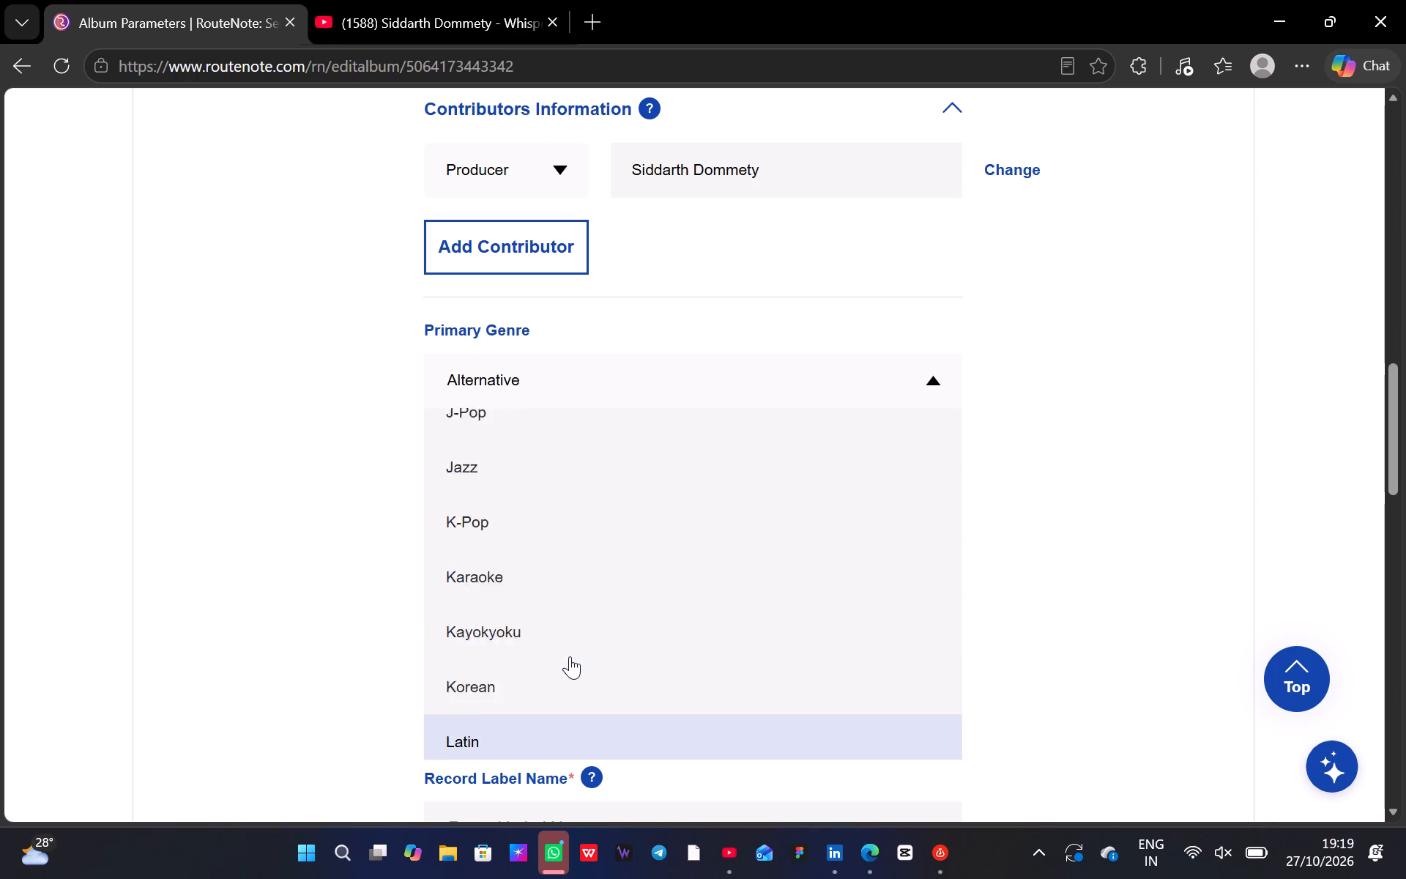
{"action": "scroll", "coordinate": [570, 656], "scroll_direction": "up", "scroll_amount": 4}
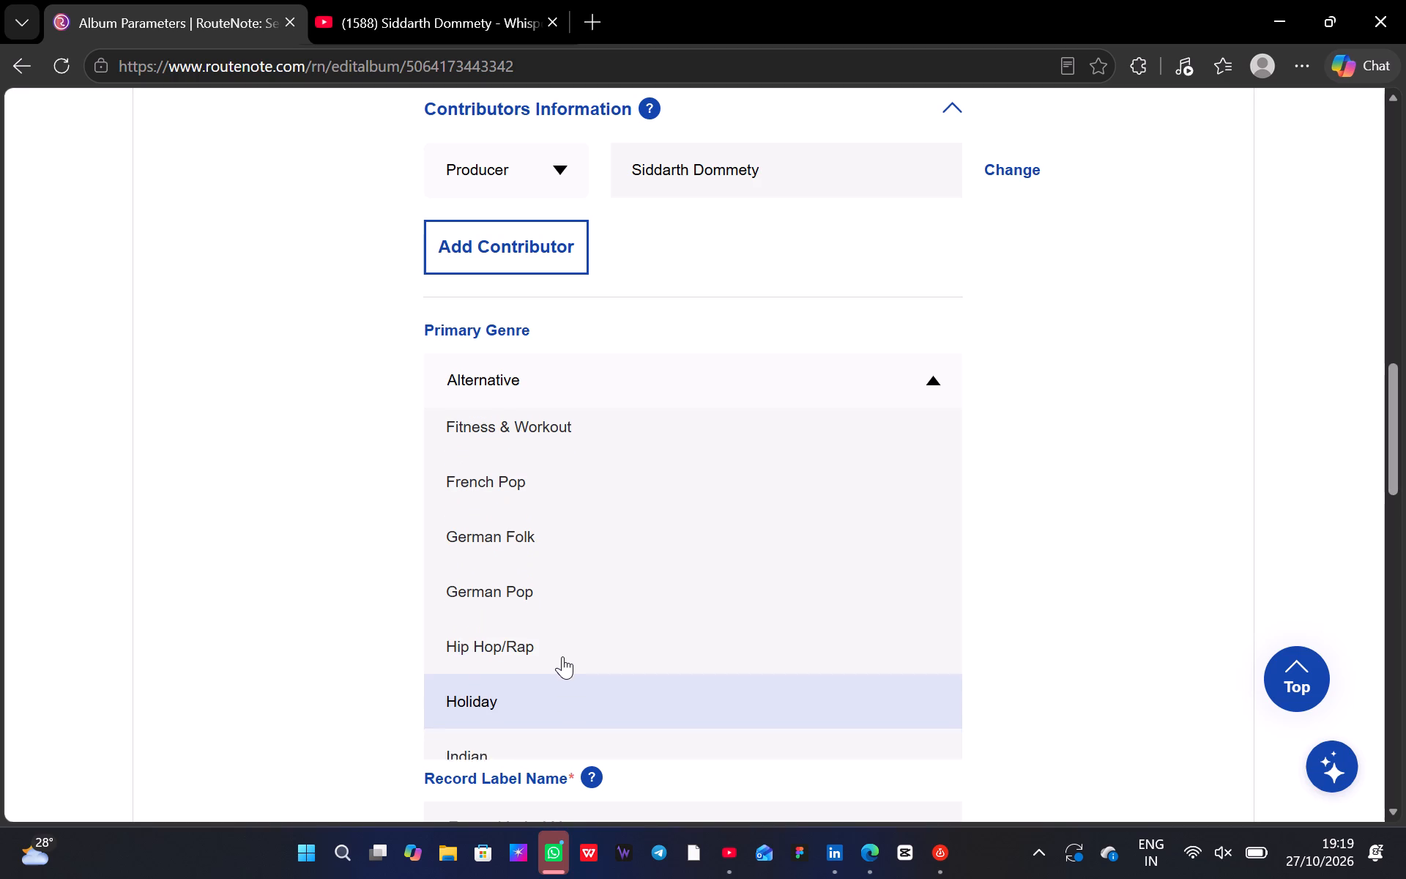
{"action": "scroll", "coordinate": [562, 656], "scroll_direction": "up", "scroll_amount": 1}
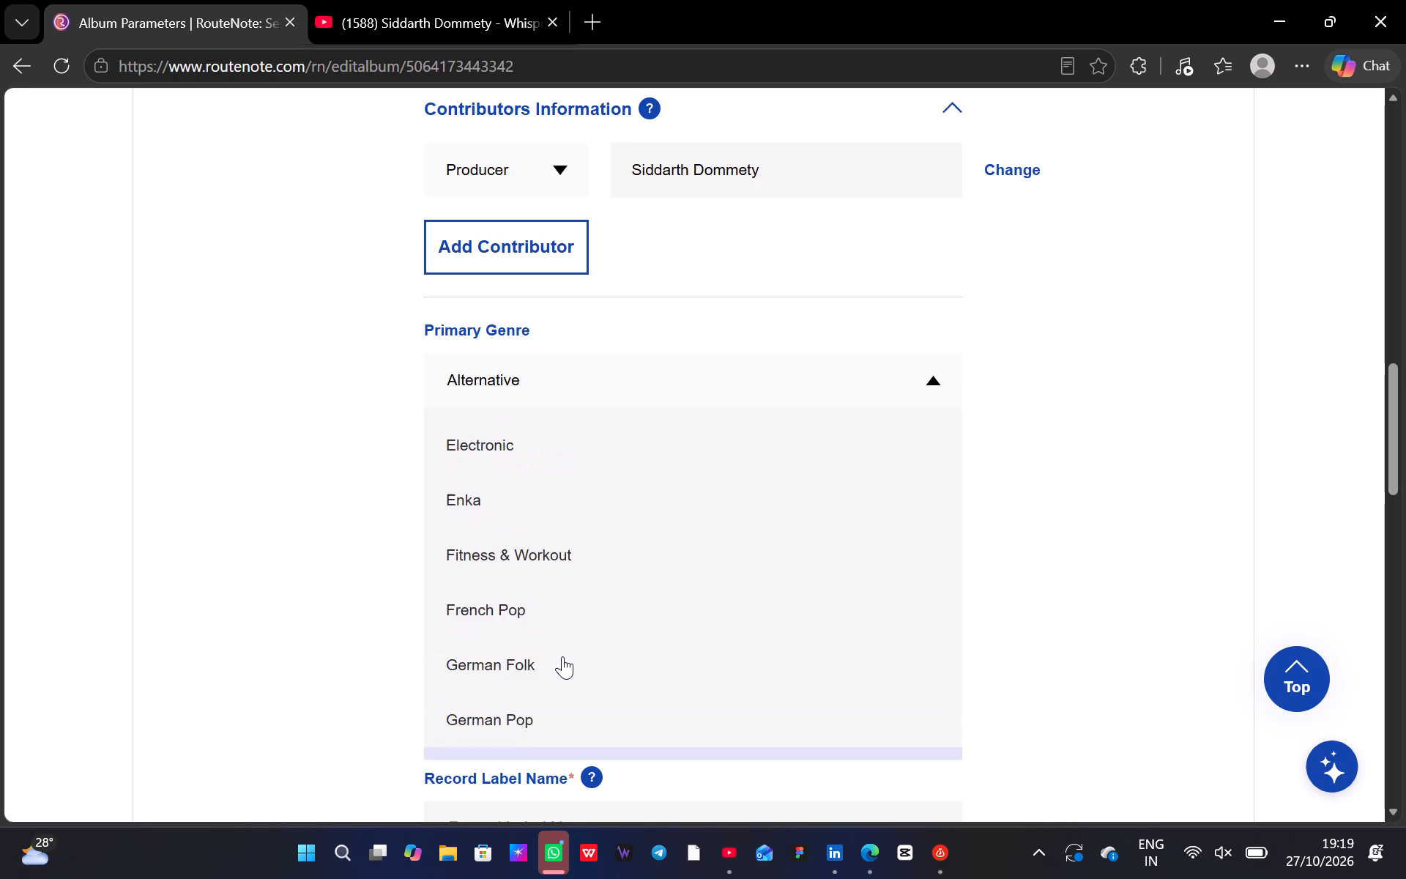
{"action": "scroll", "coordinate": [562, 656], "scroll_direction": "up", "scroll_amount": 2}
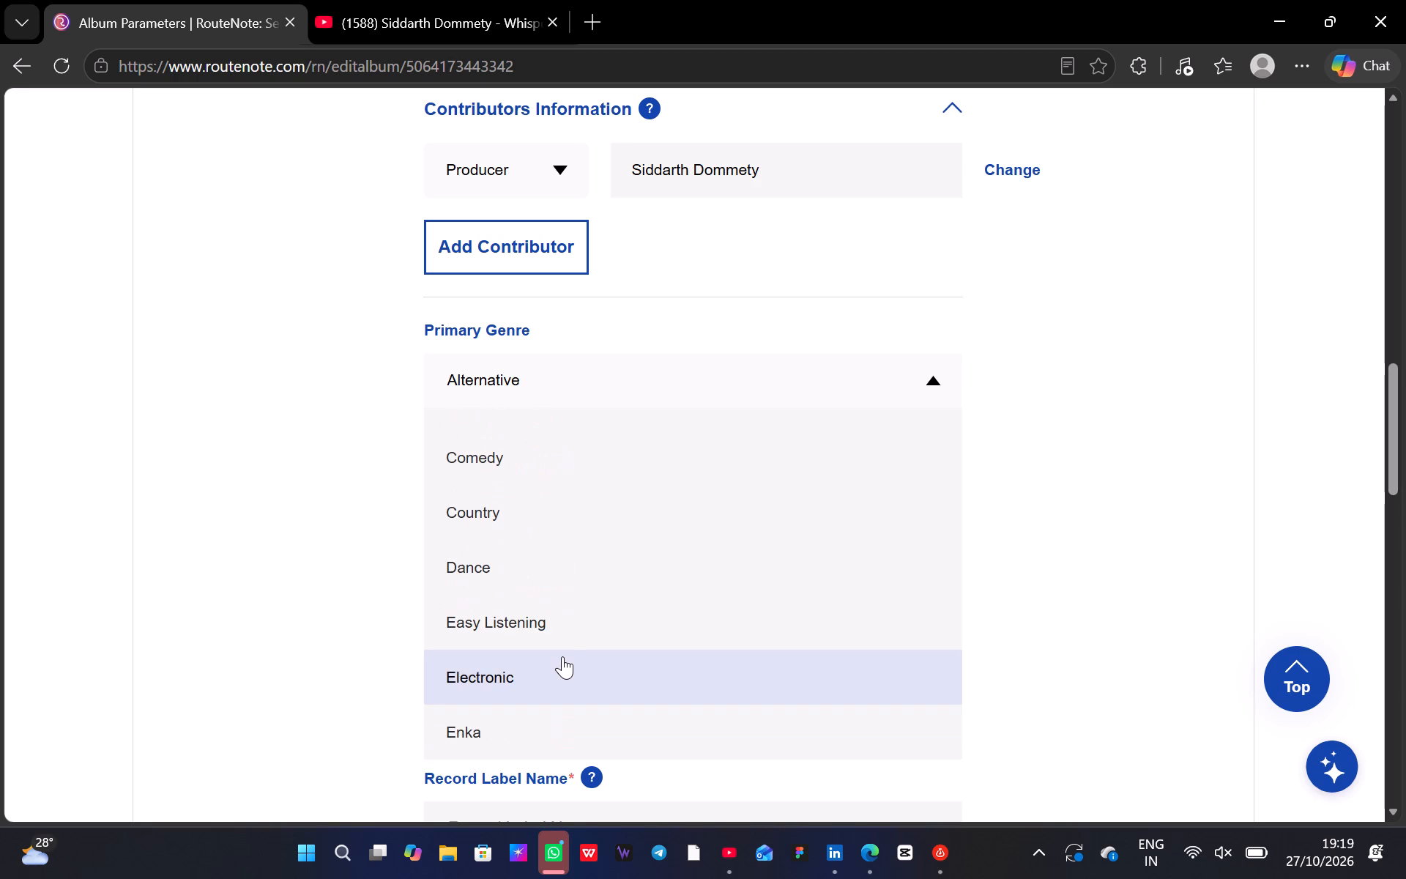
{"action": "scroll", "coordinate": [562, 656], "scroll_direction": "up", "scroll_amount": 1}
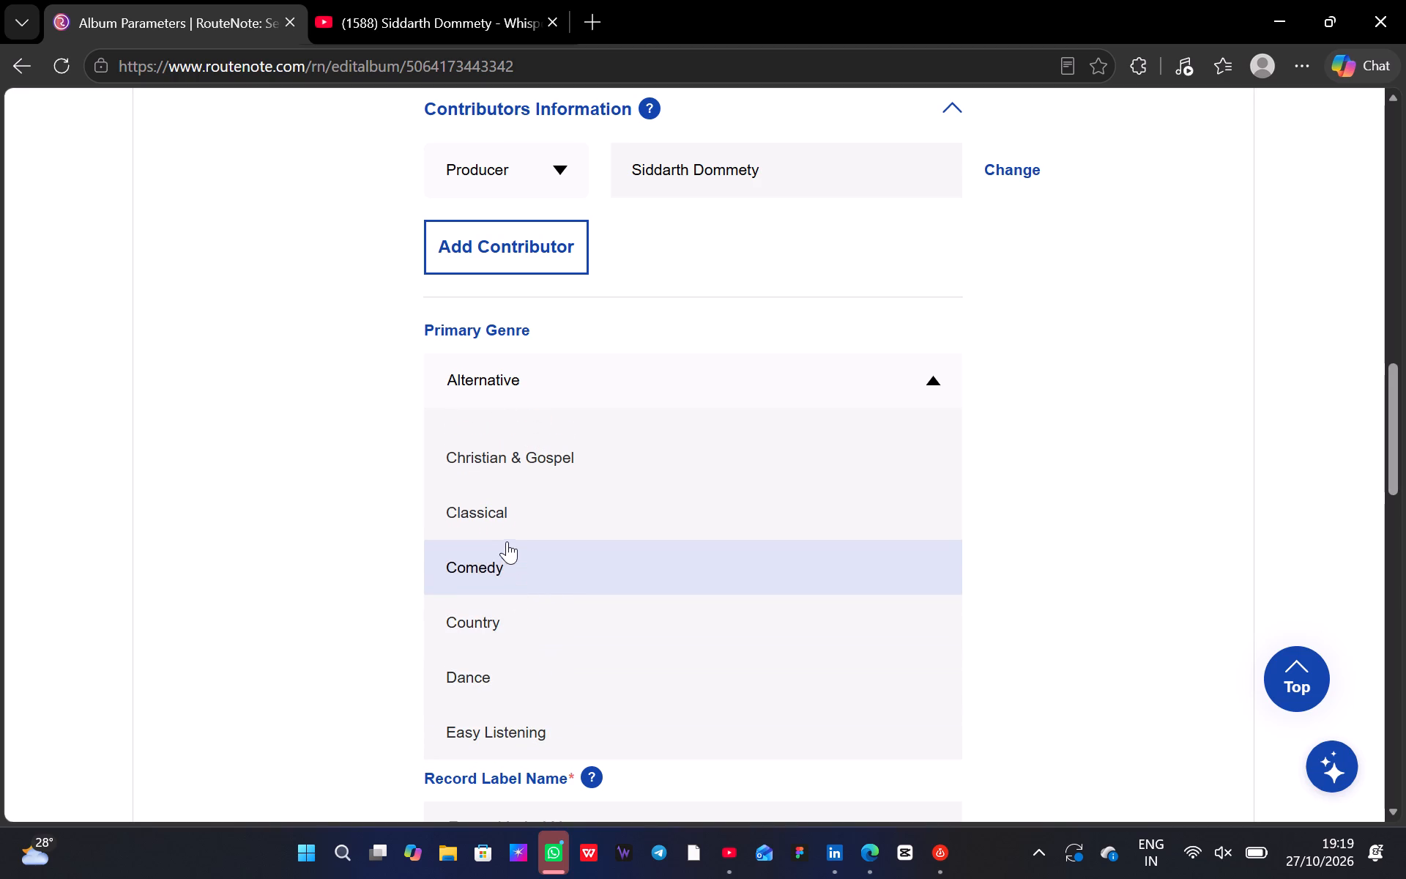
{"action": "scroll", "coordinate": [511, 533], "scroll_direction": "up", "scroll_amount": 3}
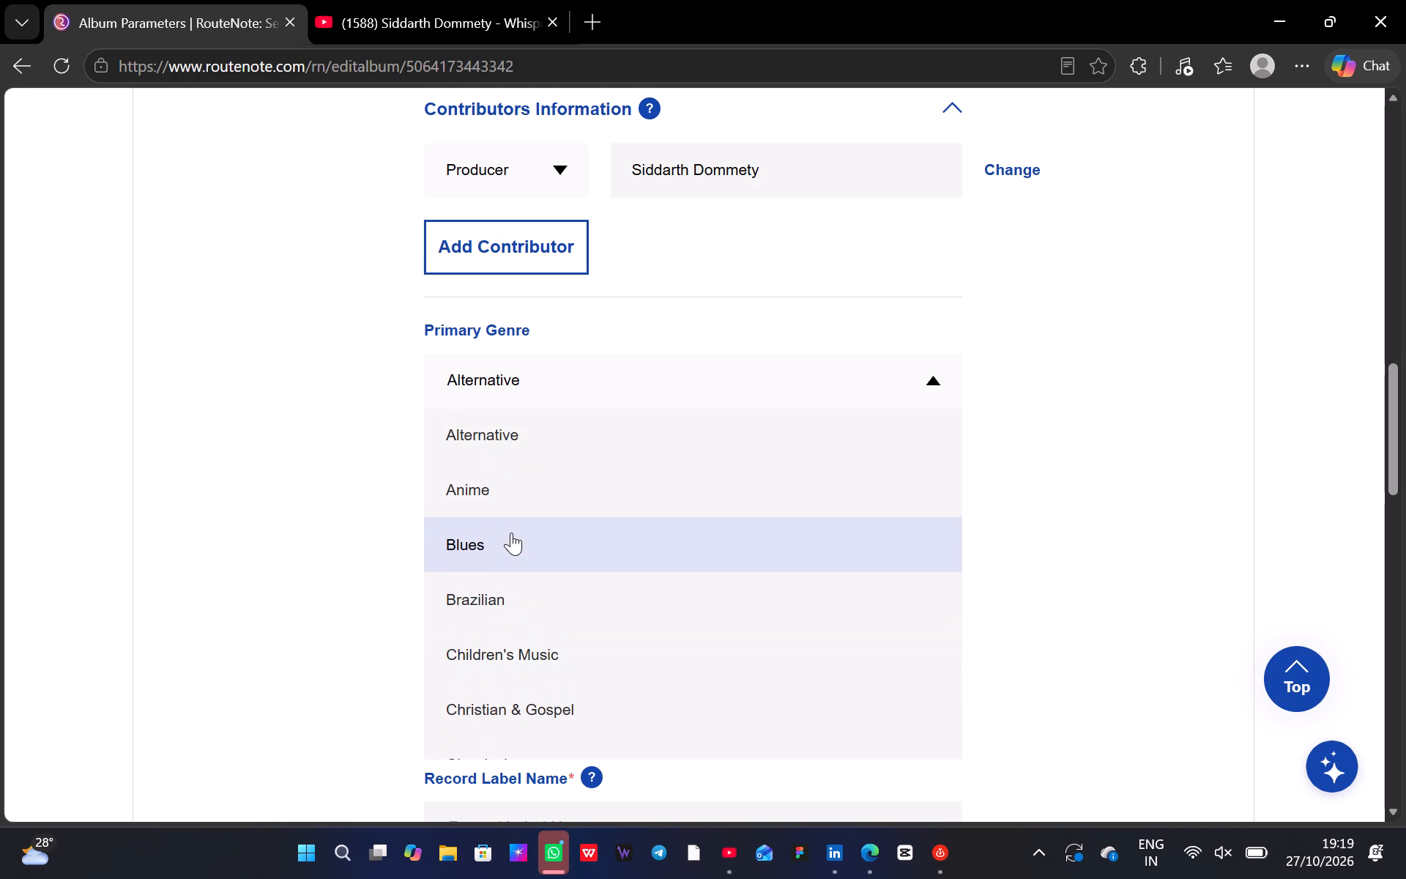
{"action": "scroll", "coordinate": [511, 533], "scroll_direction": "up", "scroll_amount": 1}
{"action": "left_click", "coordinate": [1082, 487]}
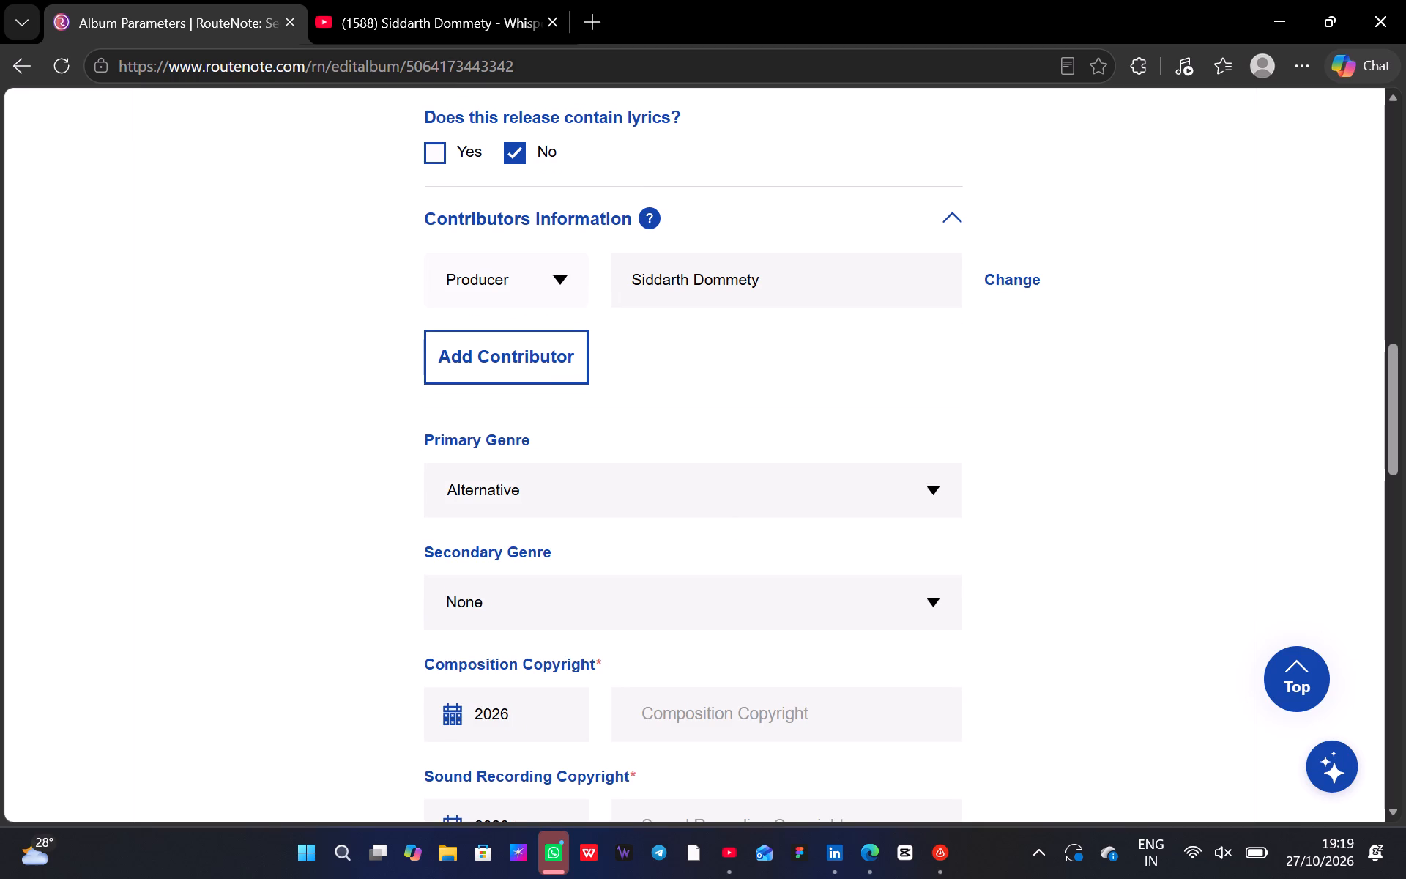
{"action": "scroll", "coordinate": [564, 589], "scroll_direction": "down", "scroll_amount": 1}
{"action": "left_click", "coordinate": [494, 492]}
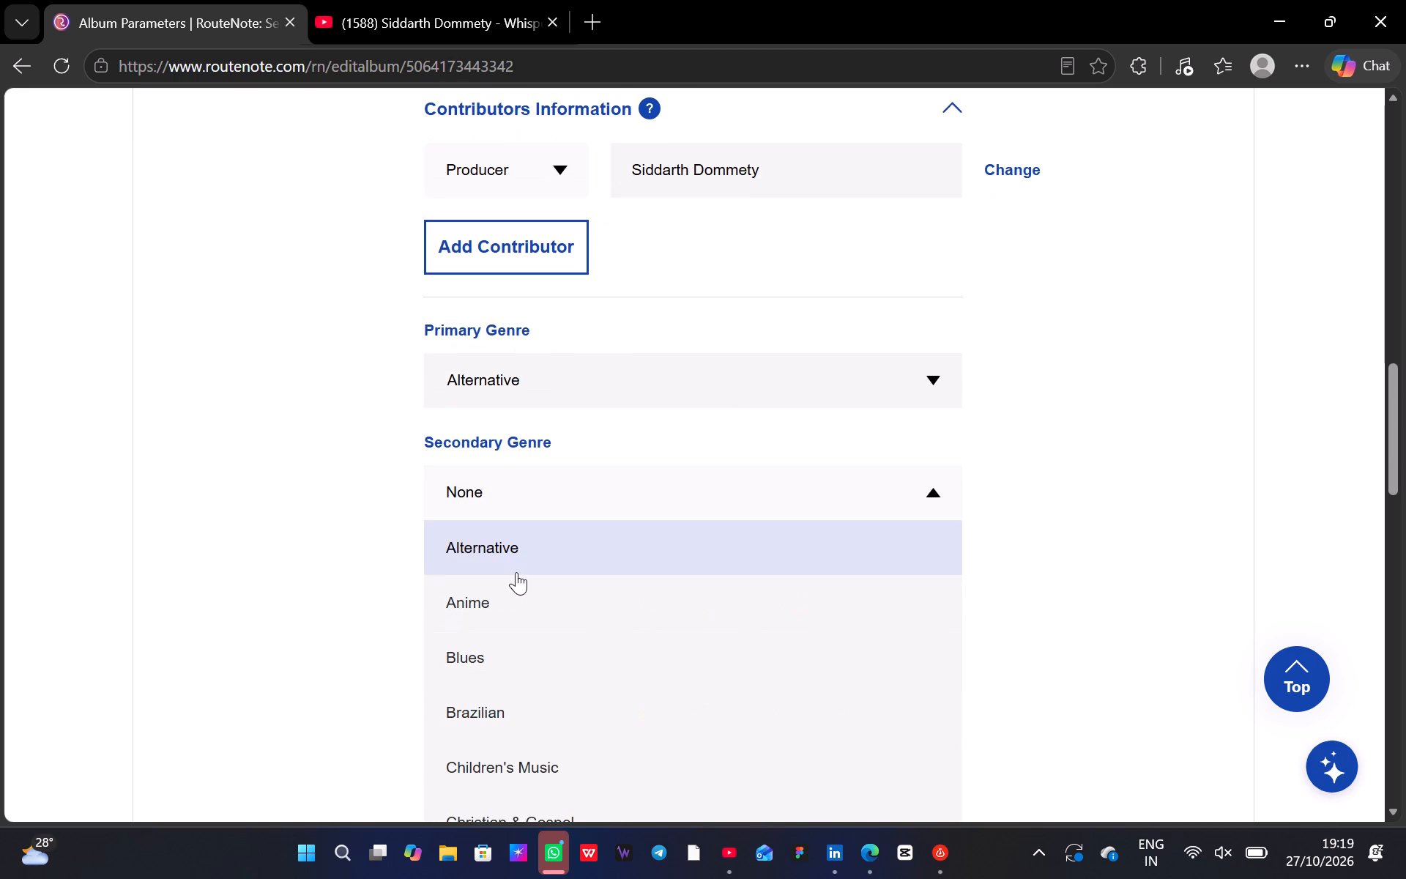
{"action": "left_click", "coordinate": [349, 522]}
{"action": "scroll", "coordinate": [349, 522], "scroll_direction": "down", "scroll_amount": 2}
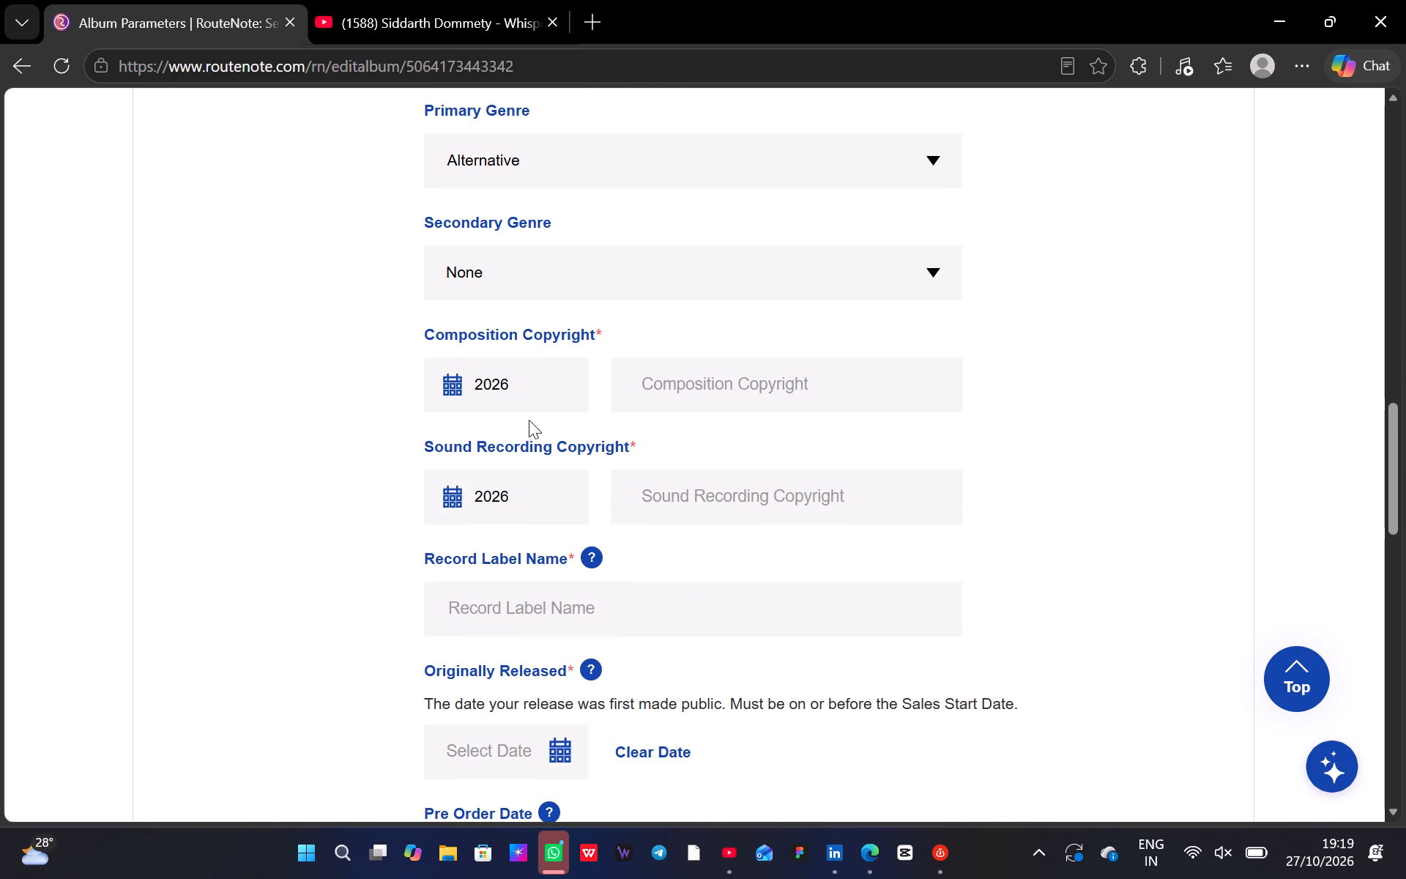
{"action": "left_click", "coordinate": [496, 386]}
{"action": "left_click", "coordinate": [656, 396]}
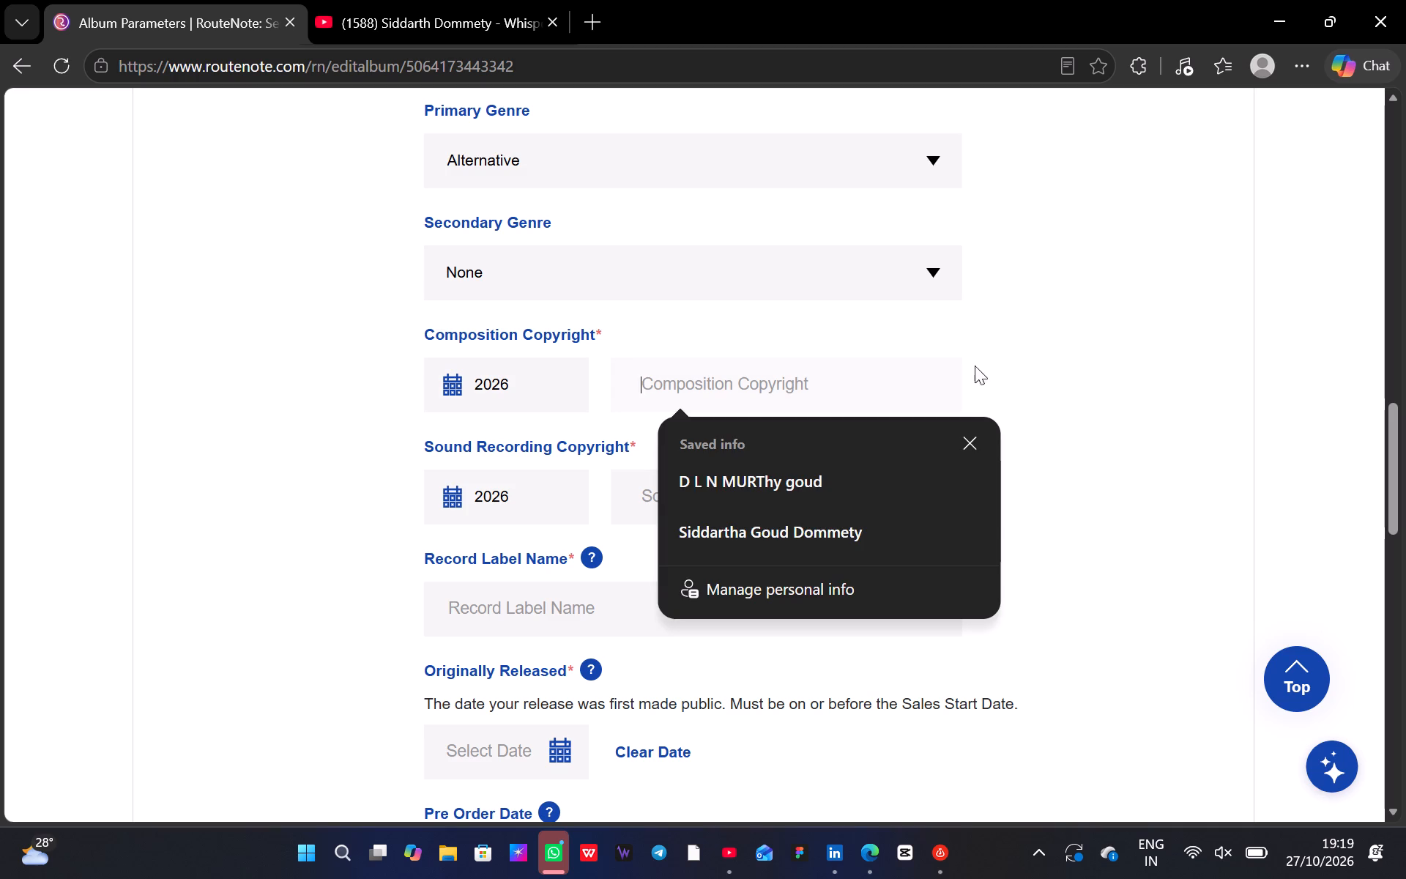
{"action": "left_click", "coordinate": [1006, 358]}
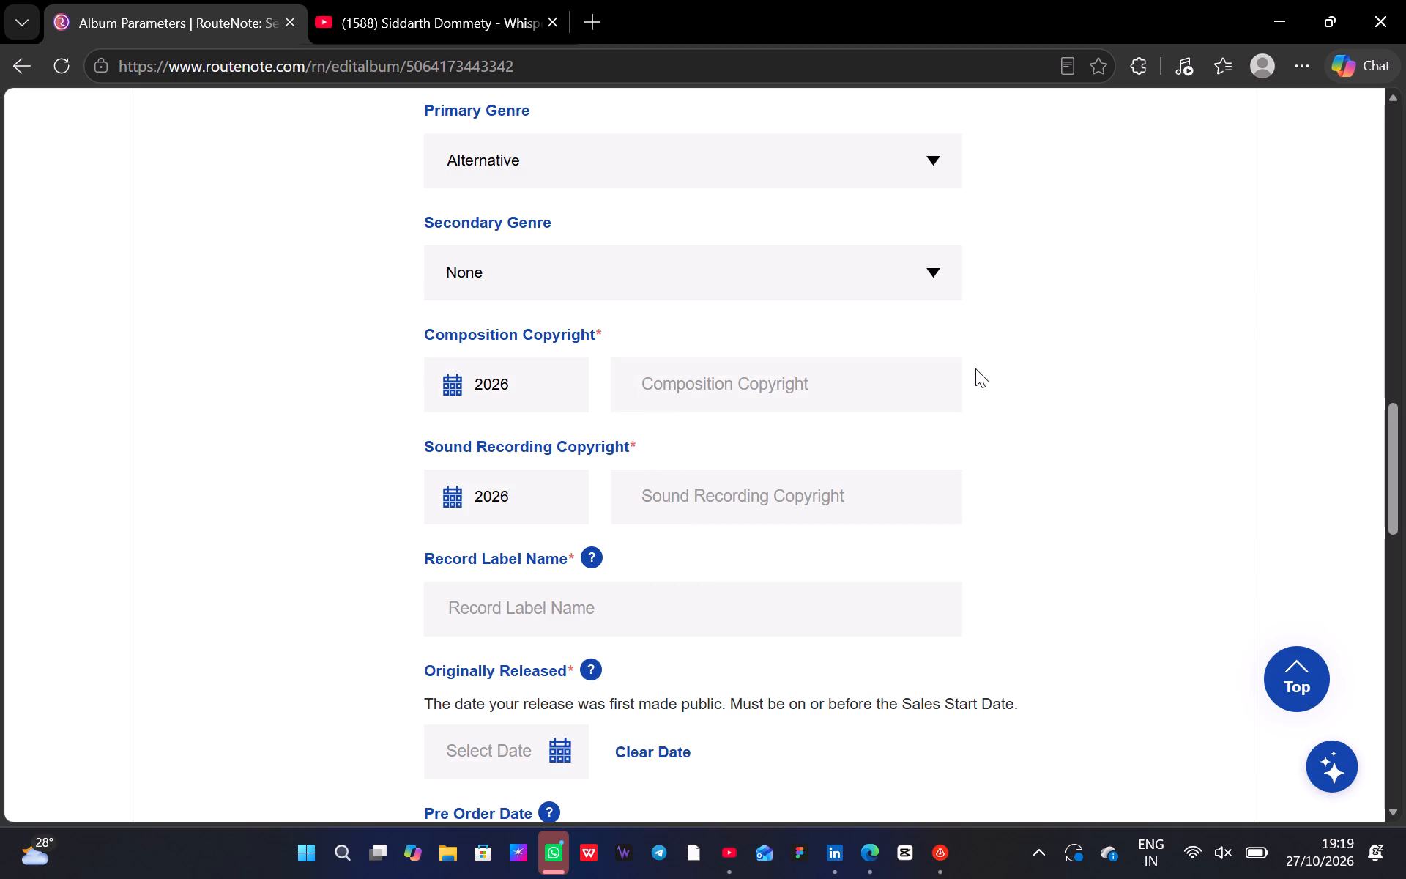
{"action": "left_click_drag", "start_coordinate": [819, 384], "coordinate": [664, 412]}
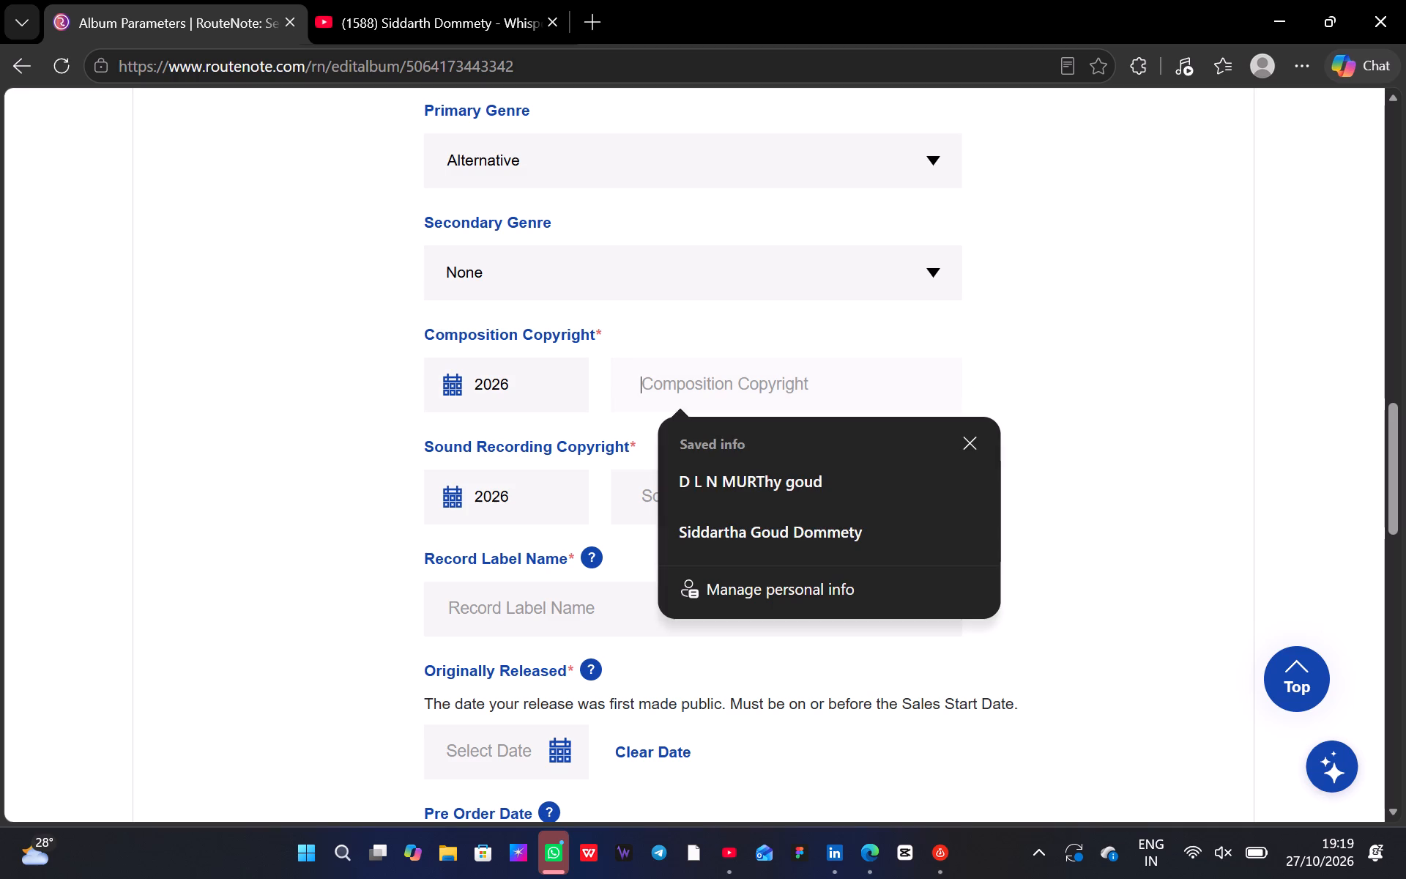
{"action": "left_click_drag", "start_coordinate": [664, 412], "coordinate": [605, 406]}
Search the web for "Composition Copyright* means", read the expanded summary and results, and return to the album form.
{"action": "left_click_drag", "start_coordinate": [423, 335], "coordinate": [476, 335]}
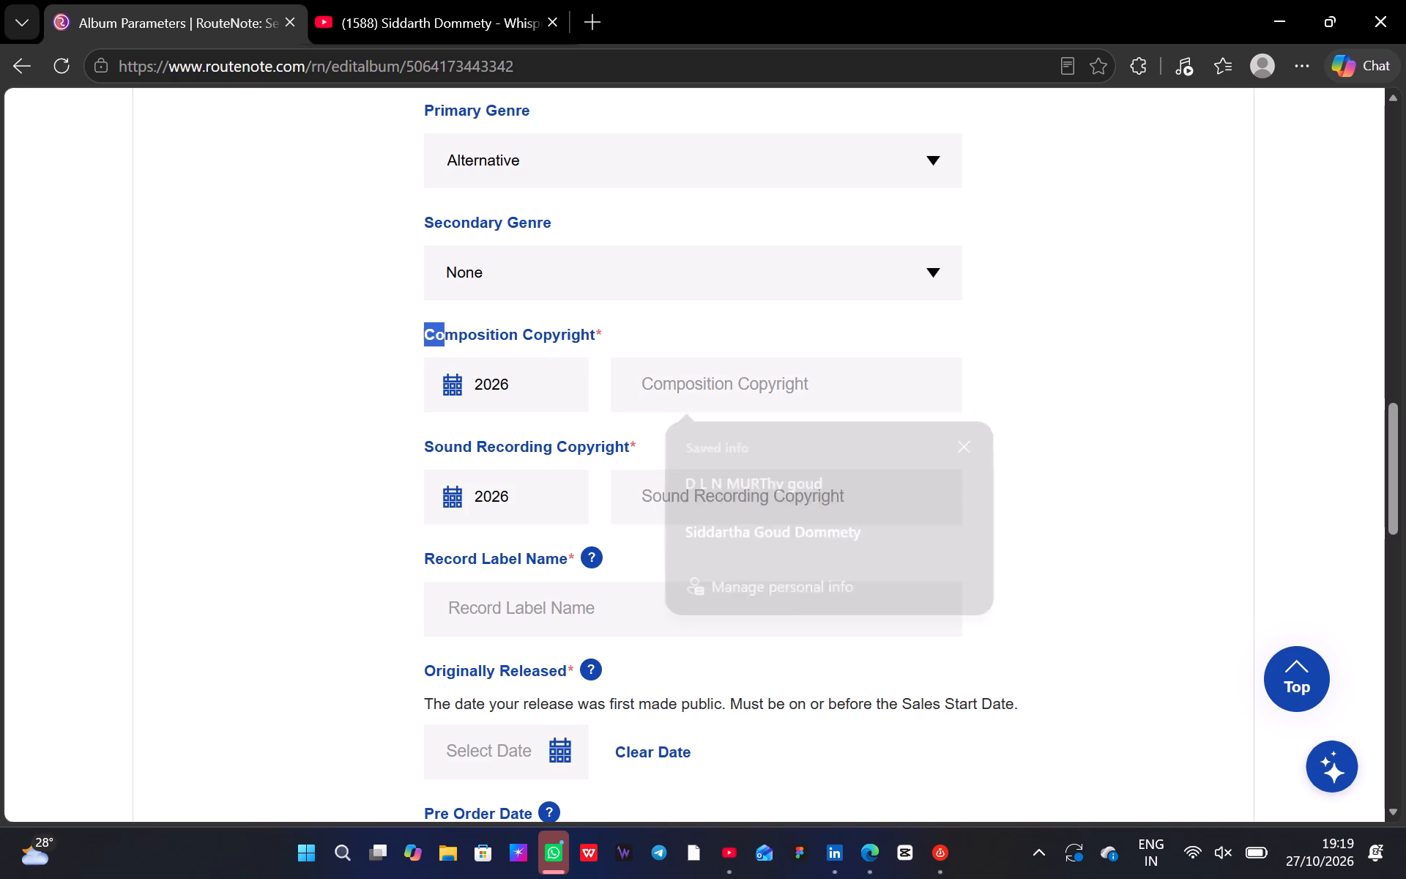
{"action": "left_click_drag", "start_coordinate": [476, 335], "coordinate": [600, 337]}
{"action": "key", "text": "ctrl+c"}
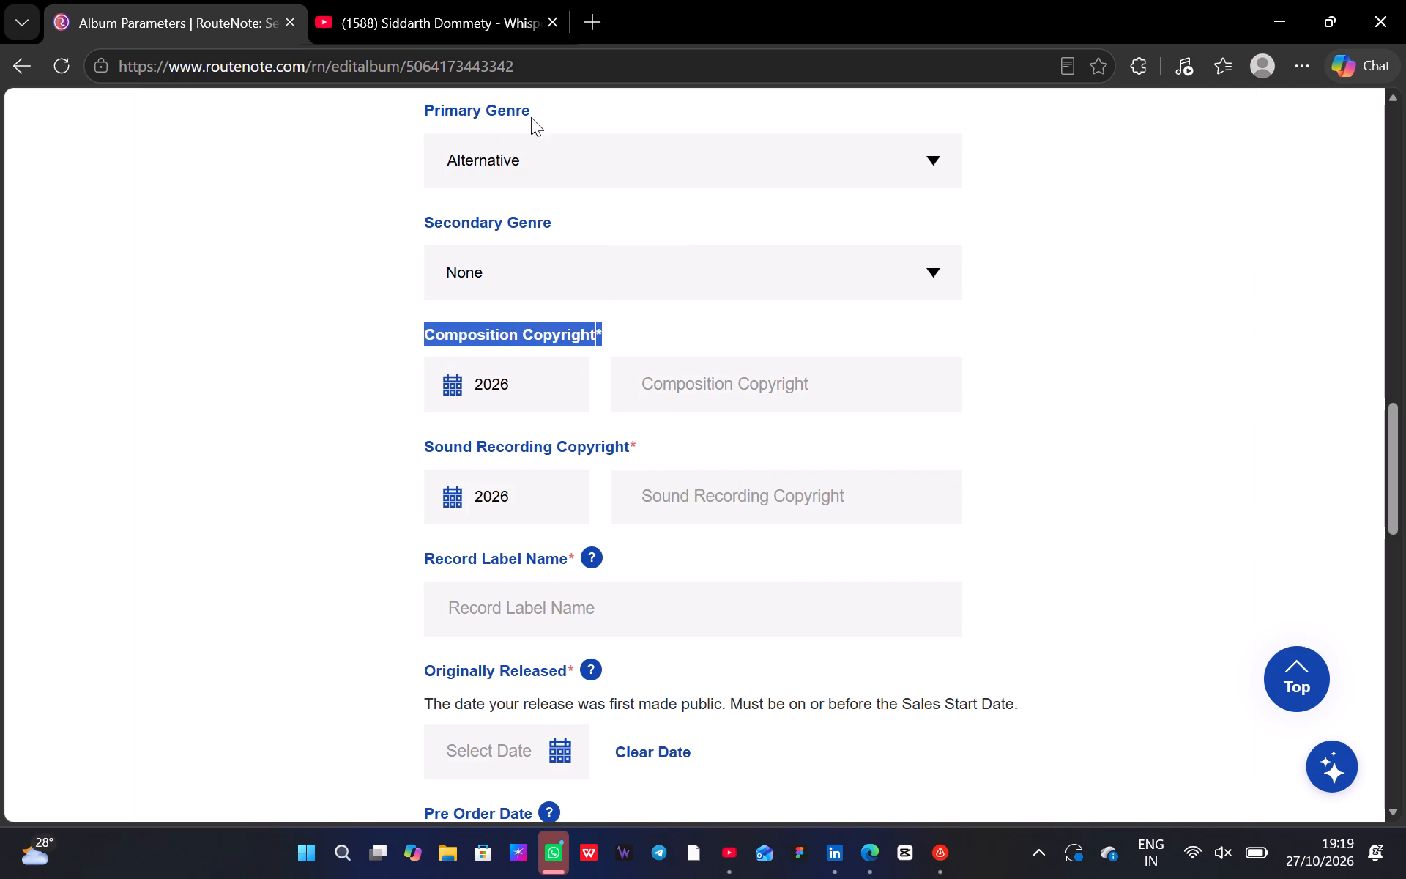
{"action": "left_click", "coordinate": [581, 23]}
{"action": "key", "text": "ctrl+v"}
{"action": "key", "text": "space"}
{"action": "type", "text": "means"}
{"action": "key", "text": "Return"}
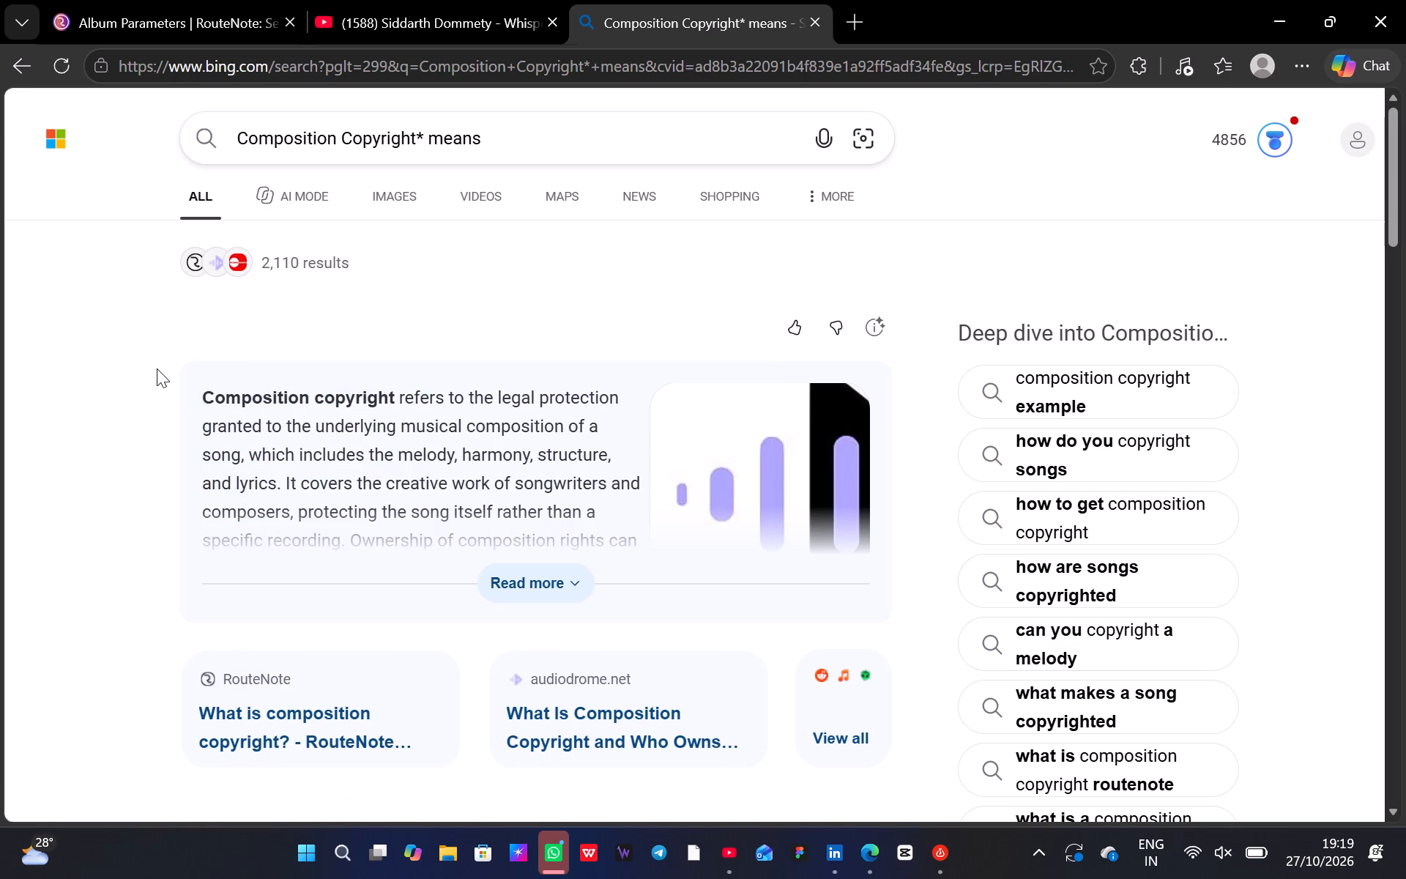
{"action": "scroll", "coordinate": [193, 364], "scroll_direction": "down", "scroll_amount": 1}
{"action": "left_click", "coordinate": [507, 486]}
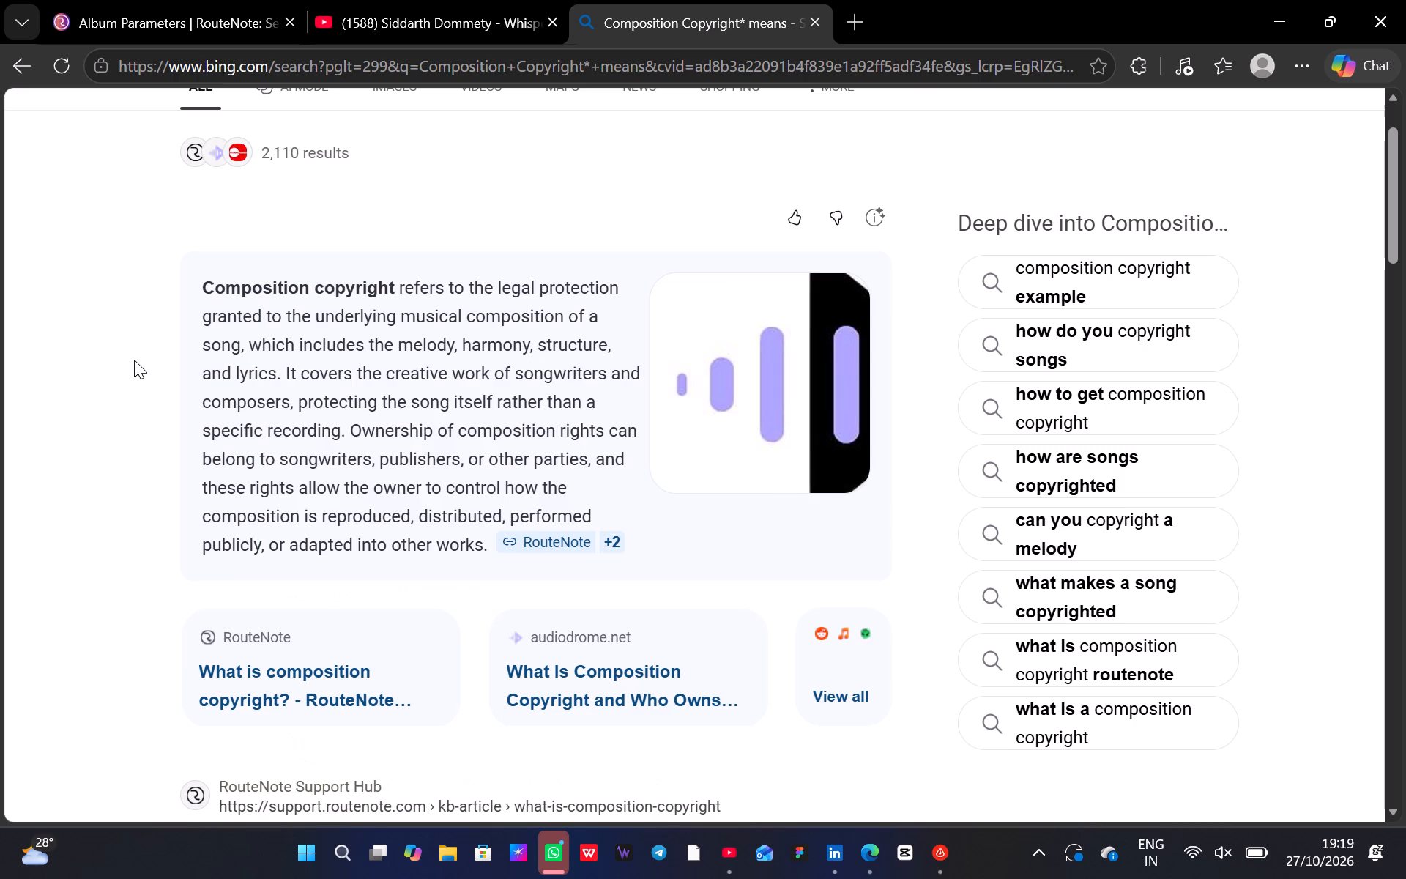
{"action": "scroll", "coordinate": [134, 360], "scroll_direction": "down", "scroll_amount": 3}
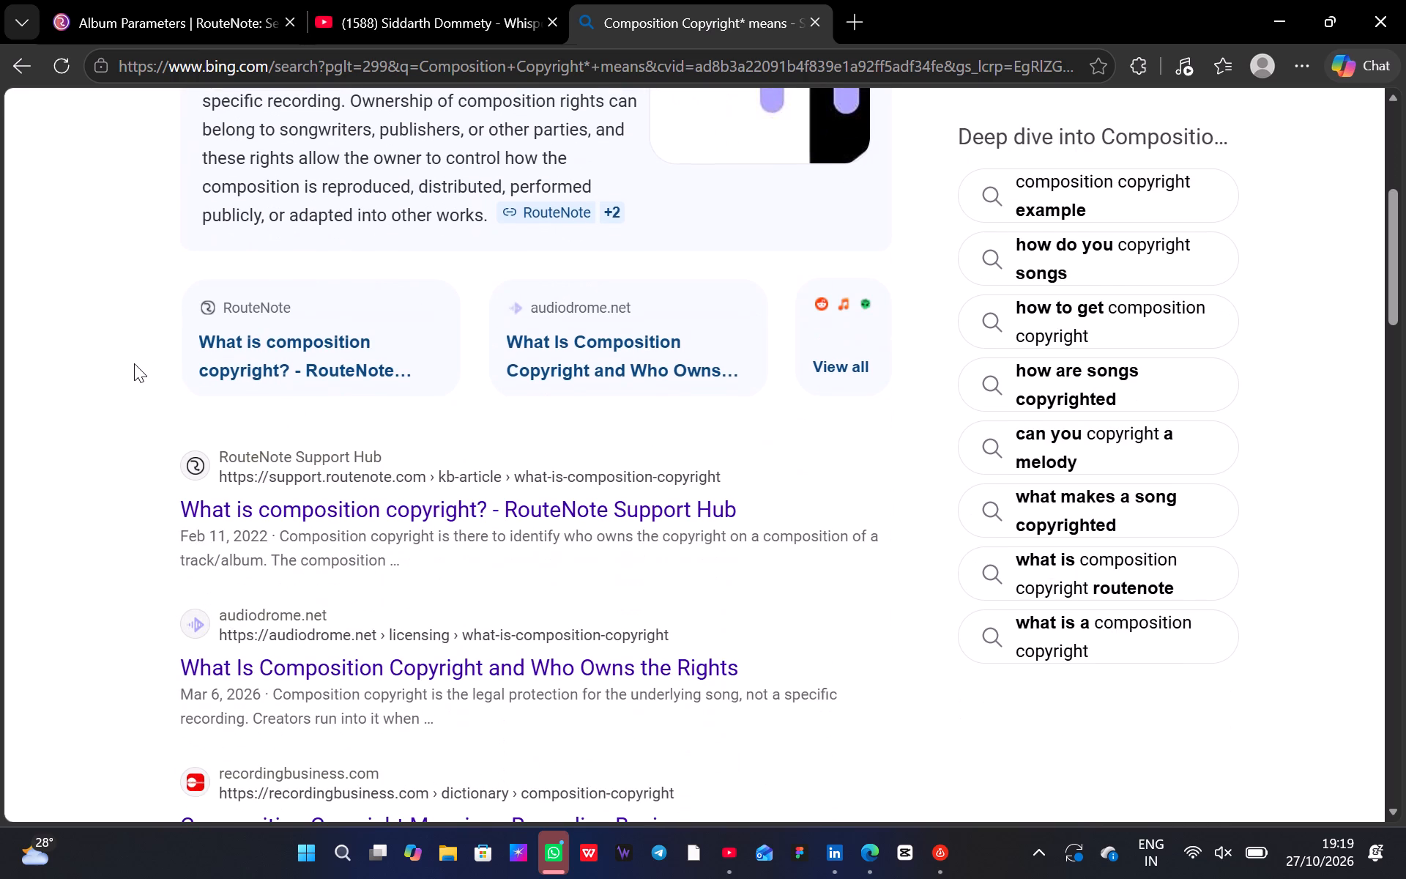
{"action": "scroll", "coordinate": [134, 363], "scroll_direction": "down", "scroll_amount": 1}
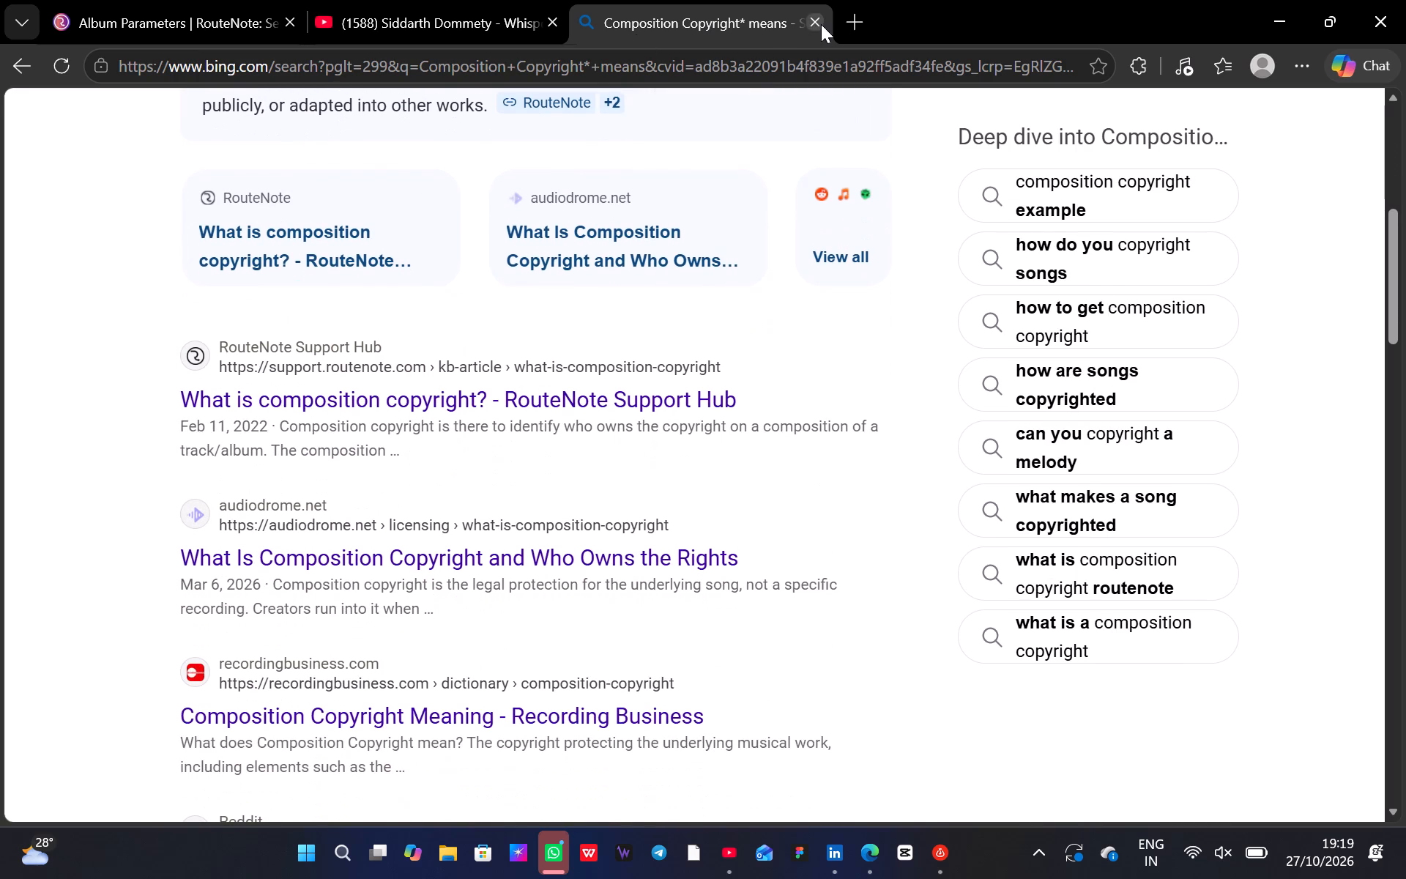
{"action": "left_click", "coordinate": [821, 24]}
Ask the Luna assistant "what is Composition Copyright" and read its answer.
{"action": "left_click", "coordinate": [1352, 752]}
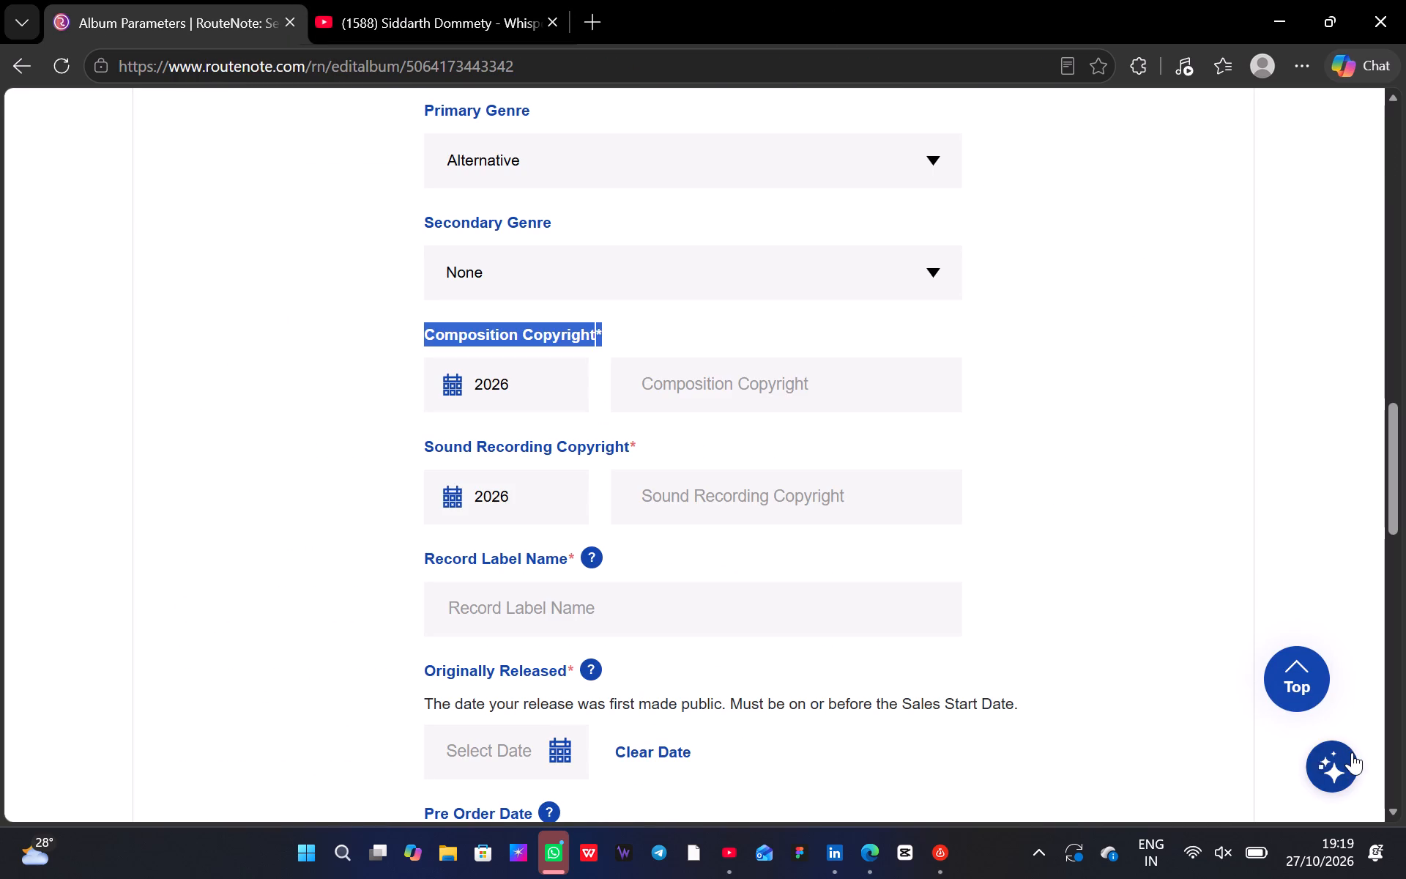
{"action": "left_click", "coordinate": [1008, 661]}
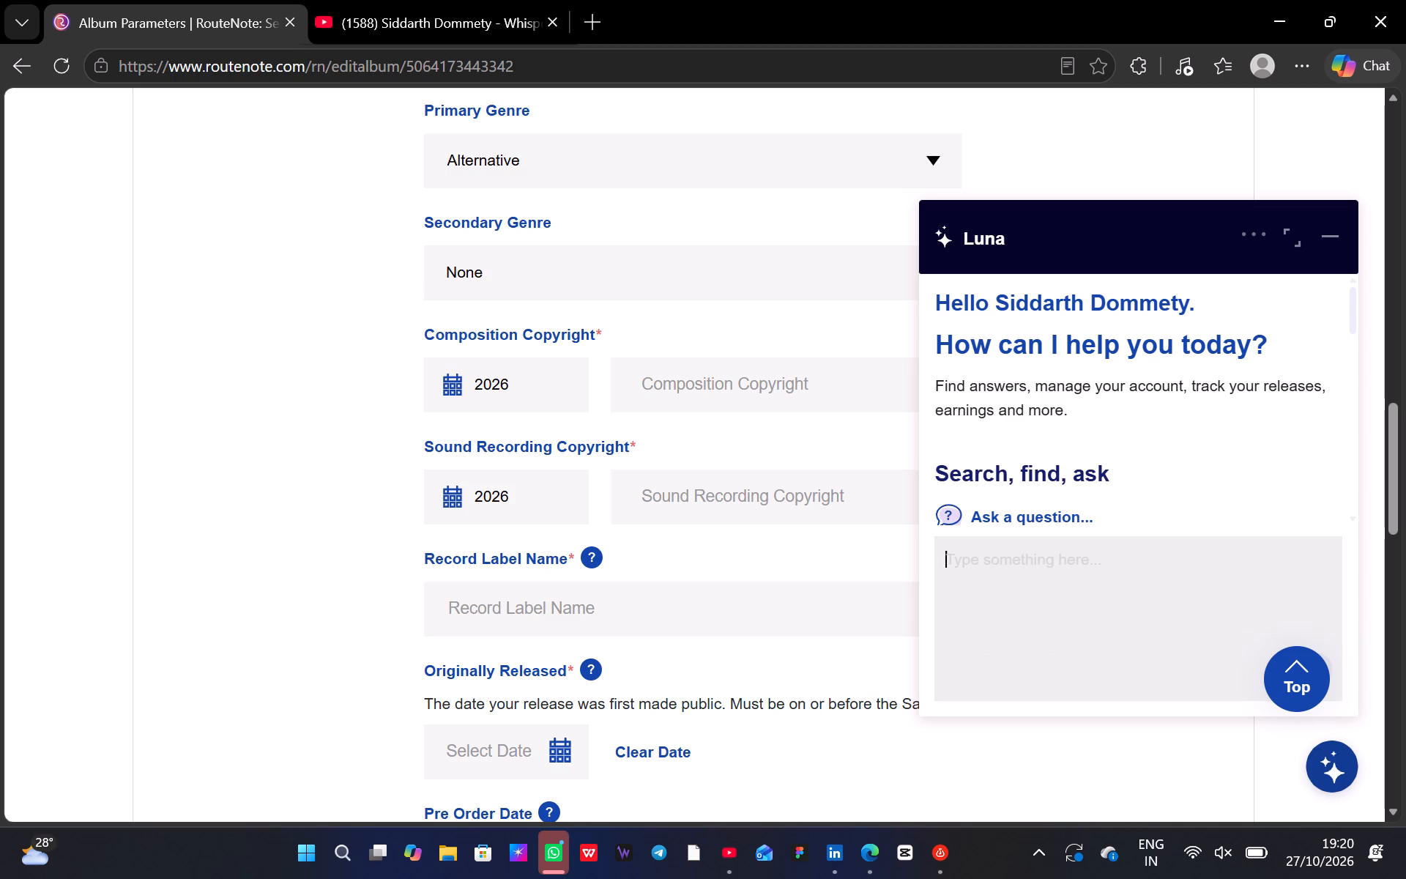
{"action": "type", "text": "what is"}
{"action": "key", "text": "space"}
{"action": "key", "text": "ctrl+v"}
{"action": "key", "text": "BackSpace"}
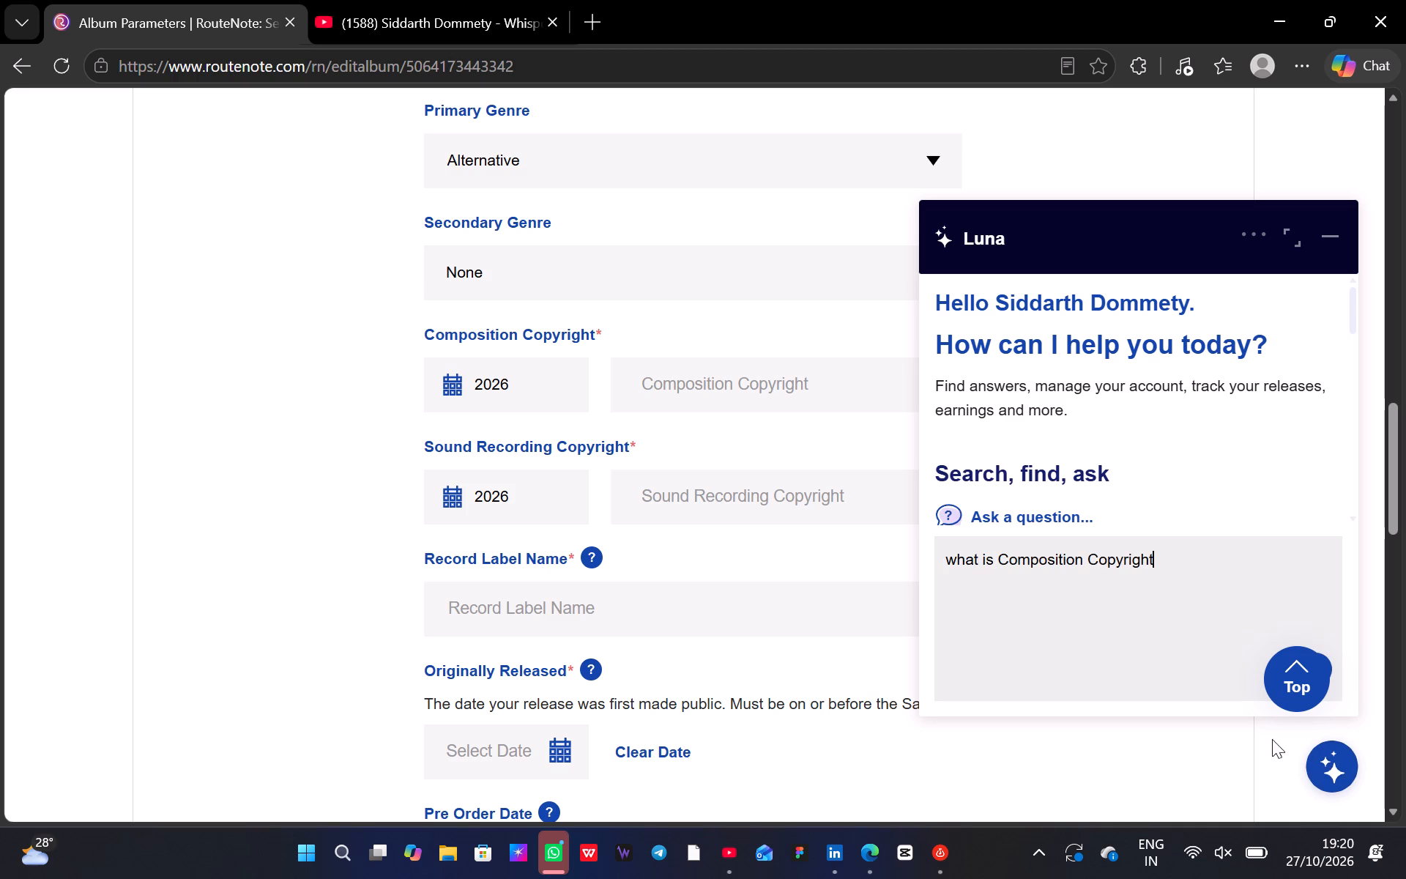
{"action": "key", "text": "Return"}
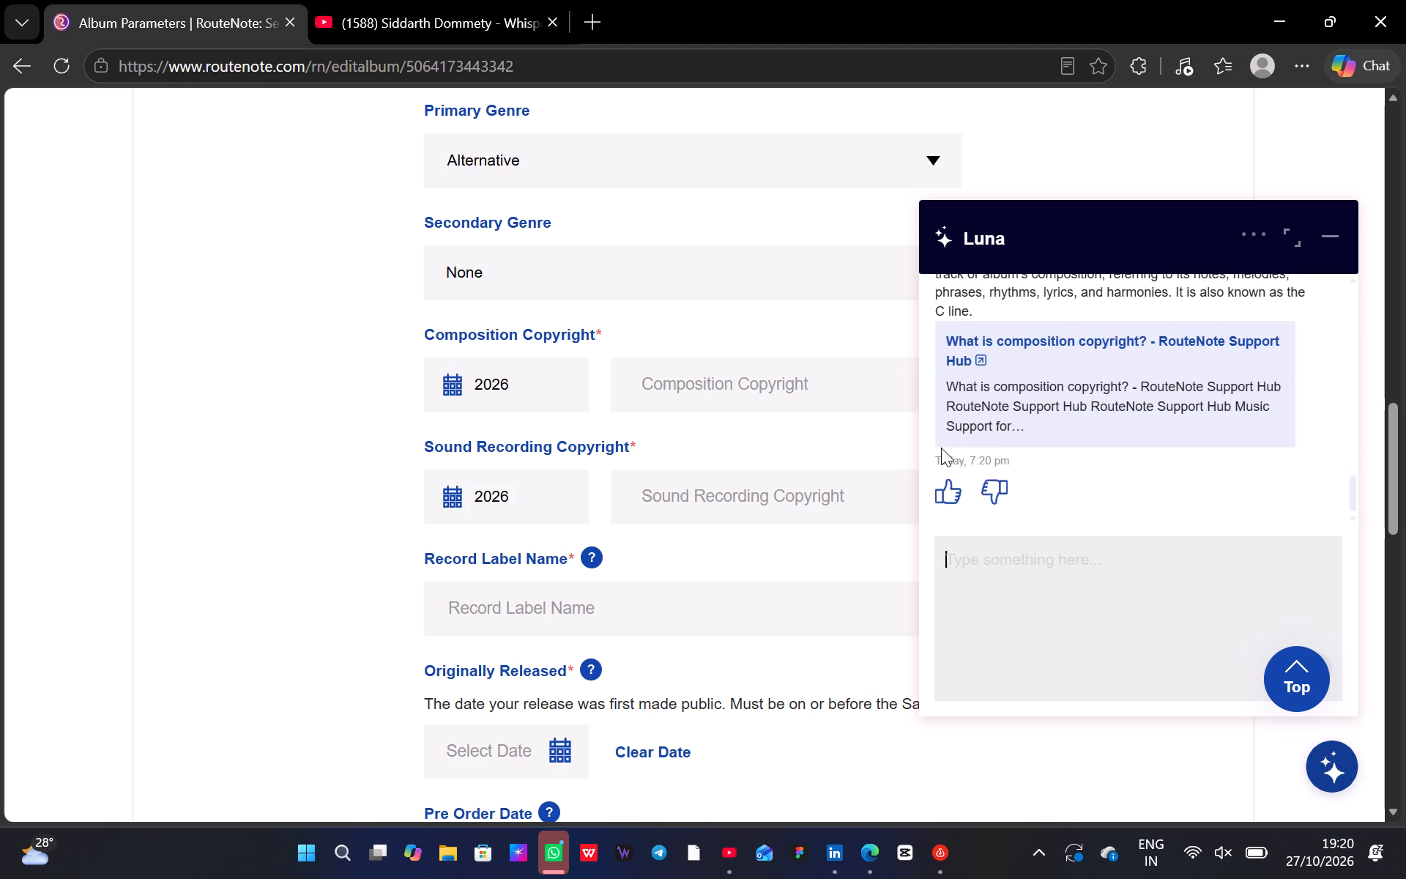
{"action": "scroll", "coordinate": [1015, 440], "scroll_direction": "up", "scroll_amount": 2}
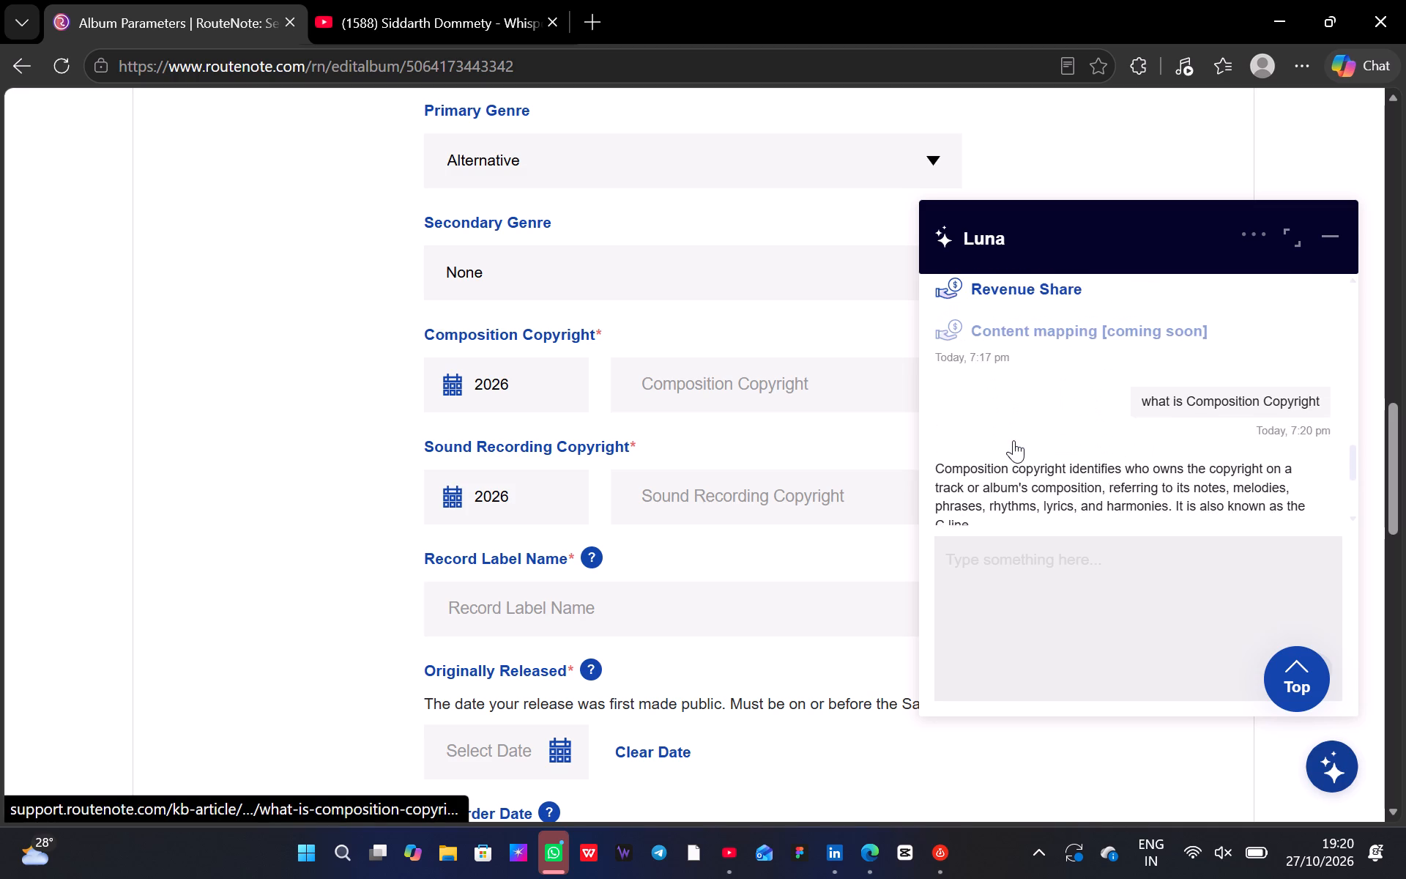
{"action": "scroll", "coordinate": [1013, 440], "scroll_direction": "down", "scroll_amount": 1}
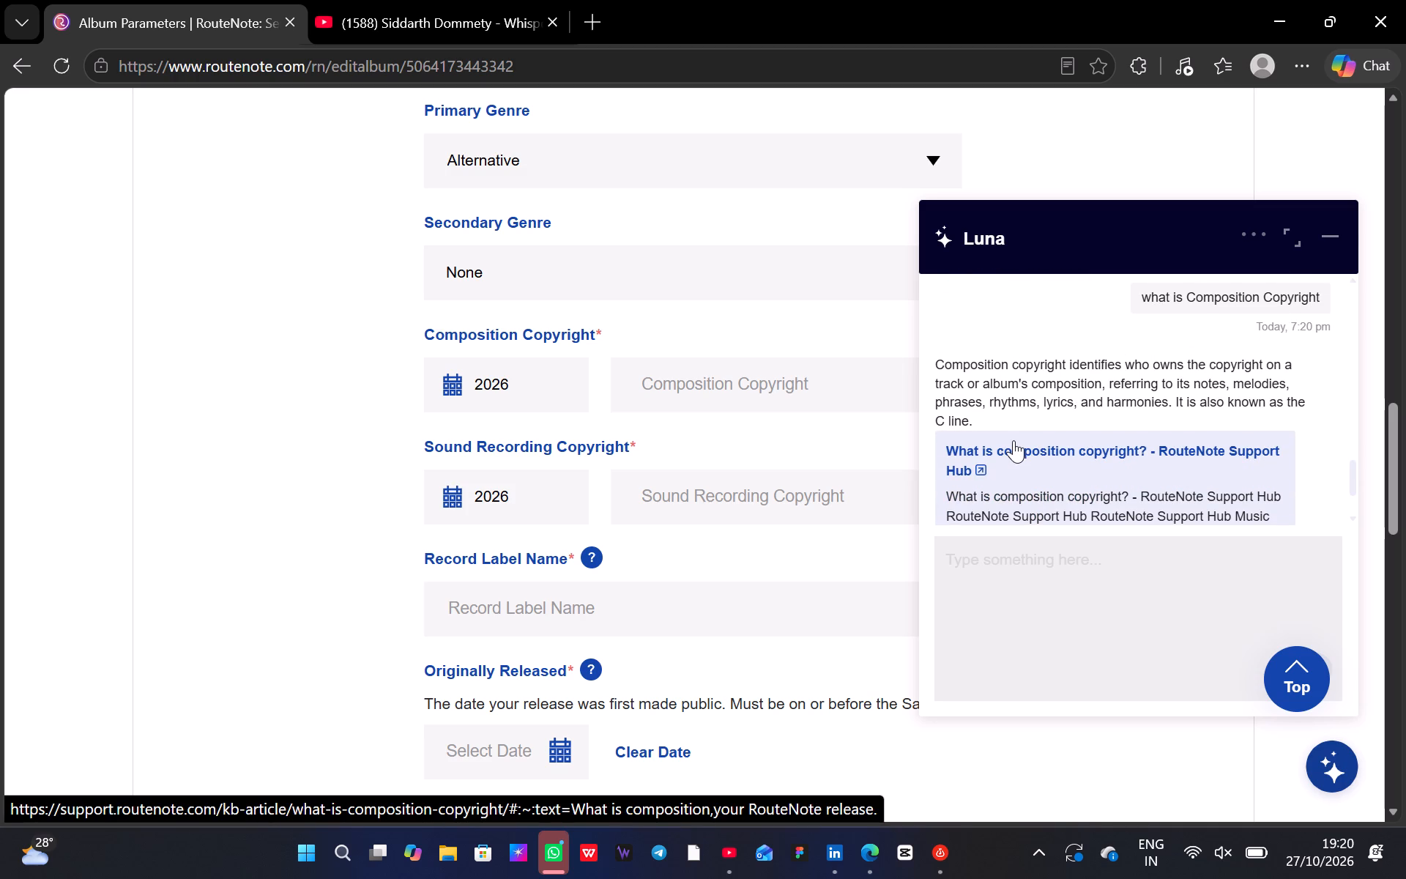
Enter the musician's full name as the Composition Copyright holder.
{"action": "left_click", "coordinate": [692, 370]}
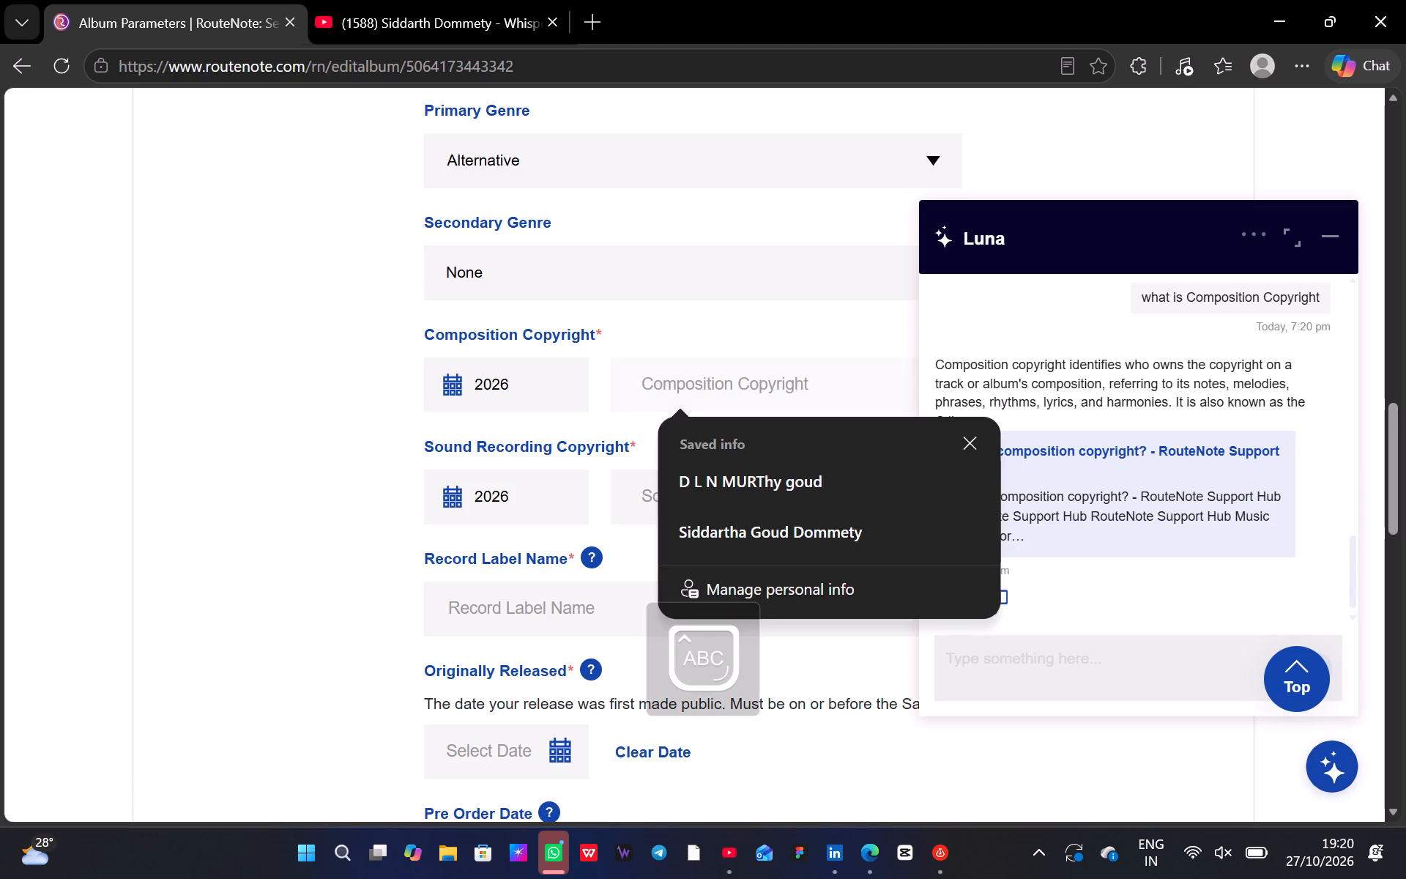
{"action": "type", "text": "iddarth"}
{"action": "key", "text": "space"}
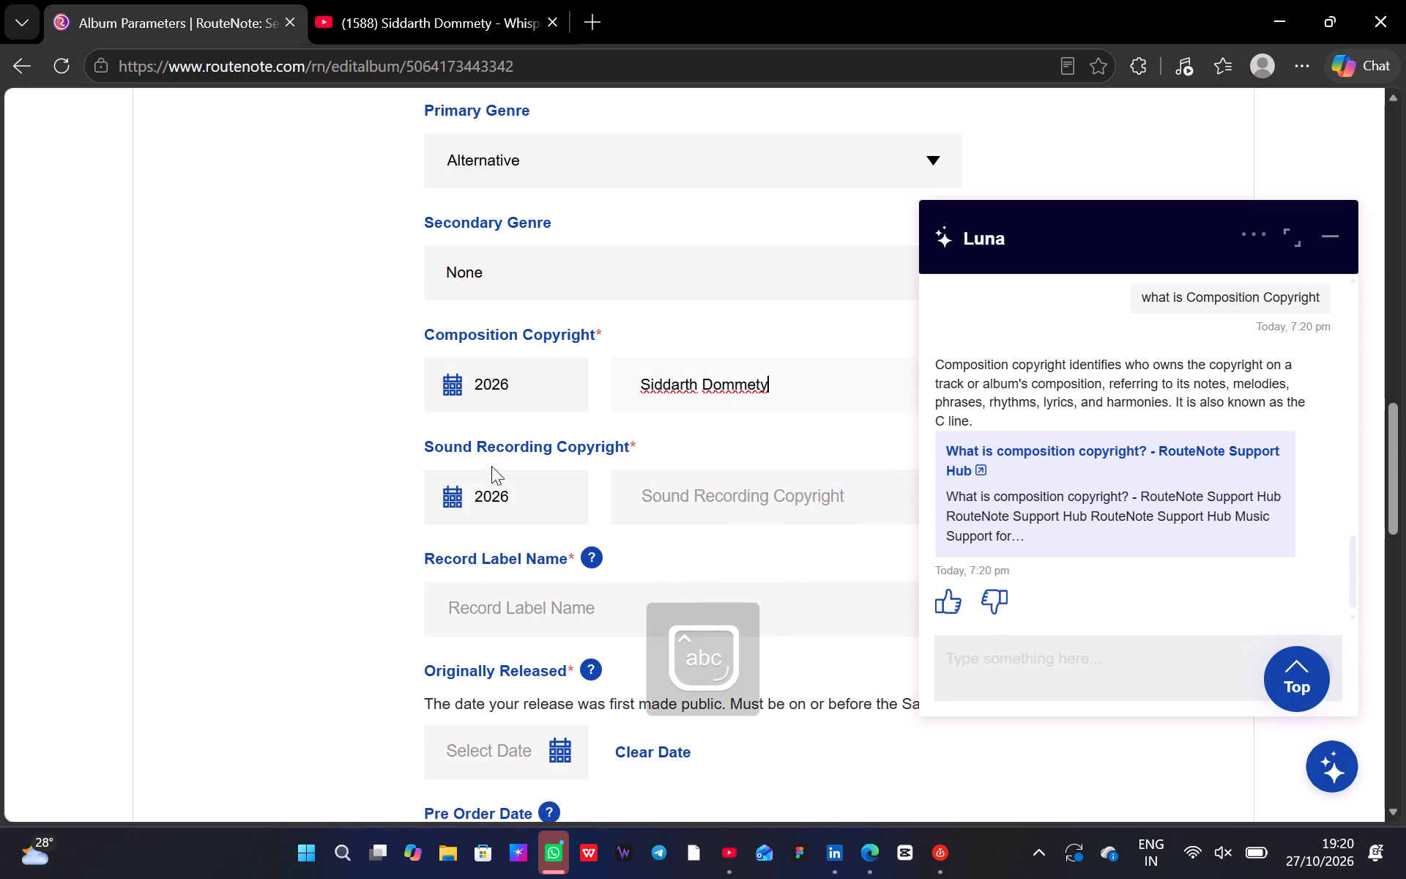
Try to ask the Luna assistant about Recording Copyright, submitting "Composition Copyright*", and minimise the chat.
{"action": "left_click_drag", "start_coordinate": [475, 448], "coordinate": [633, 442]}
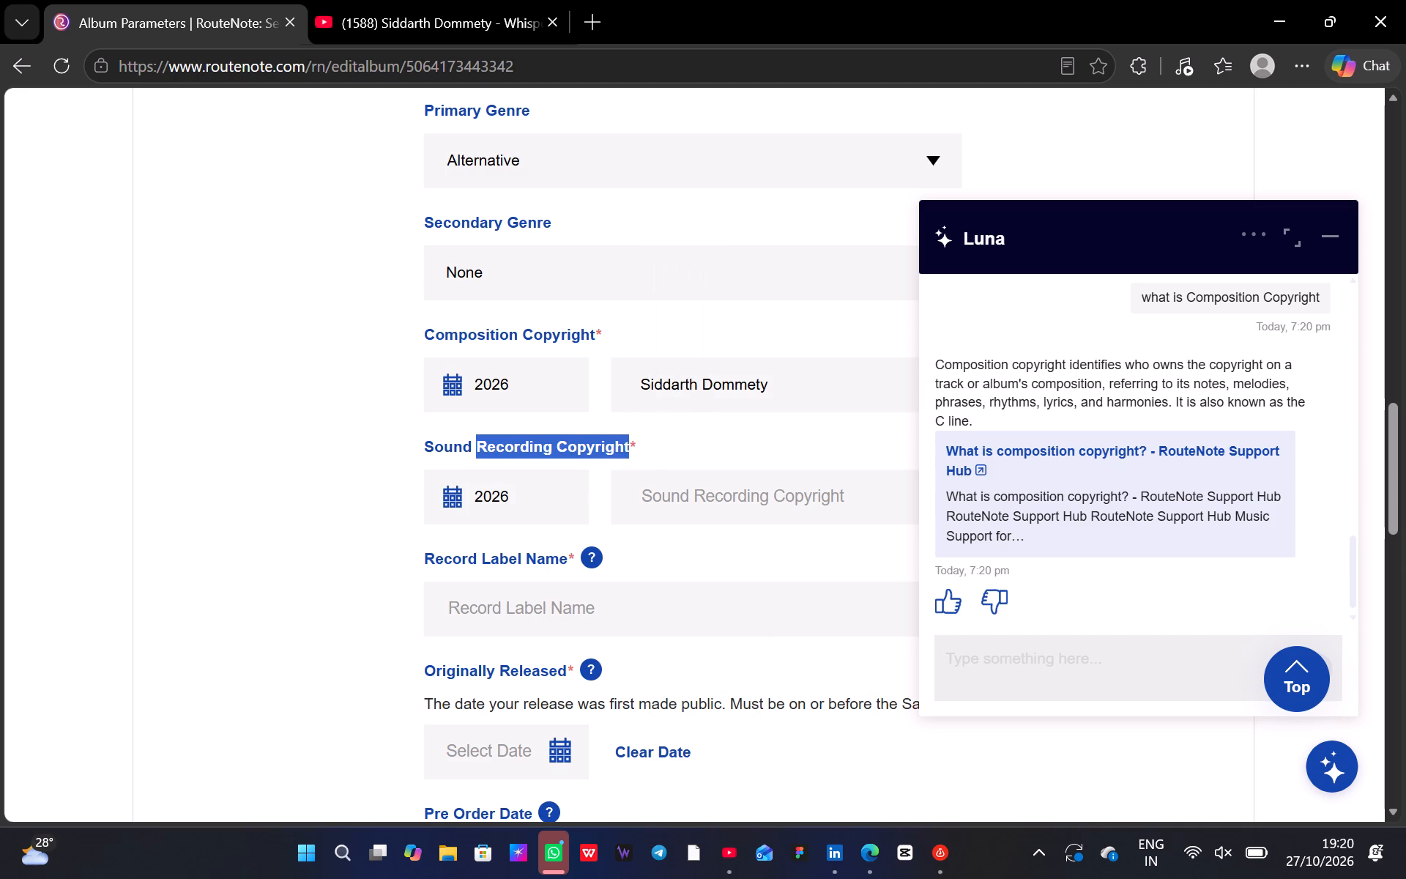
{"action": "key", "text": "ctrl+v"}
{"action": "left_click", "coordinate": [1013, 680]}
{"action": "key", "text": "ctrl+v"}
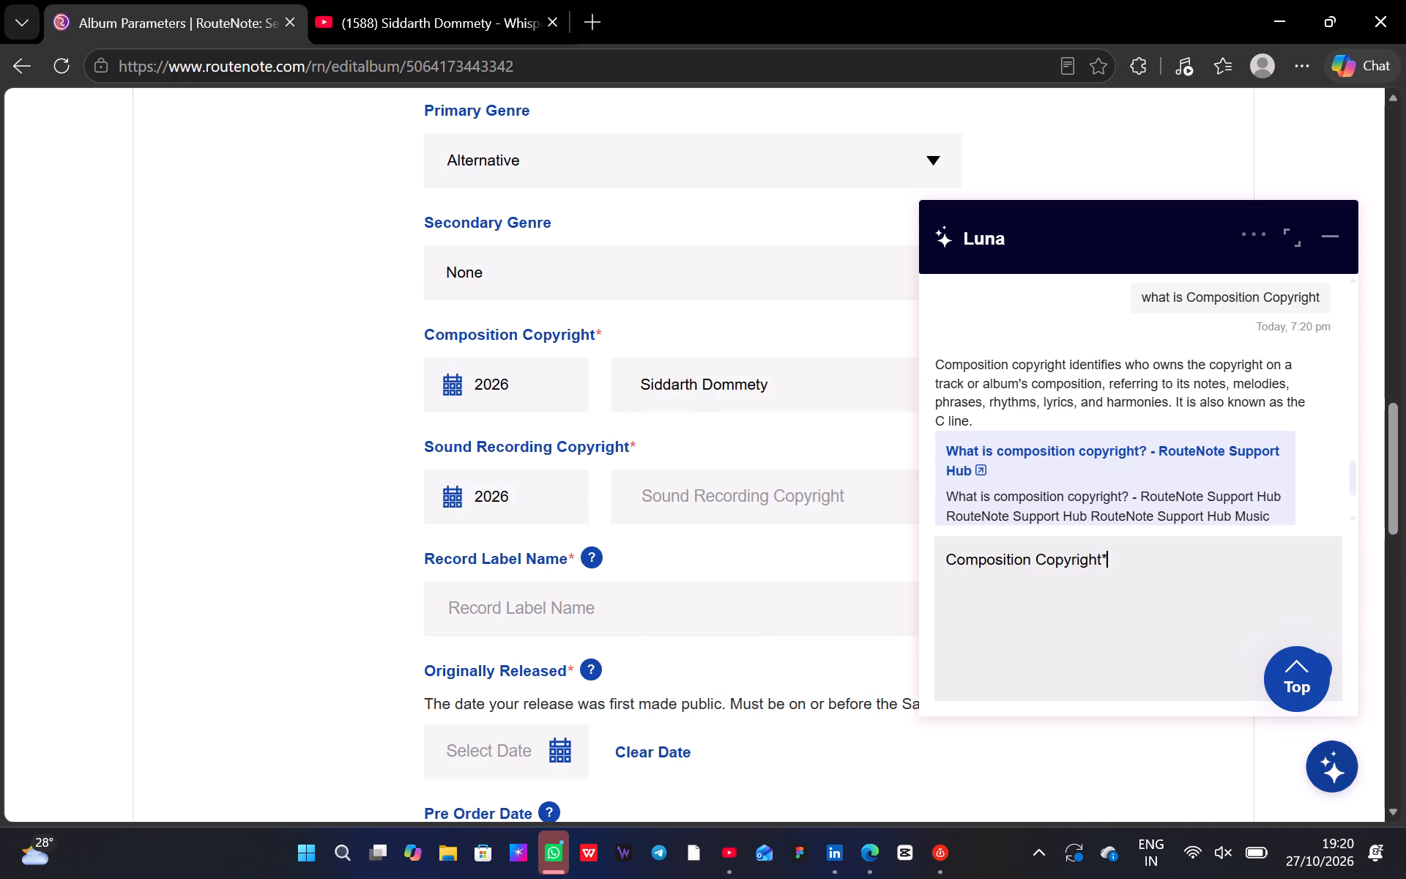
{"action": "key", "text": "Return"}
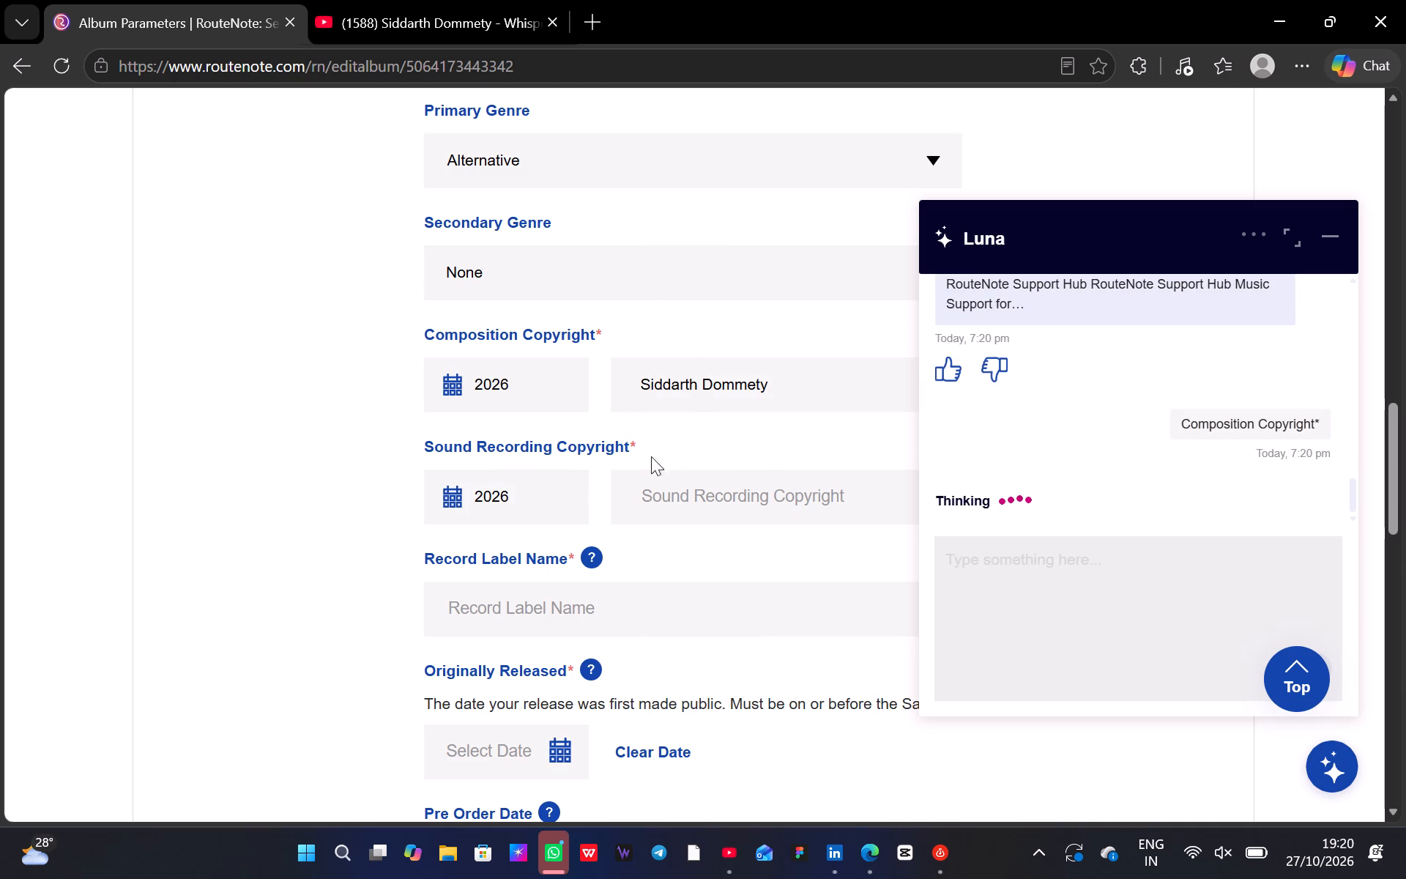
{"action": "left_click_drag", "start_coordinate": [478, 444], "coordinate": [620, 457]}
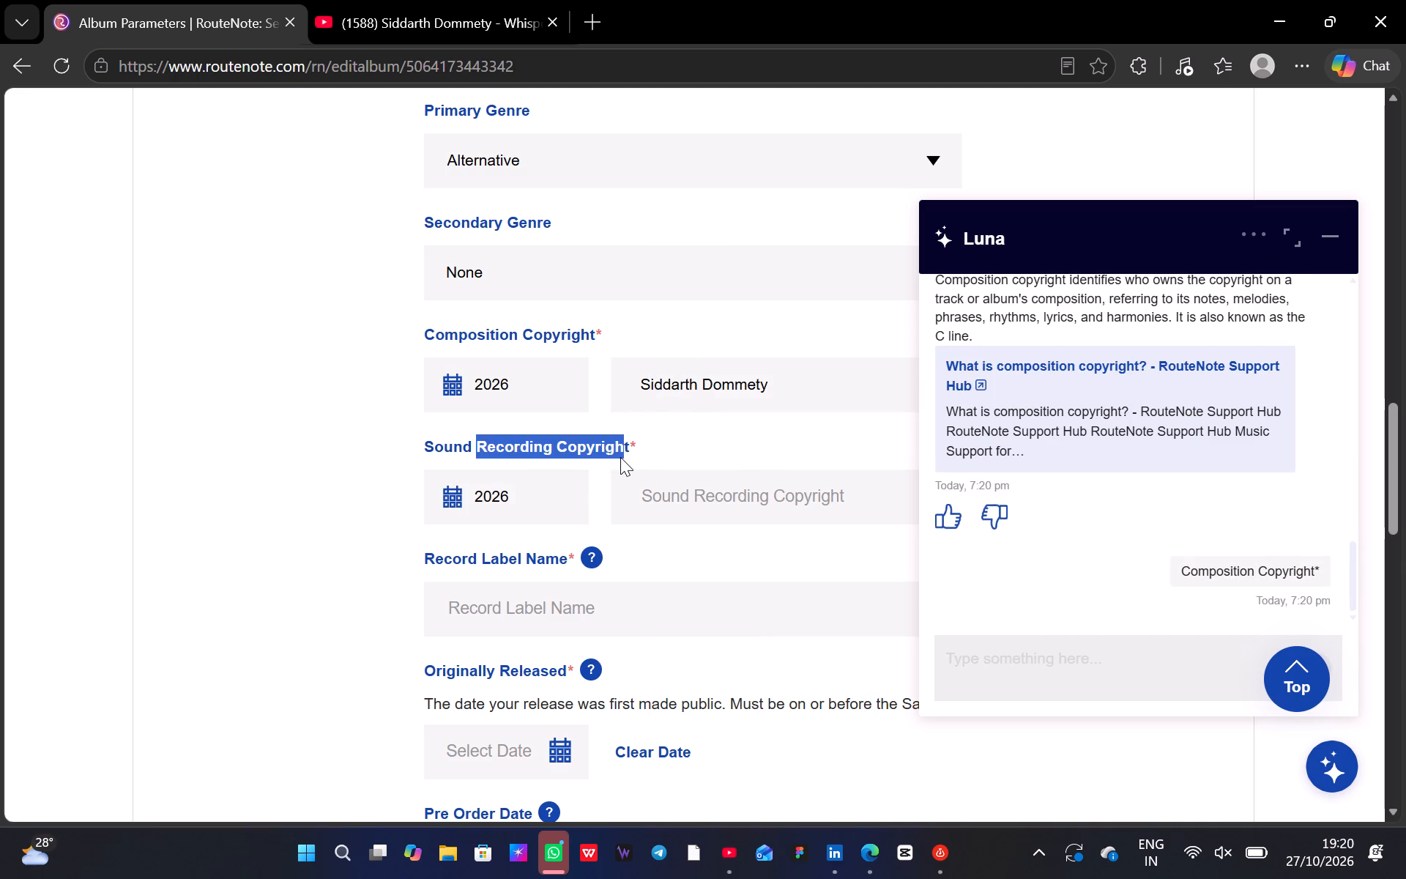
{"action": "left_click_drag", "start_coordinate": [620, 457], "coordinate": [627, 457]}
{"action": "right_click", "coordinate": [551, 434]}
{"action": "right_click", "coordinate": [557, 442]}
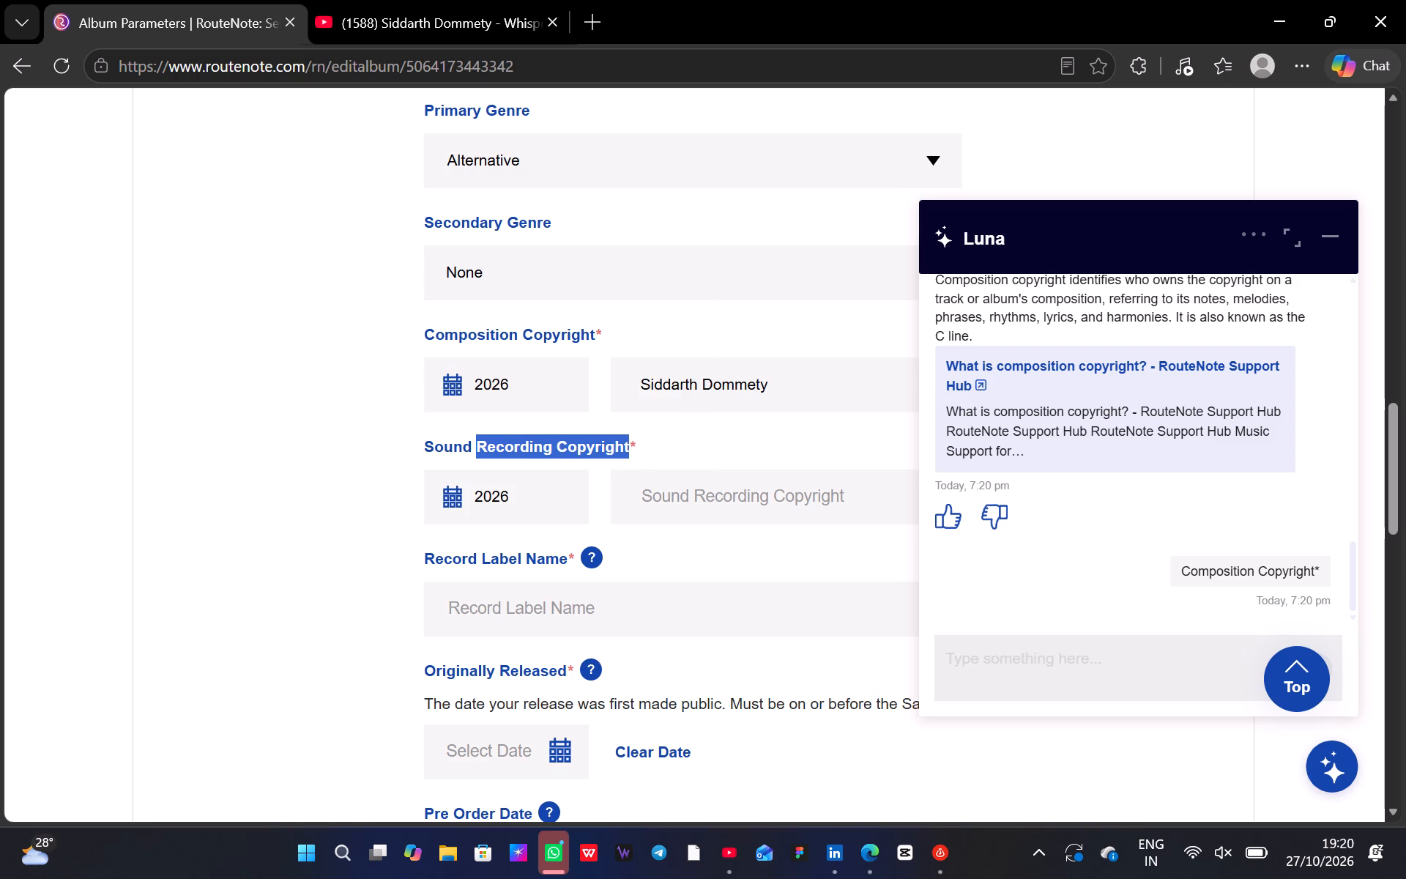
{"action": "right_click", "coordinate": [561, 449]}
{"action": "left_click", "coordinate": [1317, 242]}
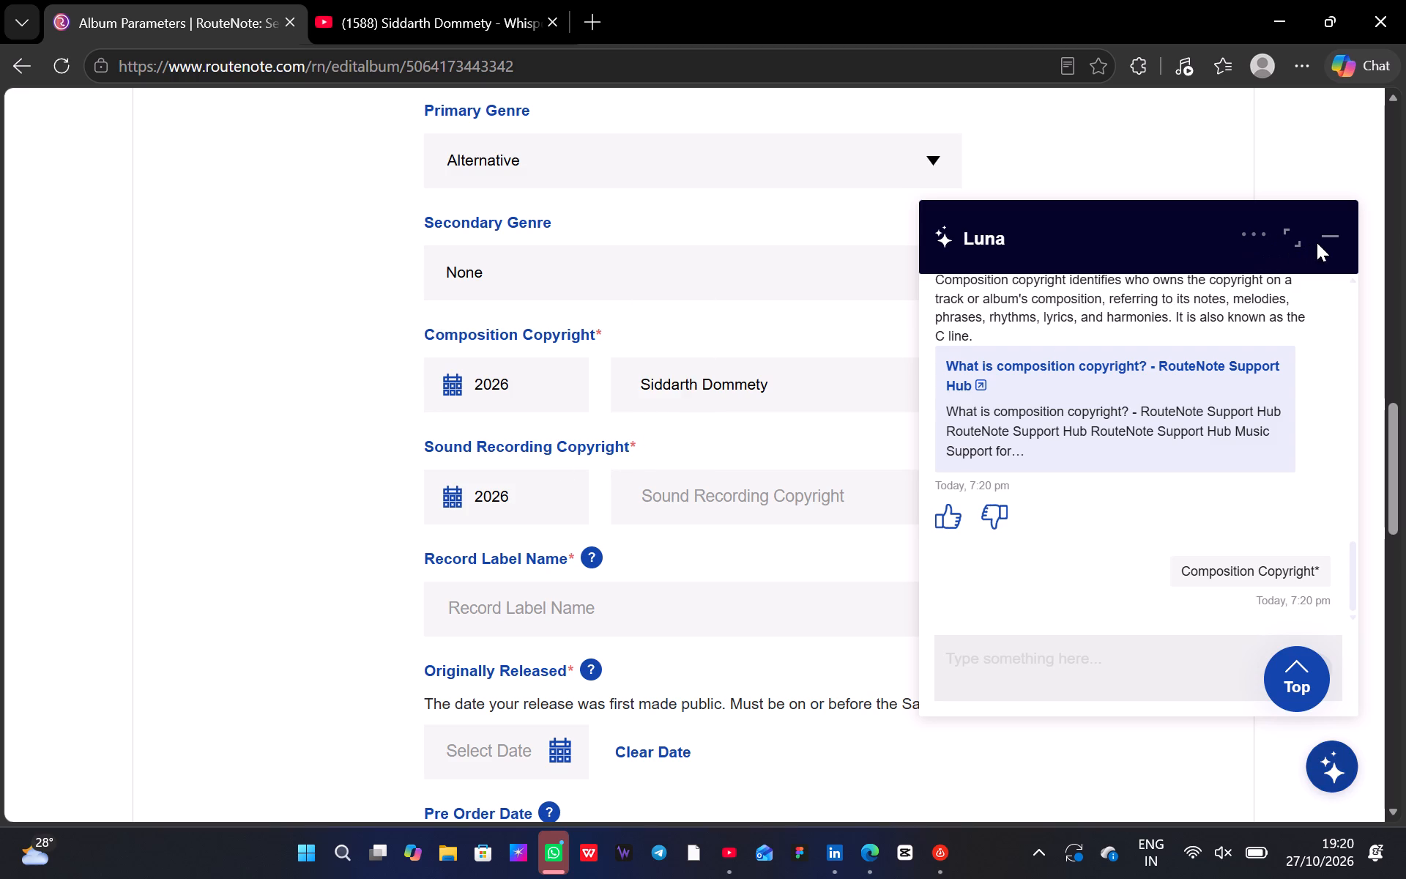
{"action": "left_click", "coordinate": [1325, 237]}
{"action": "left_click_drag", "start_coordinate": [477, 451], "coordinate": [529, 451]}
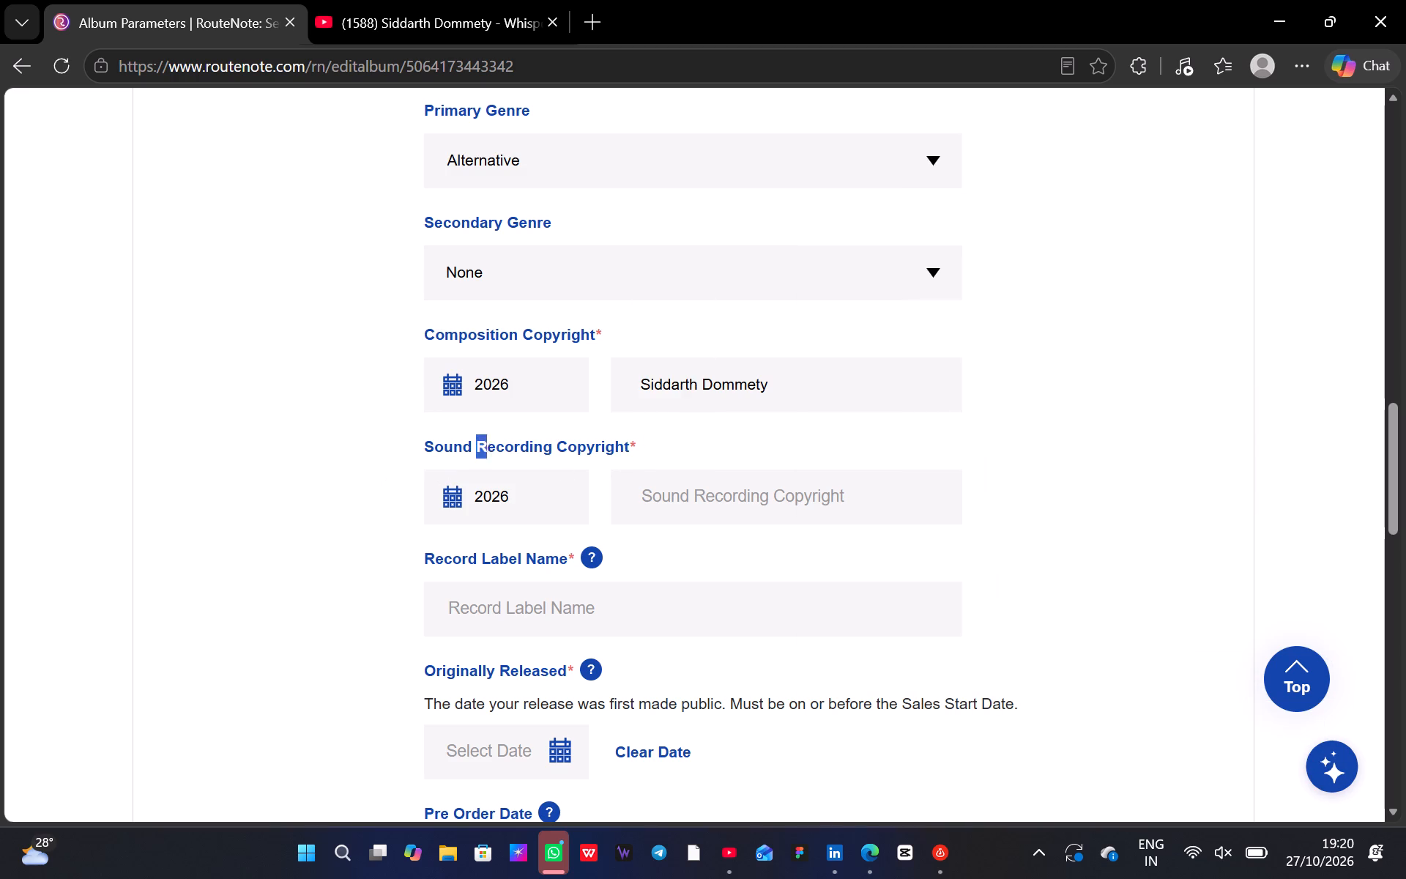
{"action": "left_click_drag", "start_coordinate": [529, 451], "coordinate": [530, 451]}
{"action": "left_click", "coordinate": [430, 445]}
Enter the musician's full name as both the Sound Recording Copyright holder and the Record Label Name.
{"action": "left_click", "coordinate": [837, 501]}
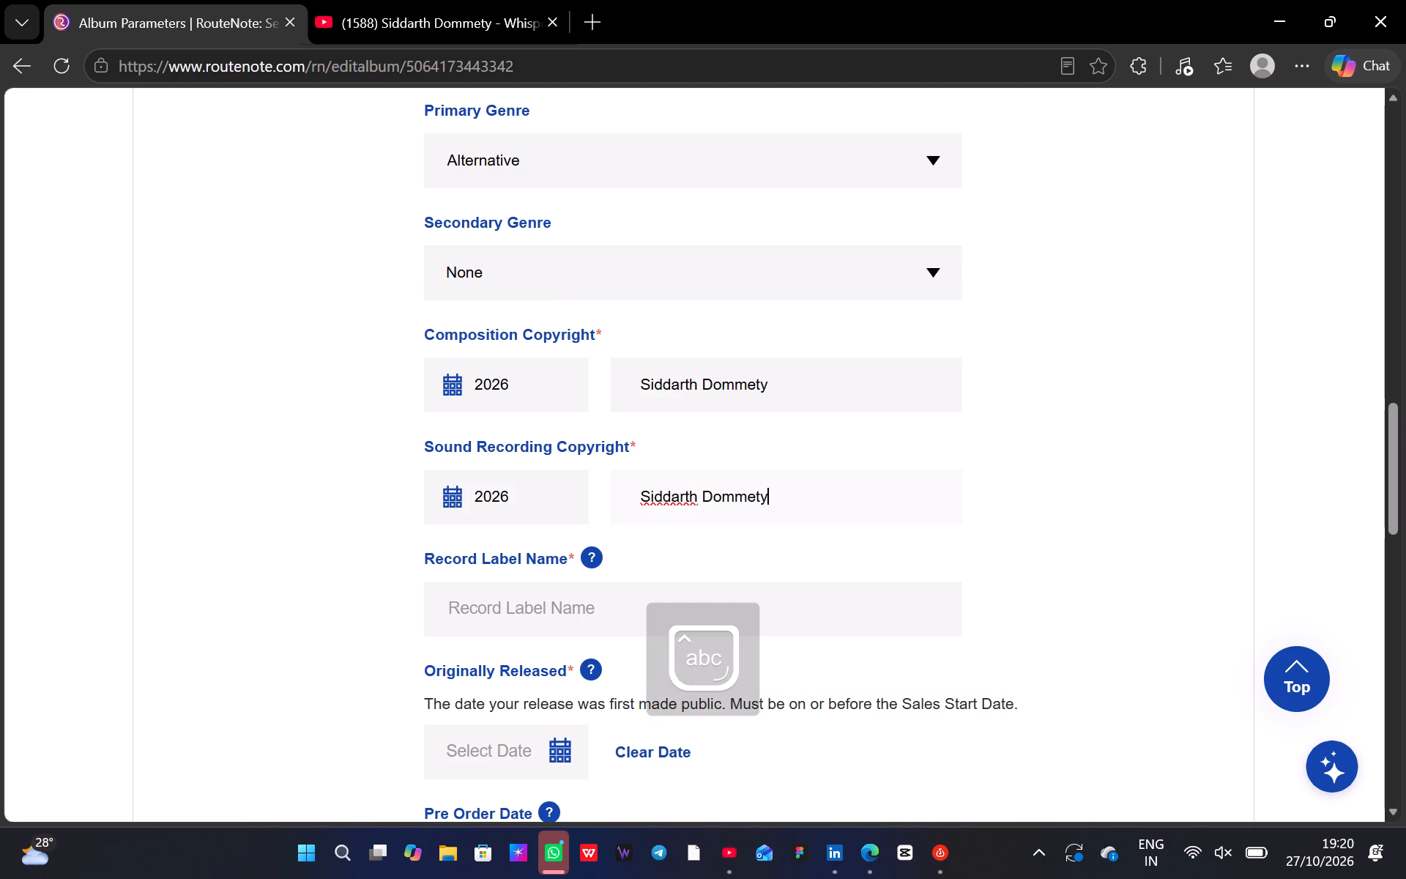
{"action": "left_click", "coordinate": [592, 605]}
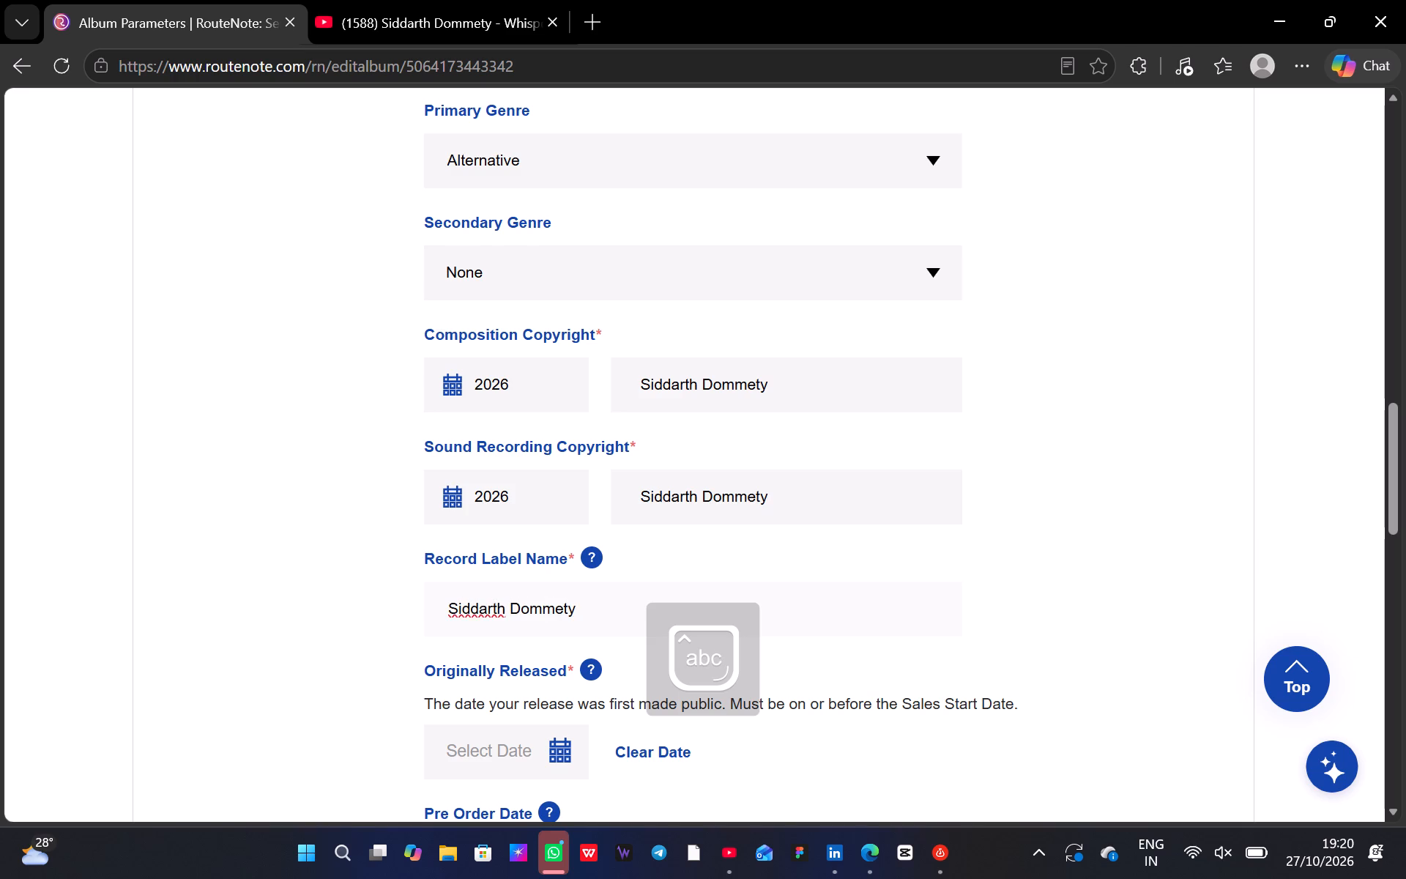
Look up the original release date in the expanded YouTube description of Whispers In The Rain, and return to the album form.
{"action": "scroll", "coordinate": [548, 640], "scroll_direction": "down", "scroll_amount": 2}
{"action": "left_click", "coordinate": [568, 538]}
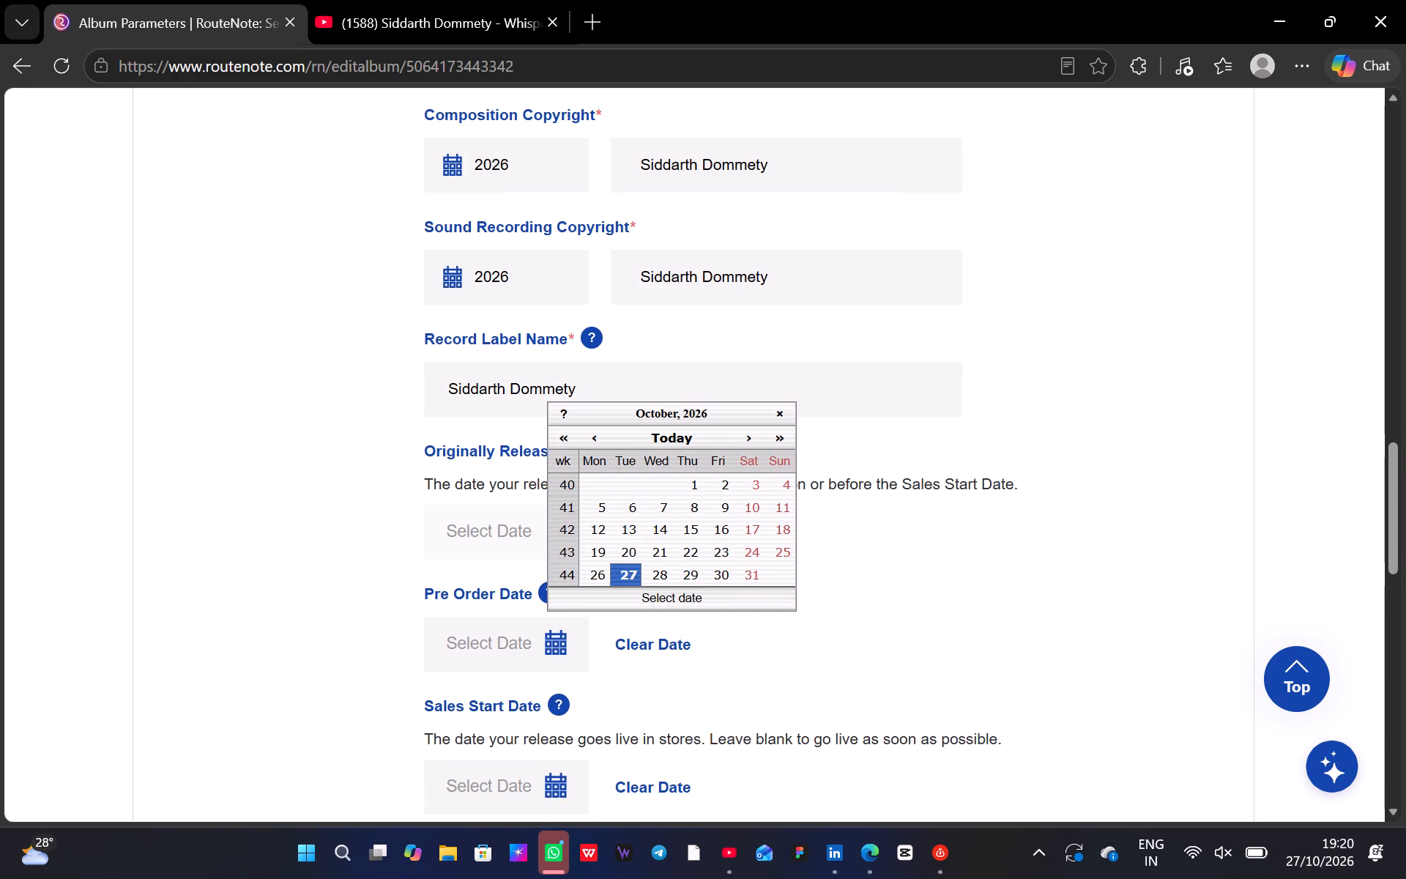
{"action": "left_click", "coordinate": [382, 522]}
{"action": "scroll", "coordinate": [435, 521], "scroll_direction": "down", "scroll_amount": 1}
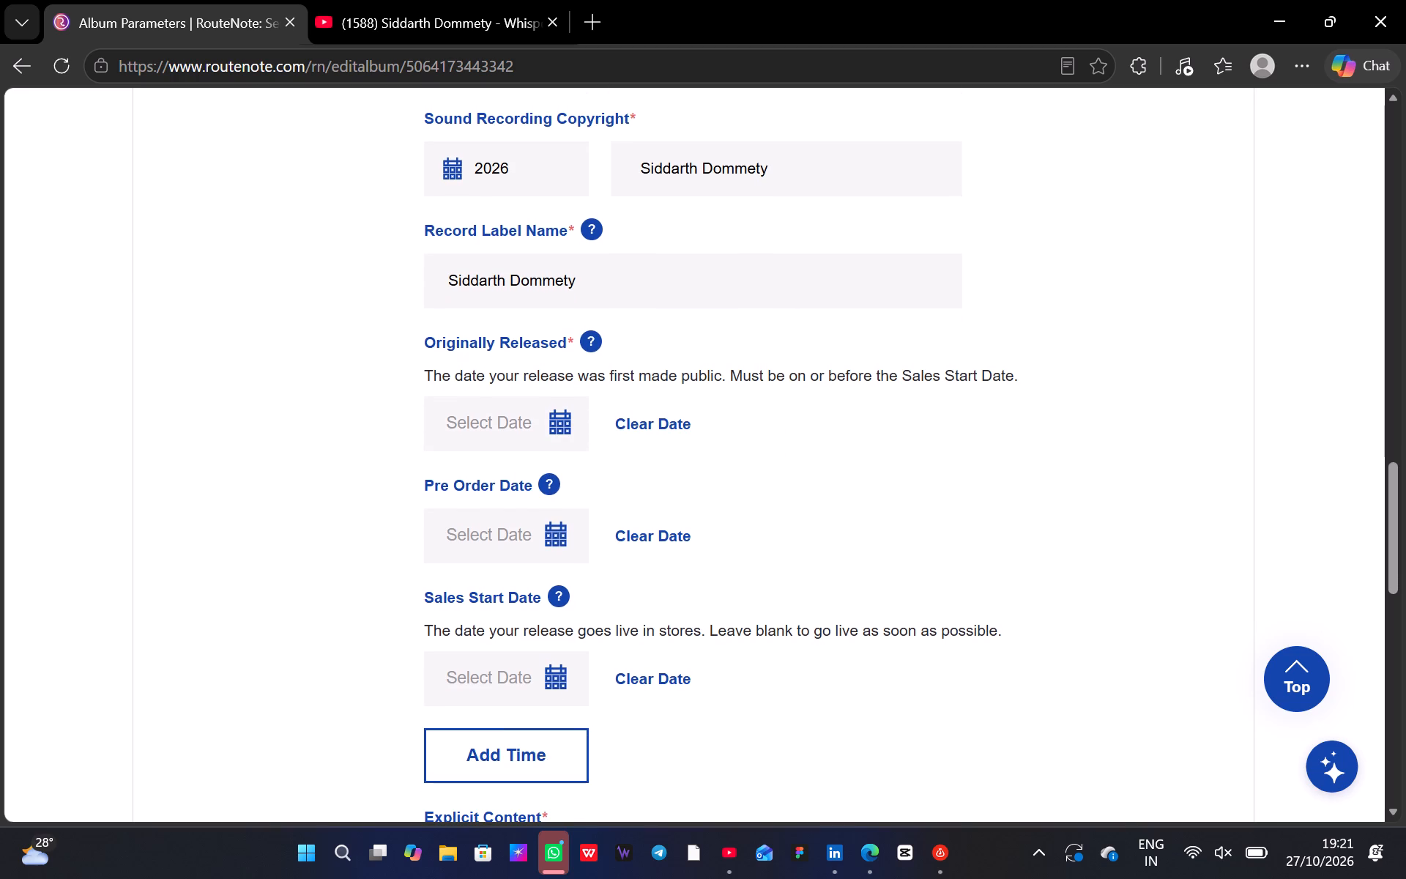
{"action": "left_click", "coordinate": [443, 0]}
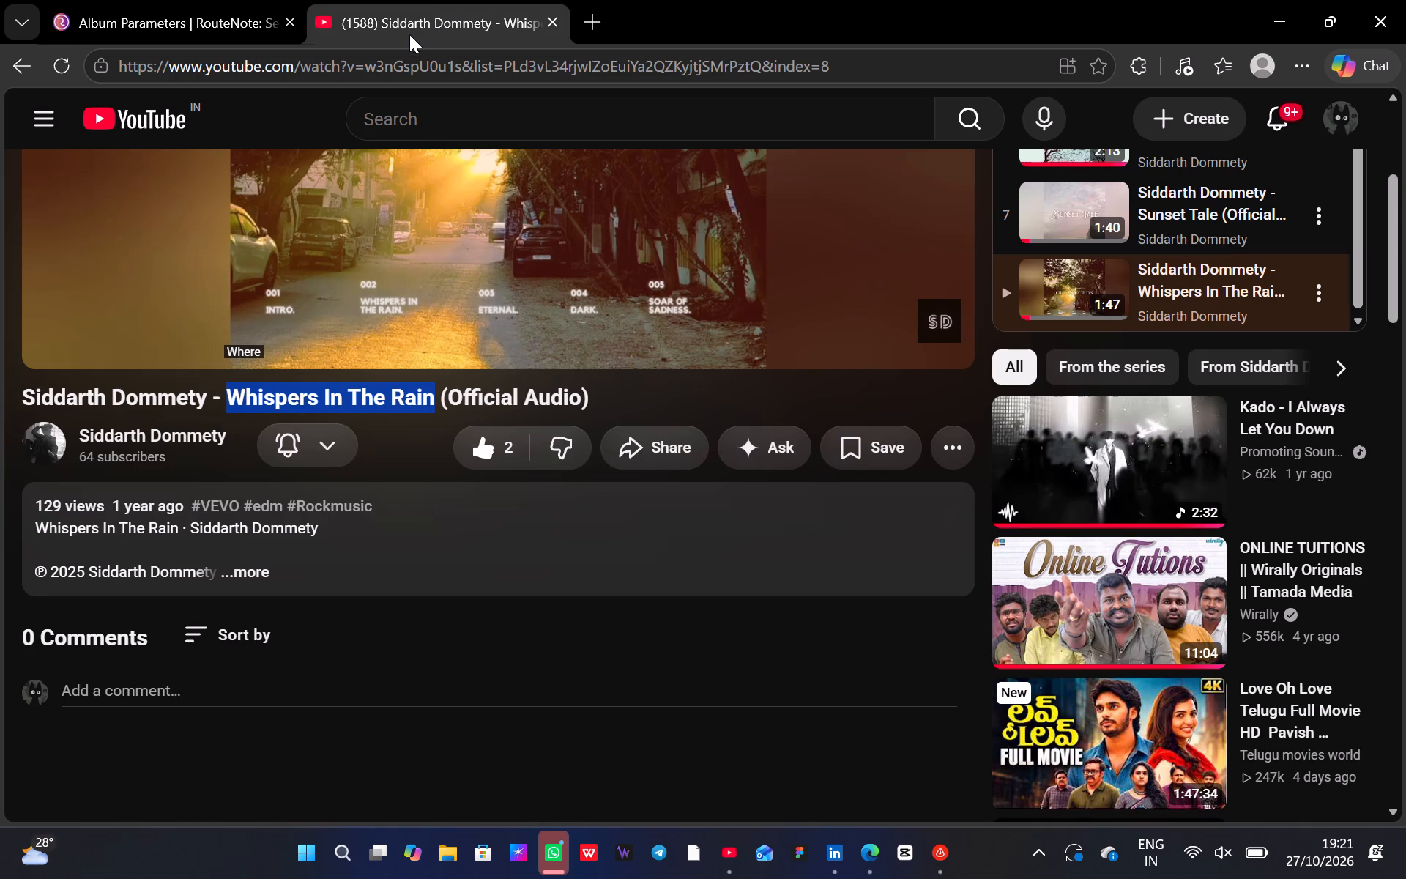
{"action": "left_click", "coordinate": [248, 571]}
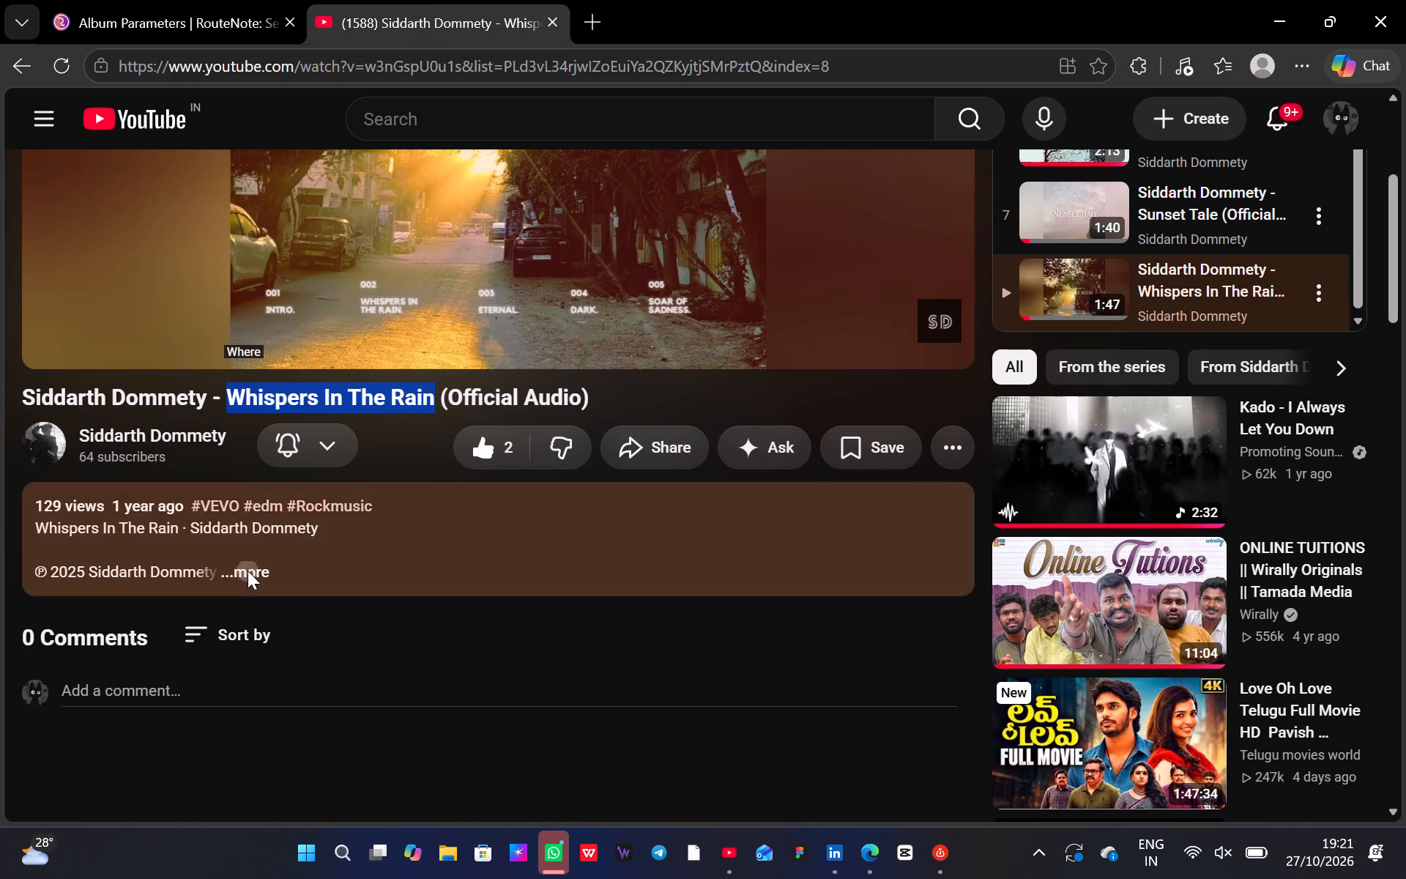
{"action": "scroll", "coordinate": [372, 470], "scroll_direction": "down", "scroll_amount": 1}
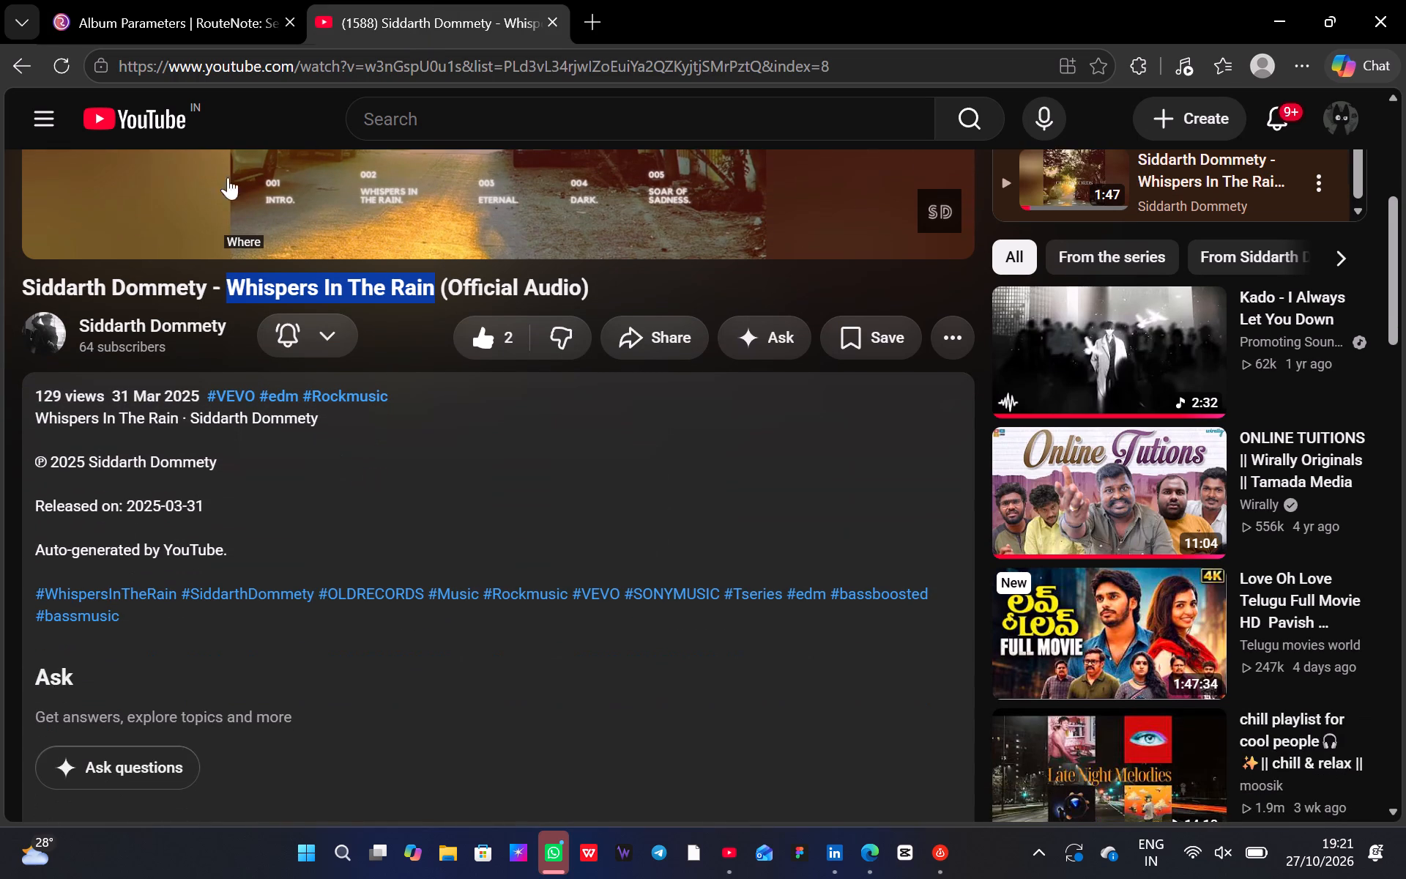
{"action": "left_click", "coordinate": [202, 5]}
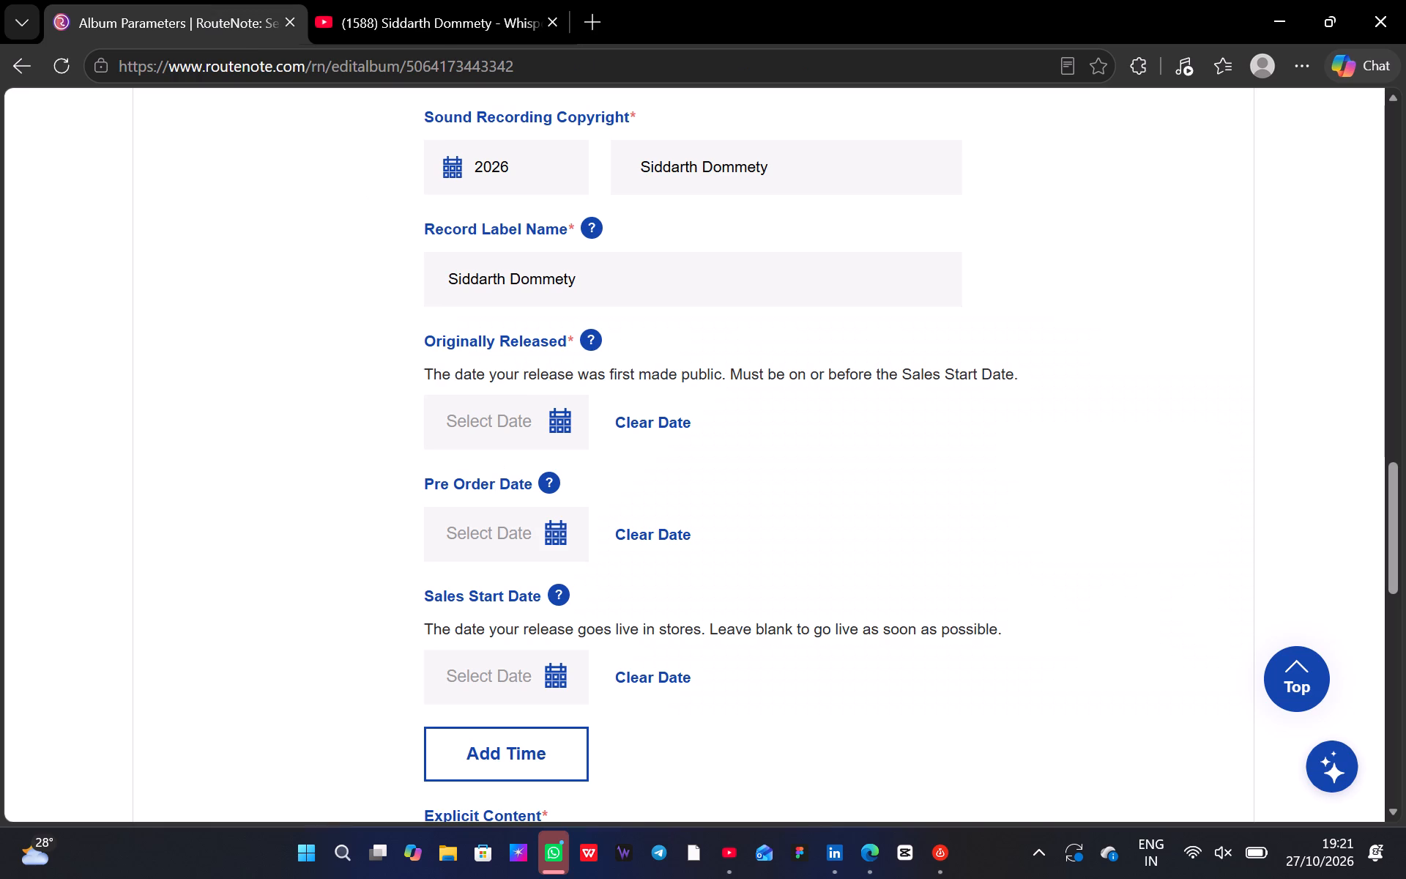
Set the Originally Released date to 2025/03/31, rechecking the date in the song's YouTube description.
{"action": "left_click", "coordinate": [561, 422]}
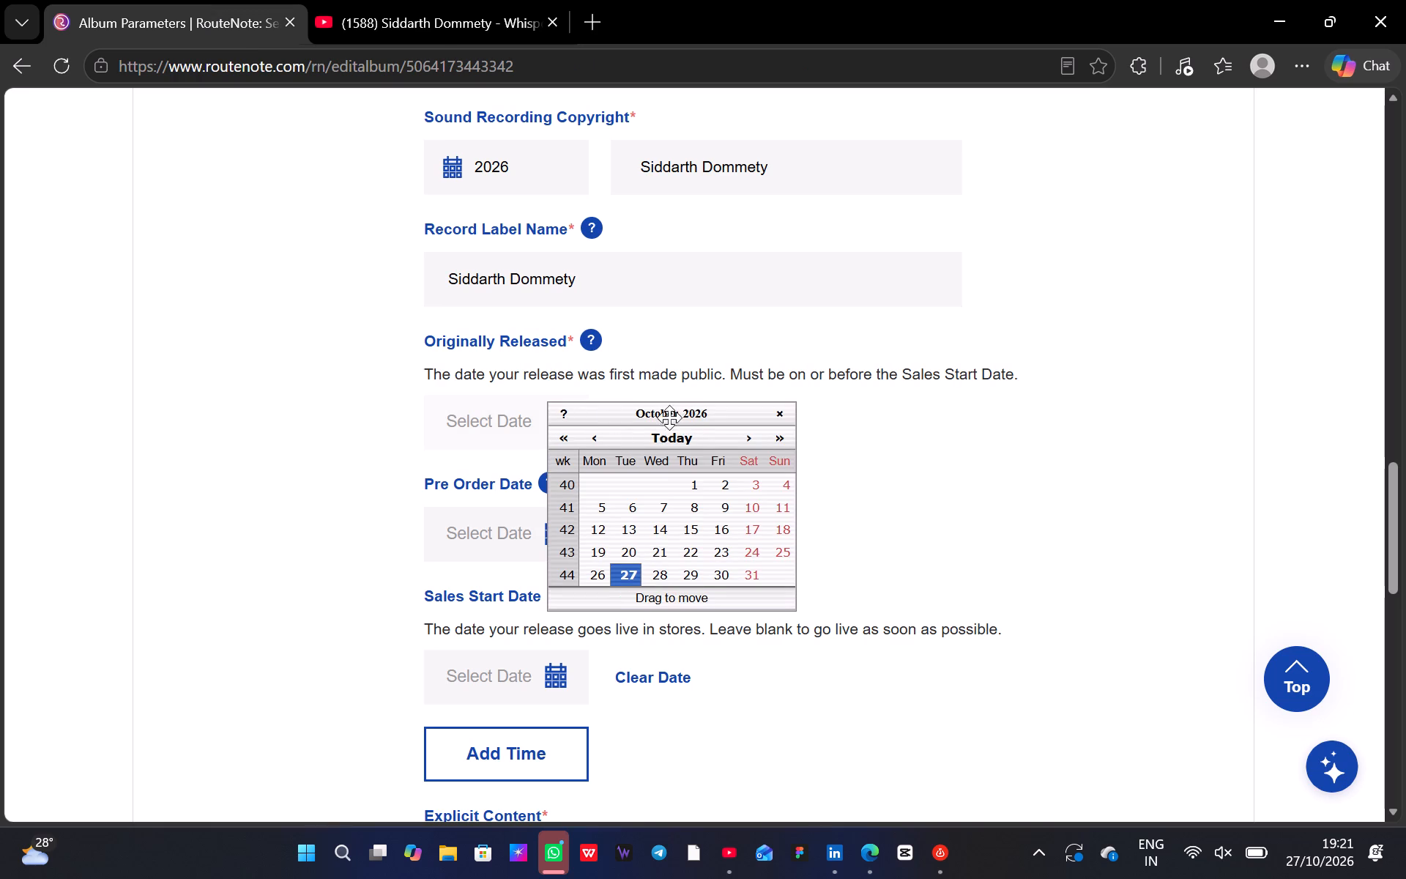
{"action": "left_click", "coordinate": [679, 418]}
{"action": "left_click", "coordinate": [690, 414]}
{"action": "left_click", "coordinate": [701, 415]}
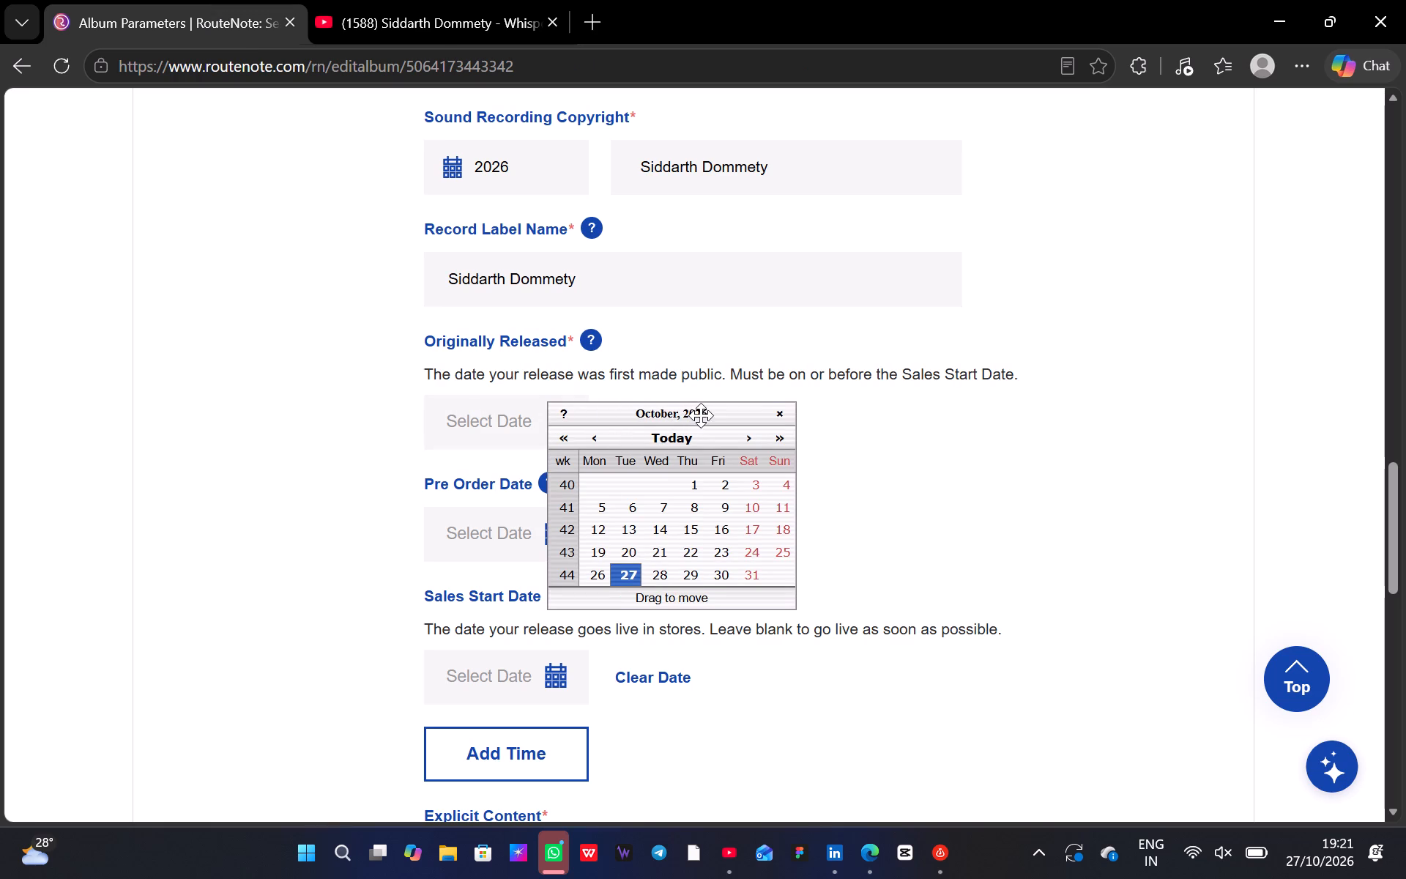
{"action": "left_click", "coordinate": [565, 439]}
{"action": "left_click", "coordinate": [565, 439]}
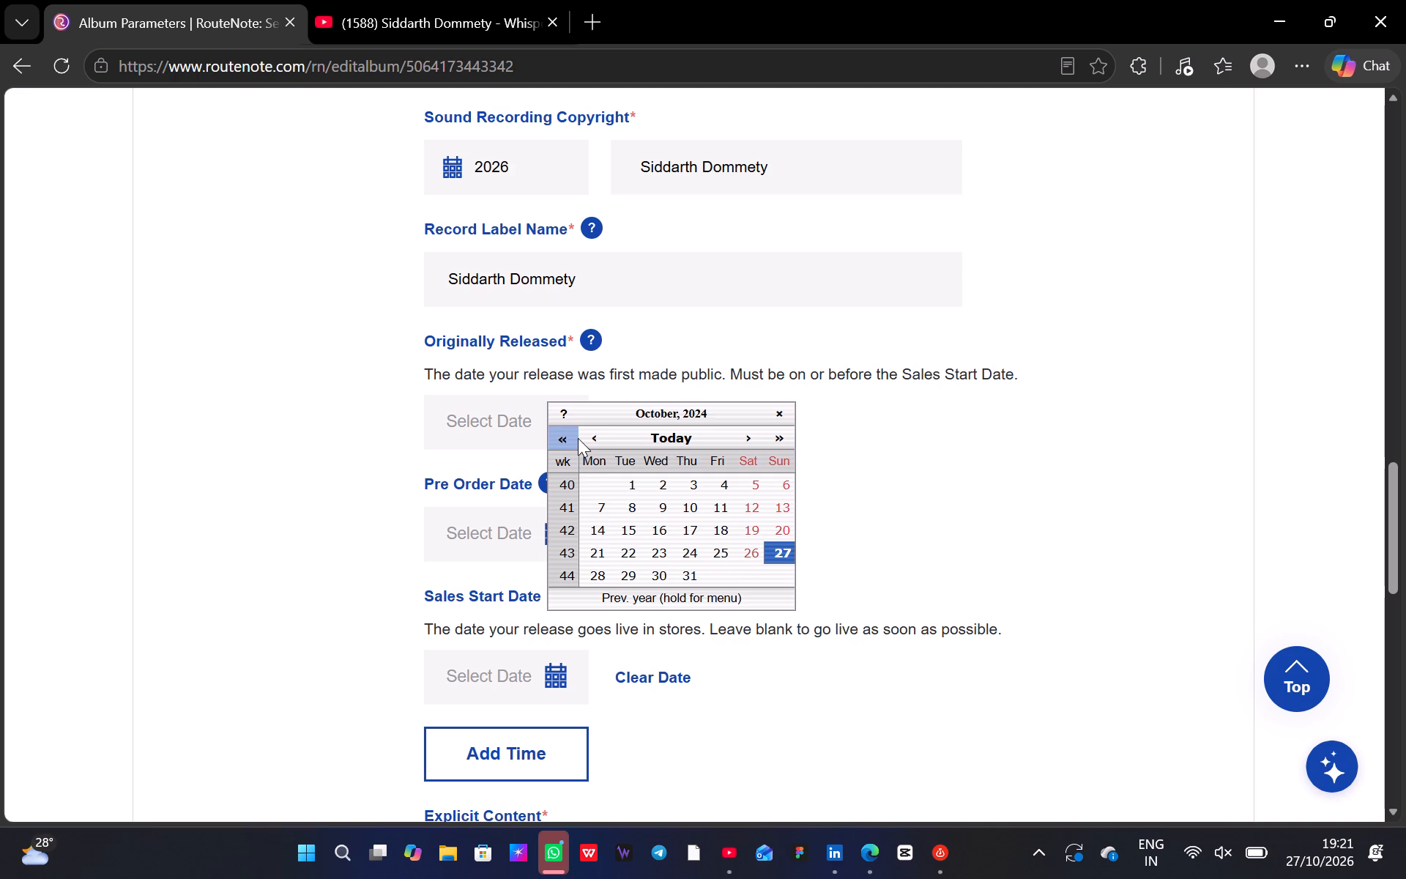
{"action": "left_click", "coordinate": [784, 442]}
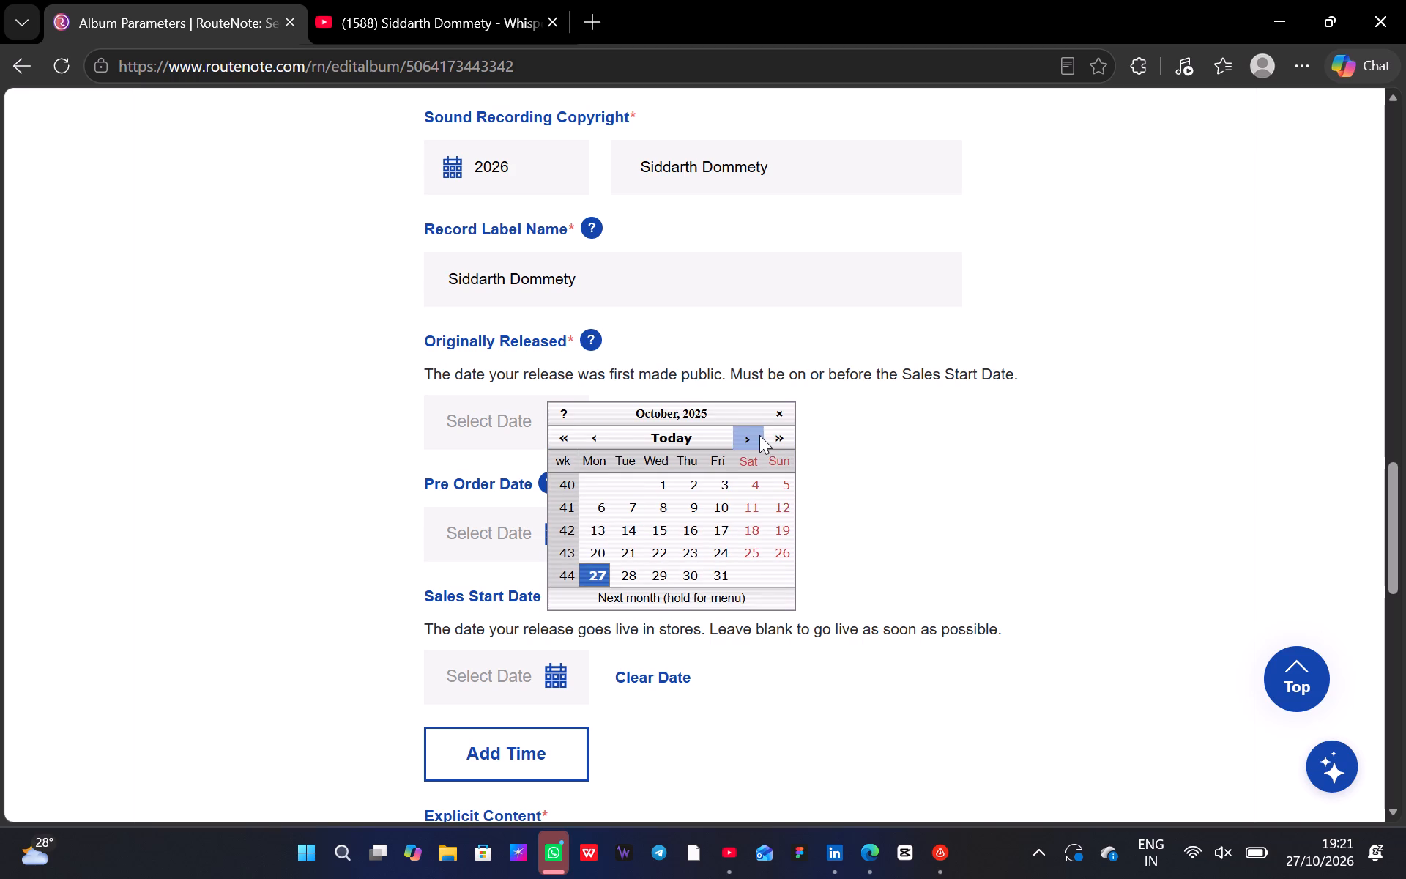
{"action": "left_click", "coordinate": [756, 434]}
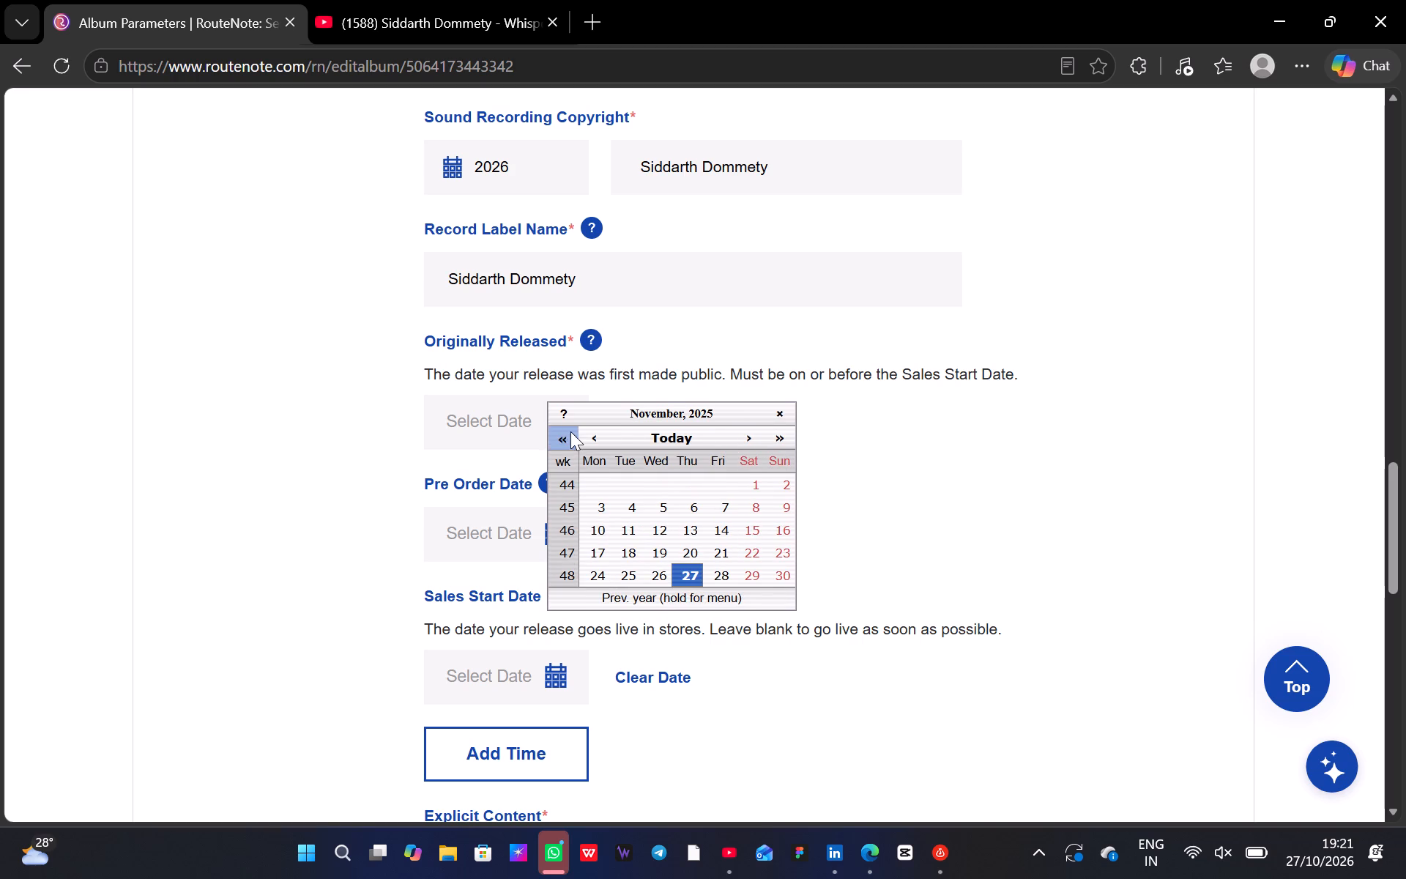
{"action": "left_click", "coordinate": [568, 434]}
{"action": "left_click", "coordinate": [734, 442]}
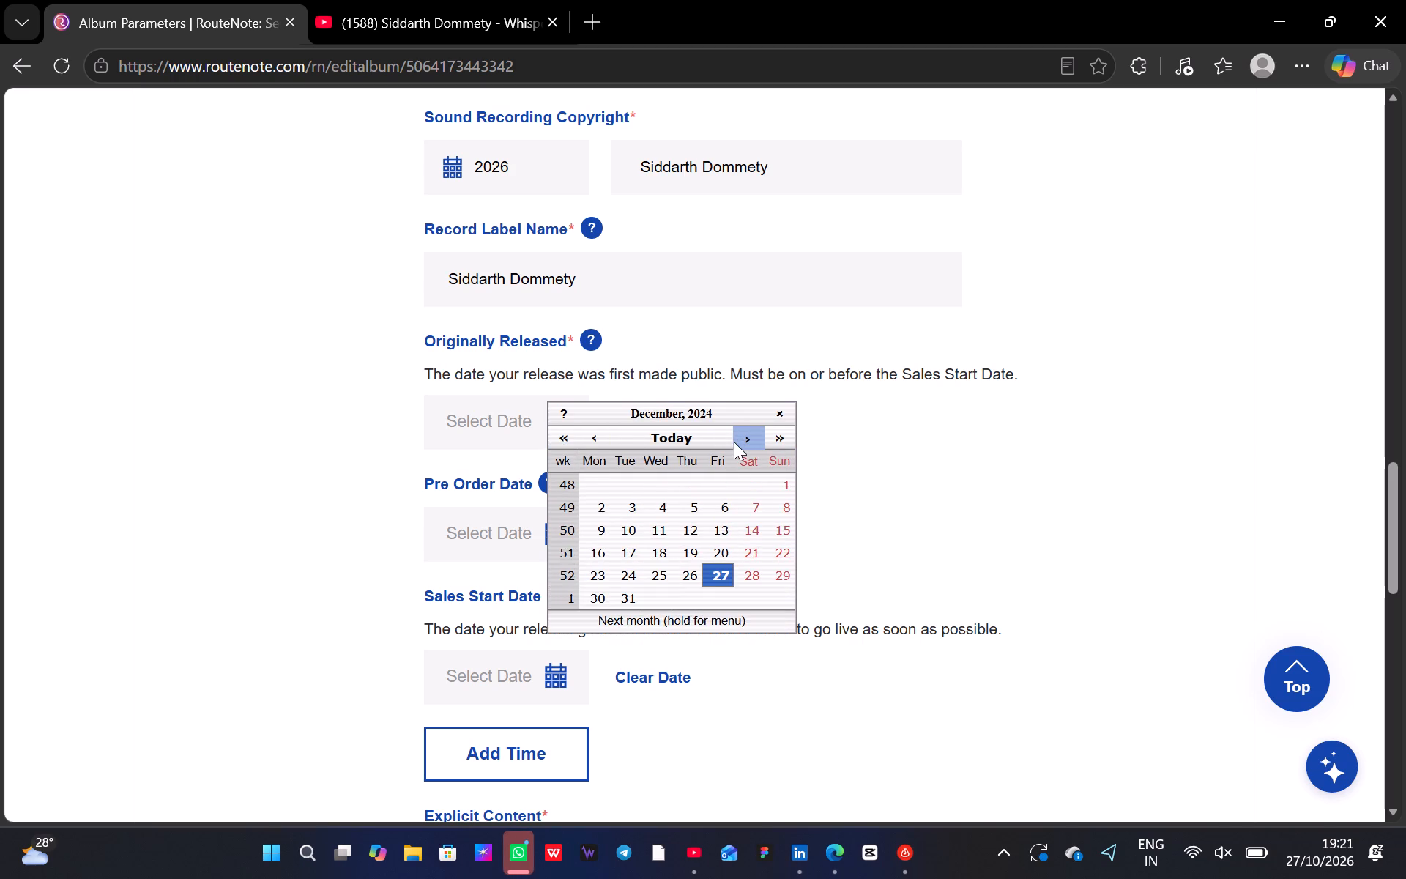
{"action": "left_click", "coordinate": [734, 442]}
{"action": "double_click", "coordinate": [734, 442]}
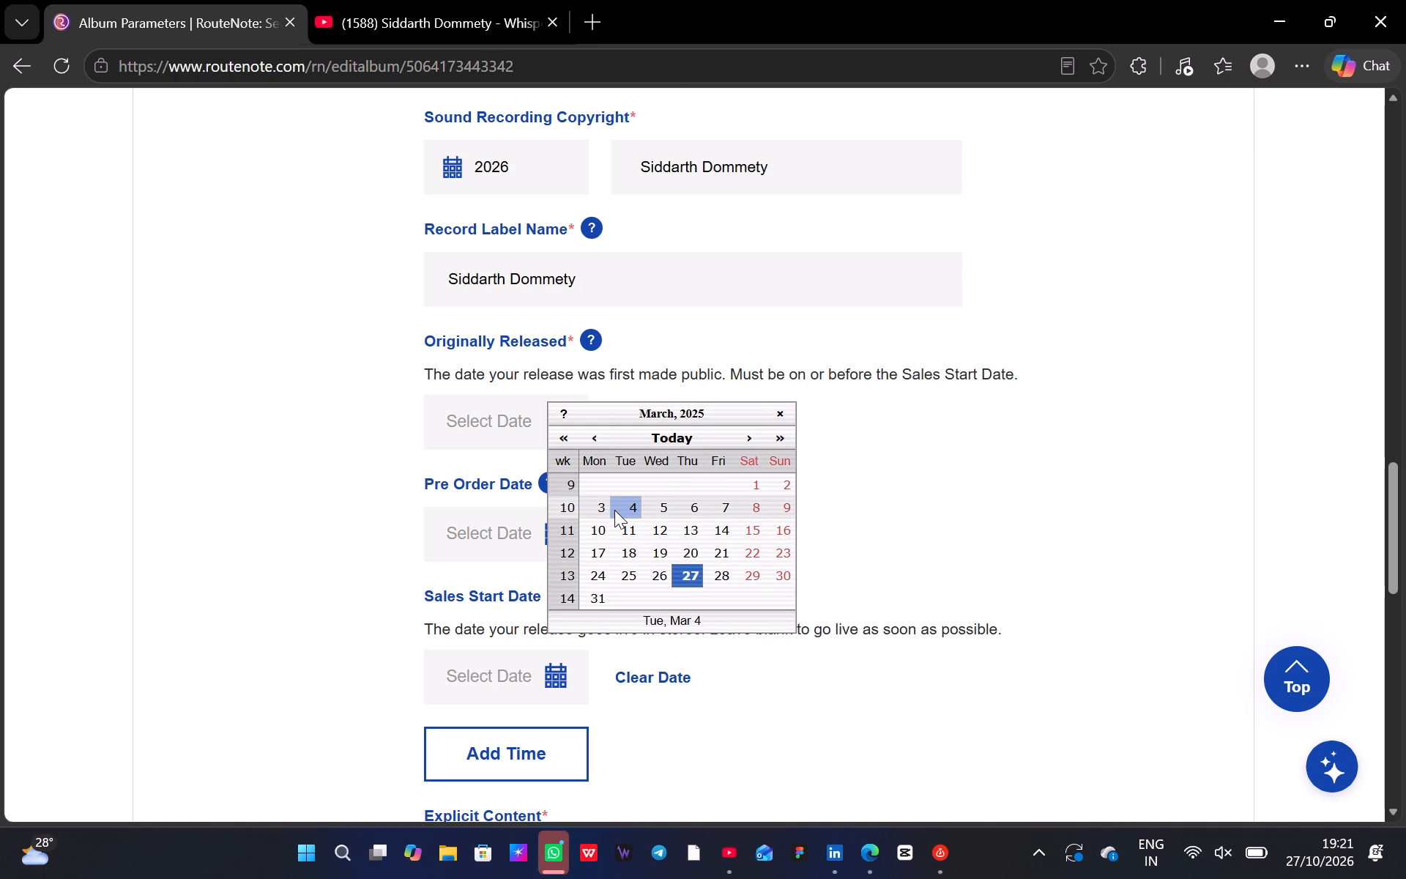
{"action": "left_click", "coordinate": [346, 0]}
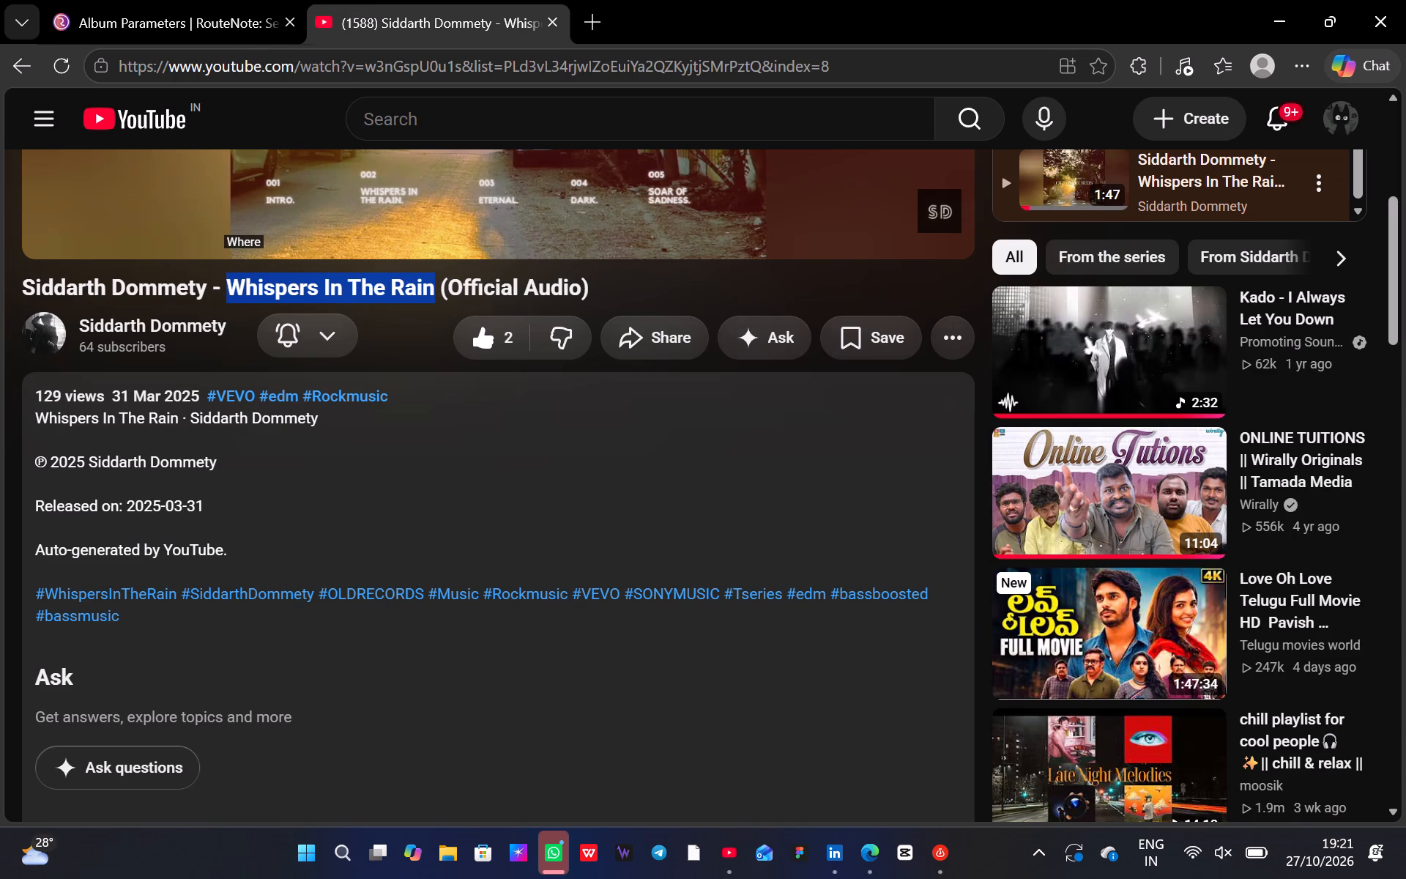
{"action": "left_click", "coordinate": [176, 0]}
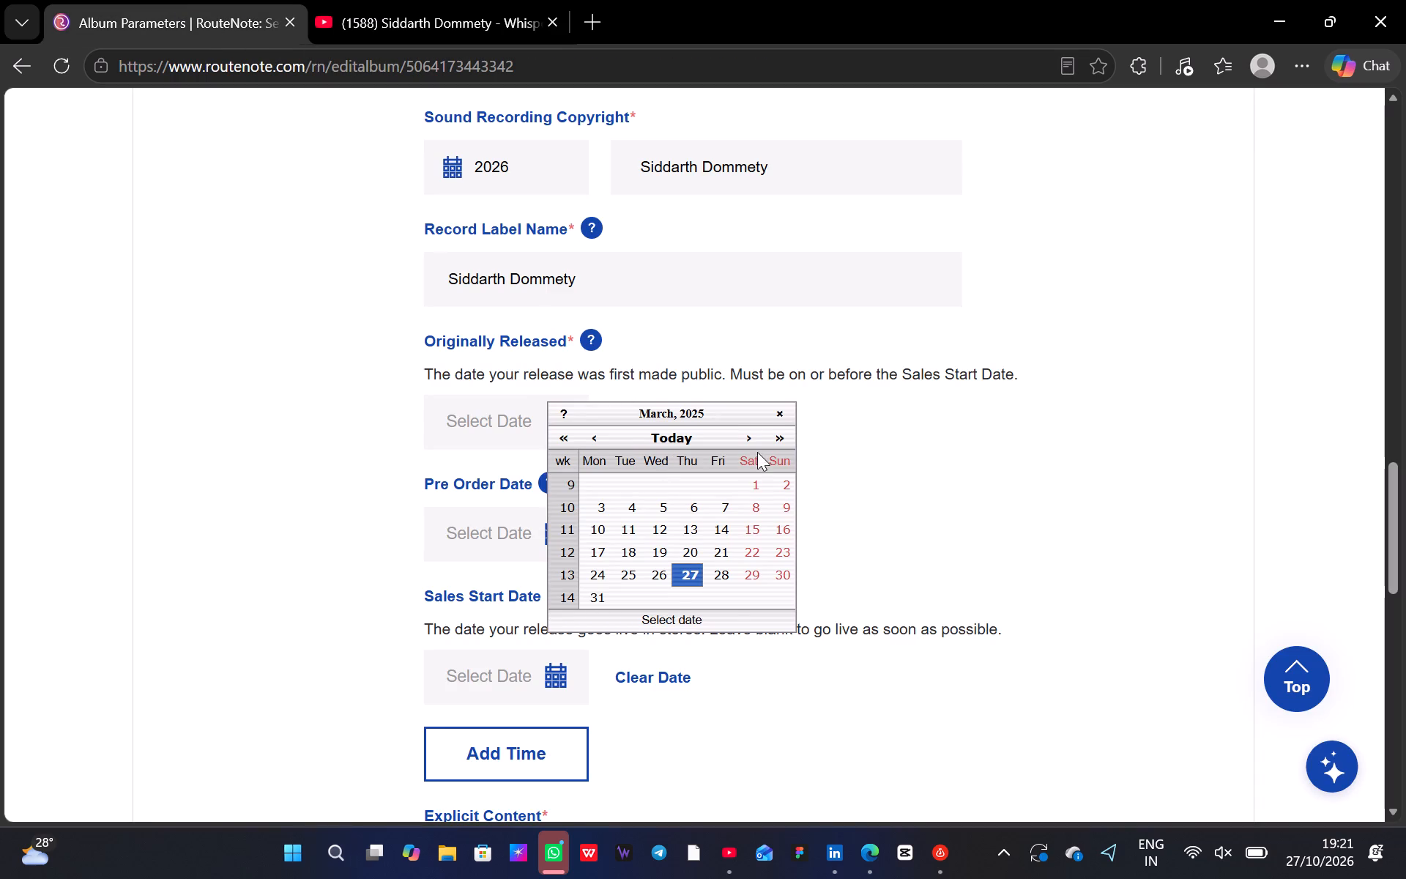
{"action": "left_click", "coordinate": [568, 441]}
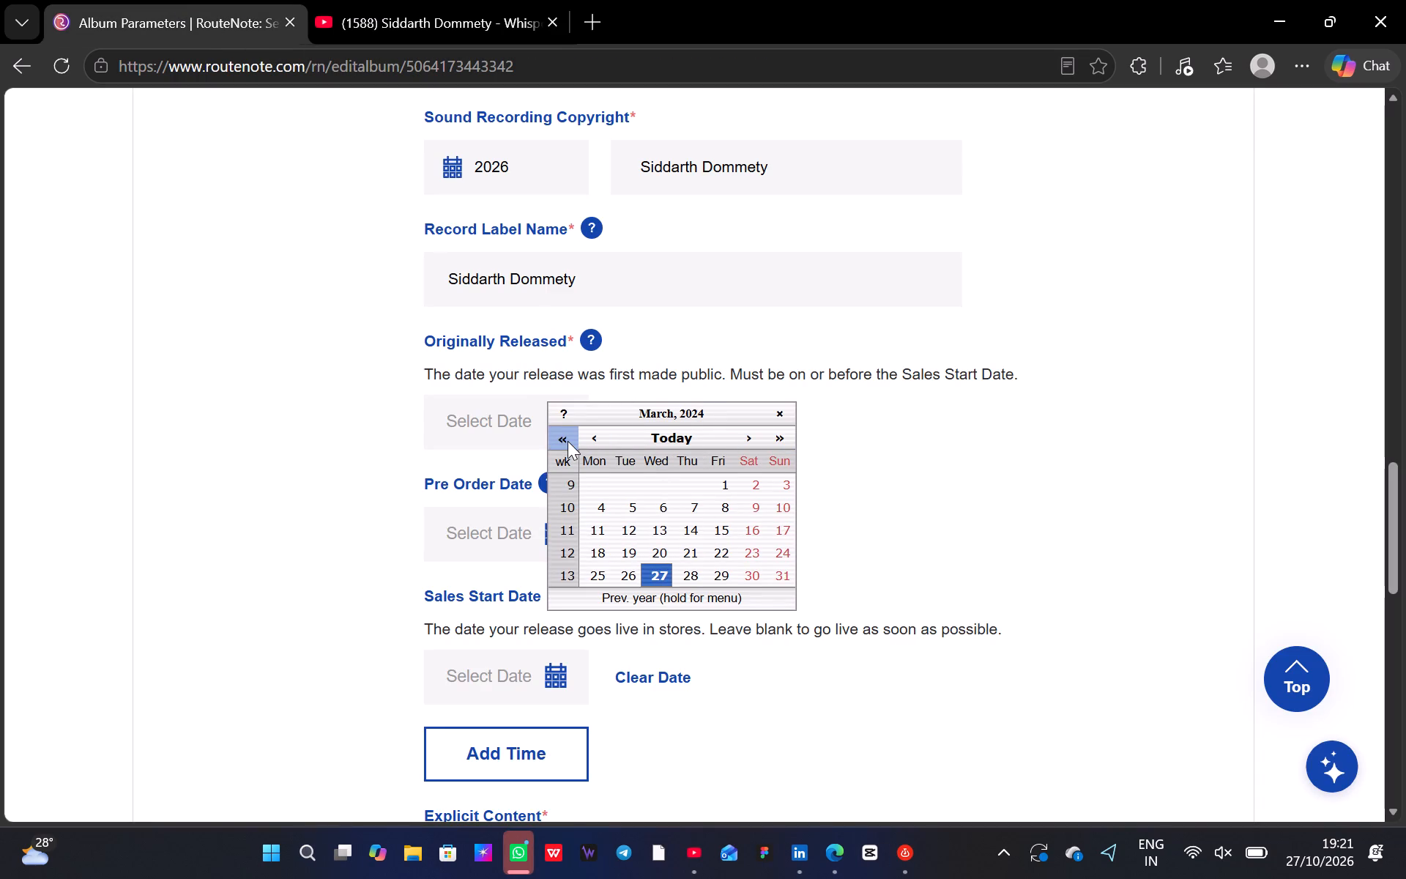
{"action": "left_click", "coordinate": [787, 434]}
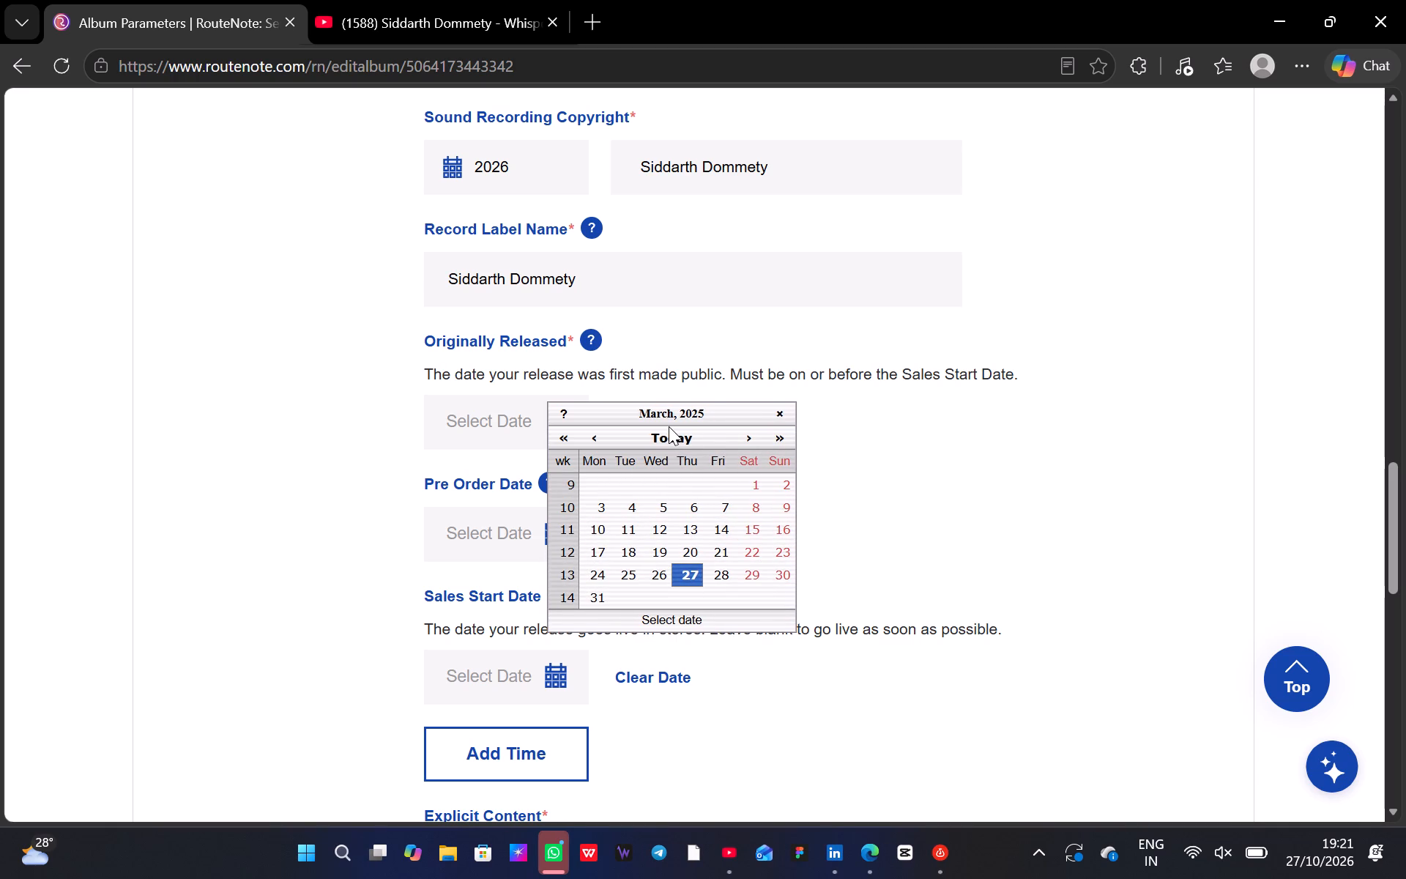
{"action": "left_click", "coordinate": [598, 598]}
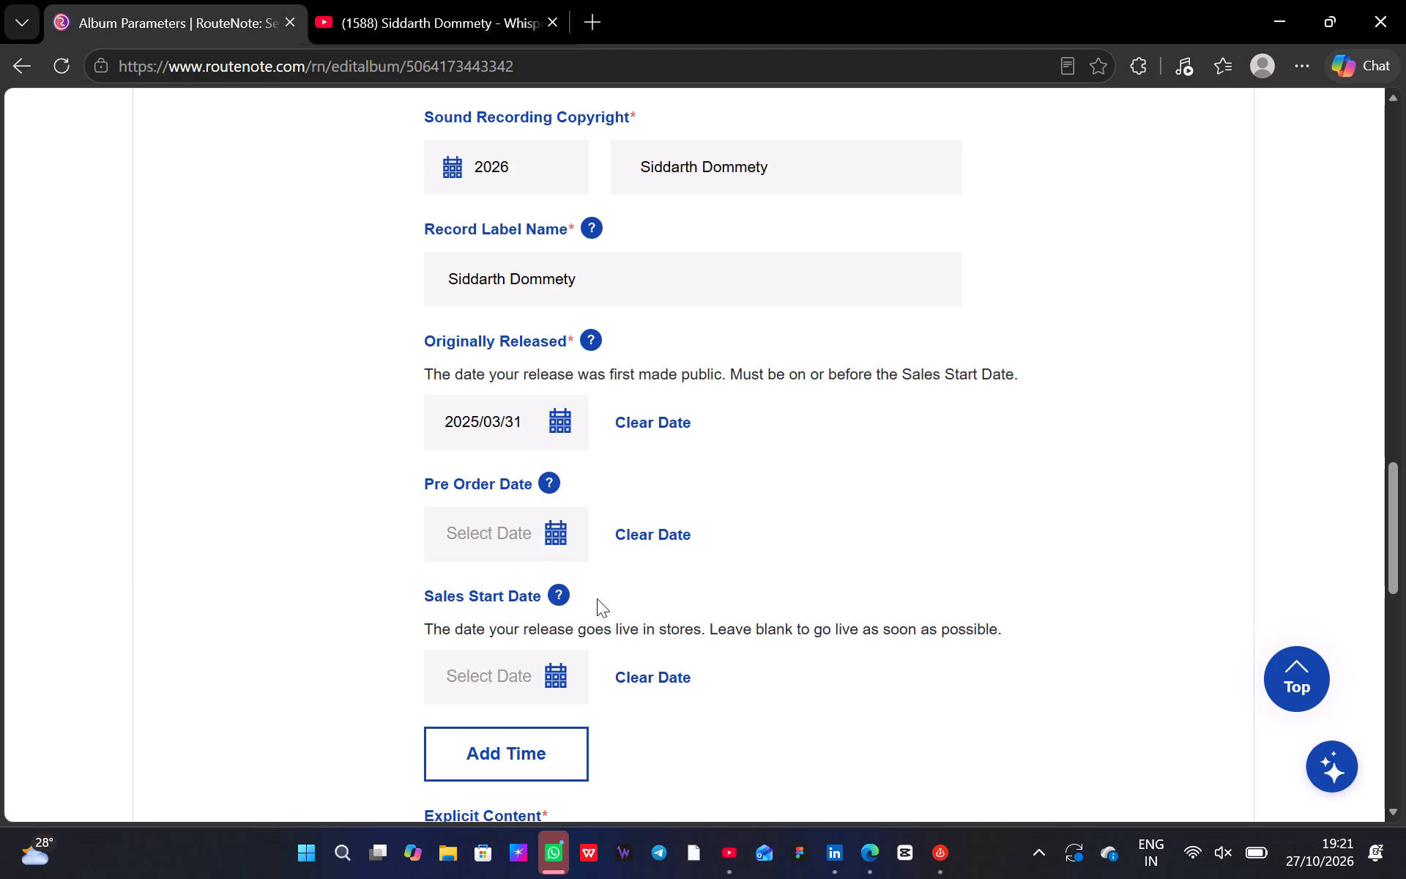
Review the remaining album fields after Originally Released, down to Explicit Content.
{"action": "scroll", "coordinate": [614, 450], "scroll_direction": "down", "scroll_amount": 1}
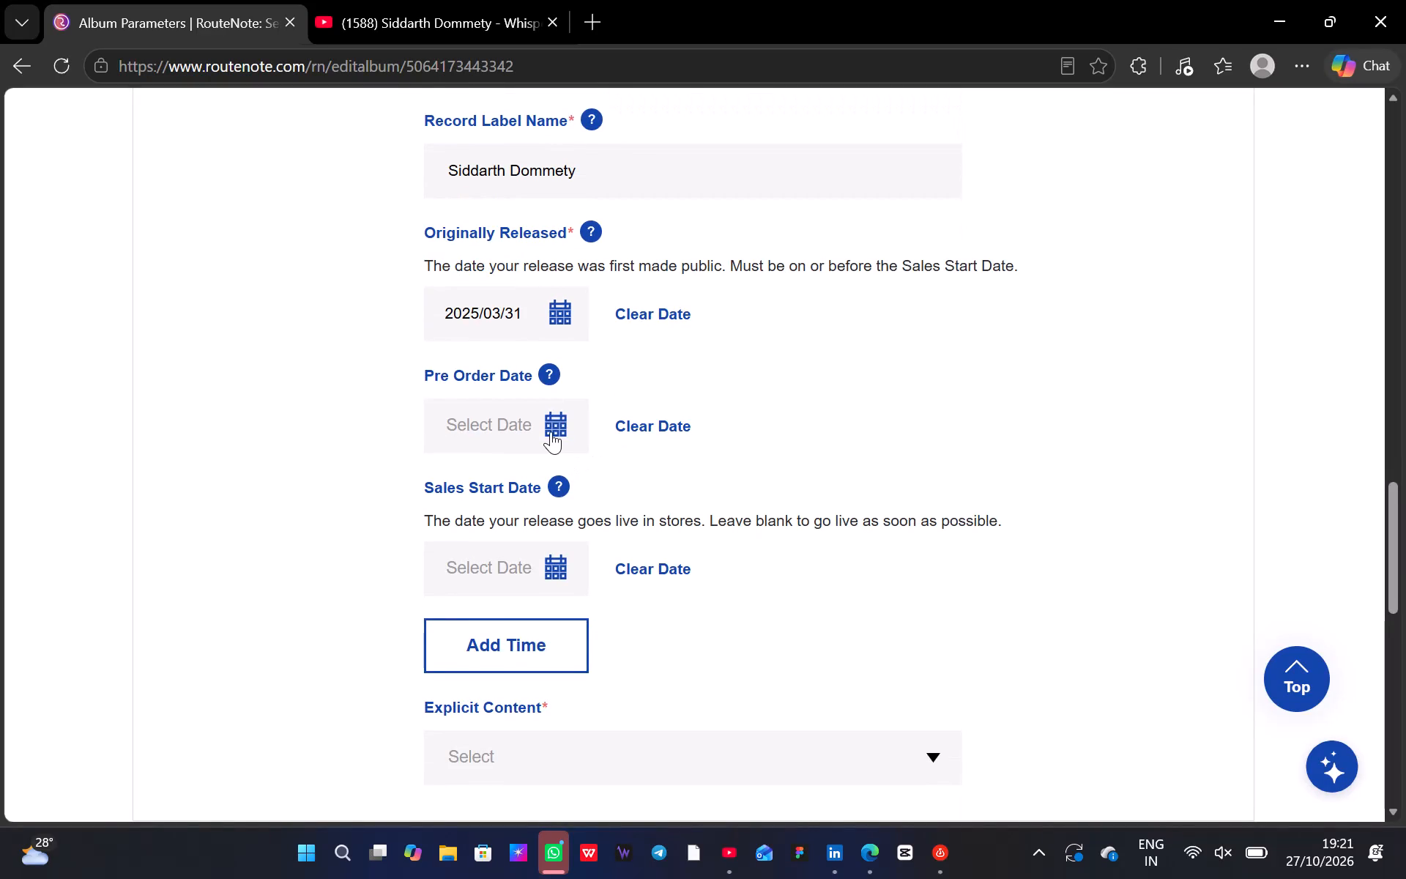
{"action": "scroll", "coordinate": [551, 431], "scroll_direction": "down", "scroll_amount": 1}
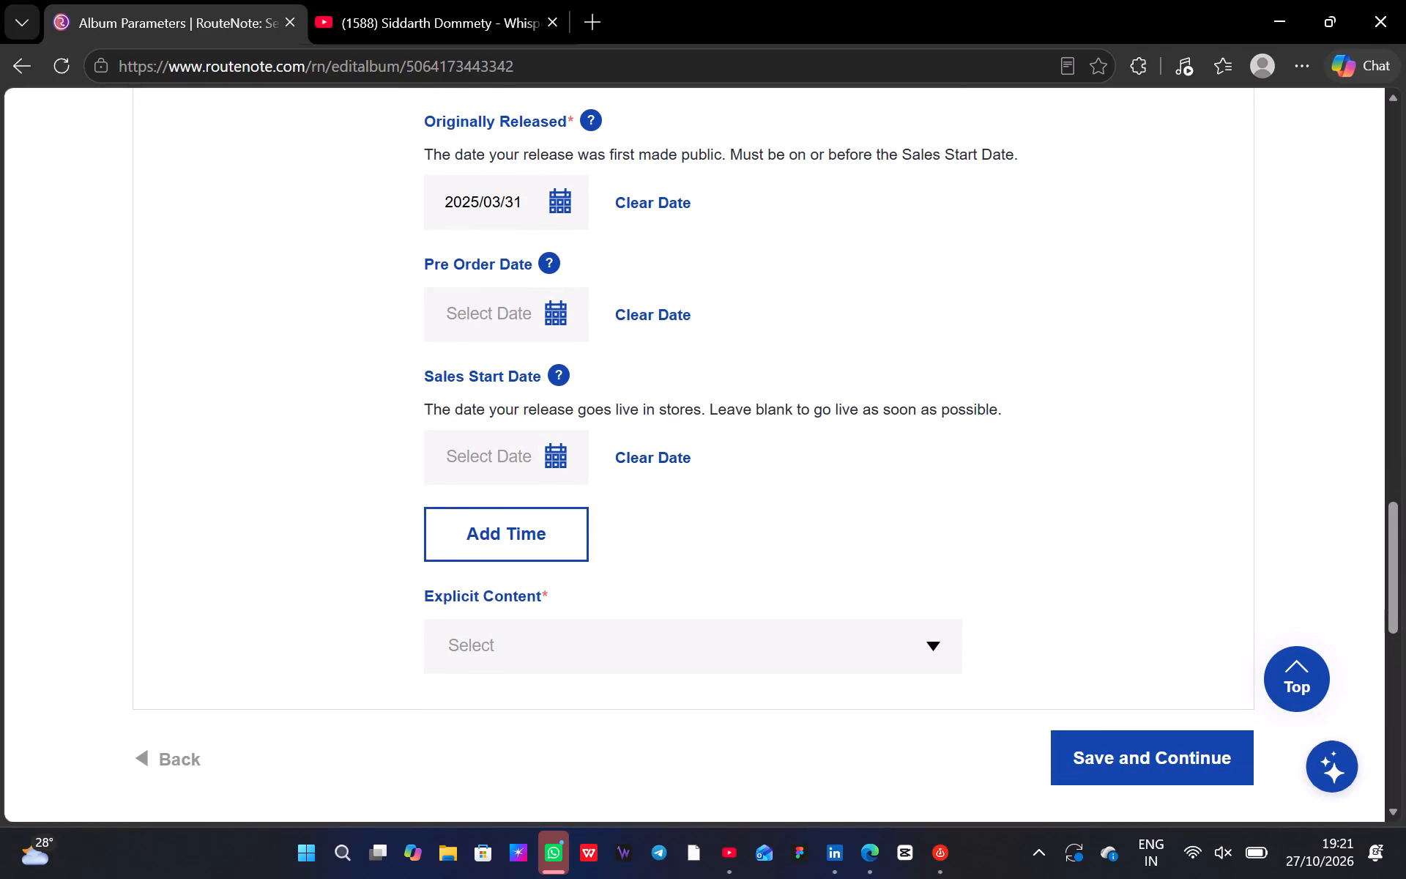
{"action": "scroll", "coordinate": [576, 414], "scroll_direction": "down", "scroll_amount": 2}
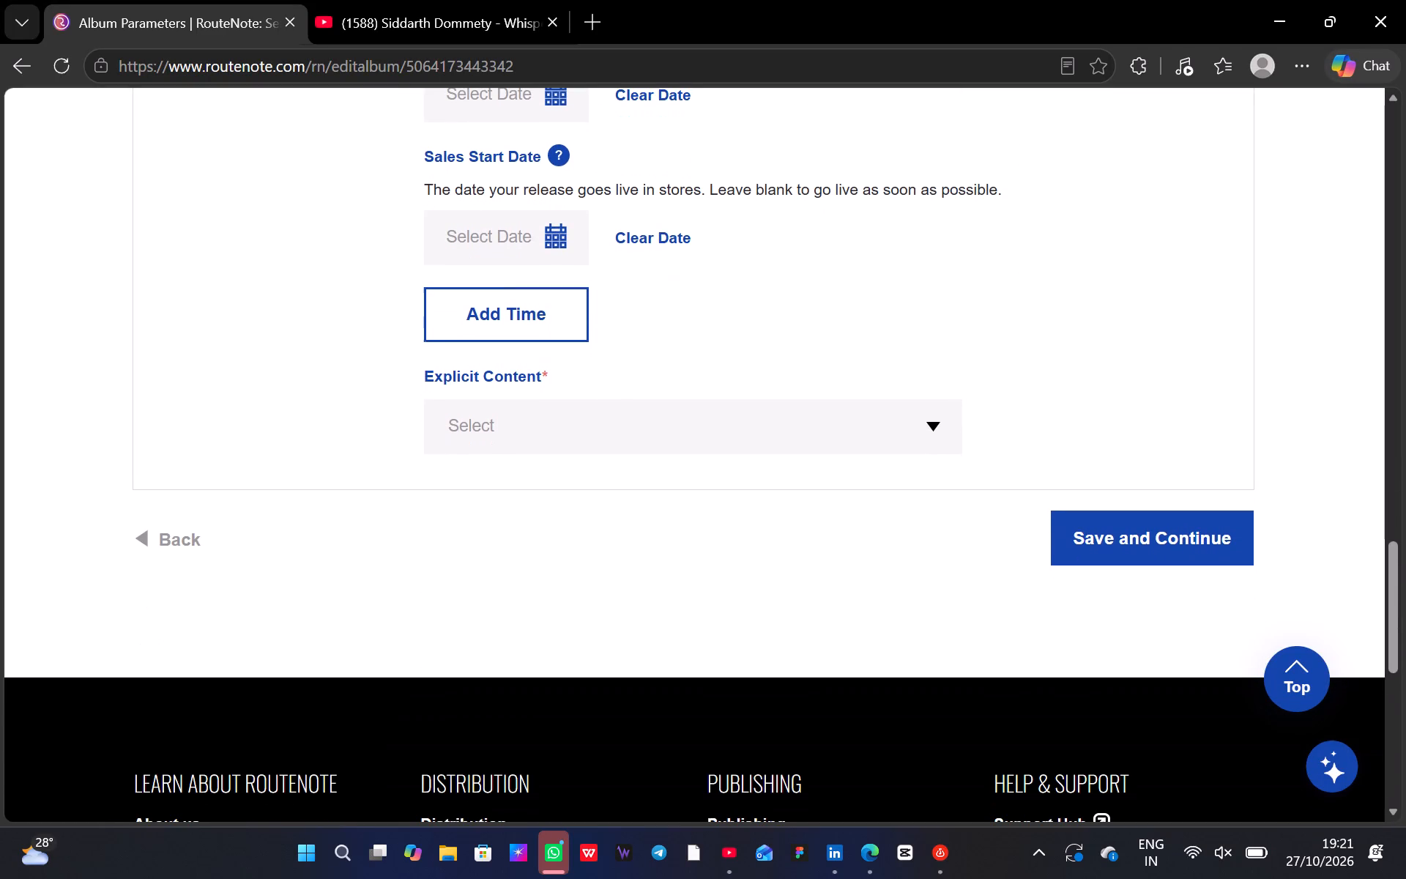
Set Explicit Content to Cleaned Version, and save the album details to continue with the release.
{"action": "left_click", "coordinate": [938, 431]}
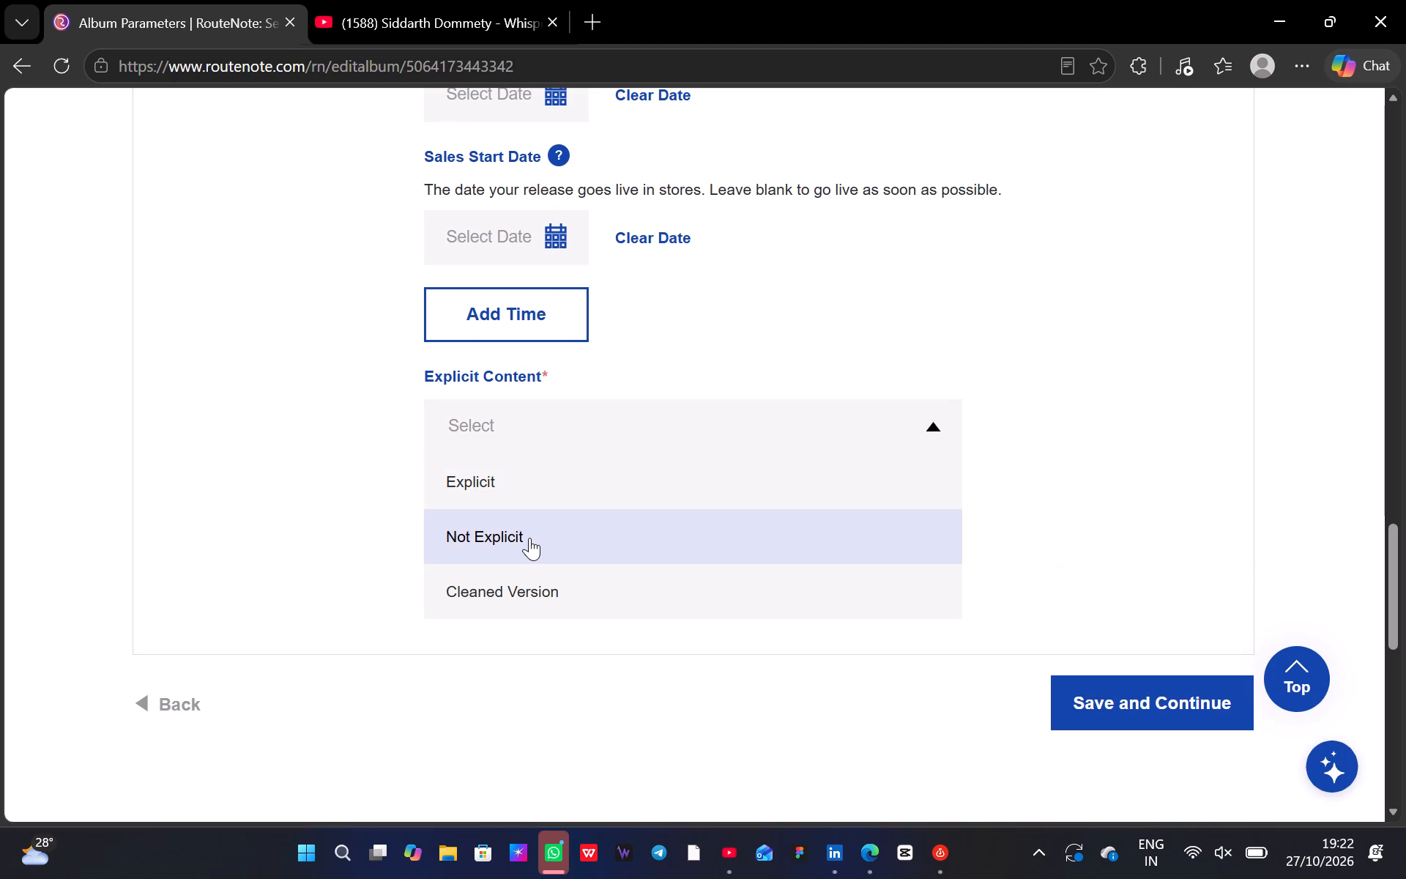
{"action": "left_click", "coordinate": [535, 585]}
{"action": "scroll", "coordinate": [1071, 400], "scroll_direction": "down", "scroll_amount": 1}
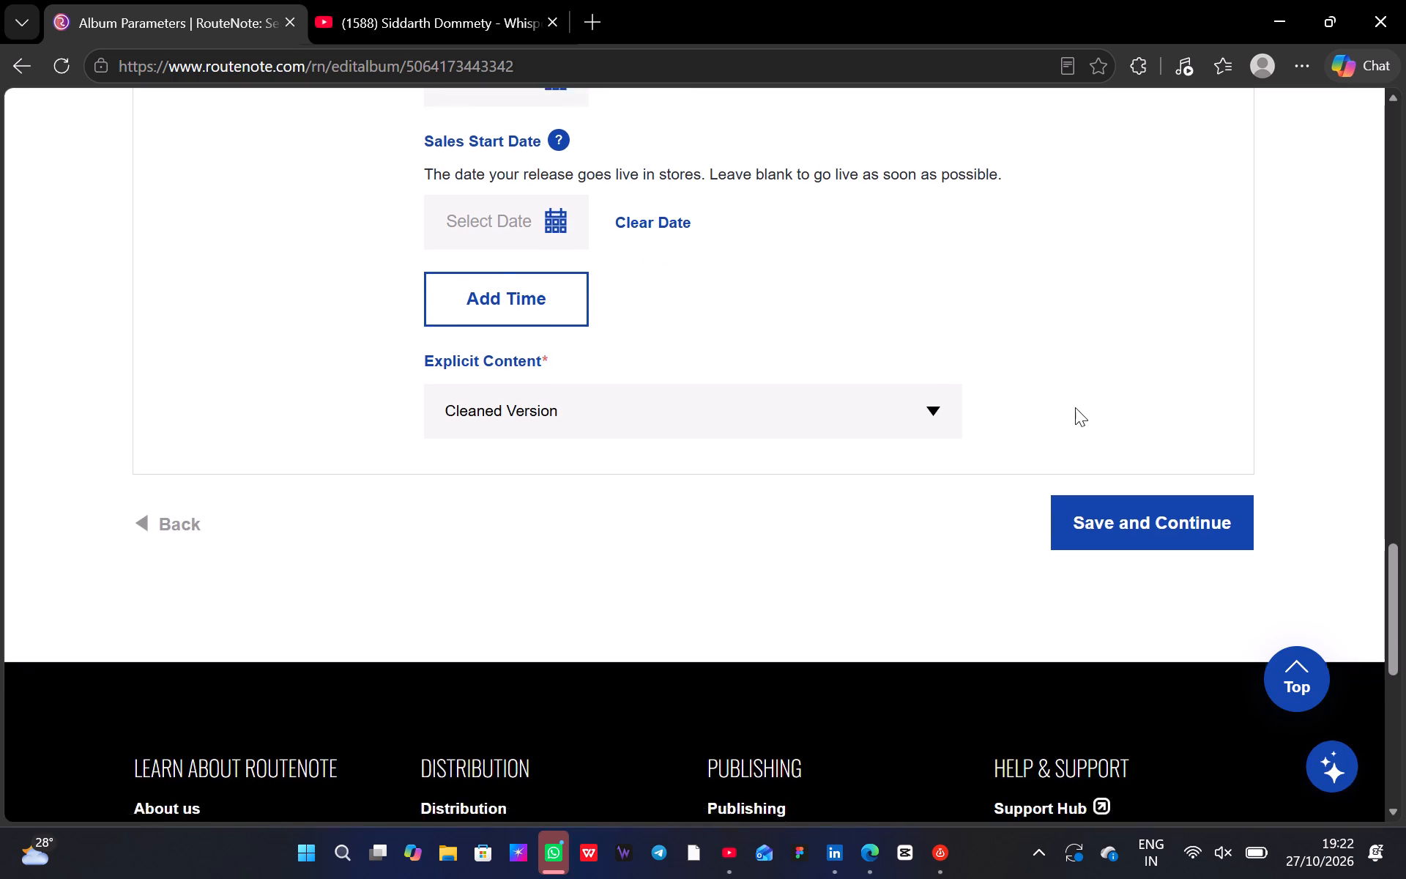
{"action": "left_click", "coordinate": [1105, 444]}
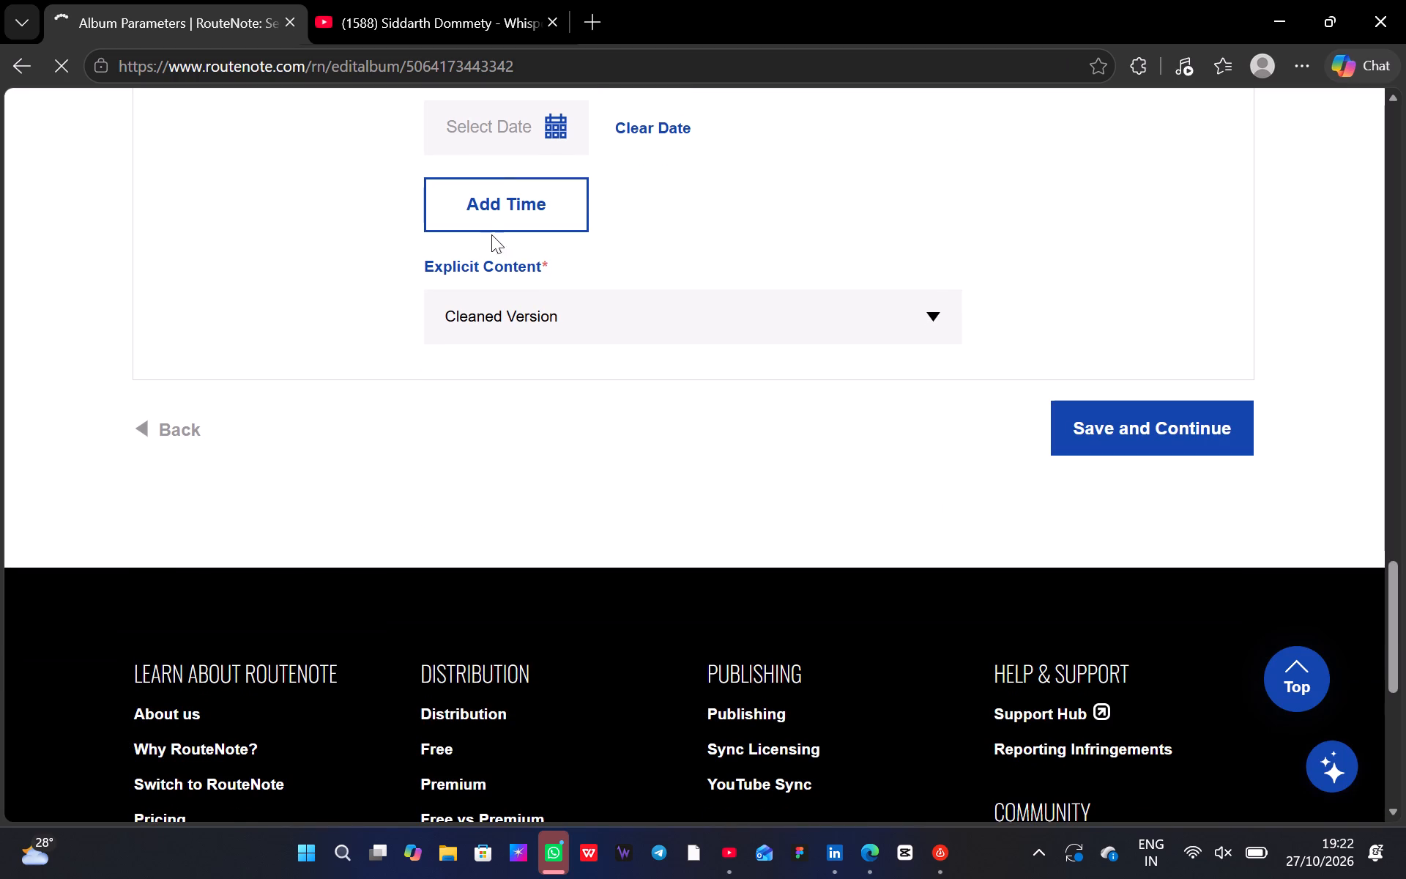
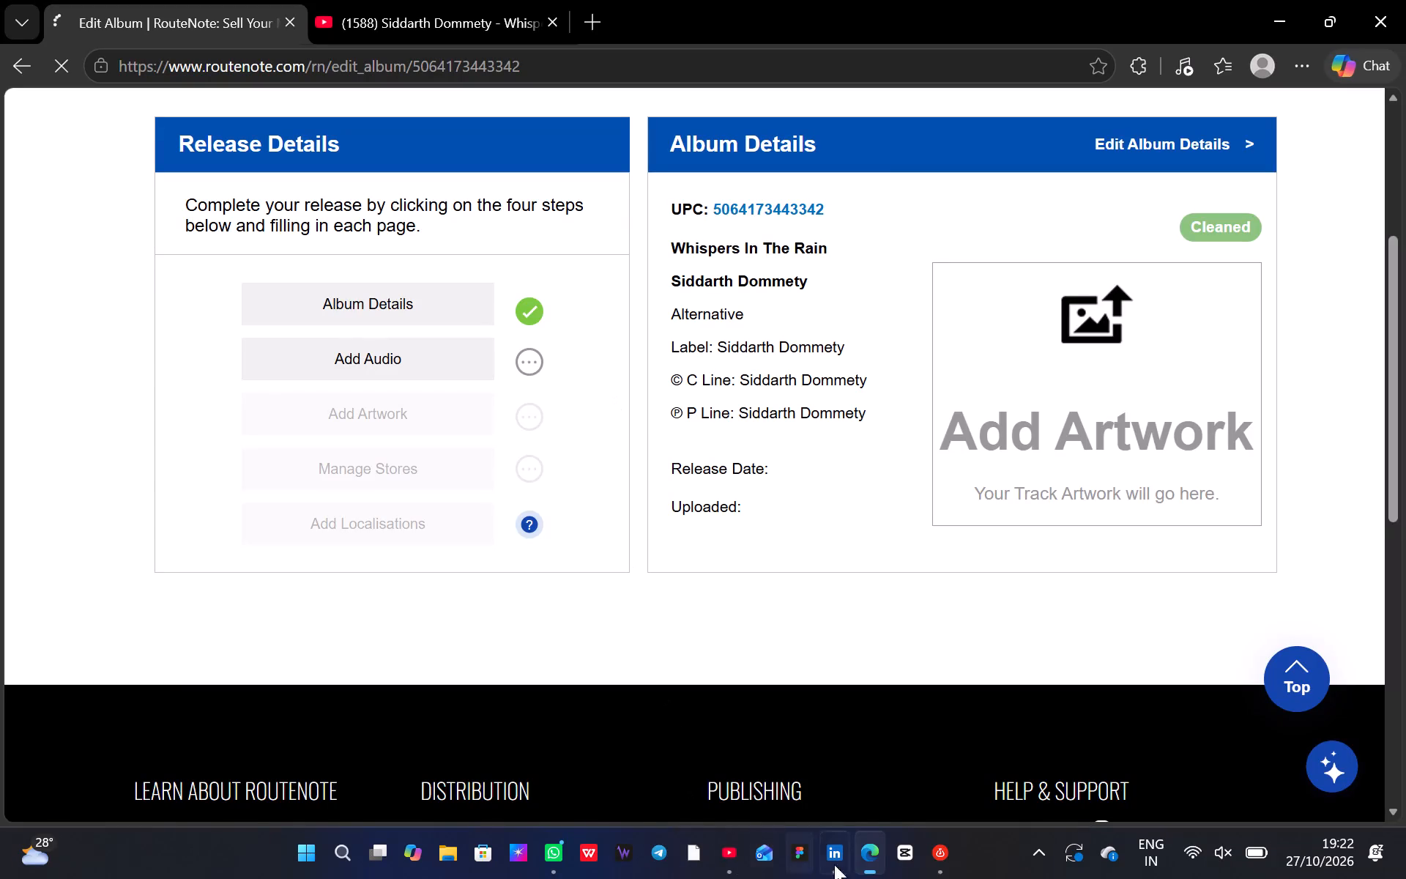
Switch to the BandLab app and log in with the saved account credentials.
{"action": "left_click", "coordinate": [930, 864]}
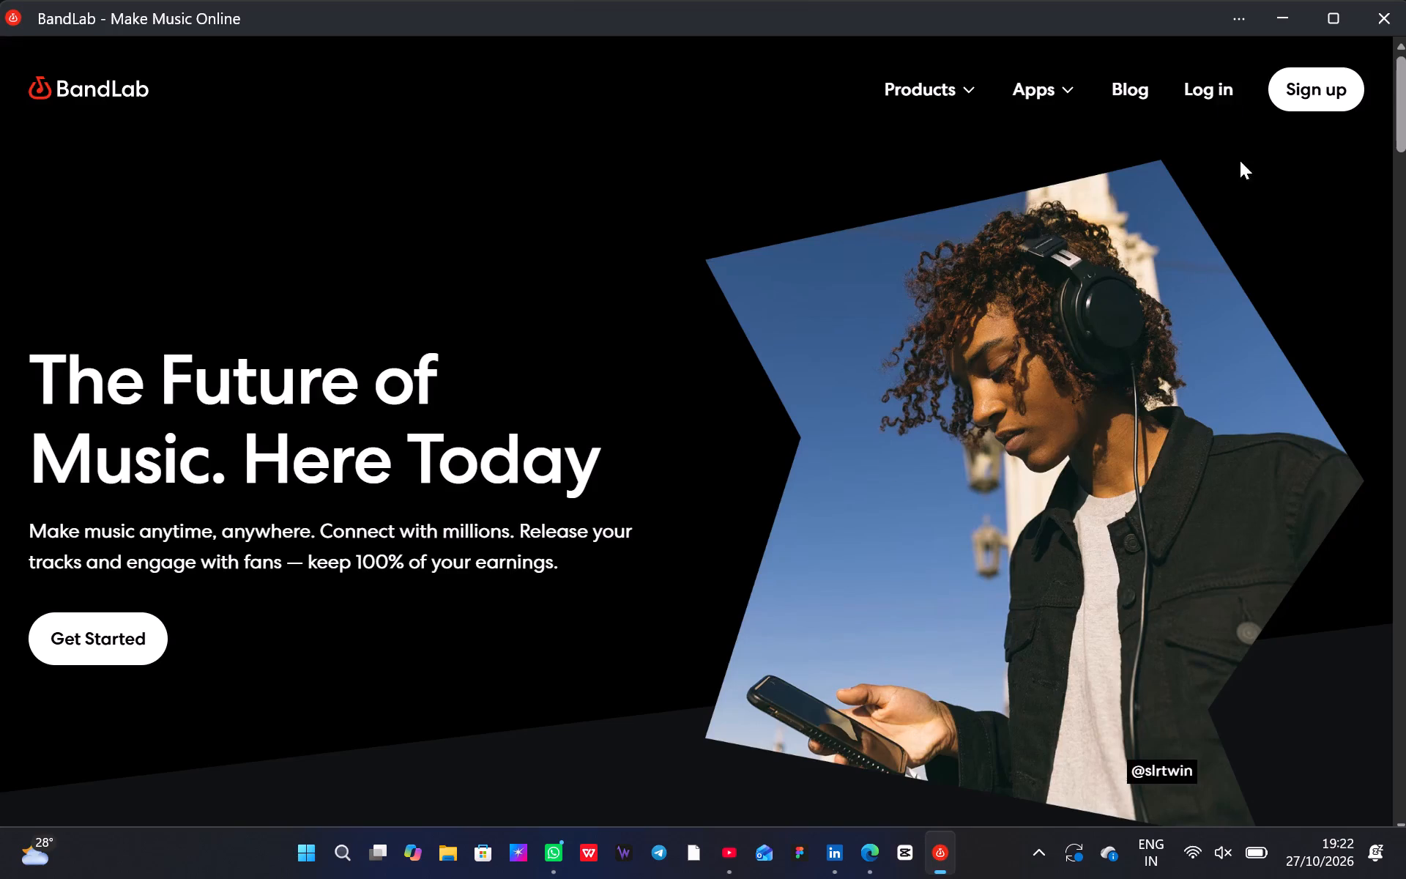
{"action": "left_click", "coordinate": [1230, 91]}
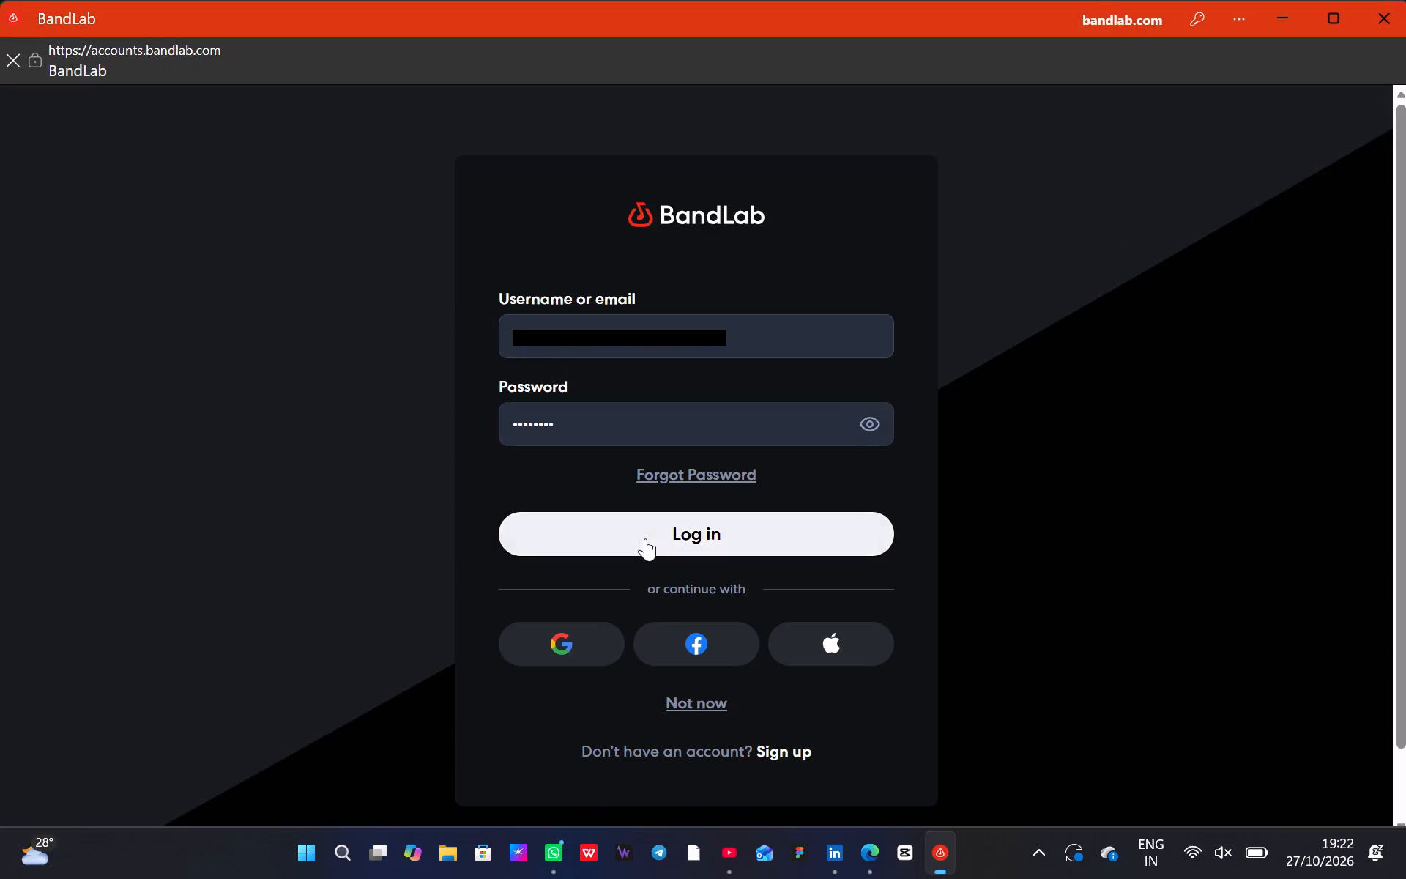
{"action": "left_click", "coordinate": [645, 538]}
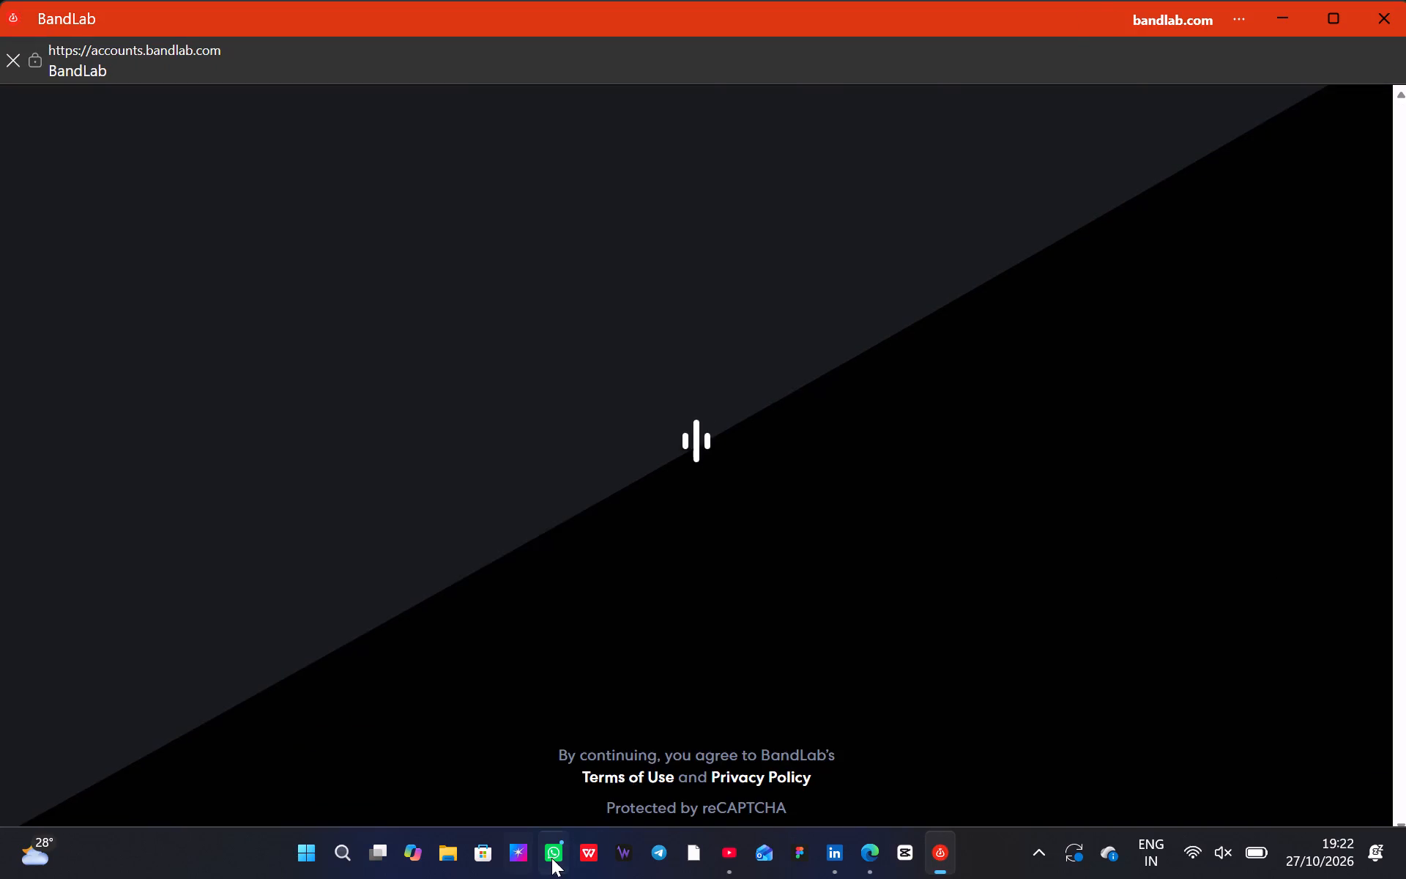
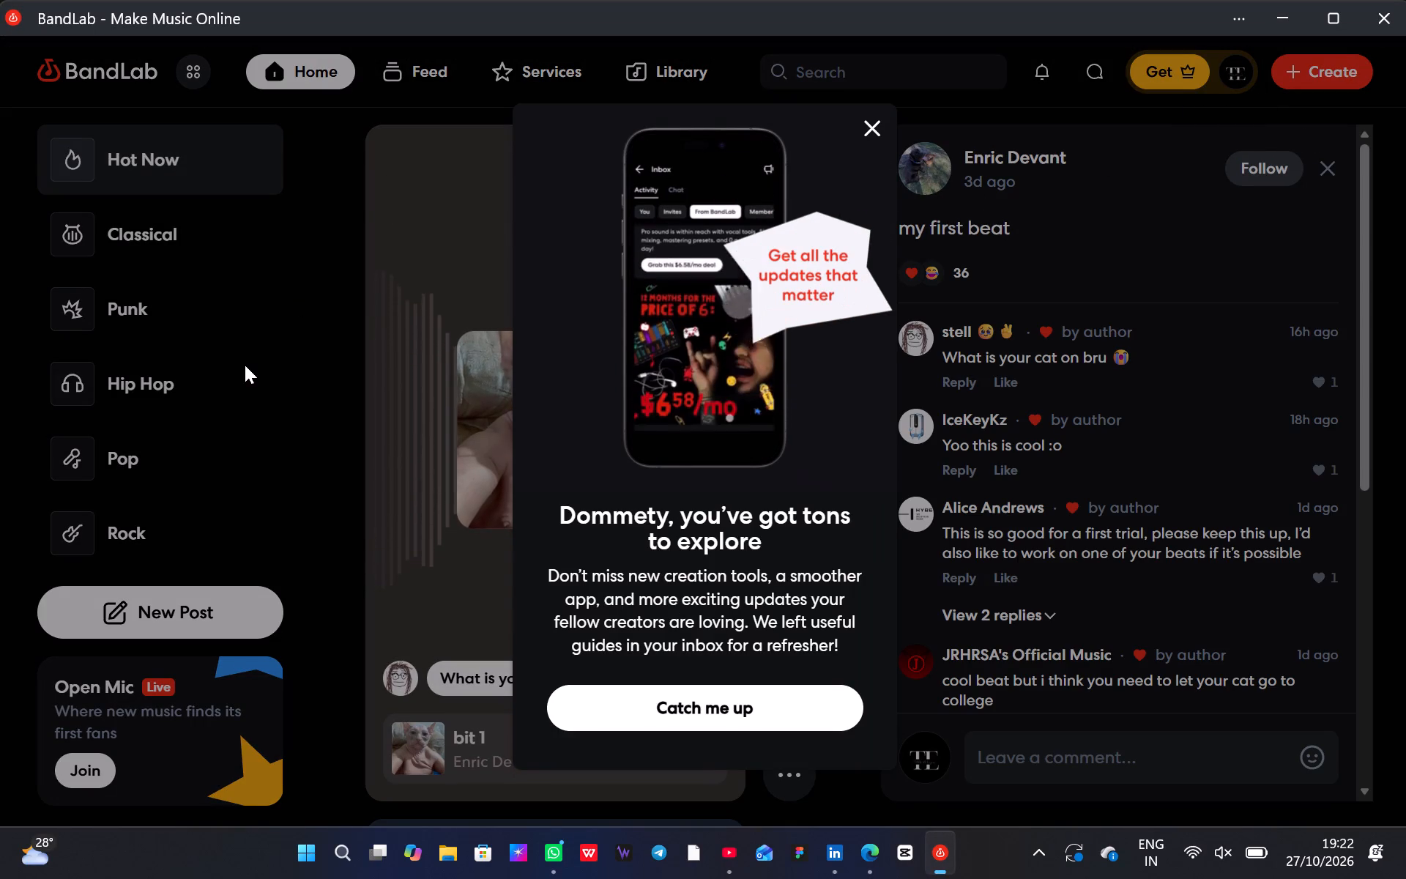
Dismiss the updates pop-up and show only the Public projects in the BandLab library.
{"action": "left_click", "coordinate": [870, 127]}
{"action": "left_click", "coordinate": [669, 82]}
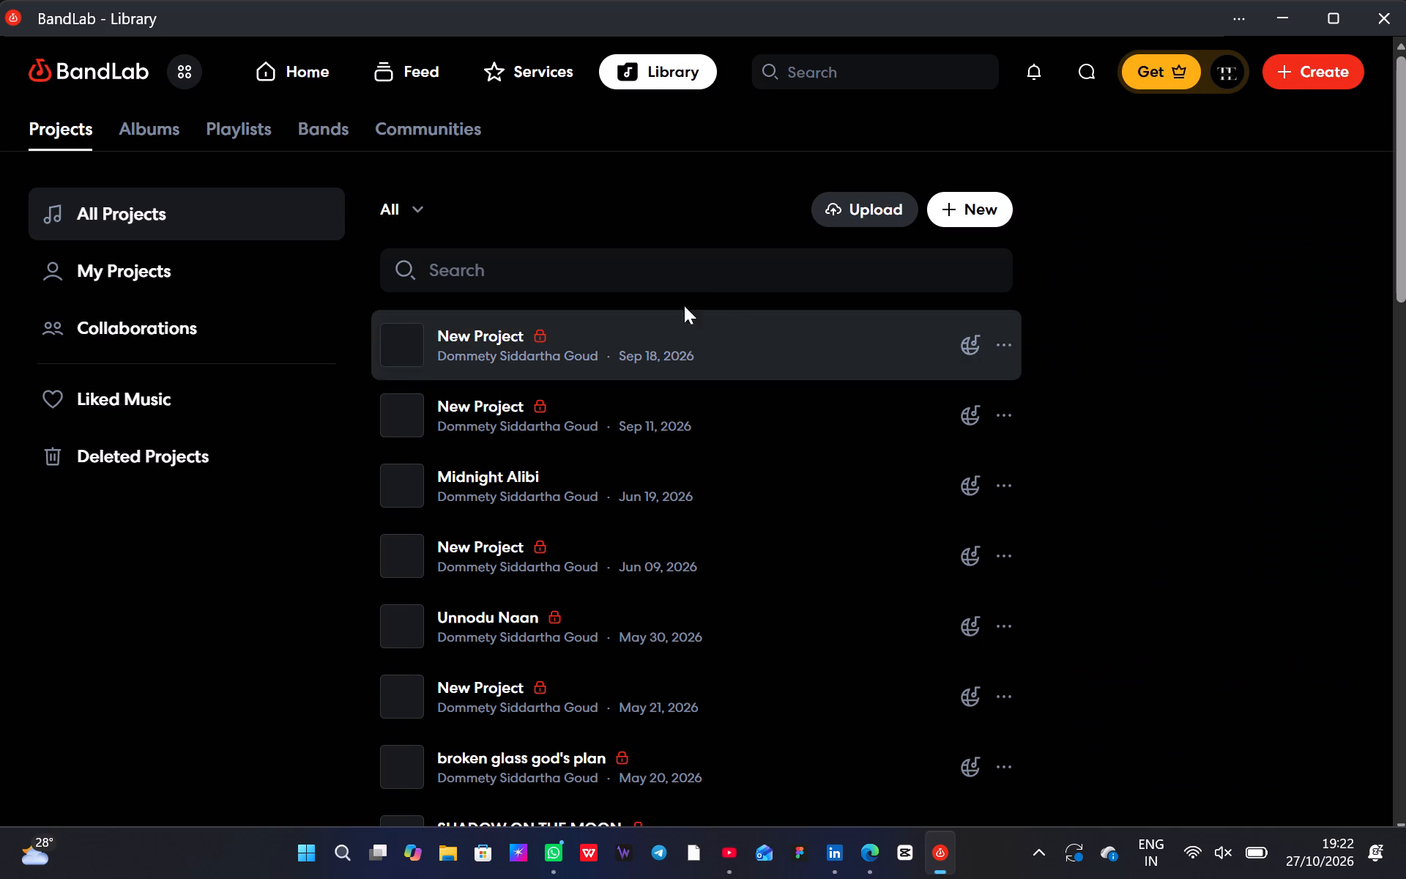
{"action": "left_click", "coordinate": [400, 204]}
{"action": "left_click", "coordinate": [424, 313]}
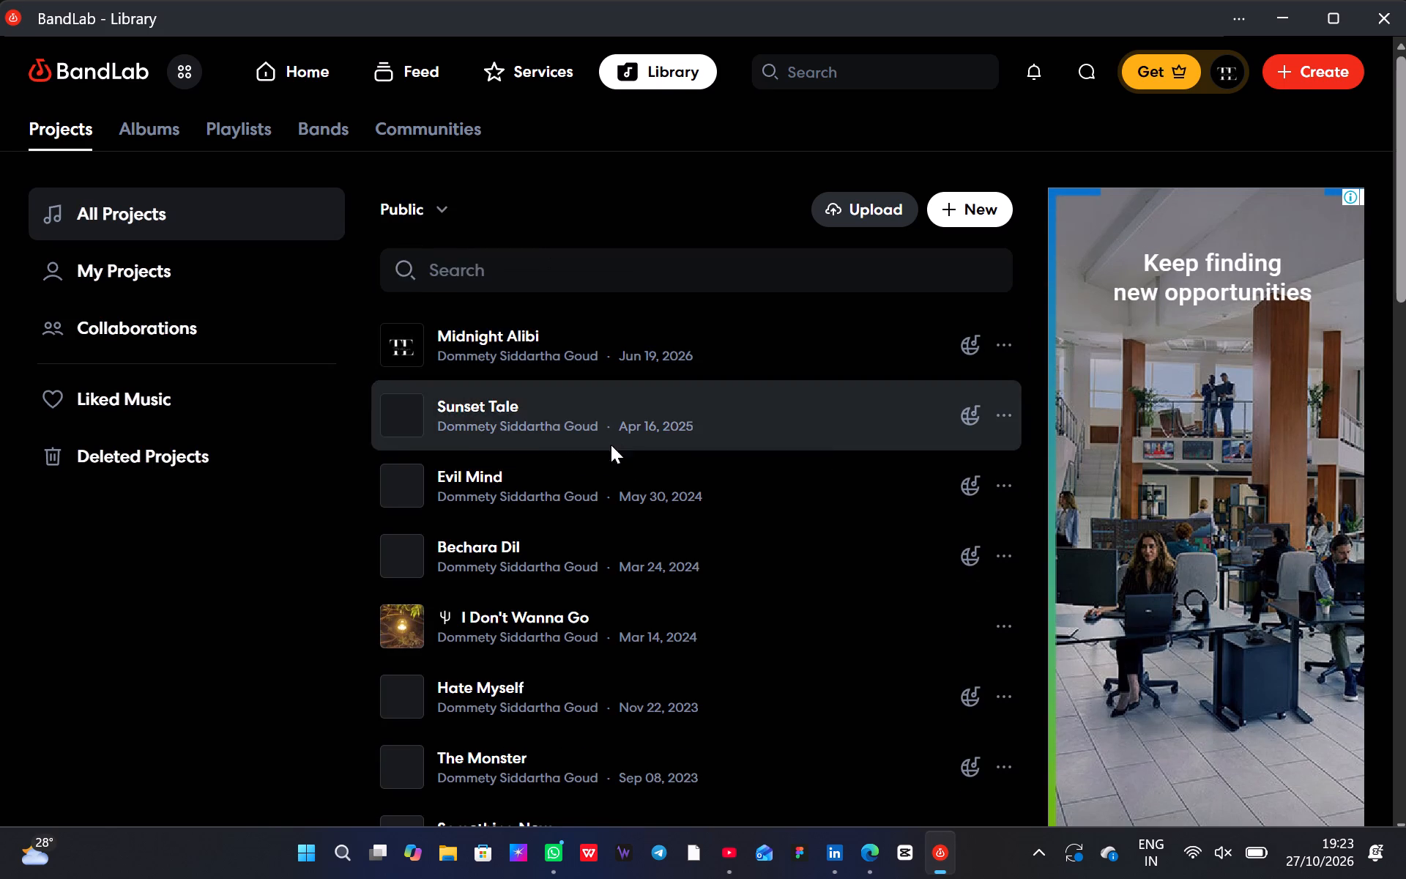
Look through the public projects in the BandLab library for Whispers In The Rain.
{"action": "scroll", "coordinate": [583, 511], "scroll_direction": "down", "scroll_amount": 3}
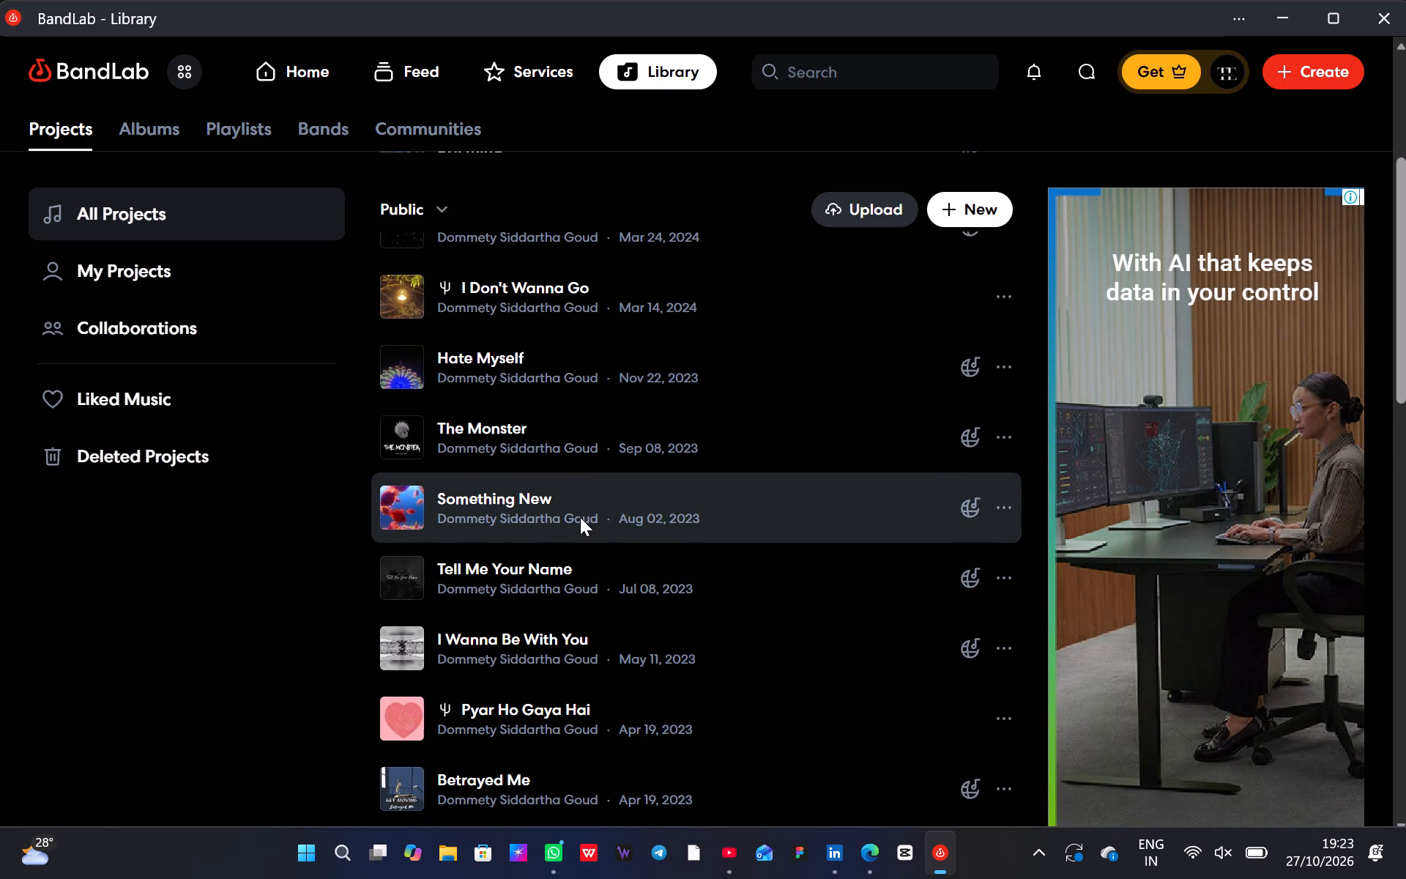
{"action": "scroll", "coordinate": [580, 517], "scroll_direction": "up", "scroll_amount": 2}
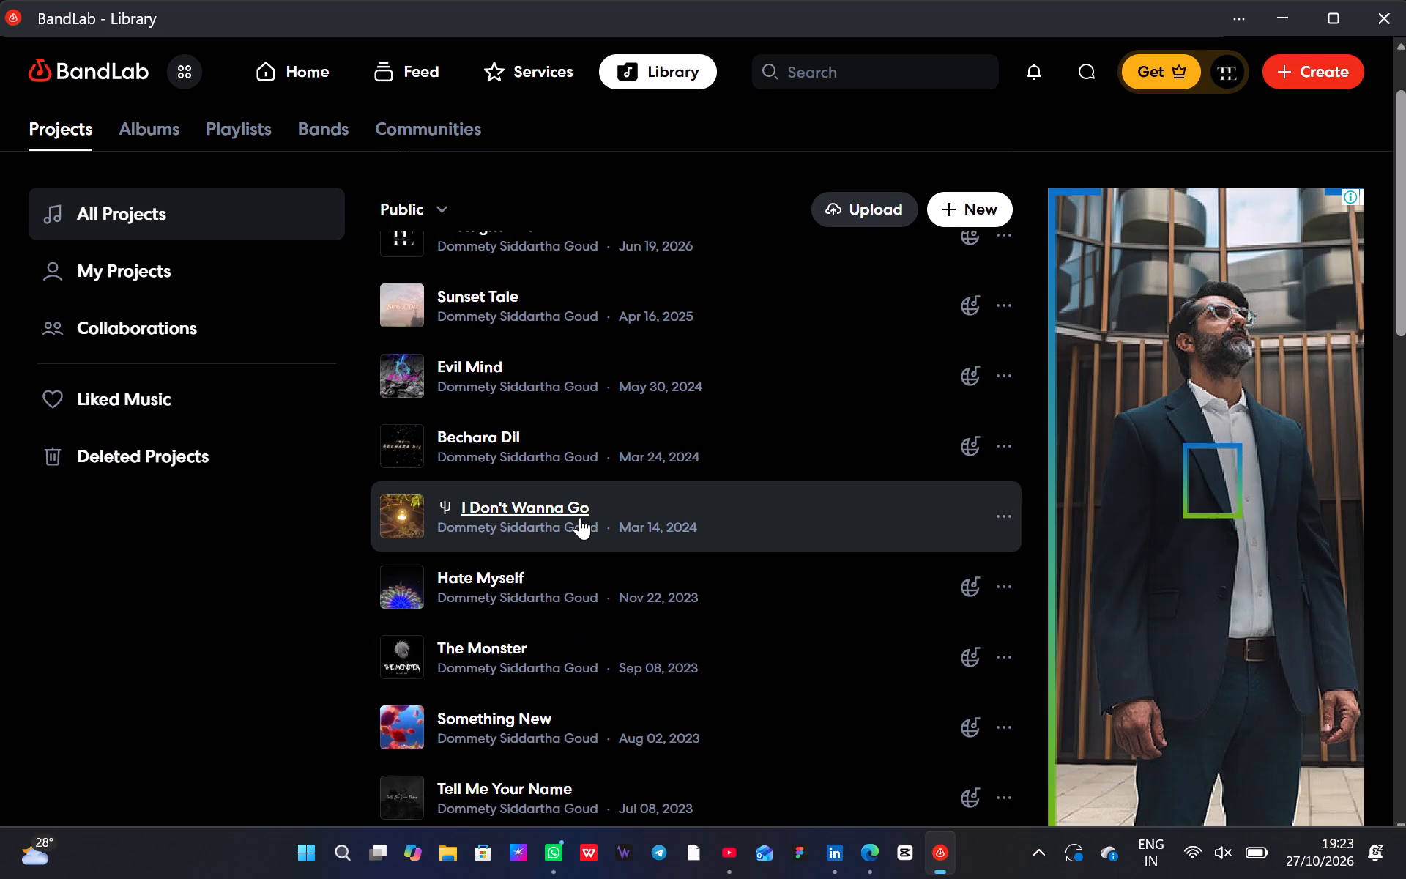
{"action": "scroll", "coordinate": [579, 516], "scroll_direction": "up", "scroll_amount": 1}
{"action": "scroll", "coordinate": [579, 516], "scroll_direction": "down", "scroll_amount": 1}
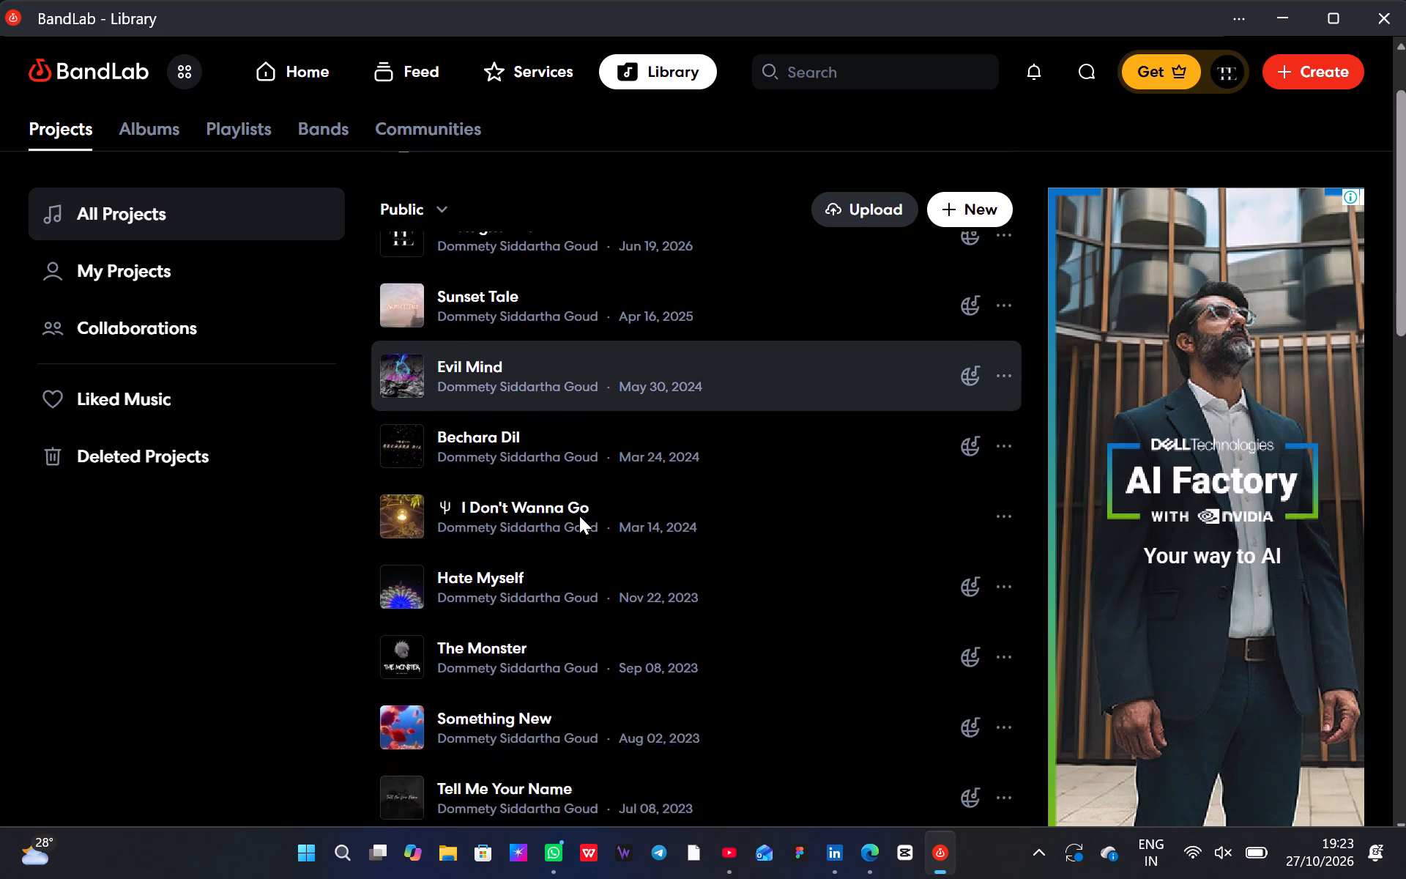
{"action": "scroll", "coordinate": [579, 516], "scroll_direction": "down", "scroll_amount": 9}
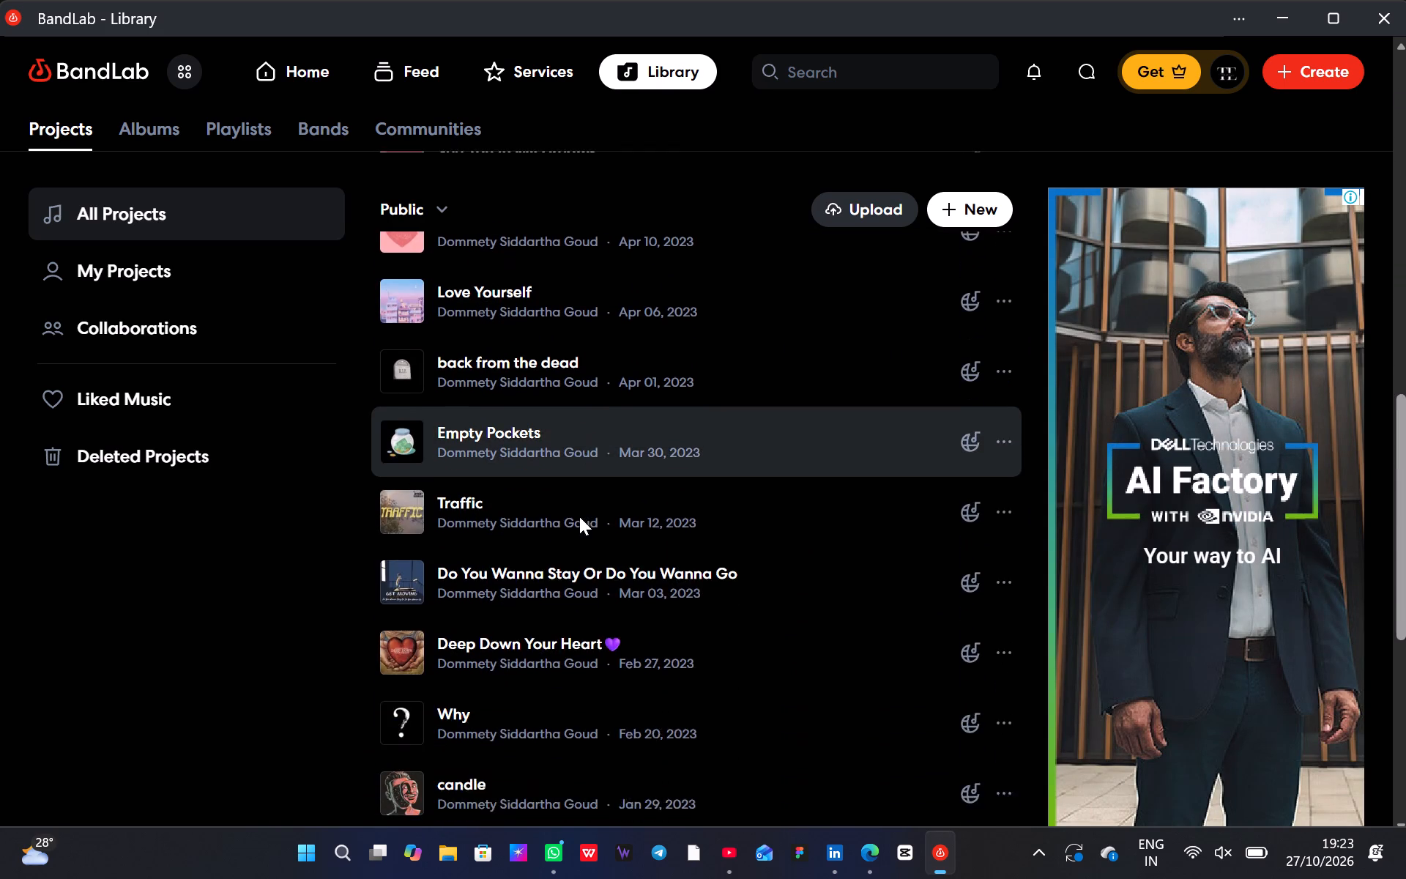
{"action": "scroll", "coordinate": [579, 516], "scroll_direction": "down", "scroll_amount": 6}
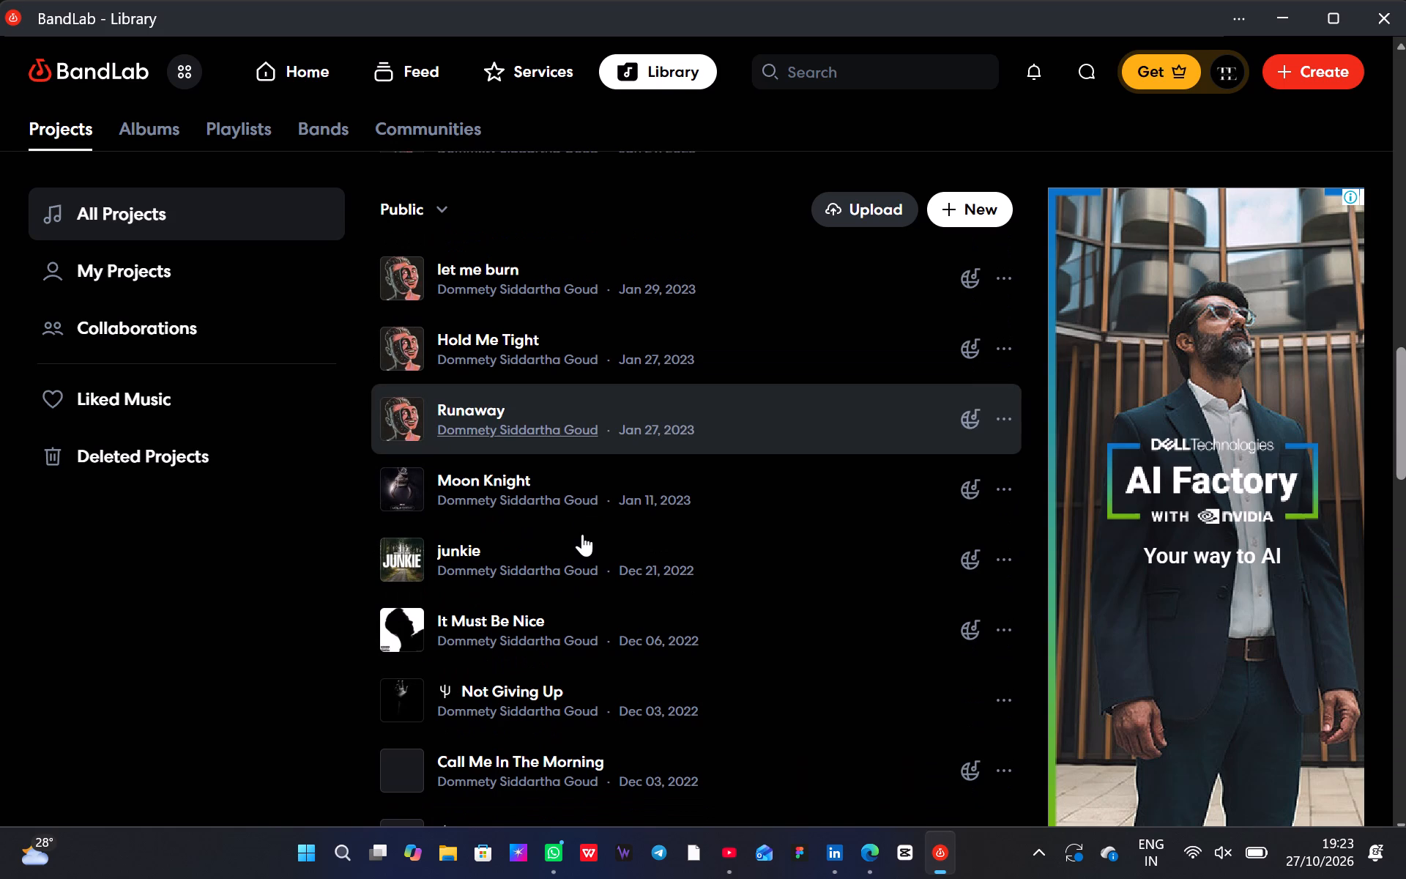
{"action": "scroll", "coordinate": [582, 534], "scroll_direction": "down", "scroll_amount": 3}
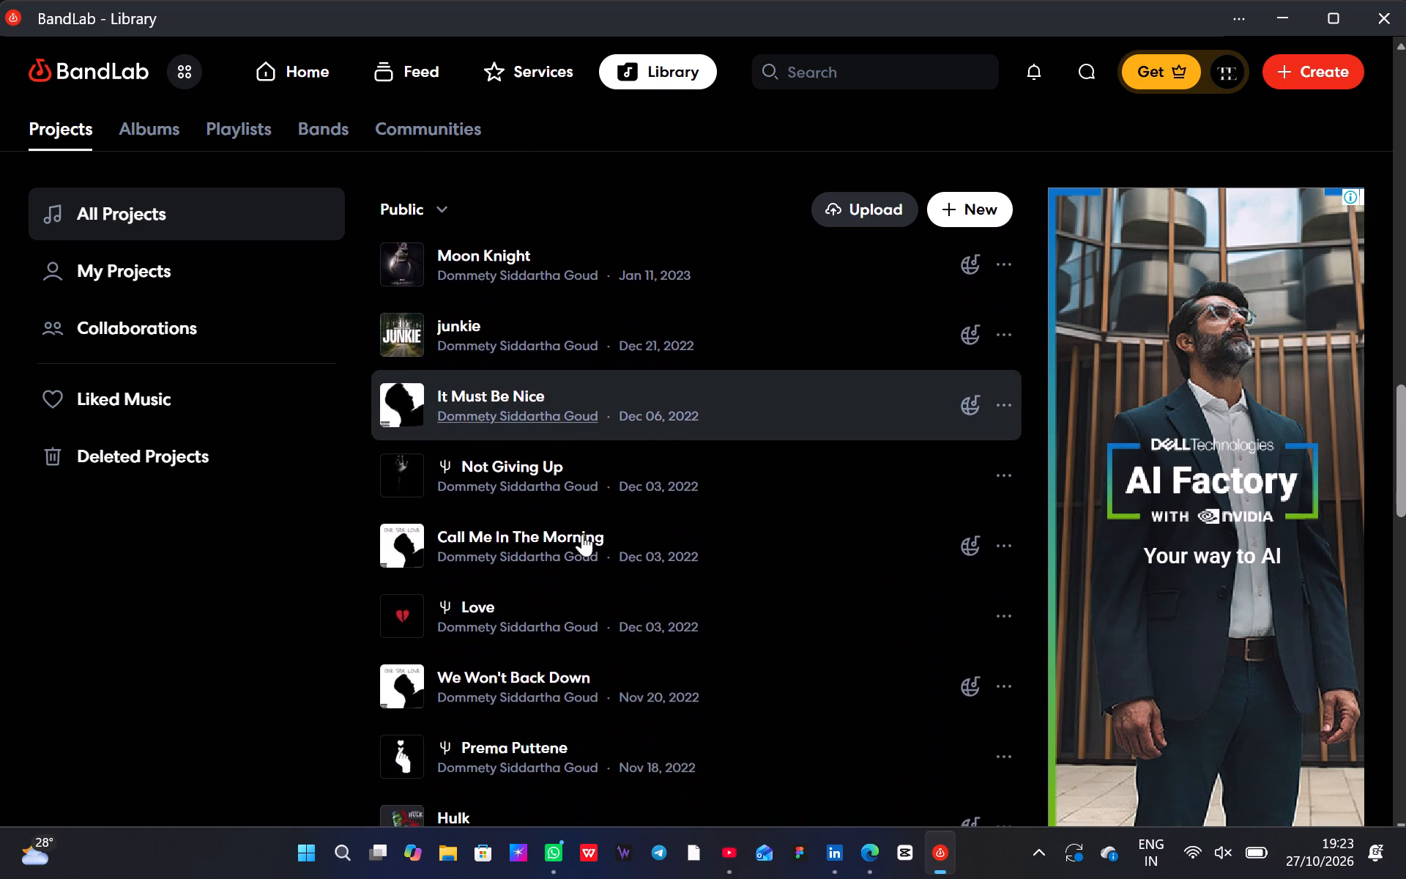
{"action": "scroll", "coordinate": [582, 534], "scroll_direction": "down", "scroll_amount": 6}
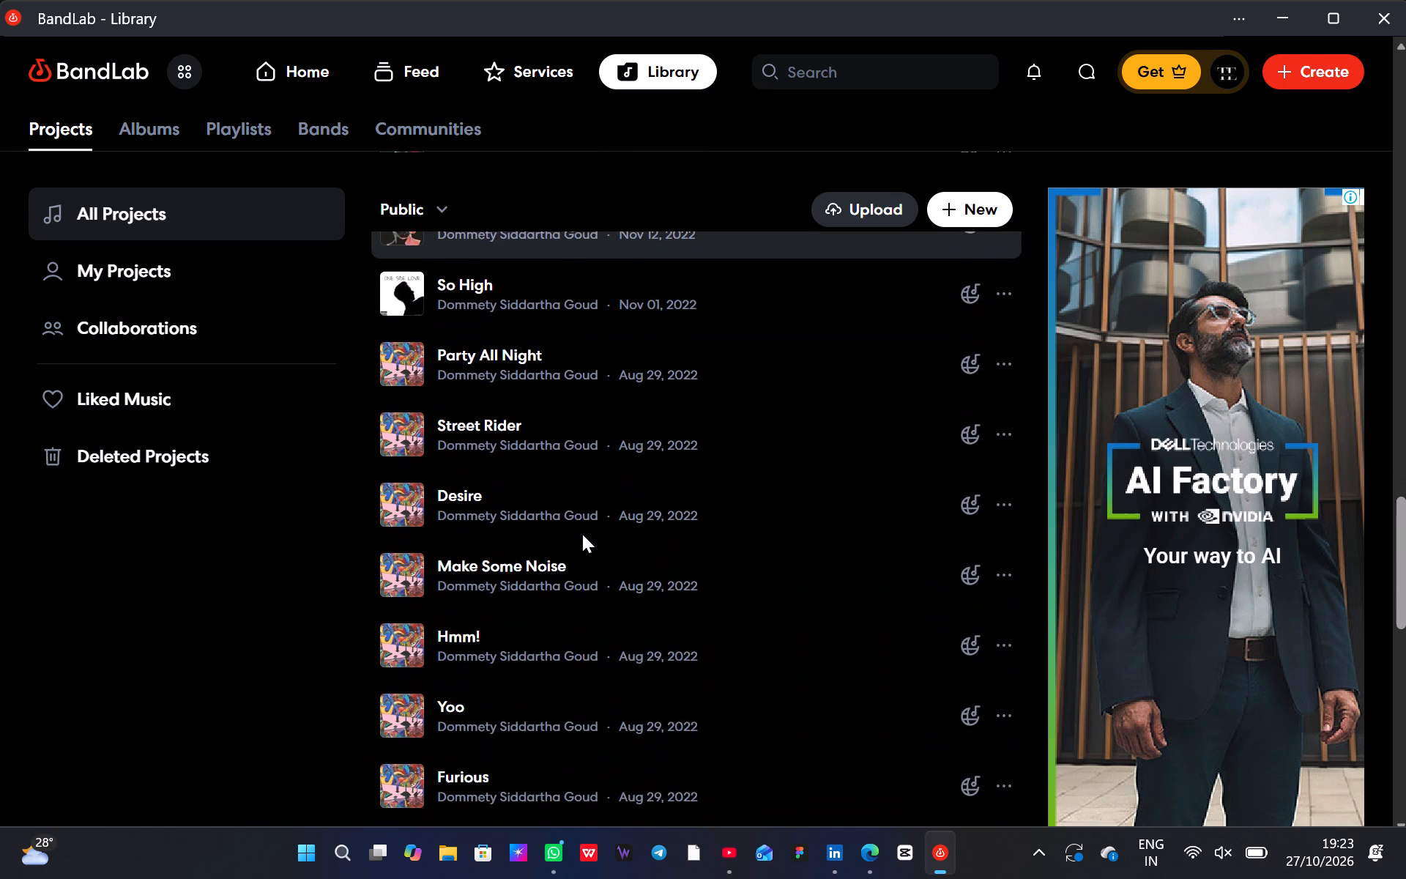
{"action": "scroll", "coordinate": [582, 534], "scroll_direction": "down", "scroll_amount": 5}
{"action": "scroll", "coordinate": [735, 476], "scroll_direction": "up", "scroll_amount": 9}
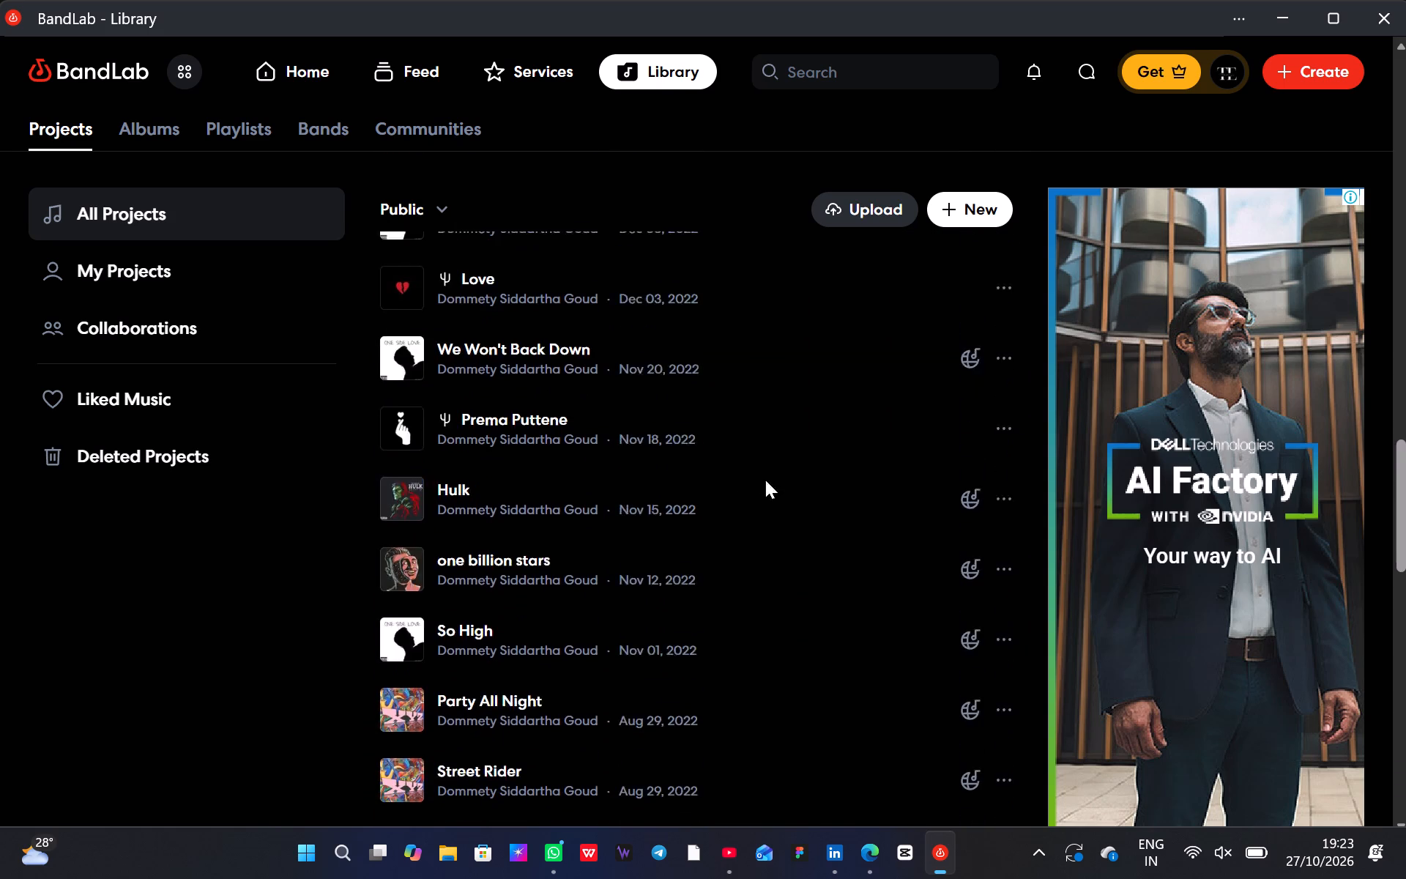
{"action": "scroll", "coordinate": [765, 480], "scroll_direction": "up", "scroll_amount": 20}
{"action": "scroll", "coordinate": [765, 480], "scroll_direction": "up", "scroll_amount": 5}
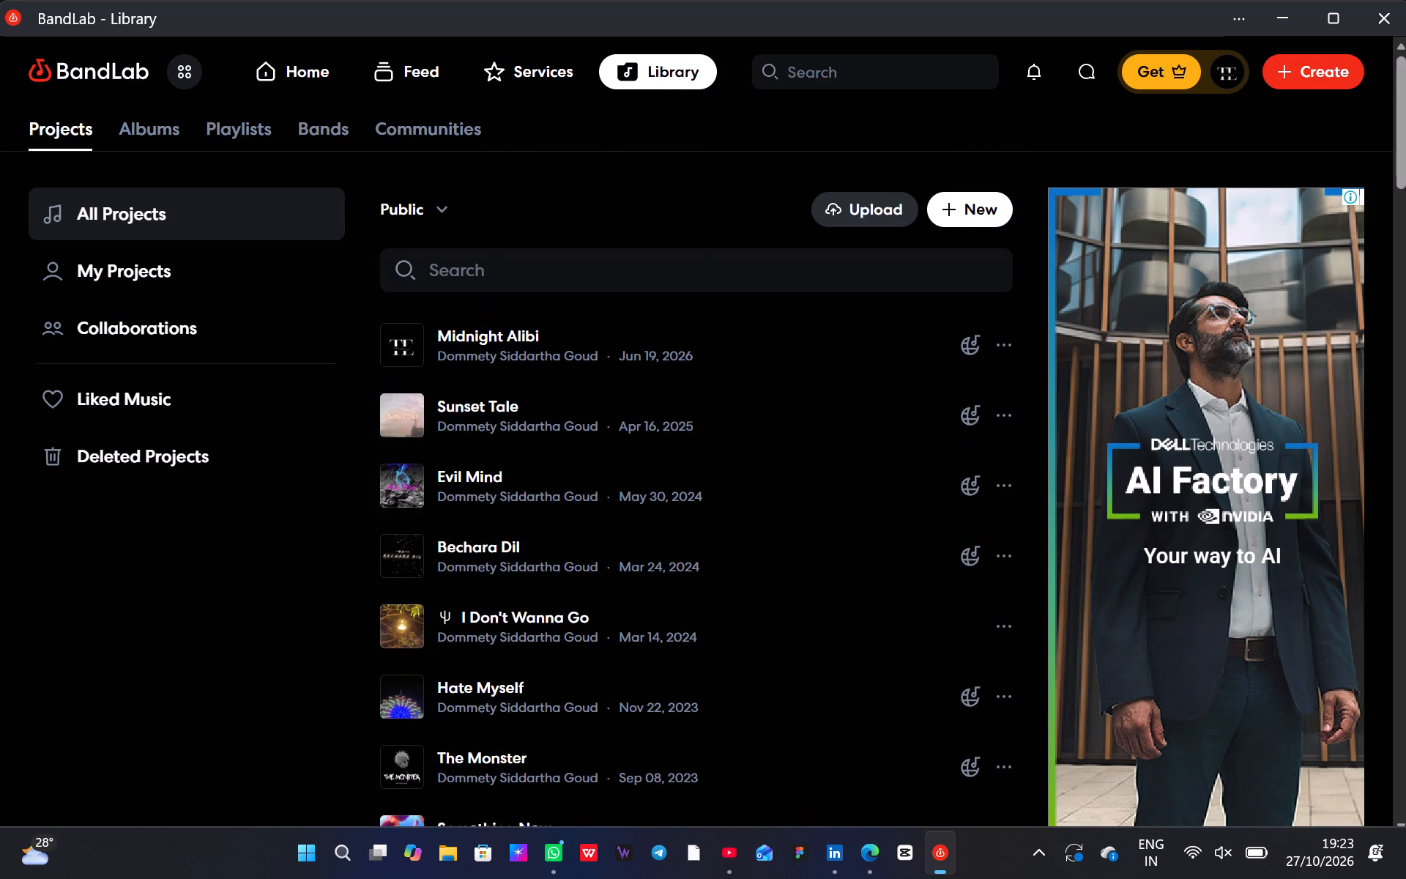
Search the BandLab library projects for "whispers".
{"action": "left_click", "coordinate": [490, 283]}
{"action": "type", "text": "whispers"}
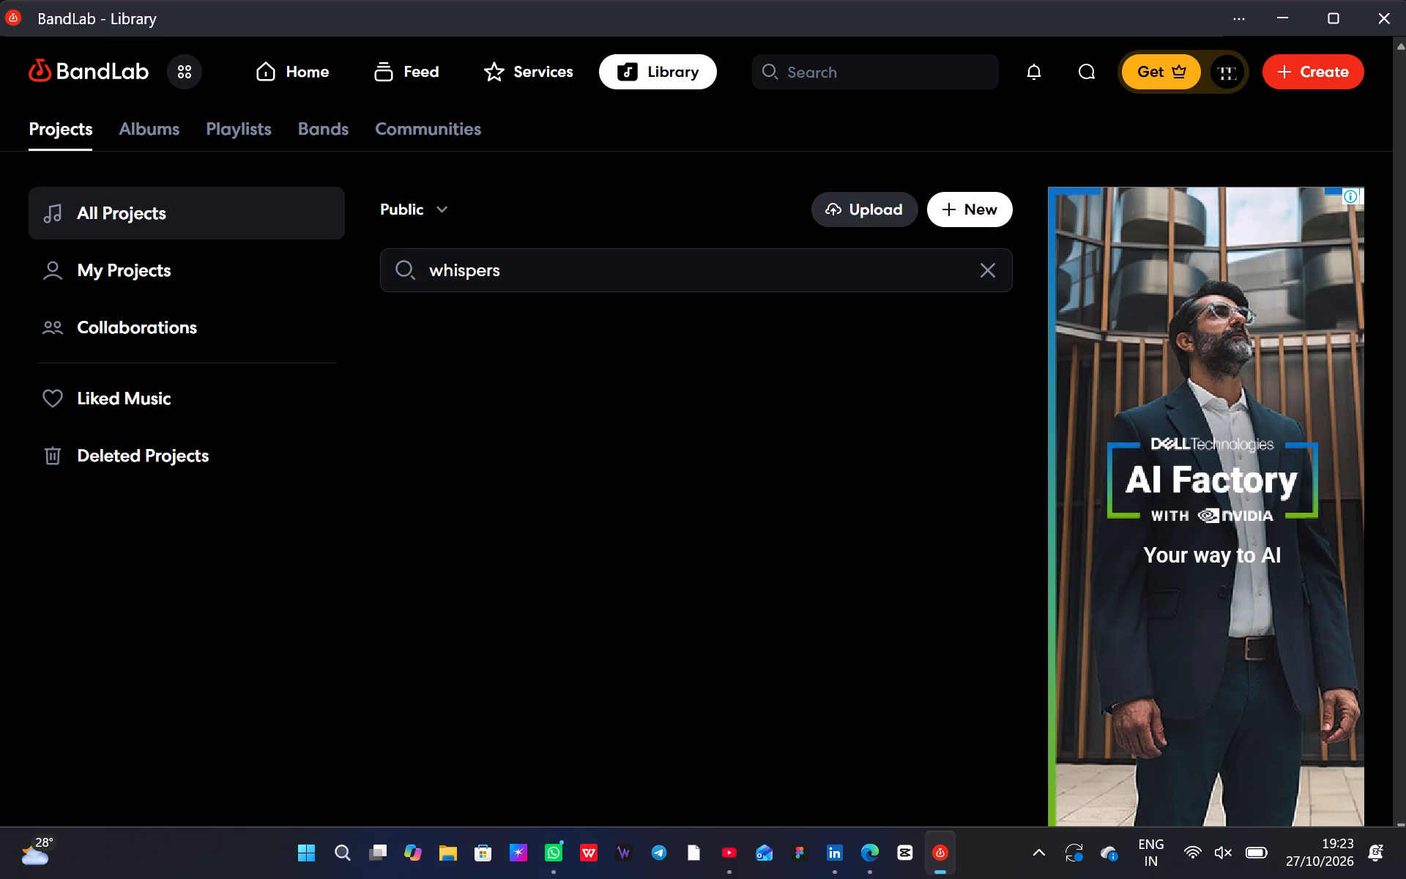
Switch to Edge and search the web for "youtube mp3 download free" in a new tab.
{"action": "left_click", "coordinate": [860, 853]}
{"action": "scroll", "coordinate": [474, 431], "scroll_direction": "up", "scroll_amount": 6}
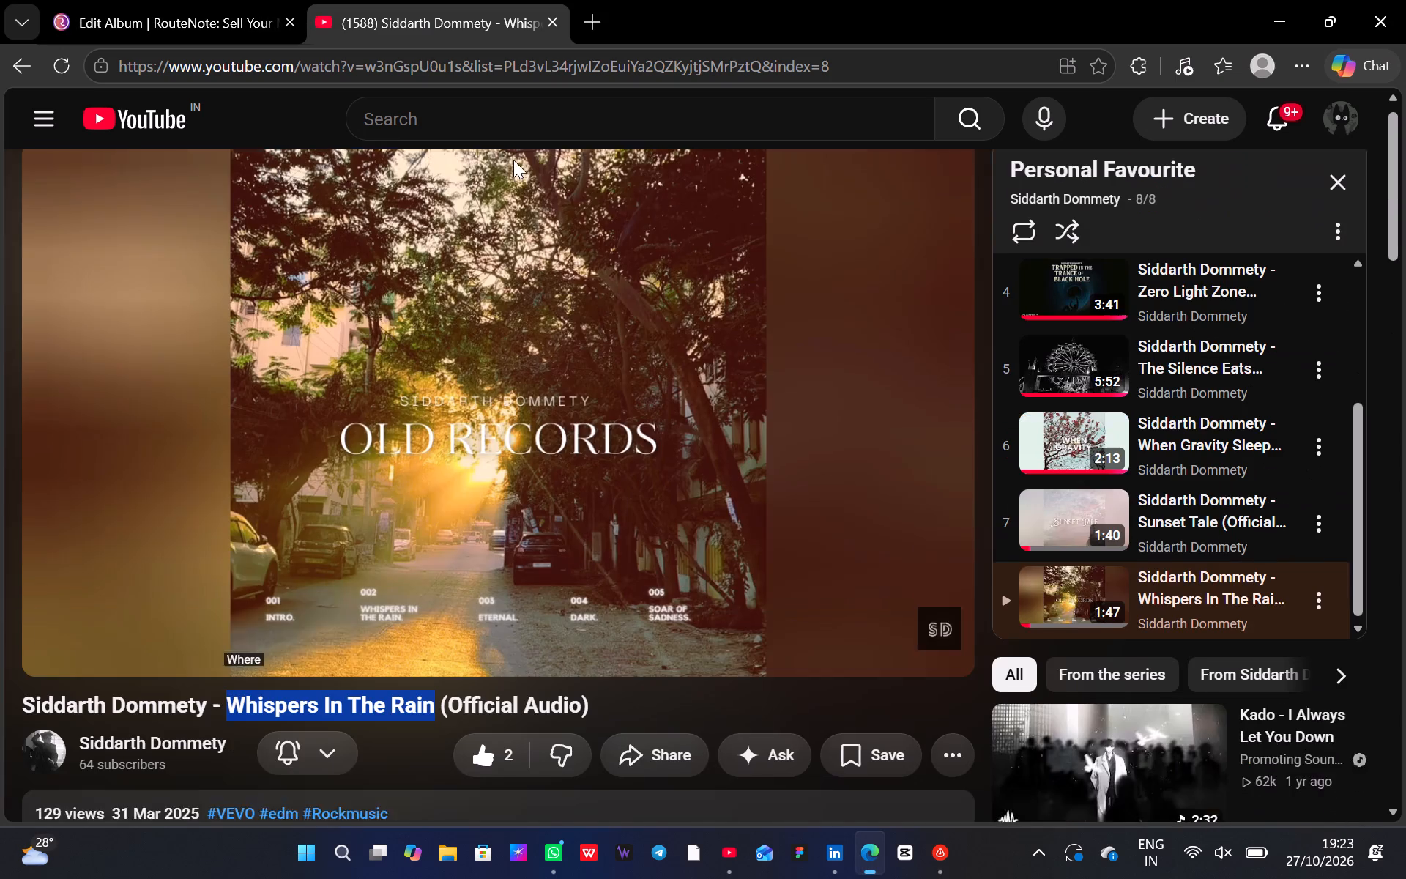
{"action": "left_click", "coordinate": [607, 35]}
{"action": "type", "text": "youtub"}
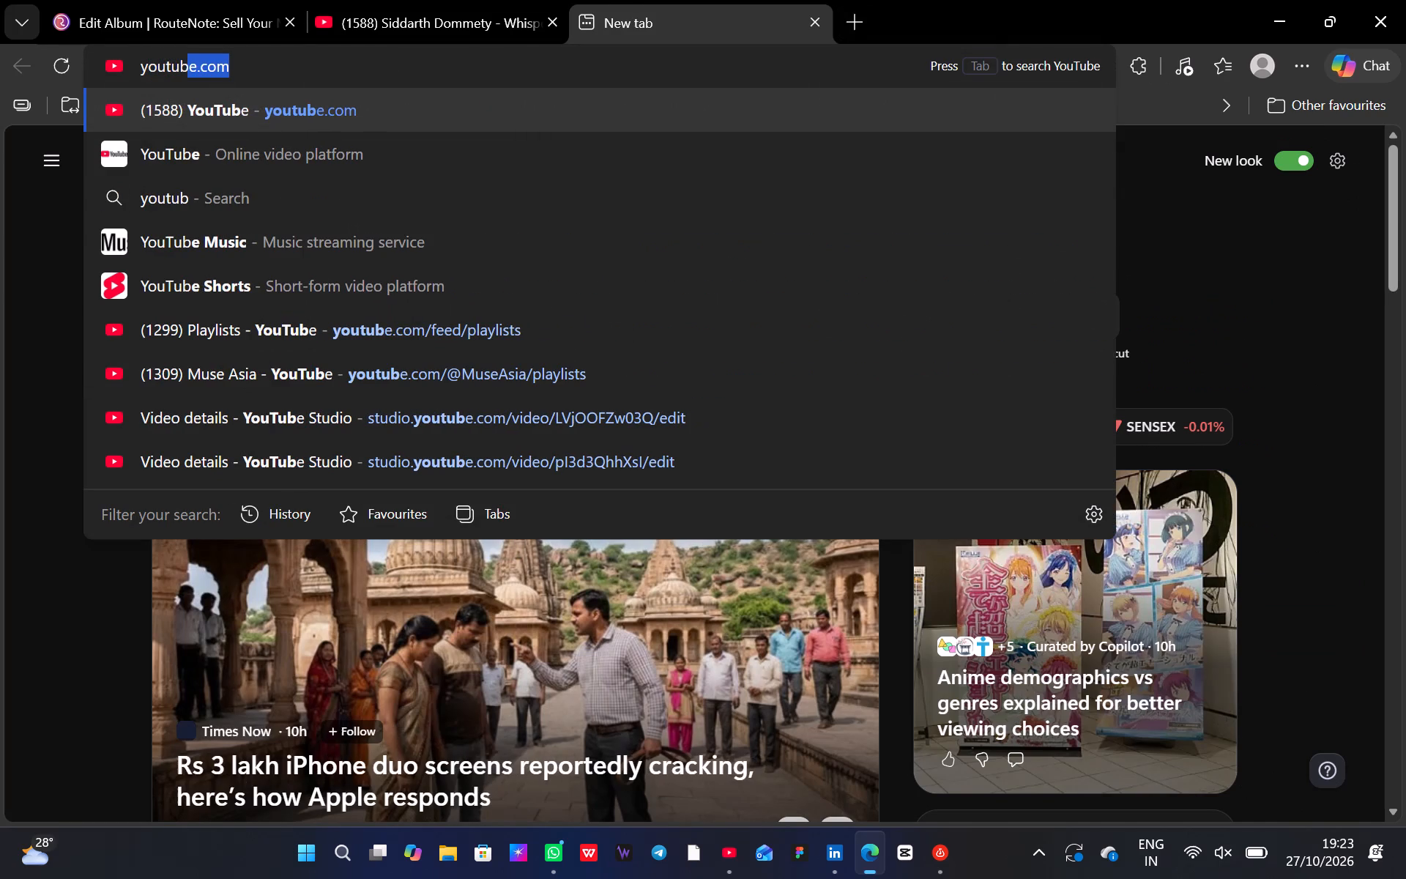
{"action": "type", "text": "e mp3"}
{"action": "key", "text": "space"}
{"action": "type", "text": "do"}
{"action": "key", "text": "Right"}
{"action": "key", "text": "Down"}
{"action": "key", "text": "Return"}
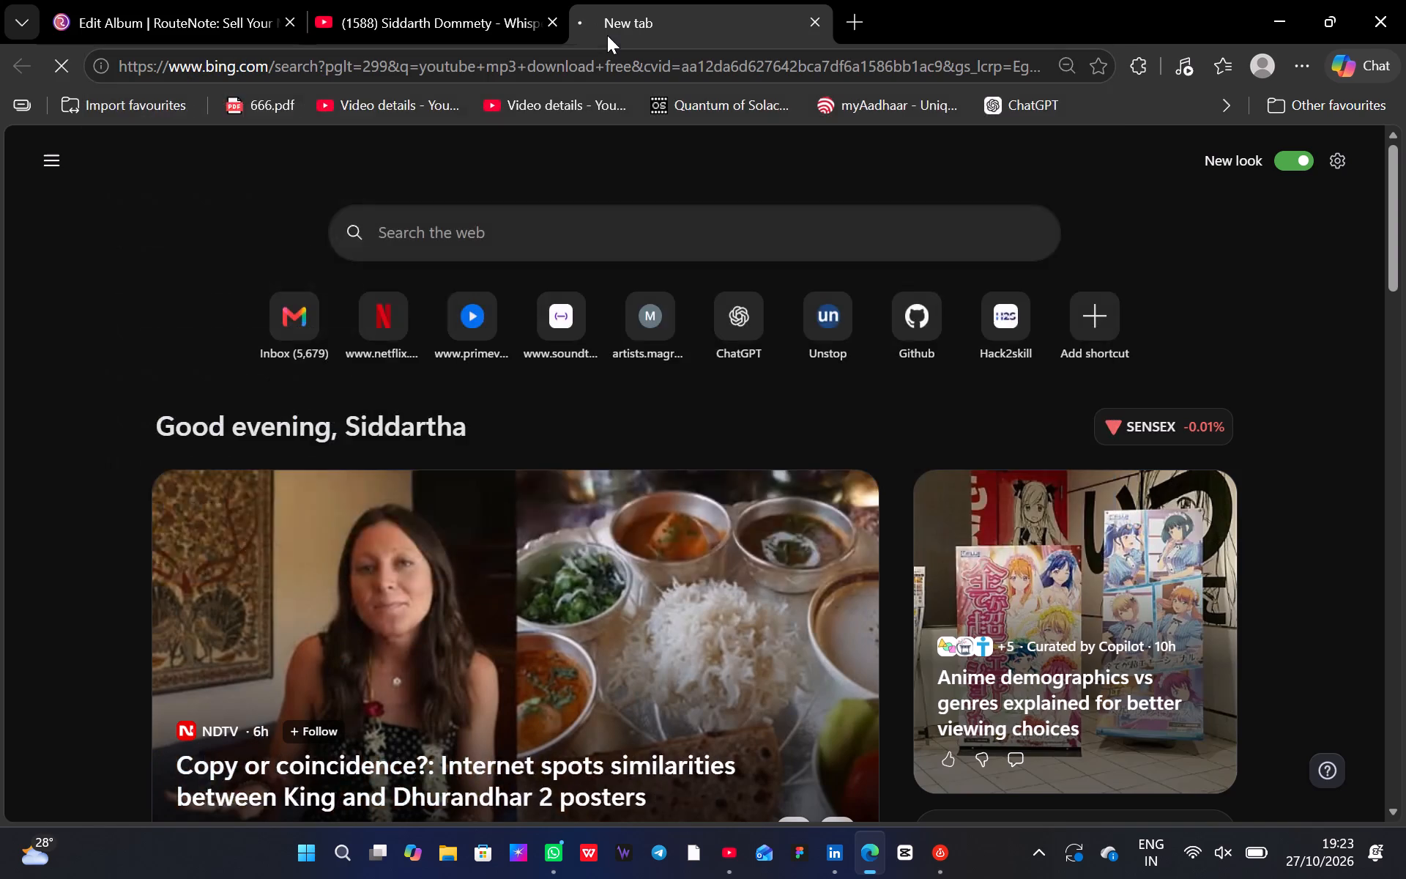
Copy the share link of the Whispers In The Rain video on YouTube.
{"action": "left_click", "coordinate": [429, 0]}
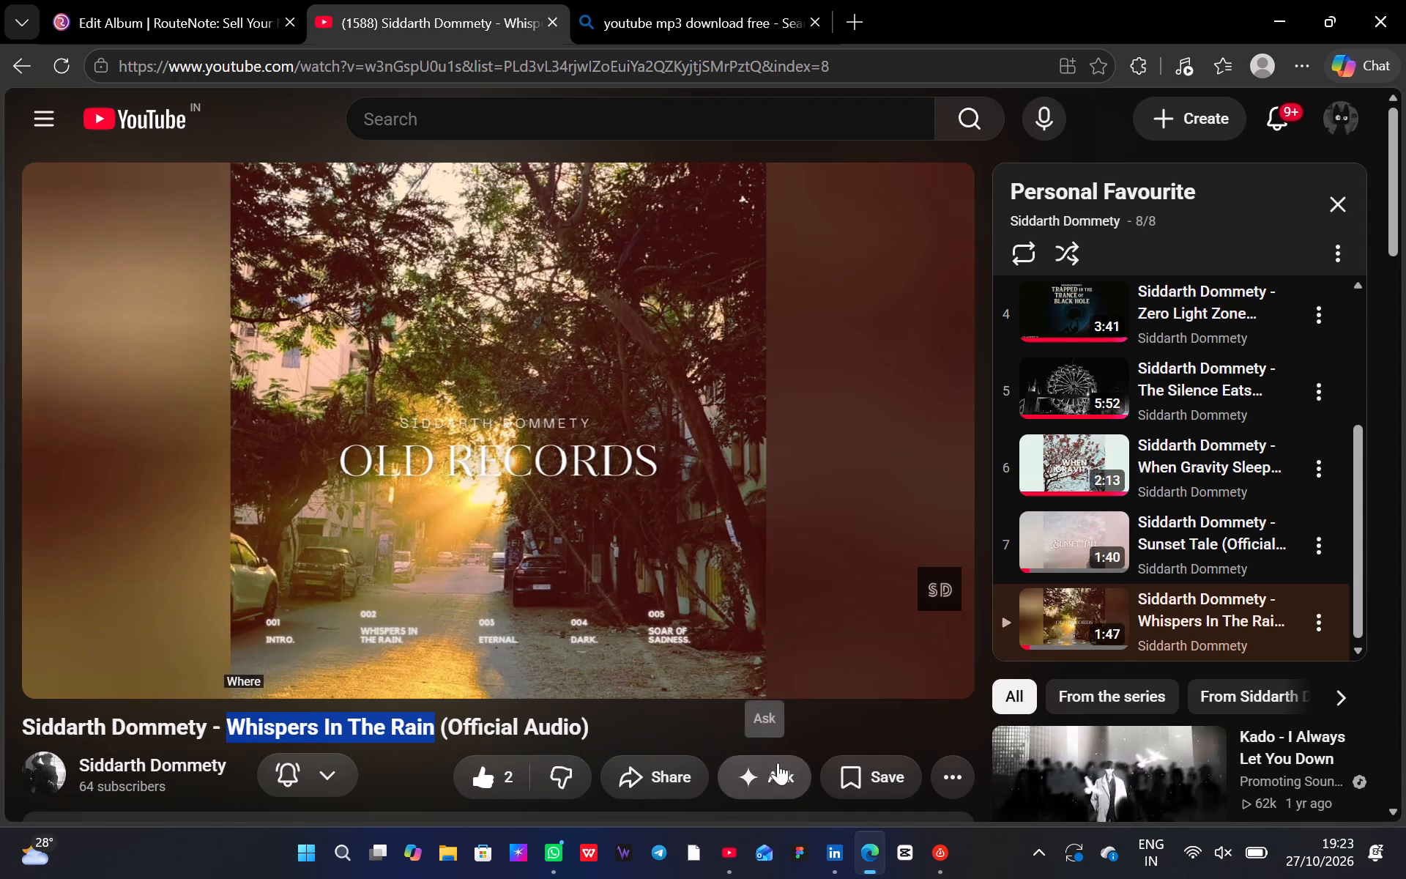
{"action": "left_click", "coordinate": [634, 771]}
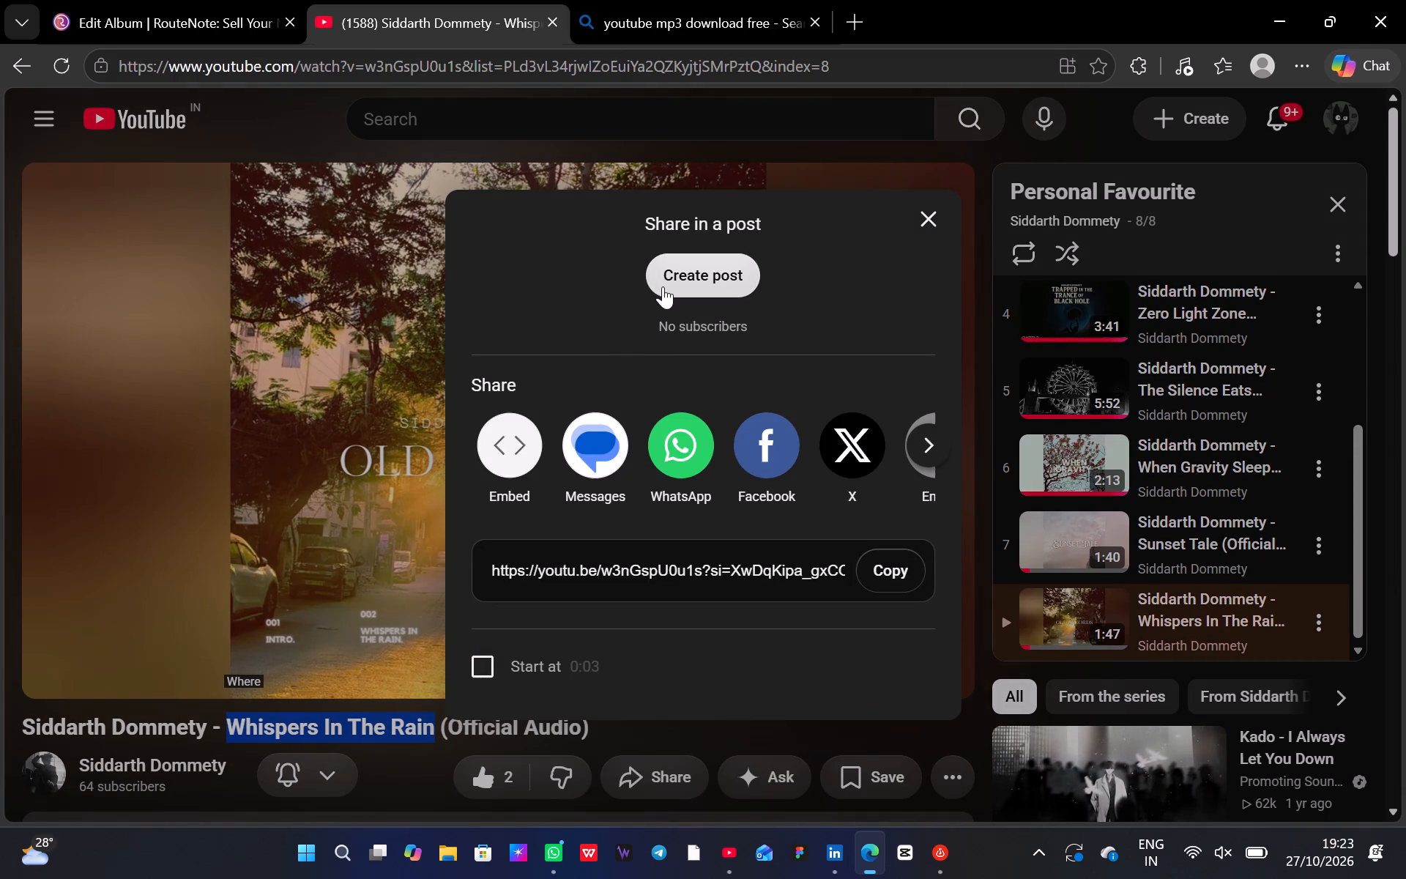
{"action": "left_click", "coordinate": [861, 577]}
Open the EasyConv YouTube to MP3 converter from the search results, enter the copied video link and view its output formats.
{"action": "left_click", "coordinate": [692, 0]}
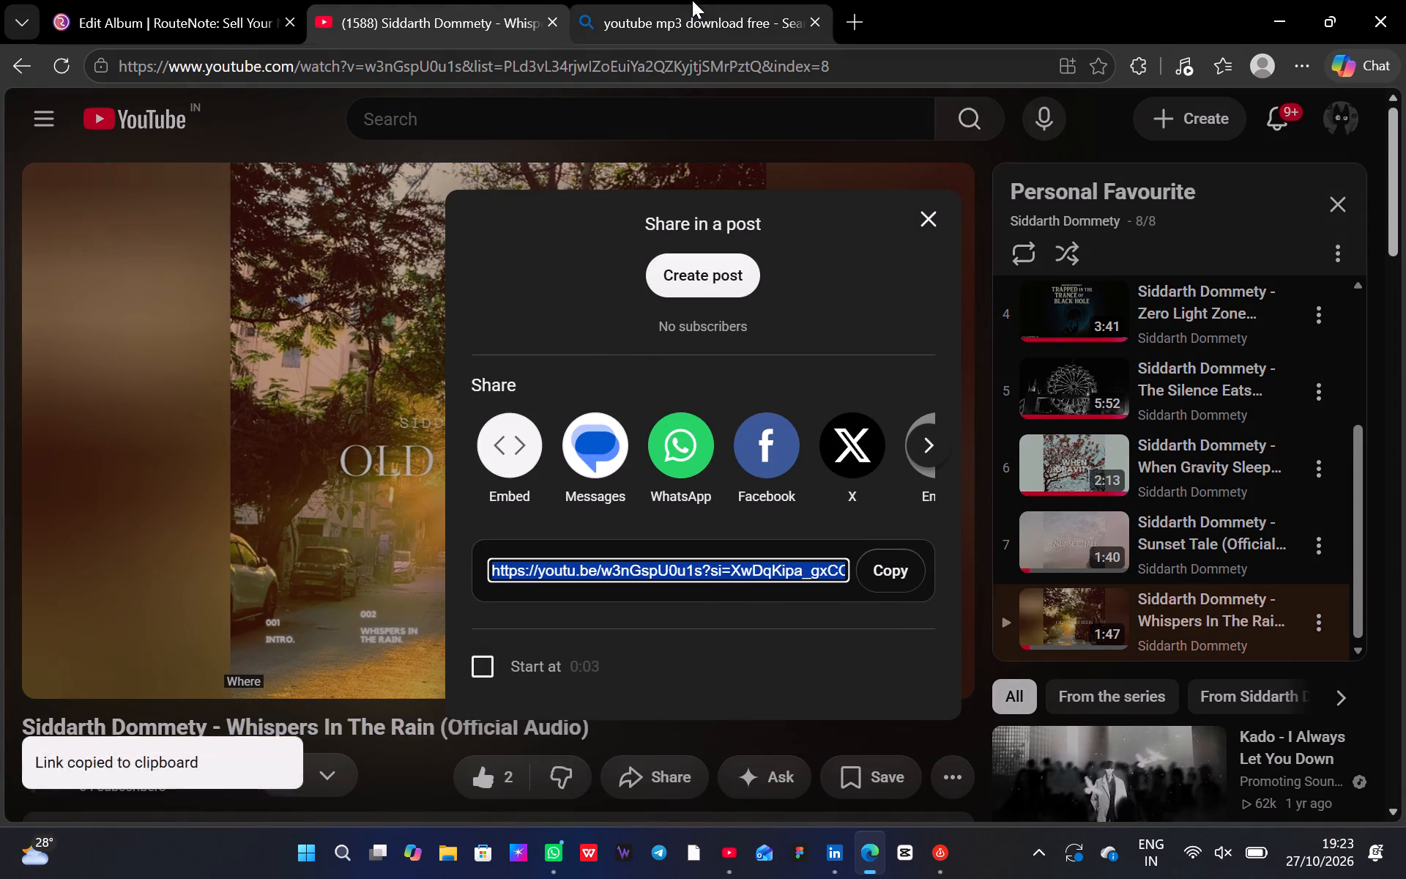
{"action": "left_click", "coordinate": [338, 366]}
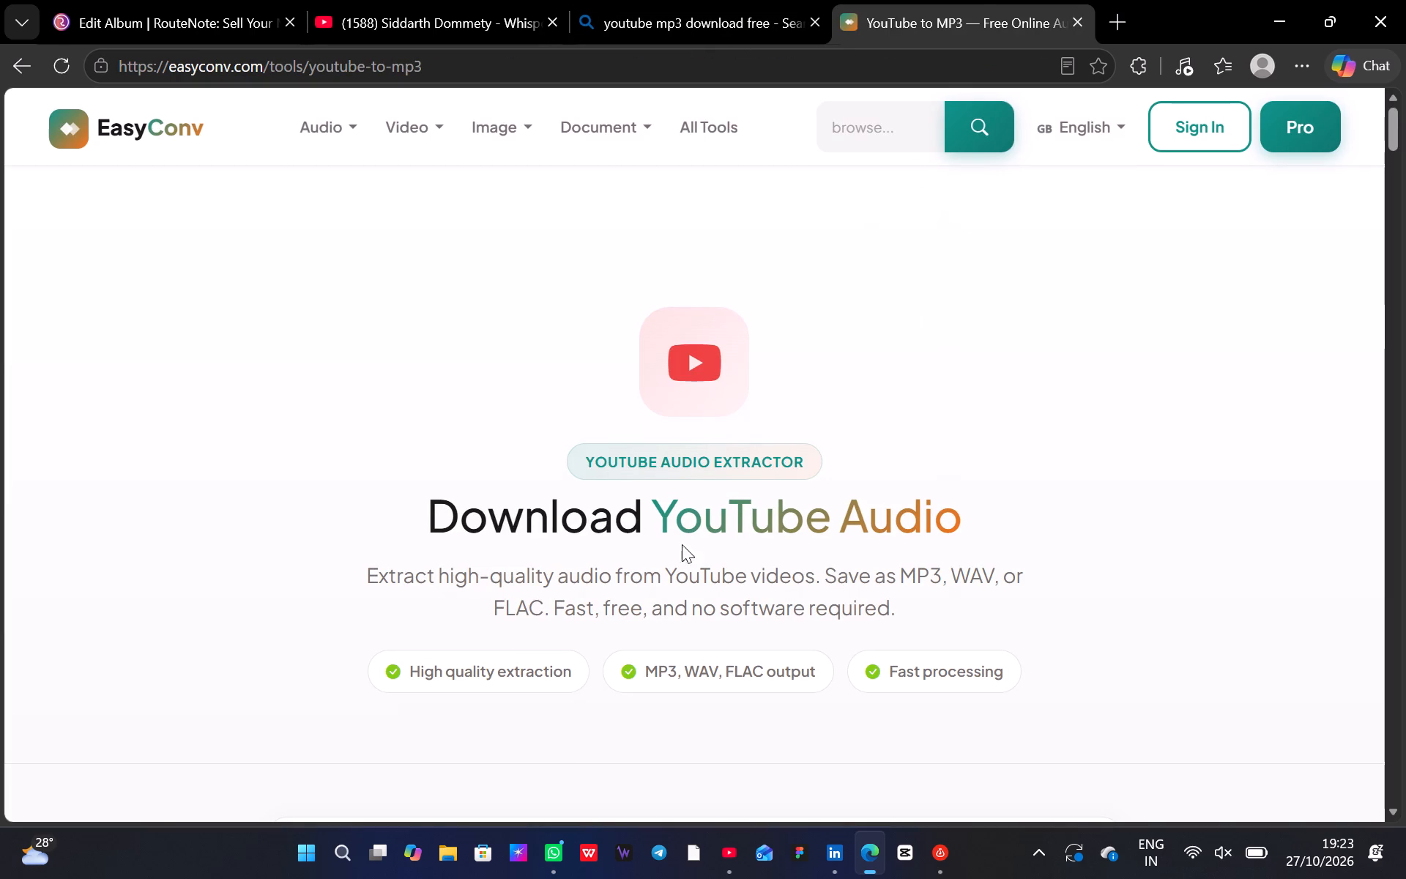
{"action": "scroll", "coordinate": [669, 569], "scroll_direction": "down", "scroll_amount": 4}
{"action": "left_click", "coordinate": [647, 535]}
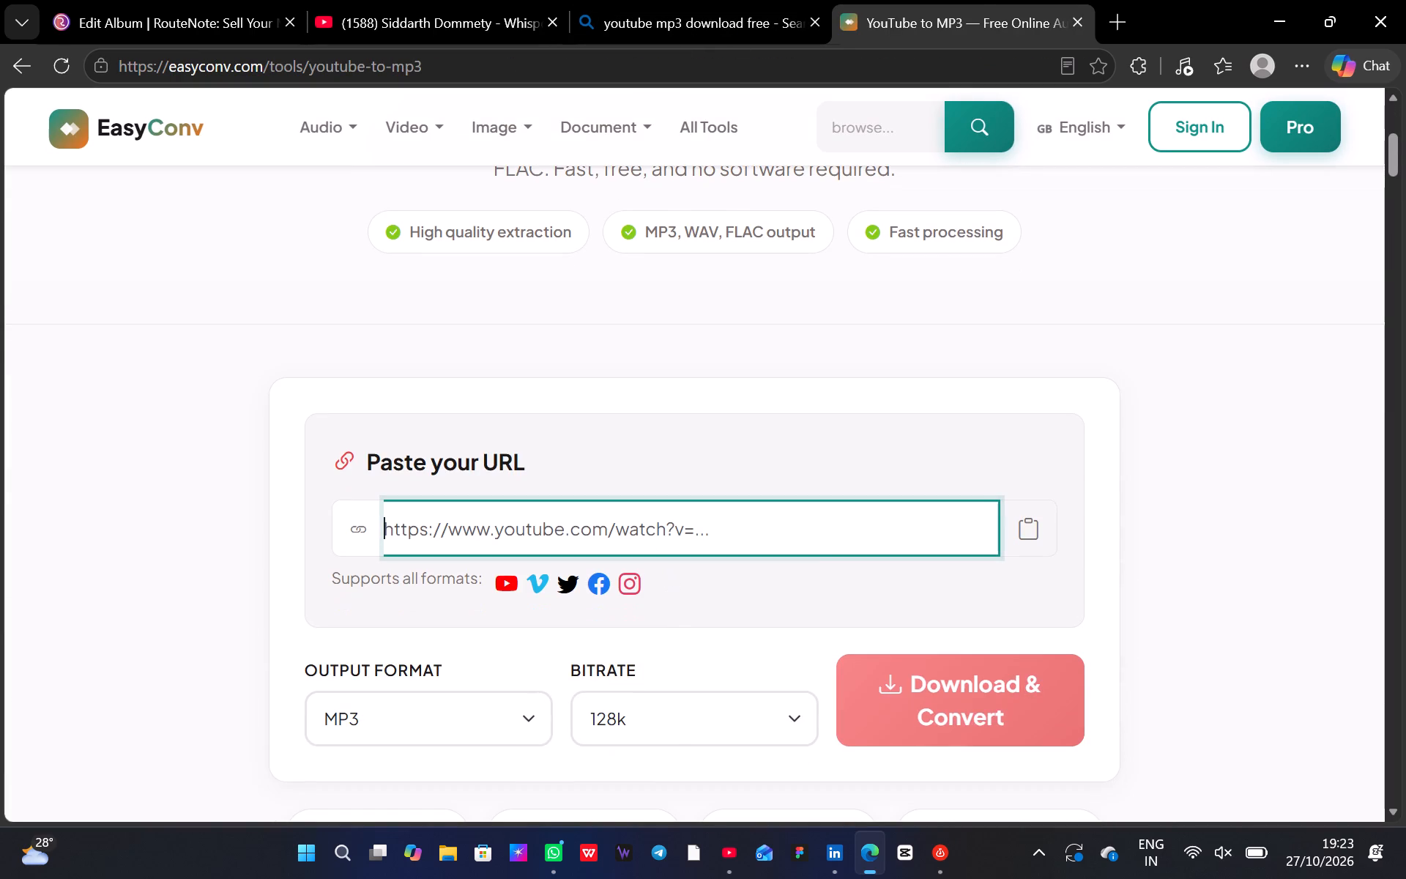
{"action": "key", "text": "ctrl+v"}
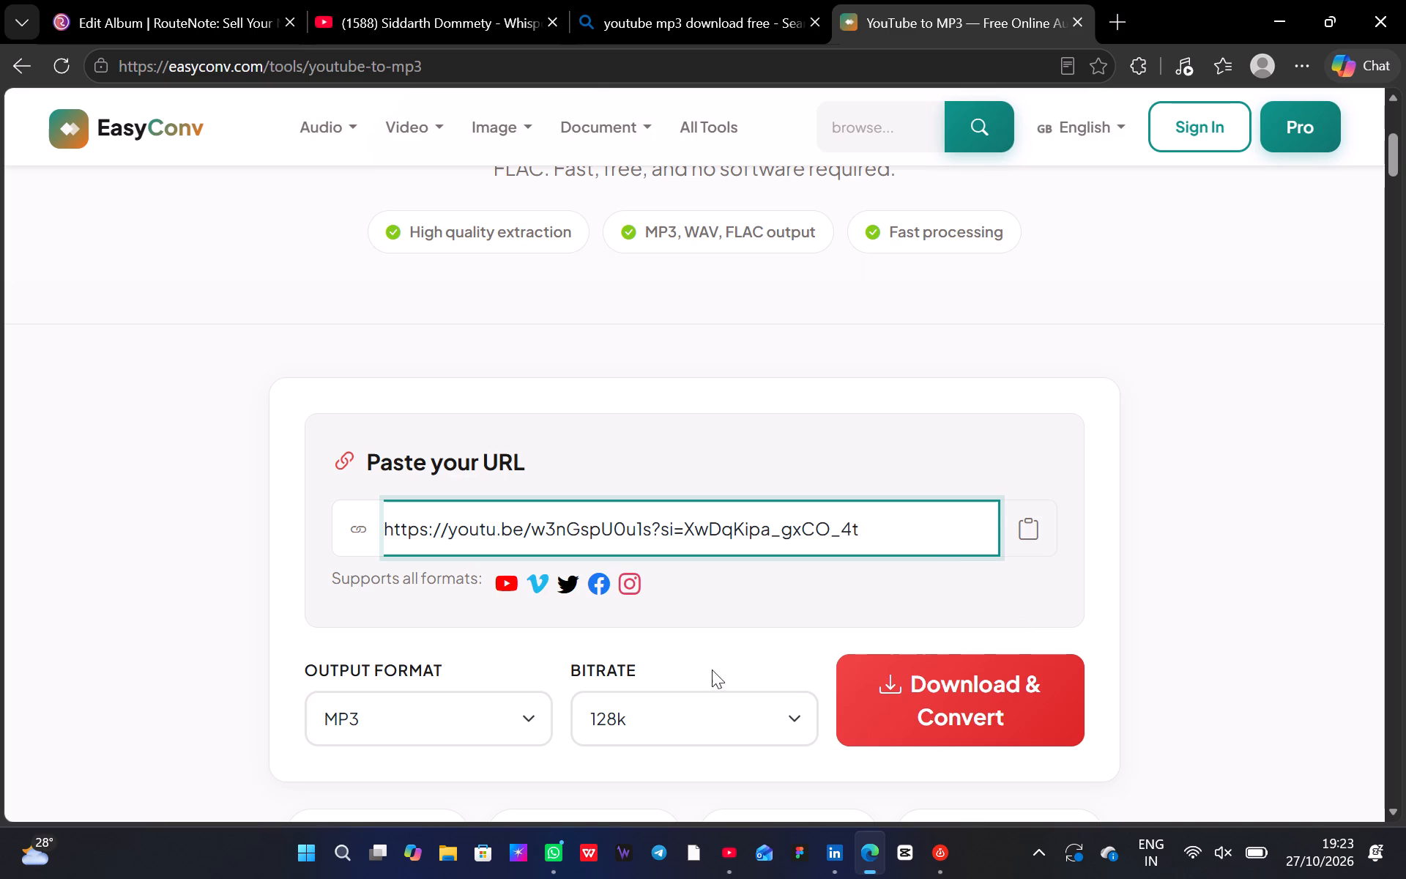
{"action": "left_click", "coordinate": [518, 728]}
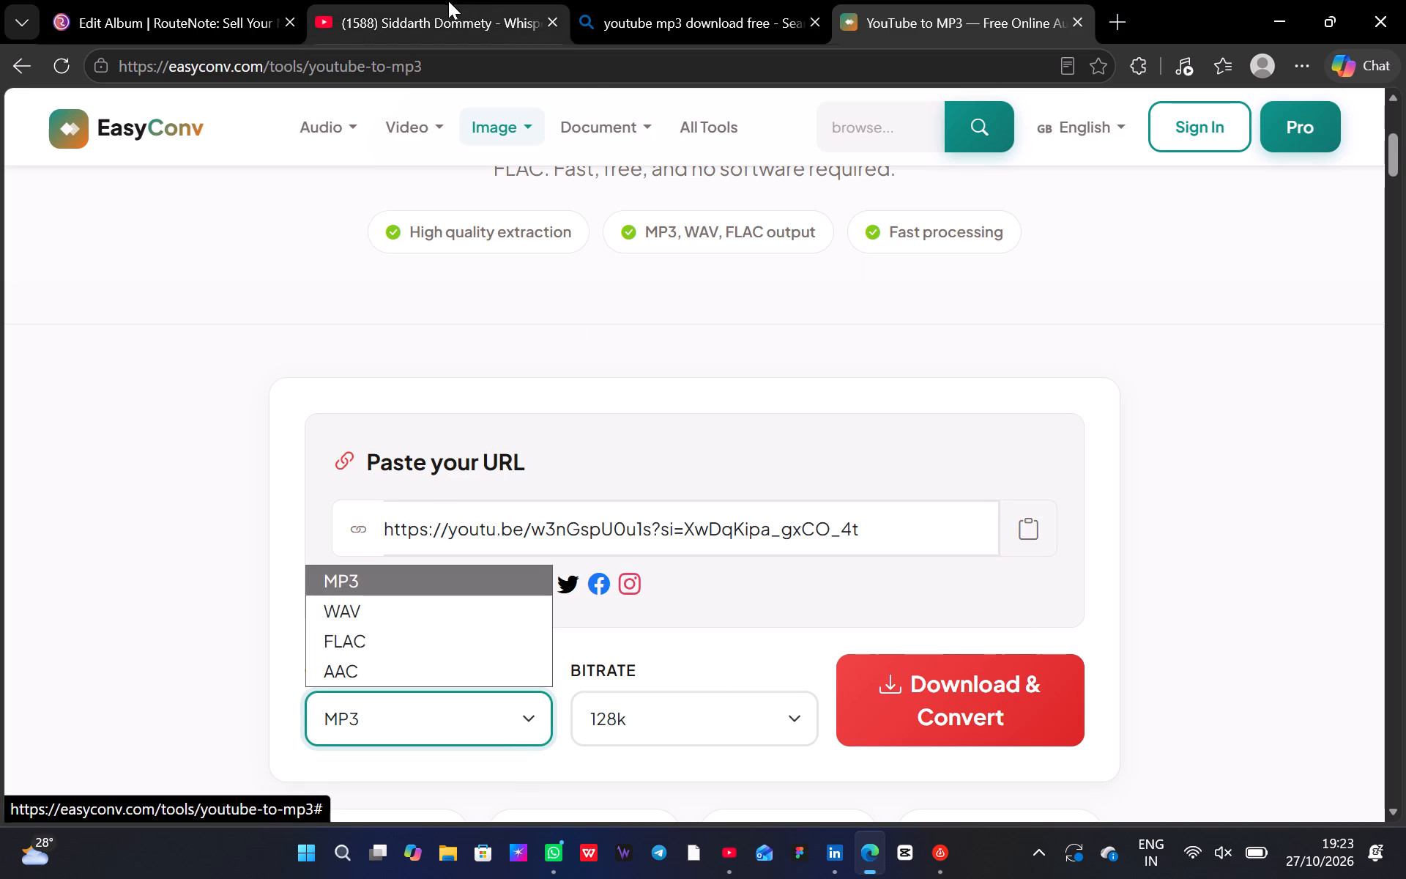
Open the Upload Audio page of the RouteNote release and check which audio formats it accepts.
{"action": "left_click", "coordinate": [189, 0]}
{"action": "left_click", "coordinate": [412, 344]}
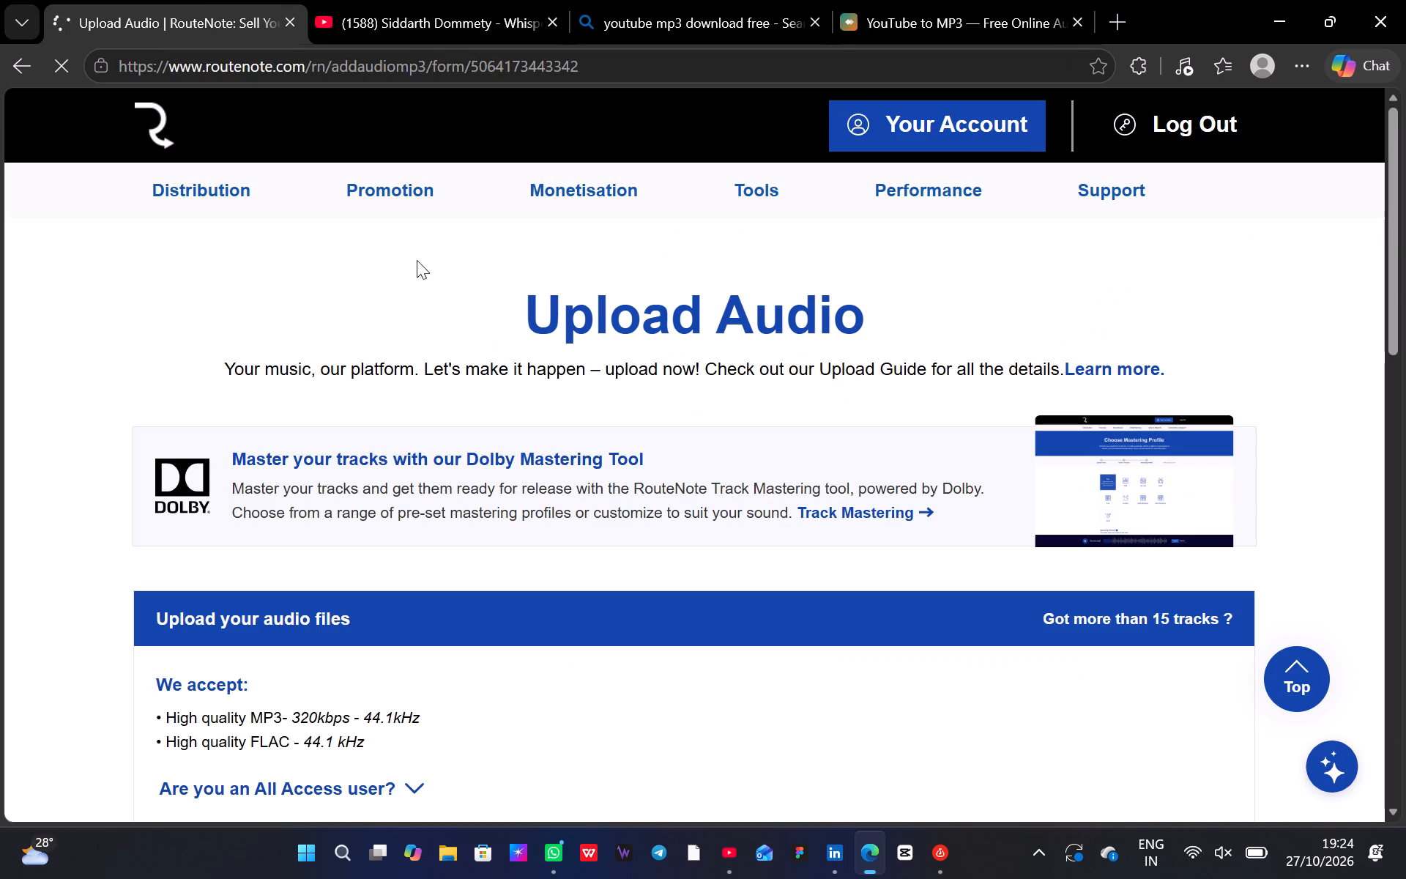
{"action": "scroll", "coordinate": [454, 400], "scroll_direction": "down", "scroll_amount": 2}
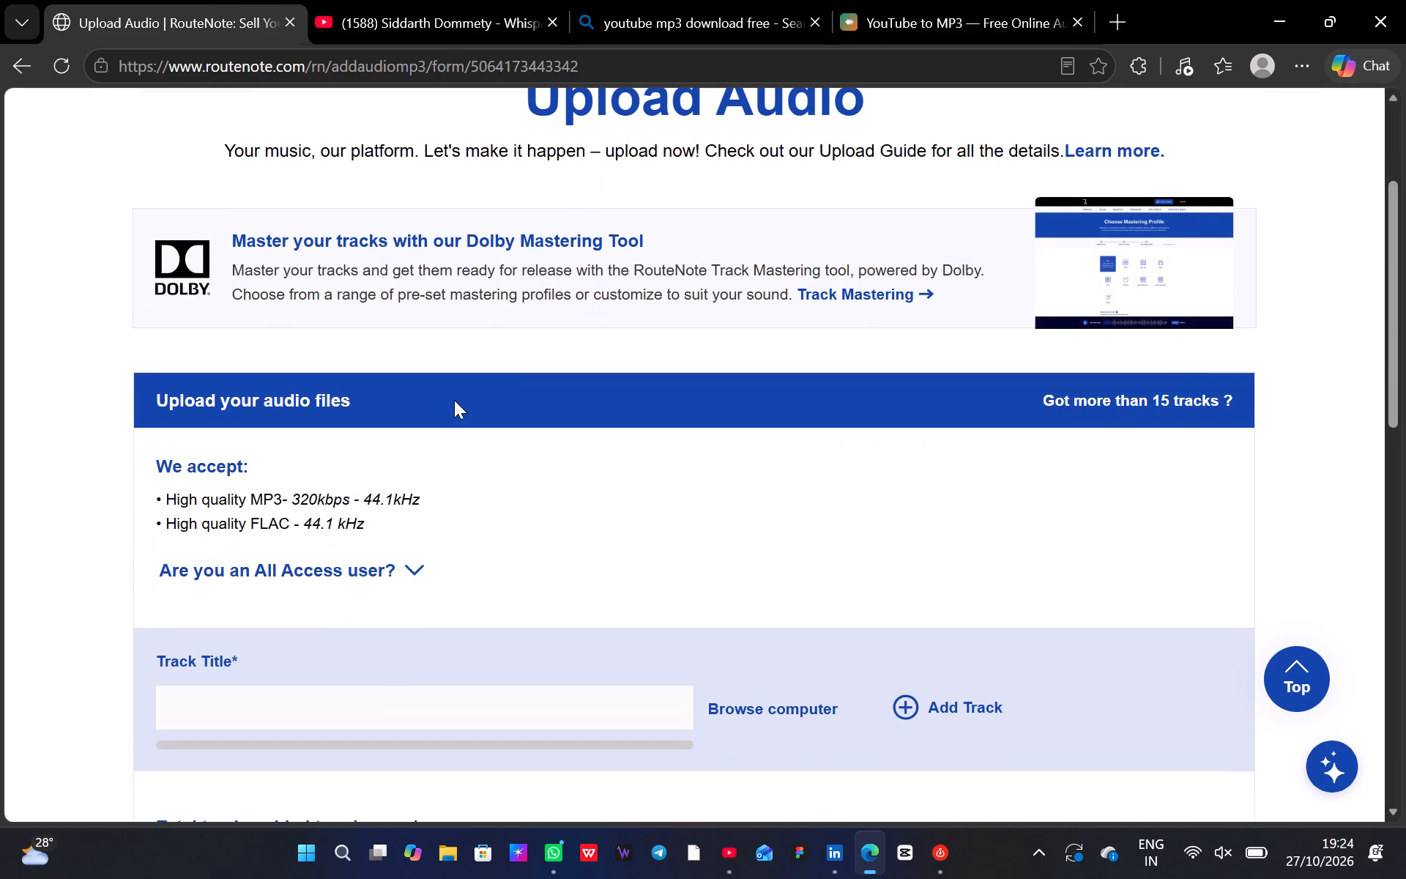
{"action": "scroll", "coordinate": [454, 400], "scroll_direction": "down", "scroll_amount": 1}
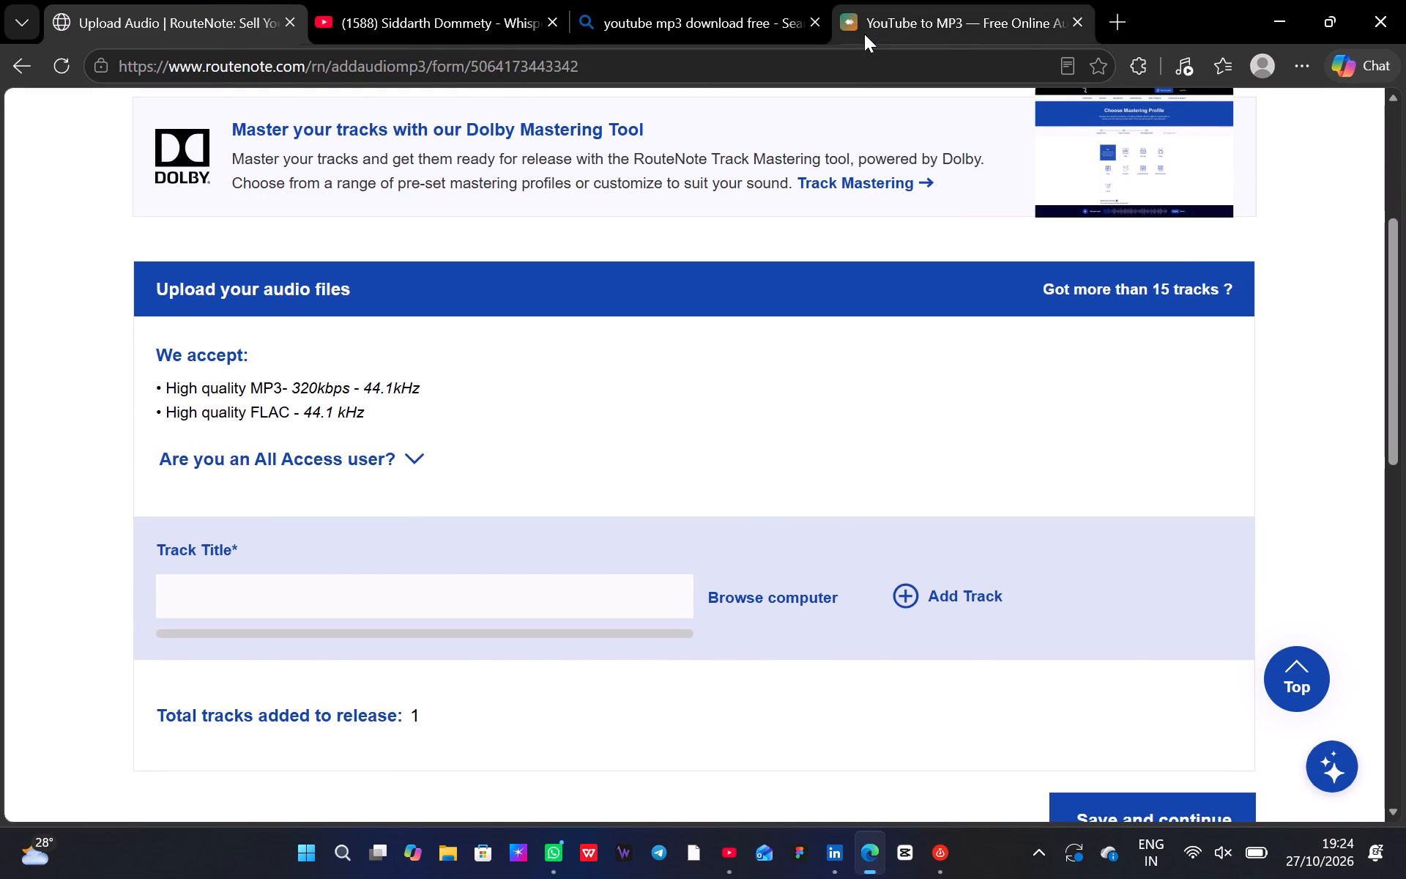
Set the EasyConv bitrate to 320k, recheck RouteNote's audio requirements, and start converting the video to MP3.
{"action": "left_click", "coordinate": [864, 34]}
{"action": "left_click", "coordinate": [795, 719]}
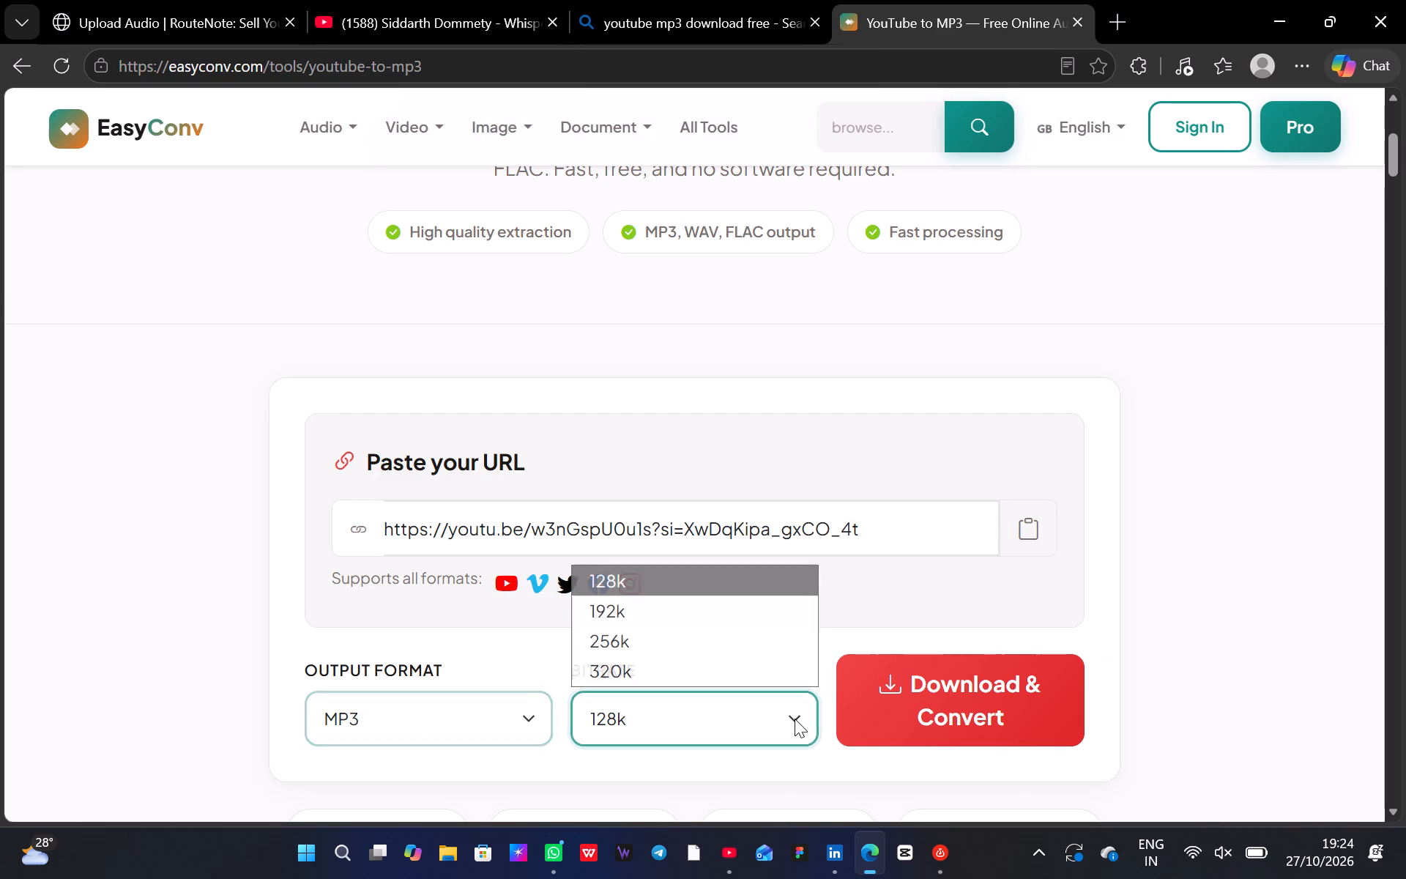
{"action": "left_click", "coordinate": [734, 672]}
{"action": "left_click", "coordinate": [176, 9]}
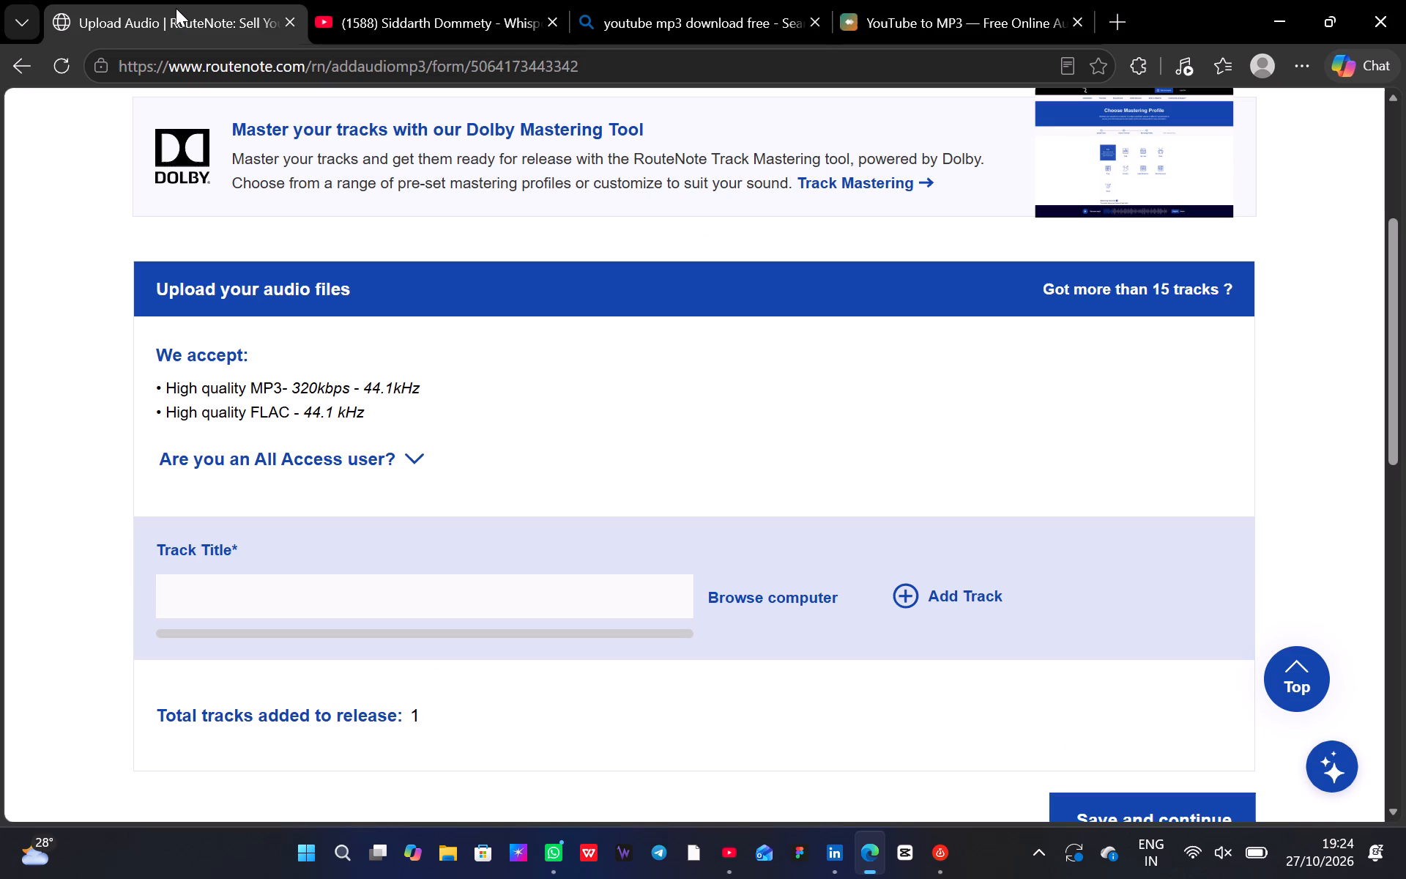
{"action": "left_click", "coordinate": [910, 0]}
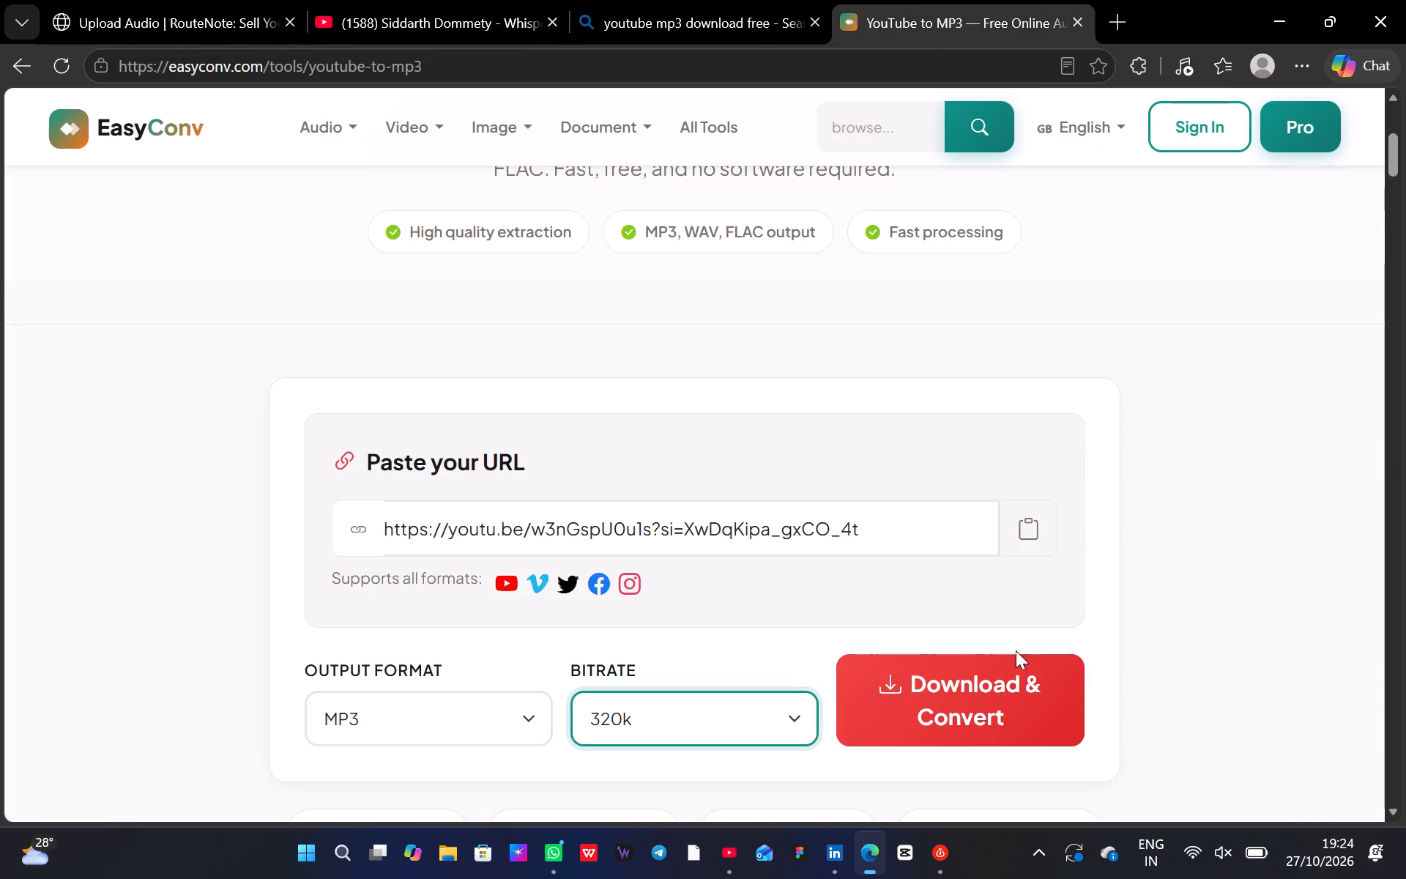
{"action": "left_click", "coordinate": [1024, 724]}
Enter Whispers In The Rain as the Track Title on RouteNote's Upload Audio page, copying it from the YouTube video title.
{"action": "left_click", "coordinate": [189, 0]}
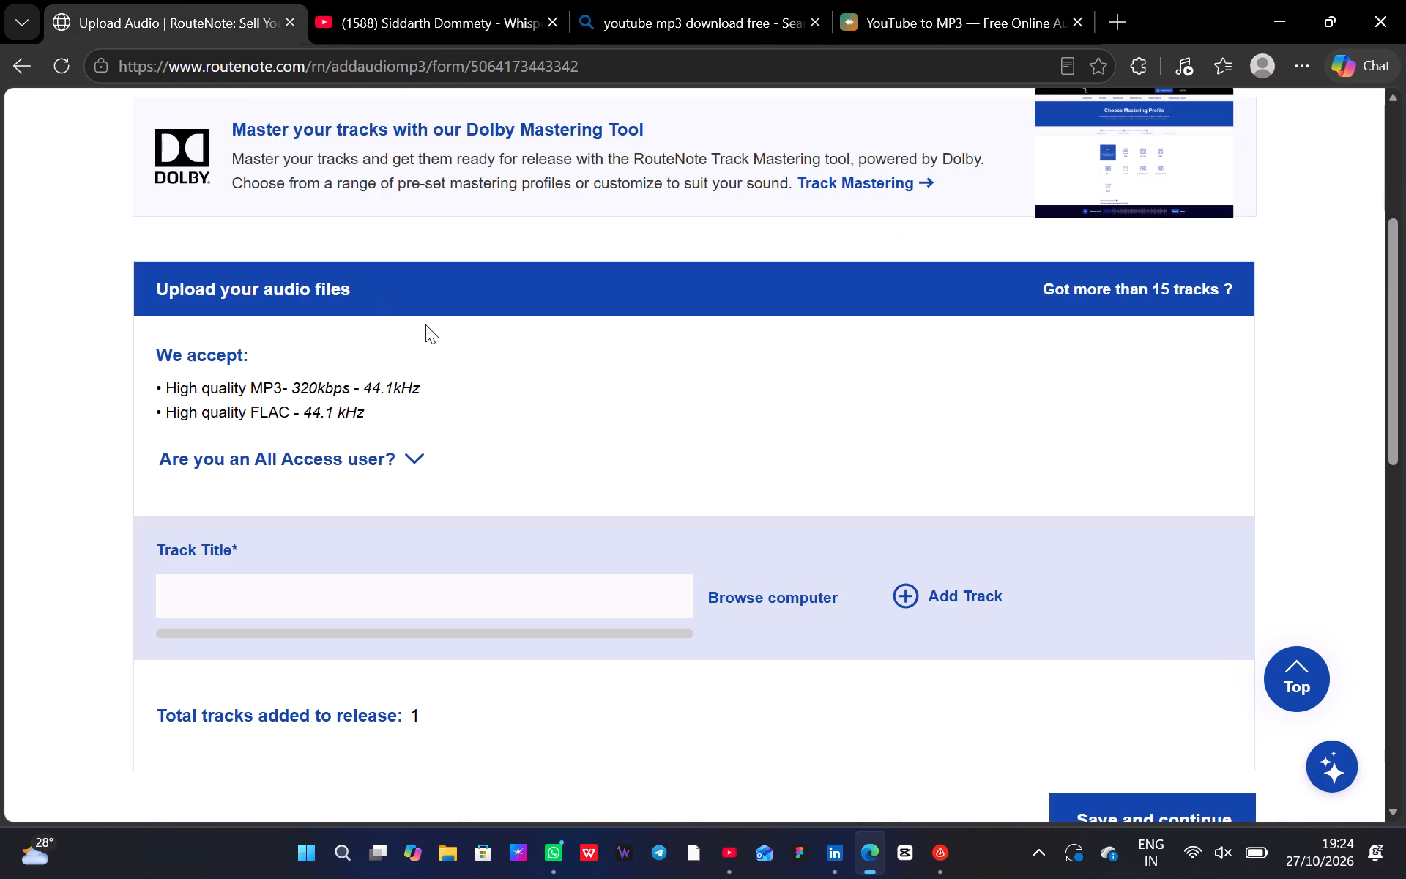
{"action": "scroll", "coordinate": [477, 360], "scroll_direction": "down", "scroll_amount": 2}
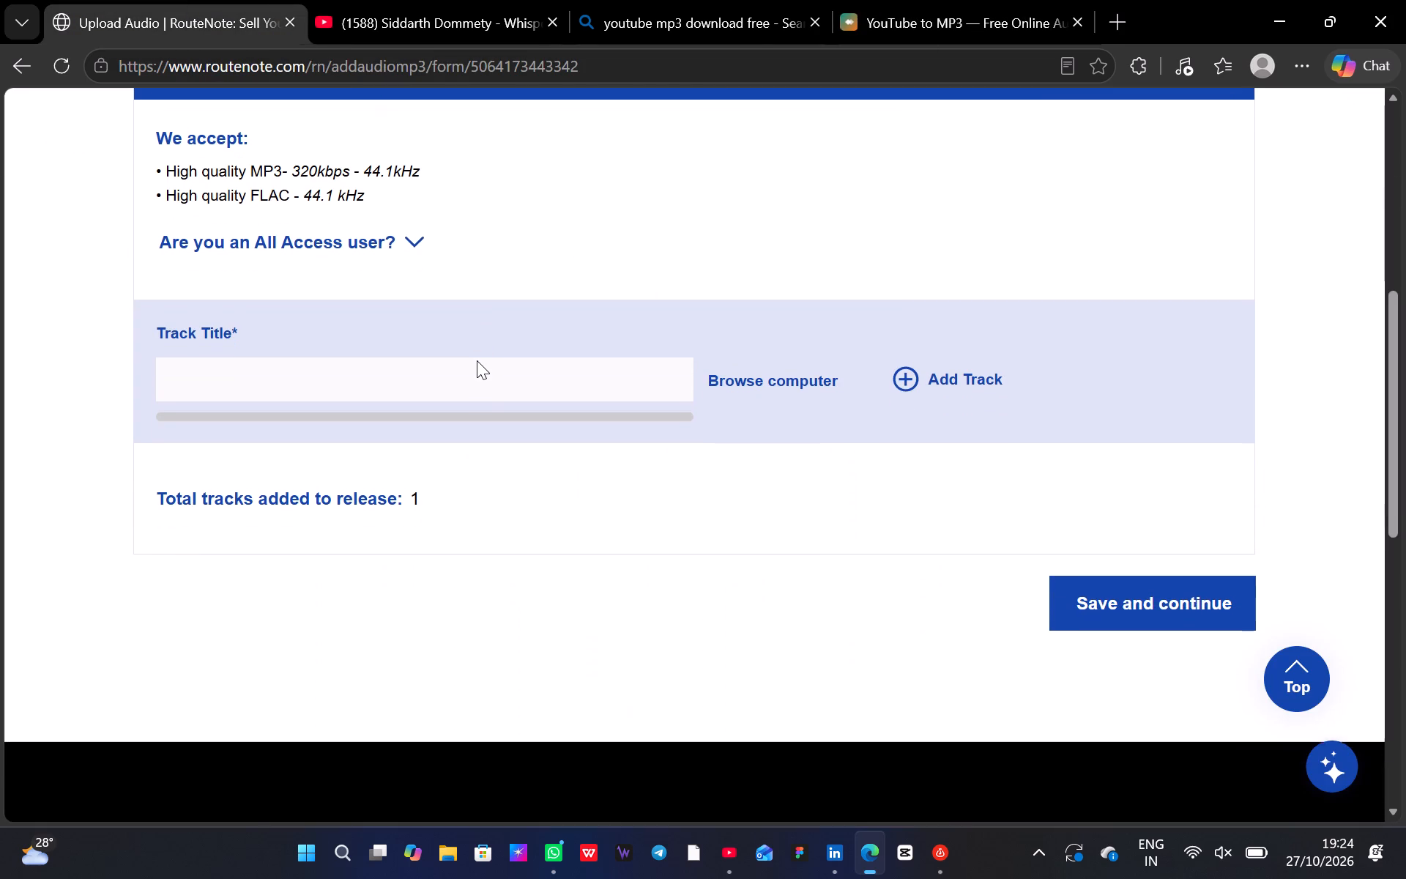
{"action": "left_click", "coordinate": [476, 369]}
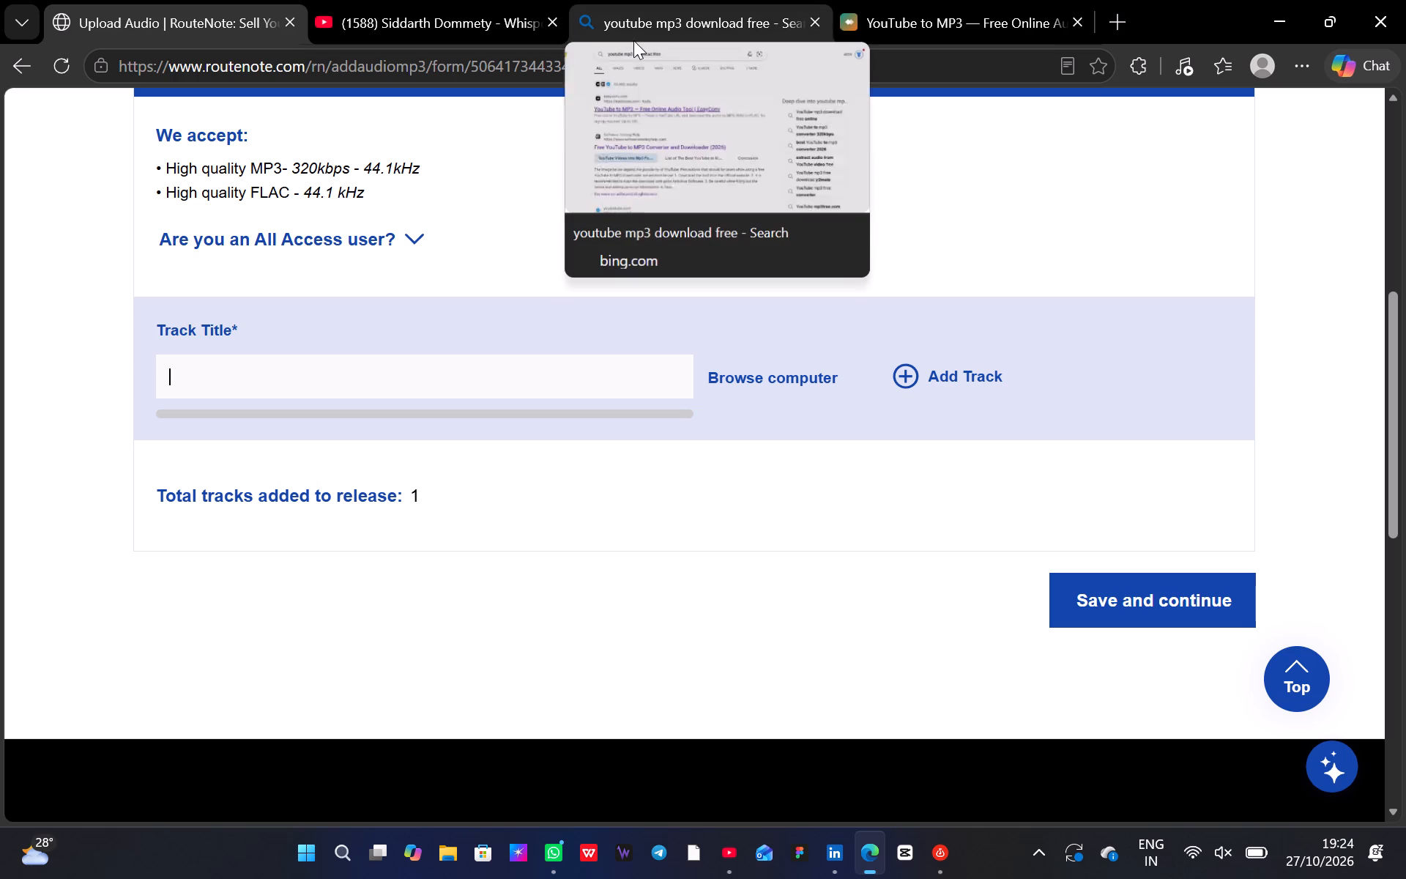
{"action": "left_click", "coordinate": [444, 0]}
{"action": "left_click", "coordinate": [330, 676]}
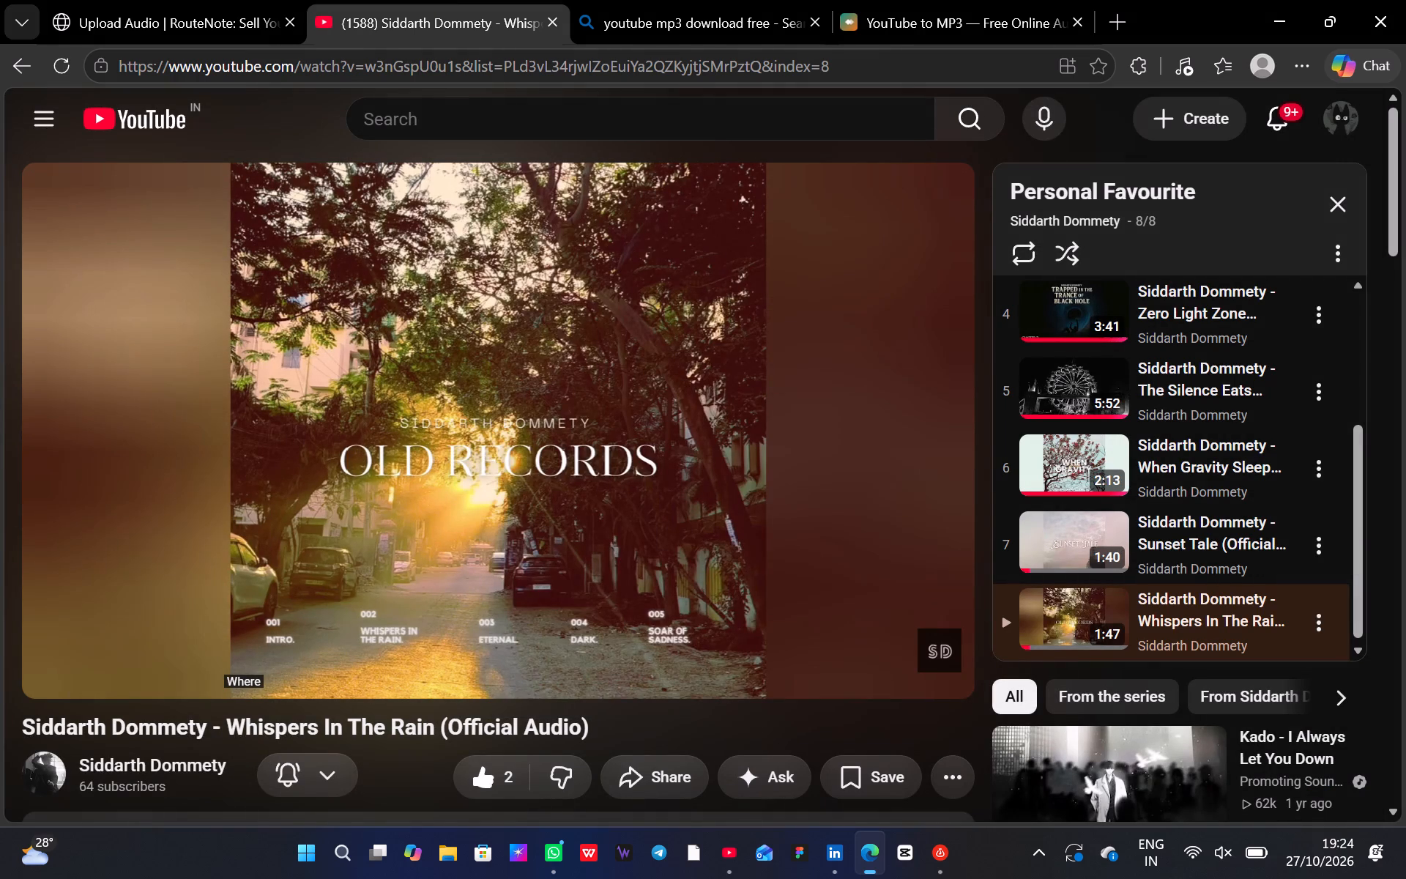
{"action": "left_click_drag", "start_coordinate": [228, 733], "coordinate": [442, 723]}
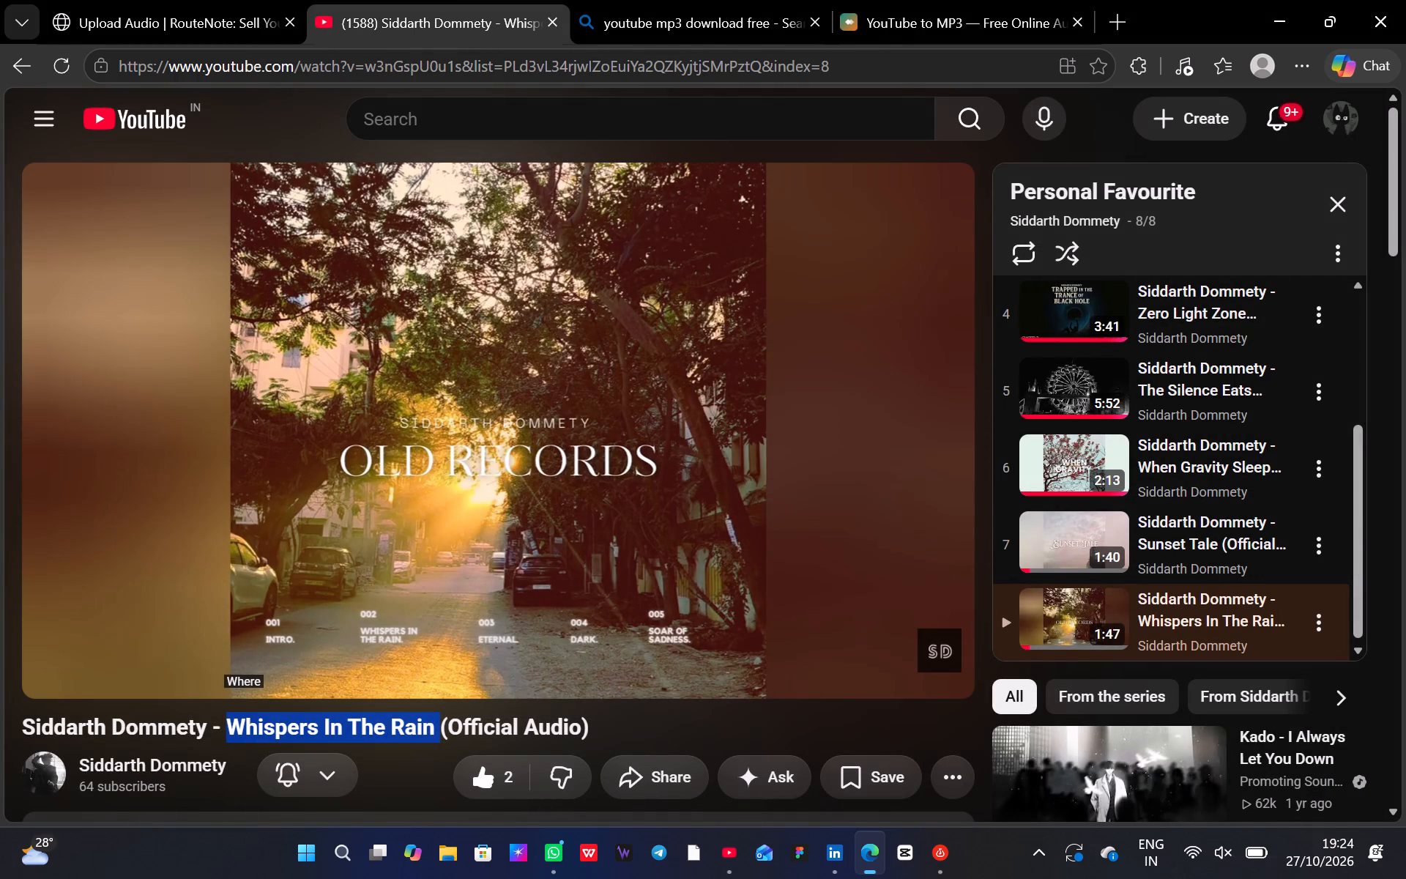
{"action": "left_click_drag", "start_coordinate": [442, 723], "coordinate": [437, 723]}
{"action": "key", "text": "ctrl+c"}
{"action": "left_click", "coordinate": [213, 0]}
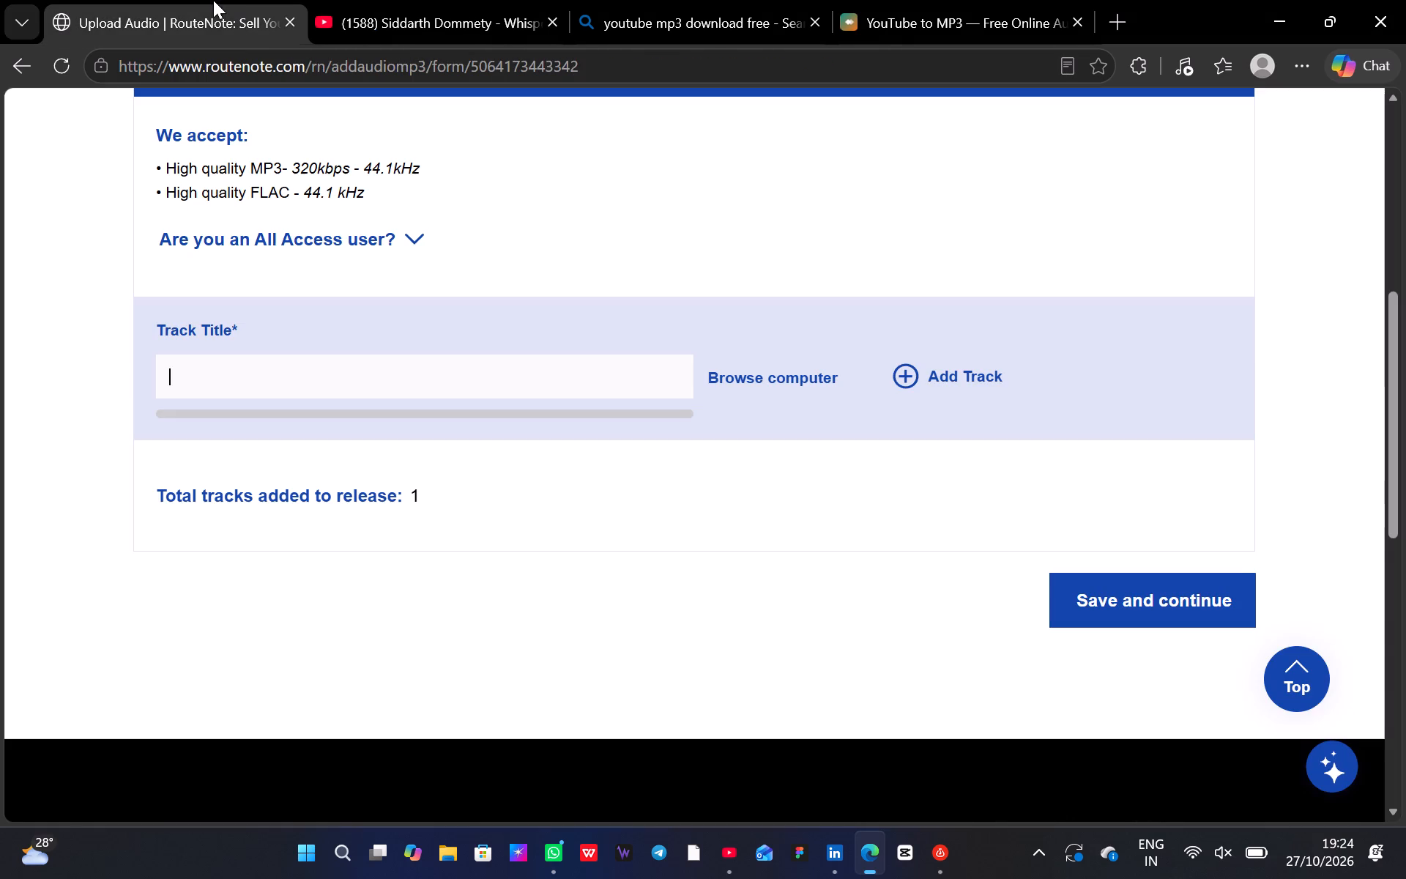
{"action": "key", "text": "ctrl+v"}
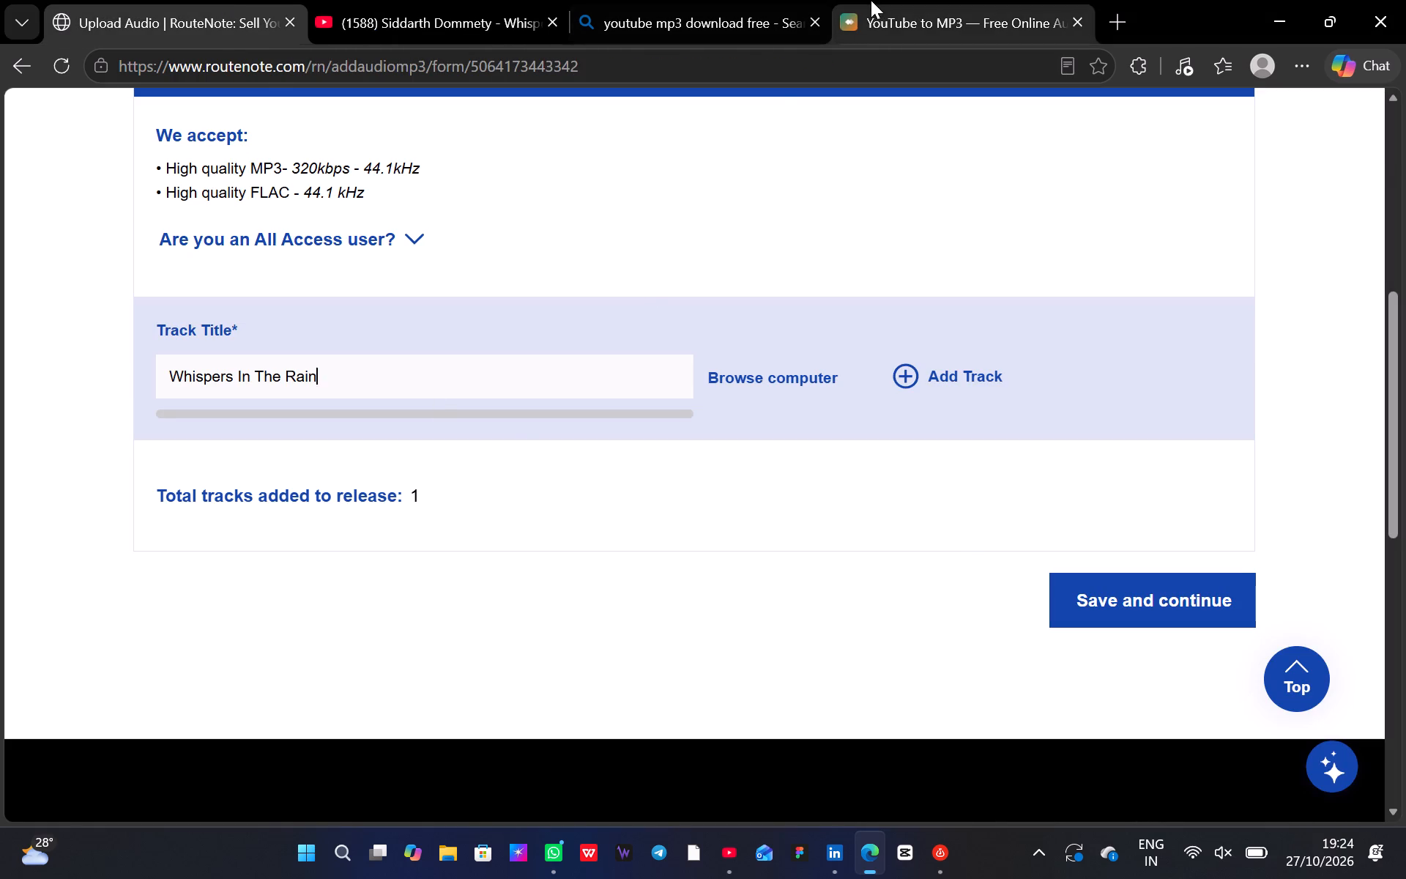
Download the converted Whispers In The Rain MP3 from EasyConv through its YouTubeMP3Free download page, dismissing the advert.
{"action": "left_click", "coordinate": [871, 0]}
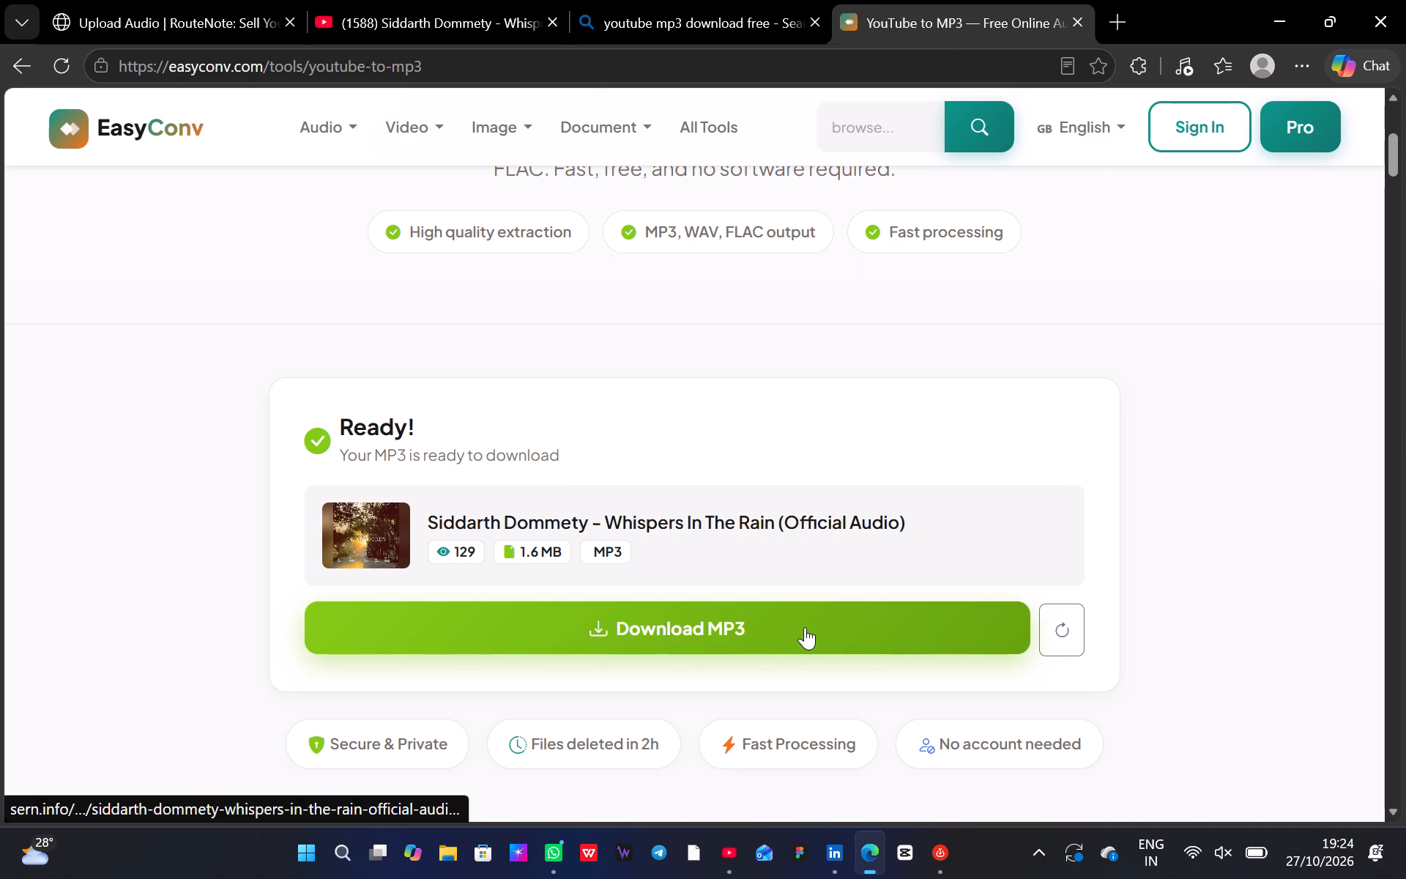
{"action": "left_click", "coordinate": [805, 627]}
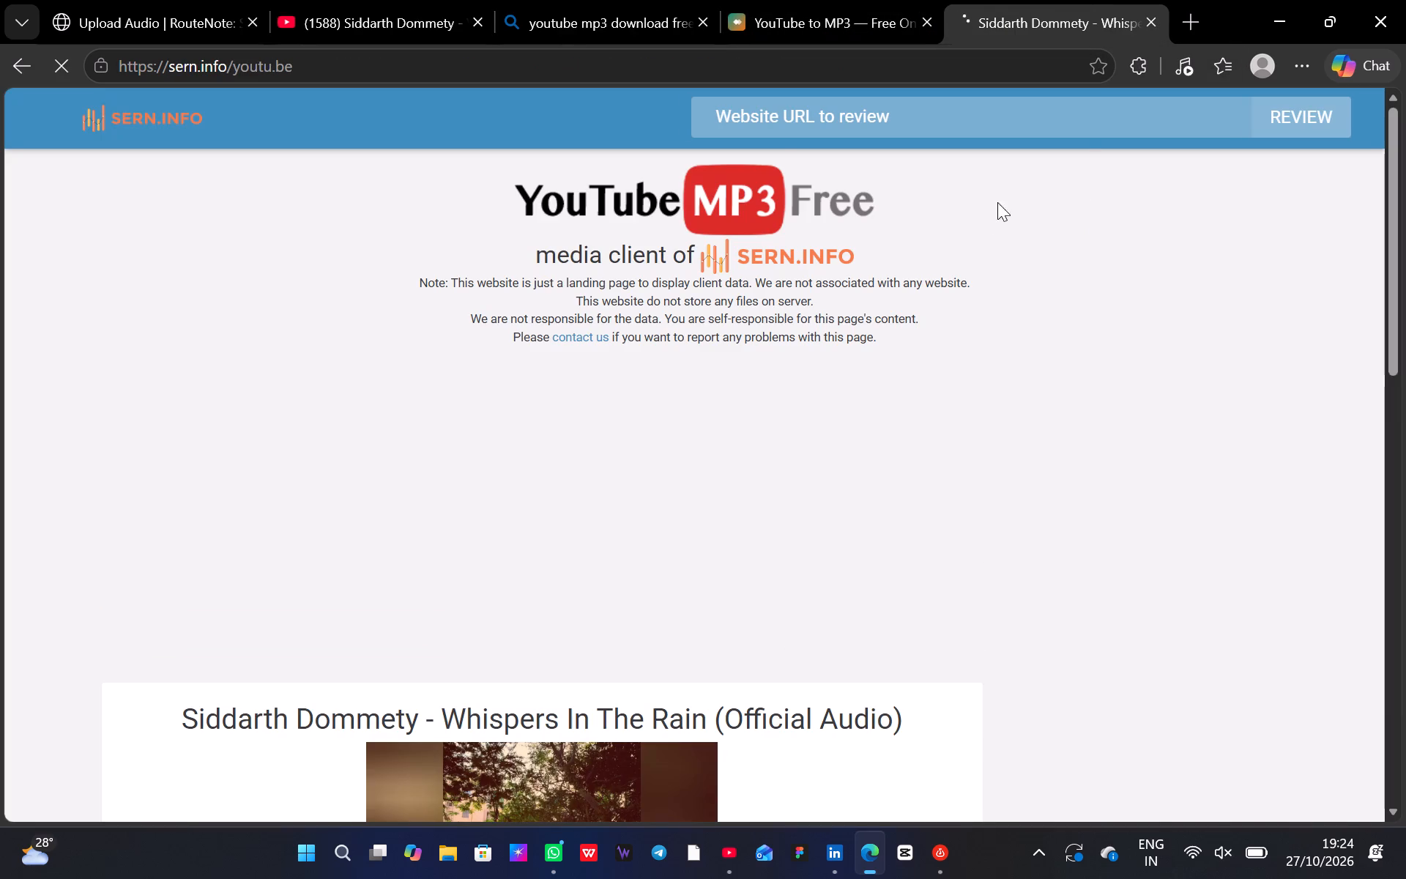
{"action": "scroll", "coordinate": [970, 250], "scroll_direction": "down", "scroll_amount": 5}
{"action": "scroll", "coordinate": [912, 326], "scroll_direction": "up", "scroll_amount": 4}
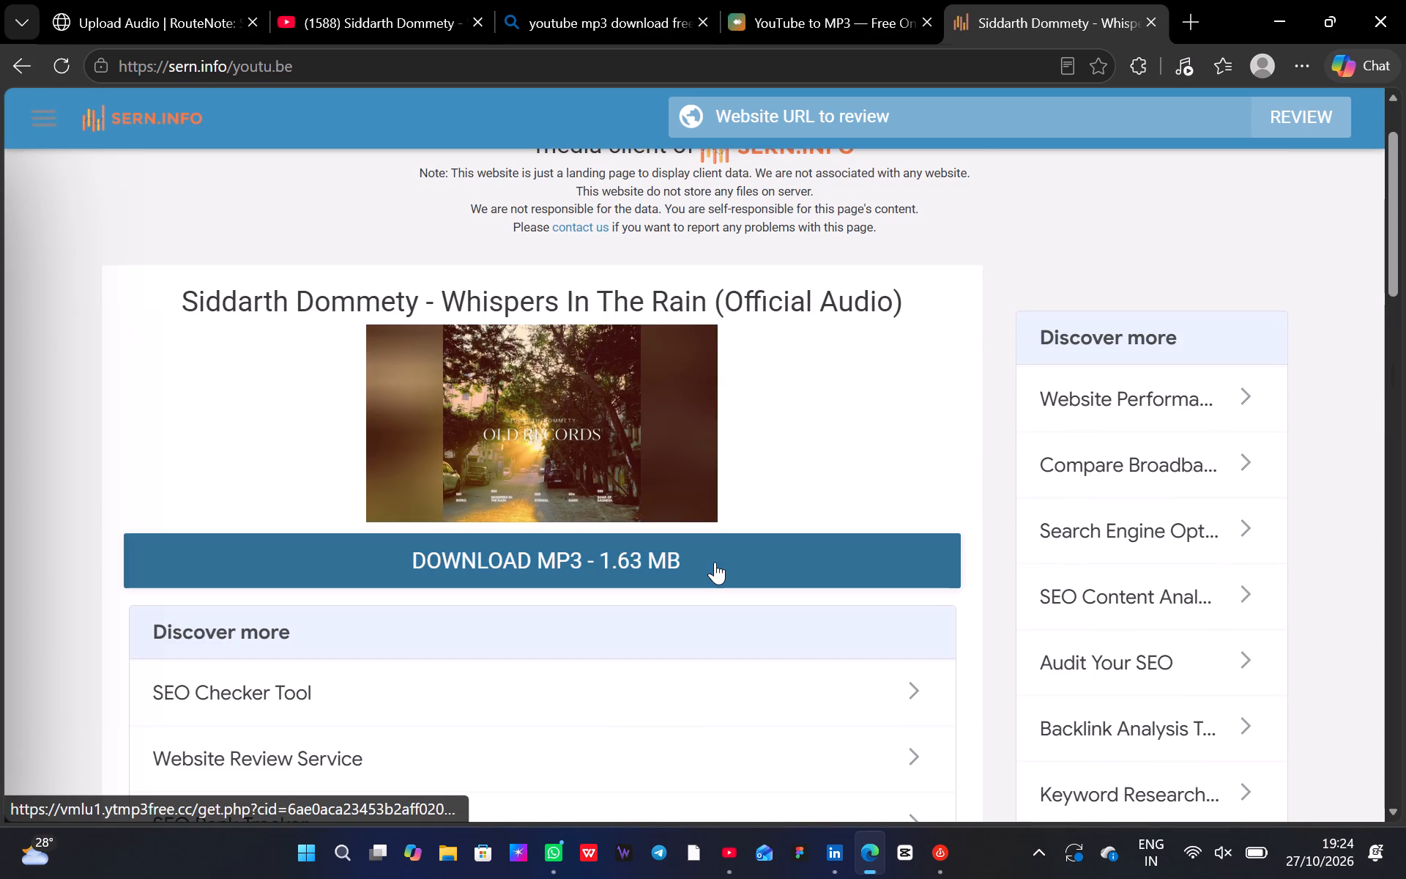
{"action": "left_click", "coordinate": [715, 562]}
{"action": "left_click", "coordinate": [1230, 286]}
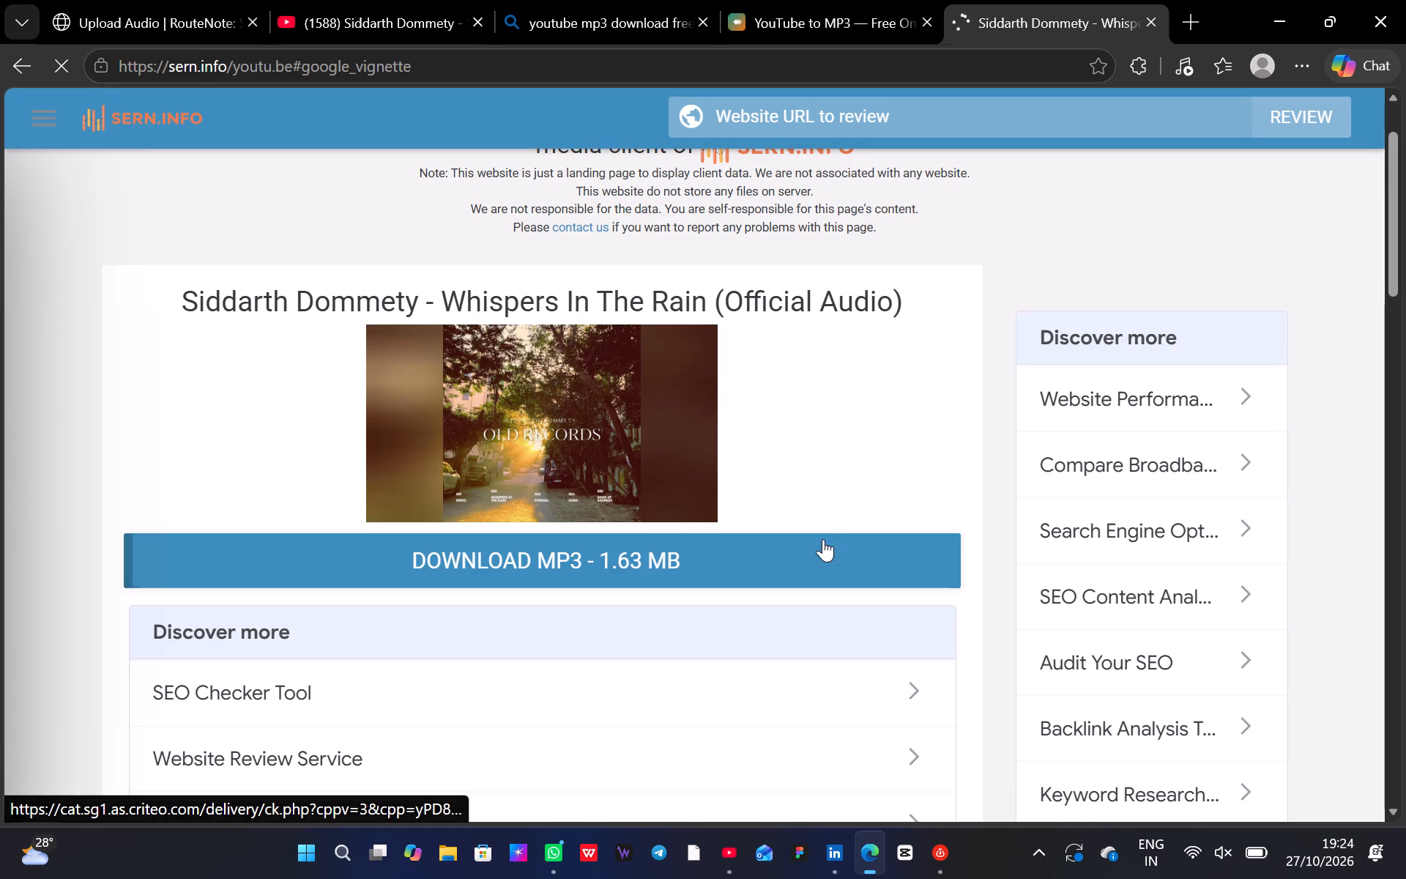
{"action": "left_click", "coordinate": [822, 541]}
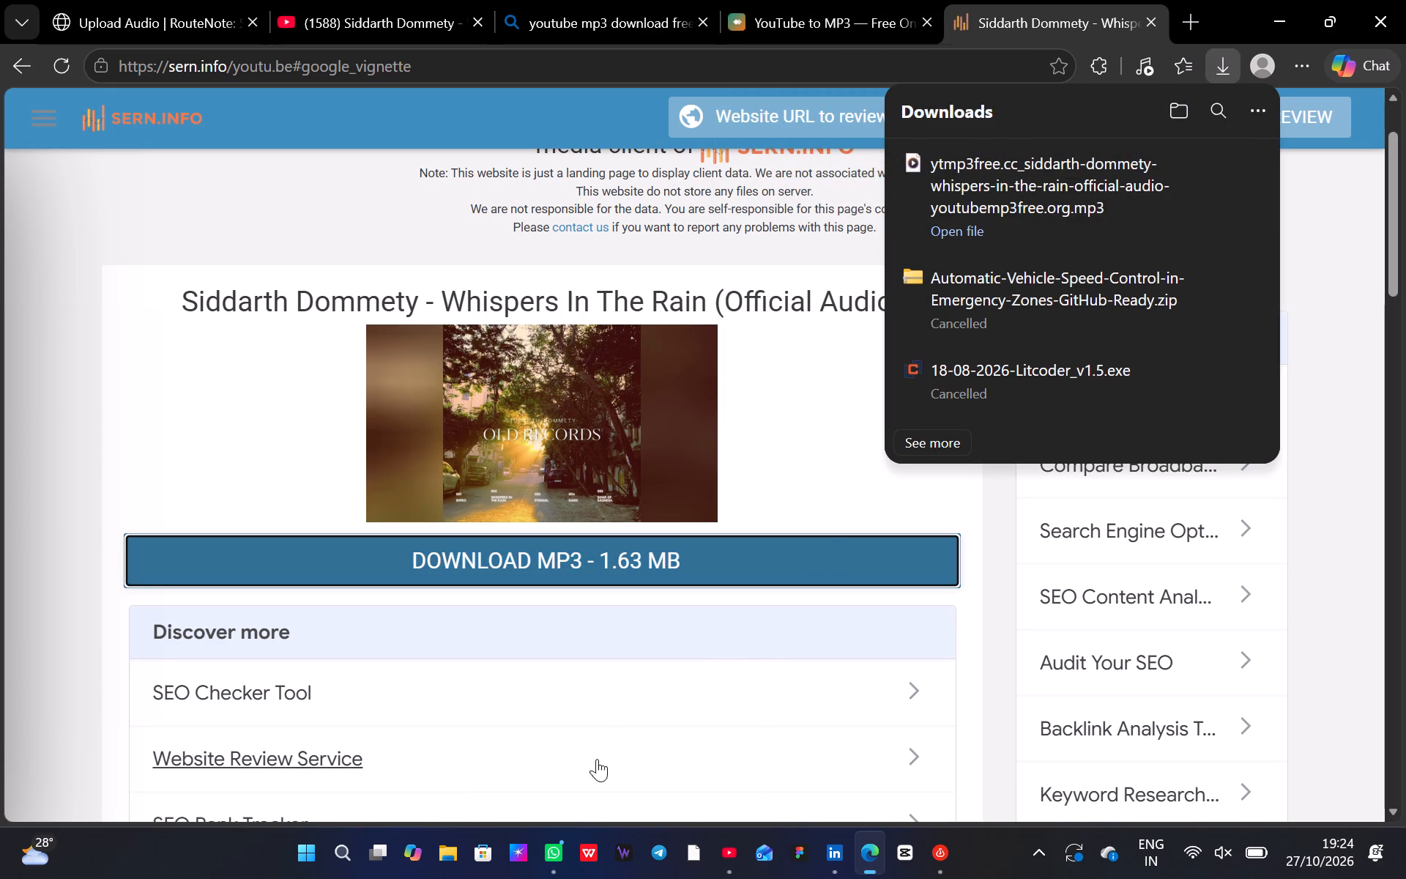
Rename the newly downloaded MP3 in the Downloads folder to Whispers In The Rain through its file properties.
{"action": "left_click", "coordinate": [455, 853]}
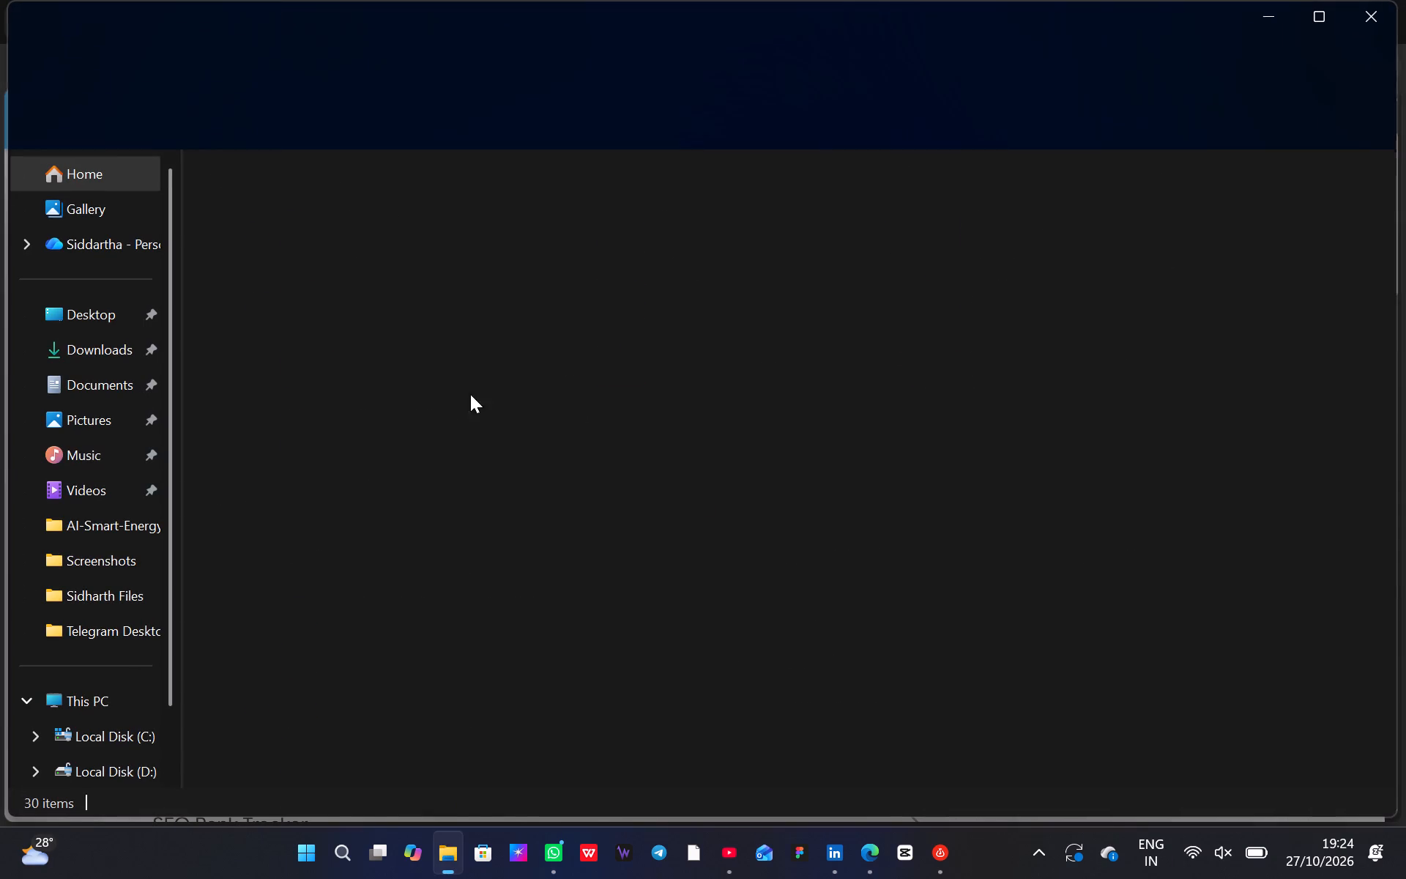
{"action": "double_click", "coordinate": [625, 237]}
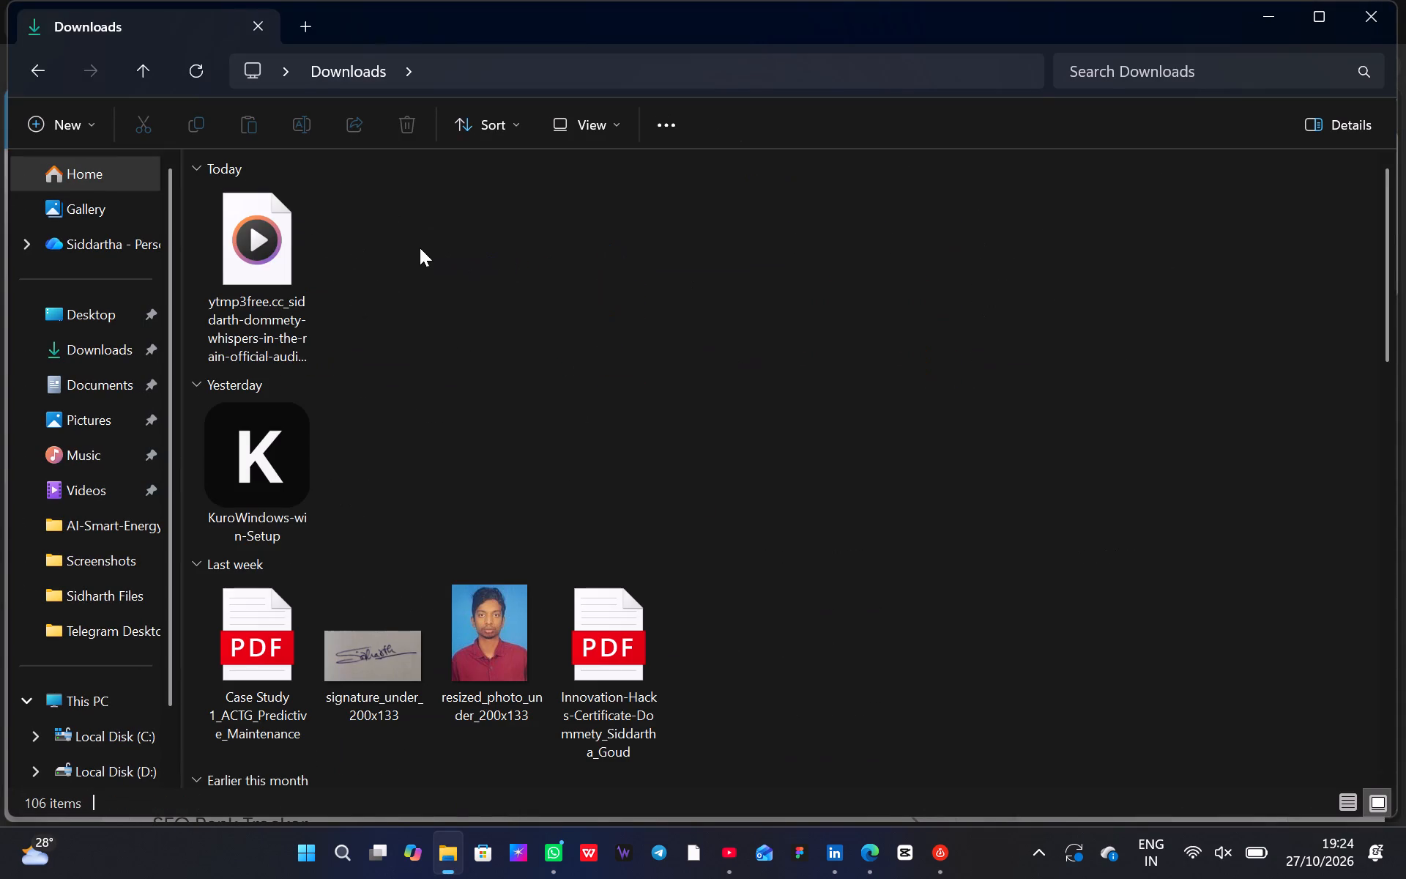
{"action": "left_click", "coordinate": [305, 271]}
{"action": "key", "text": "ctrl+alt+Return"}
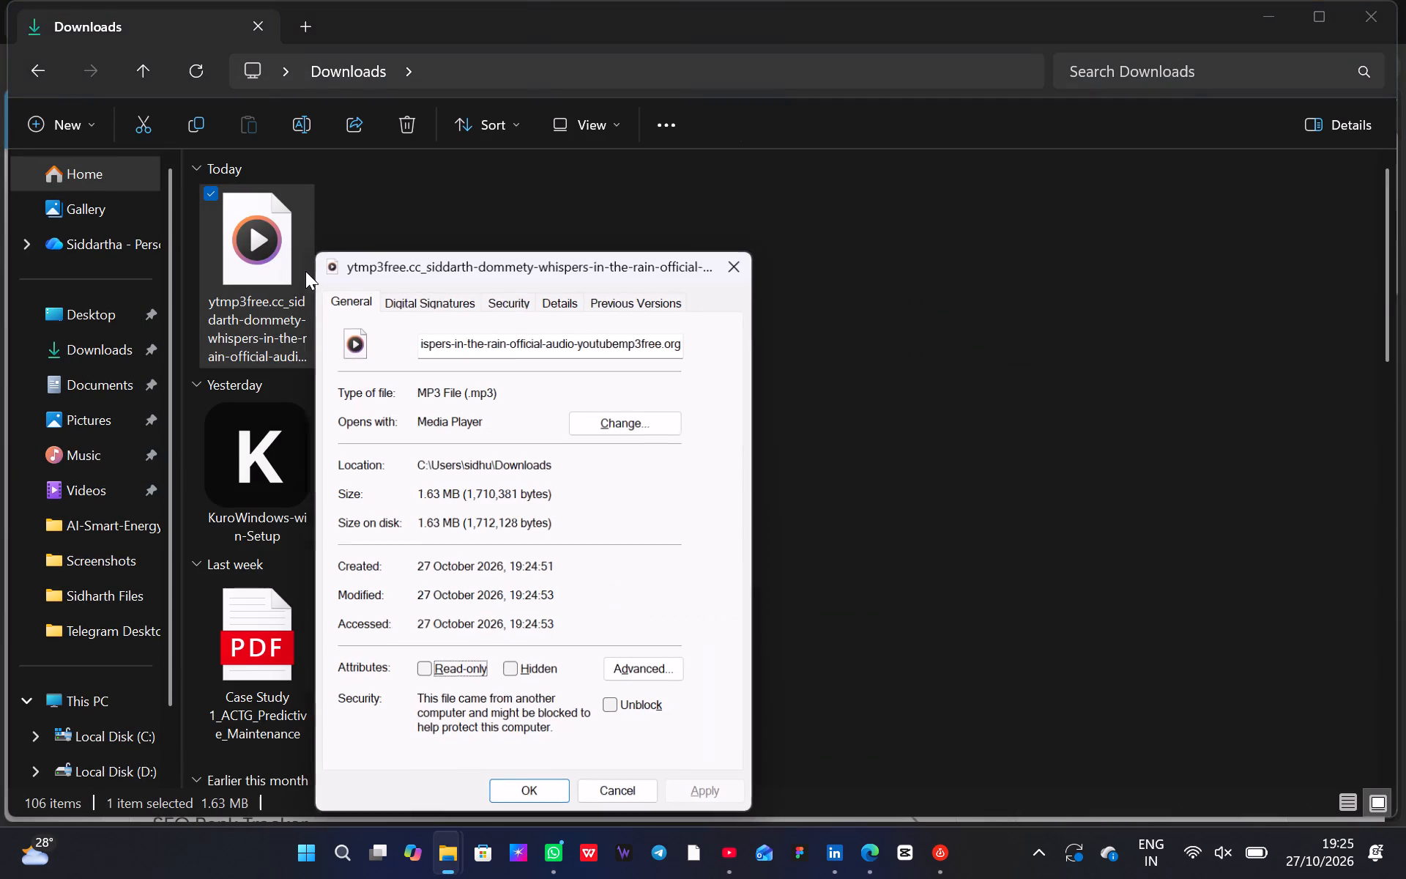
{"action": "left_click", "coordinate": [480, 344]}
{"action": "key", "text": "ctrl+a"}
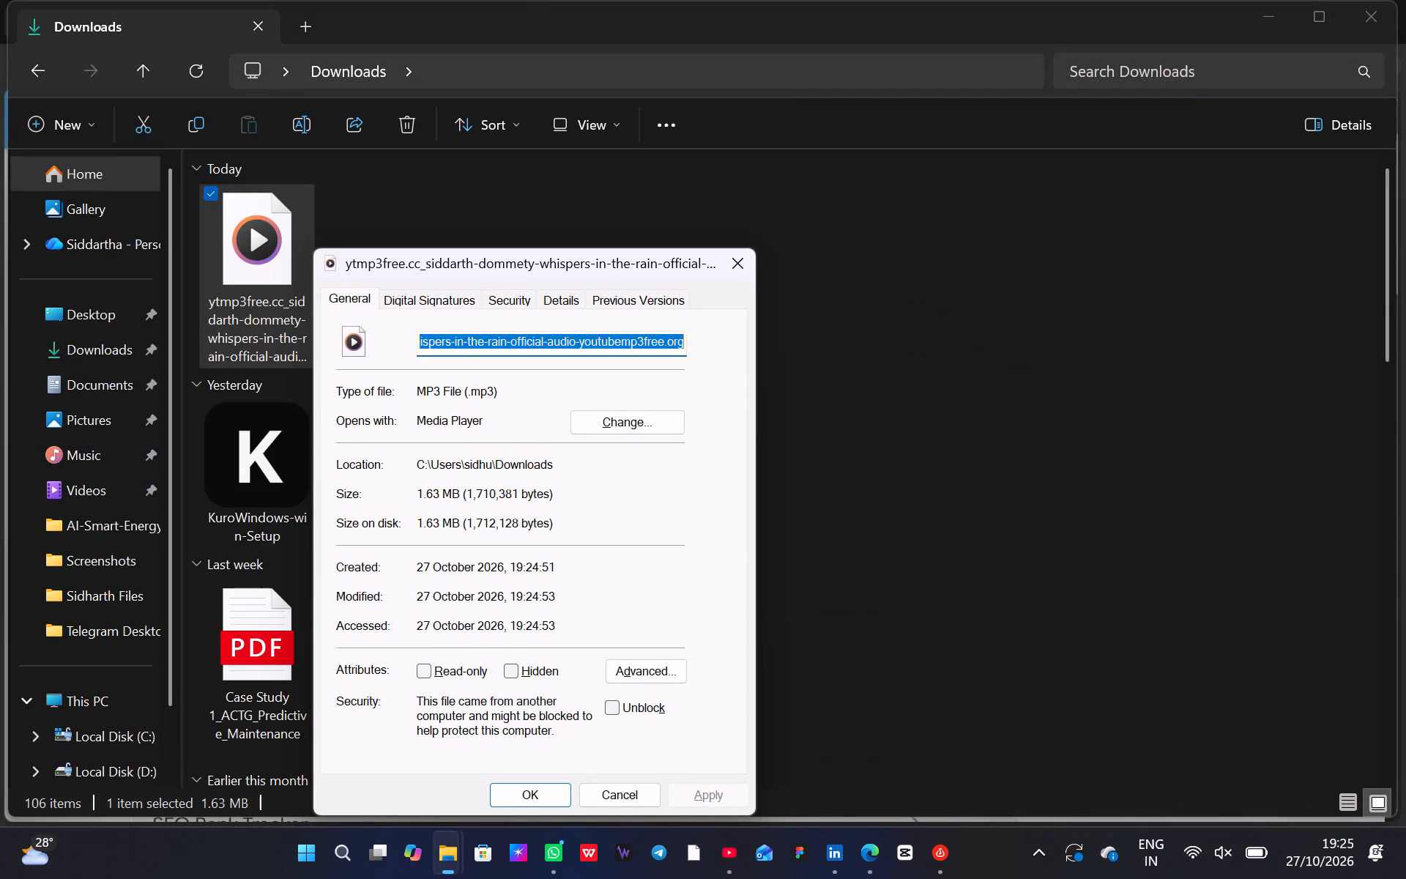
{"action": "key", "text": "ctrl+v"}
{"action": "key", "text": "Return"}
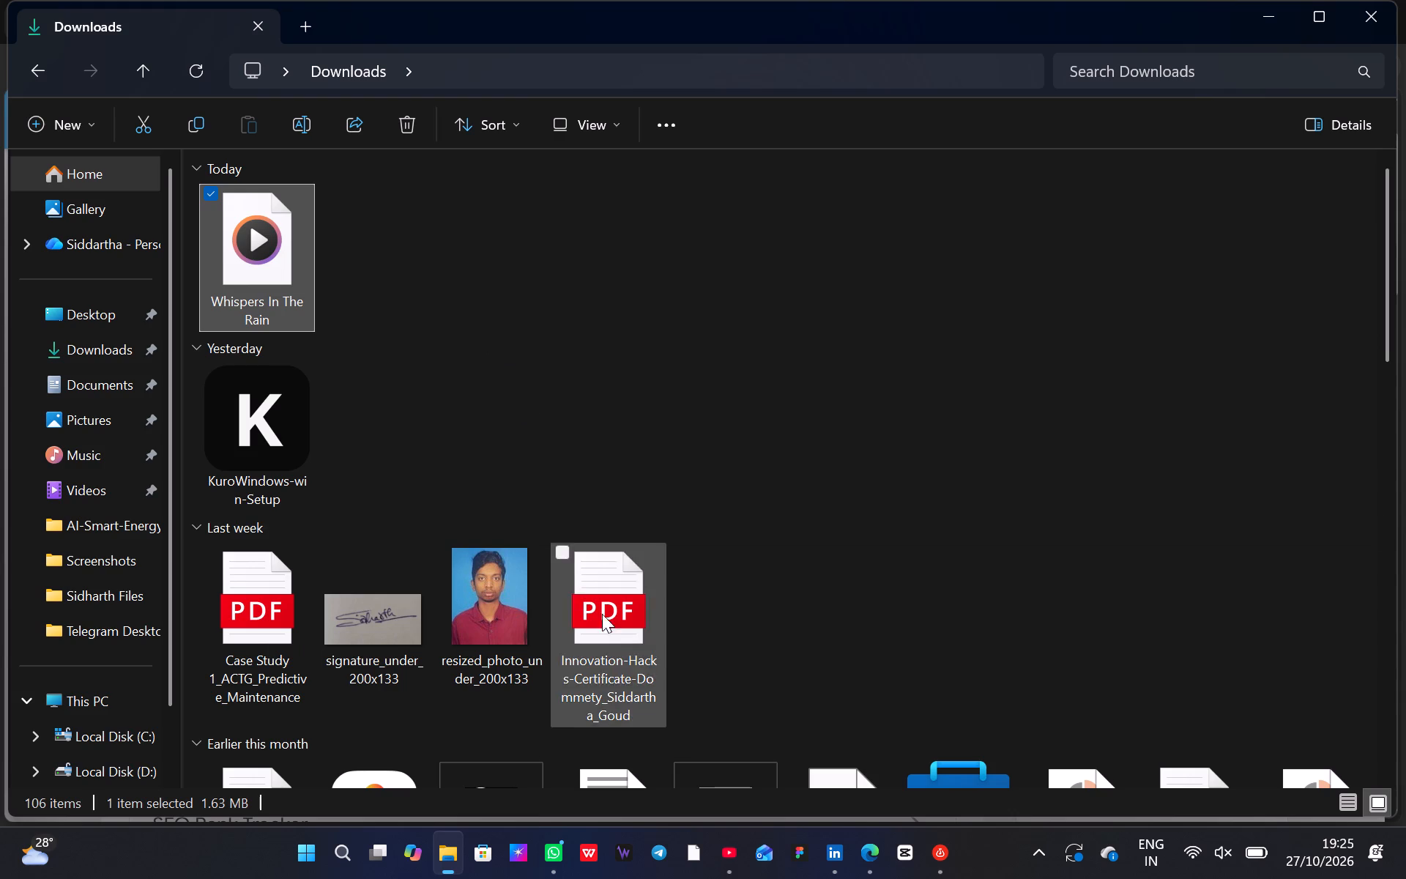
Close the MP3 download, EasyConv and search results pages in Edge and return to RouteNote's Upload Audio page.
{"action": "left_click", "coordinate": [869, 858]}
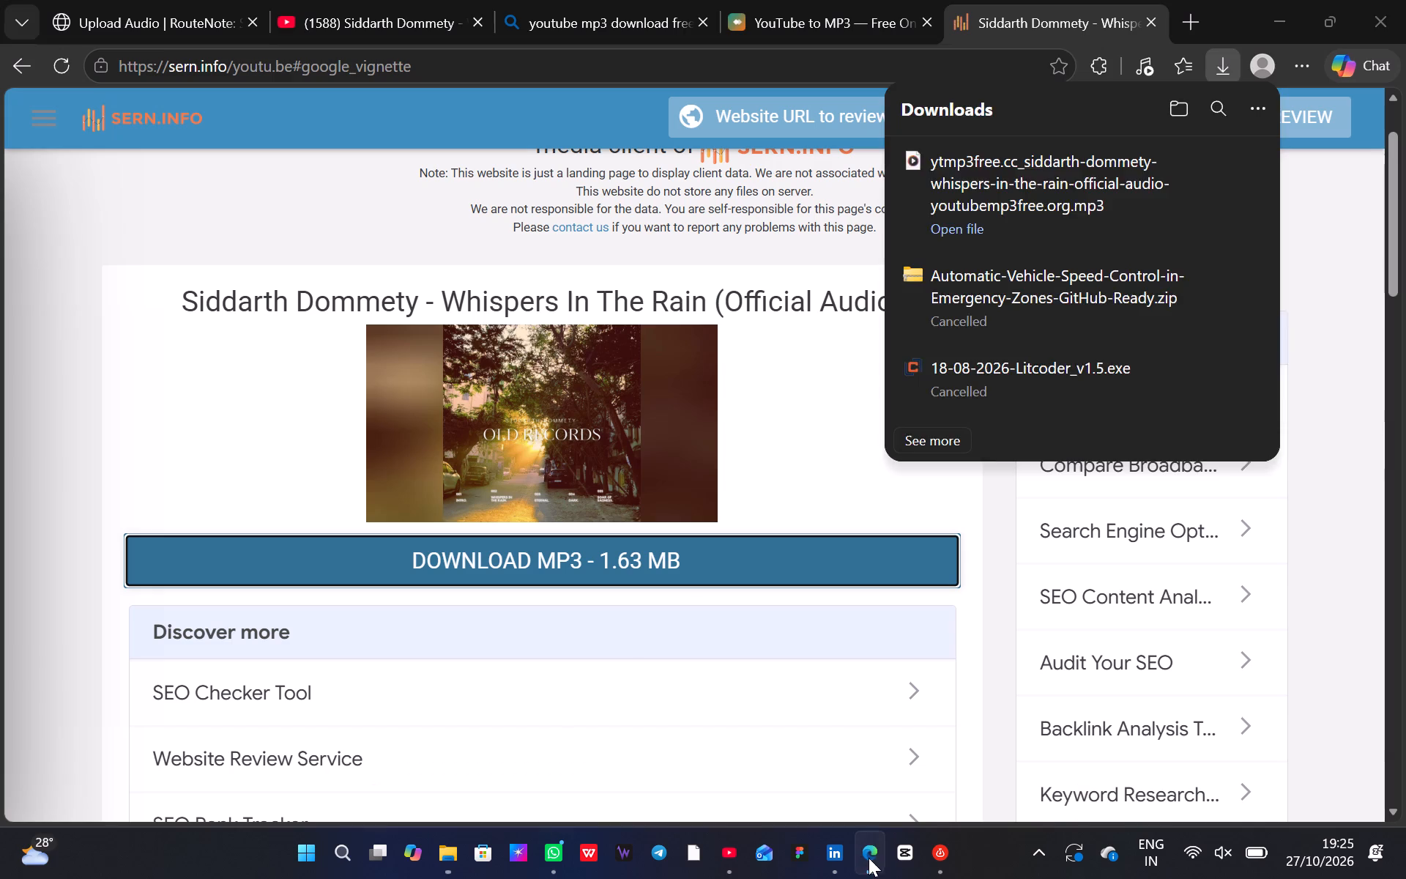
{"action": "key", "text": "ctrl+w"}
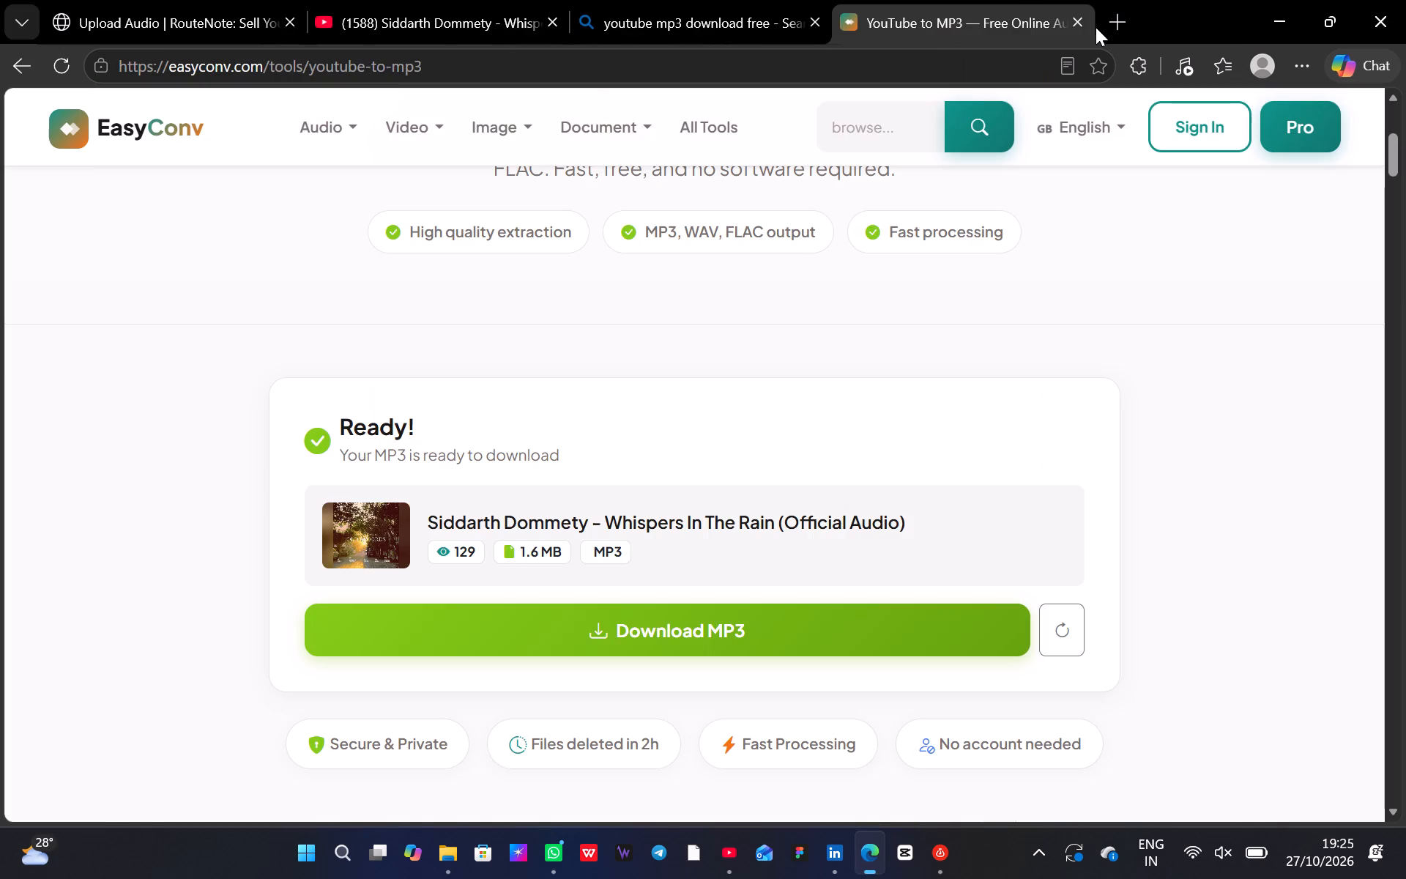
{"action": "key", "text": "ctrl+w"}
{"action": "key", "text": "ctrl+w"}
{"action": "left_click", "coordinate": [168, 0]}
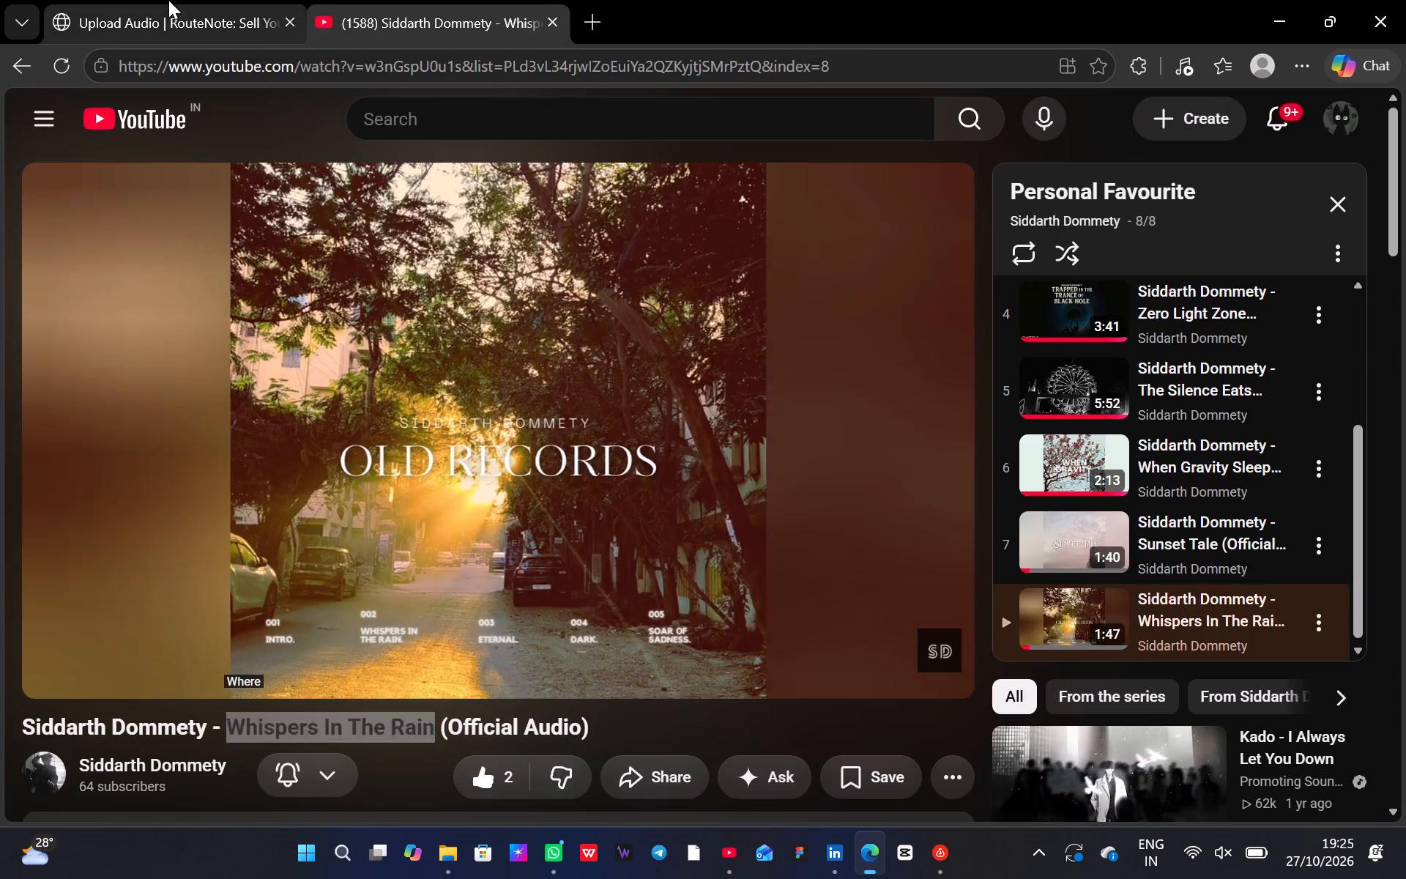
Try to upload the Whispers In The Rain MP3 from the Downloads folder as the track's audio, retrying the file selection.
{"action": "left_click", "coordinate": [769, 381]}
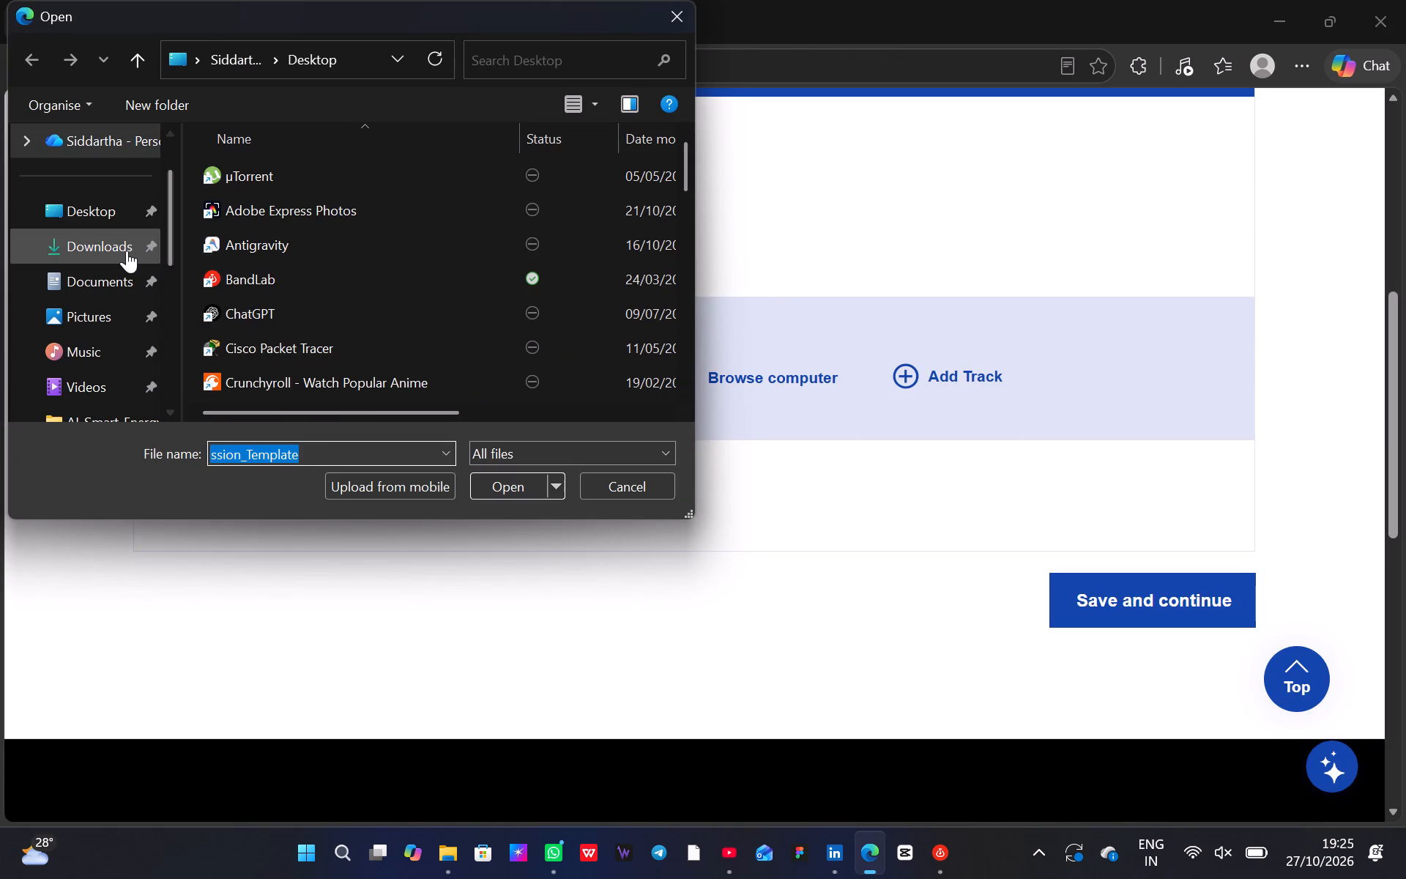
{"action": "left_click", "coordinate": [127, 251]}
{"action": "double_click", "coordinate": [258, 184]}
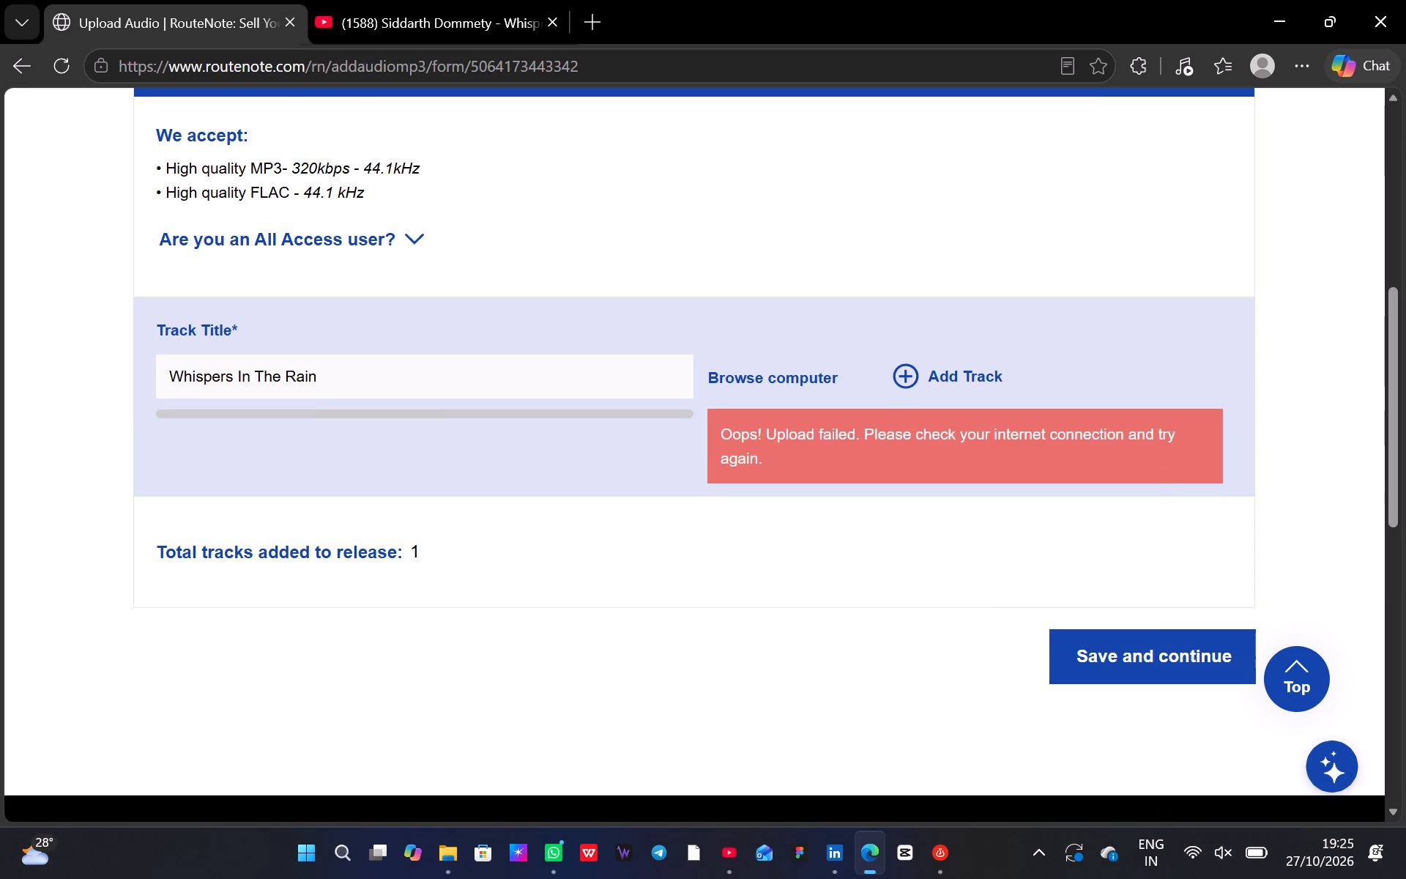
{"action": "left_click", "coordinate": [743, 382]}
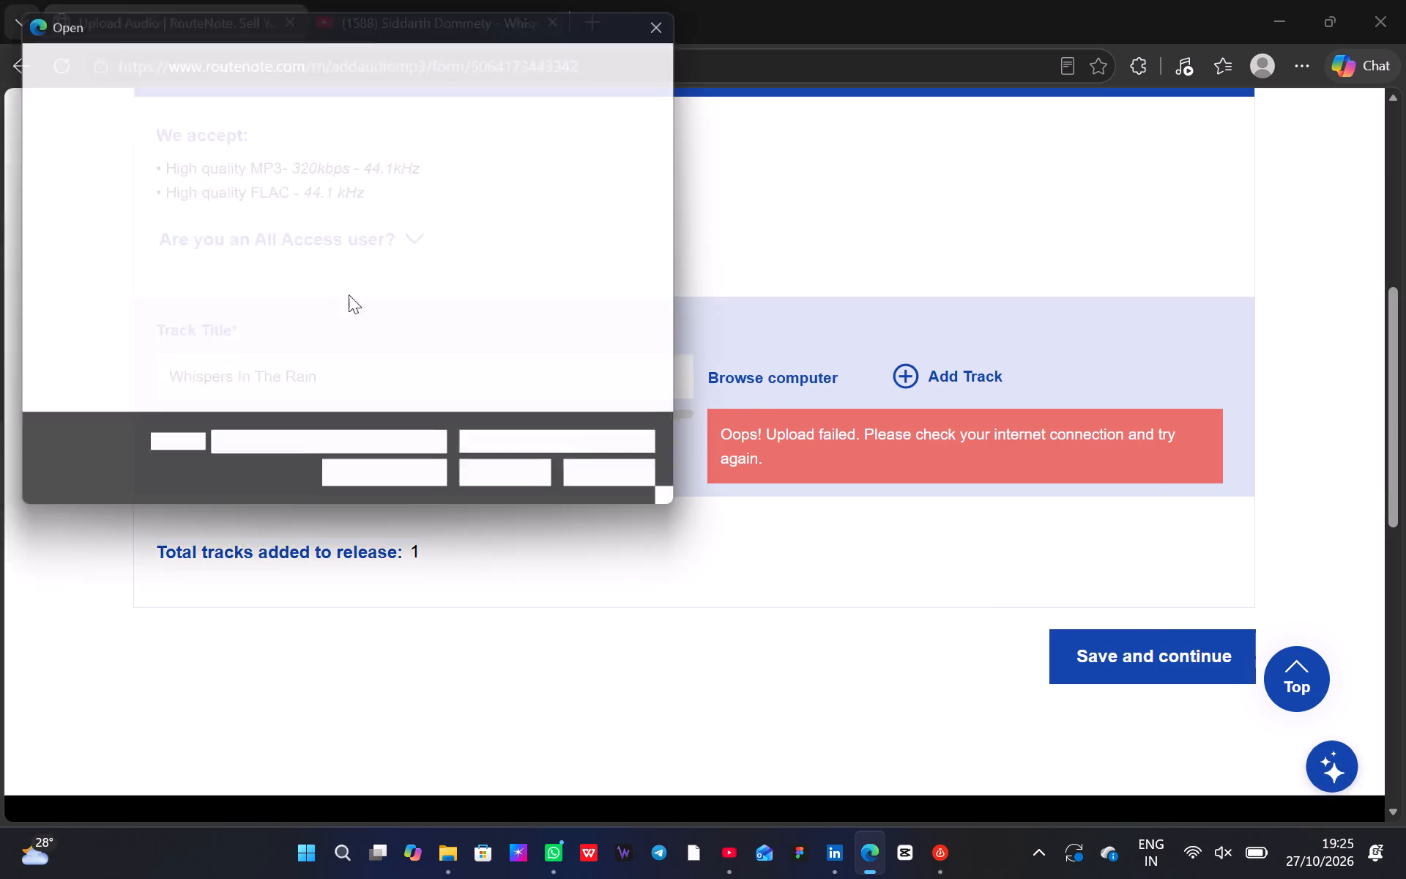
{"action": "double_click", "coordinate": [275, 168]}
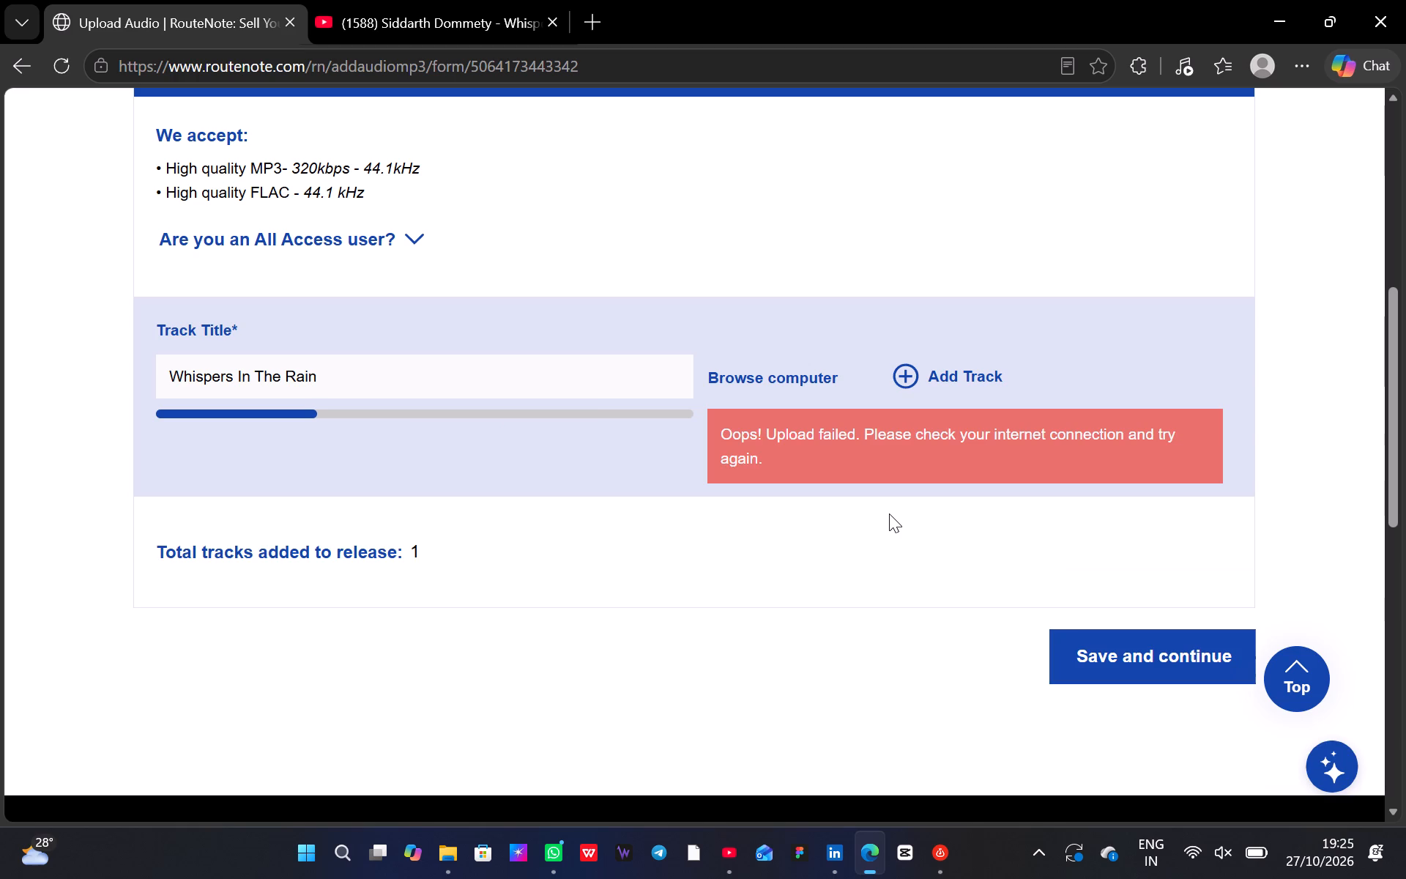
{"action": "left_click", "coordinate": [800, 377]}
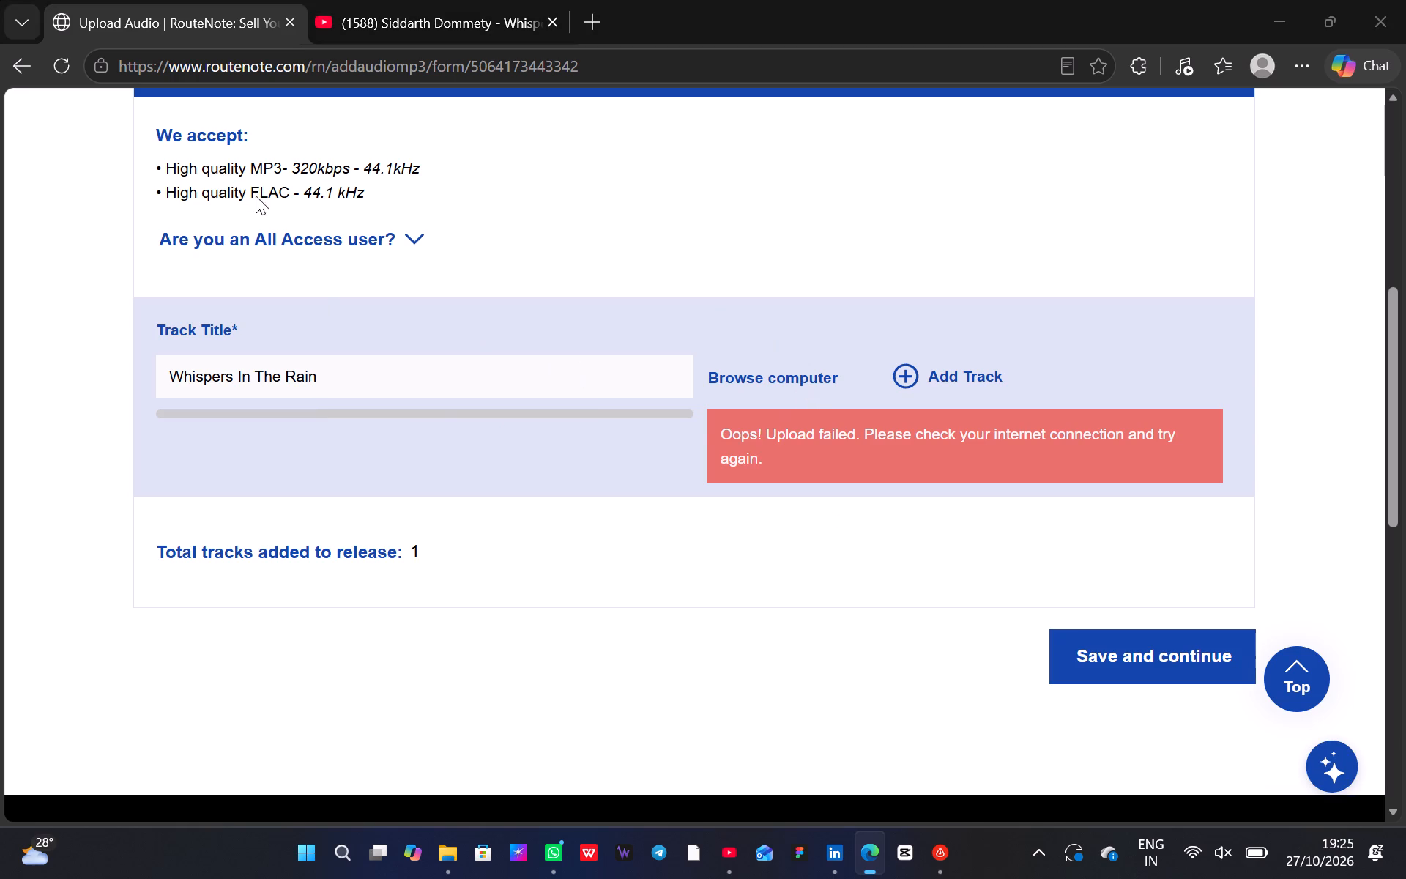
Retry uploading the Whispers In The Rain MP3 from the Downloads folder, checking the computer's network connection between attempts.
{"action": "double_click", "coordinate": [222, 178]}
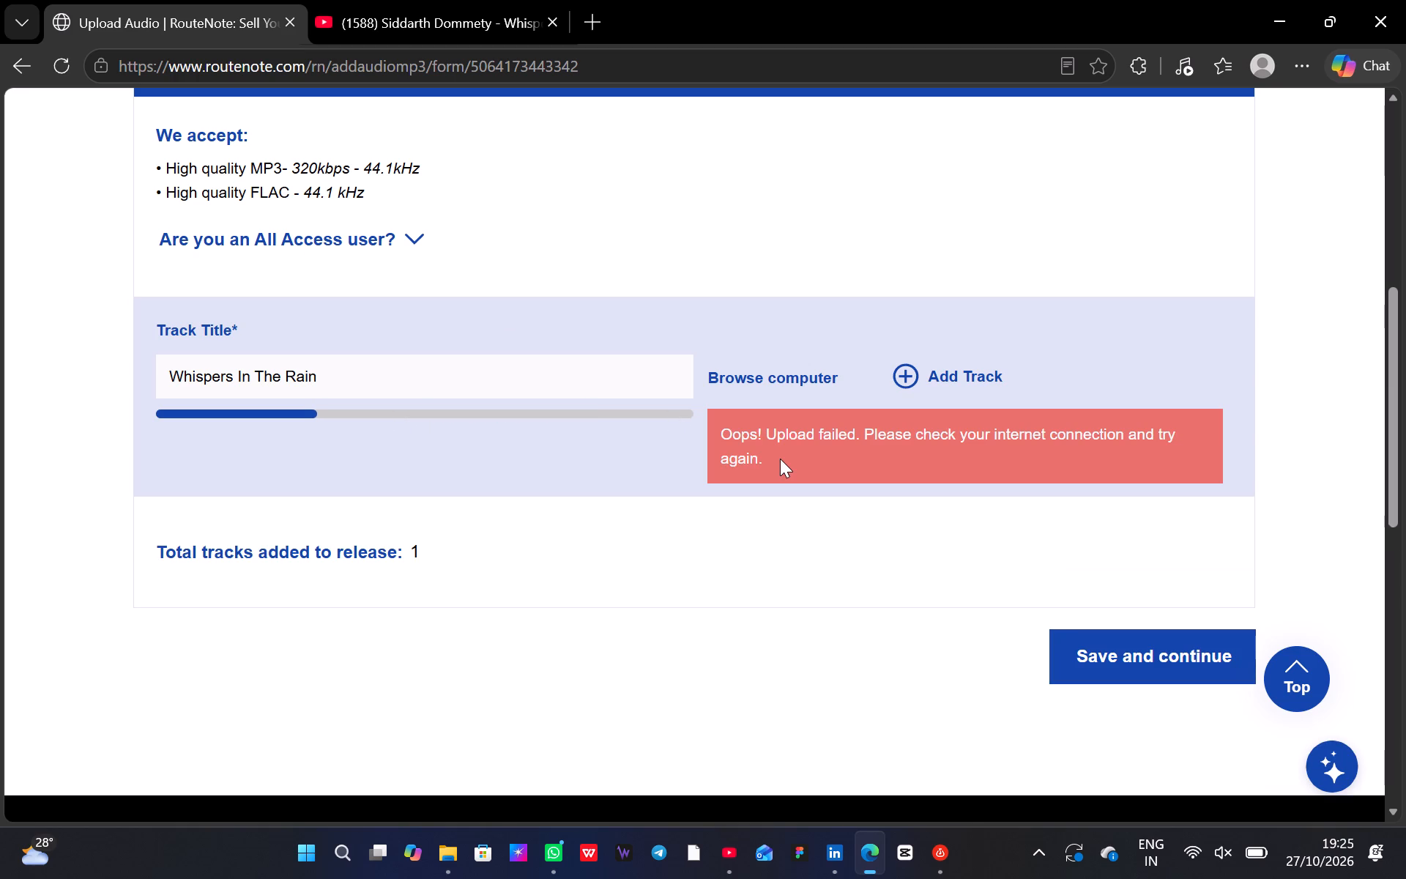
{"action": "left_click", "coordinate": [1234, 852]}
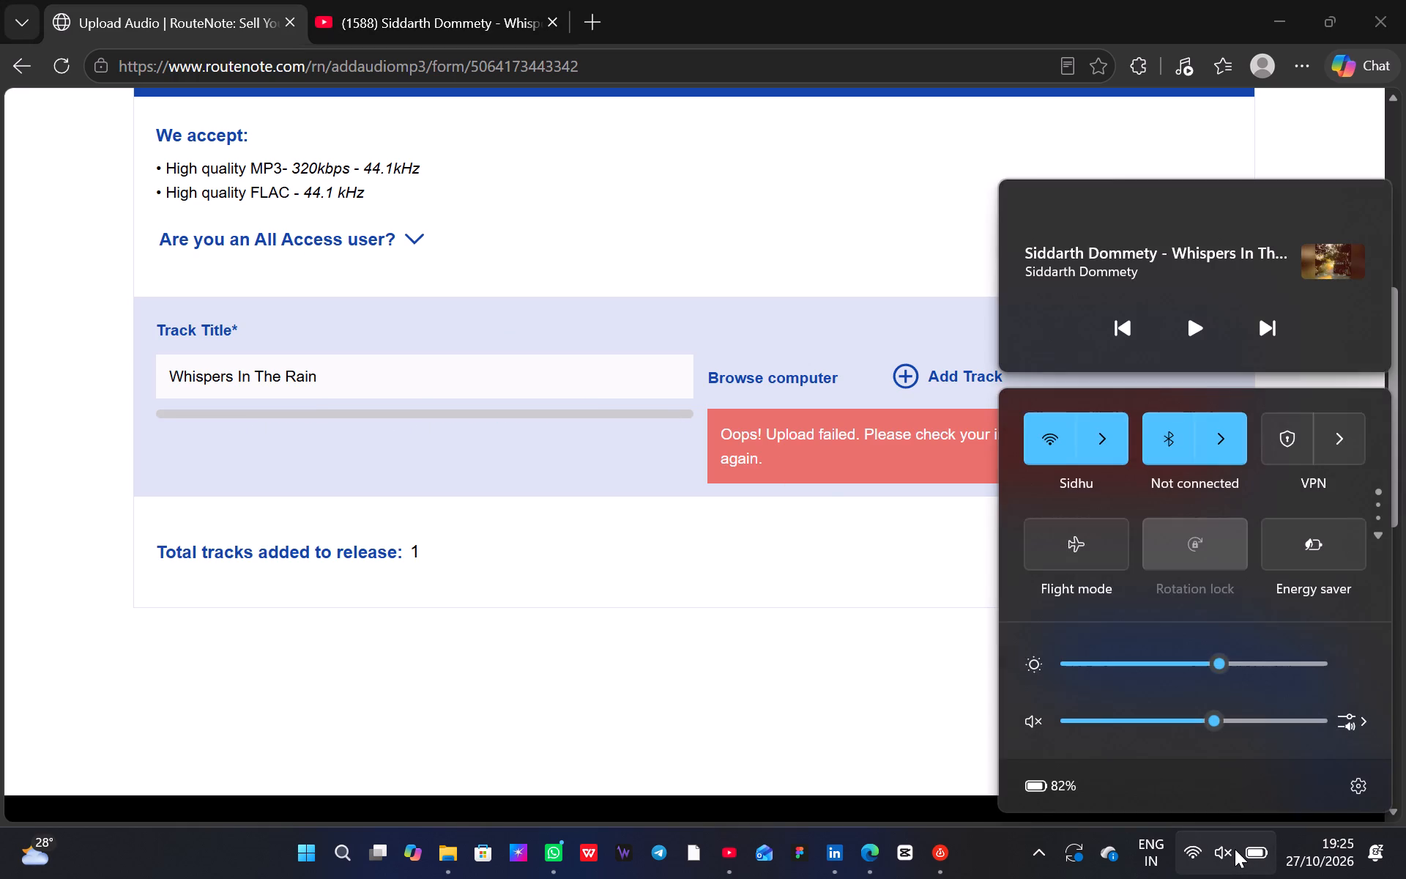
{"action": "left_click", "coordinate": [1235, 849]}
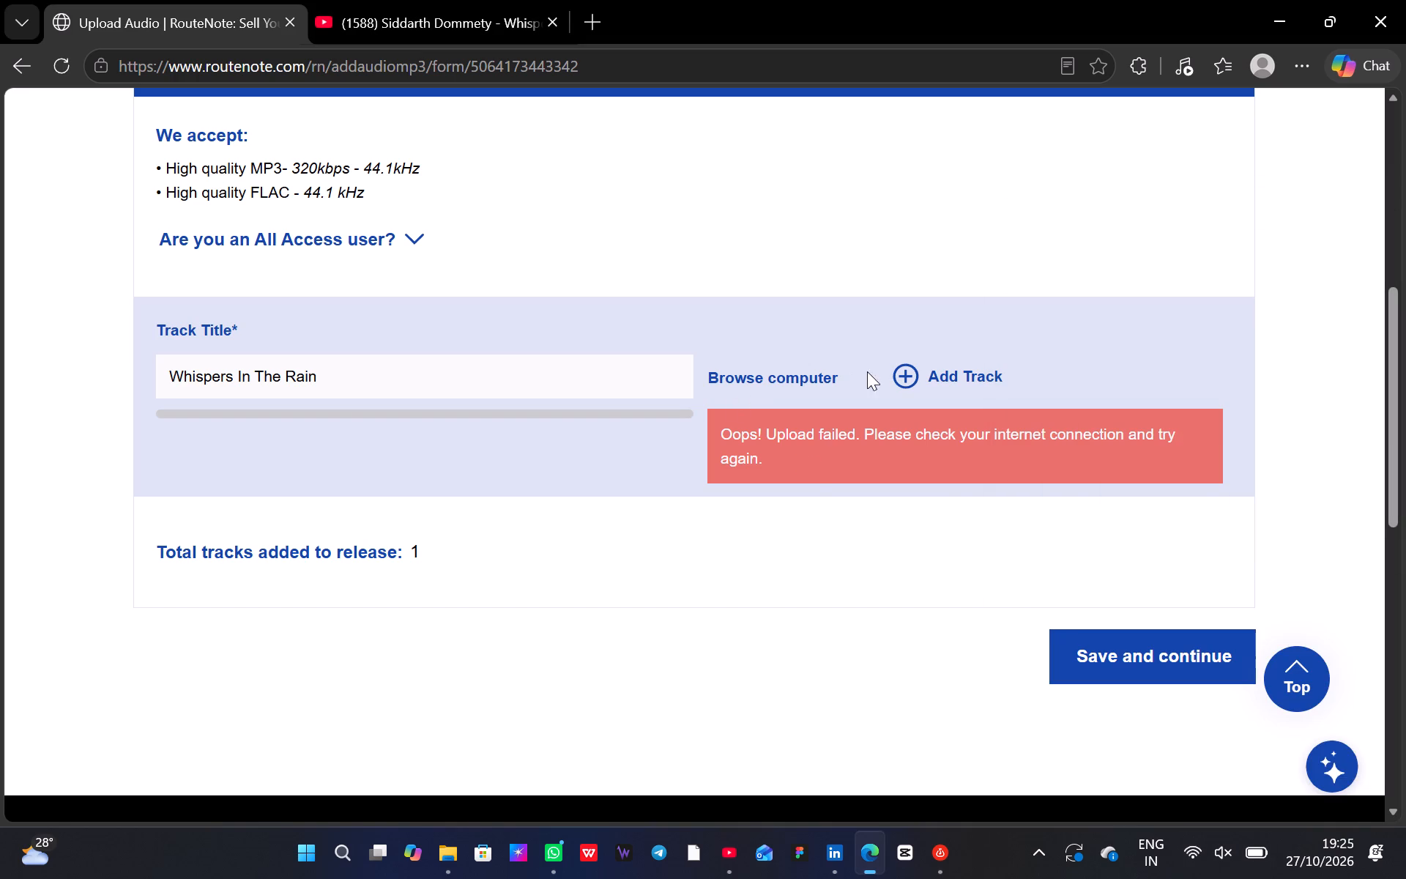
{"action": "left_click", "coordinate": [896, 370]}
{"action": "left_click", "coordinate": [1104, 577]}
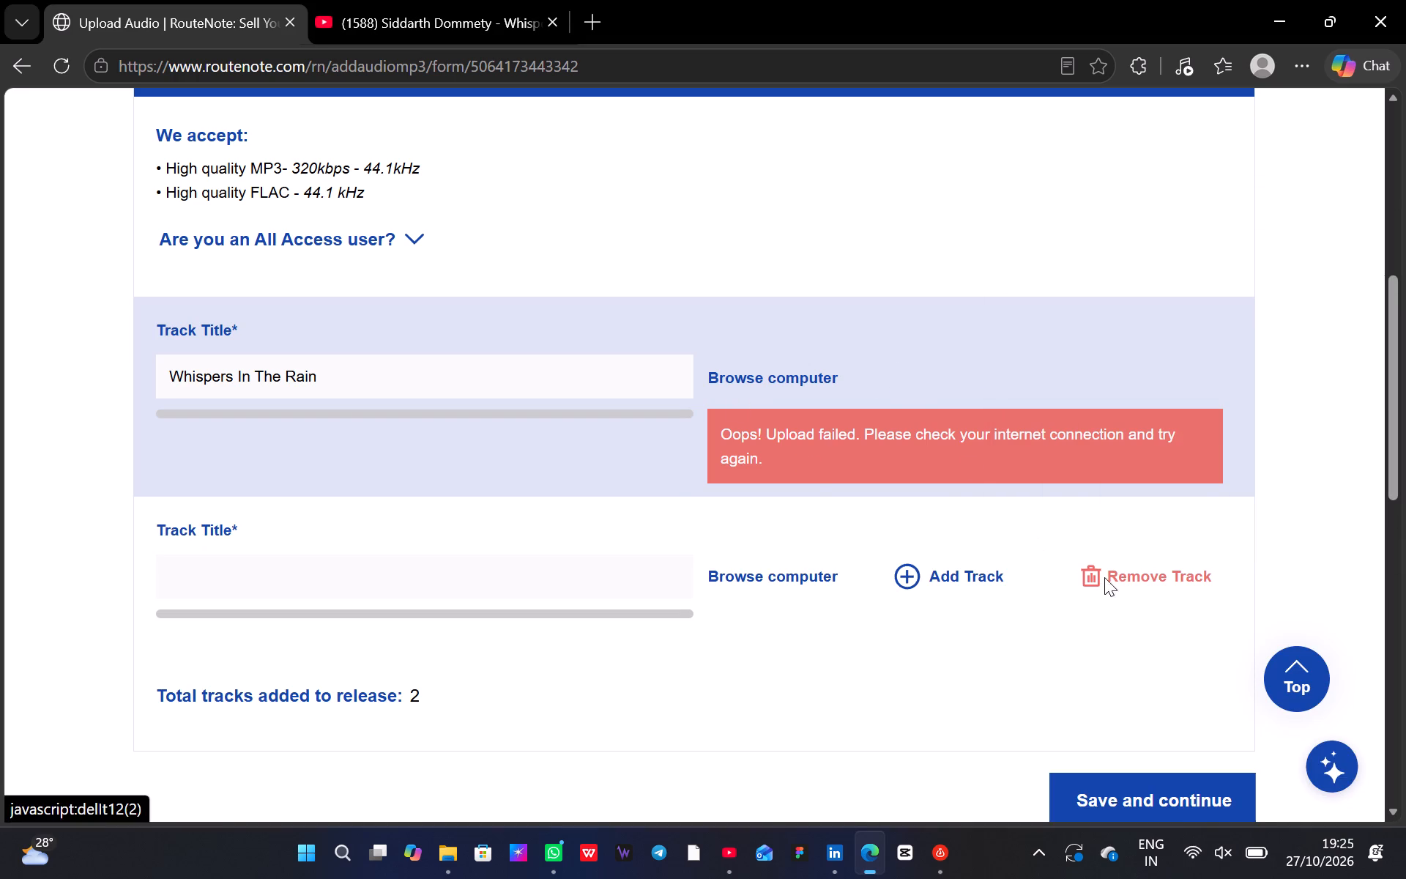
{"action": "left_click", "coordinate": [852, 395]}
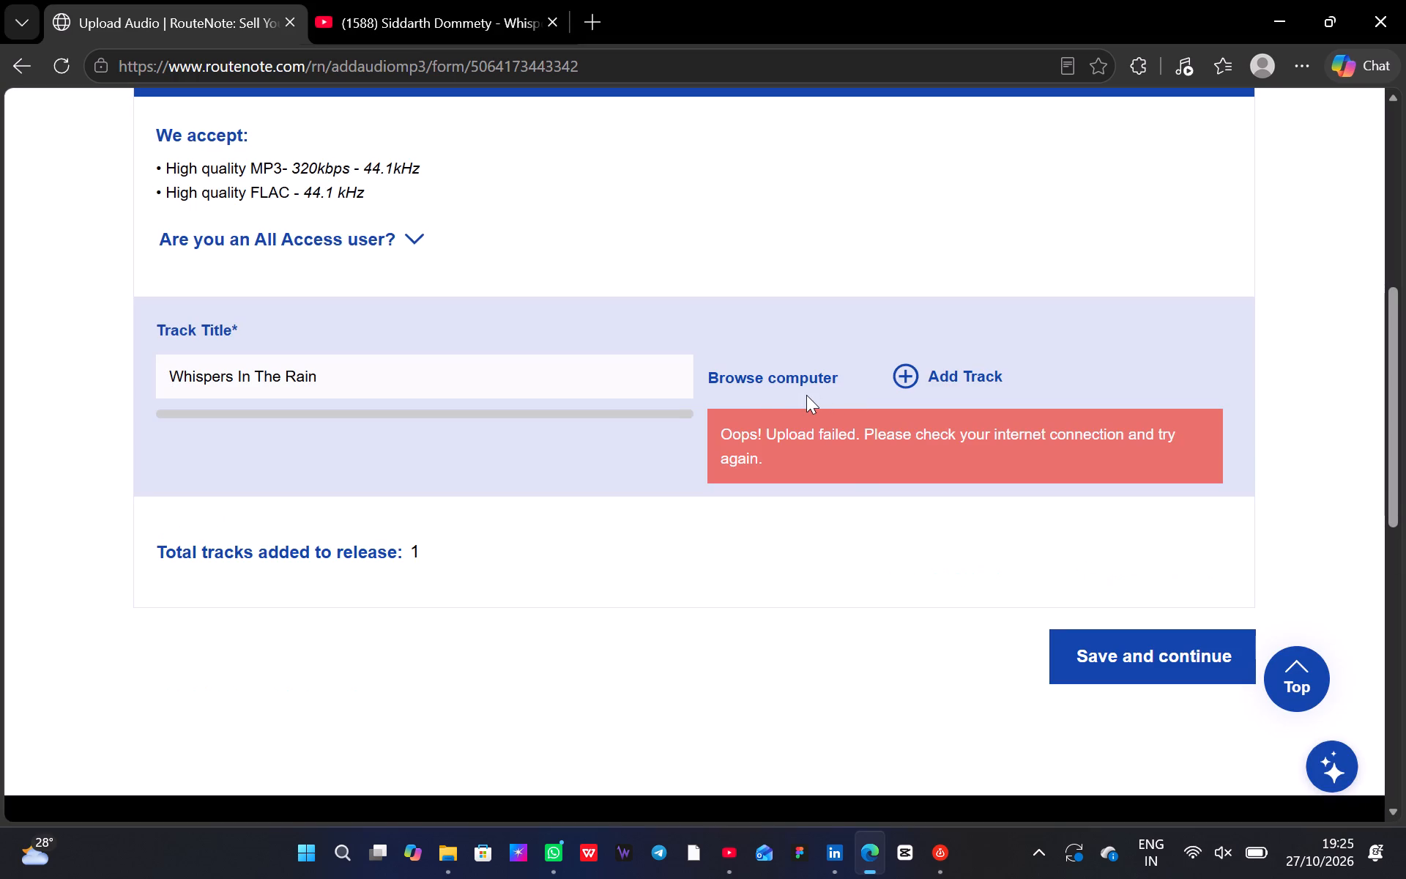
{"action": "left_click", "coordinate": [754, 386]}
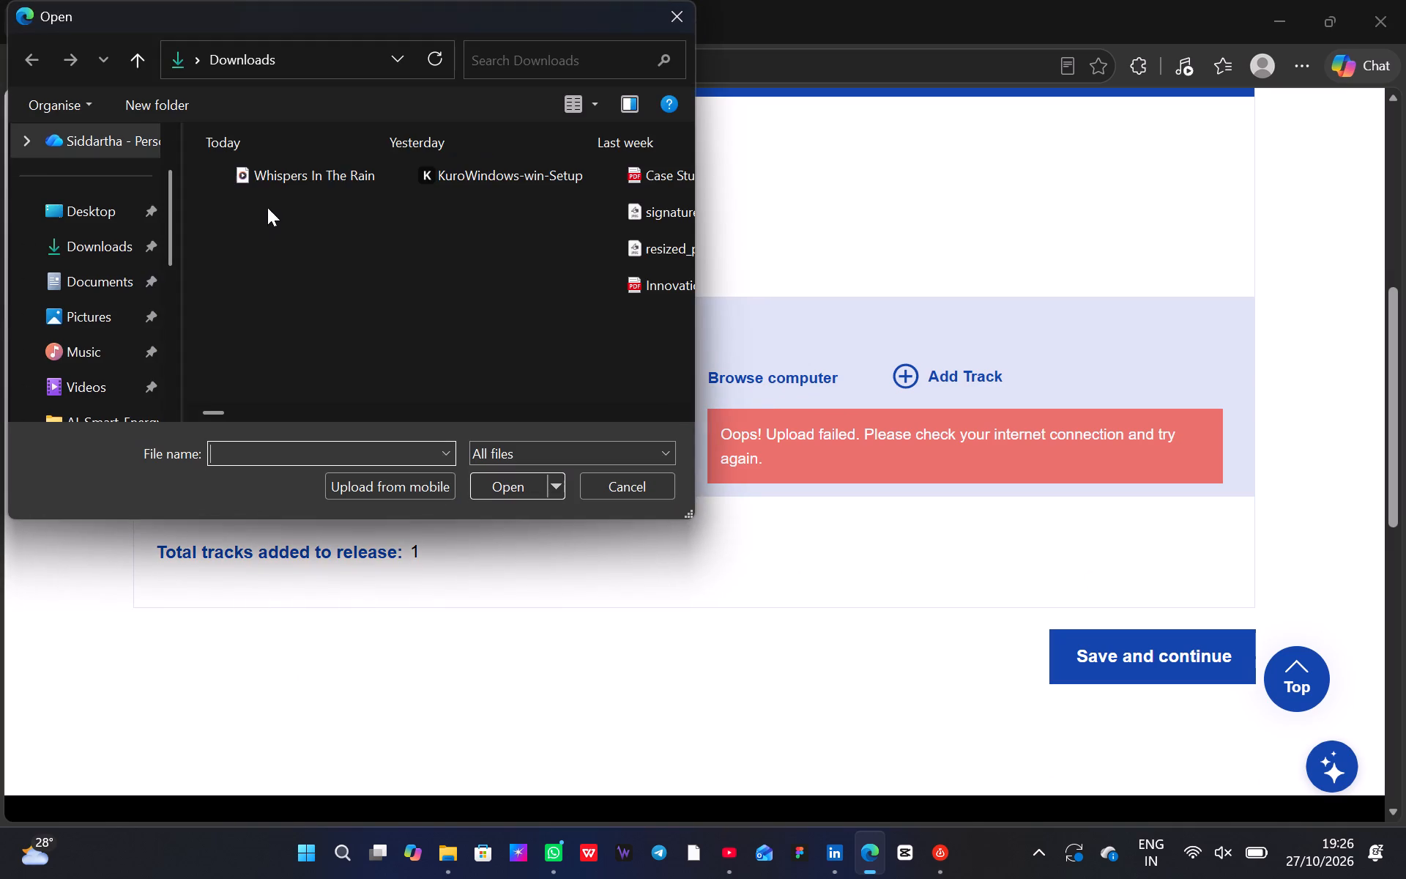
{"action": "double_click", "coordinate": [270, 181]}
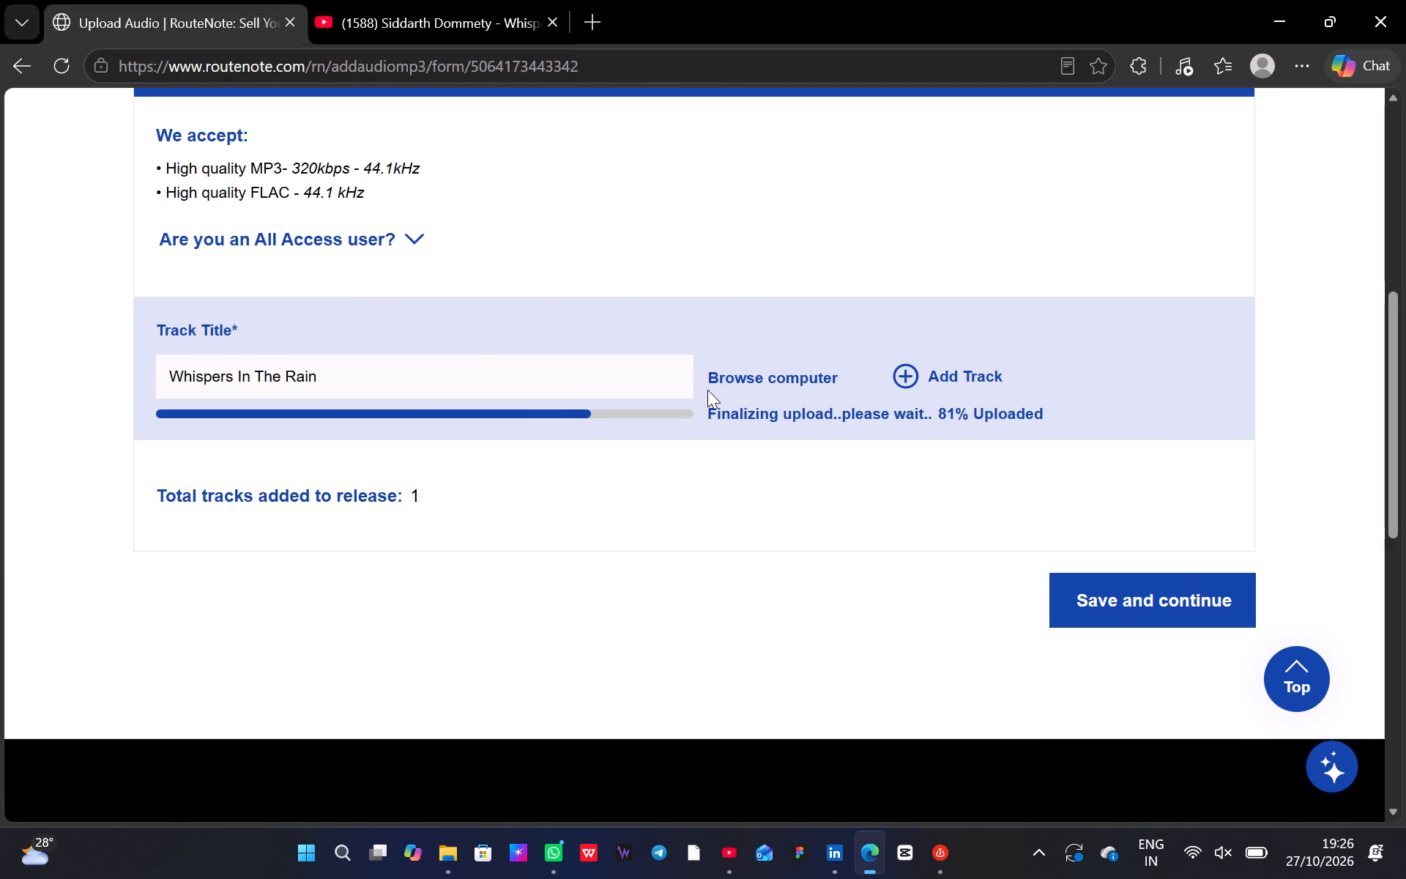
Reload the Upload Audio page, enter Whispers In The Rain as the track title and try uploading its MP3 from Downloads.
{"action": "left_click", "coordinate": [48, 71]}
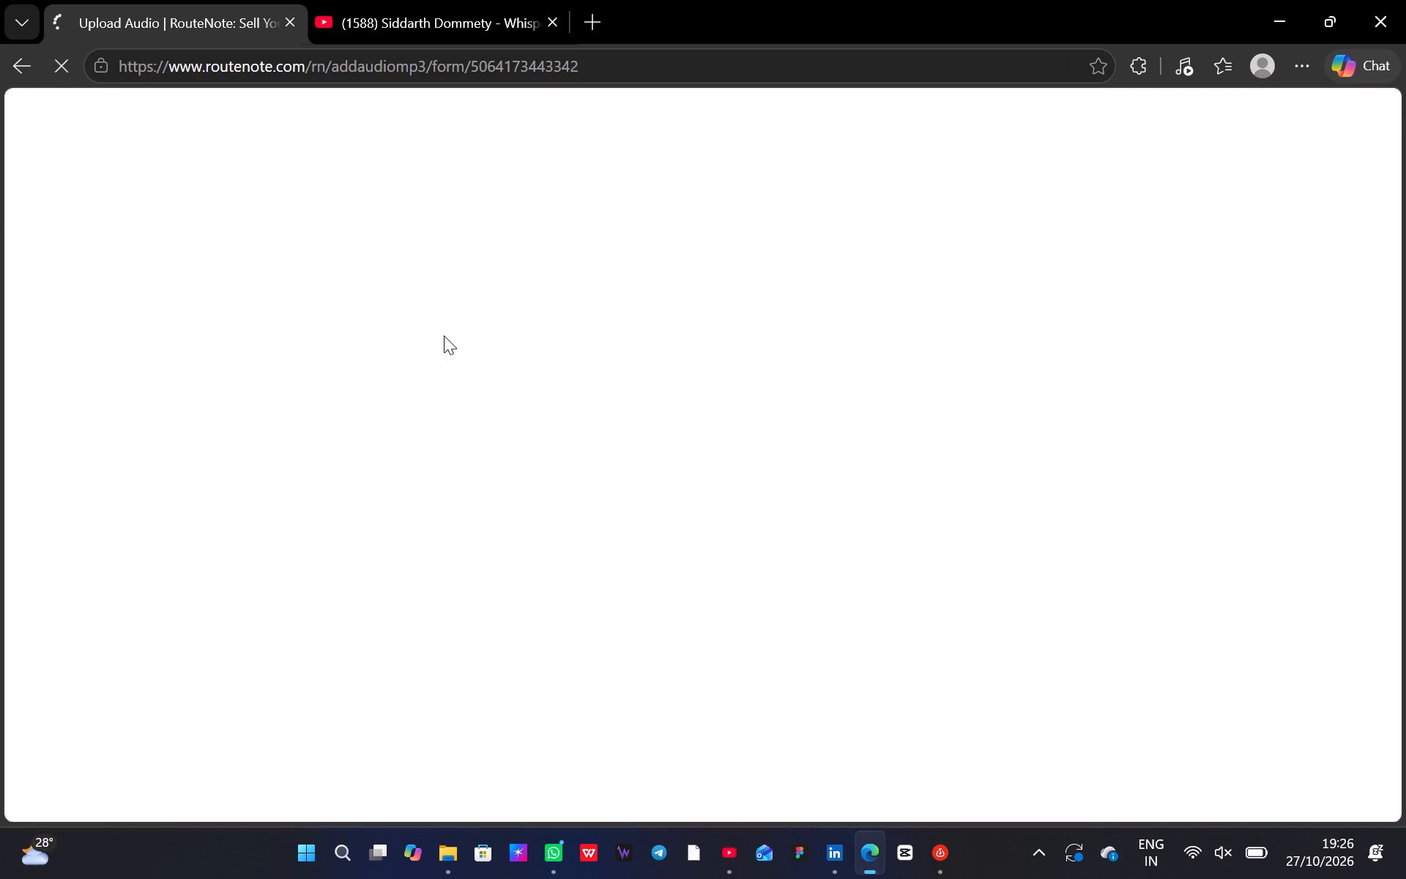
{"action": "left_click", "coordinate": [415, 384]}
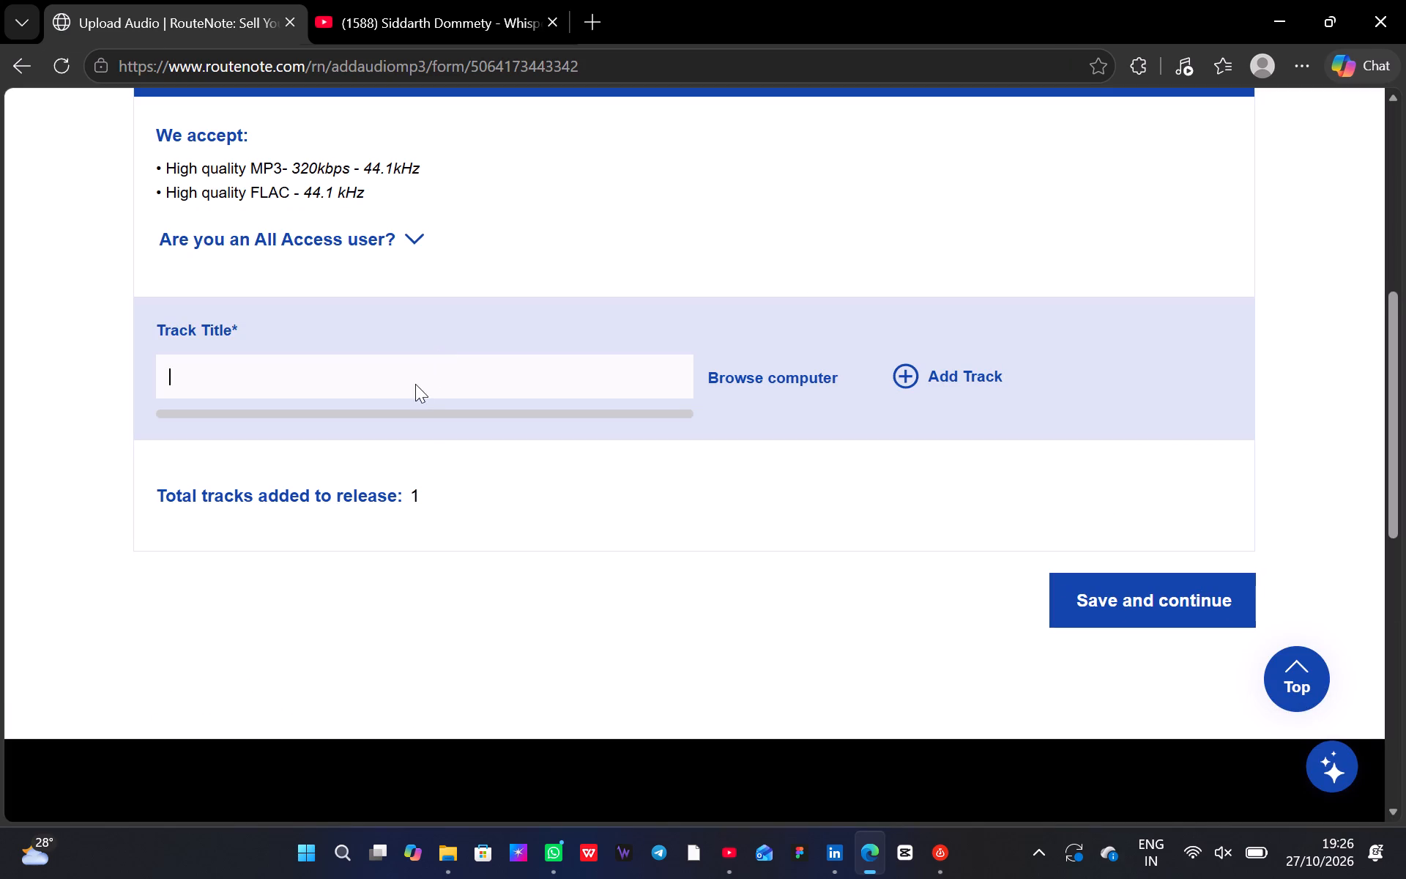
{"action": "key", "text": "ctrl+v"}
{"action": "scroll", "coordinate": [423, 423], "scroll_direction": "up", "scroll_amount": 7}
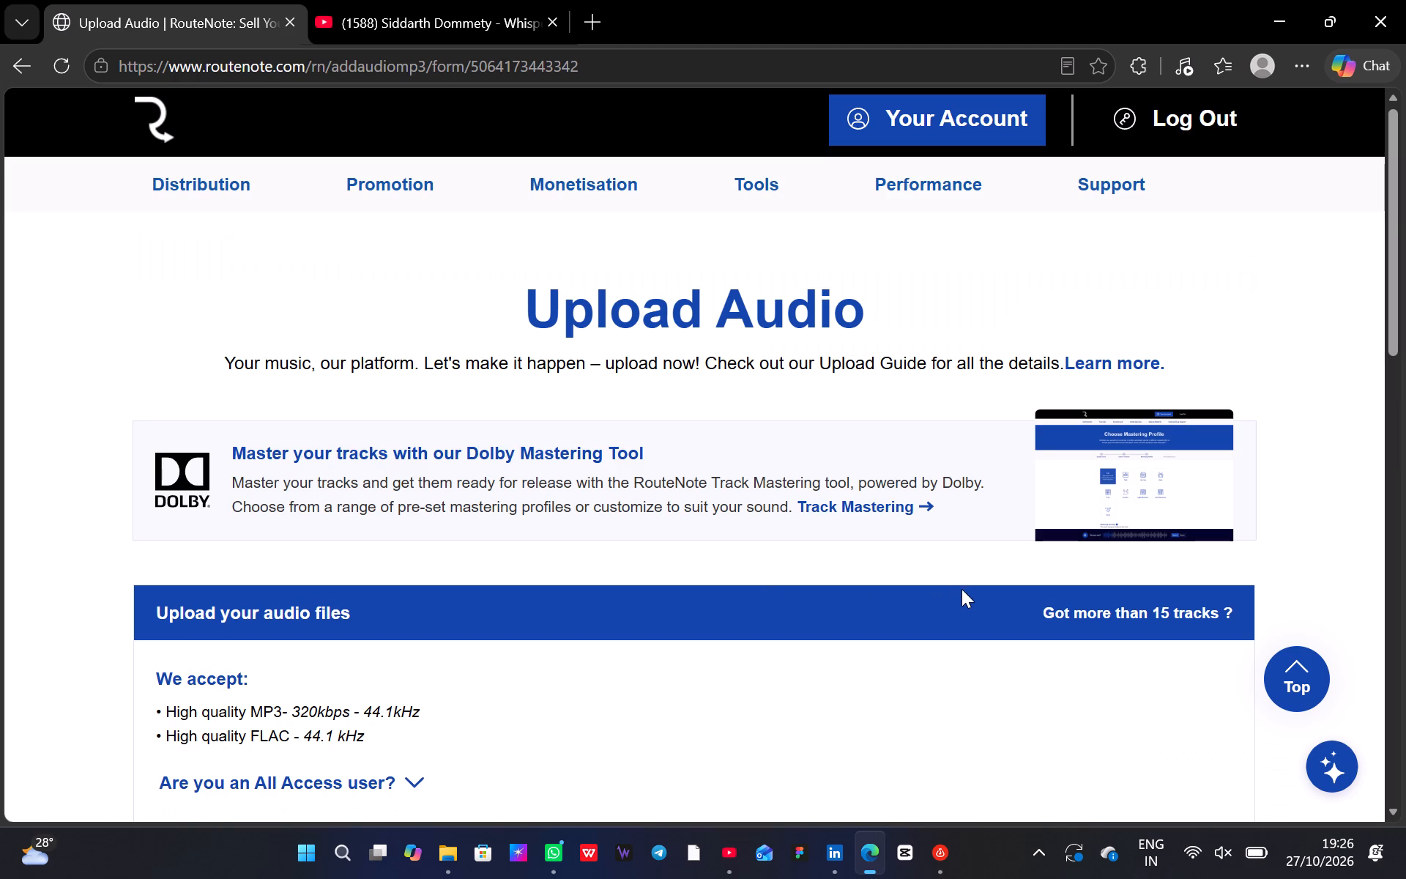
{"action": "scroll", "coordinate": [961, 589], "scroll_direction": "down", "scroll_amount": 4}
{"action": "left_click", "coordinate": [814, 484]}
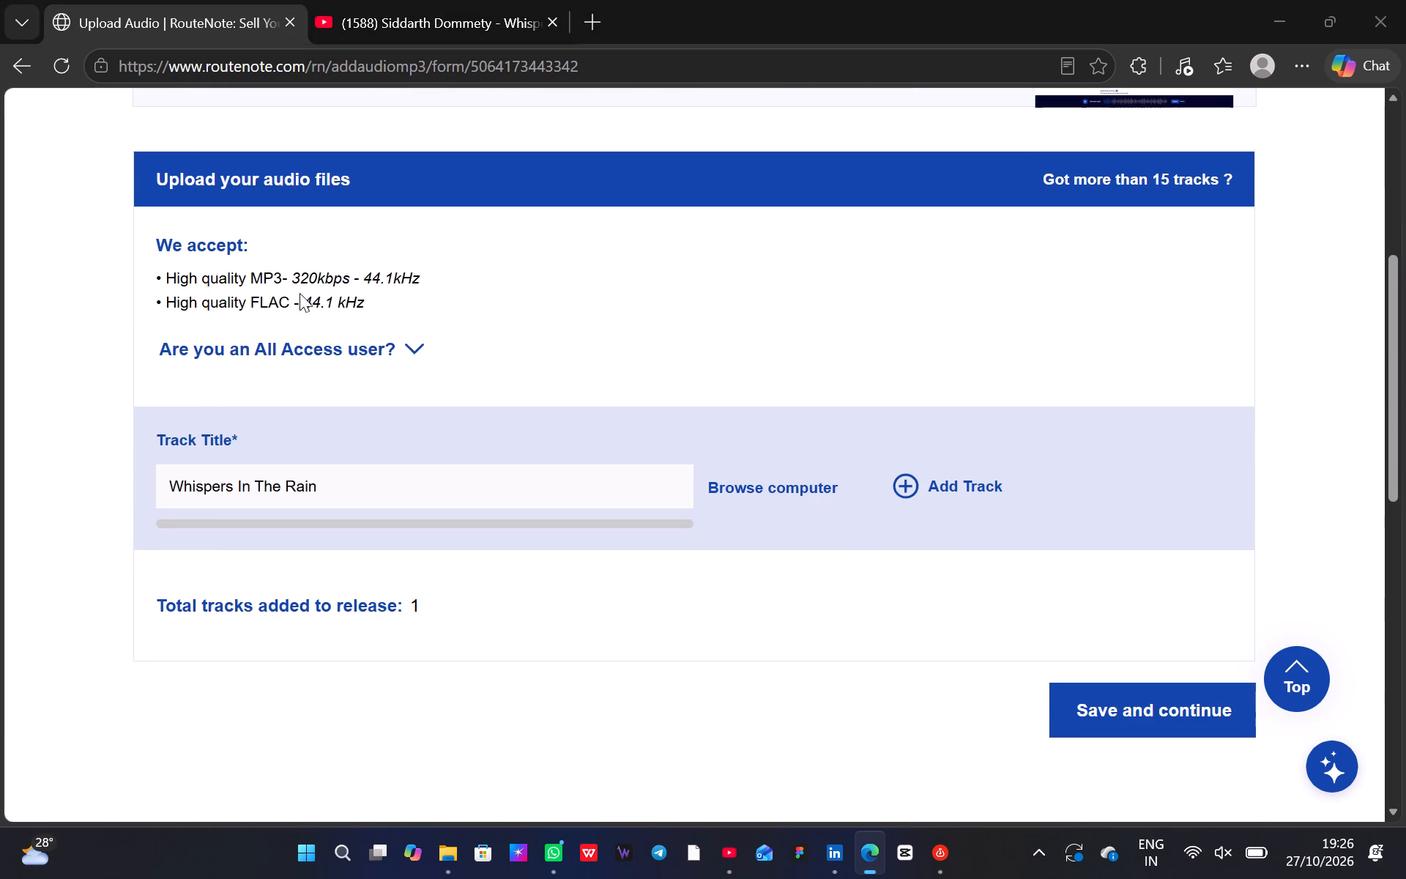
{"action": "double_click", "coordinate": [282, 177]}
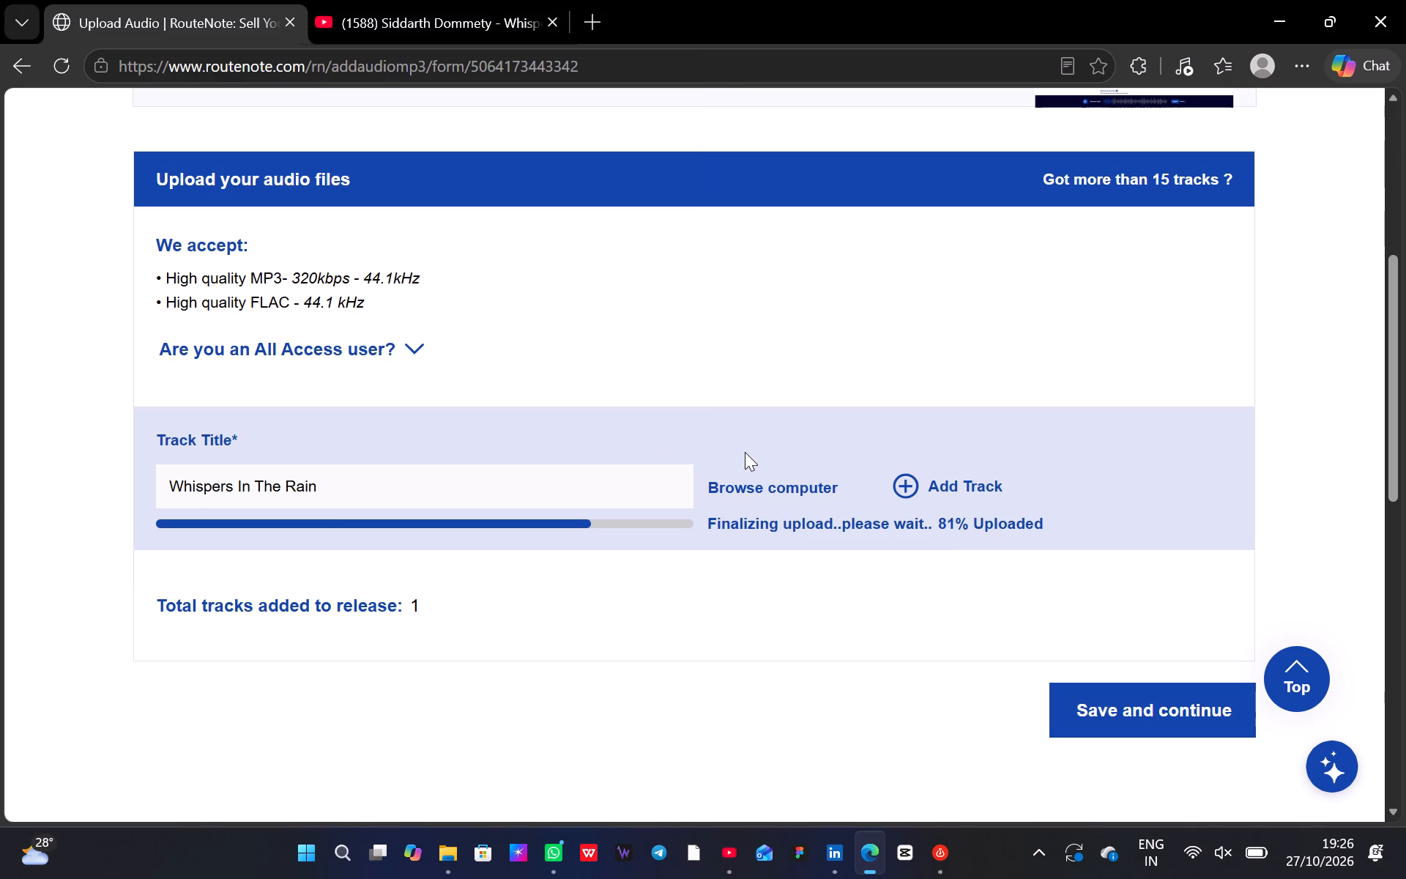
Turn on the computer's VPN connection.
{"action": "left_click", "coordinate": [1228, 845]}
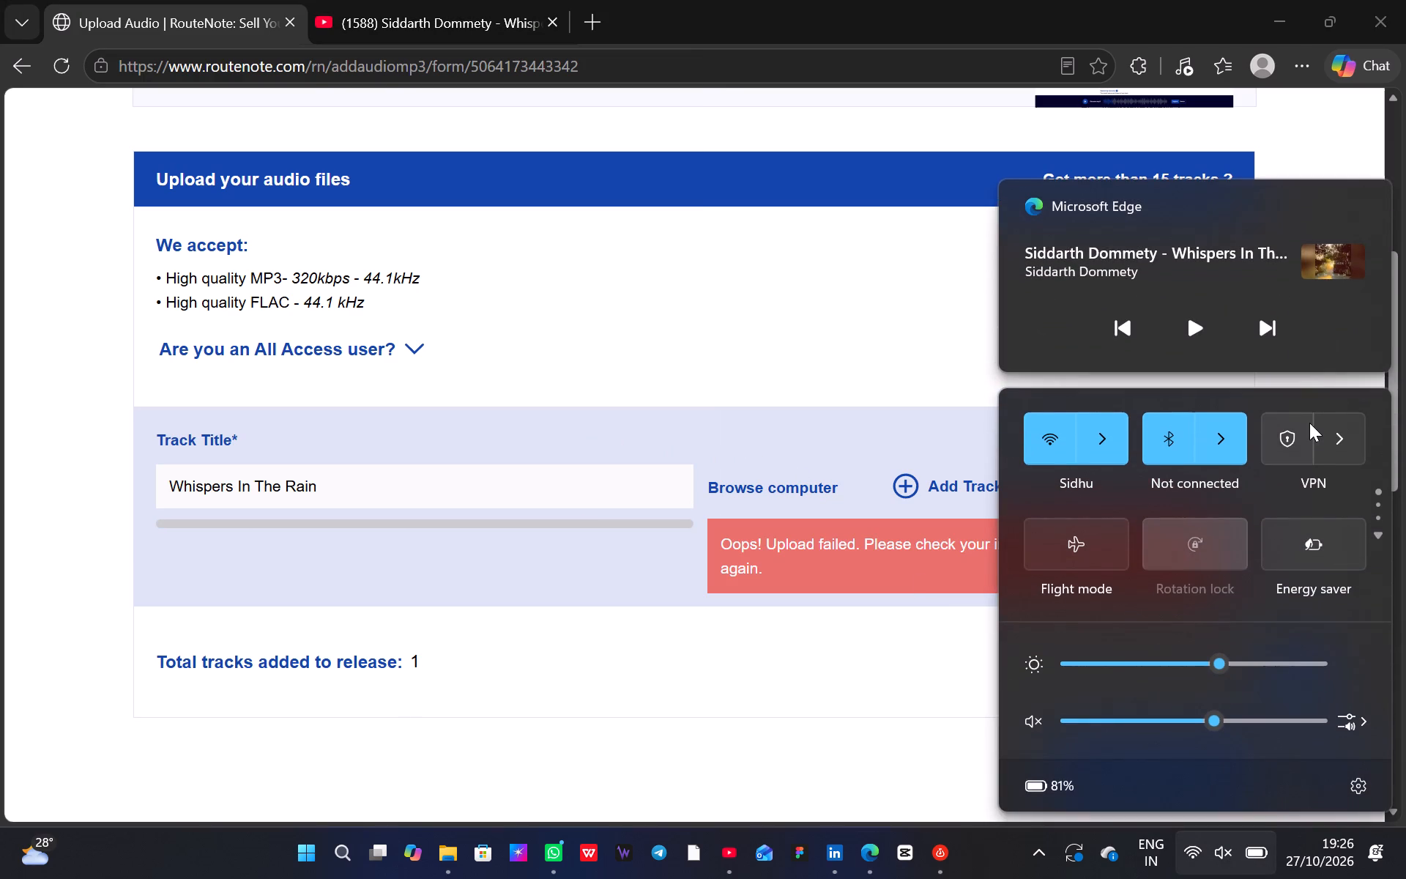
{"action": "left_click", "coordinate": [1306, 425]}
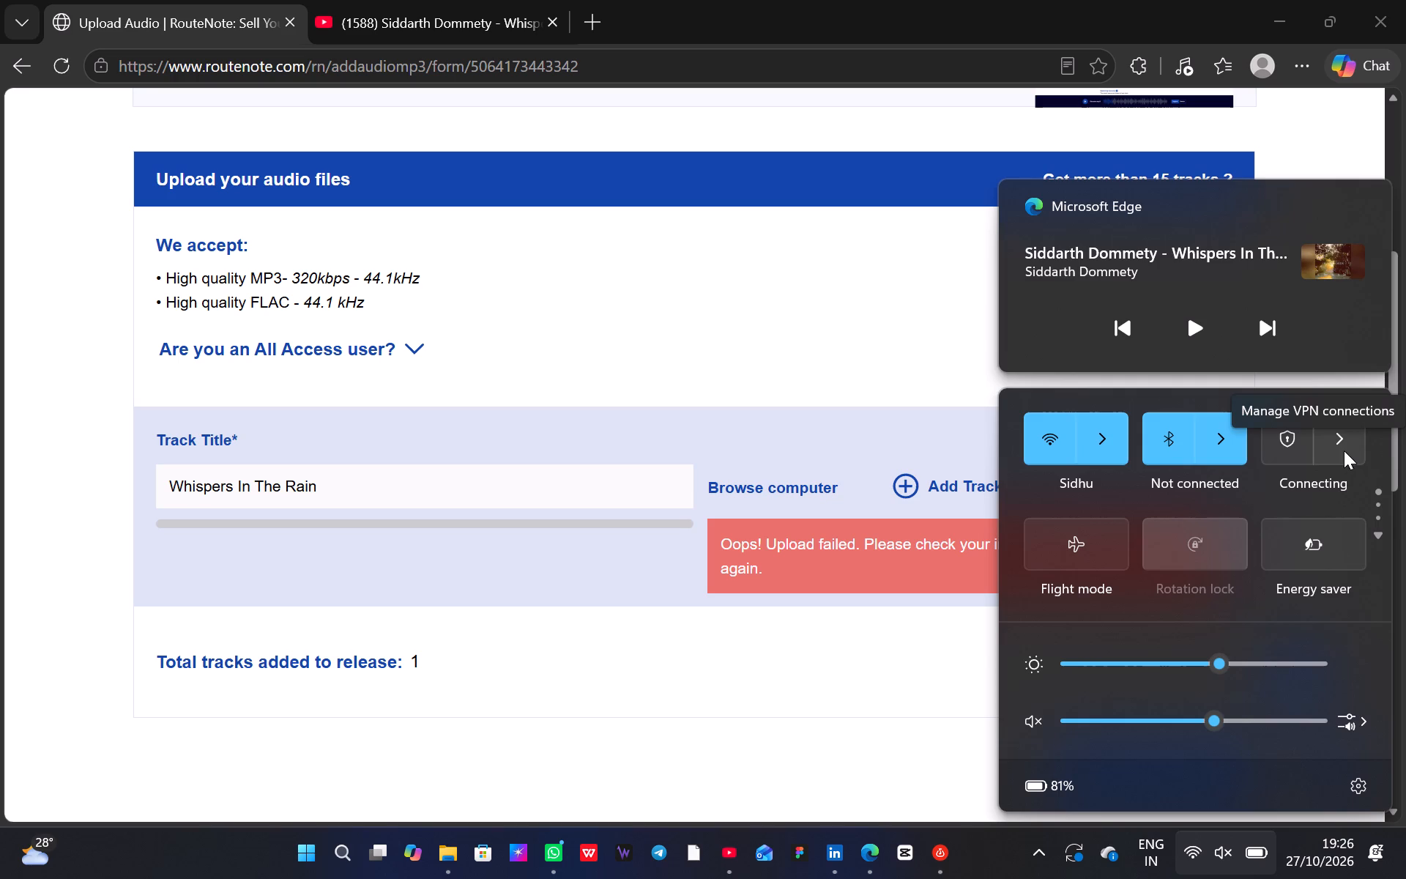
{"action": "left_click", "coordinate": [786, 415]}
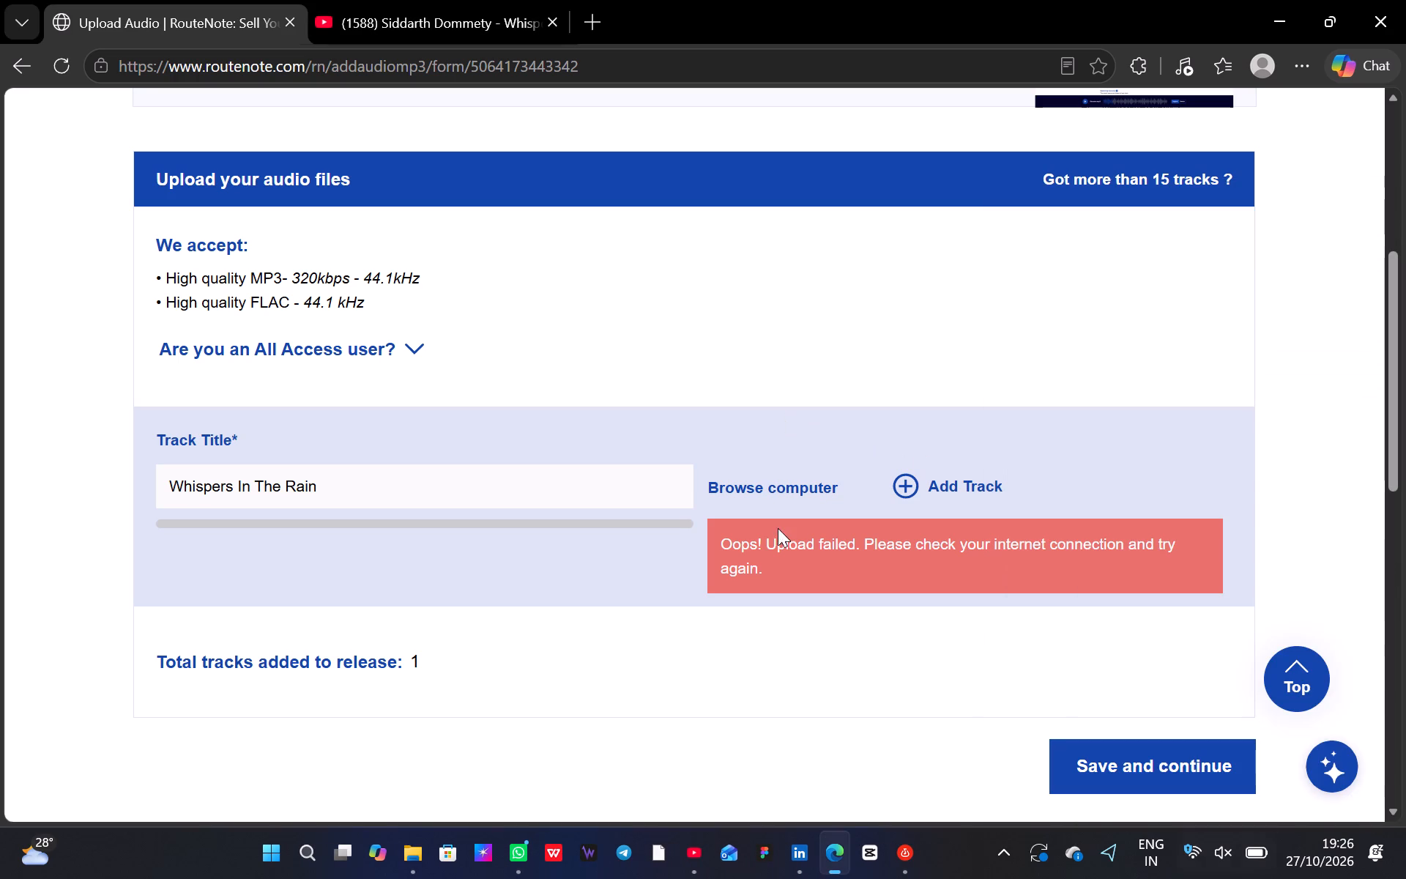
Retry the upload of the Whispers In The Rain MP3 from the Downloads folder as the track's audio.
{"action": "left_click", "coordinate": [767, 489]}
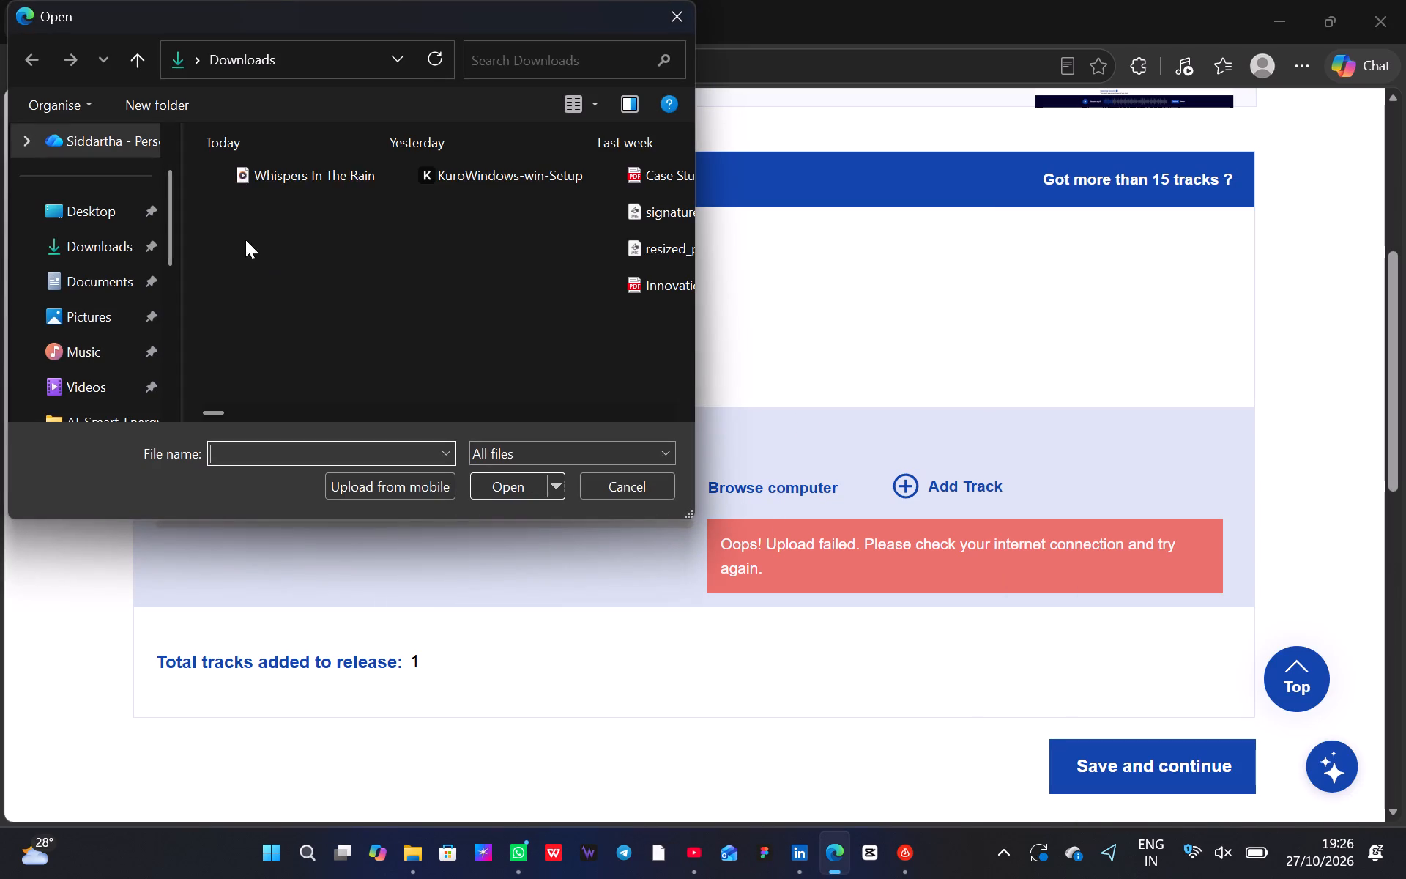
{"action": "double_click", "coordinate": [242, 175]}
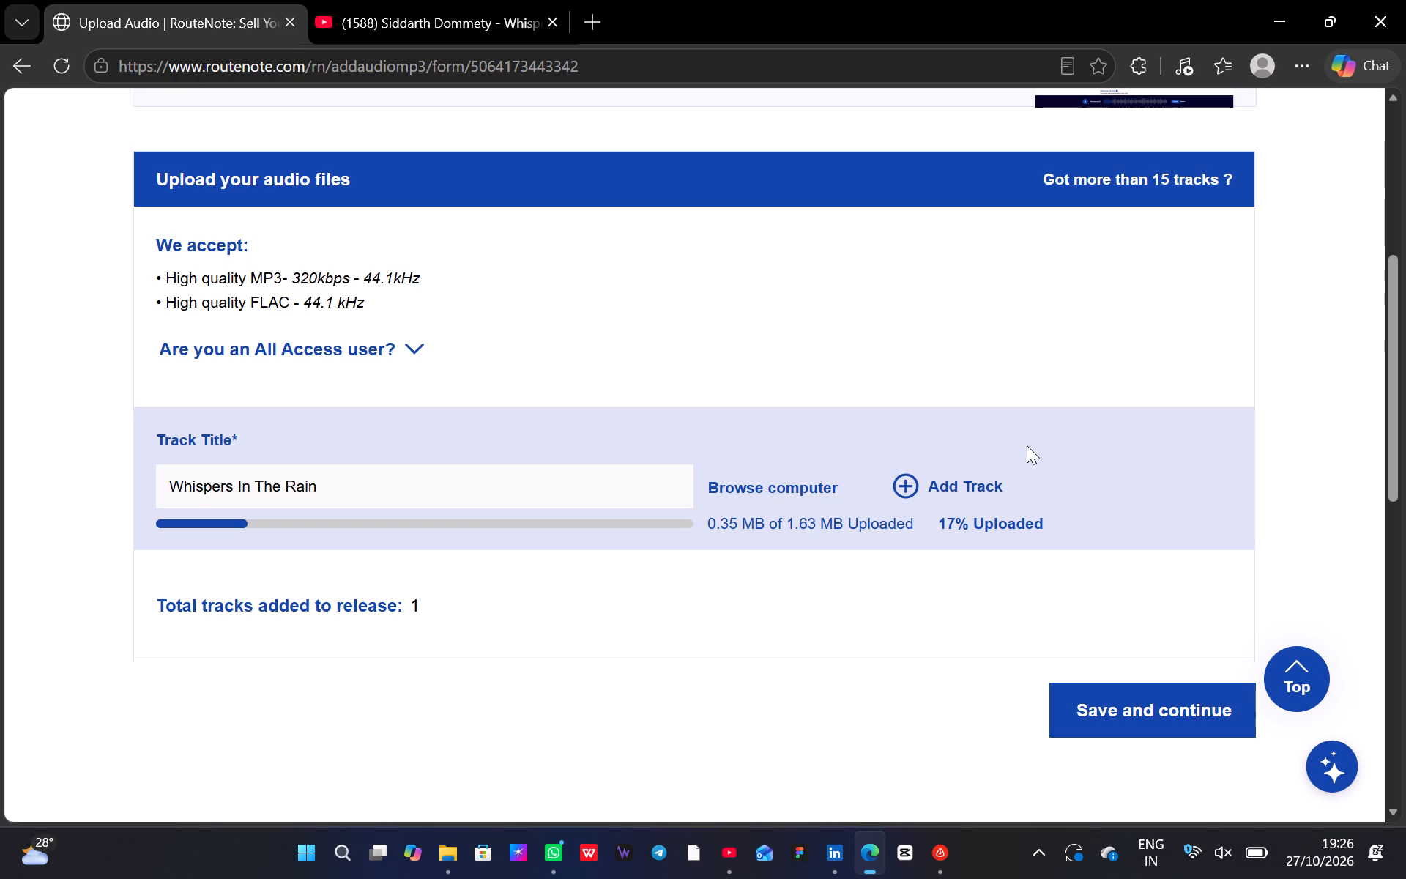
Read the All Access upload information and look over the Upload Audio page, including the track's upload progress.
{"action": "left_click", "coordinate": [410, 355]}
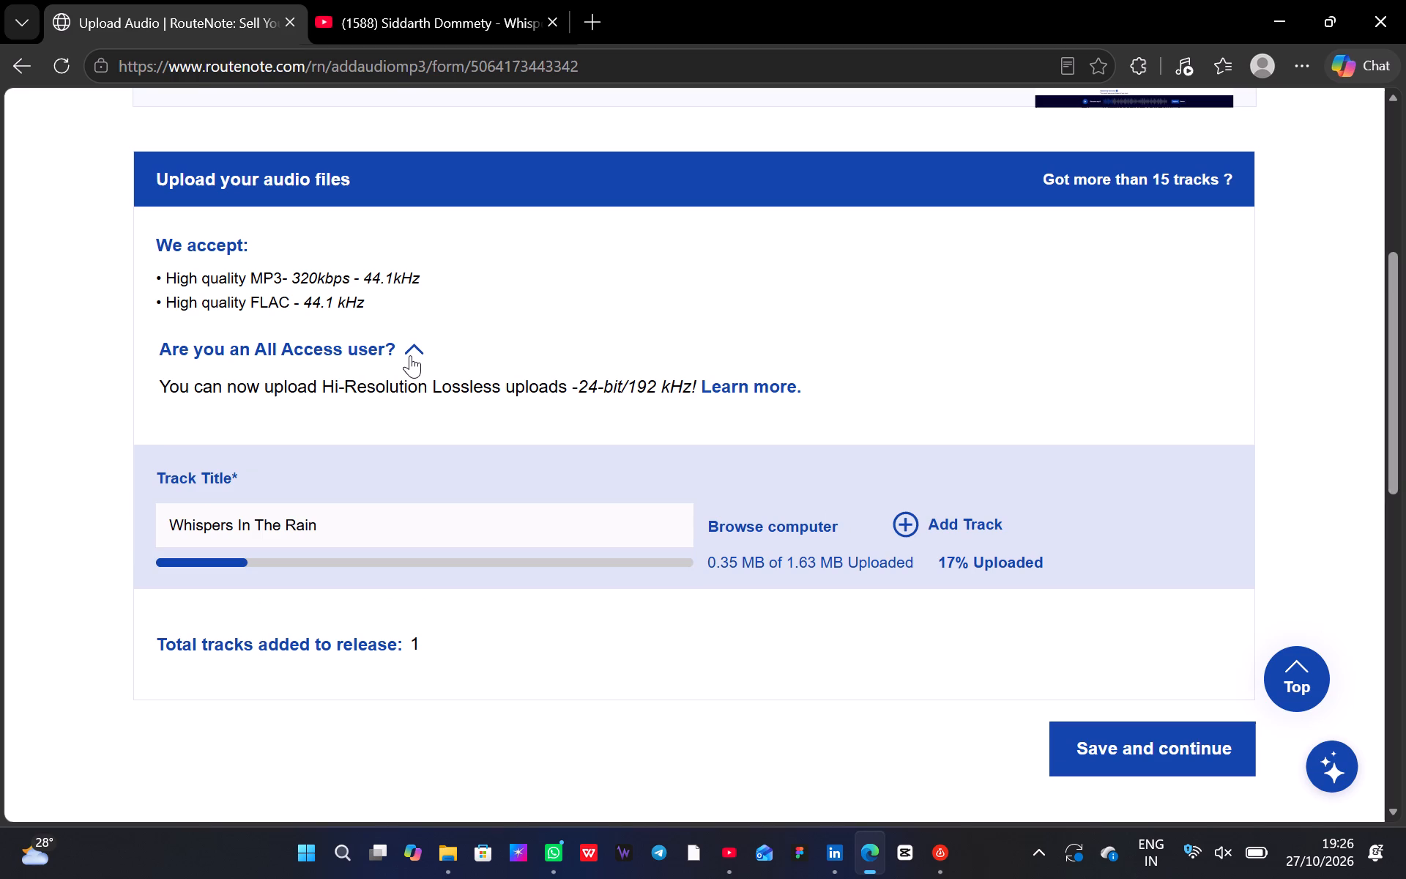
{"action": "left_click", "coordinate": [410, 355]}
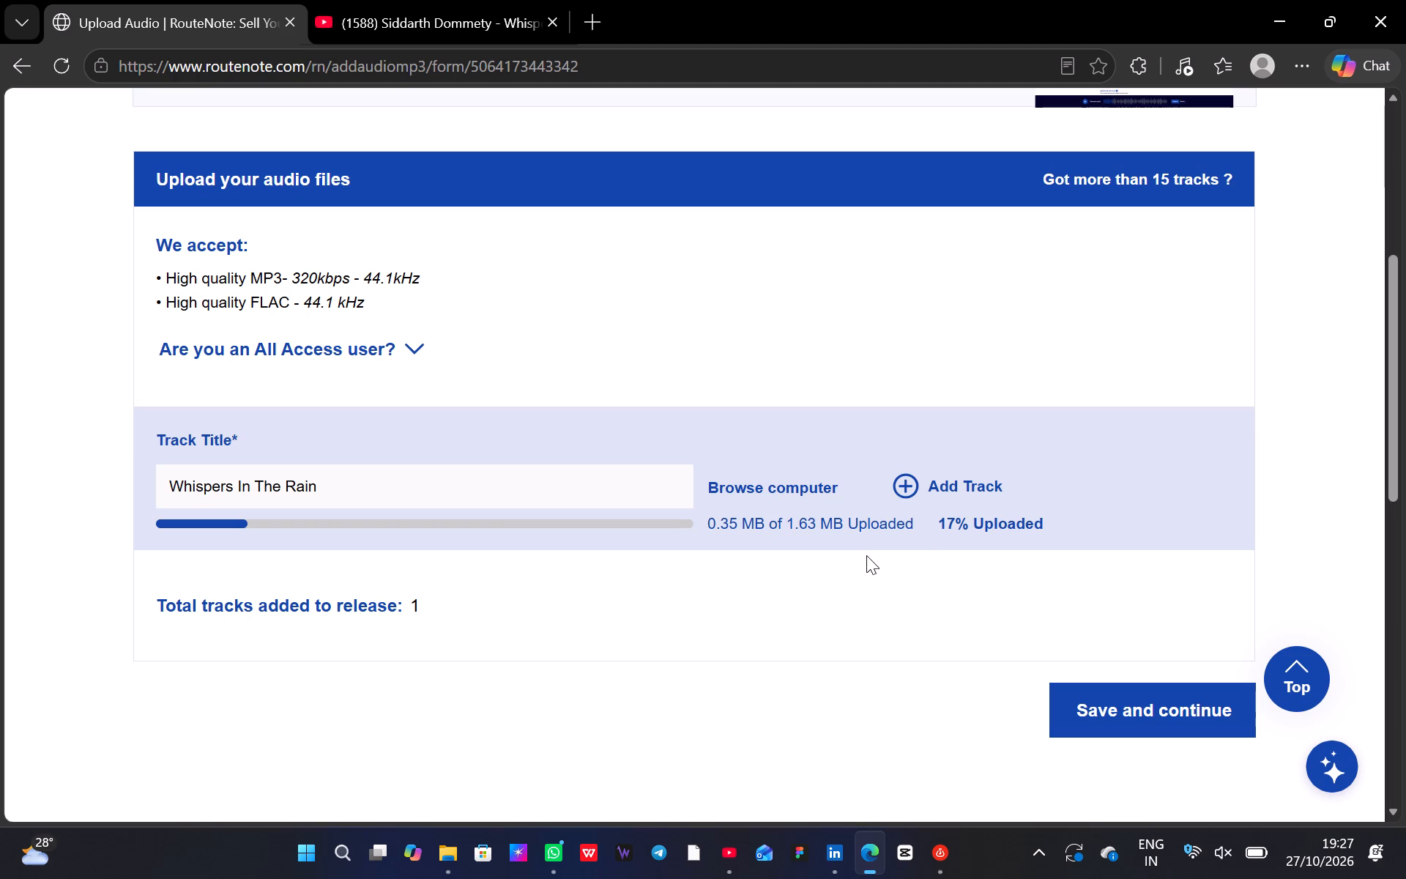
{"action": "scroll", "coordinate": [868, 555], "scroll_direction": "down", "scroll_amount": 1}
{"action": "scroll", "coordinate": [868, 555], "scroll_direction": "up", "scroll_amount": 1}
{"action": "scroll", "coordinate": [953, 530], "scroll_direction": "down", "scroll_amount": 2}
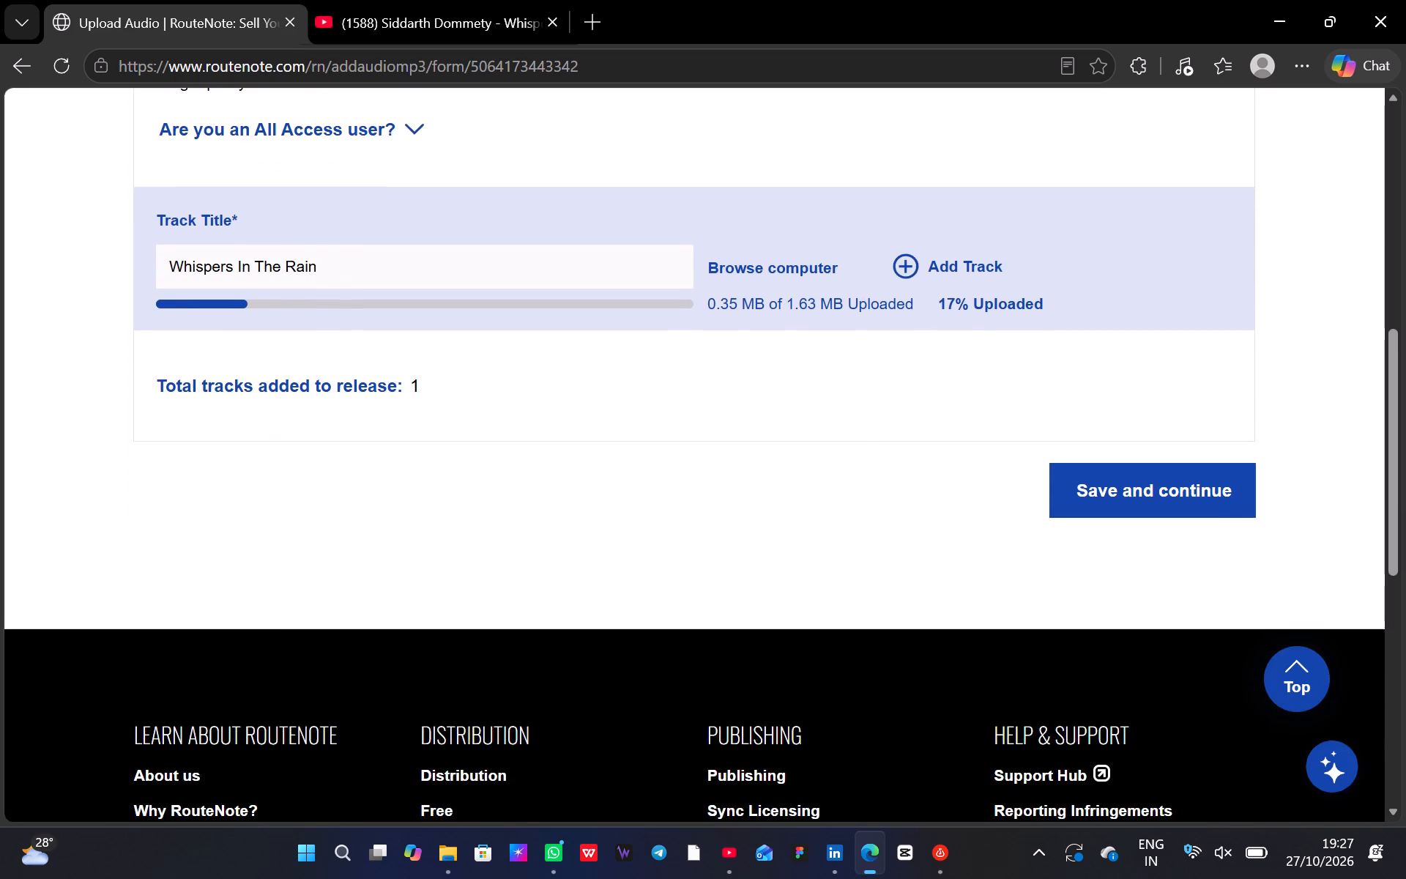
{"action": "scroll", "coordinate": [954, 530], "scroll_direction": "up", "scroll_amount": 6}
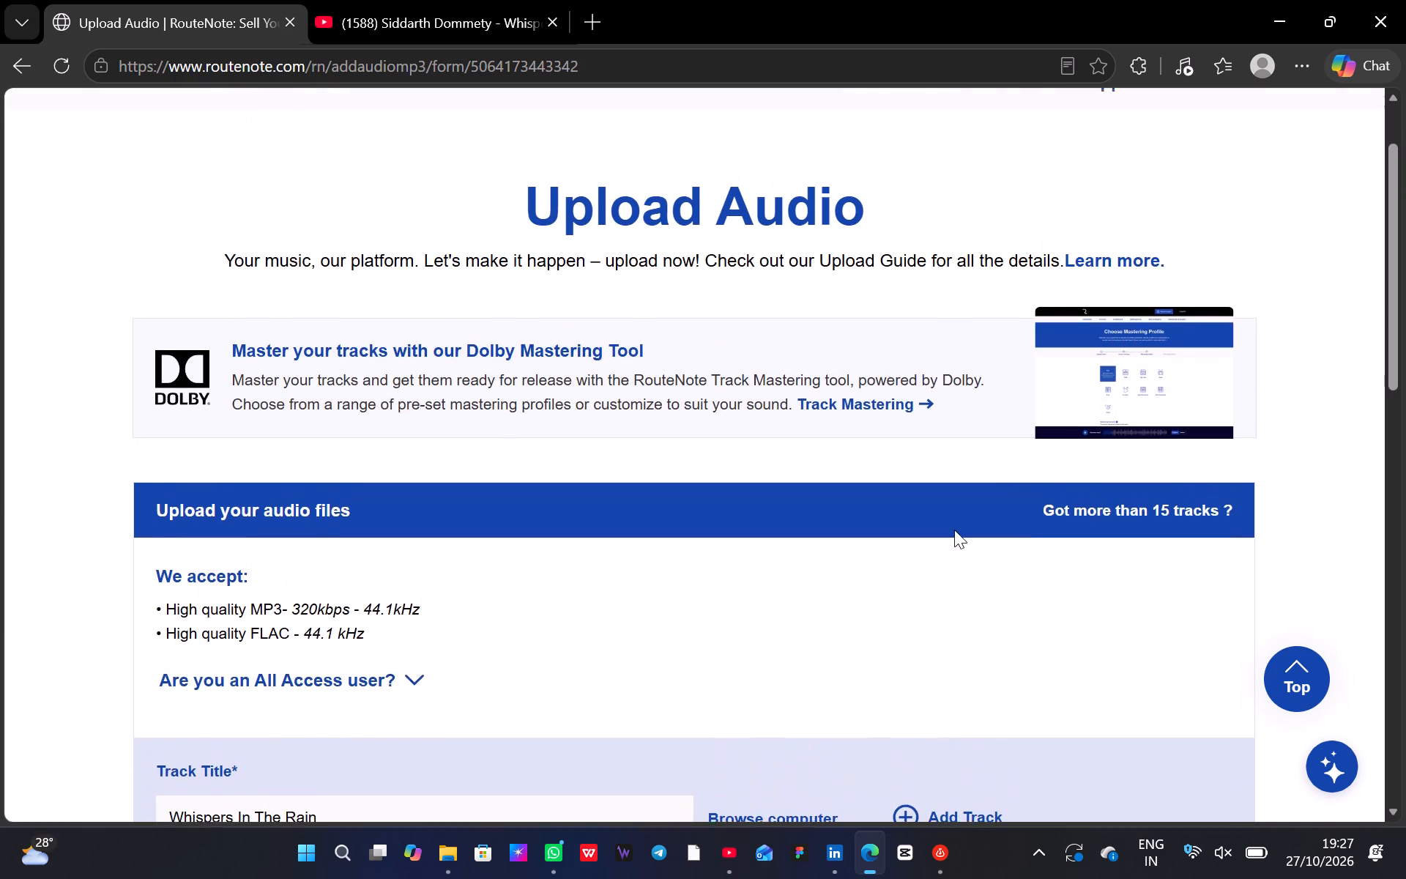
{"action": "scroll", "coordinate": [954, 530], "scroll_direction": "up", "scroll_amount": 5}
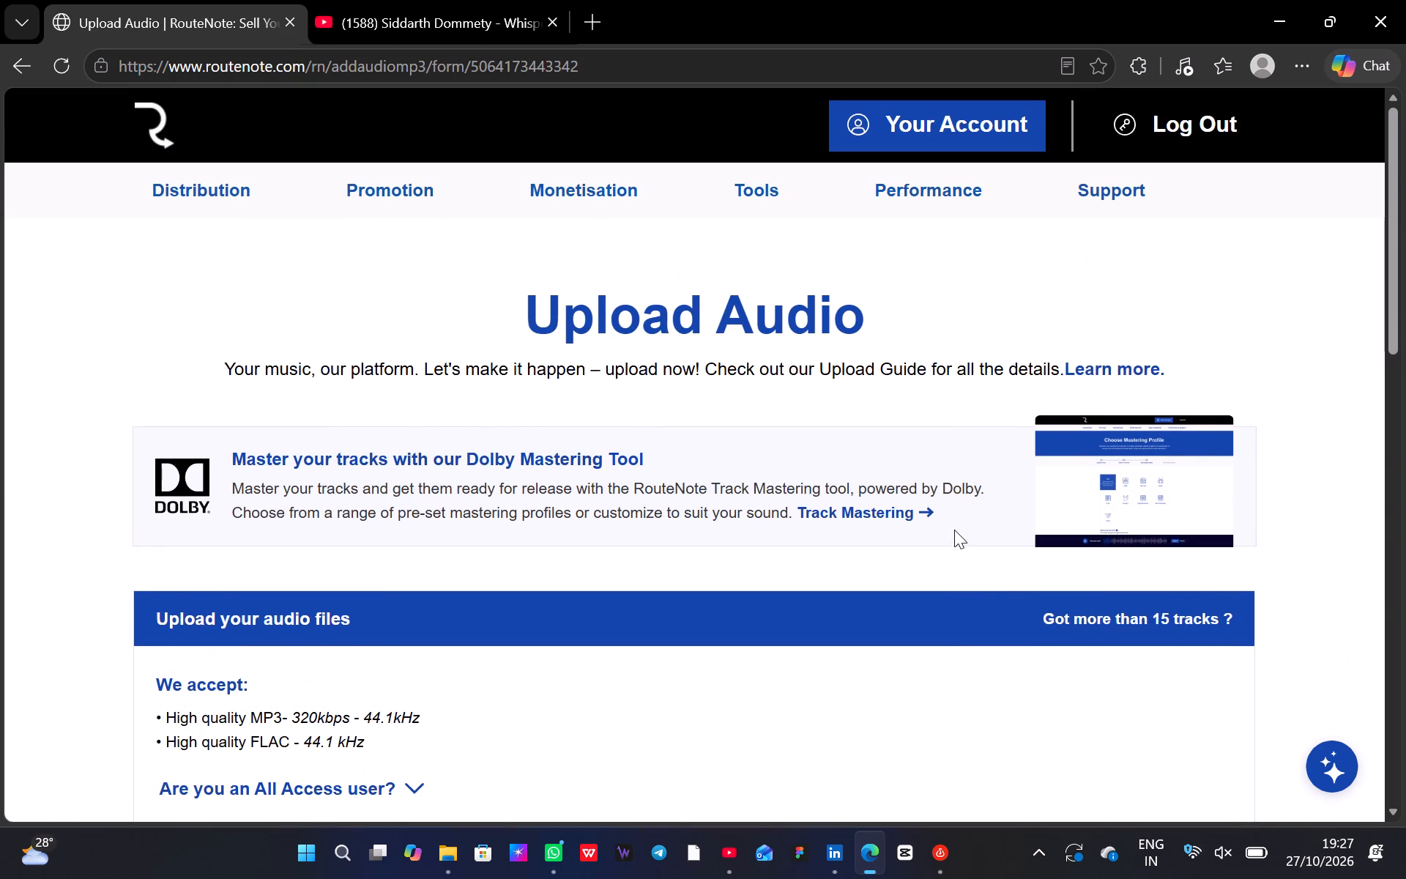
{"action": "scroll", "coordinate": [954, 530], "scroll_direction": "down", "scroll_amount": 4}
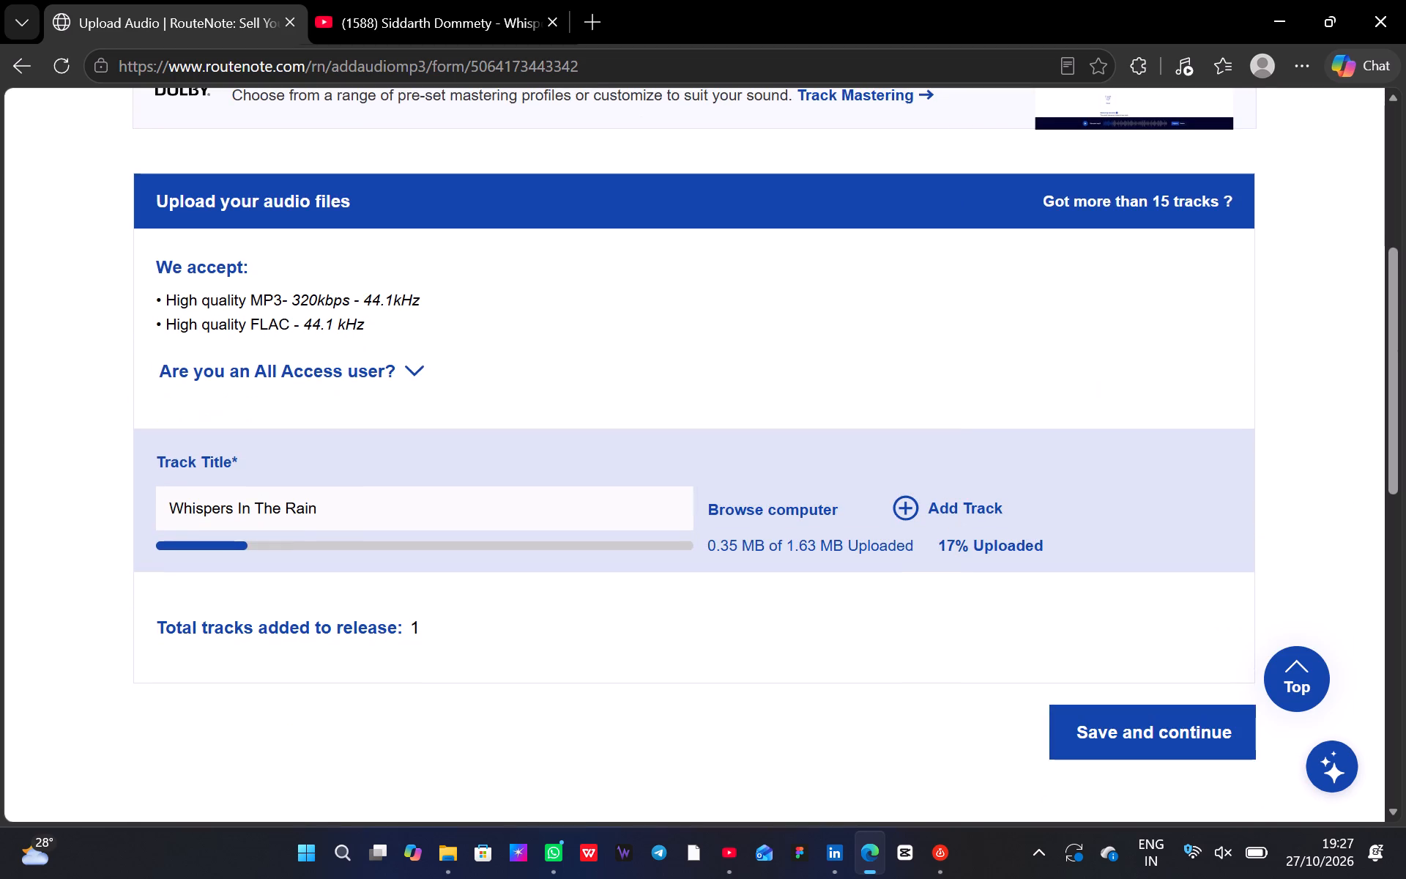
{"action": "scroll", "coordinate": [954, 530], "scroll_direction": "down", "scroll_amount": 1}
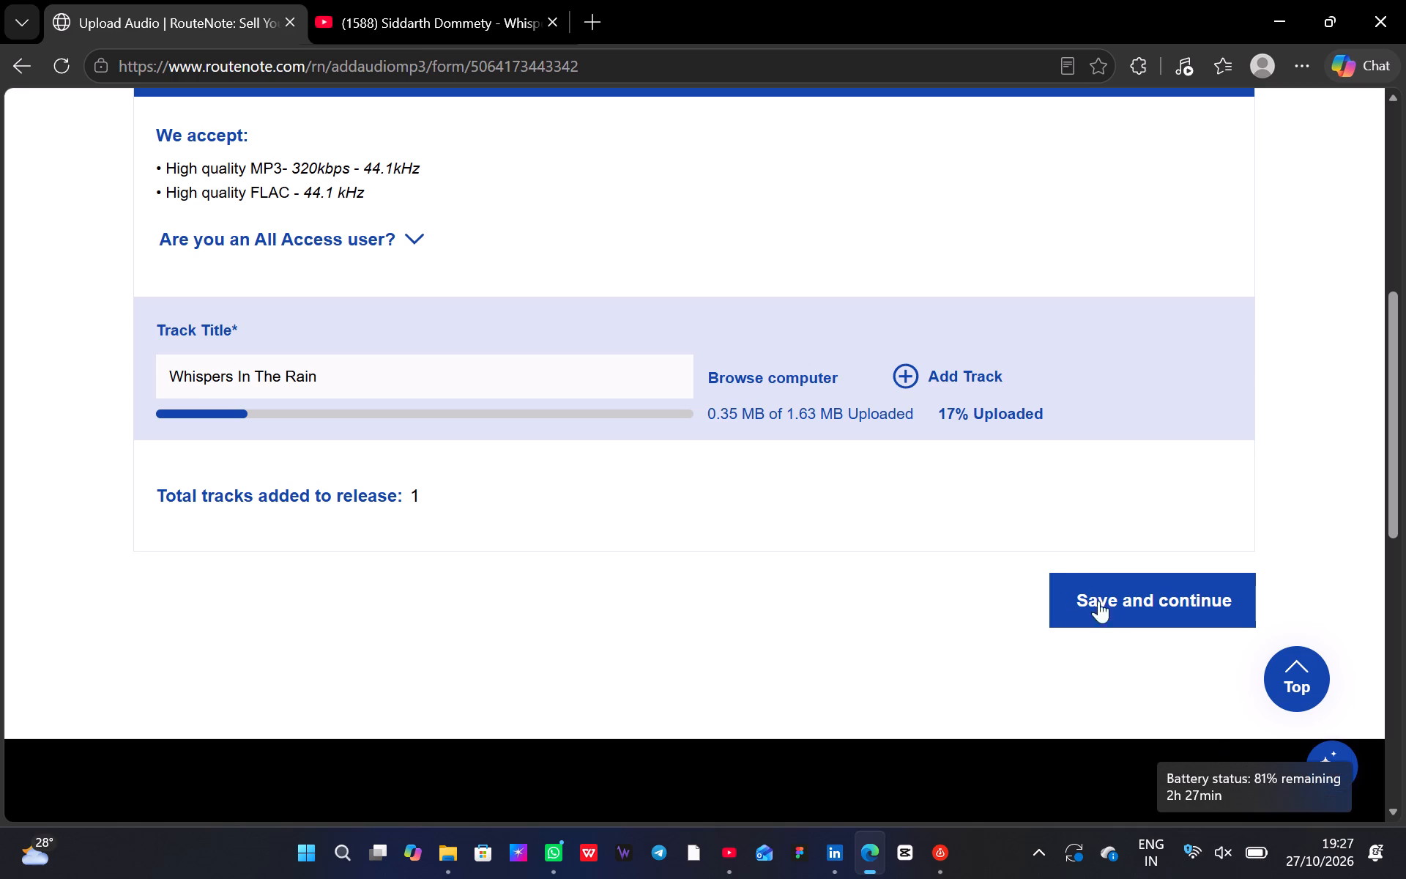
Retry uploading the Whispers In The Rain MP3 from the Downloads folder as the track's audio.
{"action": "left_click", "coordinate": [803, 385]}
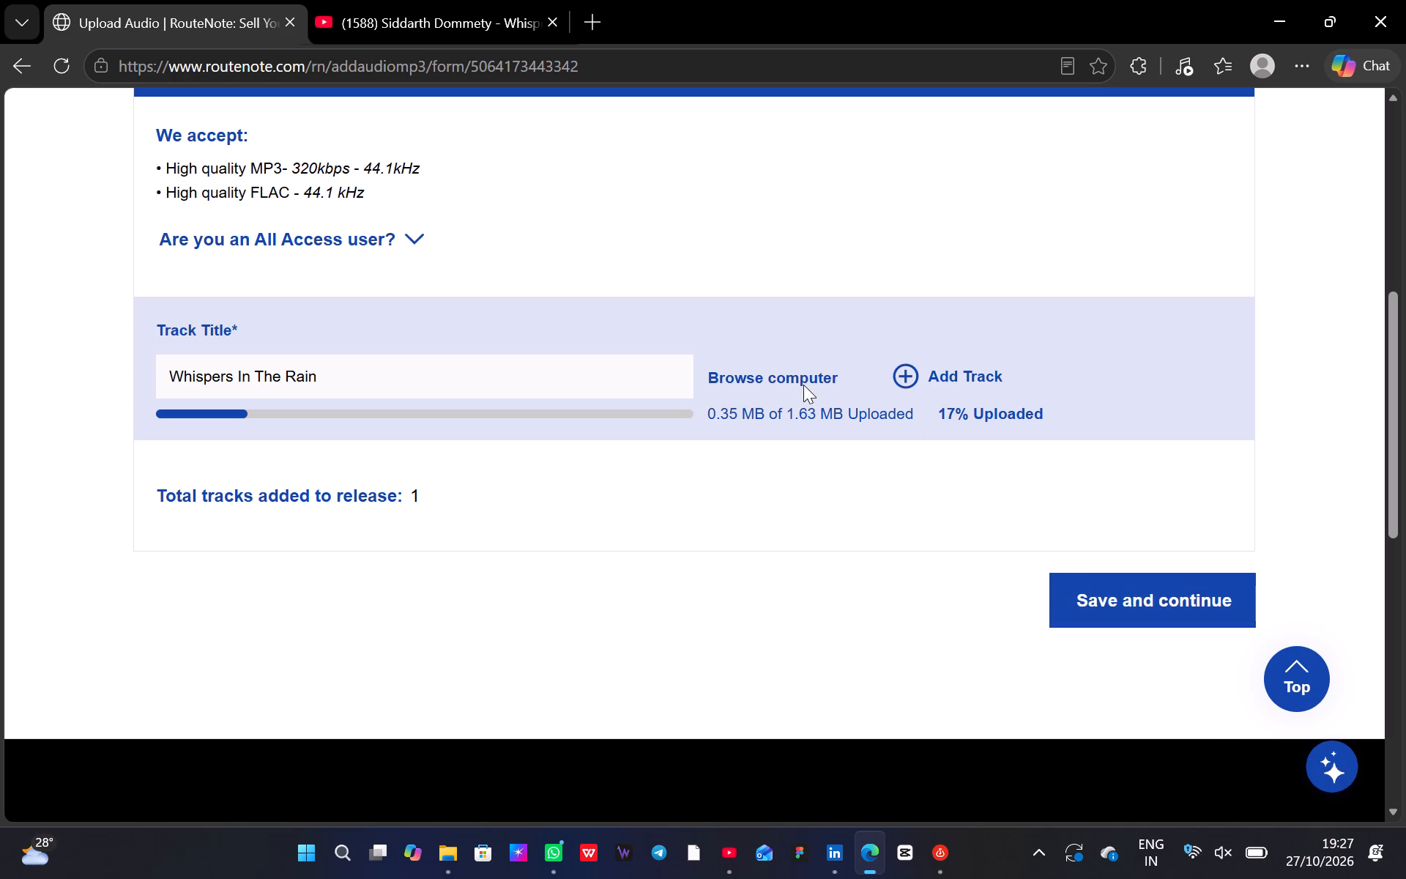
{"action": "double_click", "coordinate": [302, 191]}
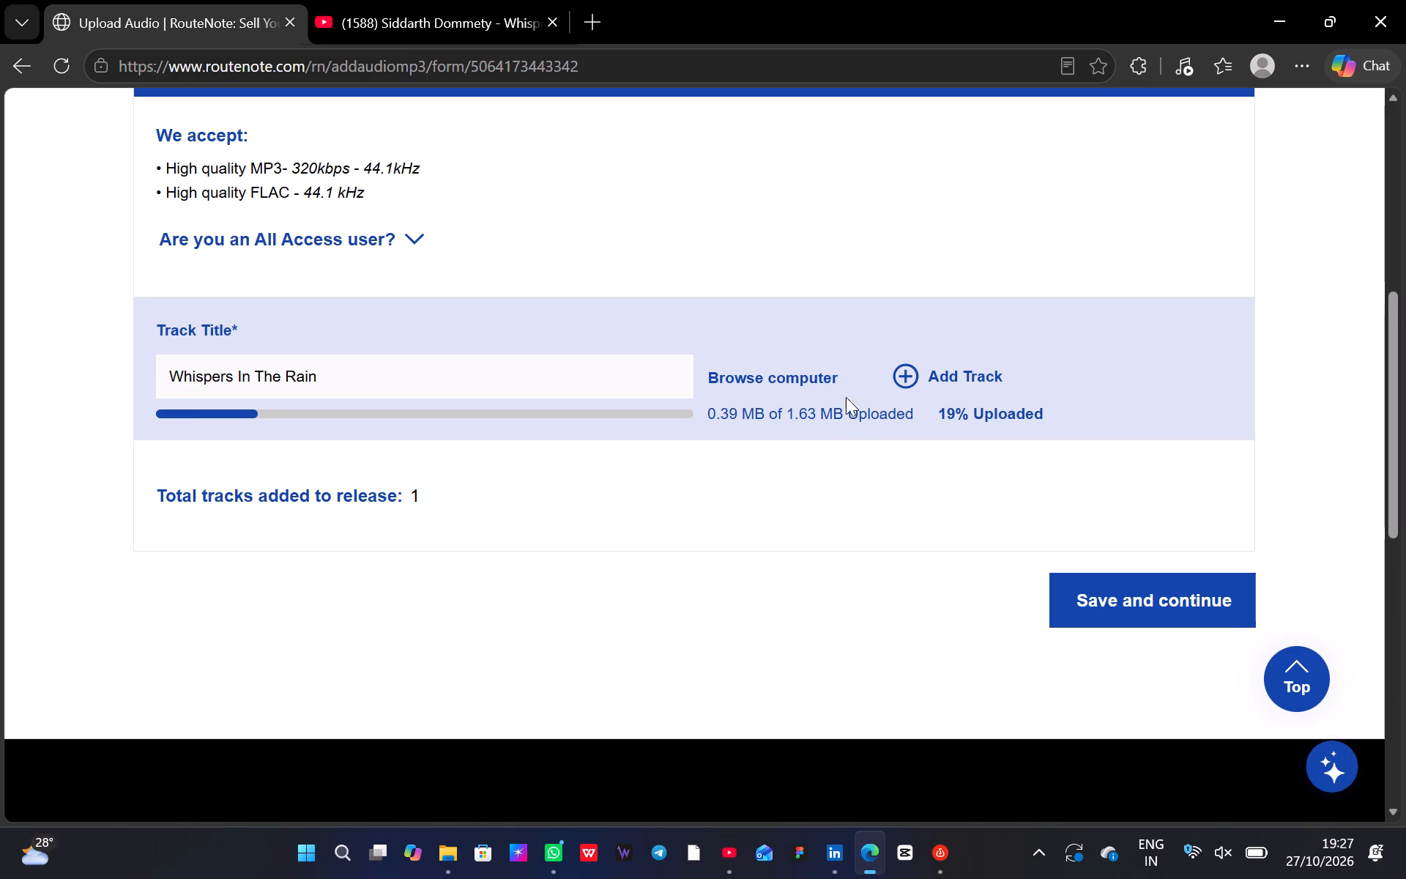
{"action": "left_click", "coordinate": [801, 375]}
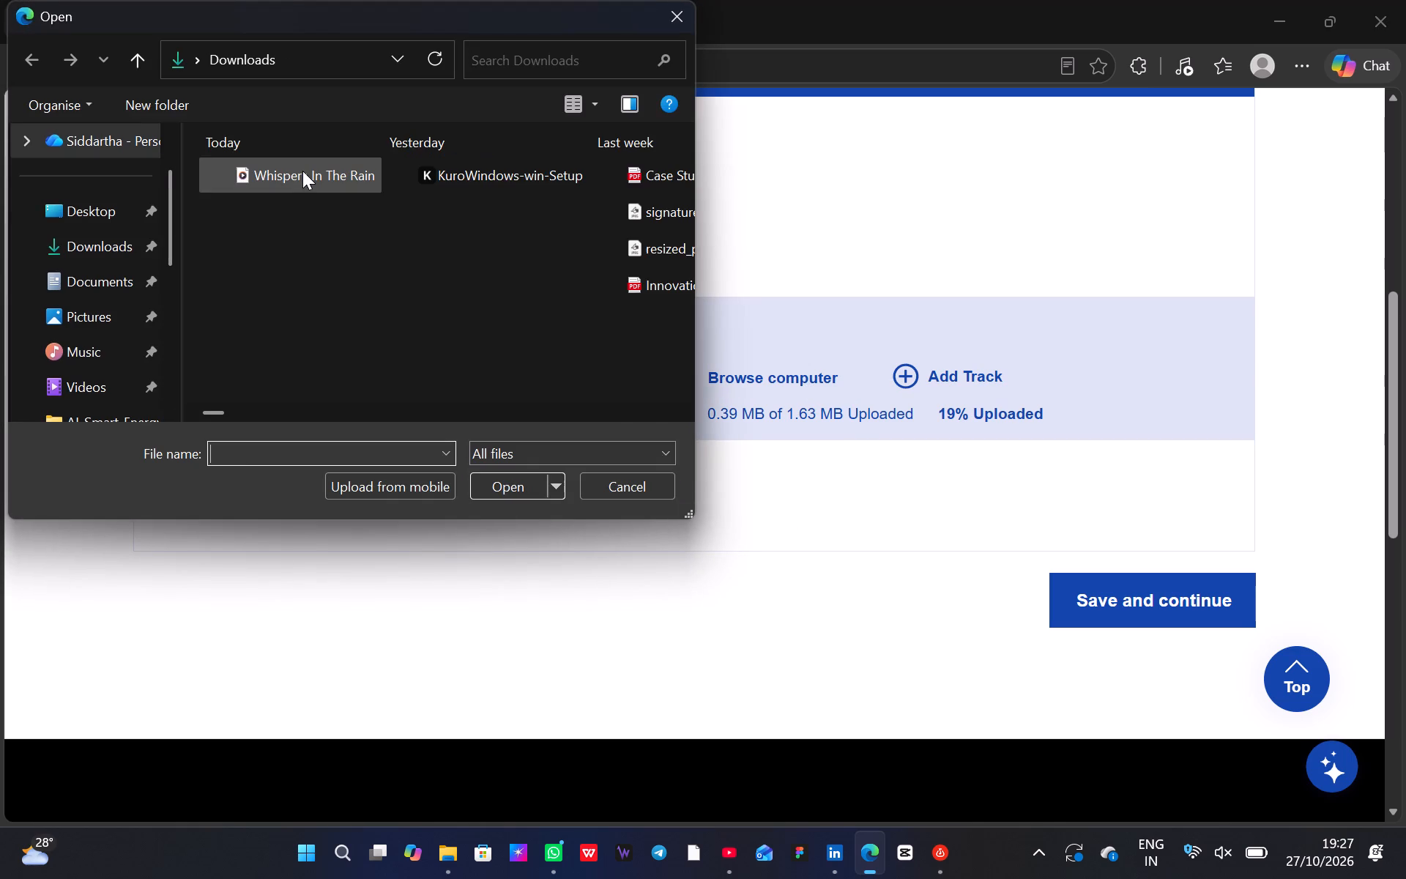
{"action": "double_click", "coordinate": [302, 171]}
{"action": "left_click", "coordinate": [754, 377]}
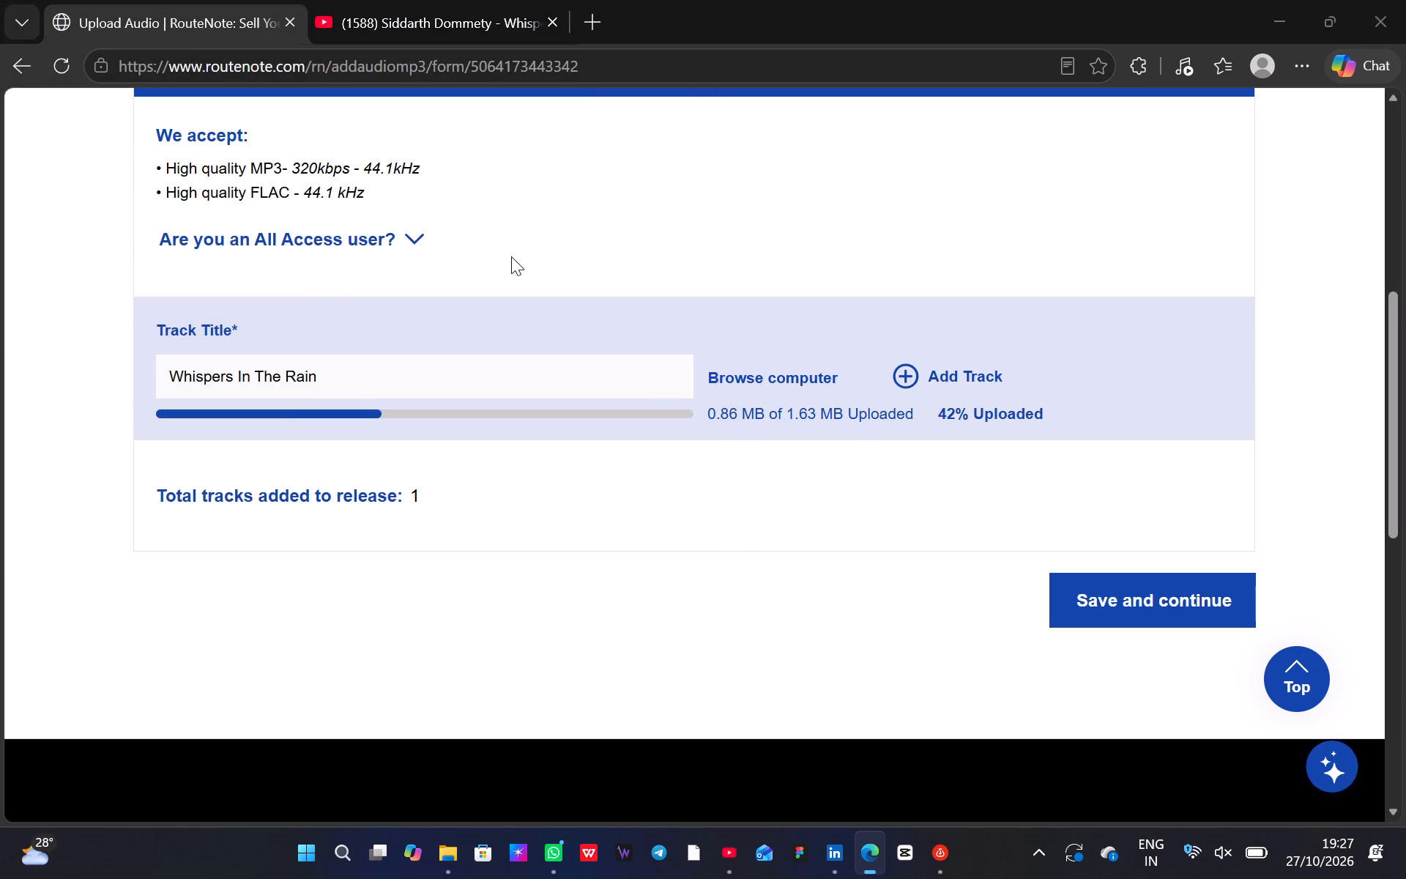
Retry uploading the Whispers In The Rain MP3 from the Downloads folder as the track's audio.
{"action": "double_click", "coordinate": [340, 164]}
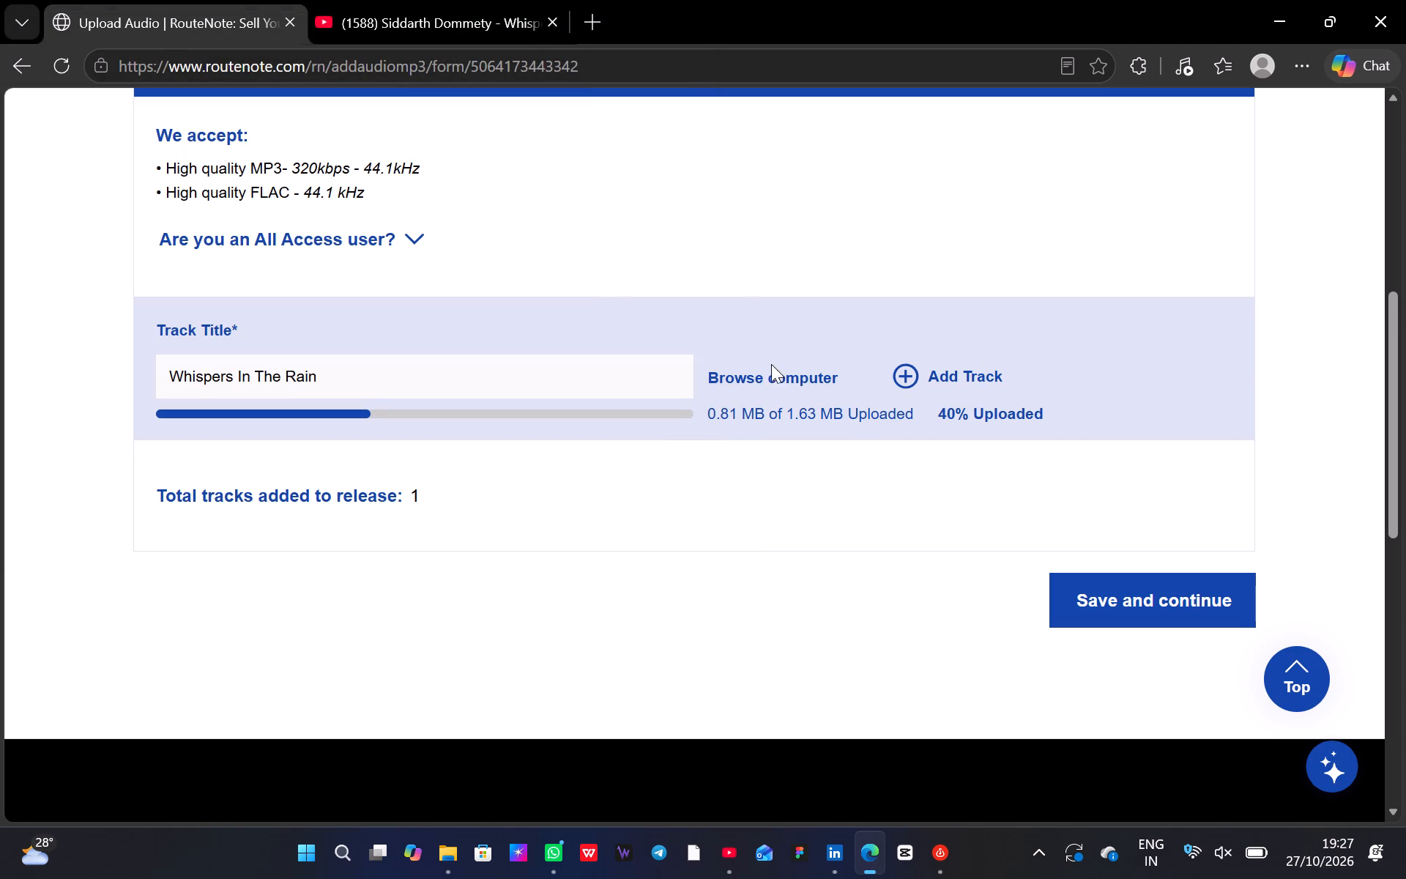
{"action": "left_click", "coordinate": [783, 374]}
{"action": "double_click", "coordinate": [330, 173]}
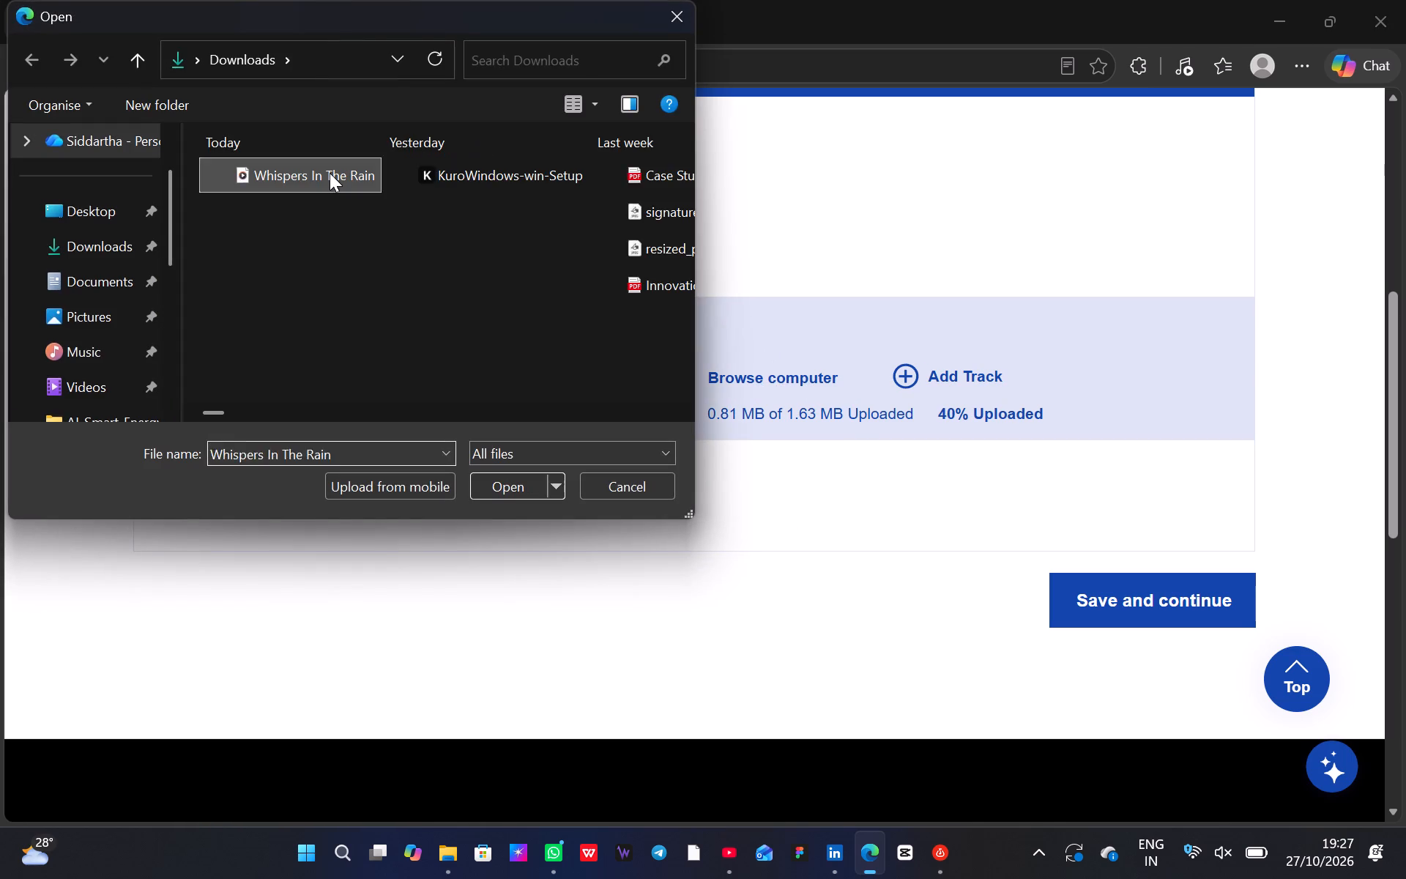
Turn off the vght VPN connection in the Windows quick settings and return to the Upload Audio page.
{"action": "left_click", "coordinate": [1183, 851]}
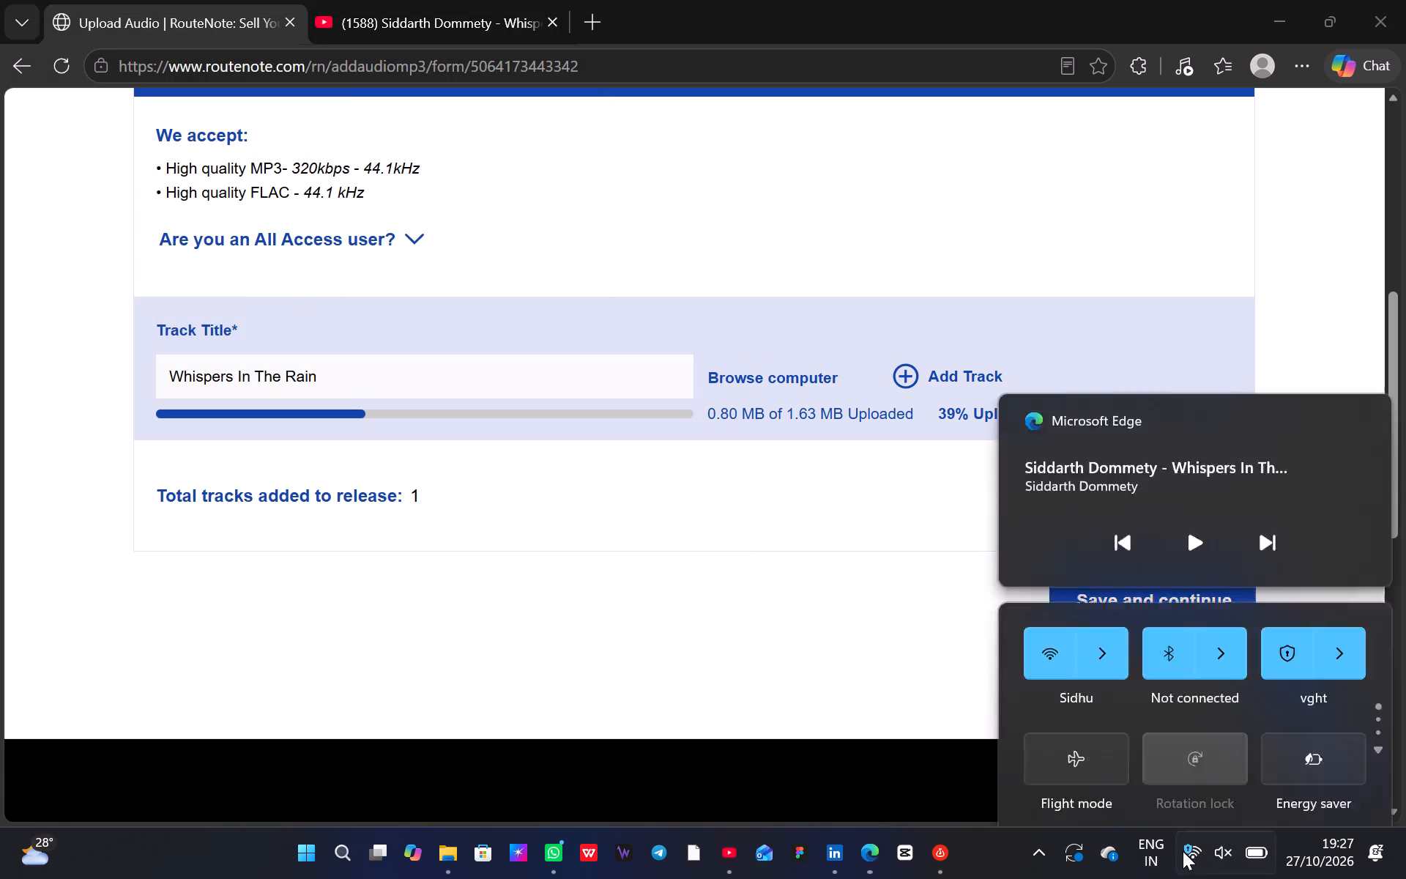
{"action": "left_click", "coordinate": [1287, 422]}
{"action": "left_click", "coordinate": [815, 283]}
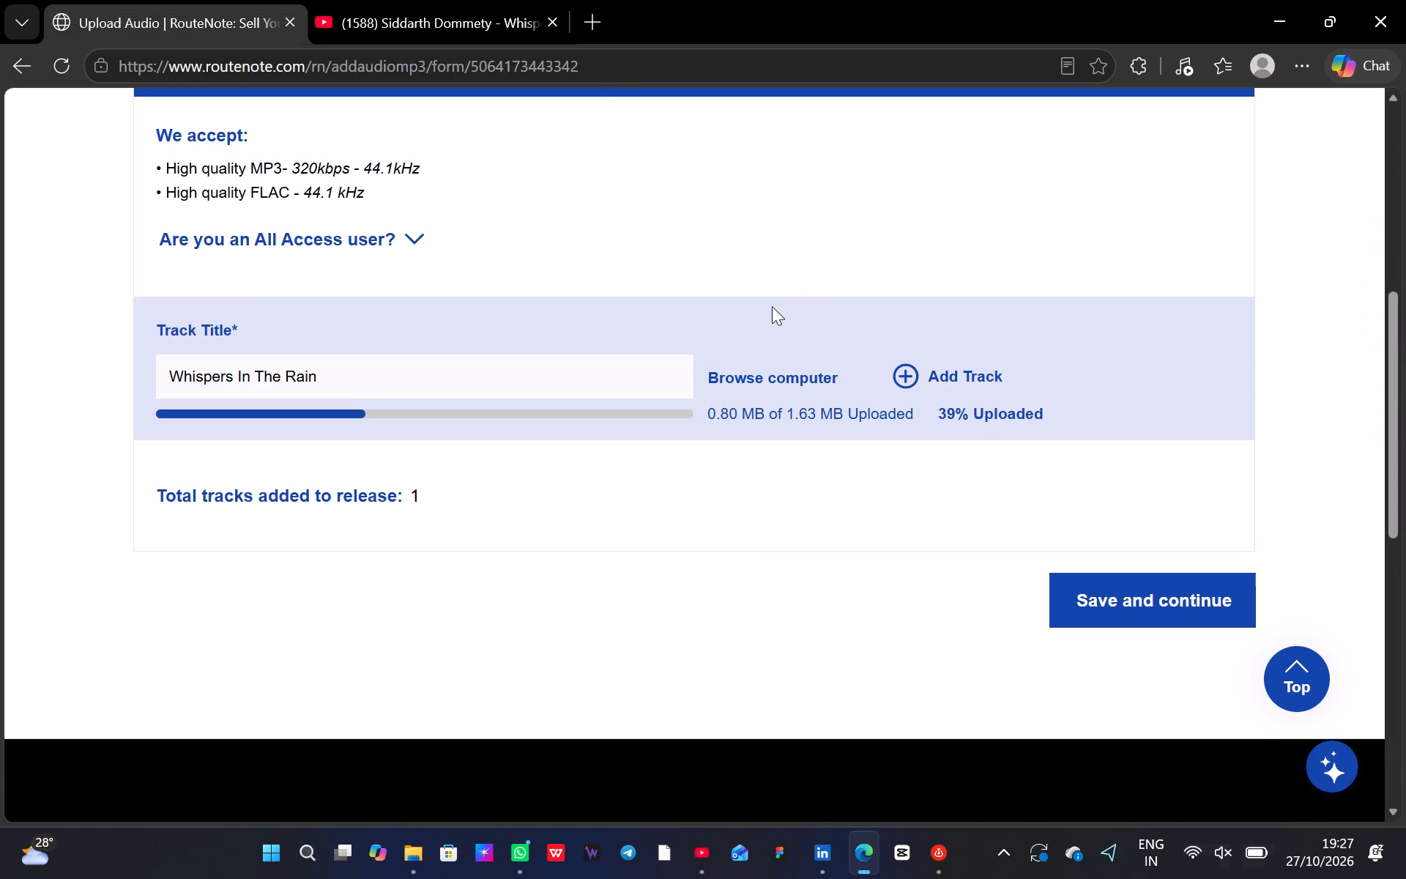
Upload the Whispers In The Rain MP3 from the Downloads folder again as the track's audio.
{"action": "left_click", "coordinate": [786, 384]}
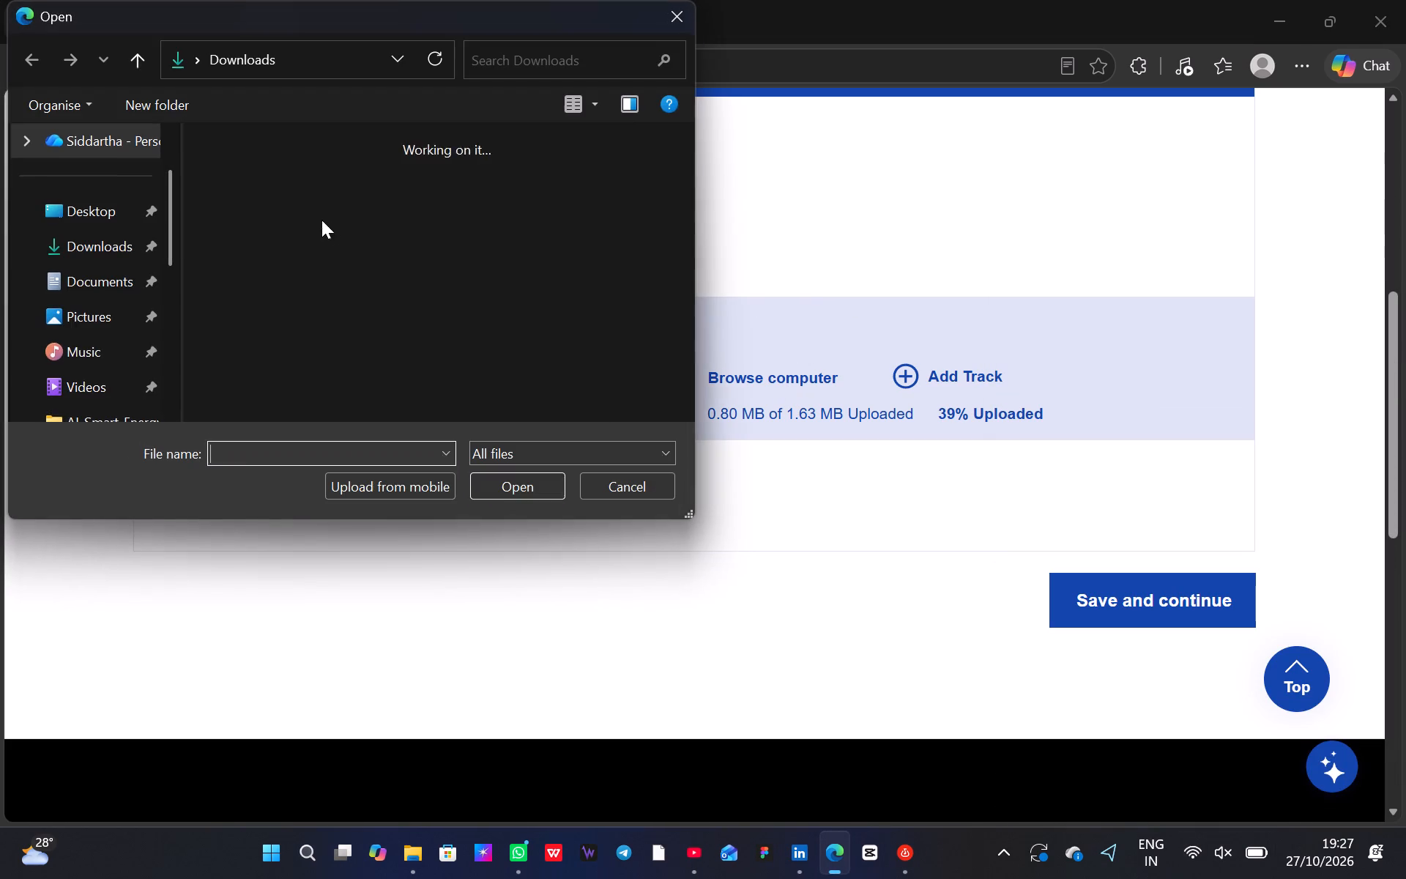
{"action": "double_click", "coordinate": [291, 188]}
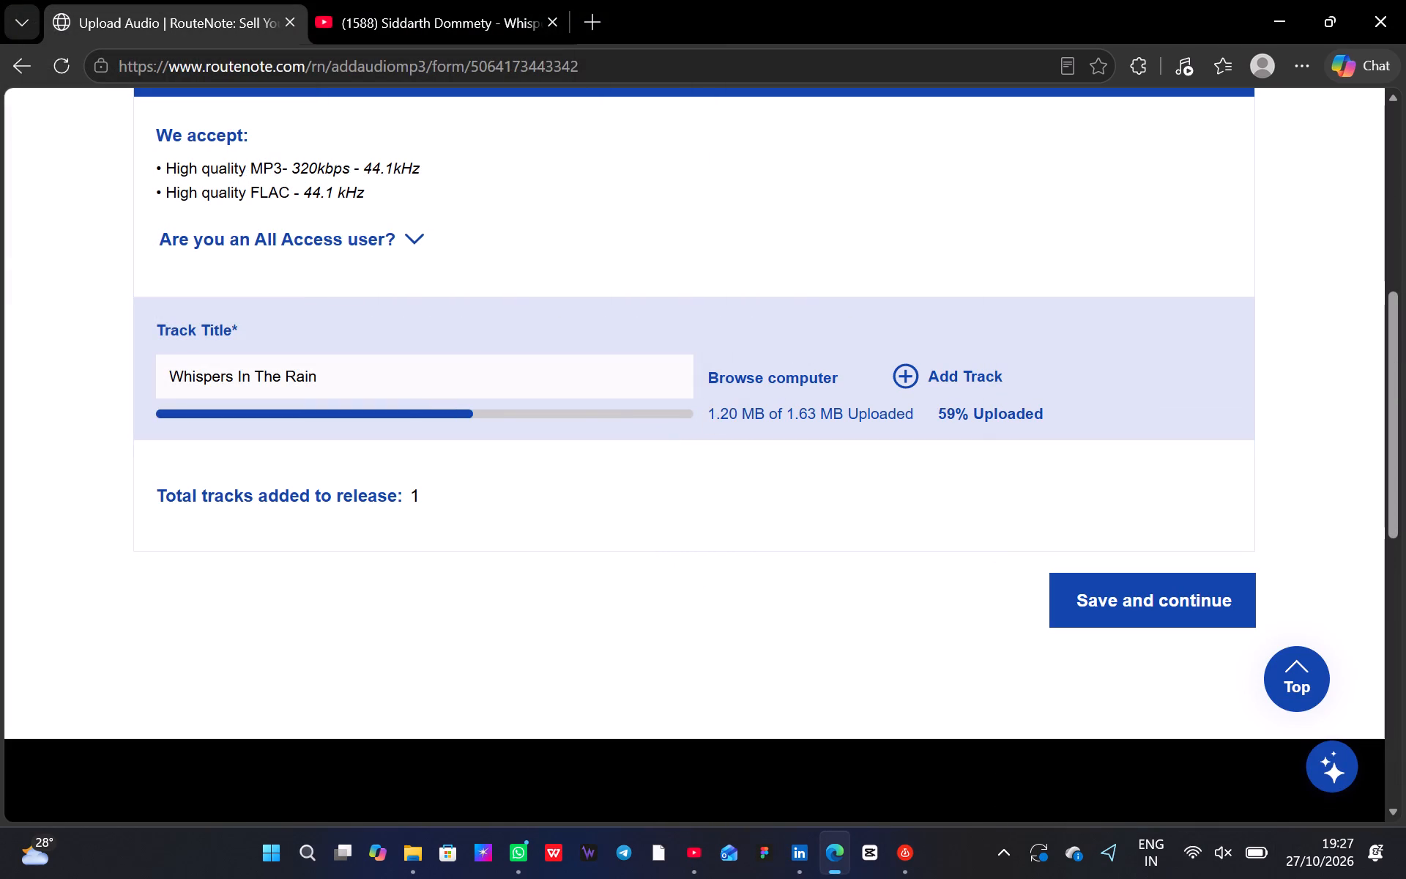
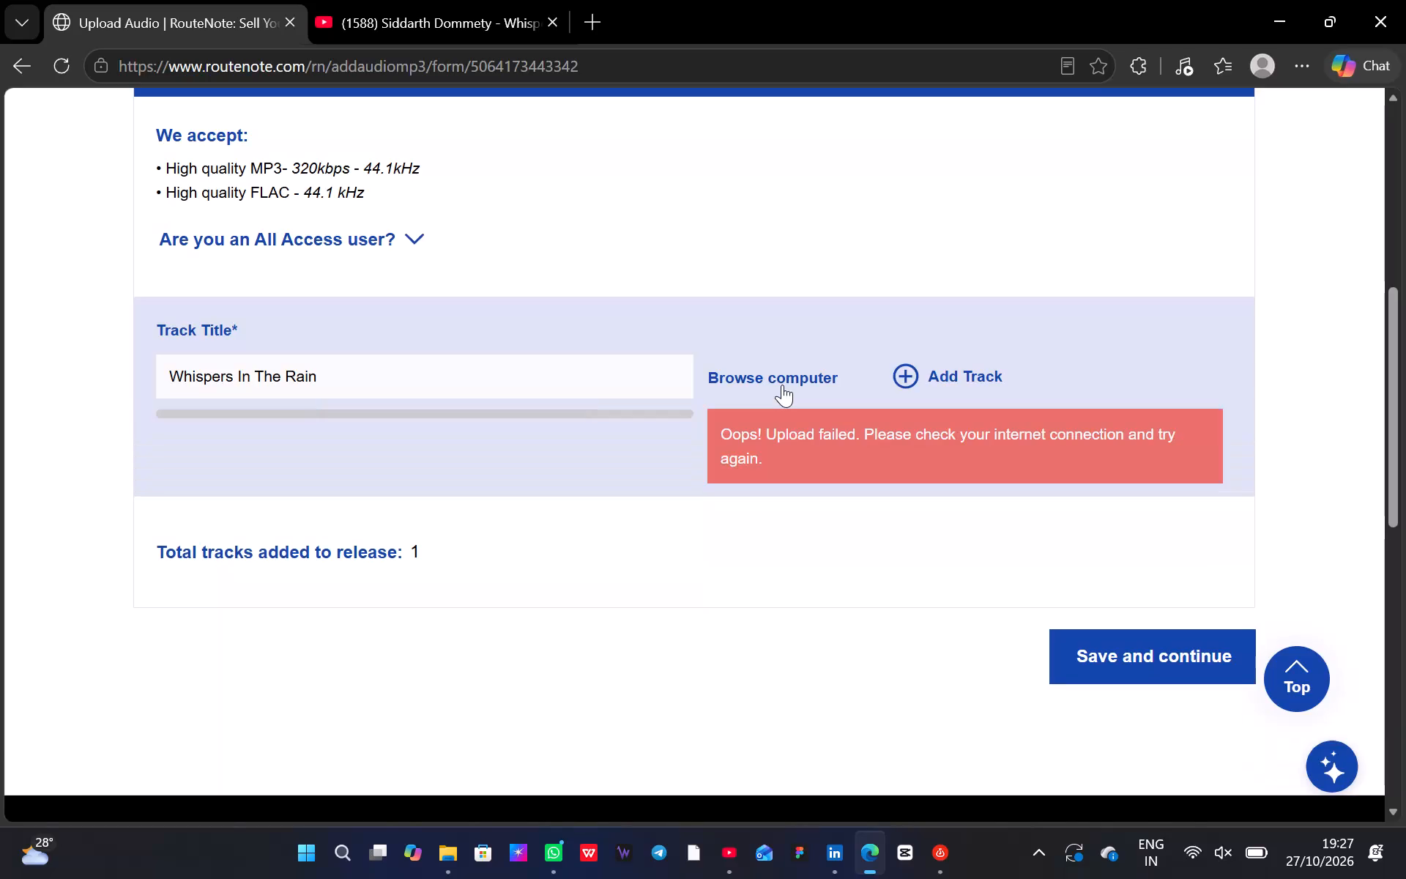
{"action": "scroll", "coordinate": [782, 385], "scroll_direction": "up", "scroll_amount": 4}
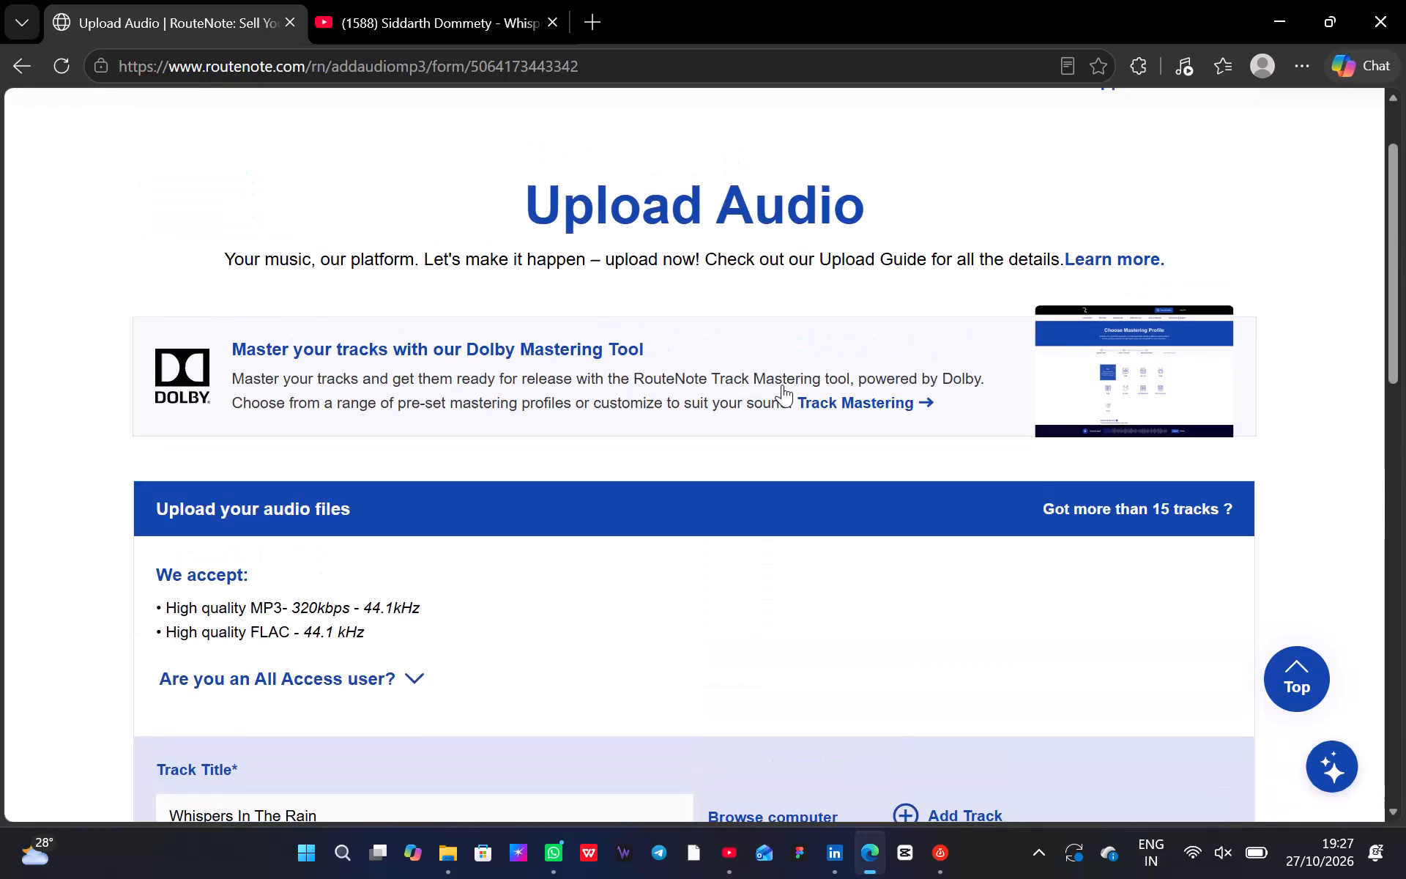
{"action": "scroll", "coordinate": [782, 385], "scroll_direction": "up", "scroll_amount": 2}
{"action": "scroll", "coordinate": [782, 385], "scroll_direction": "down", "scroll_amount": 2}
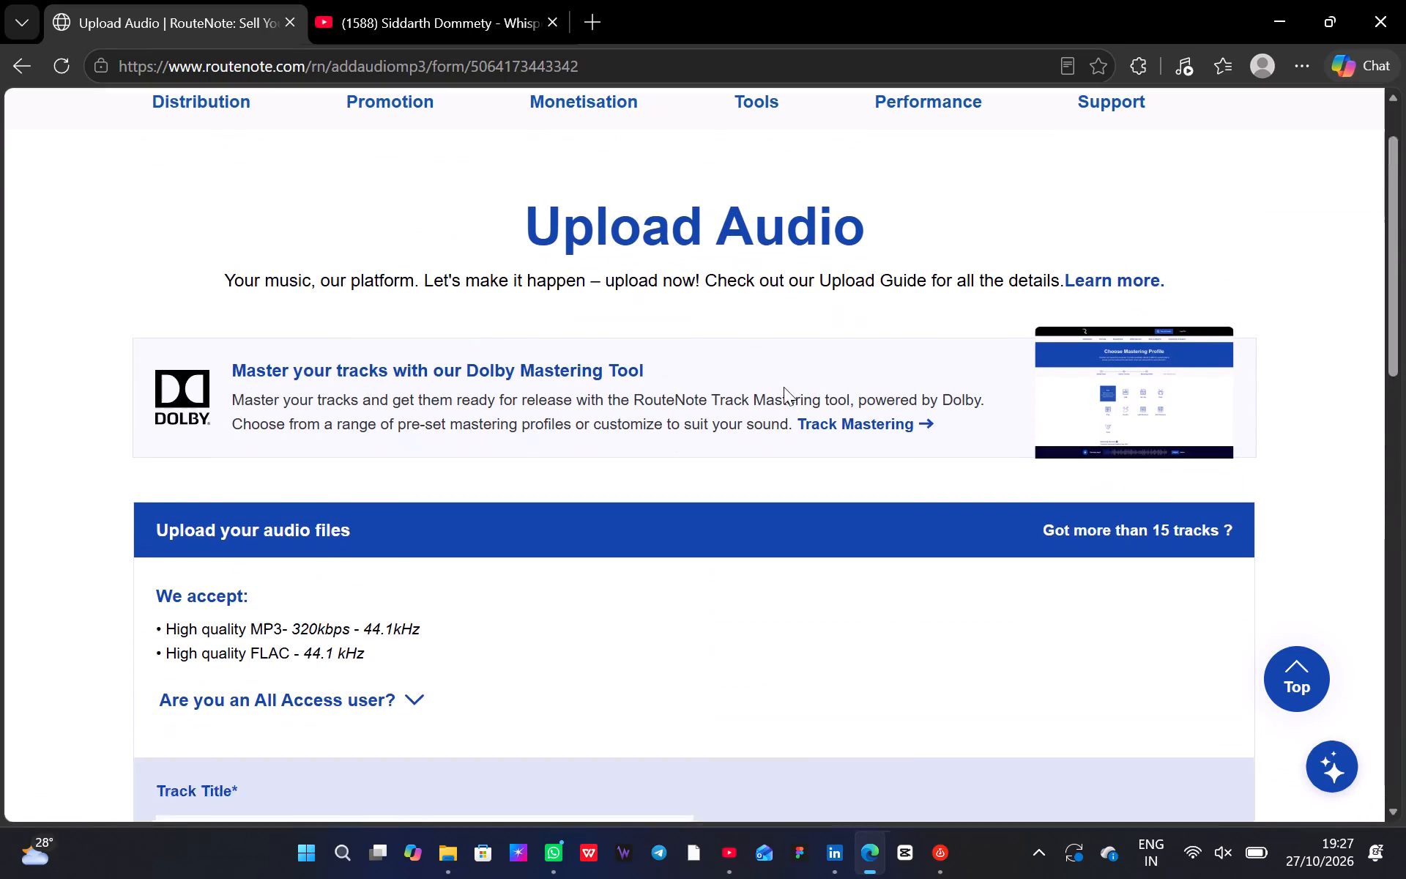
Copy the upload failure message and send it to the Luna assistant: "Oops! Upload failed. Please check your internet connection and try again.".
{"action": "scroll", "coordinate": [784, 387], "scroll_direction": "down", "scroll_amount": 3}
{"action": "left_click_drag", "start_coordinate": [721, 429], "coordinate": [772, 465]}
{"action": "key", "text": "ctrl+c"}
{"action": "left_click", "coordinate": [1331, 763]}
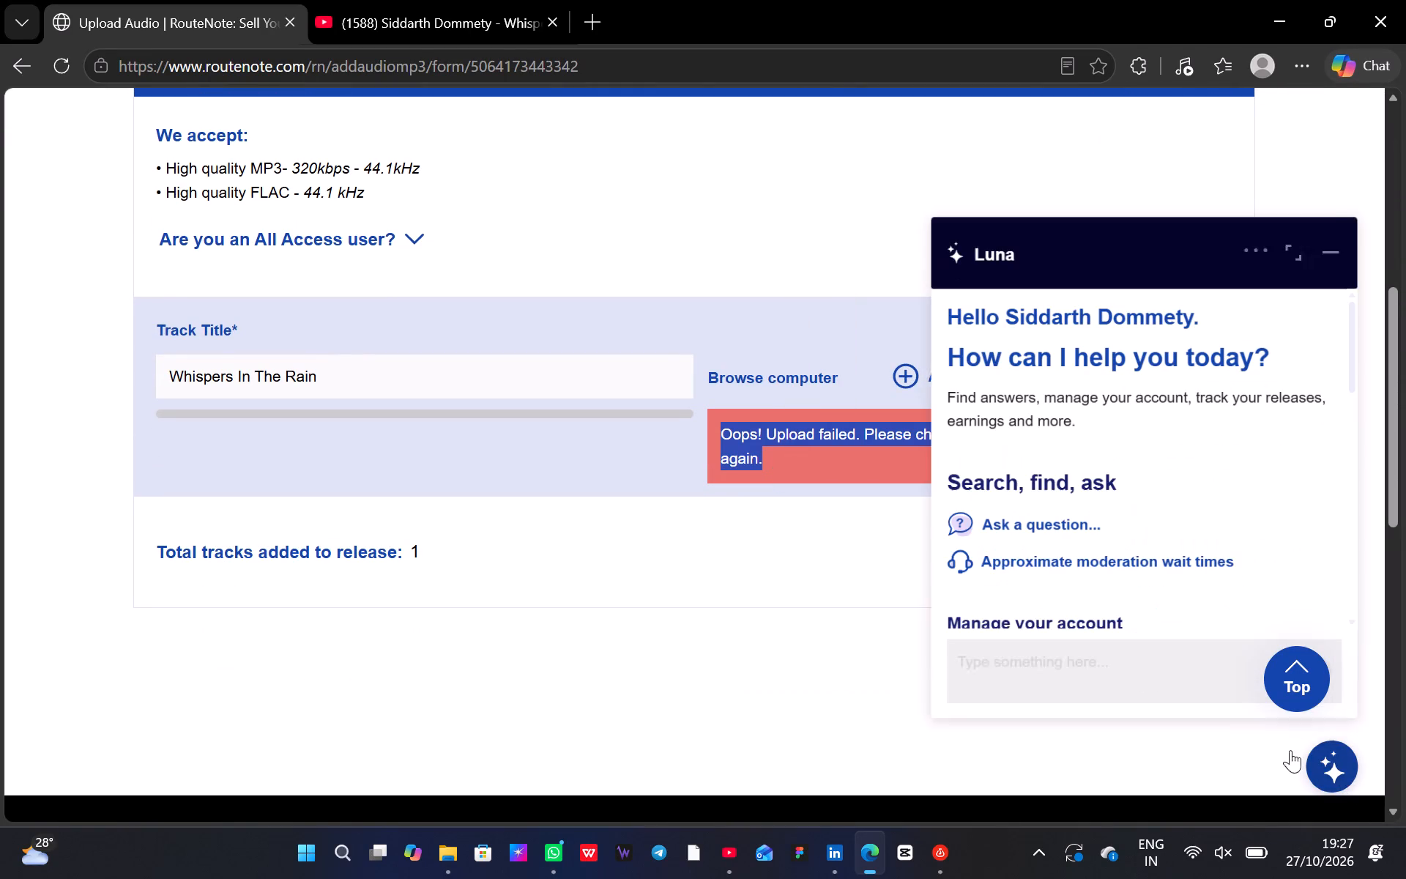
{"action": "left_click", "coordinate": [1059, 678]}
{"action": "key", "text": "ctrl+v"}
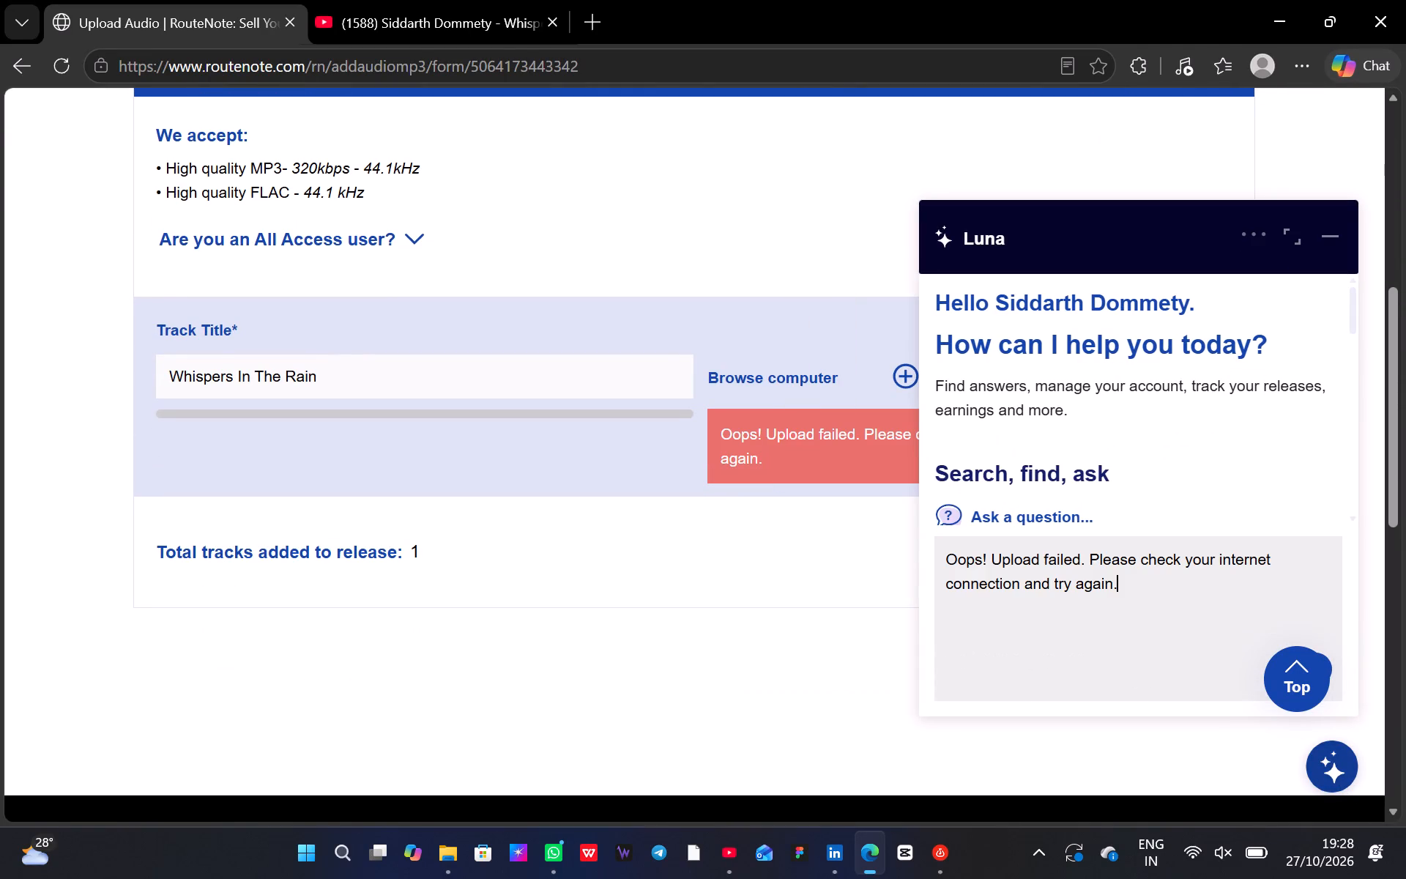
{"action": "key", "text": "Return"}
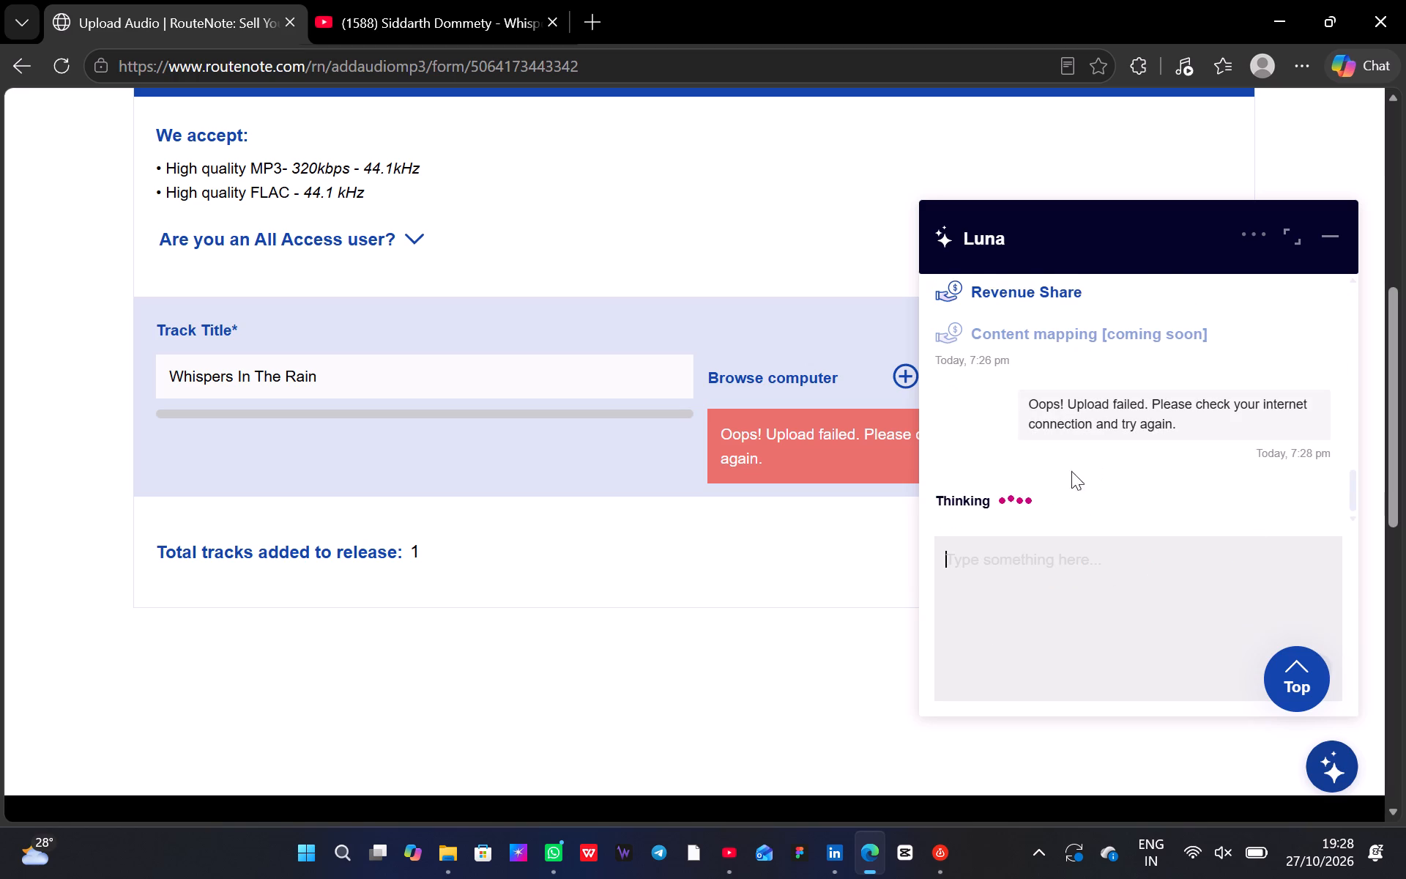
Look through the Luna chat for a reply and for help options relevant to the failed upload.
{"action": "scroll", "coordinate": [1025, 465], "scroll_direction": "down", "scroll_amount": 2}
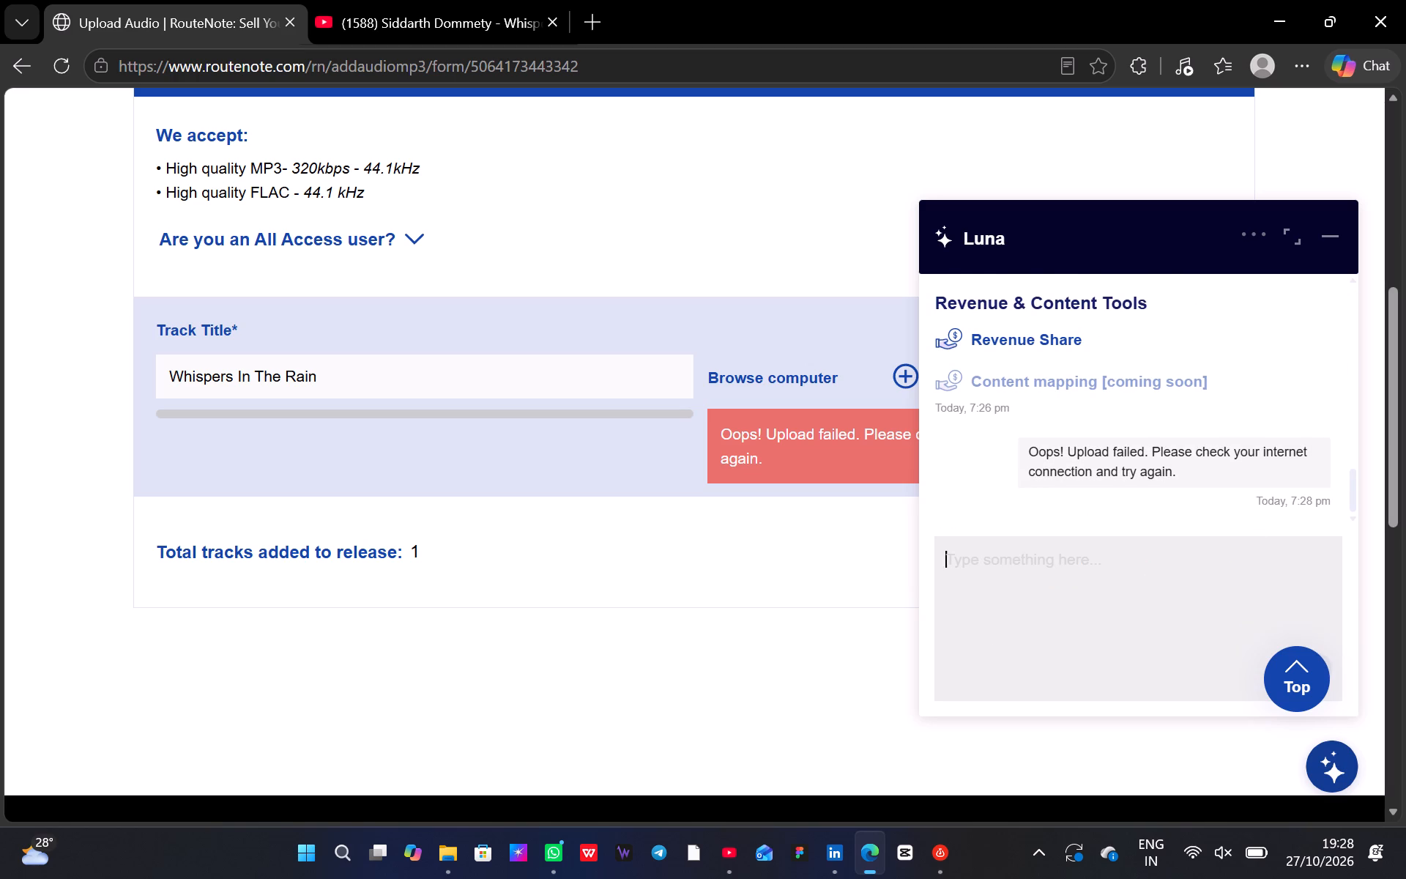
{"action": "scroll", "coordinate": [1032, 467], "scroll_direction": "down", "scroll_amount": 2}
{"action": "scroll", "coordinate": [1055, 459], "scroll_direction": "up", "scroll_amount": 2}
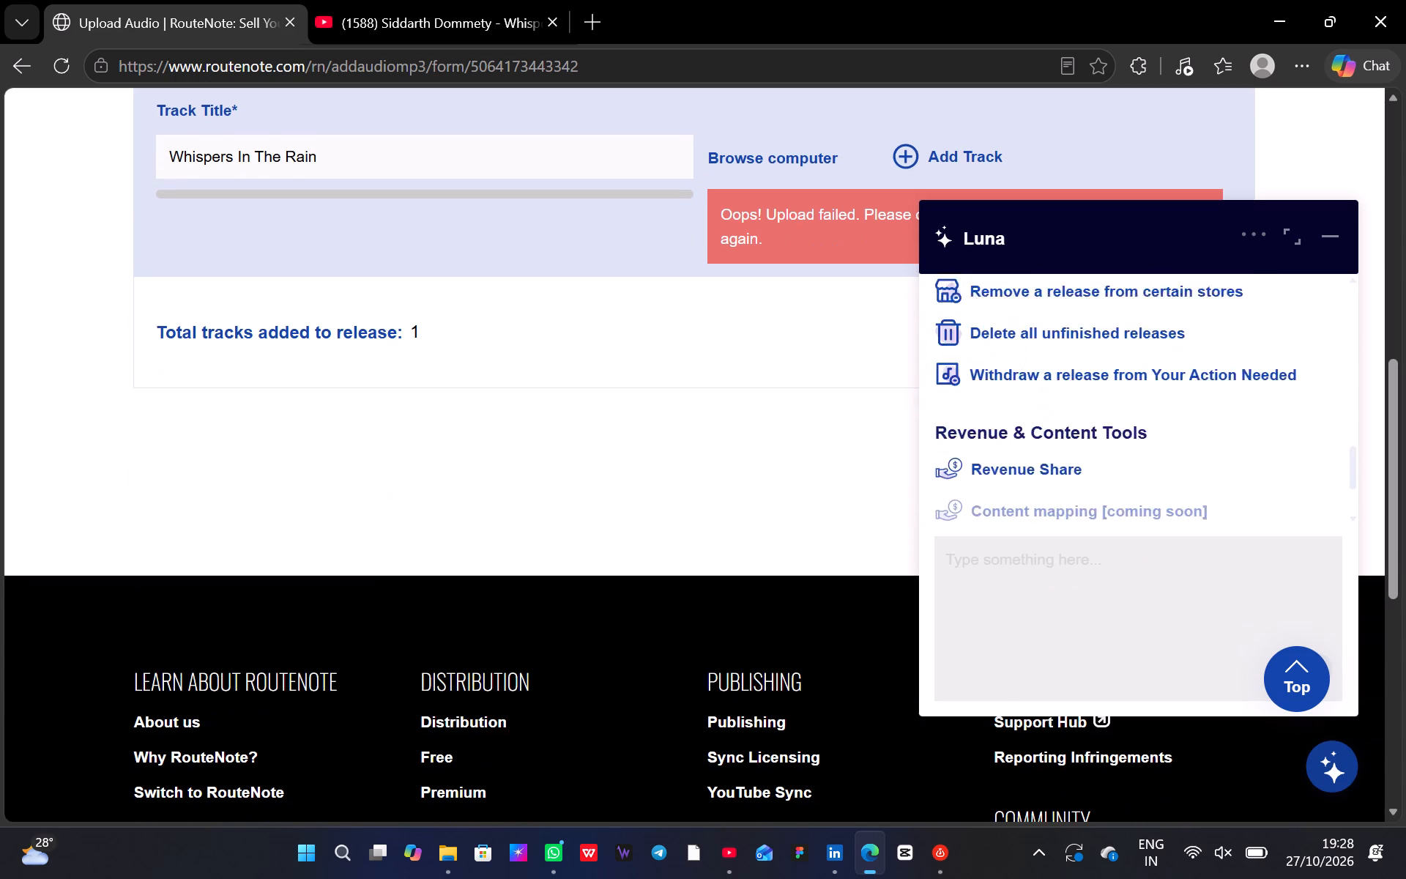
{"action": "scroll", "coordinate": [1055, 459], "scroll_direction": "up", "scroll_amount": 7}
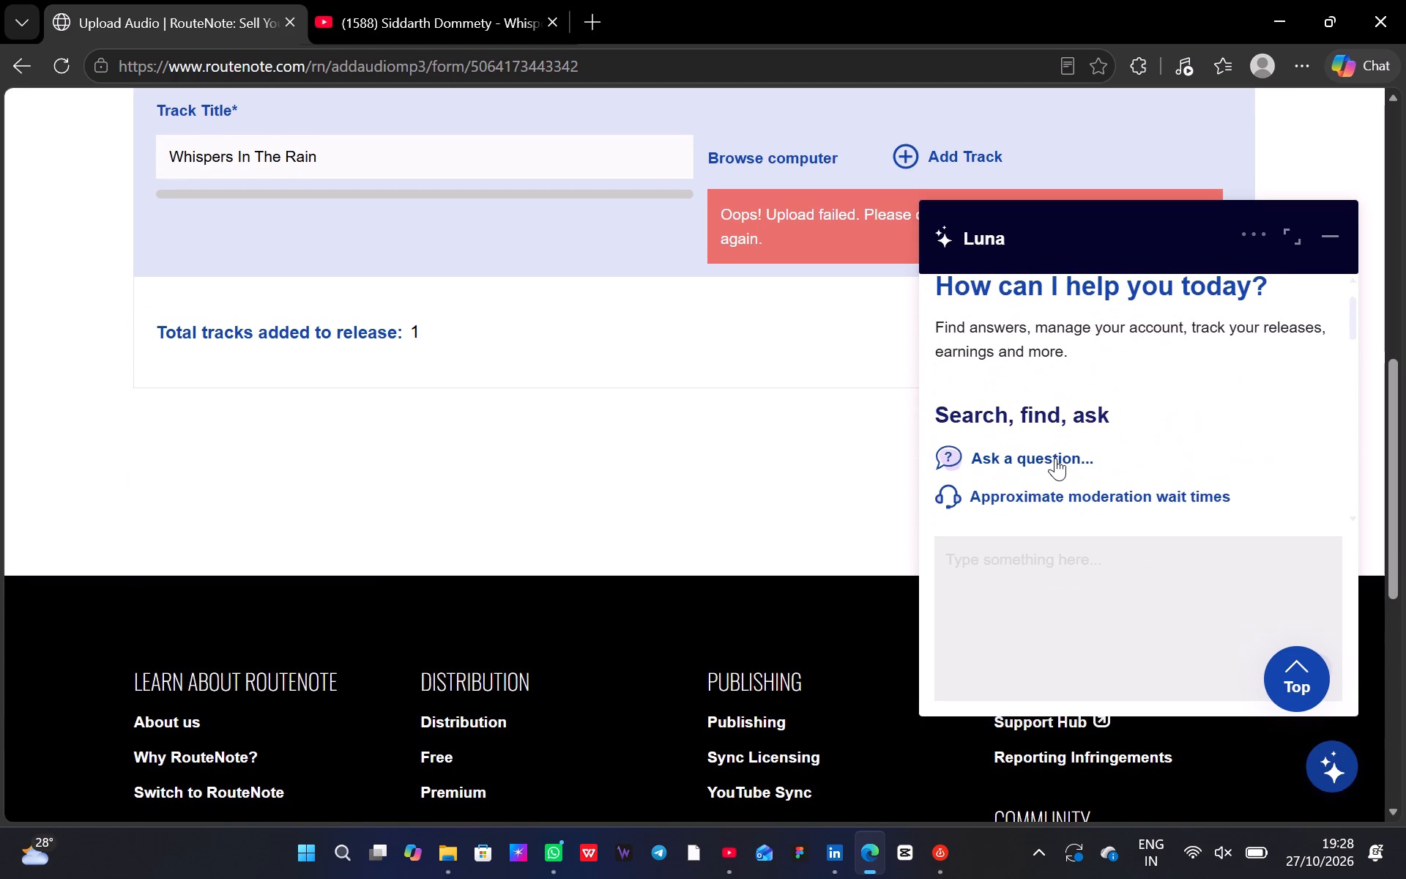
{"action": "scroll", "coordinate": [1059, 456], "scroll_direction": "up", "scroll_amount": 3}
{"action": "scroll", "coordinate": [1060, 456], "scroll_direction": "down", "scroll_amount": 7}
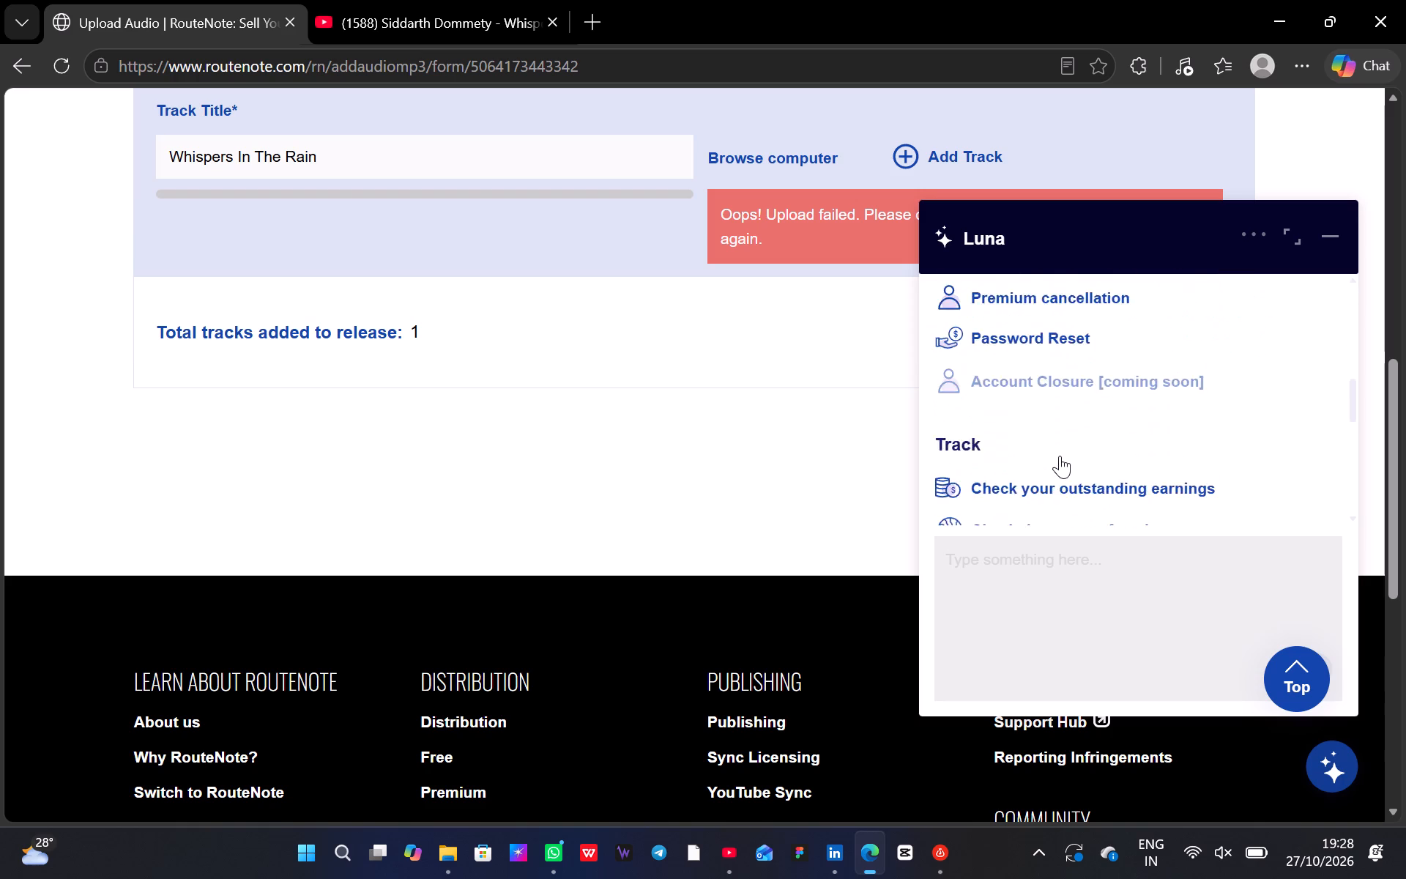
{"action": "scroll", "coordinate": [1060, 456], "scroll_direction": "down", "scroll_amount": 11}
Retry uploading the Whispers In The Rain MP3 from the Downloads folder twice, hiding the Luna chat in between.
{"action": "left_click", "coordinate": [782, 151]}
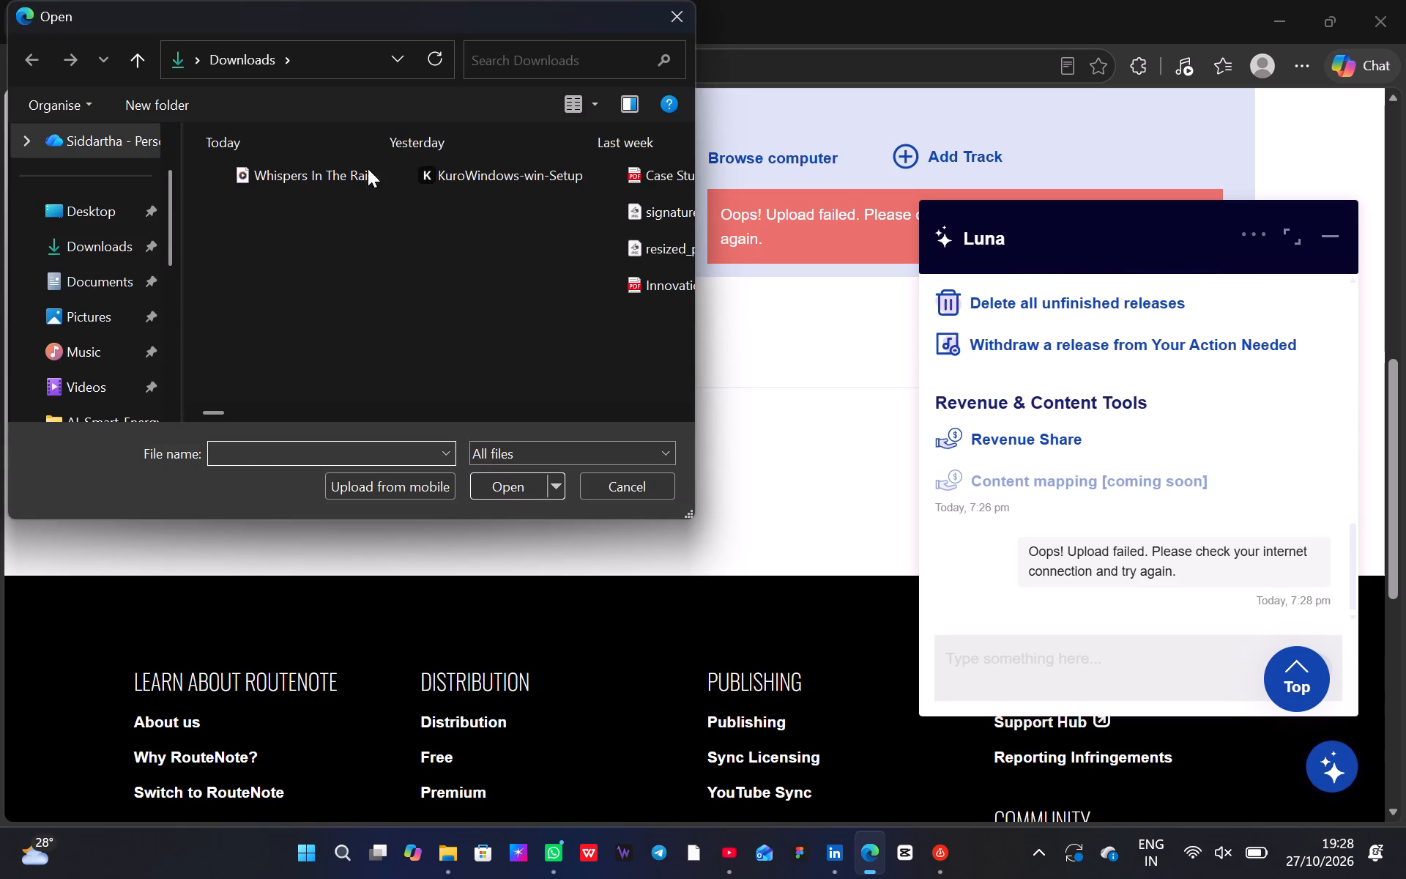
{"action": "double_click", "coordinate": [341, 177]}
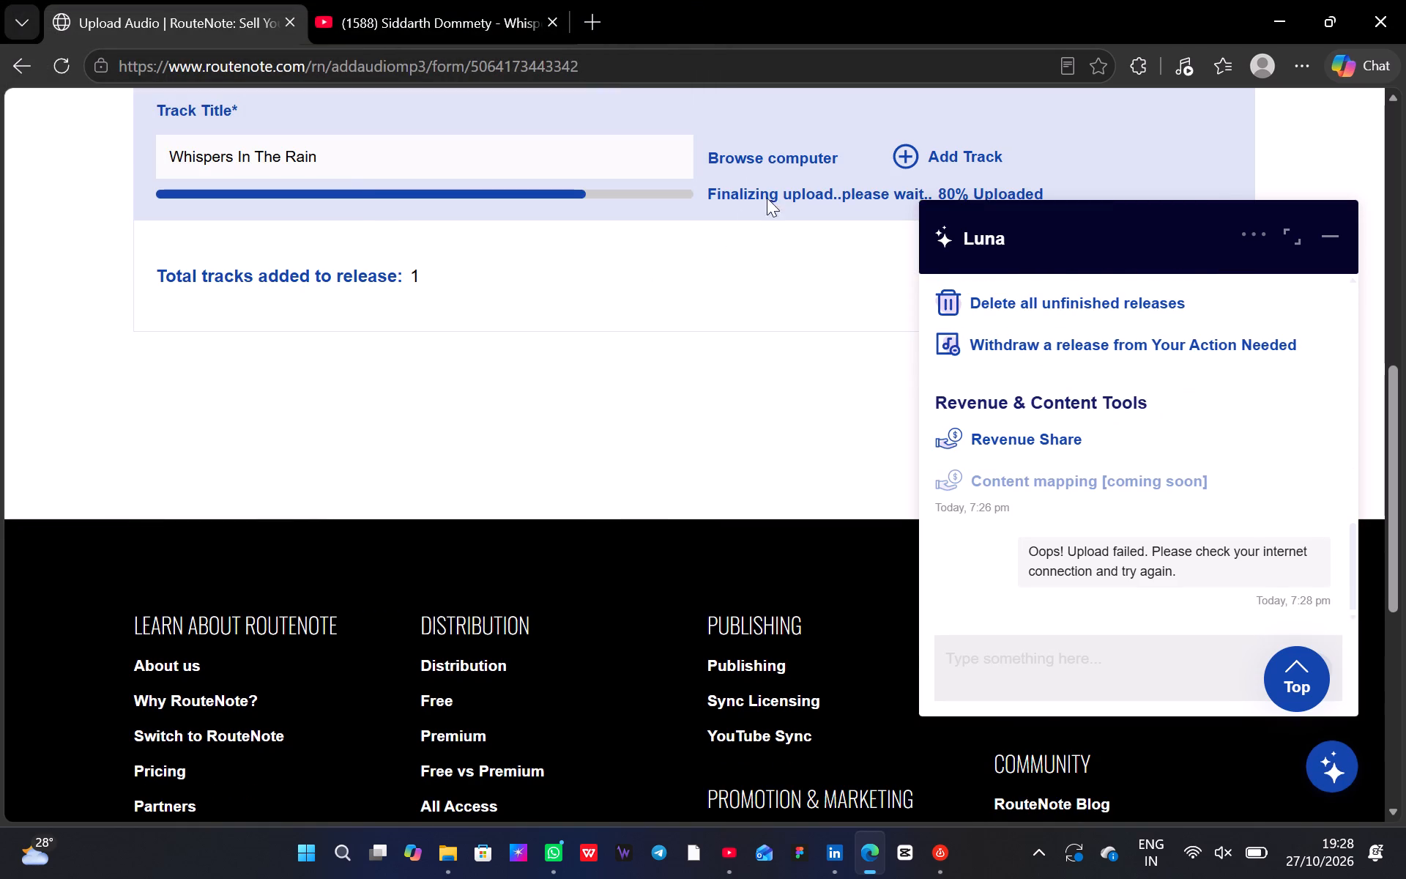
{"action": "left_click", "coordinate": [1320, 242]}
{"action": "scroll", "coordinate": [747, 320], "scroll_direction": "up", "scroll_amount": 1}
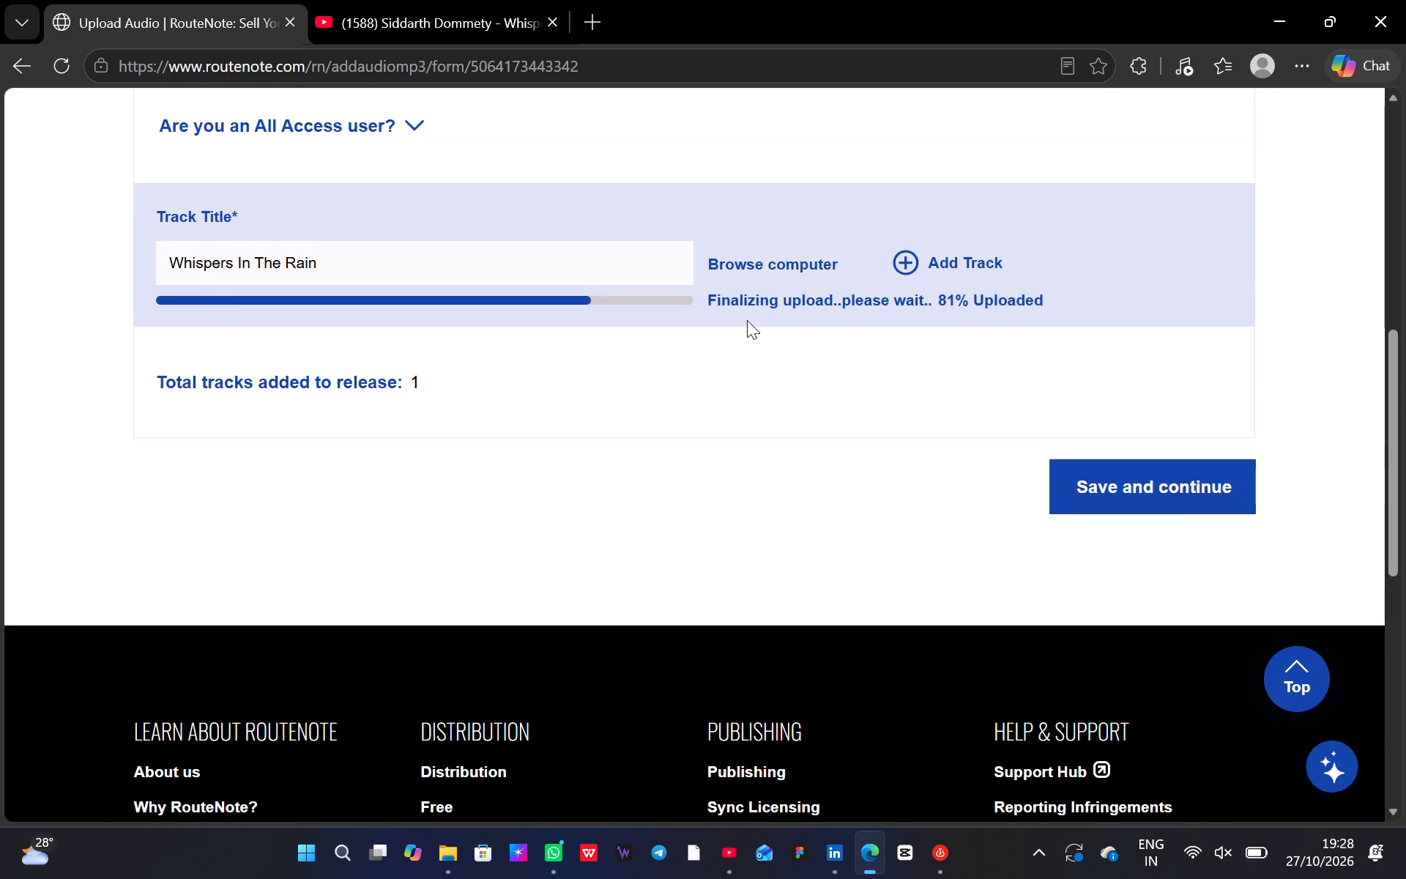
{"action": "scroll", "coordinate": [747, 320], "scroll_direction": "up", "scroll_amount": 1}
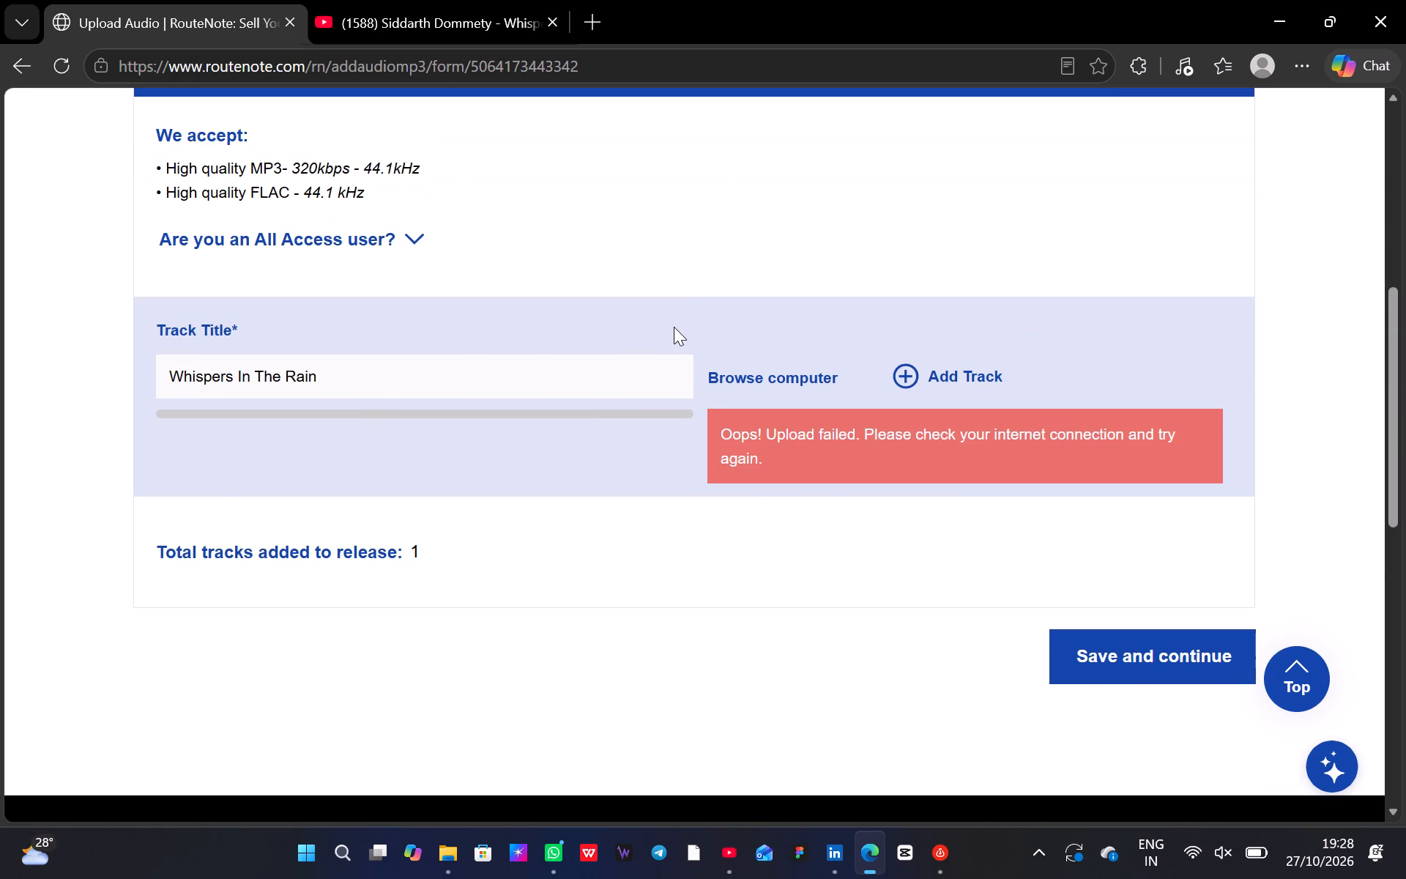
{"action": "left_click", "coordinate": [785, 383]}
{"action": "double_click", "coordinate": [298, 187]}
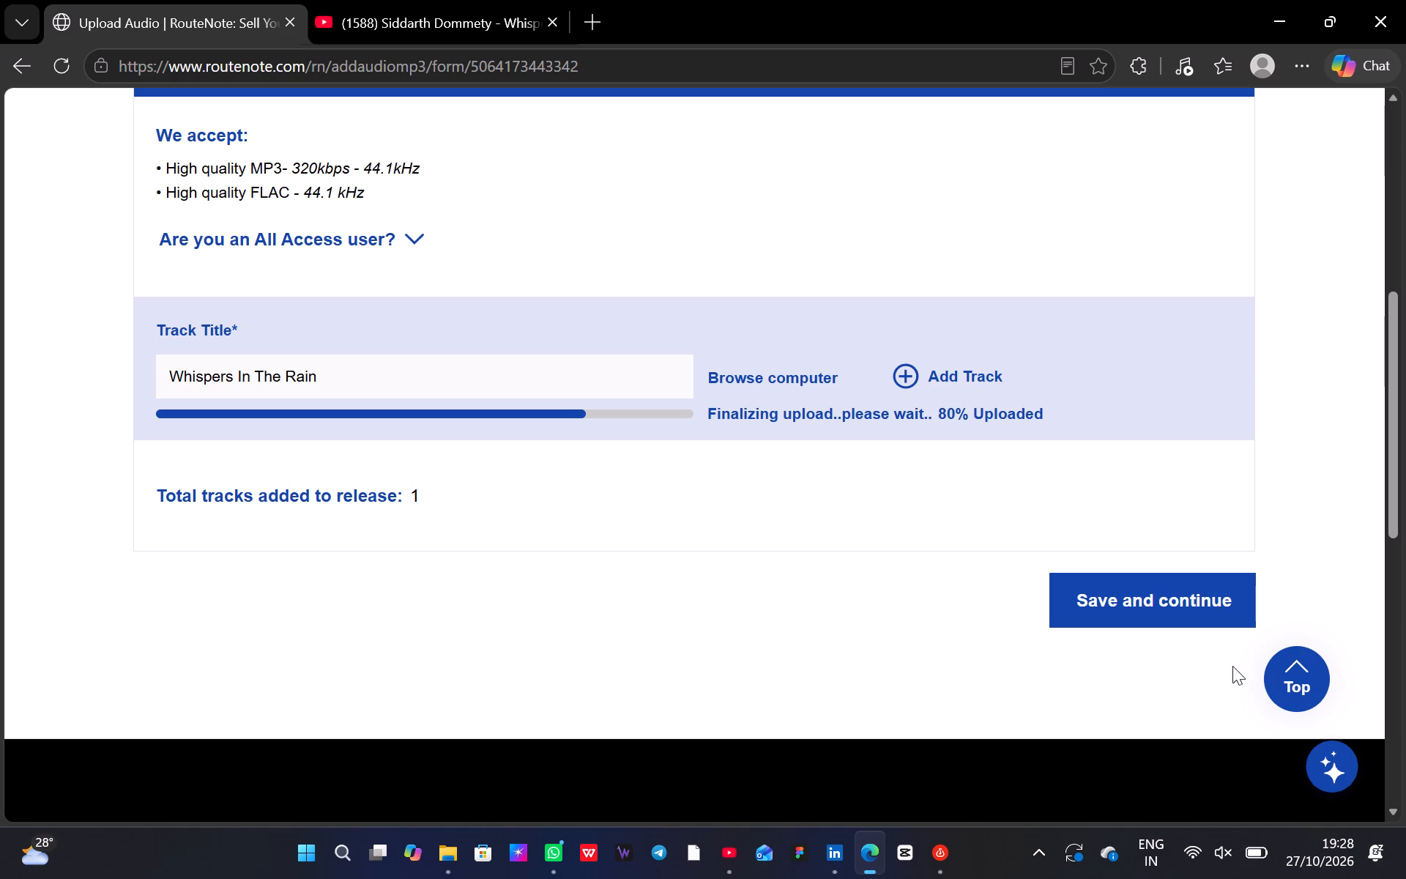
Send Luna the message "i have stable internet but Oops! Upload failed. Please check your internet connection and try again. coming".
{"action": "left_click", "coordinate": [1348, 779]}
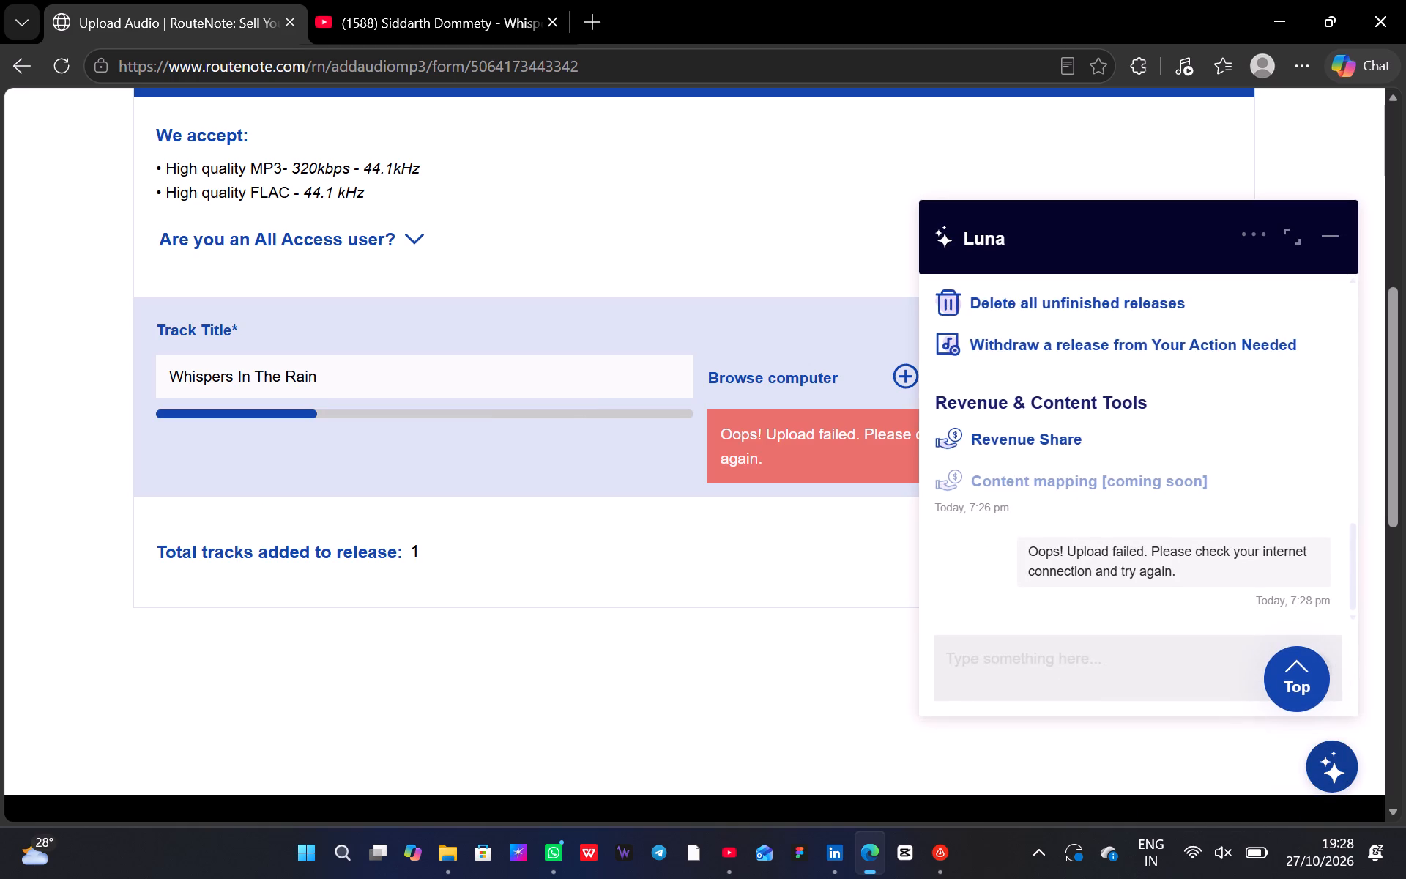
{"action": "left_click", "coordinate": [1185, 690]}
{"action": "type", "text": "i have stabke"}
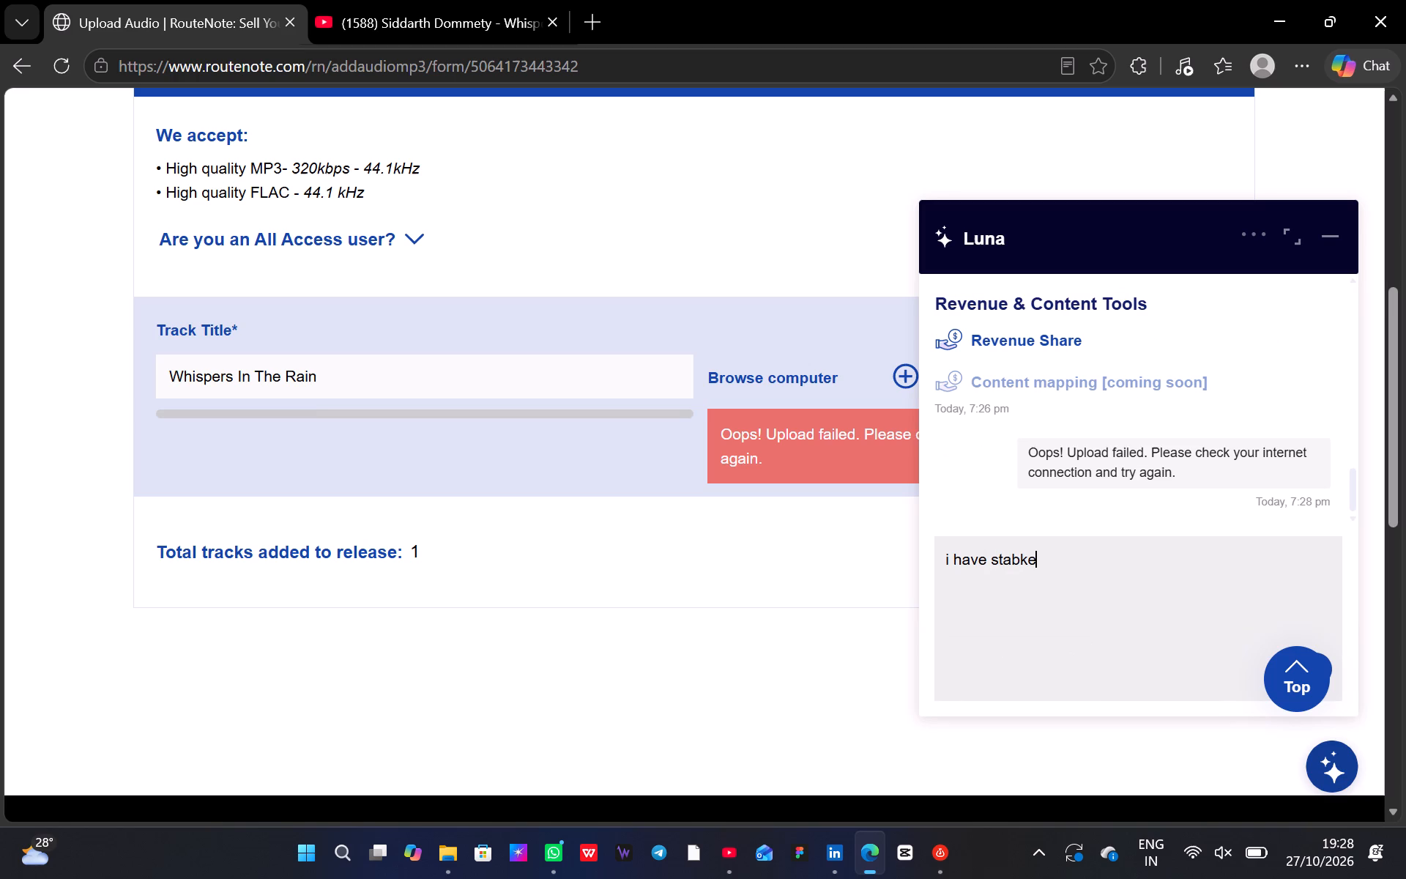
{"action": "key", "text": "BackSpace"}
{"action": "key", "text": "BackSpace"}
{"action": "type", "text": "le internet but"}
{"action": "key", "text": "space"}
{"action": "key", "text": "ctrl+v"}
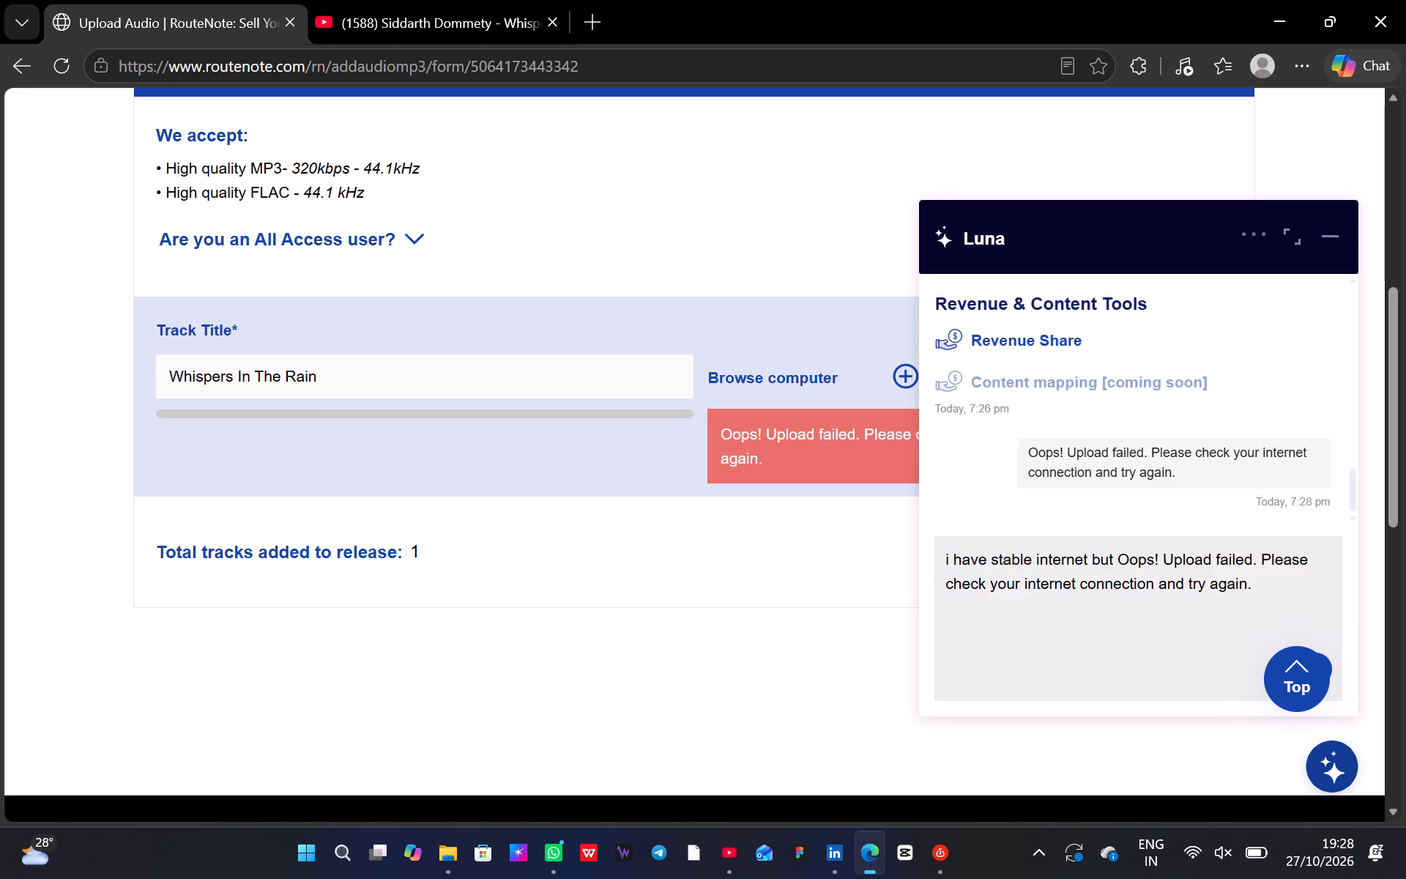
{"action": "key", "text": "space"}
{"action": "type", "text": "coming"}
{"action": "key", "text": "Return"}
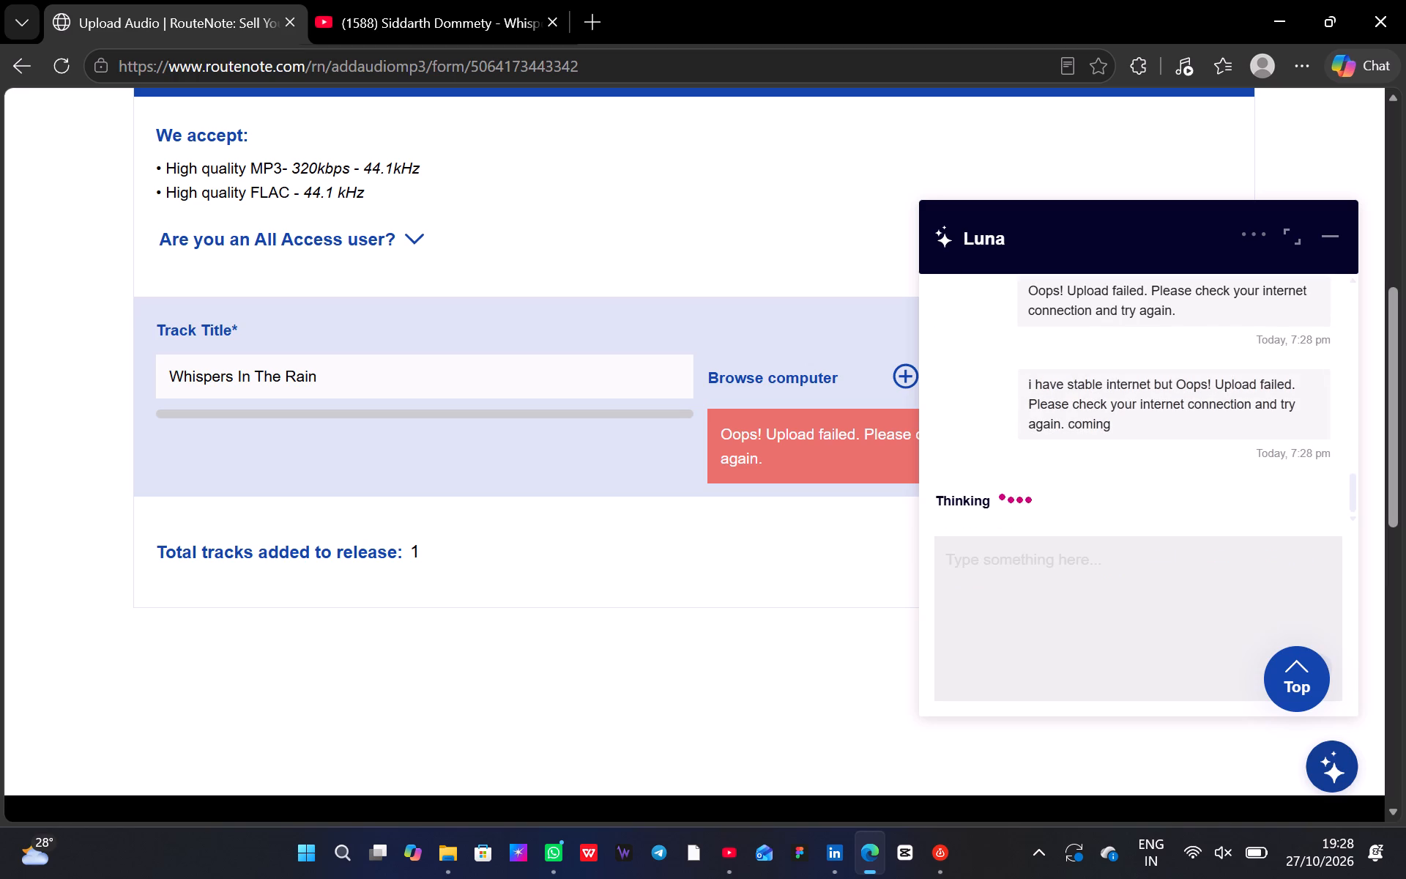
Look through the Luna chat for a reply to the upload question and review its listed help options.
{"action": "scroll", "coordinate": [1074, 481], "scroll_direction": "down", "scroll_amount": 3}
{"action": "scroll", "coordinate": [1074, 481], "scroll_direction": "up", "scroll_amount": 2}
{"action": "scroll", "coordinate": [1232, 397], "scroll_direction": "up", "scroll_amount": 7}
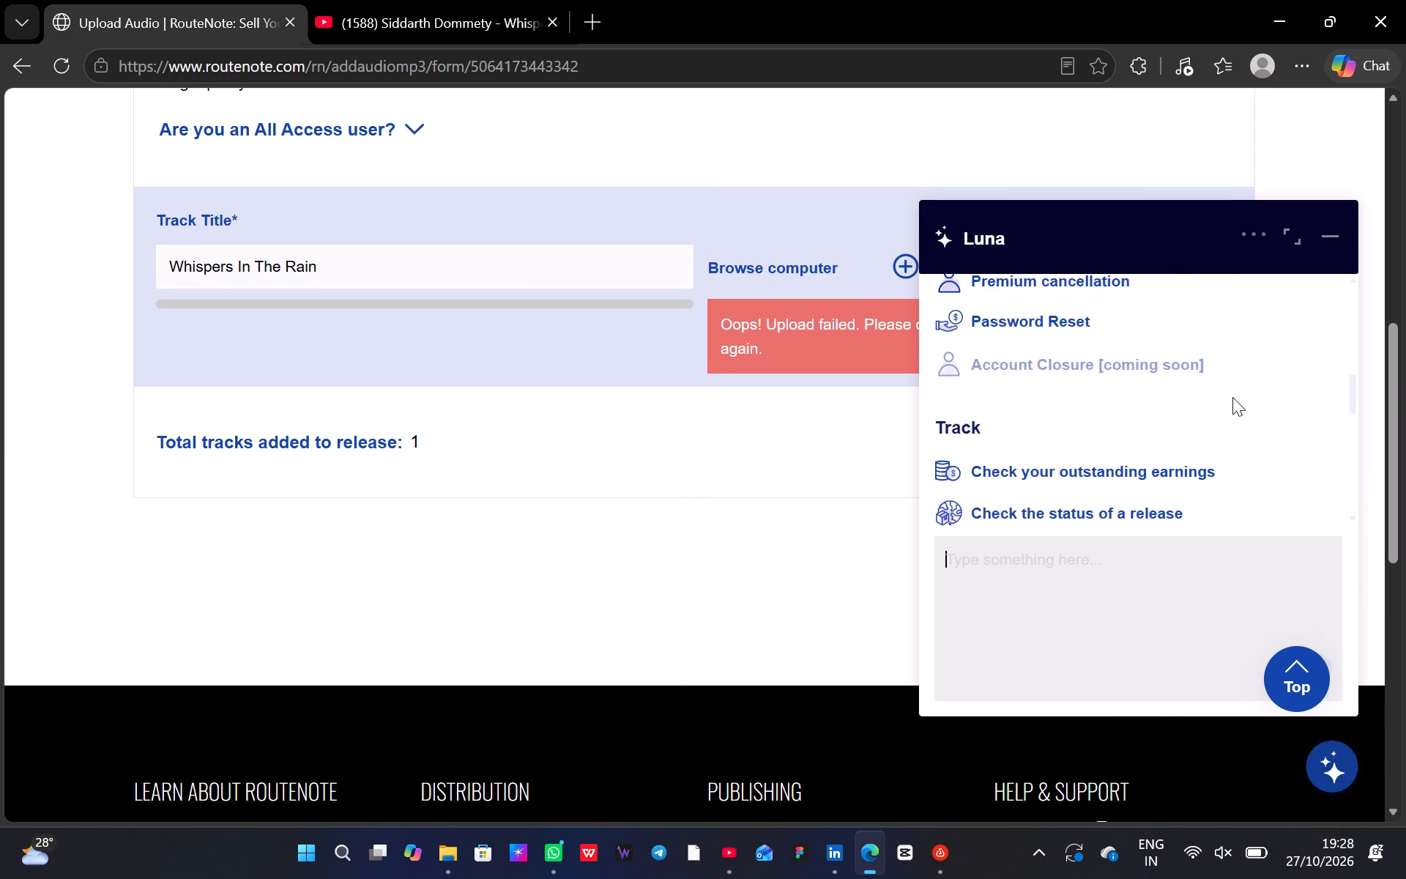
{"action": "scroll", "coordinate": [1232, 397], "scroll_direction": "down", "scroll_amount": 3}
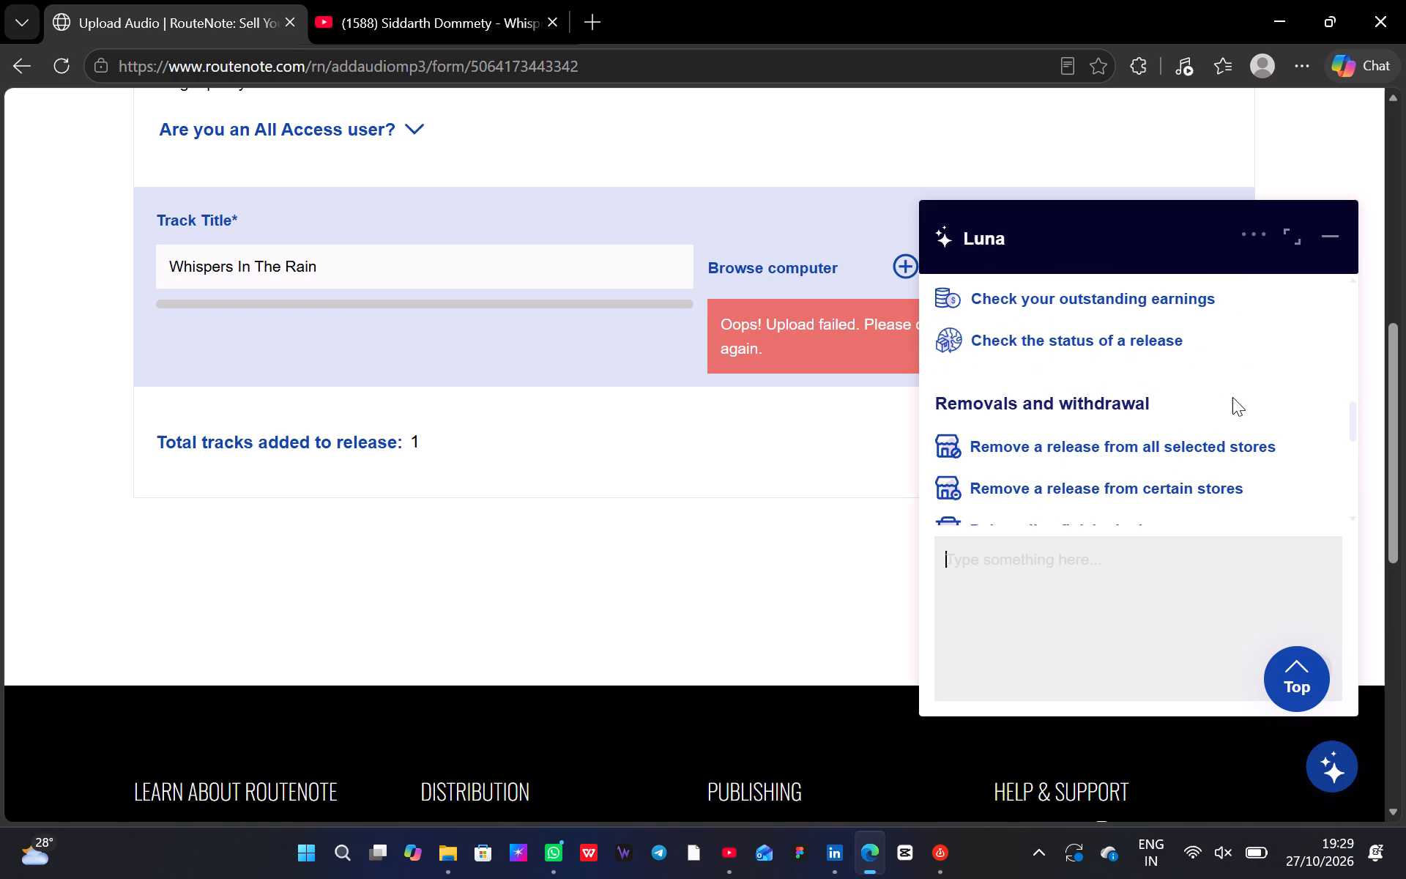
{"action": "scroll", "coordinate": [1232, 397], "scroll_direction": "down", "scroll_amount": 6}
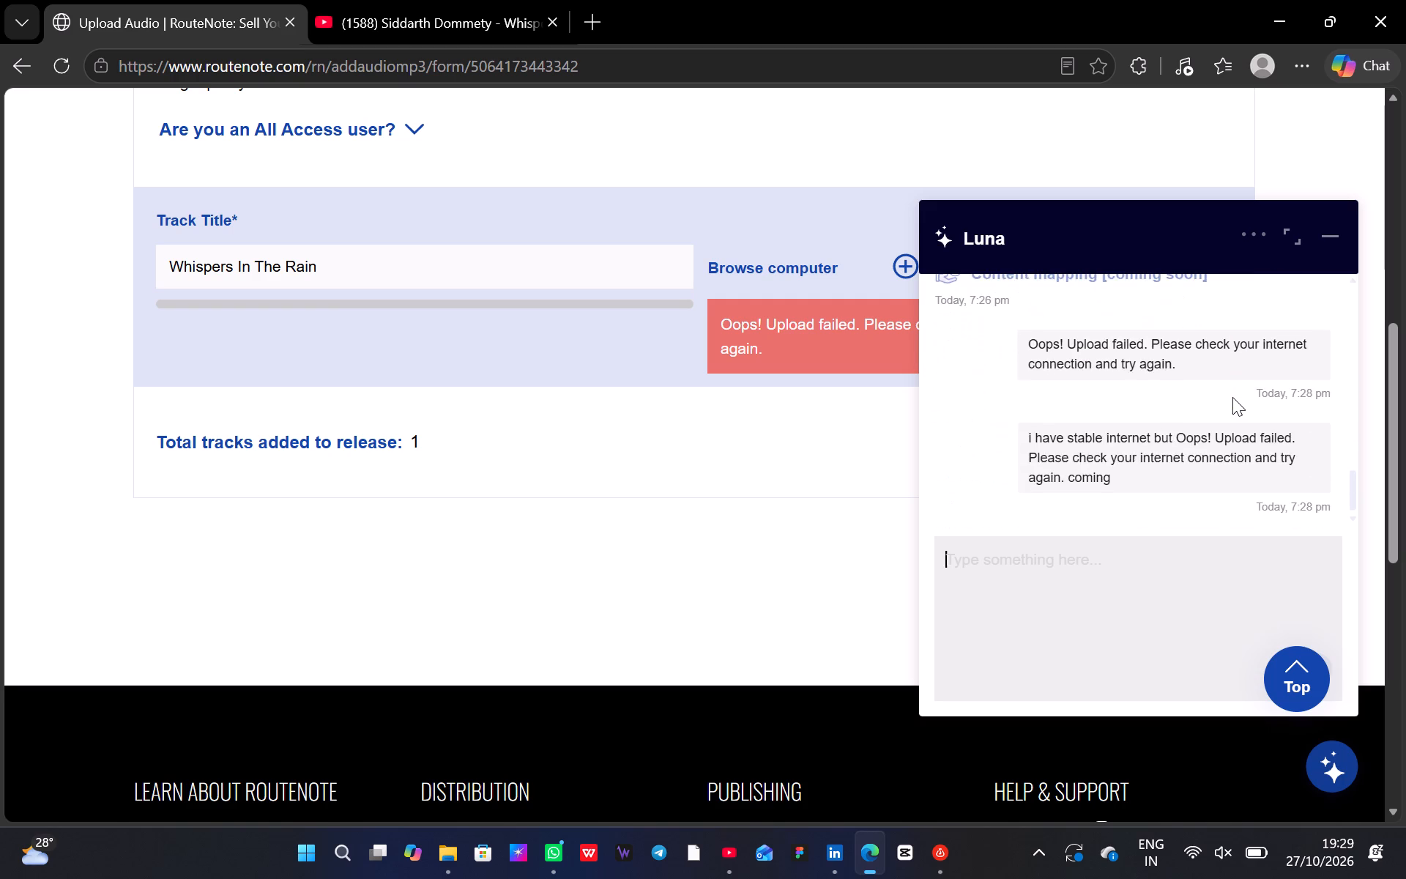
{"action": "scroll", "coordinate": [1232, 397], "scroll_direction": "up", "scroll_amount": 2}
{"action": "scroll", "coordinate": [1232, 397], "scroll_direction": "down", "scroll_amount": 1}
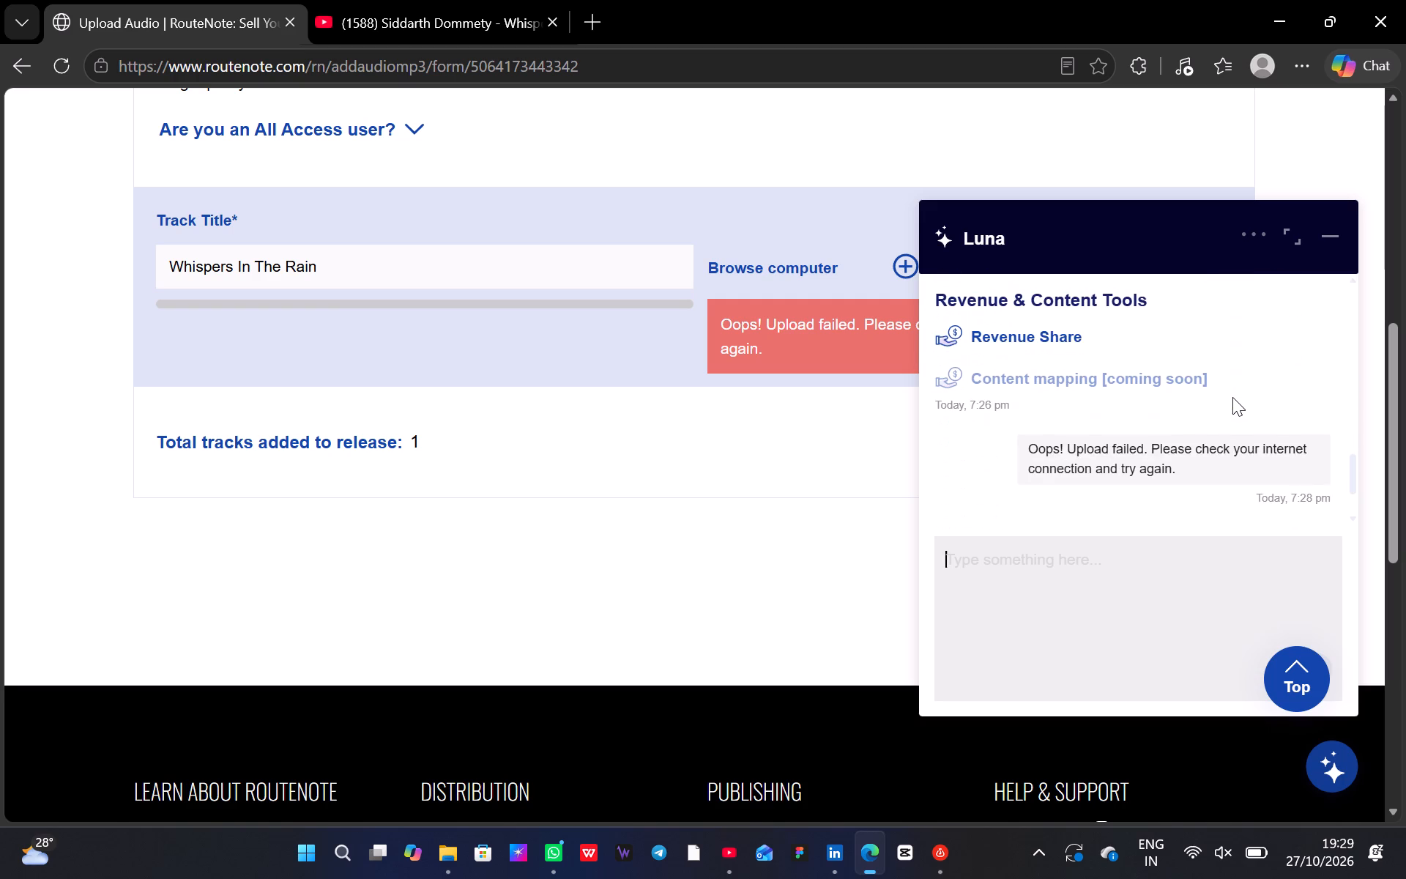
{"action": "scroll", "coordinate": [1232, 397], "scroll_direction": "up", "scroll_amount": 2}
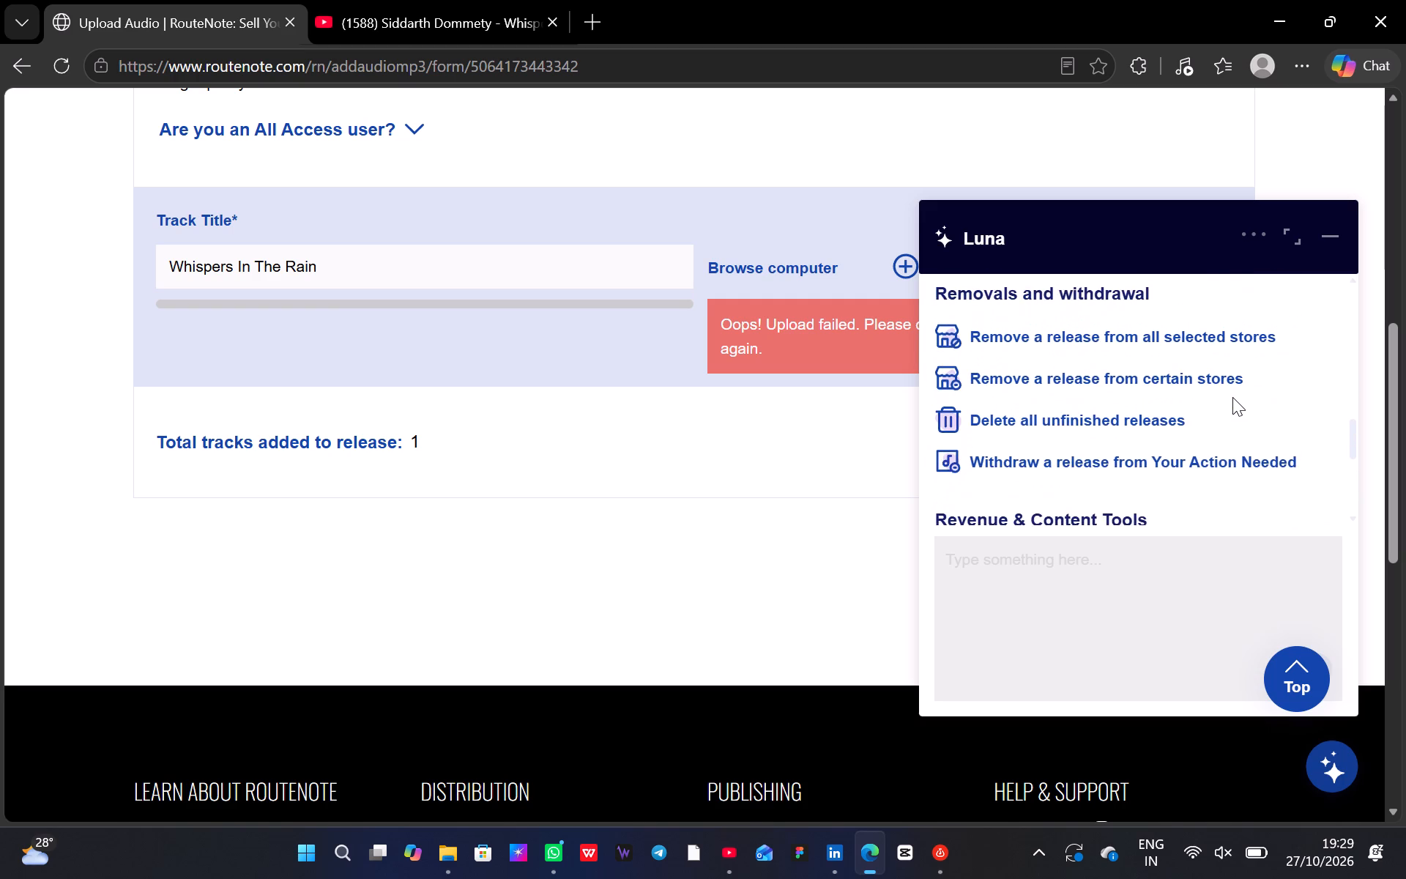
{"action": "scroll", "coordinate": [1232, 397], "scroll_direction": "up", "scroll_amount": 2}
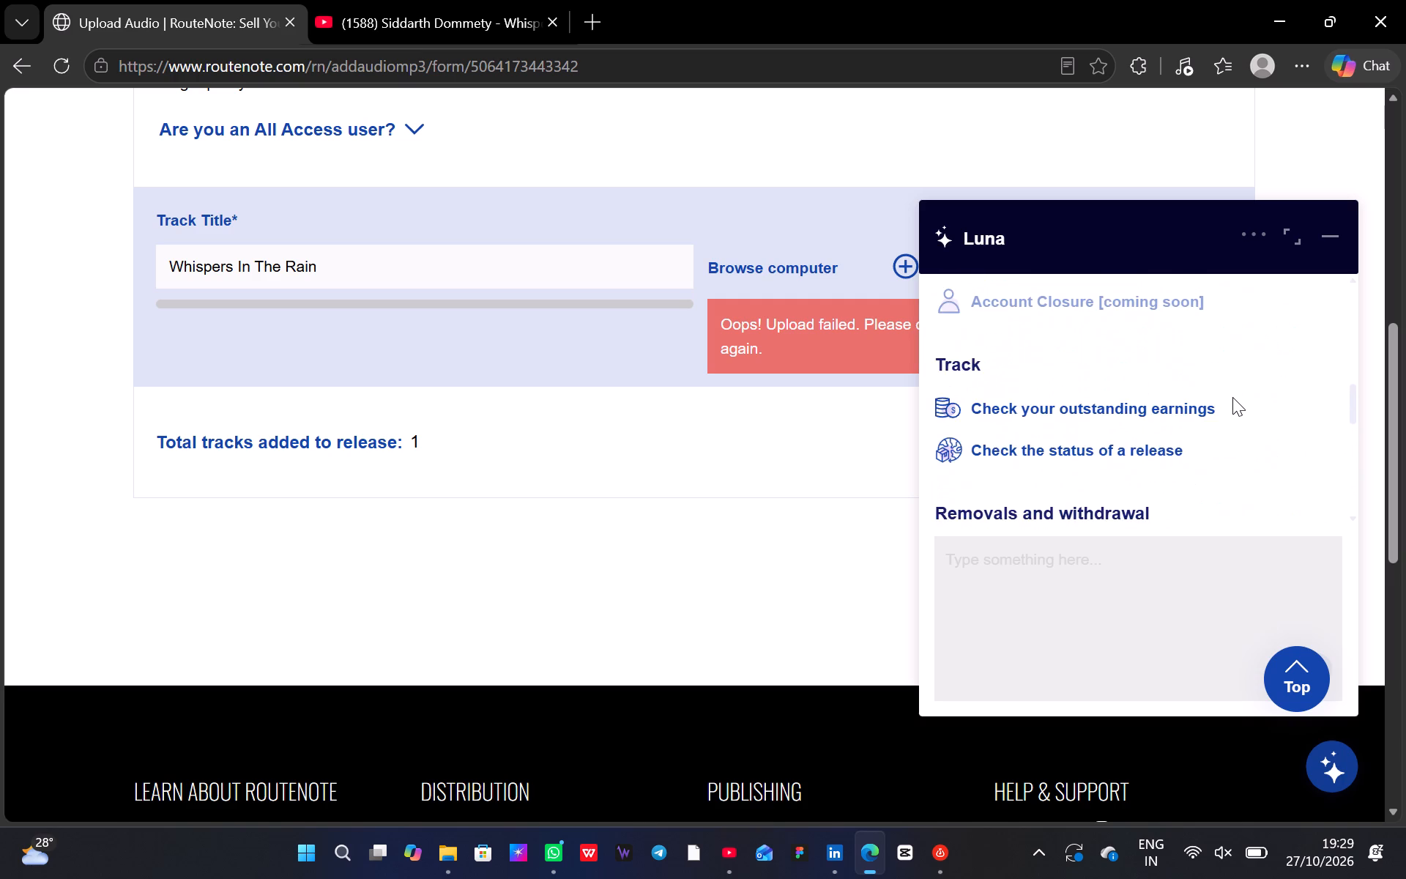
{"action": "scroll", "coordinate": [1232, 397], "scroll_direction": "up", "scroll_amount": 2}
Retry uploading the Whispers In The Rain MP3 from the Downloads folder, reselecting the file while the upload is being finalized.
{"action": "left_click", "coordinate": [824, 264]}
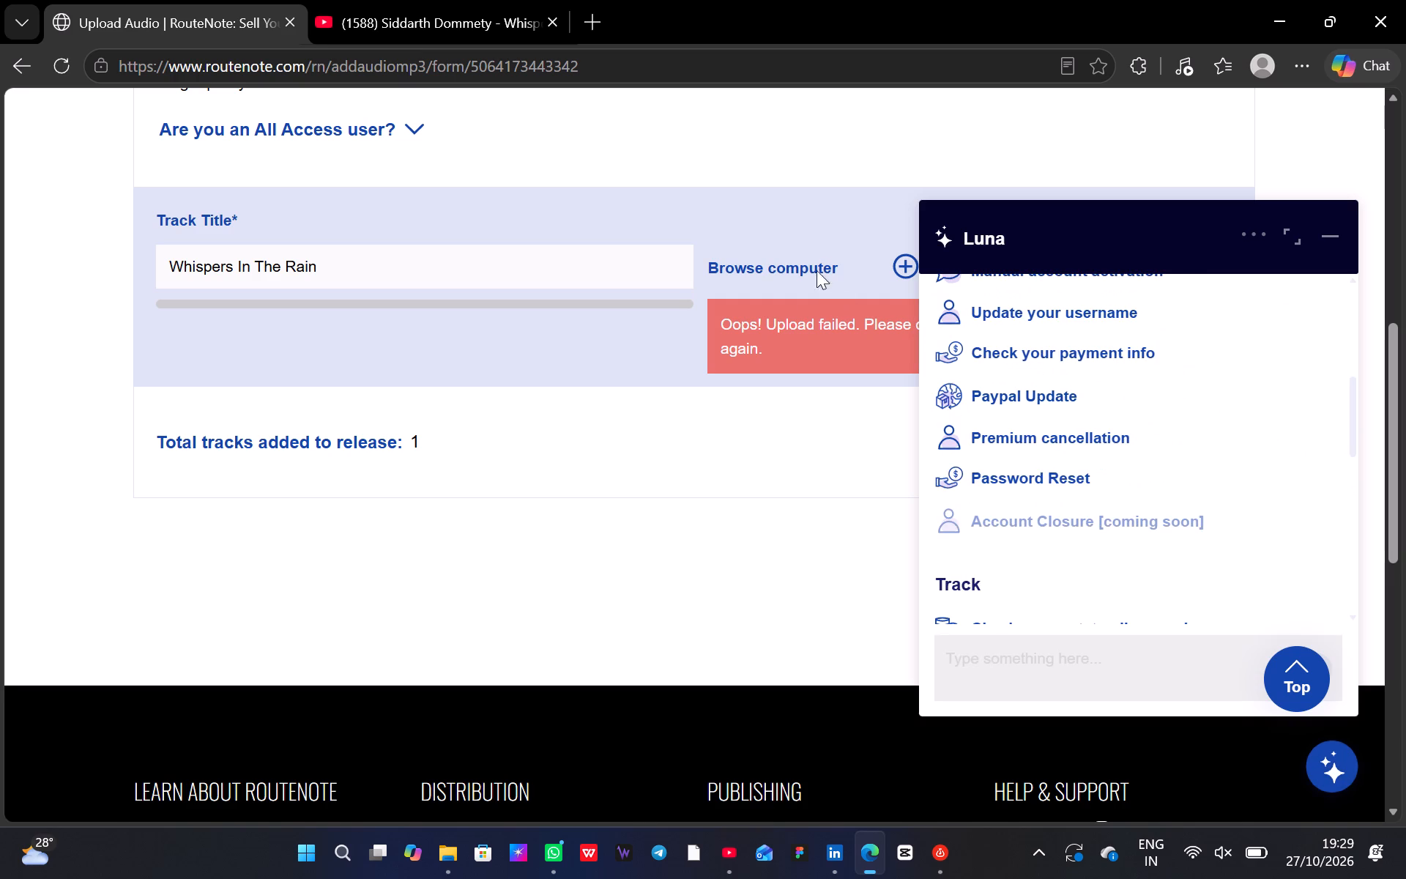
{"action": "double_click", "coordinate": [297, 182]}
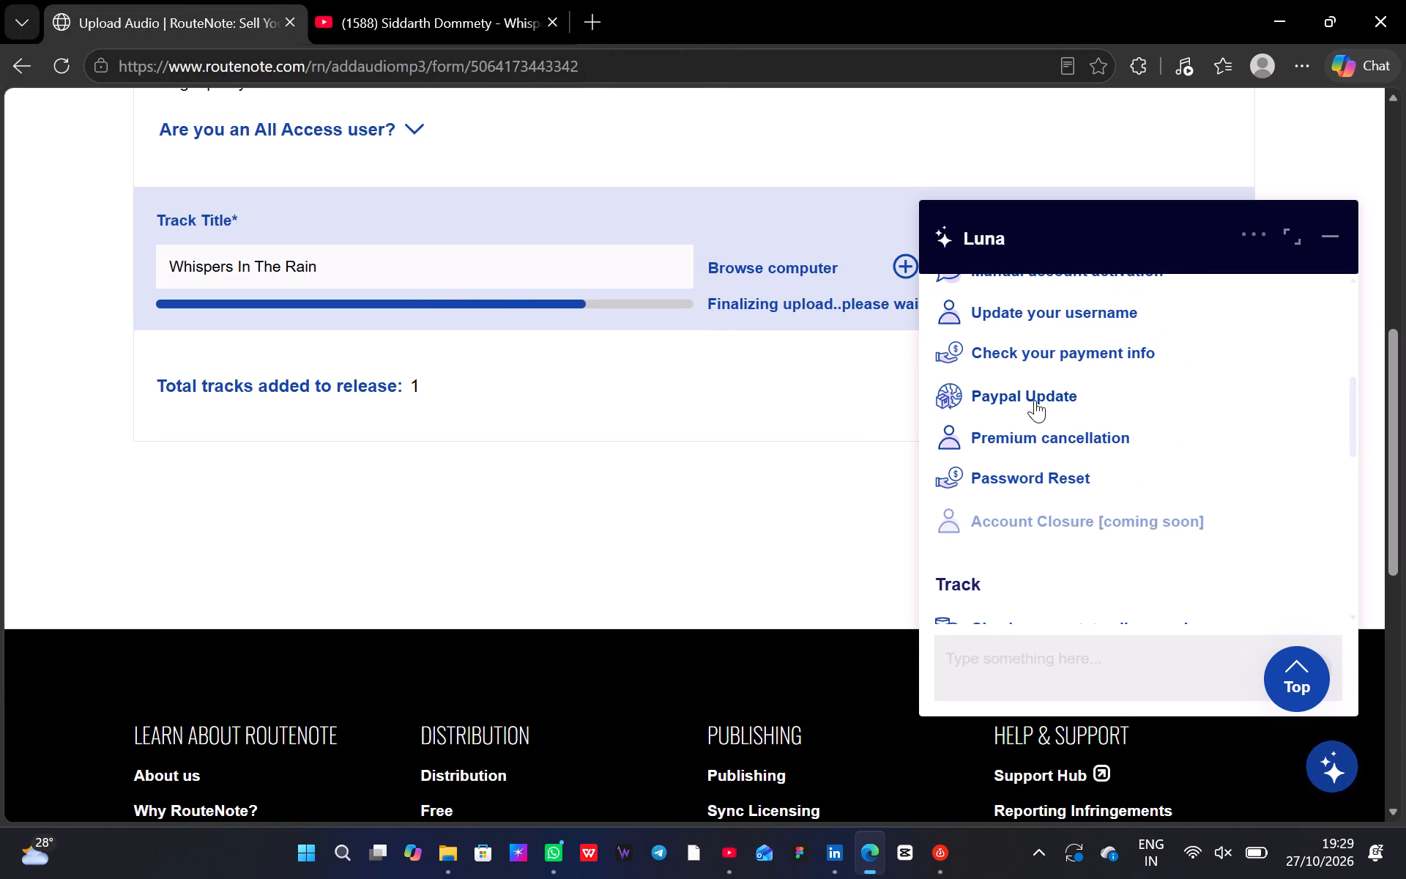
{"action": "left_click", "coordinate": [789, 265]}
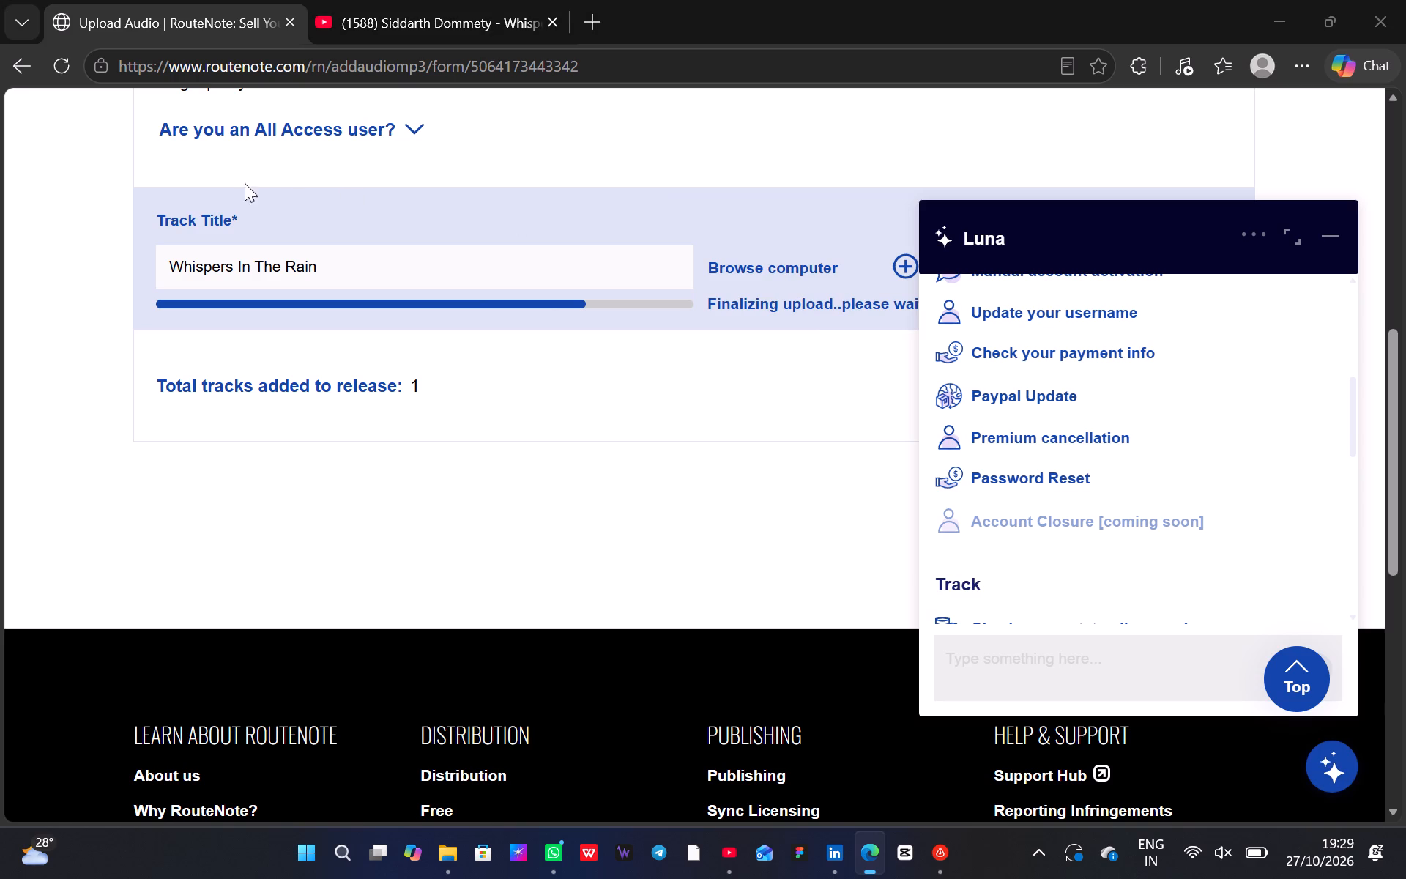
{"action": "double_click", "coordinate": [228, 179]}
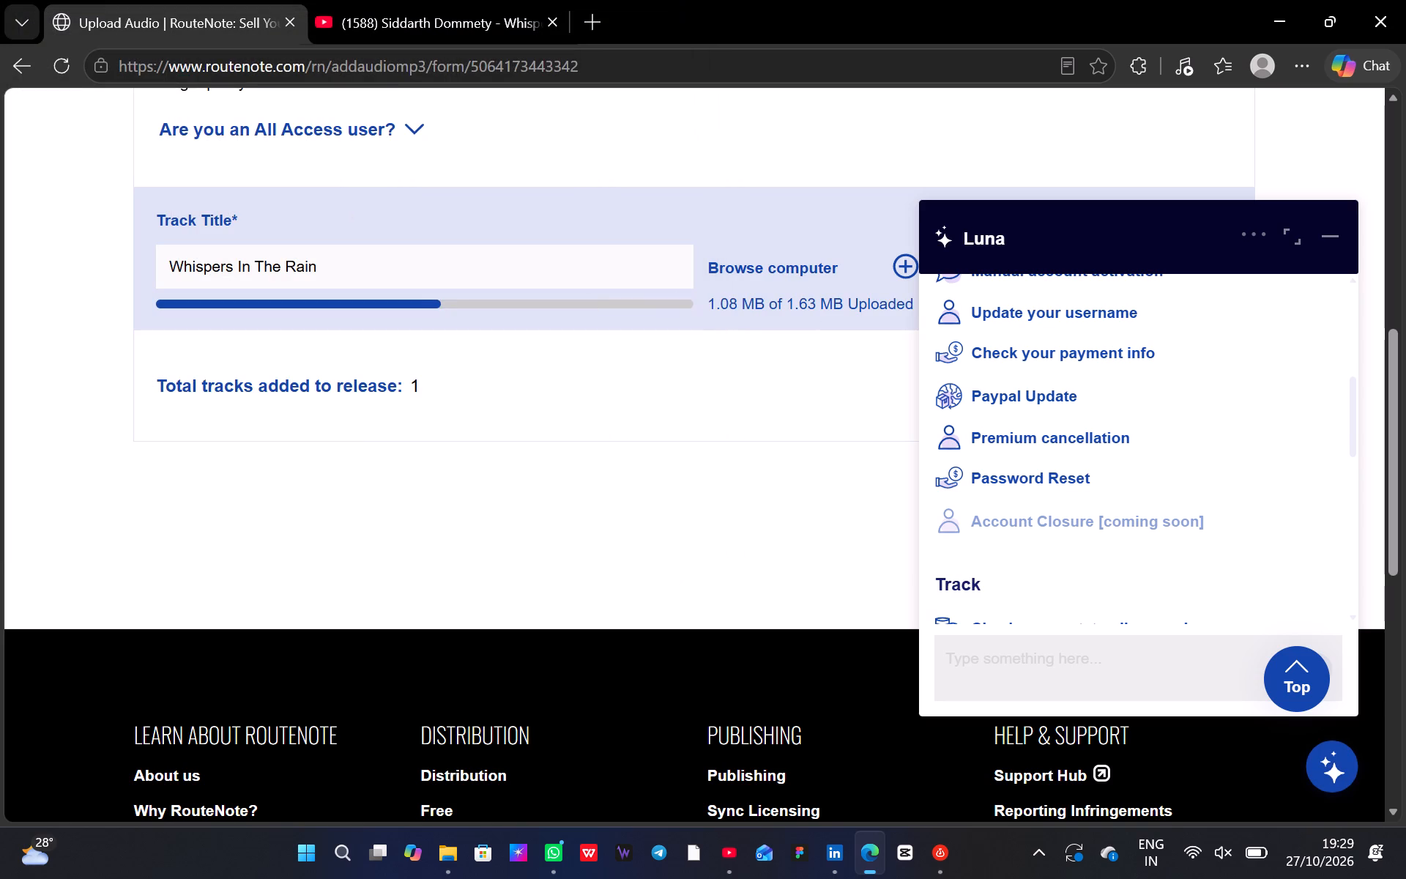
Hide the Luna chat after checking it for a reply, and retry uploading the Whispers In The Rain MP3 from Downloads.
{"action": "scroll", "coordinate": [1142, 484], "scroll_direction": "down", "scroll_amount": 13}
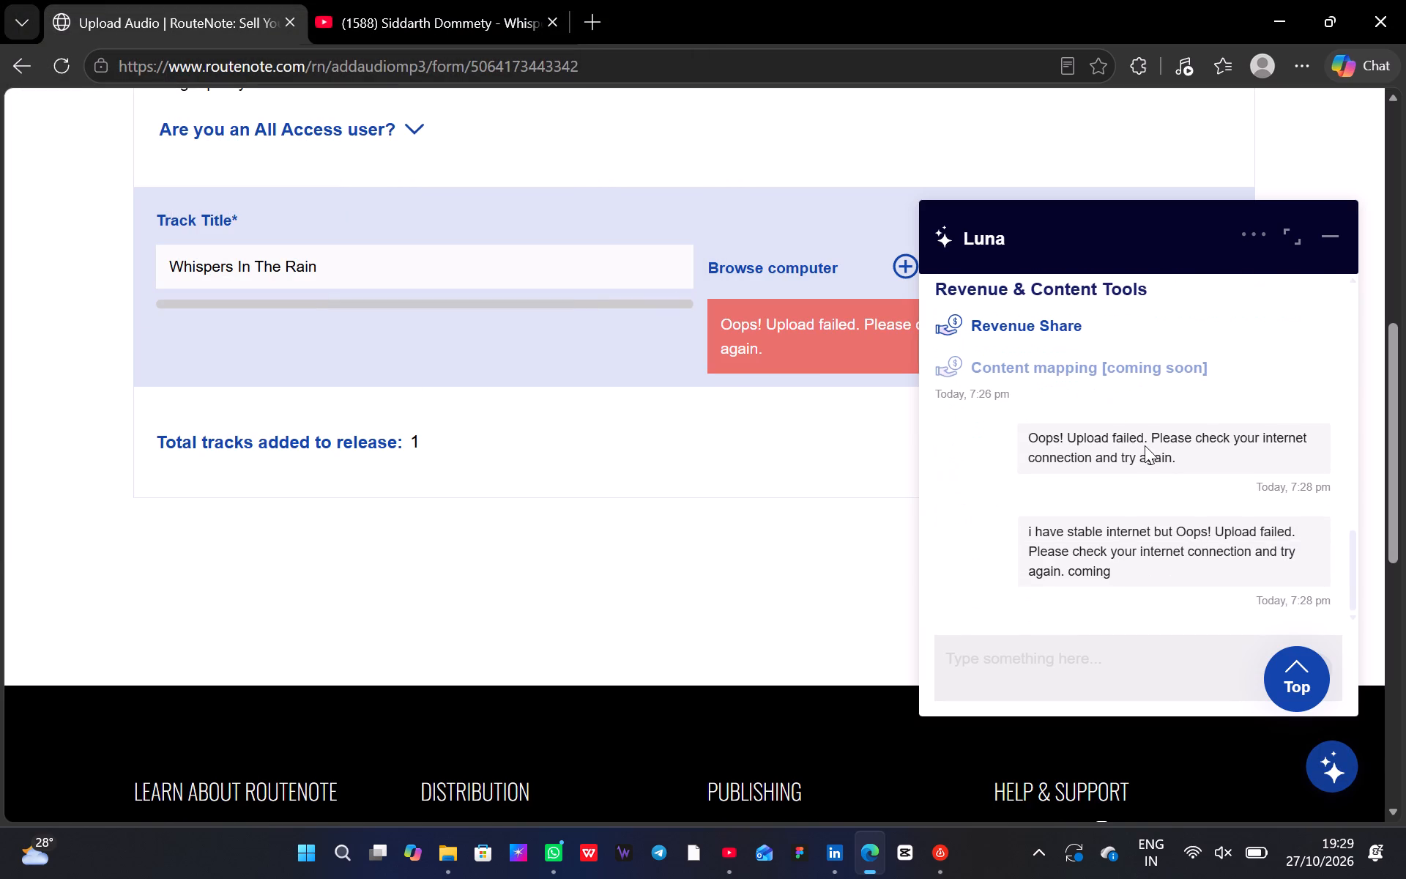
{"action": "scroll", "coordinate": [1145, 445], "scroll_direction": "down", "scroll_amount": 1}
{"action": "left_click", "coordinate": [1328, 249]}
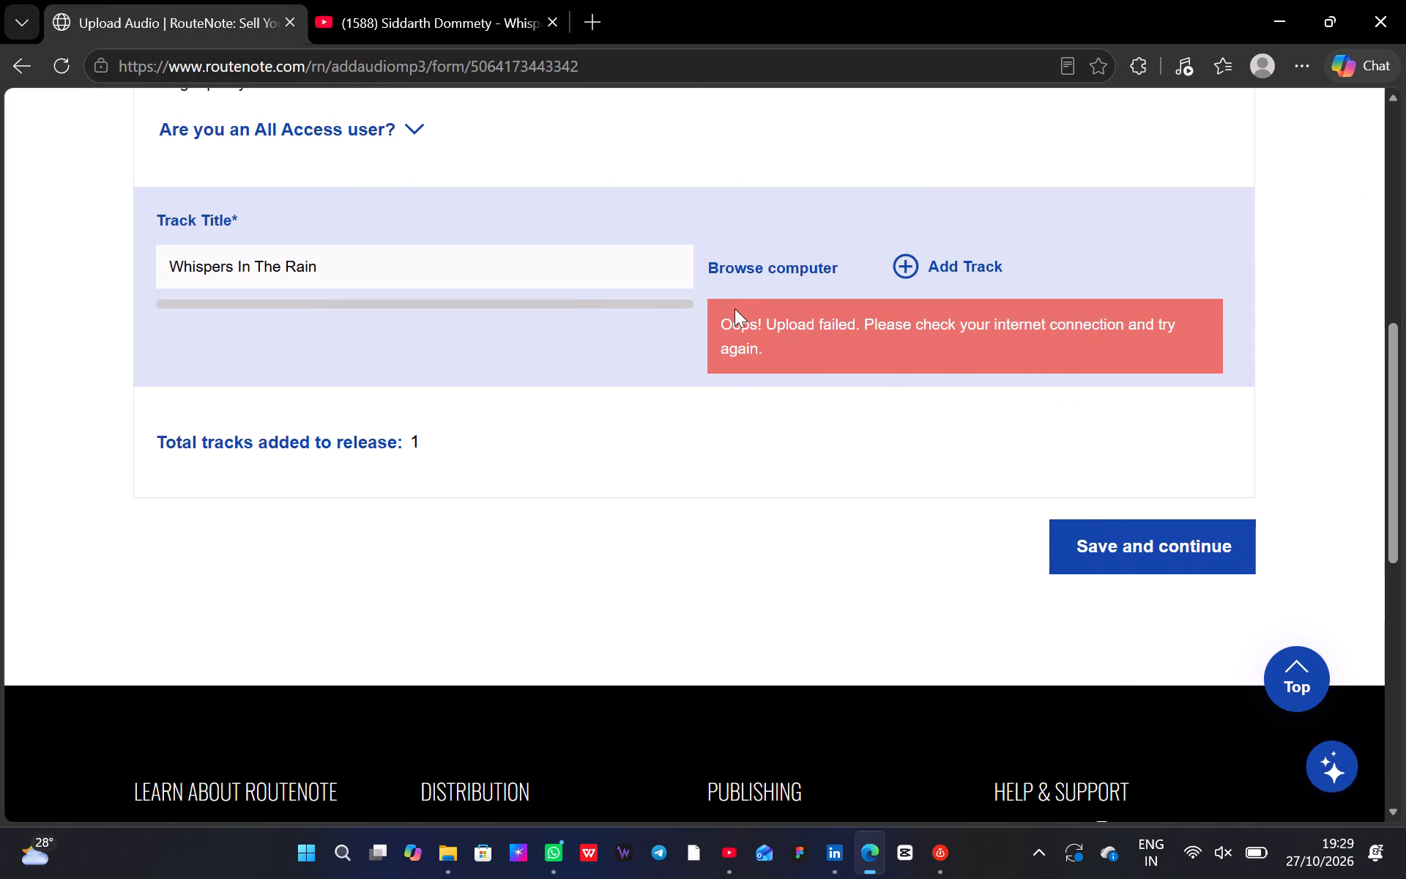
{"action": "left_click", "coordinate": [742, 273]}
{"action": "left_click", "coordinate": [257, 197]}
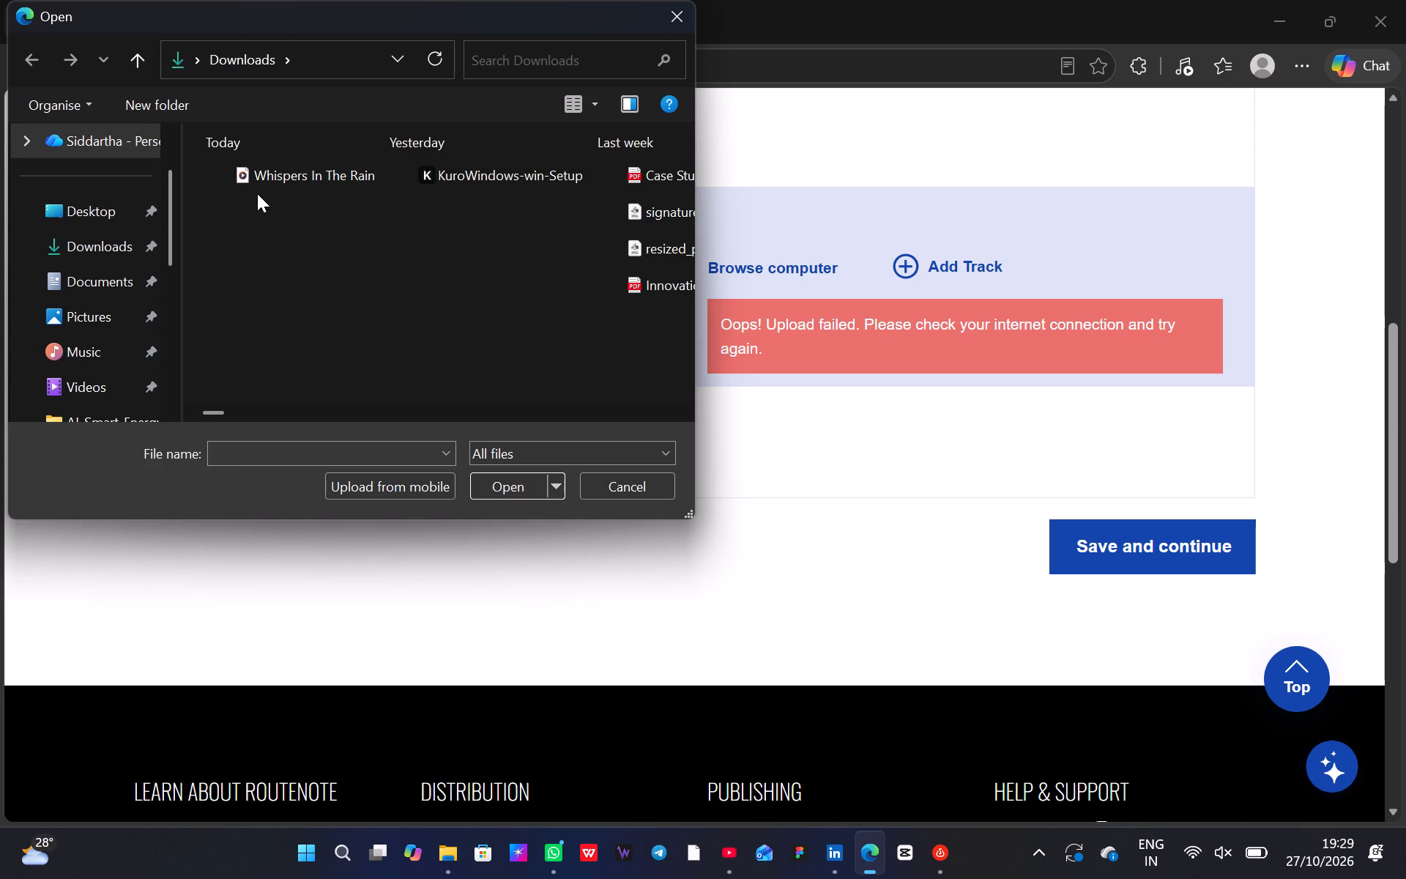
Choose the Whispers In The Rain file from Downloads to retry the track upload.
{"action": "double_click", "coordinate": [257, 193]}
{"action": "double_click", "coordinate": [258, 182]}
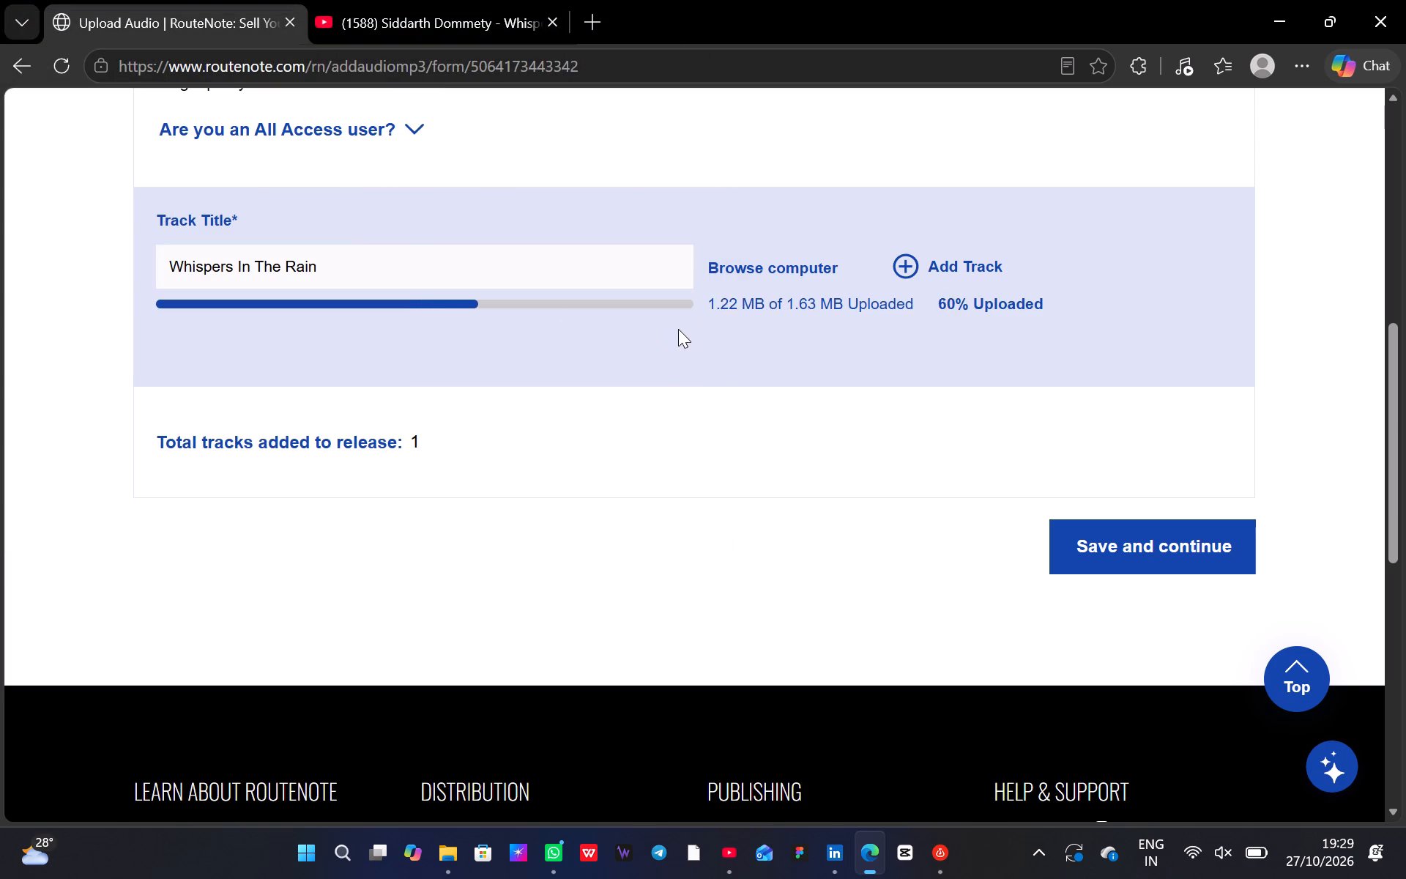
Connect the vght VPN from the system quick settings while the track is uploading, and return to the upload page.
{"action": "left_click", "coordinate": [1252, 859]}
{"action": "left_click", "coordinate": [1280, 461]}
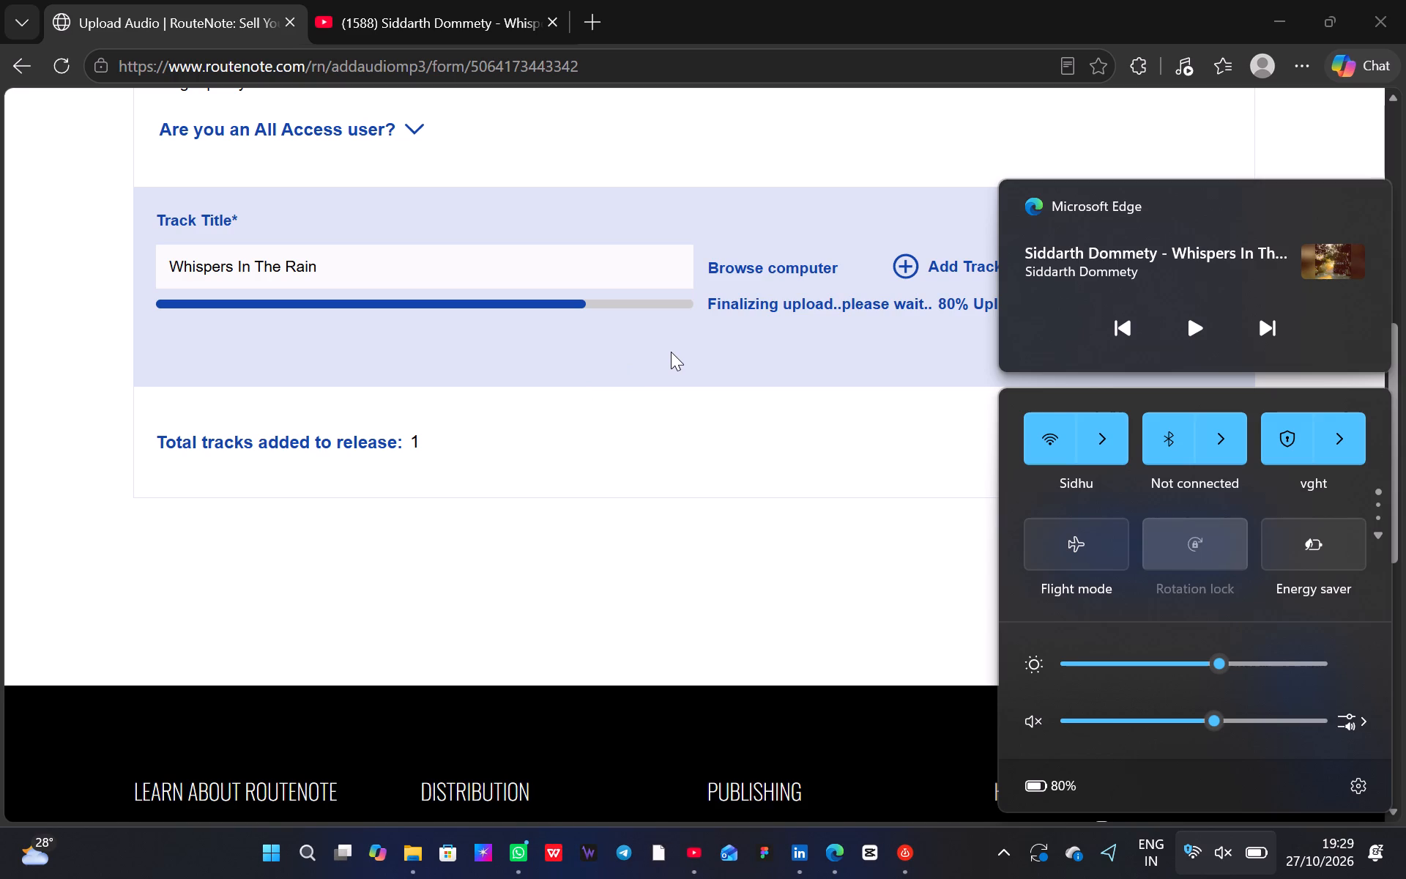
{"action": "left_click", "coordinate": [671, 352]}
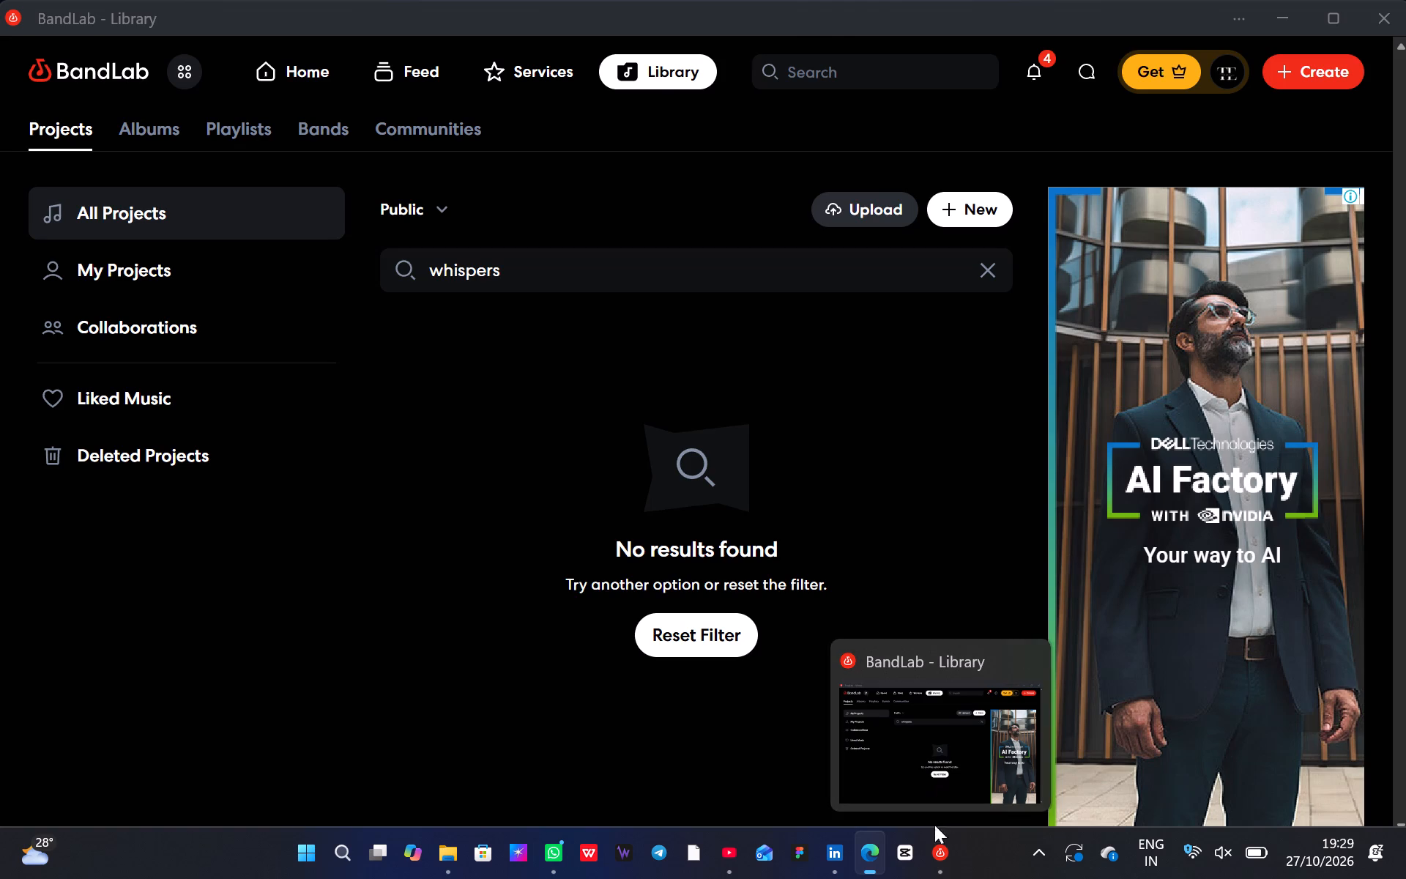
Switch to the BandLab app's Library window with the whispers project search.
{"action": "left_click", "coordinate": [940, 696]}
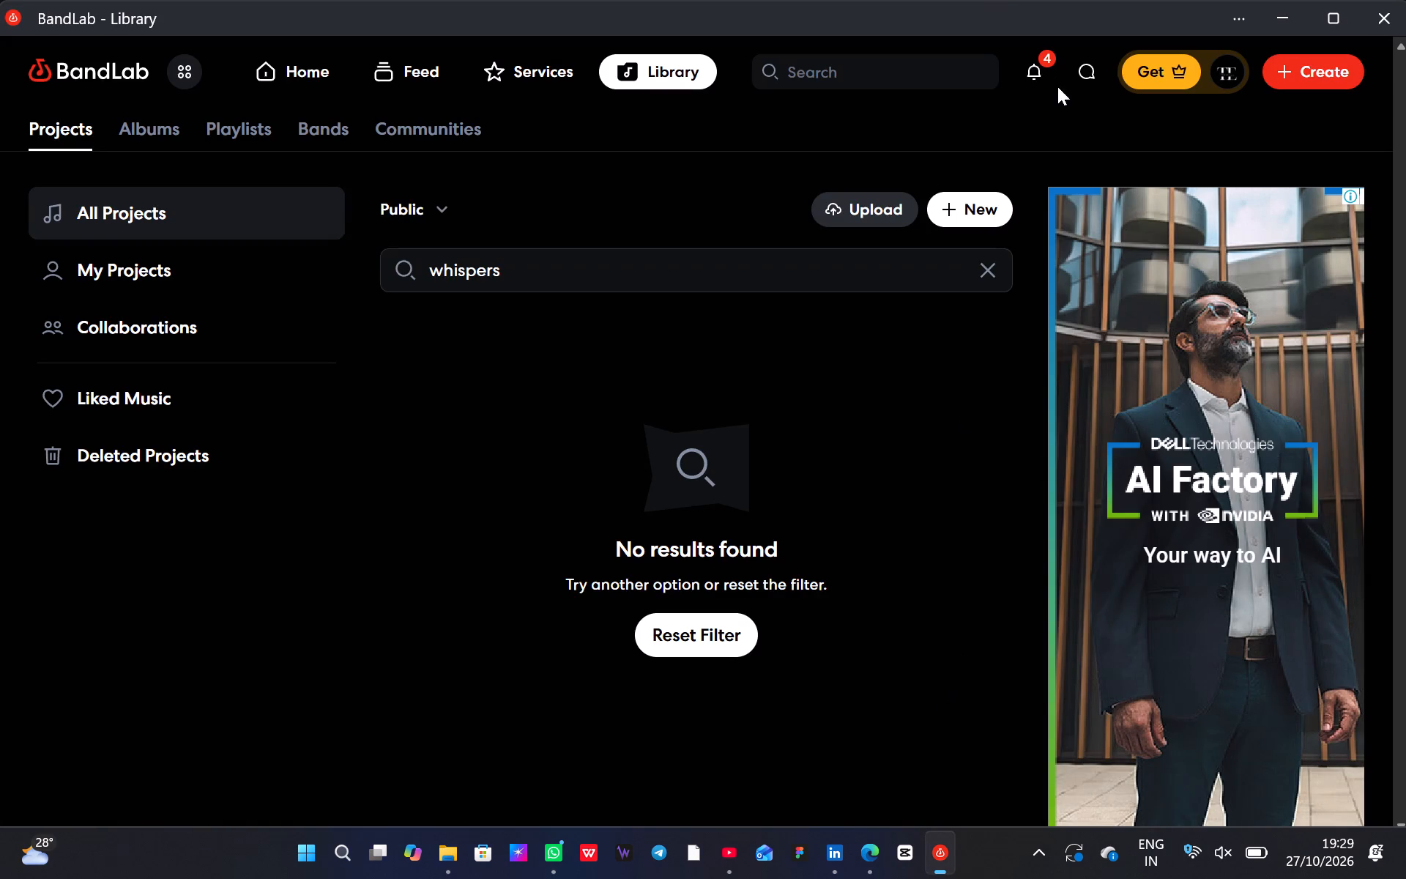
Glance at the activity notifications in BandLab and clear the "whispers" search from the project library.
{"action": "left_click", "coordinate": [1042, 69]}
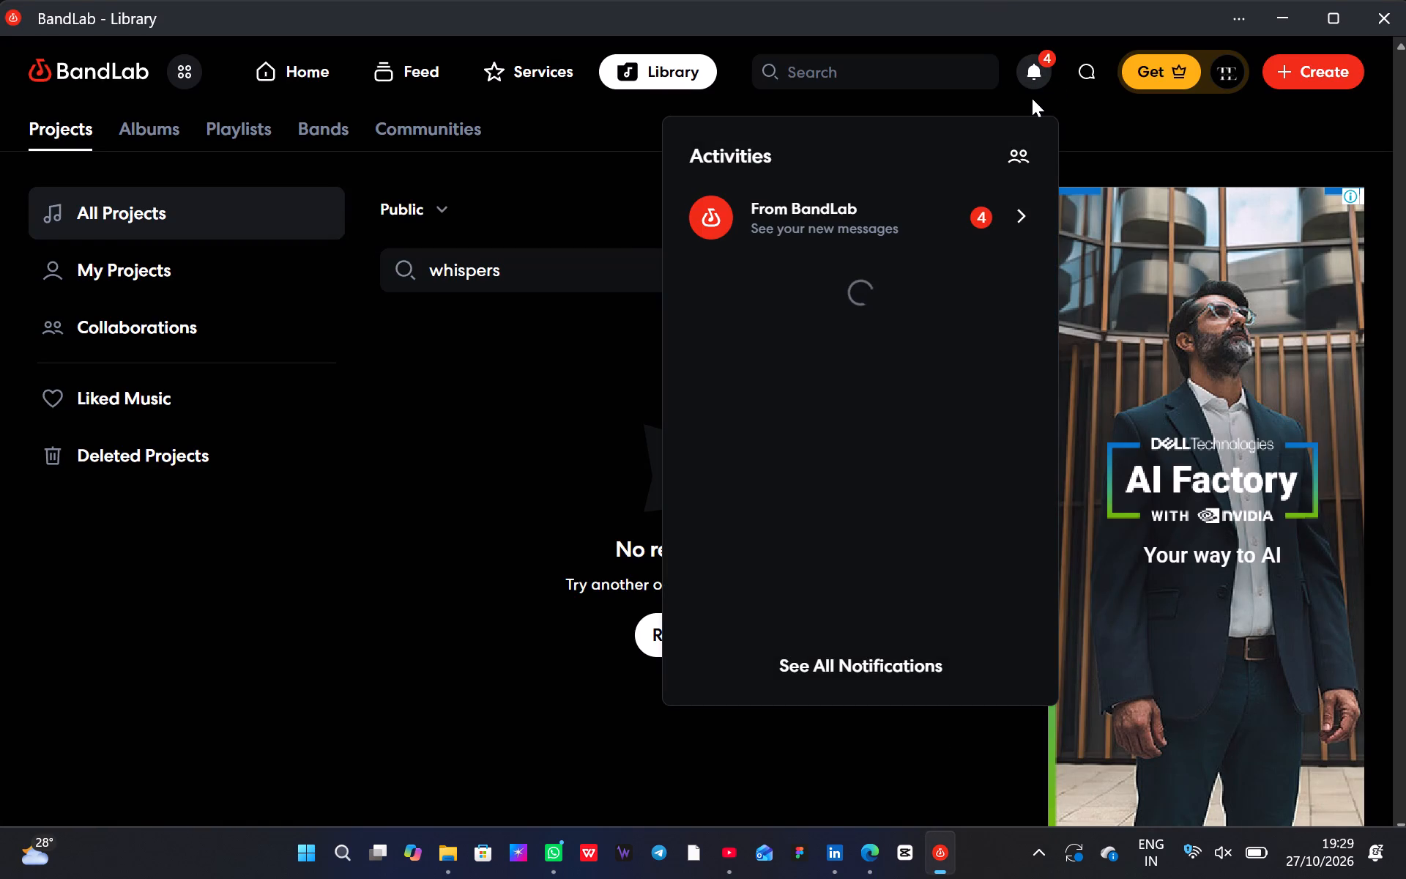
{"action": "left_click", "coordinate": [1037, 65]}
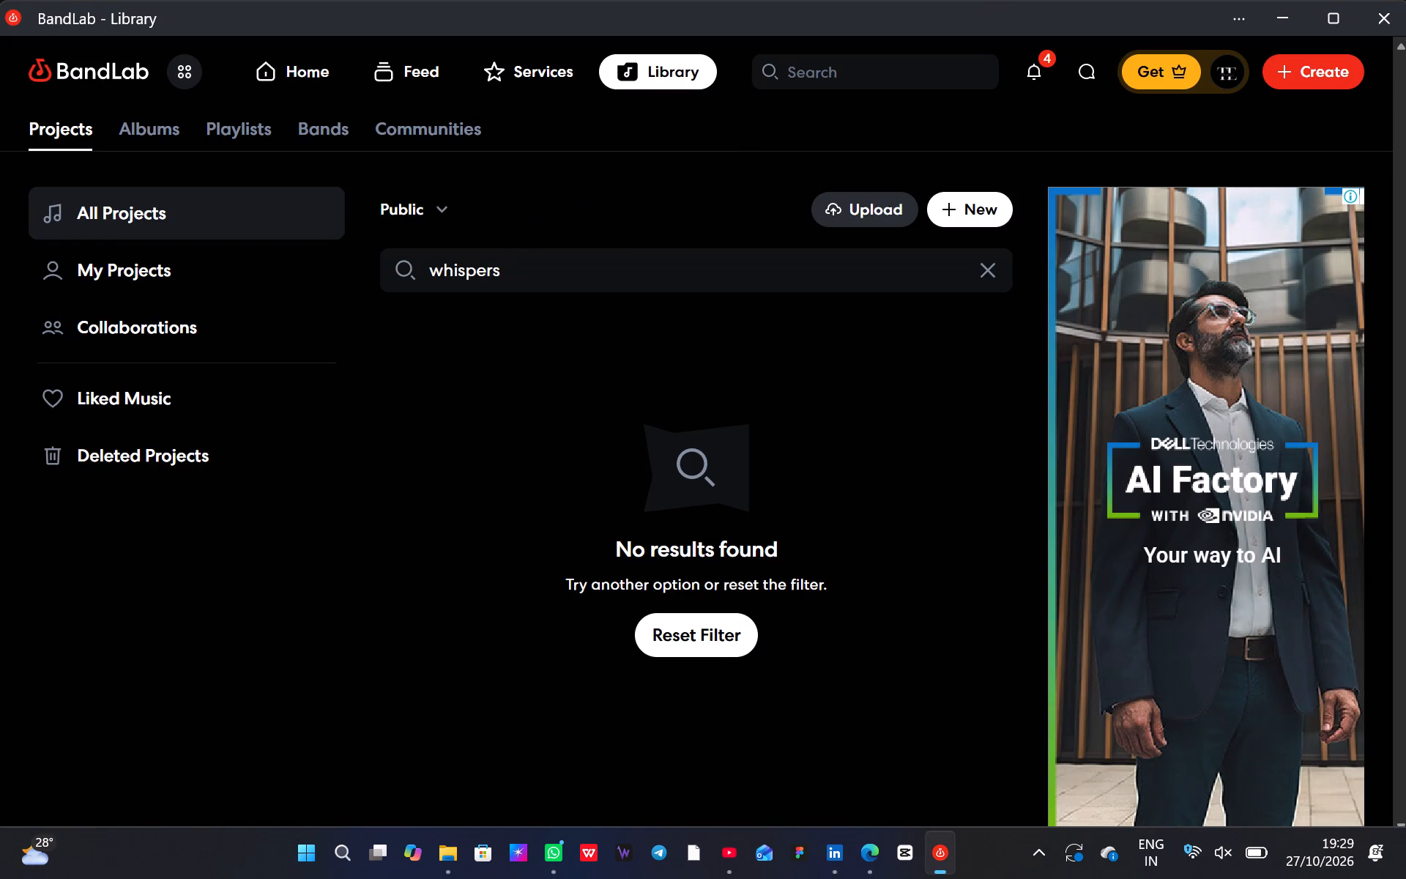
{"action": "left_click", "coordinate": [983, 264]}
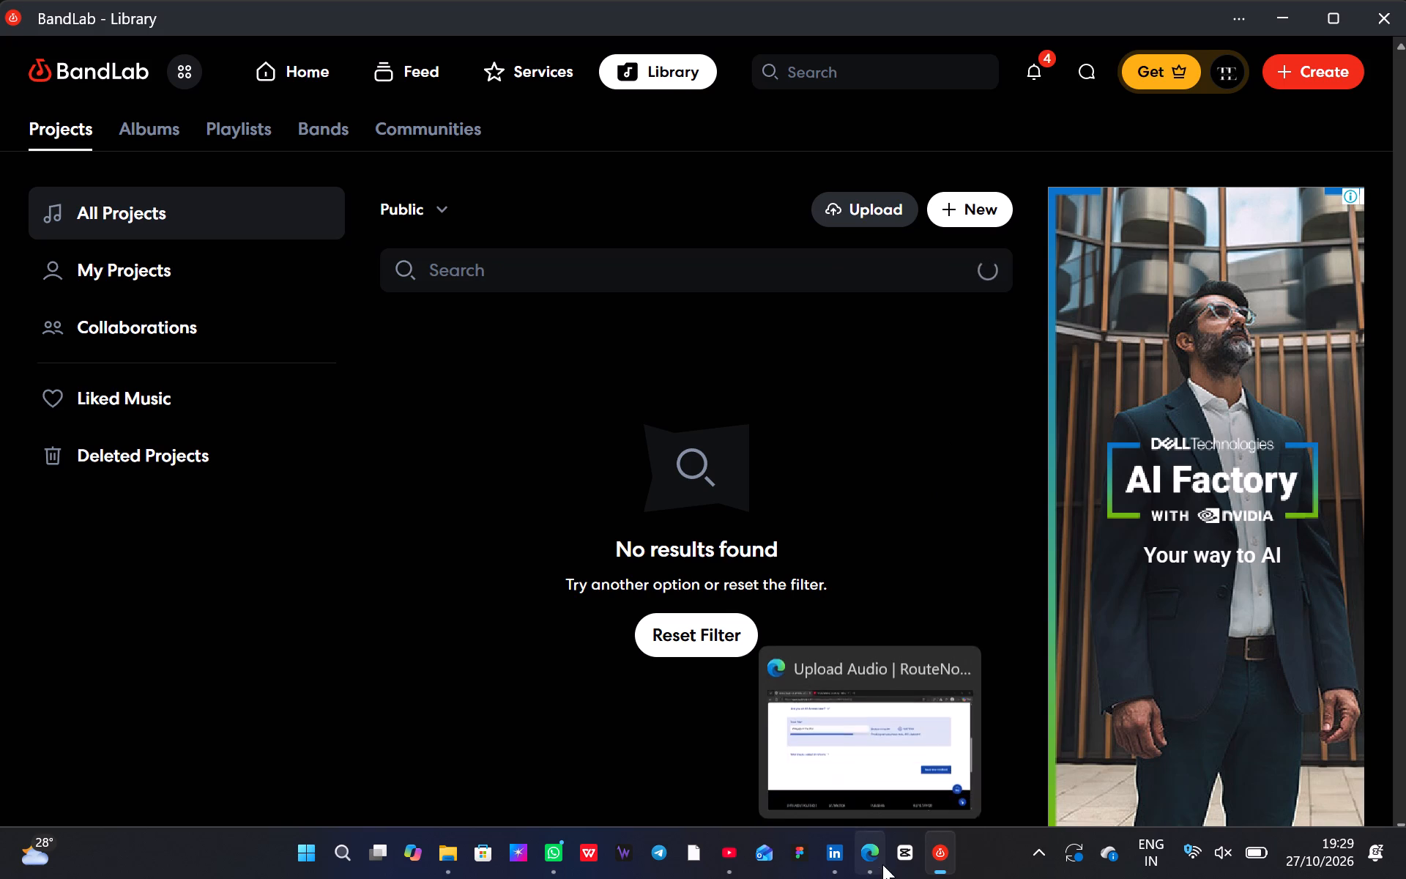
Return to the RouteNote audio upload page in Edge and disconnect the VPN.
{"action": "left_click", "coordinate": [844, 862]}
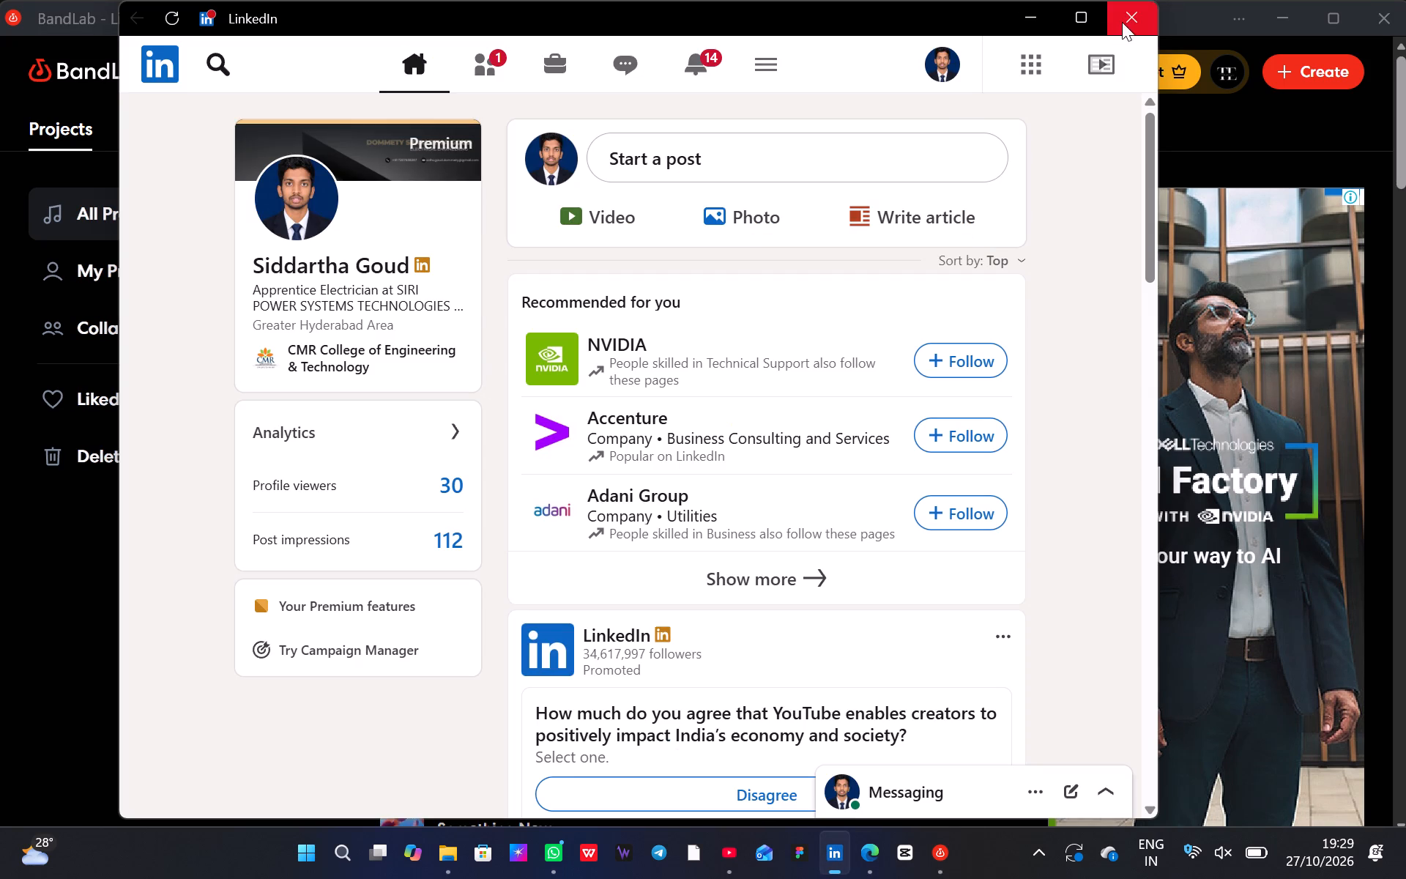
{"action": "left_click", "coordinate": [1122, 22]}
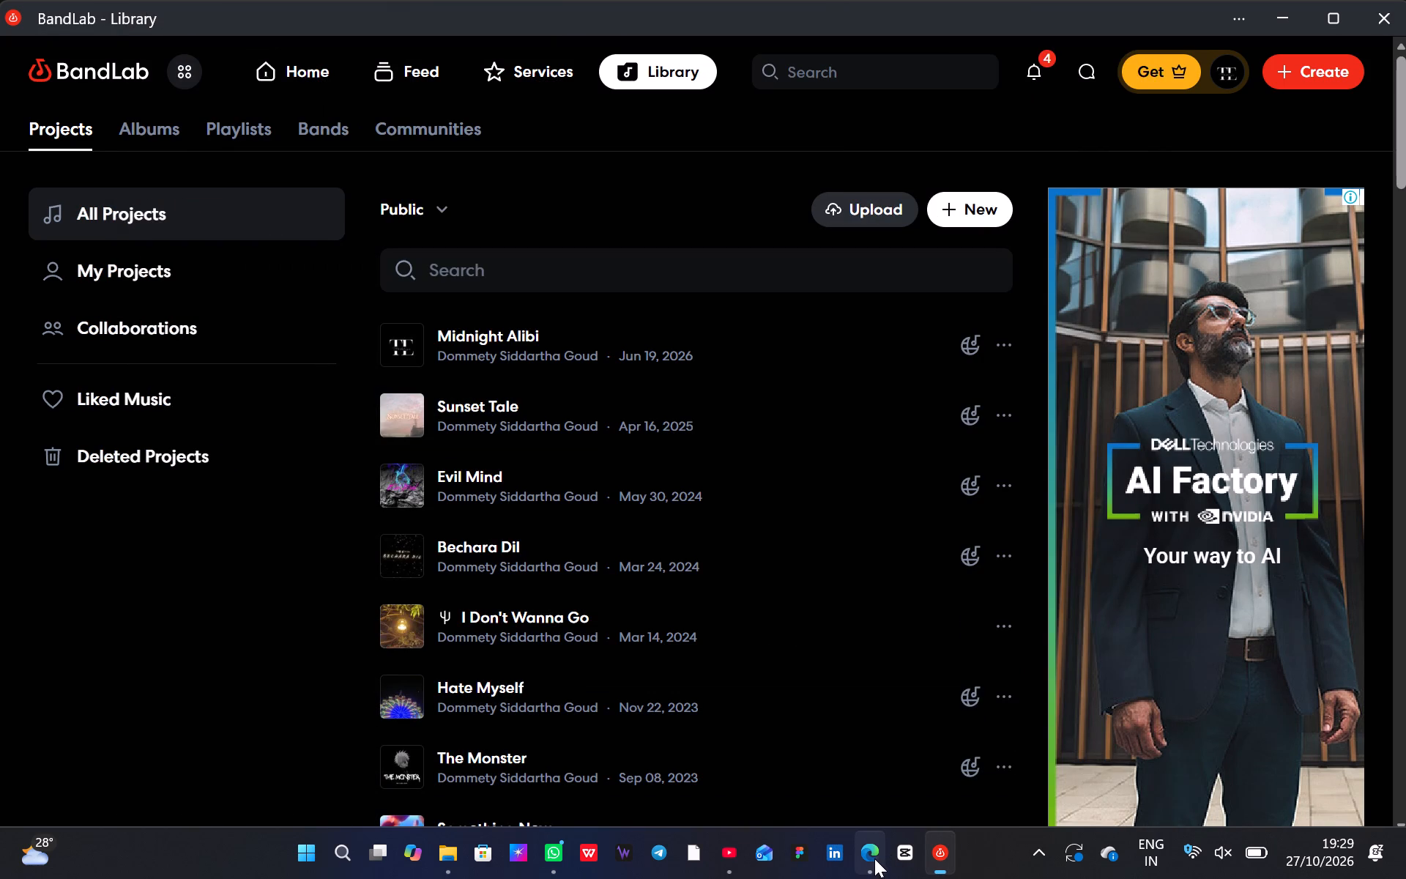
{"action": "left_click", "coordinate": [872, 858]}
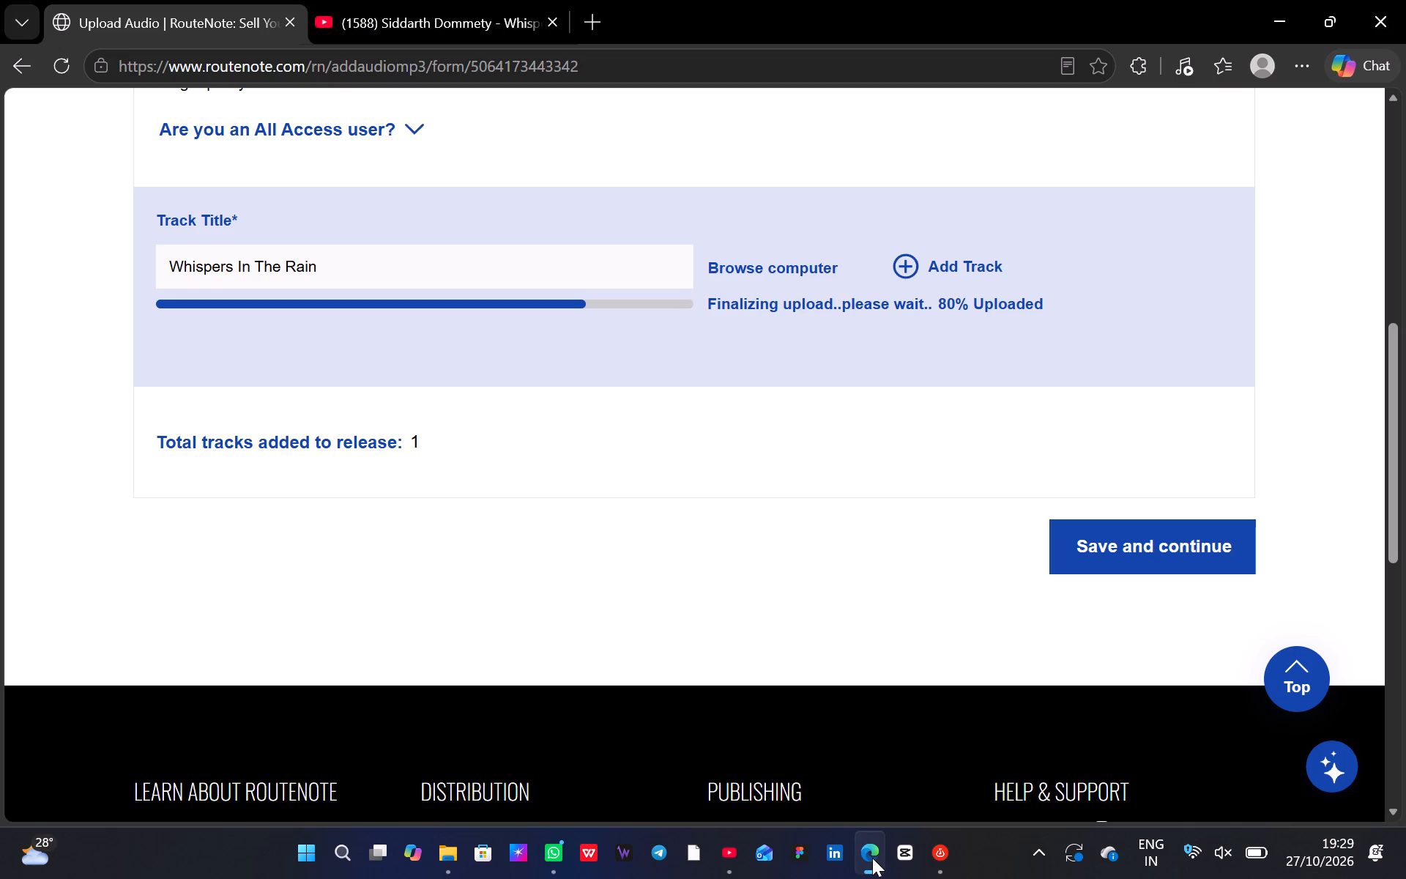
{"action": "left_click", "coordinate": [1196, 850]}
{"action": "left_click", "coordinate": [1286, 427]}
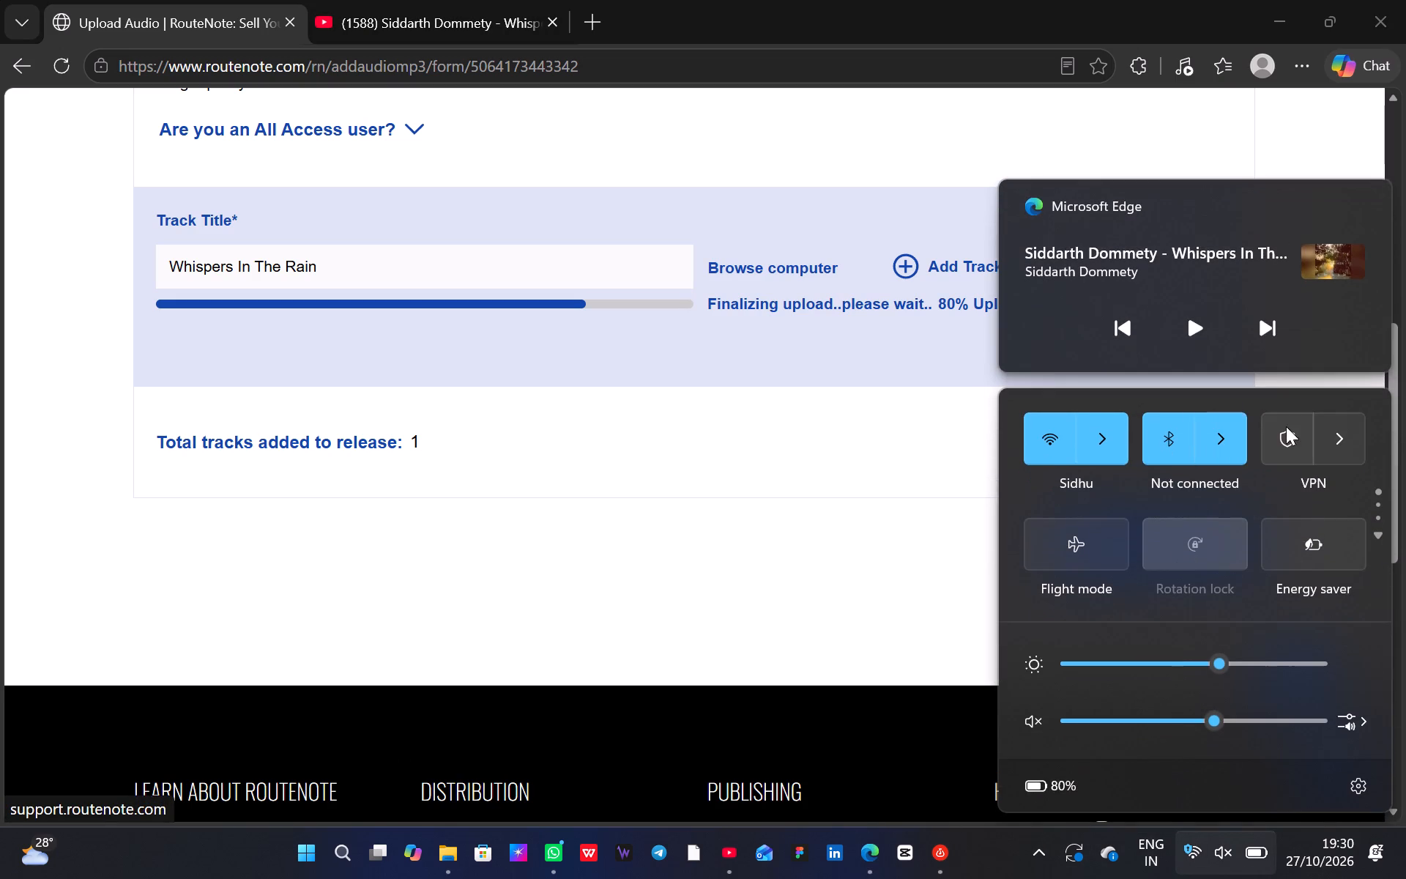
{"action": "left_click", "coordinate": [806, 355]}
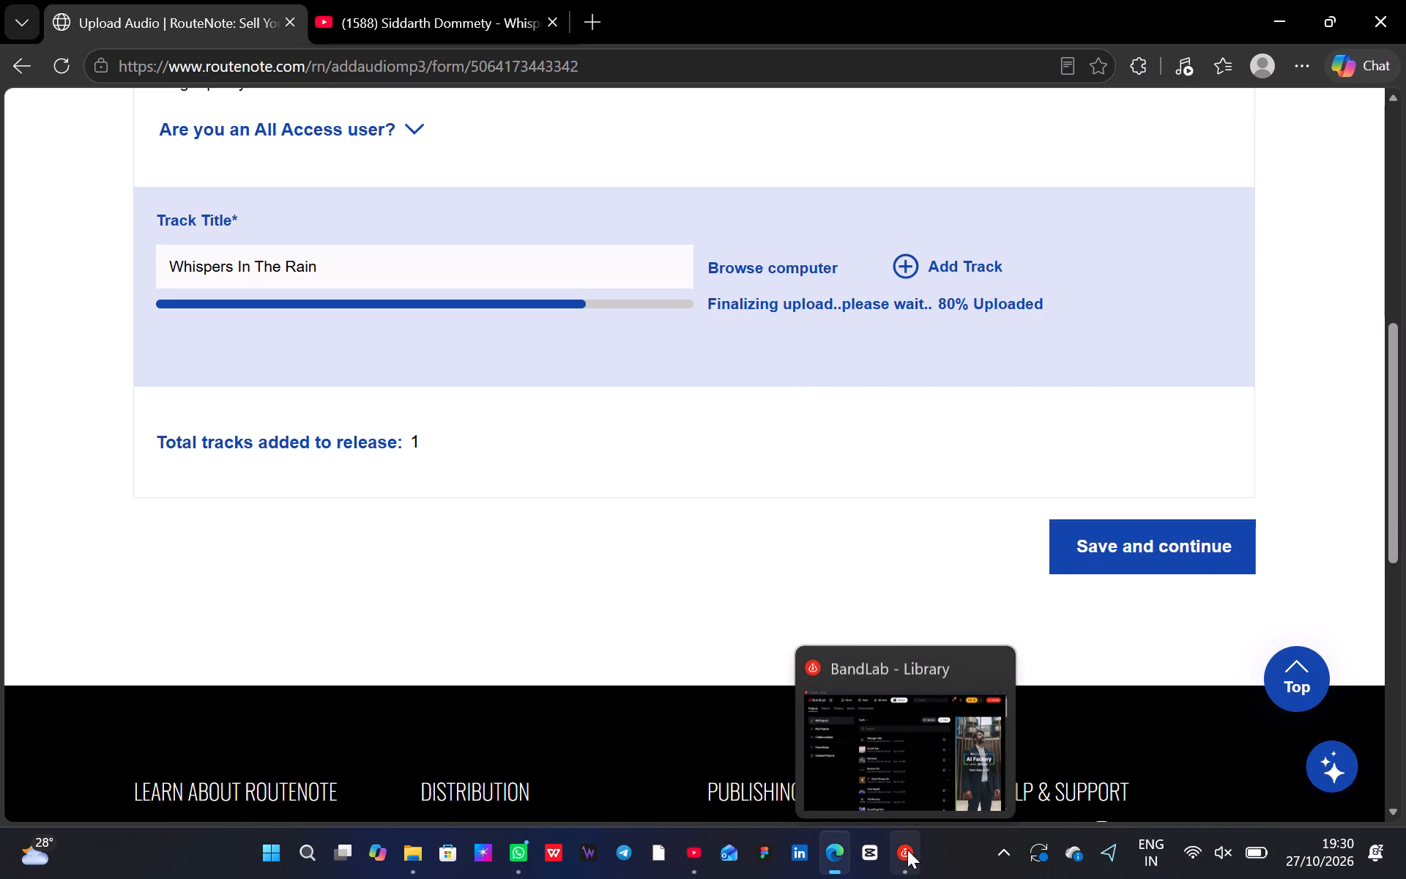
Look through the BandLab project library, and recheck the RouteNote upload alongside the Whispers In The Rain video on YouTube.
{"action": "left_click", "coordinate": [906, 850]}
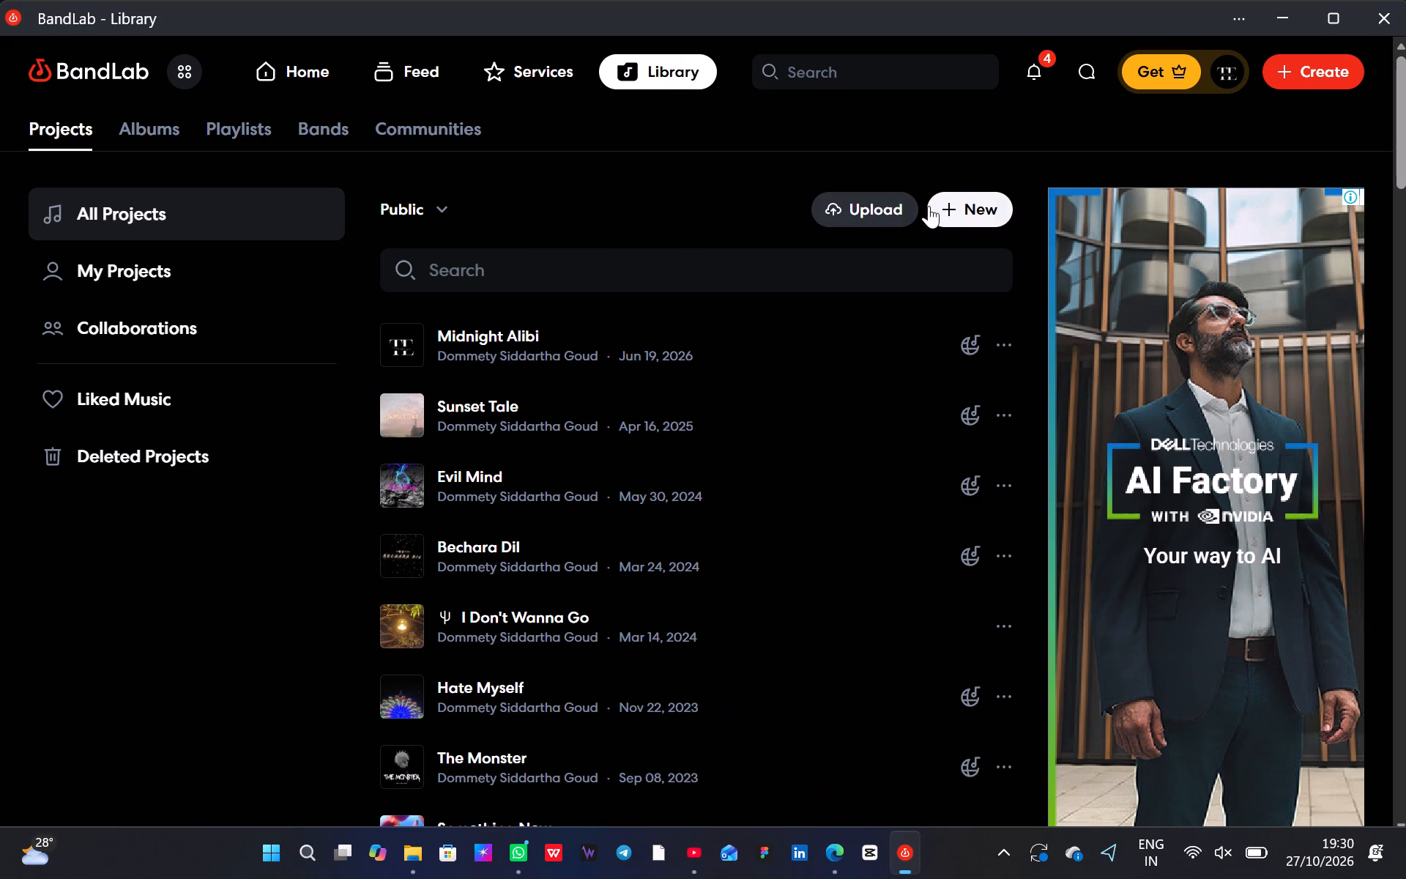
{"action": "scroll", "coordinate": [747, 264], "scroll_direction": "down", "scroll_amount": 3}
{"action": "scroll", "coordinate": [740, 300], "scroll_direction": "up", "scroll_amount": 1}
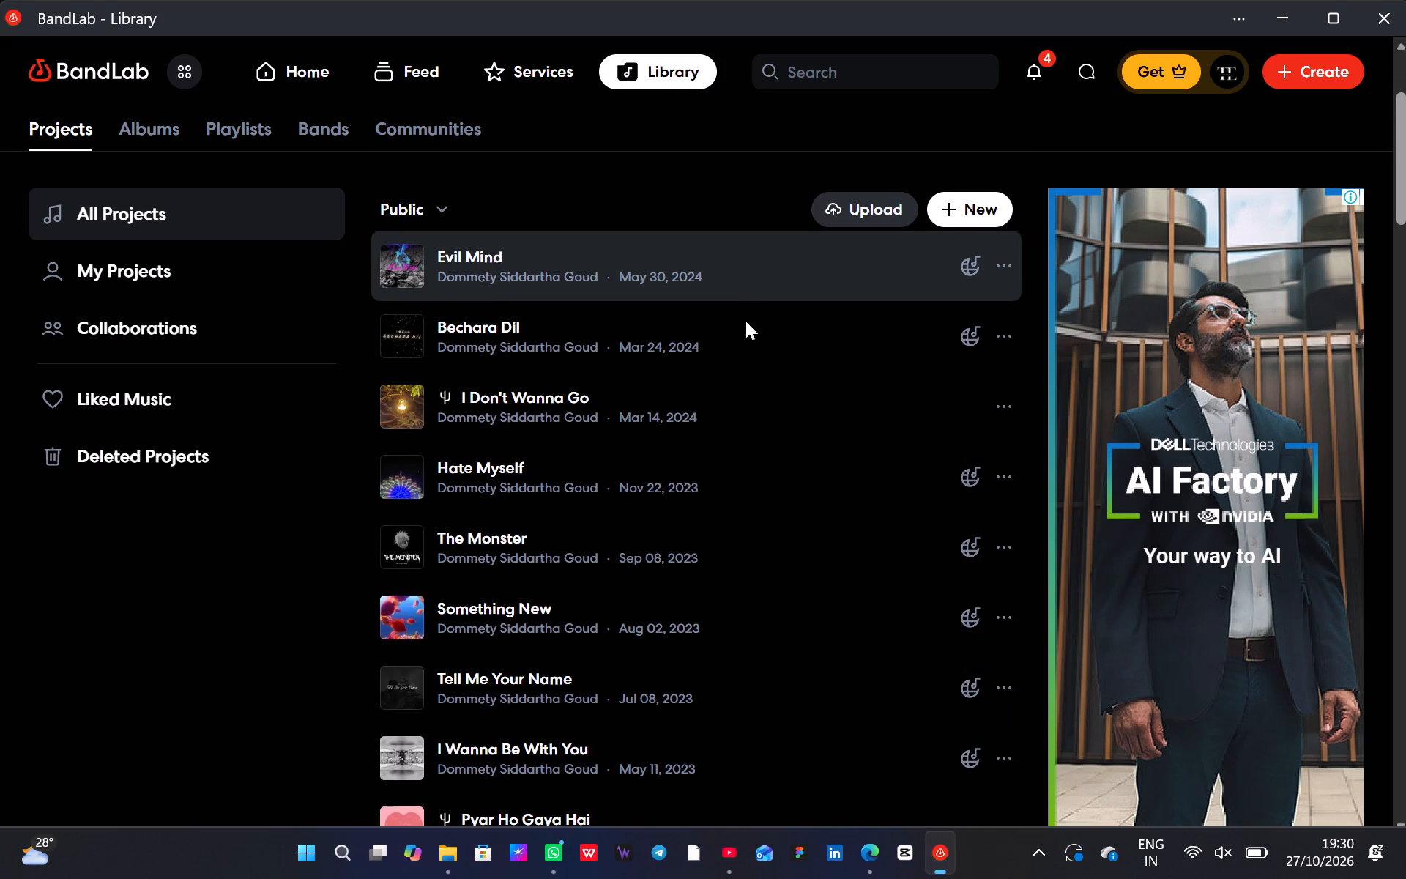
{"action": "left_click", "coordinate": [869, 871]}
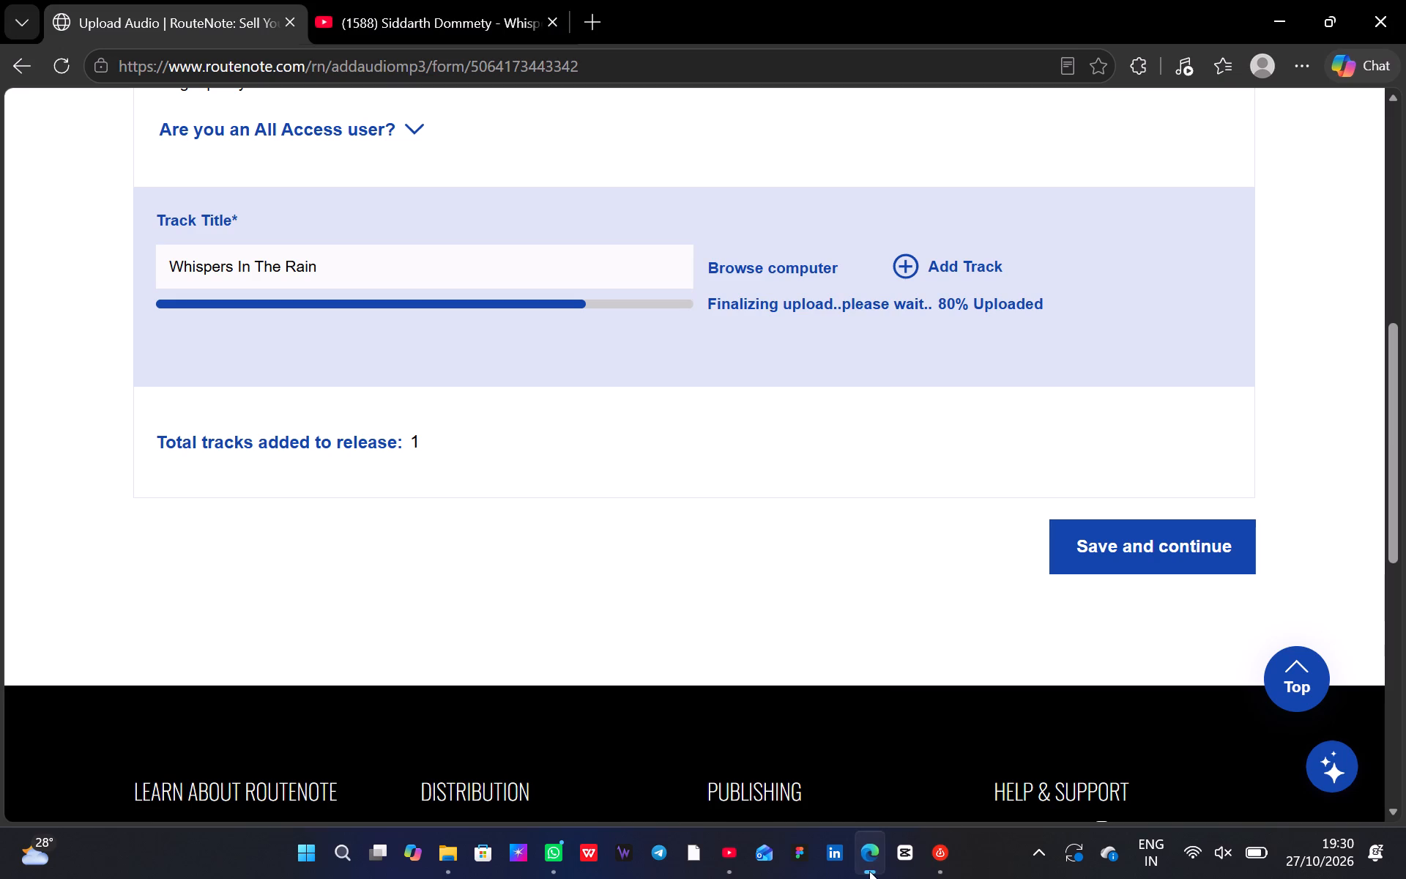
{"action": "left_click", "coordinate": [394, 34]}
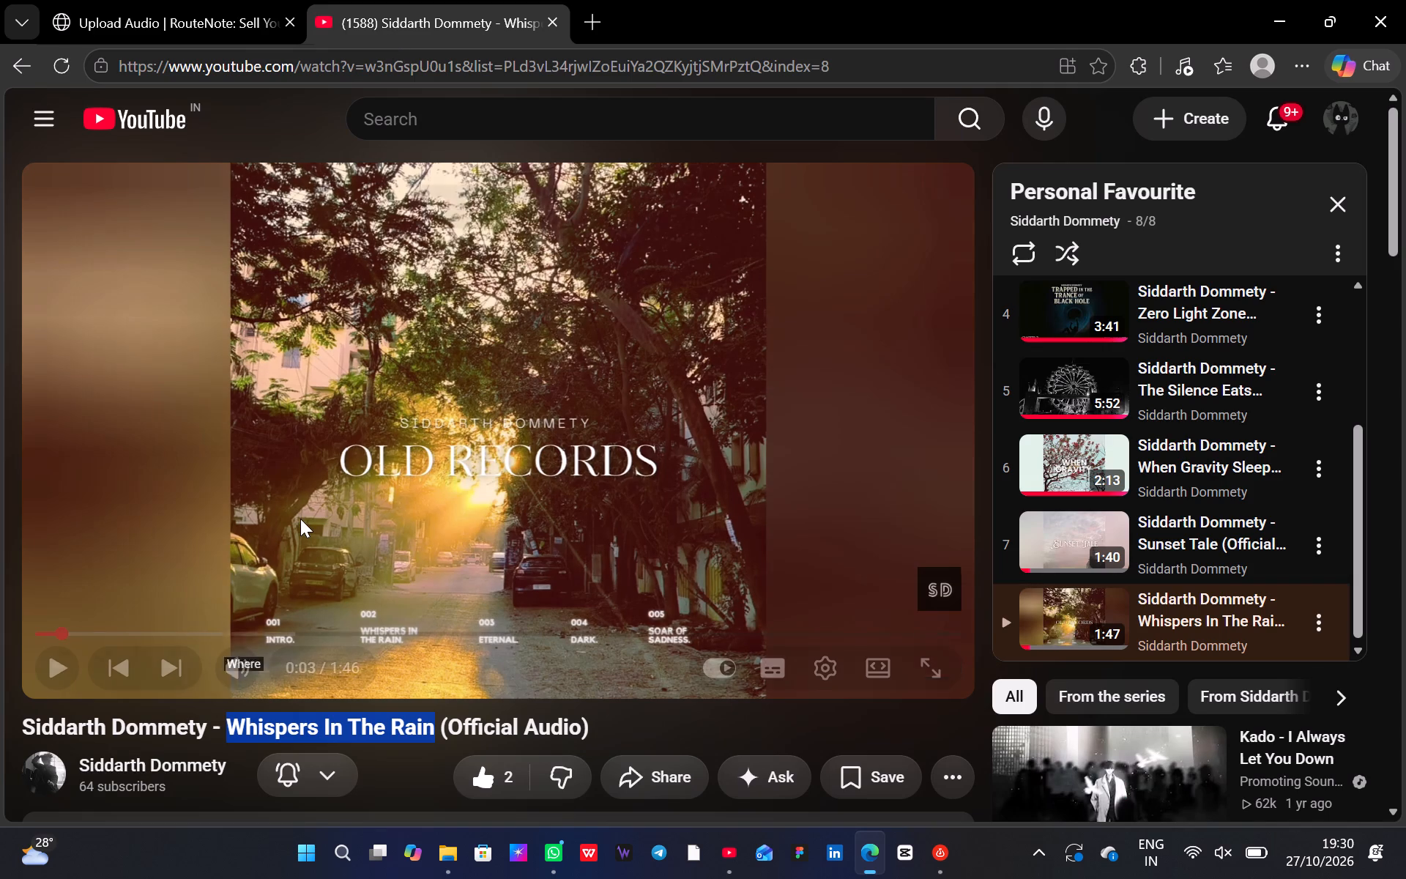
{"action": "left_click", "coordinate": [219, 23]}
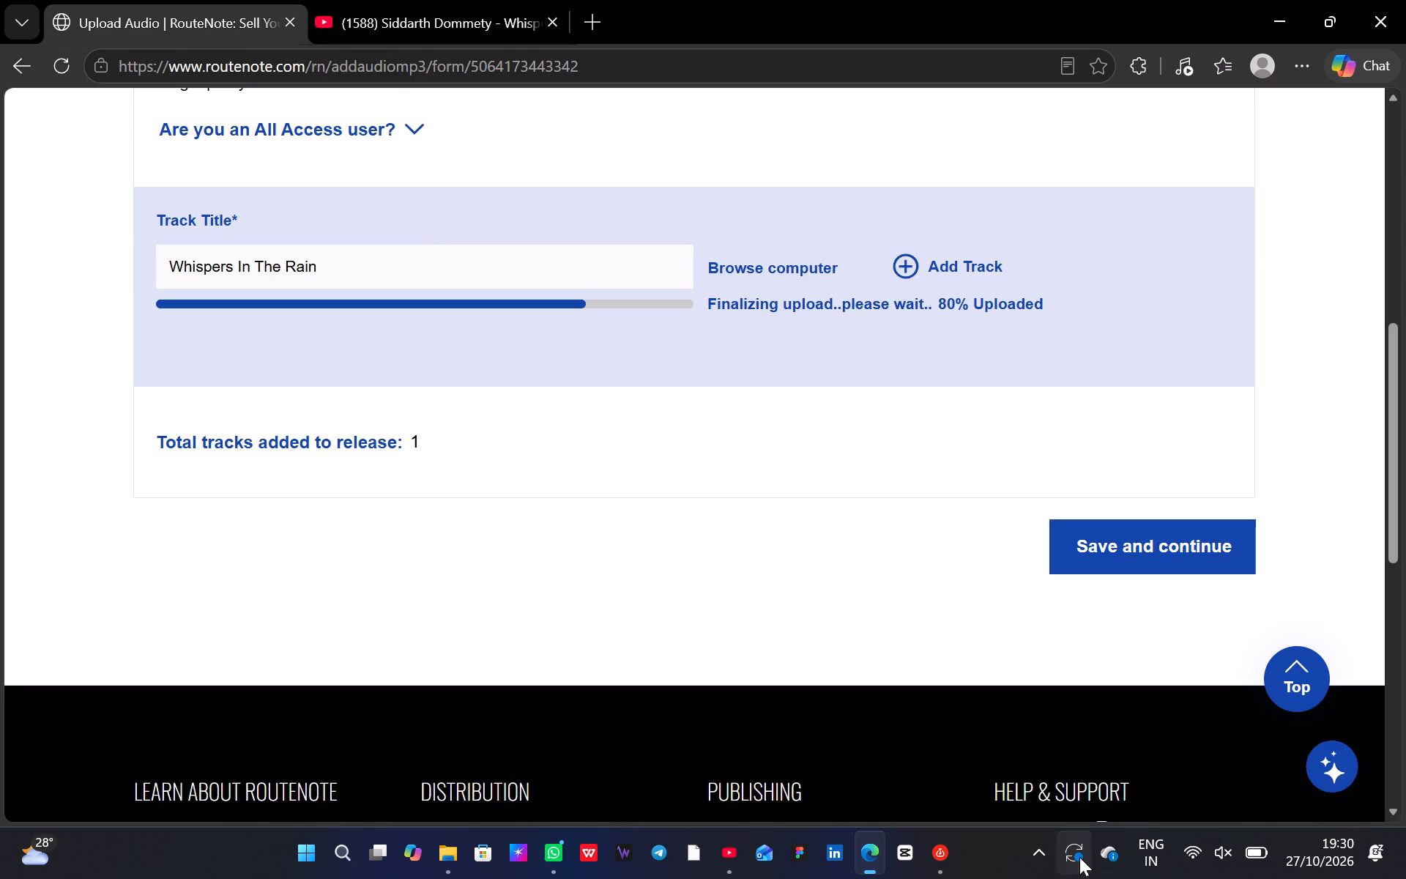
Switch to BandLab and download the Evil Mind project as a 320kbps, 44.1kHz MP3, checking back on RouteNote in Edge meanwhile.
{"action": "left_click", "coordinate": [948, 858]}
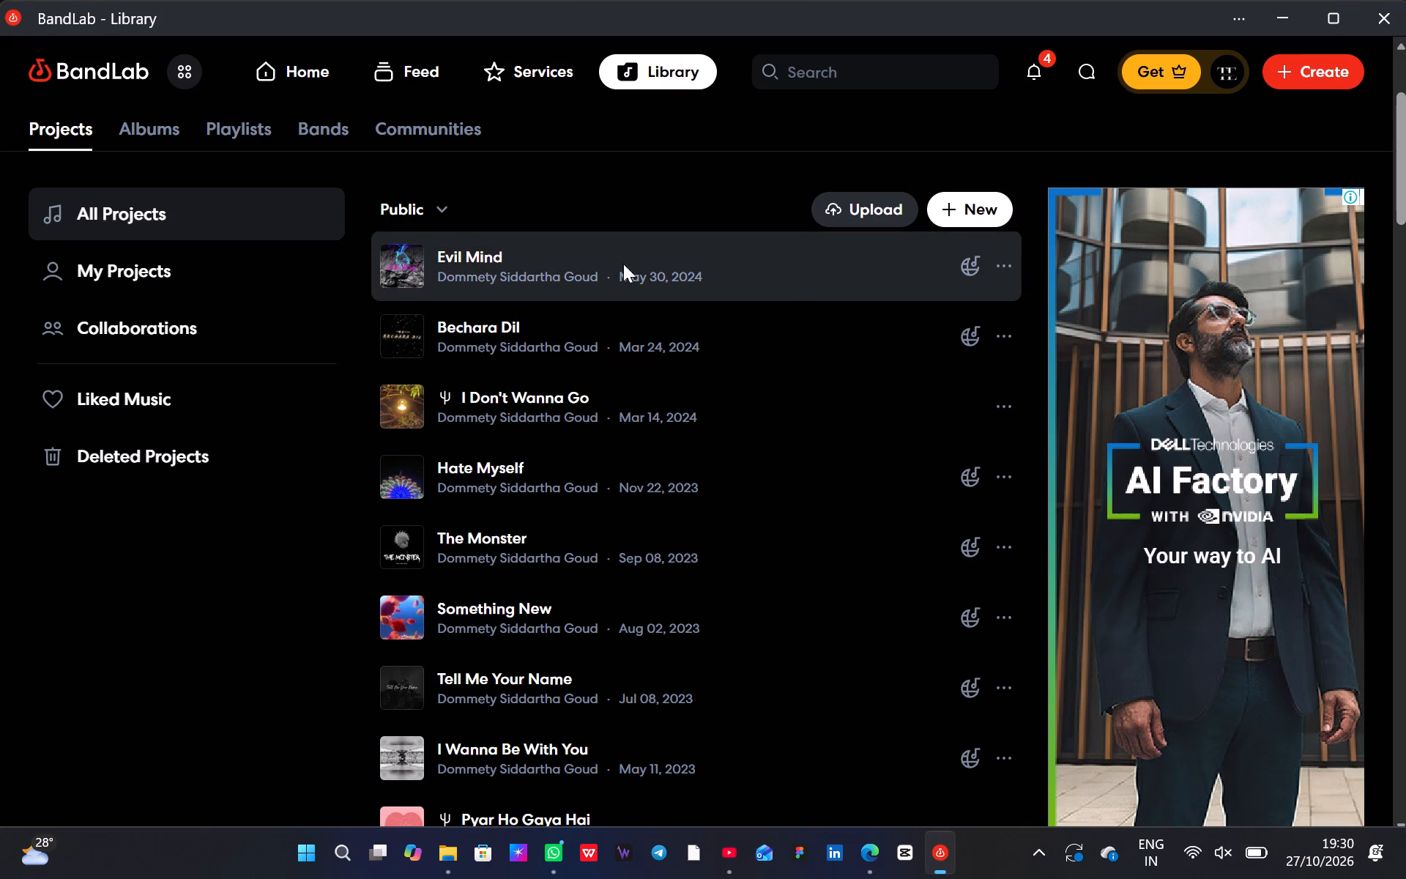
{"action": "left_click", "coordinate": [453, 259]}
{"action": "scroll", "coordinate": [453, 259], "scroll_direction": "up", "scroll_amount": 3}
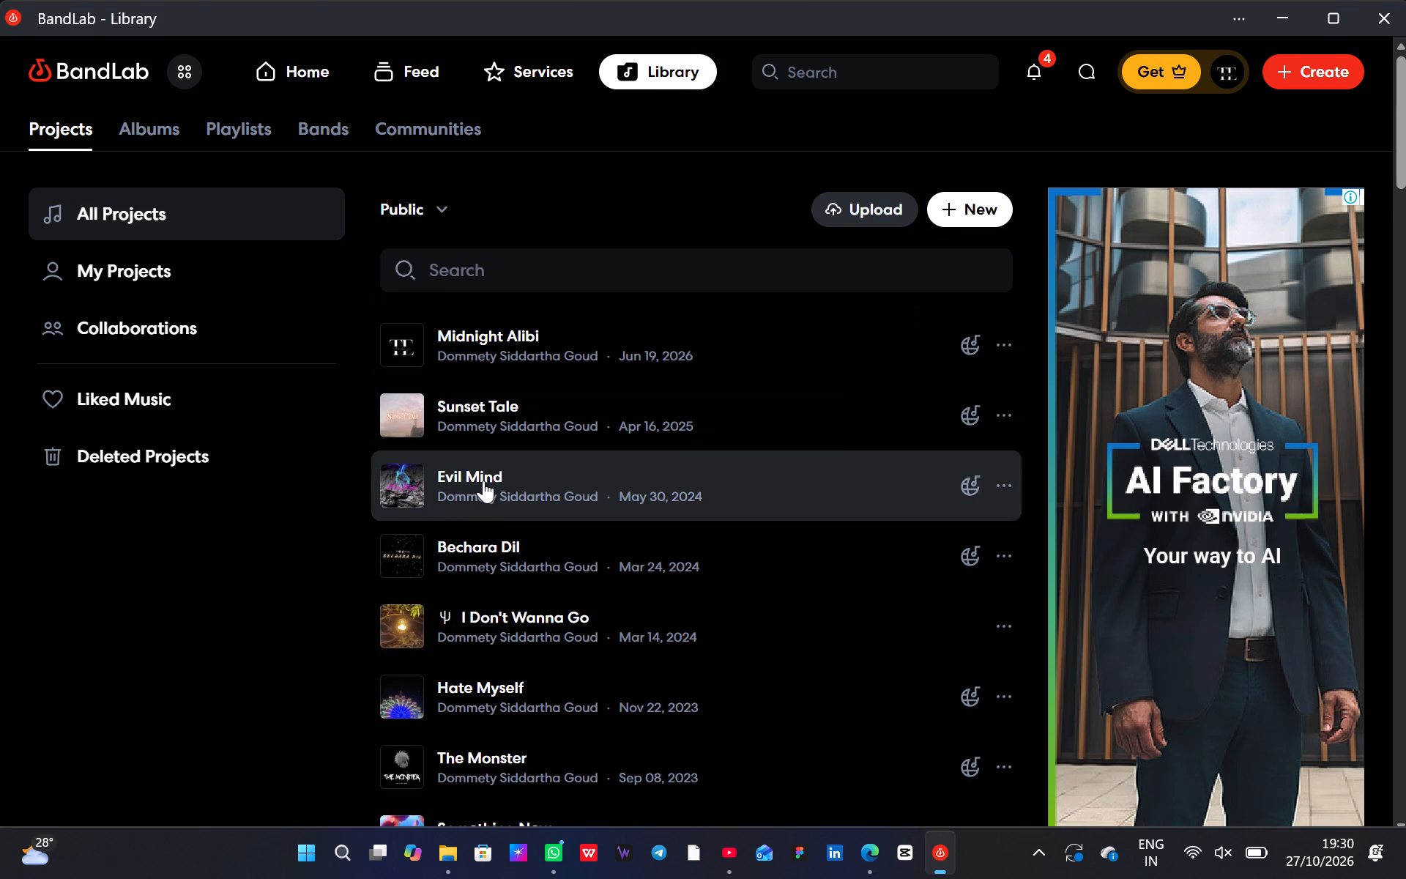
{"action": "left_click", "coordinate": [483, 481]}
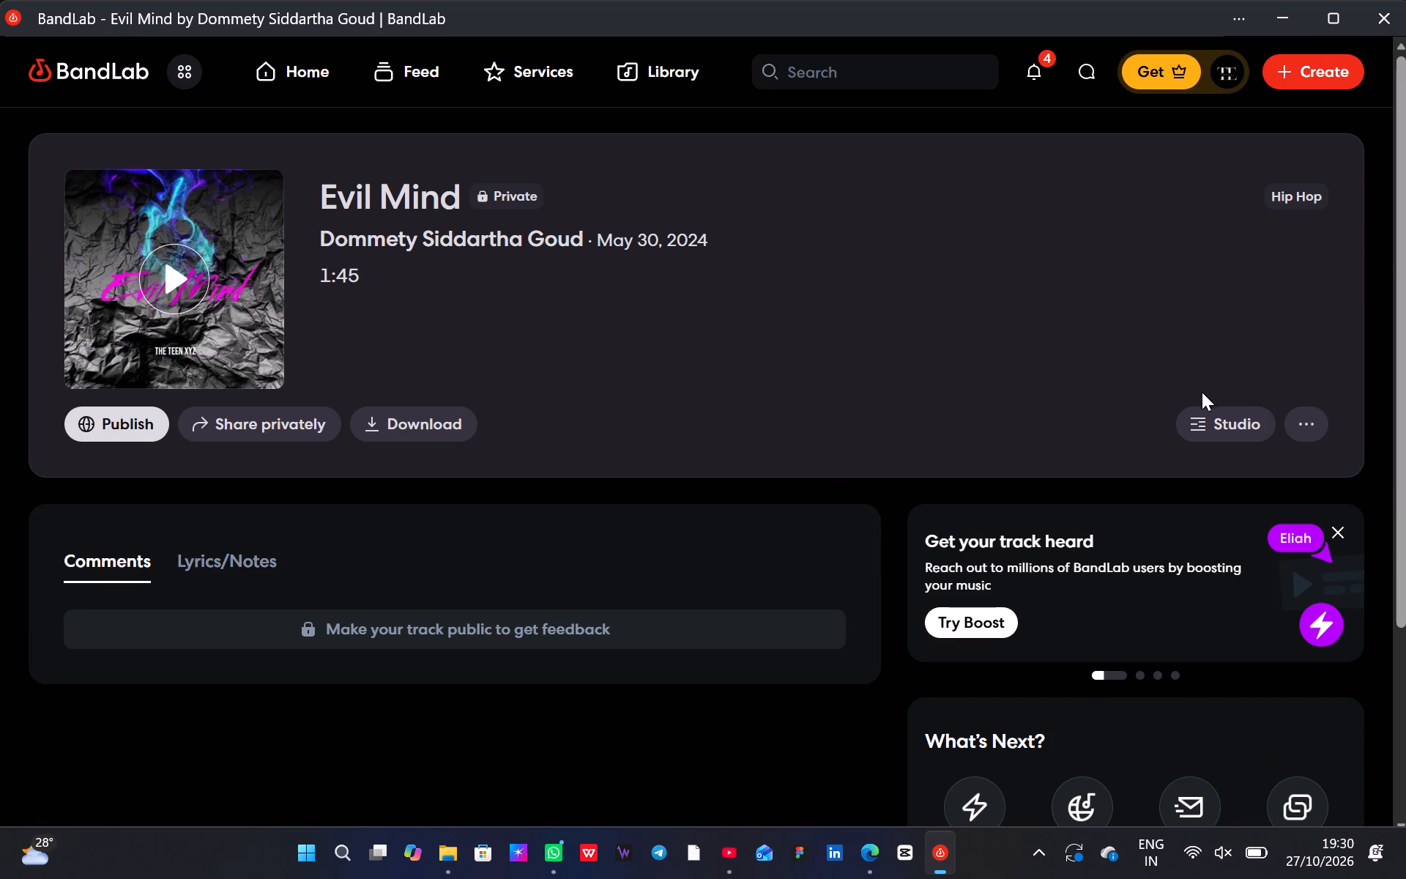
{"action": "left_click", "coordinate": [390, 429]}
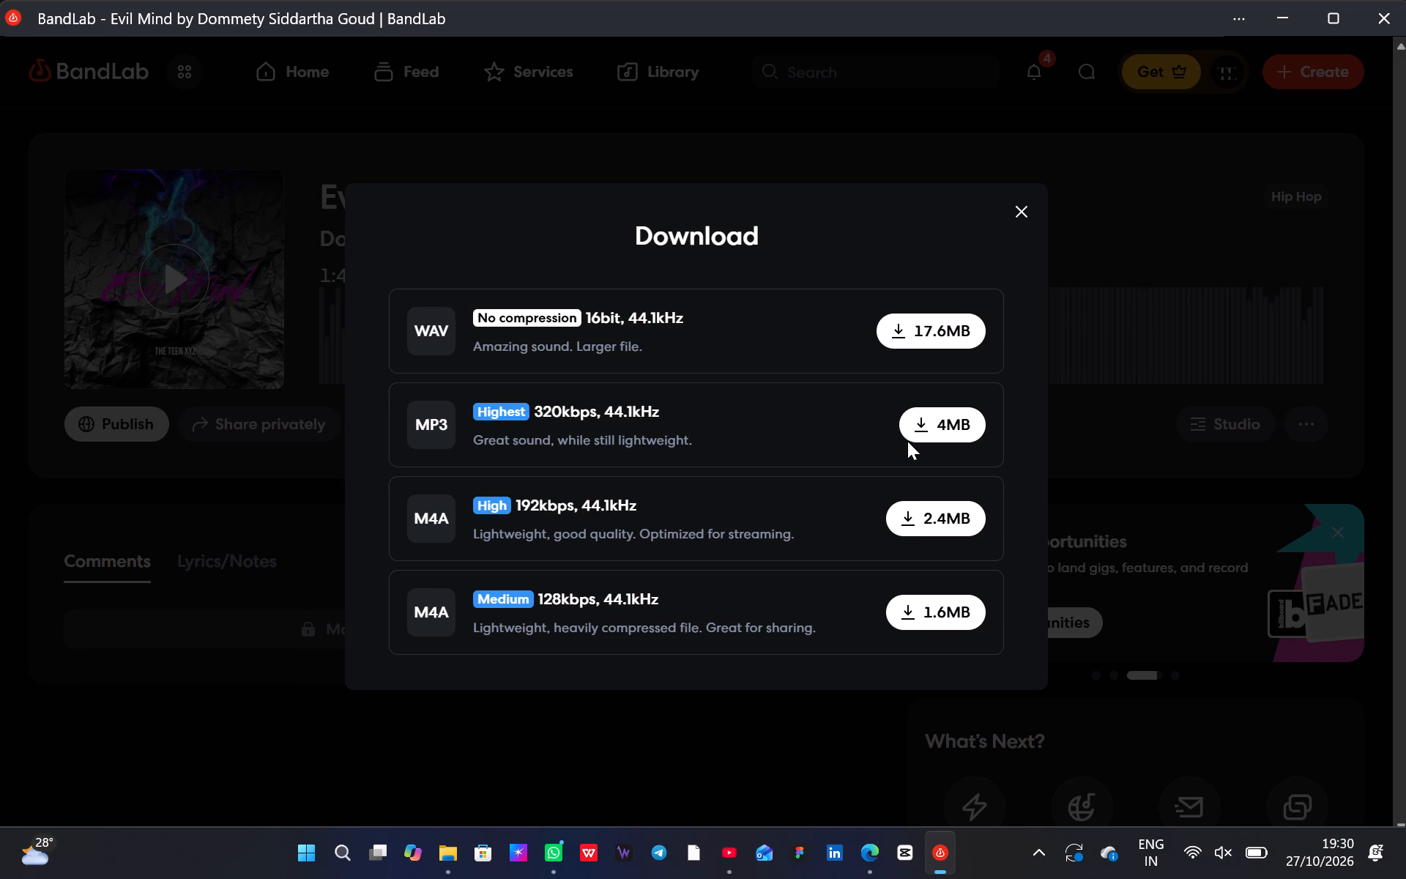
{"action": "left_click", "coordinate": [938, 439]}
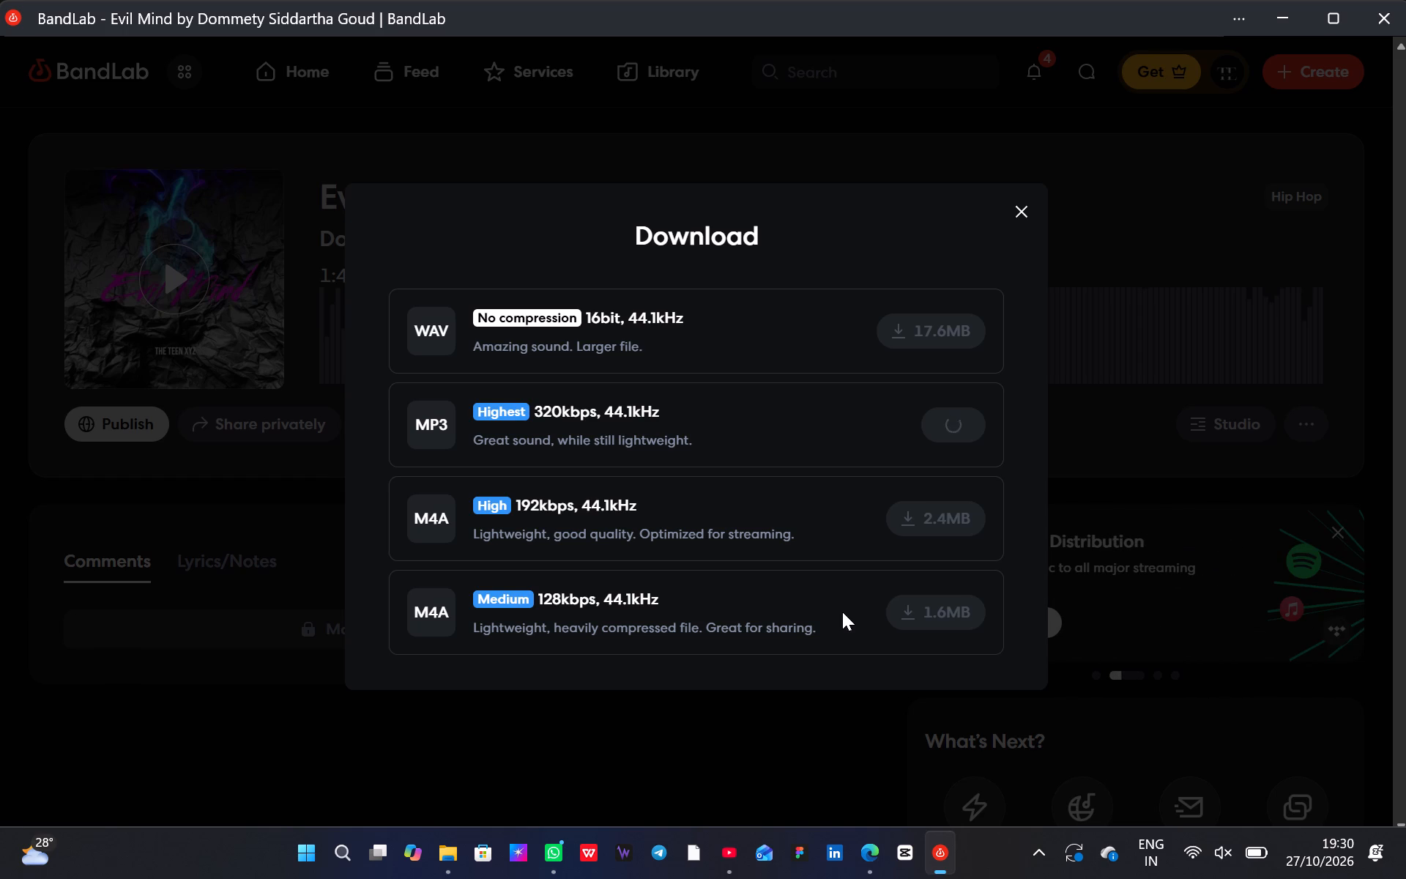
{"action": "left_click", "coordinate": [866, 860]}
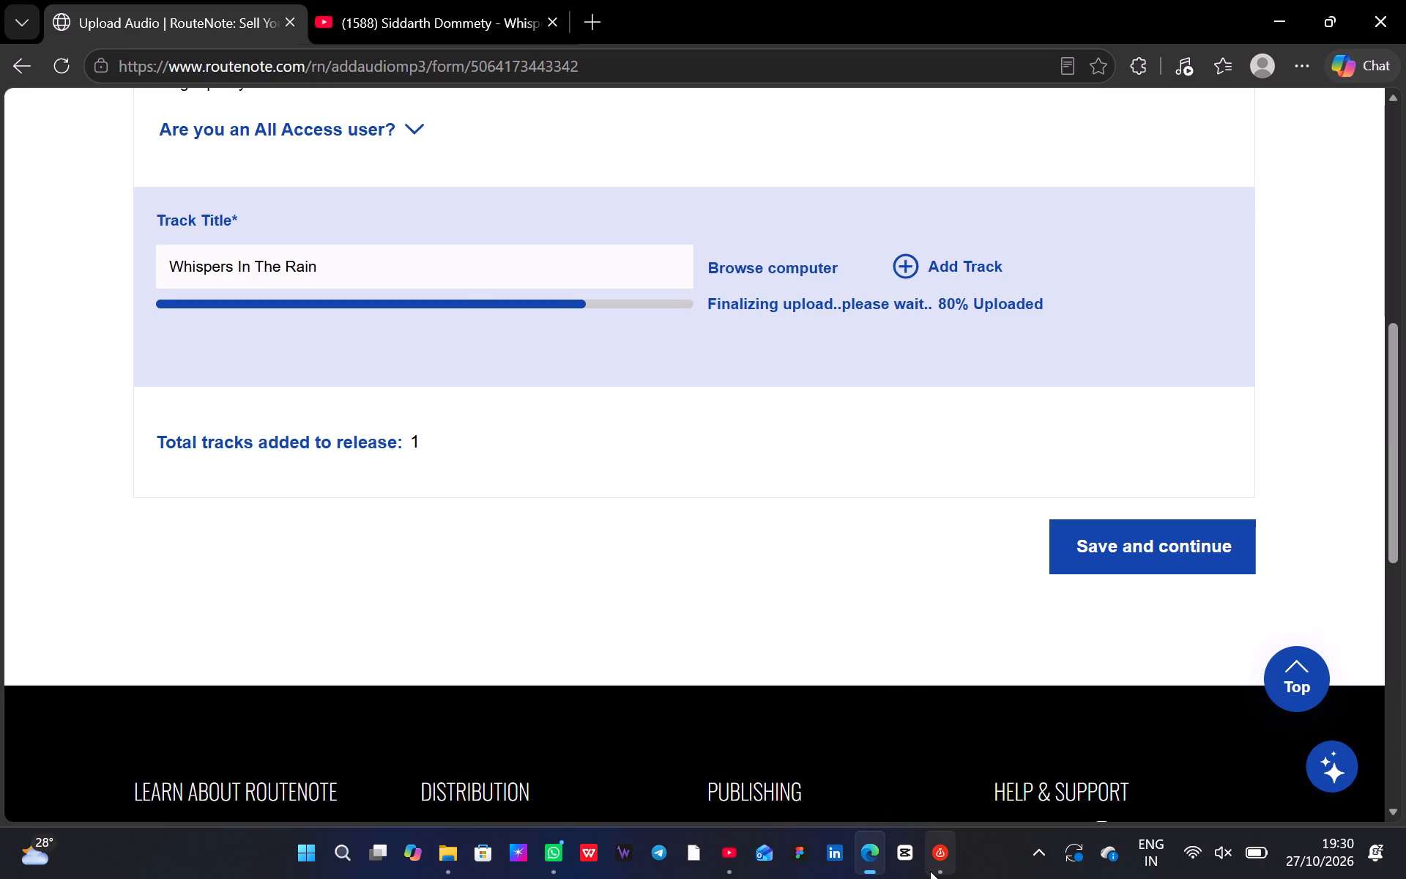
{"action": "left_click", "coordinate": [931, 870]}
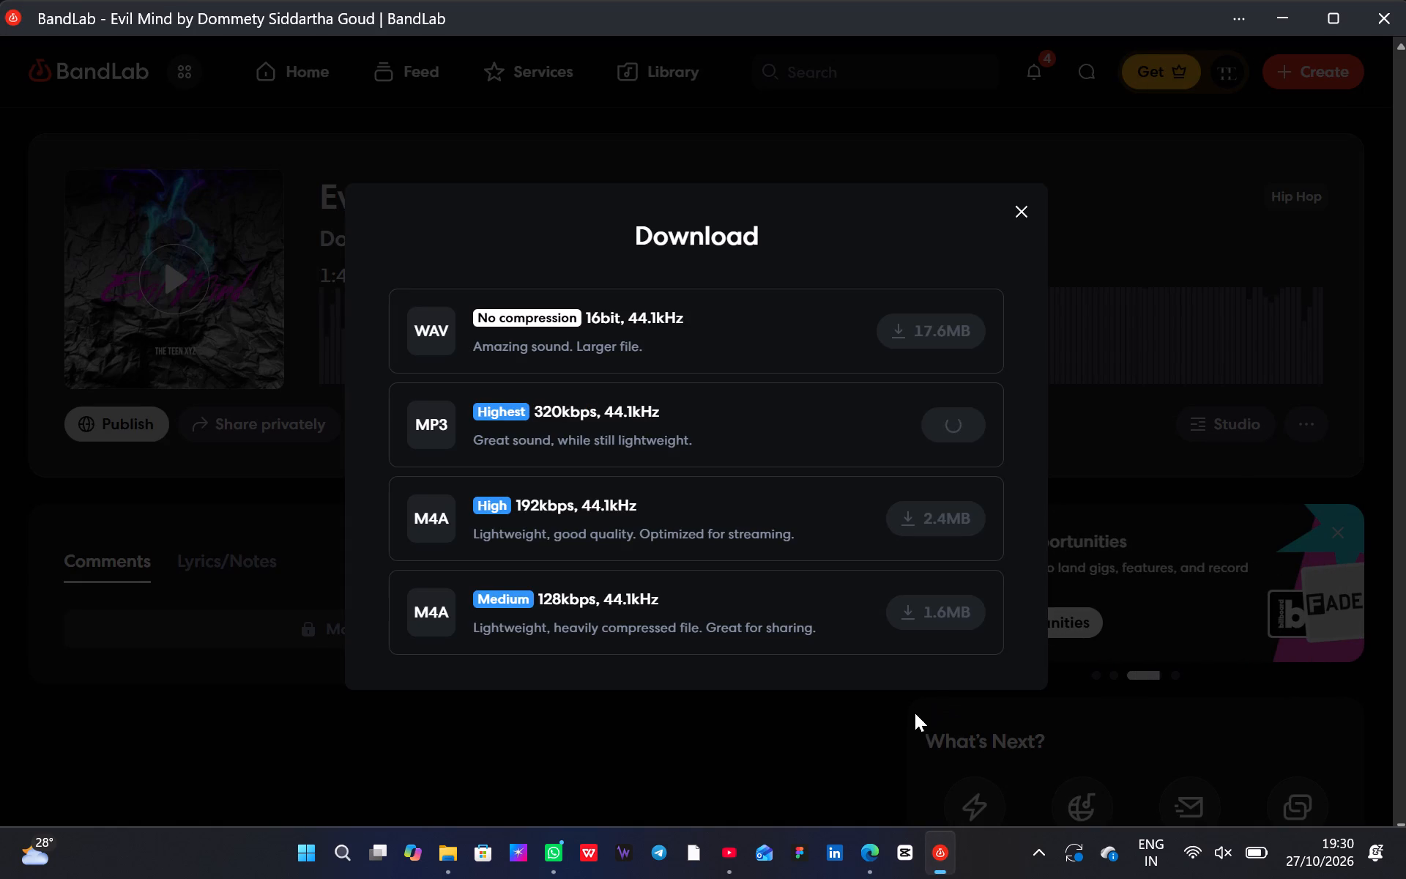
{"action": "left_click", "coordinate": [881, 860]}
Upload Evil_Mind.mp3 from Downloads as the audio for the Whispers In The Rain track, and save to continue.
{"action": "scroll", "coordinate": [865, 533], "scroll_direction": "up", "scroll_amount": 7}
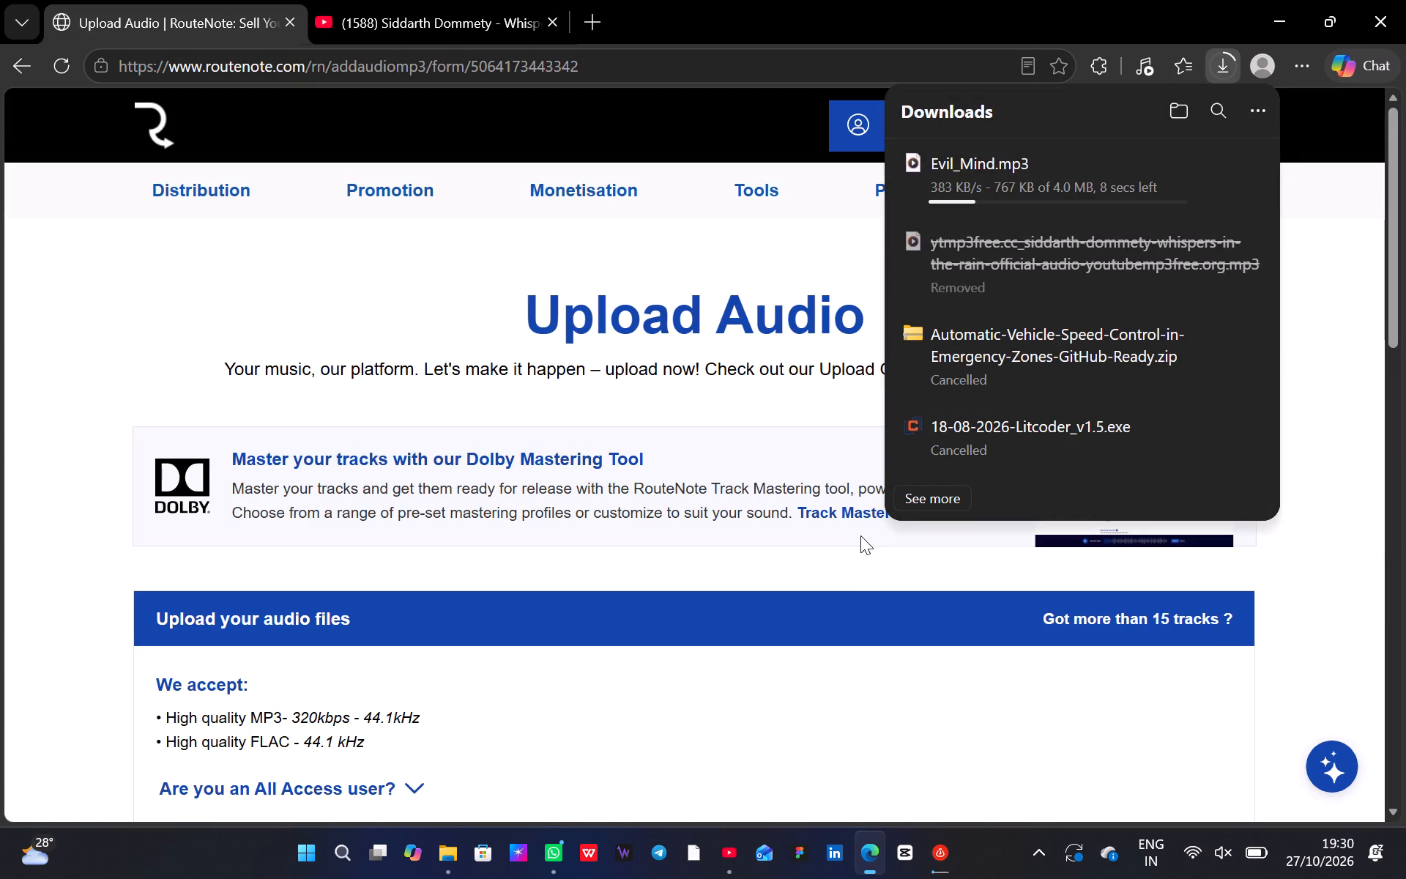
{"action": "scroll", "coordinate": [859, 537], "scroll_direction": "down", "scroll_amount": 3}
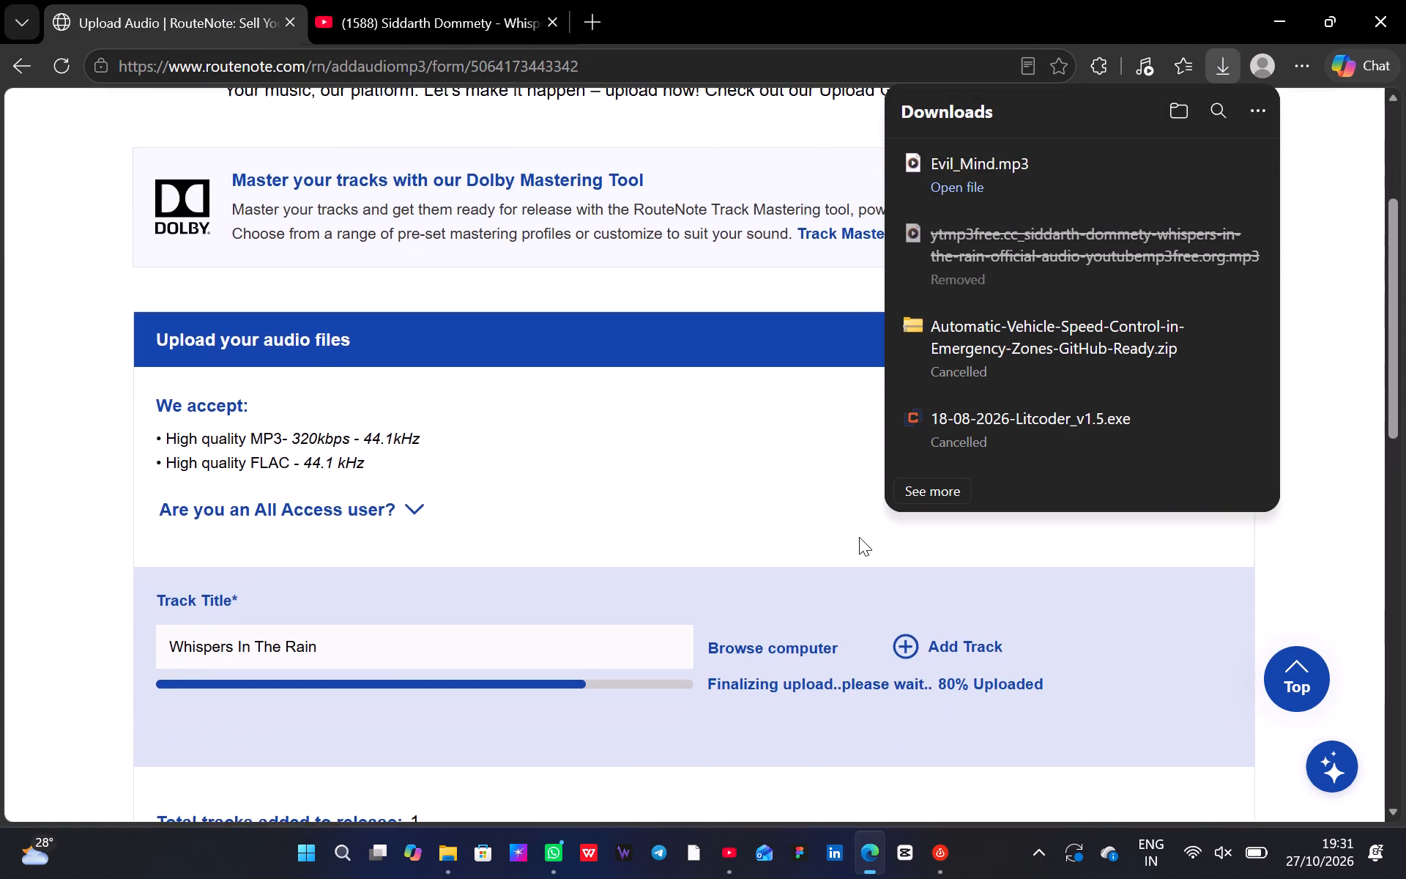
{"action": "scroll", "coordinate": [855, 564], "scroll_direction": "down", "scroll_amount": 1}
{"action": "left_click", "coordinate": [762, 489]}
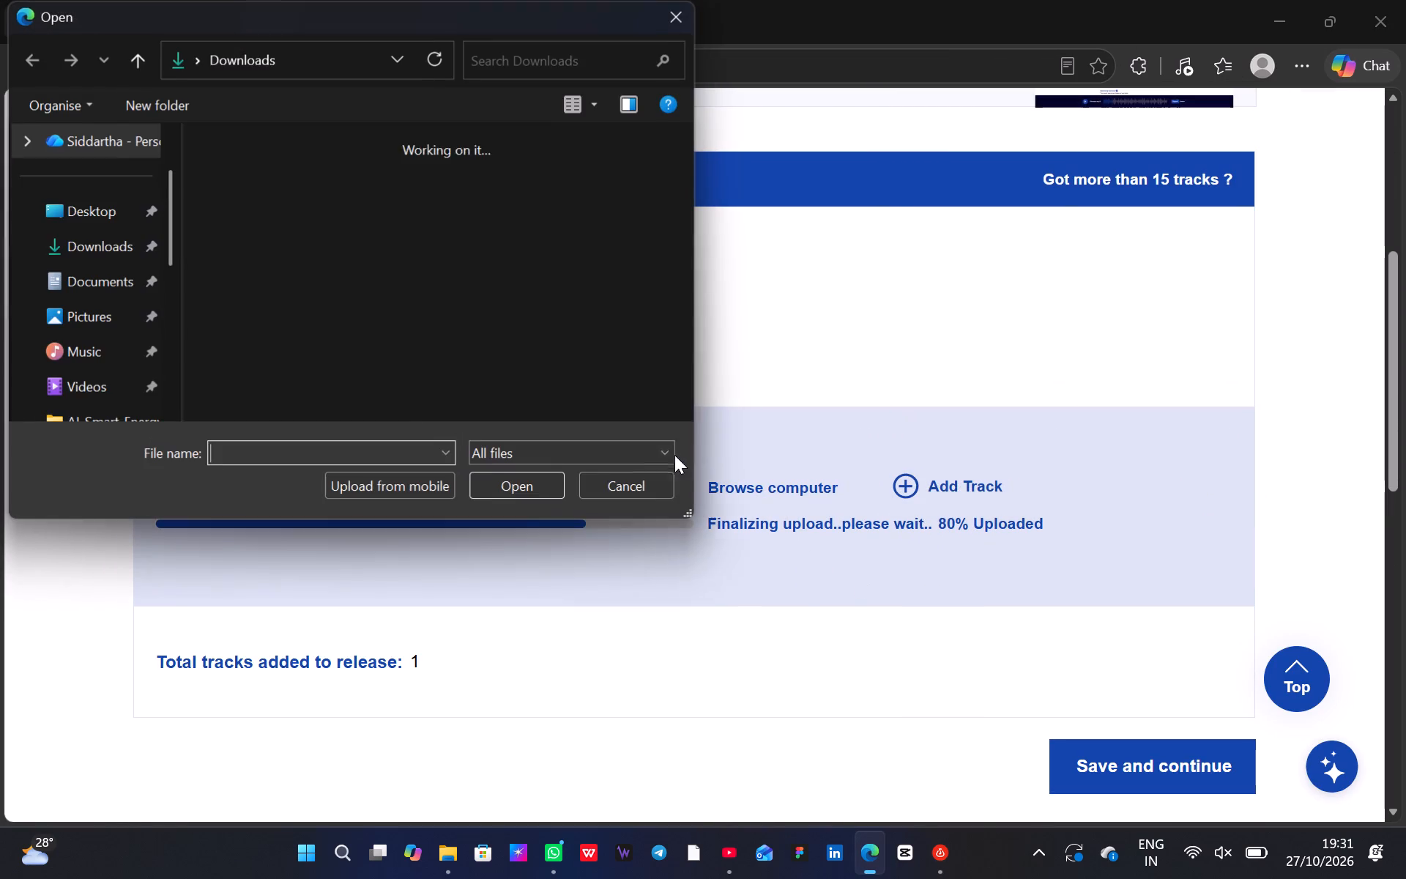
{"action": "double_click", "coordinate": [280, 174]}
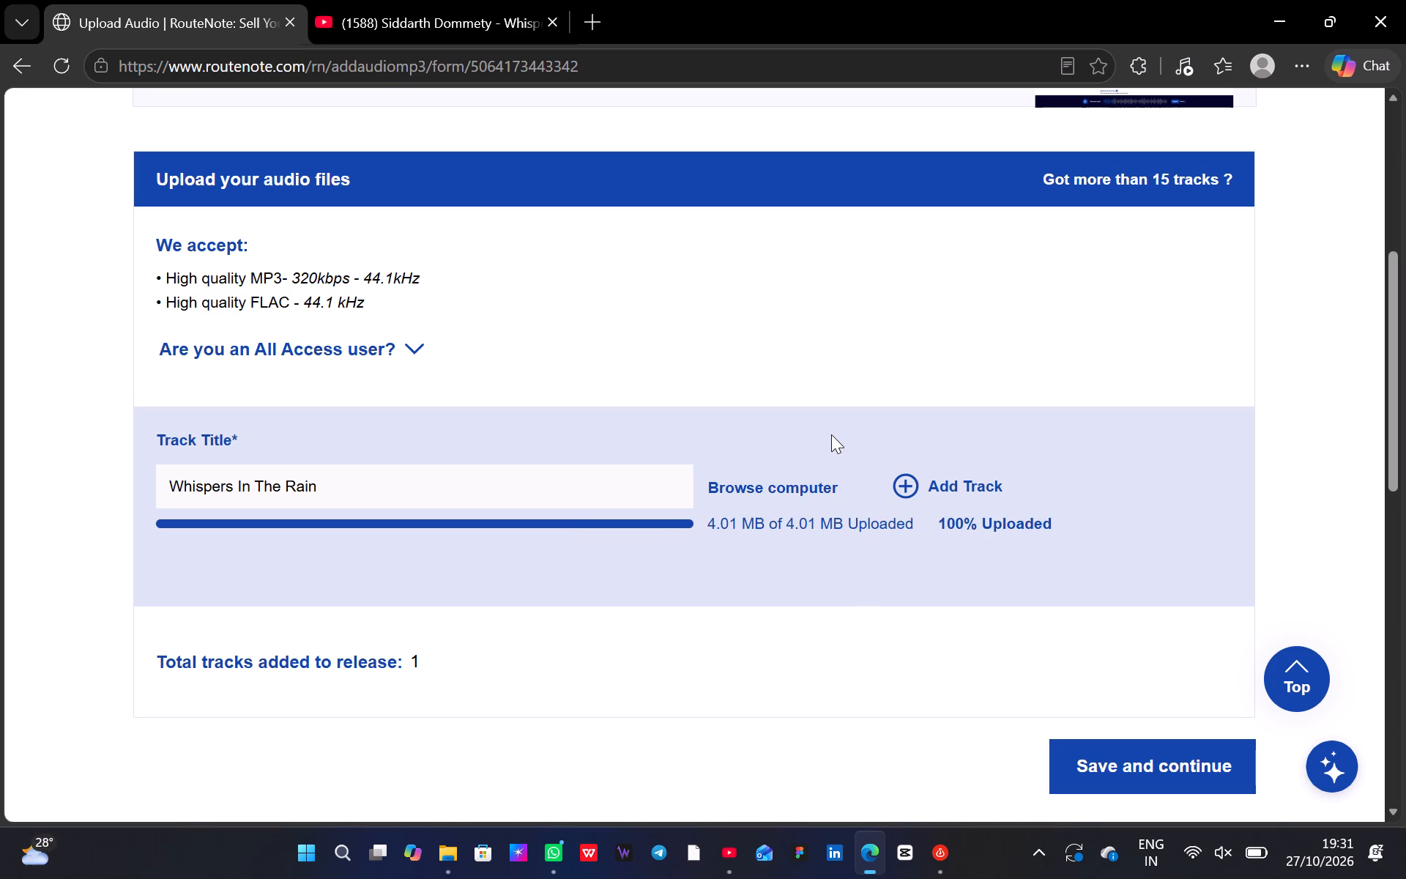
{"action": "scroll", "coordinate": [834, 434], "scroll_direction": "down", "scroll_amount": 2}
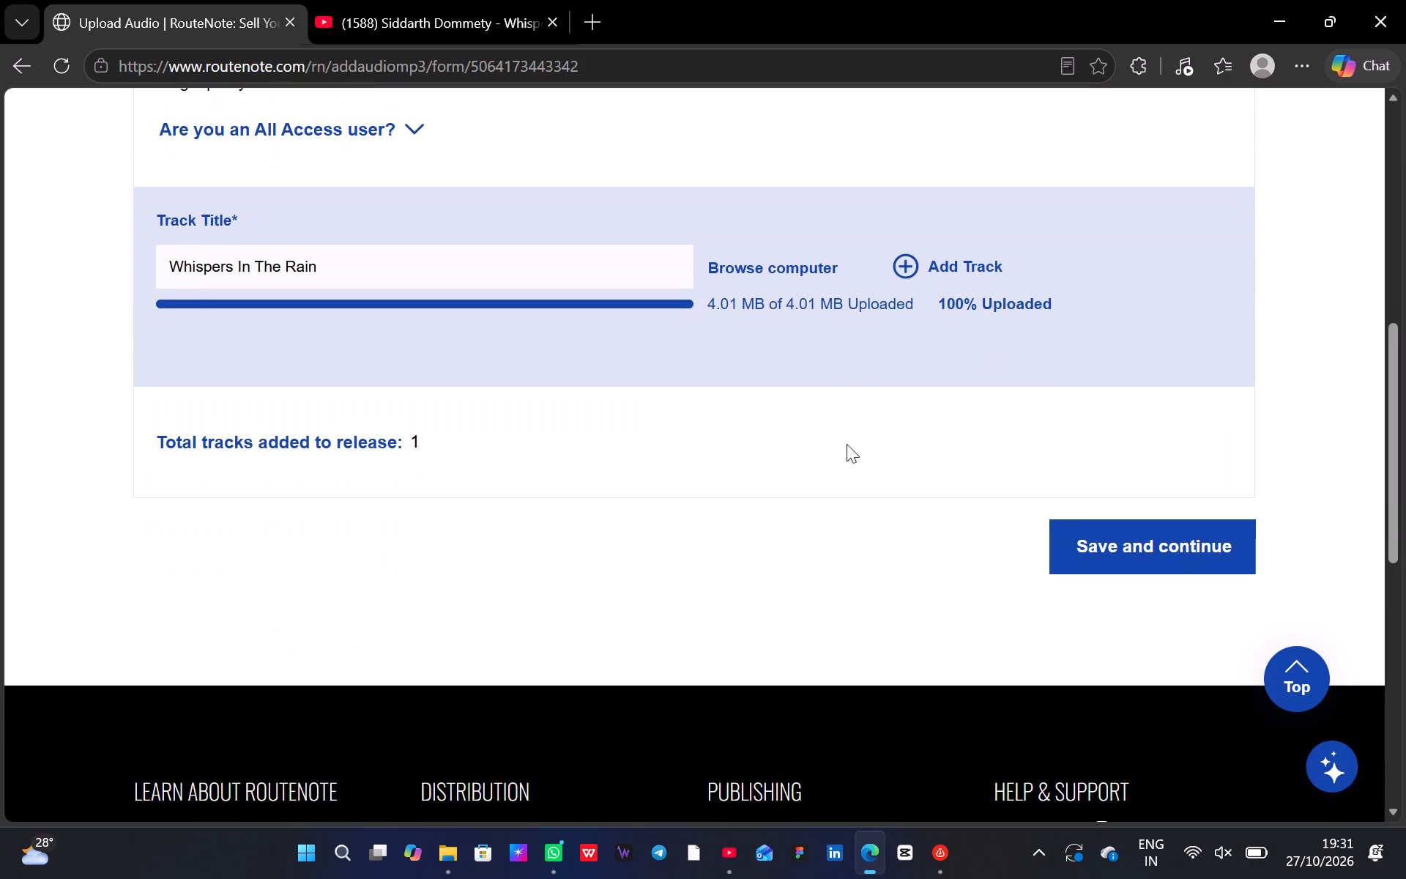
{"action": "left_click", "coordinate": [1176, 535]}
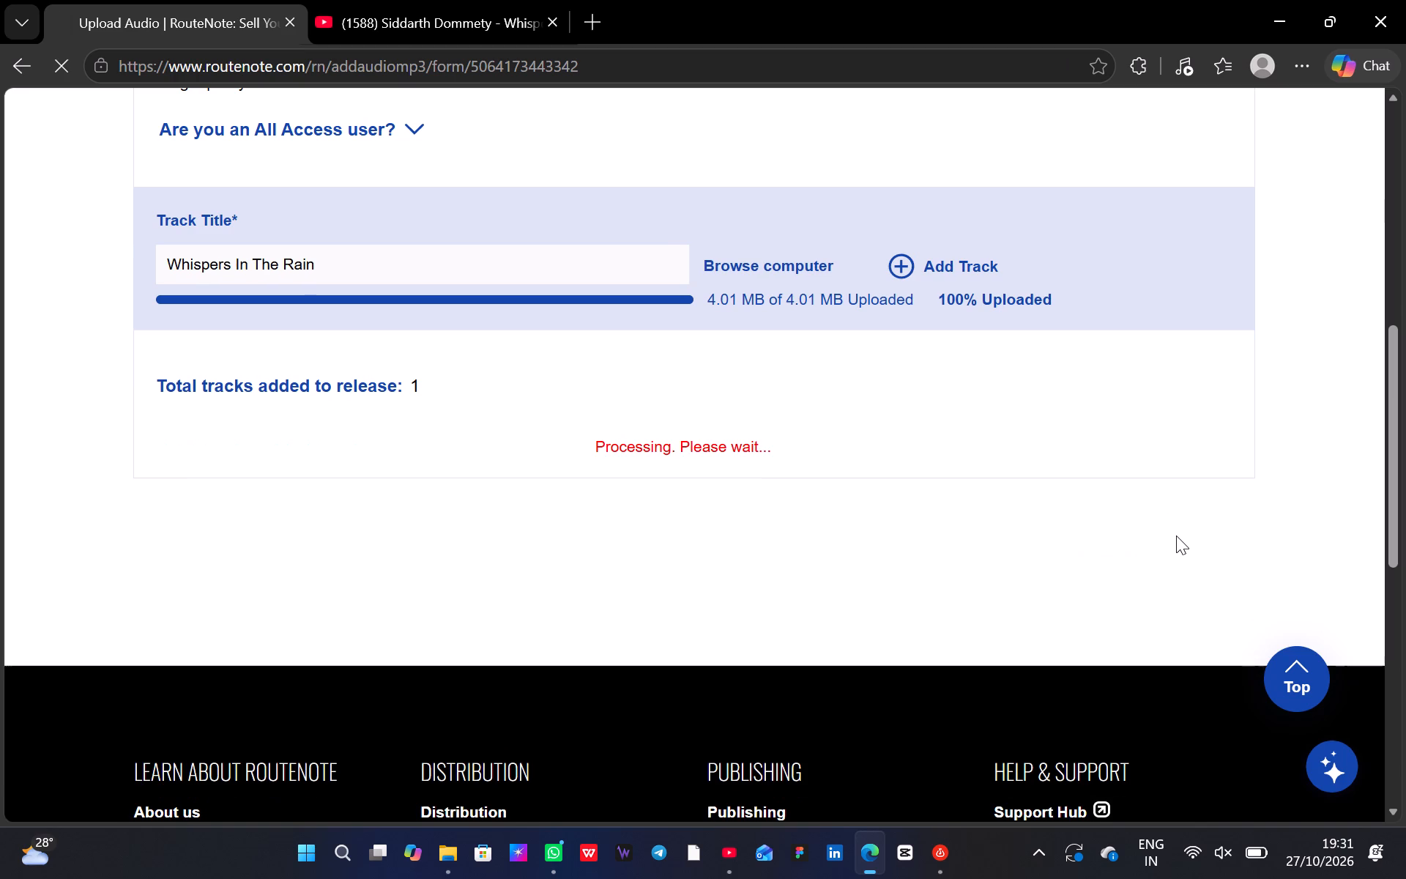
Set the track's Title Version to Single in the Audio Metadata form.
{"action": "scroll", "coordinate": [851, 456], "scroll_direction": "up", "scroll_amount": 3}
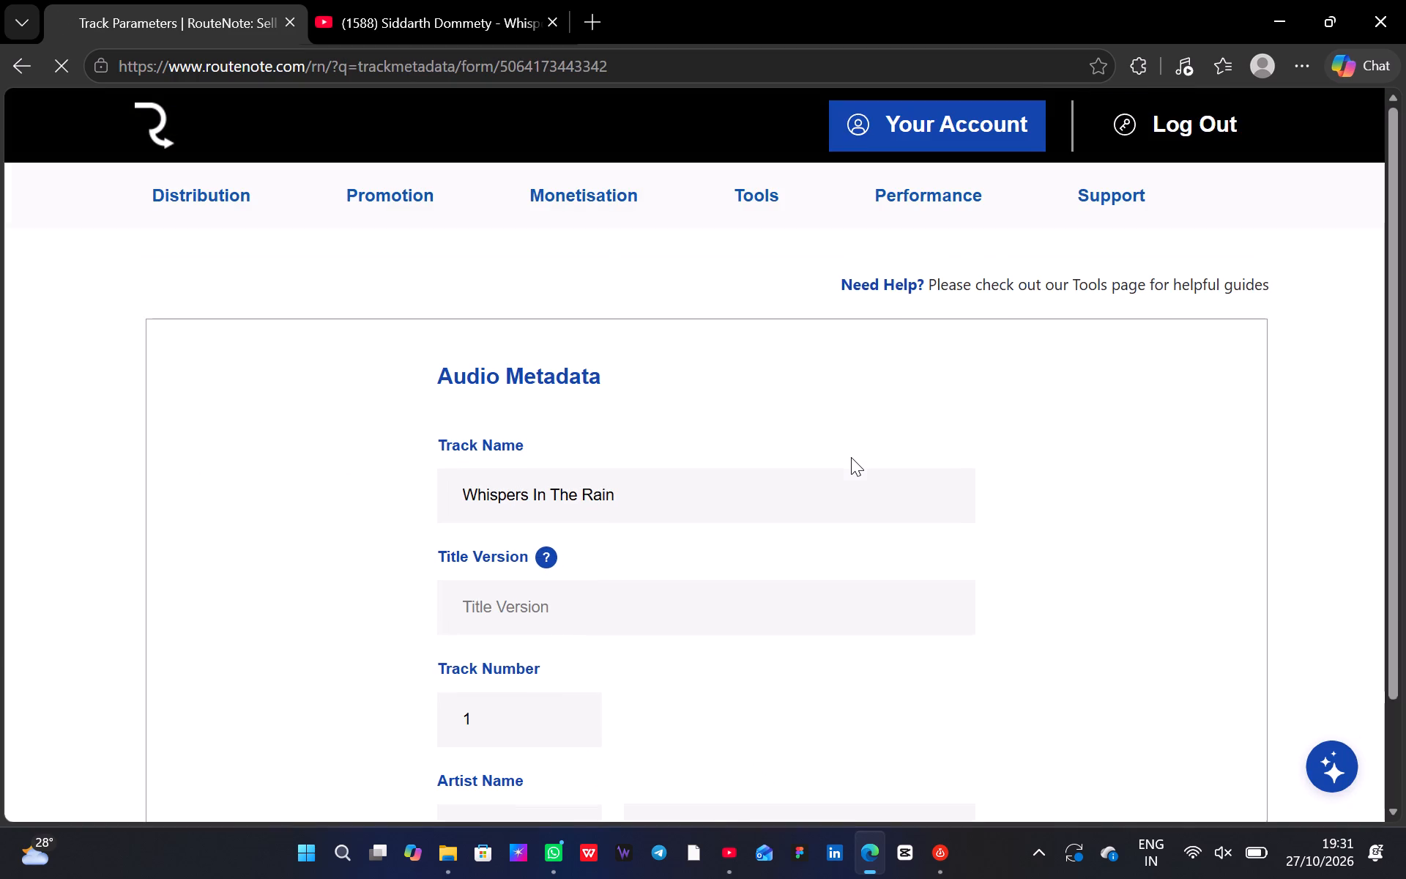
{"action": "scroll", "coordinate": [849, 458], "scroll_direction": "down", "scroll_amount": 2}
{"action": "left_click", "coordinate": [652, 384]}
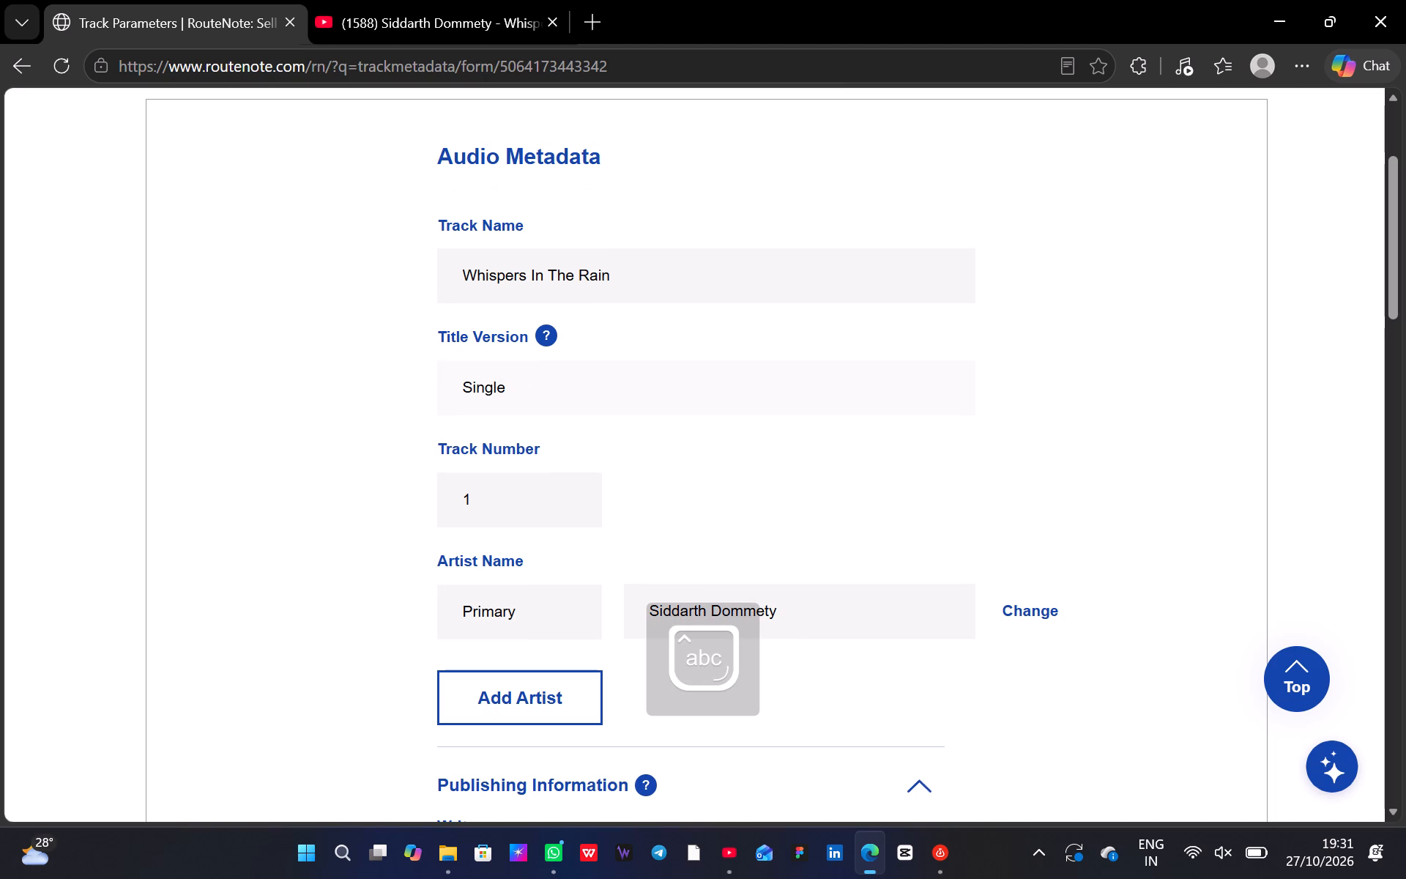
Review the remaining track metadata, from the writers, lyrics and contributors to the preview start time, ISRC, explicit content and audio language.
{"action": "scroll", "coordinate": [786, 439], "scroll_direction": "down", "scroll_amount": 4}
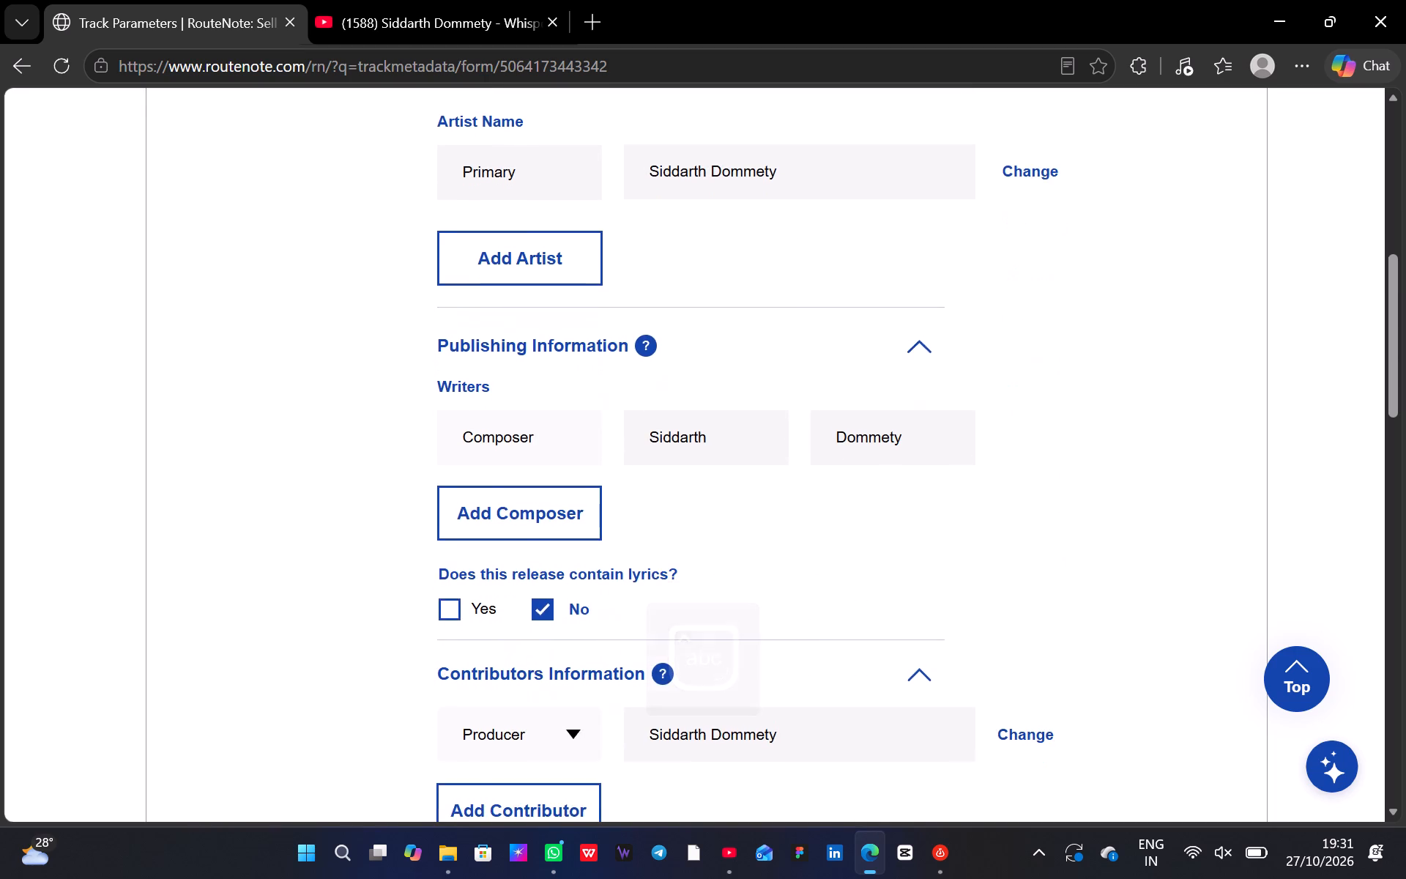
{"action": "scroll", "coordinate": [786, 439], "scroll_direction": "down", "scroll_amount": 12}
{"action": "scroll", "coordinate": [775, 426], "scroll_direction": "up", "scroll_amount": 5}
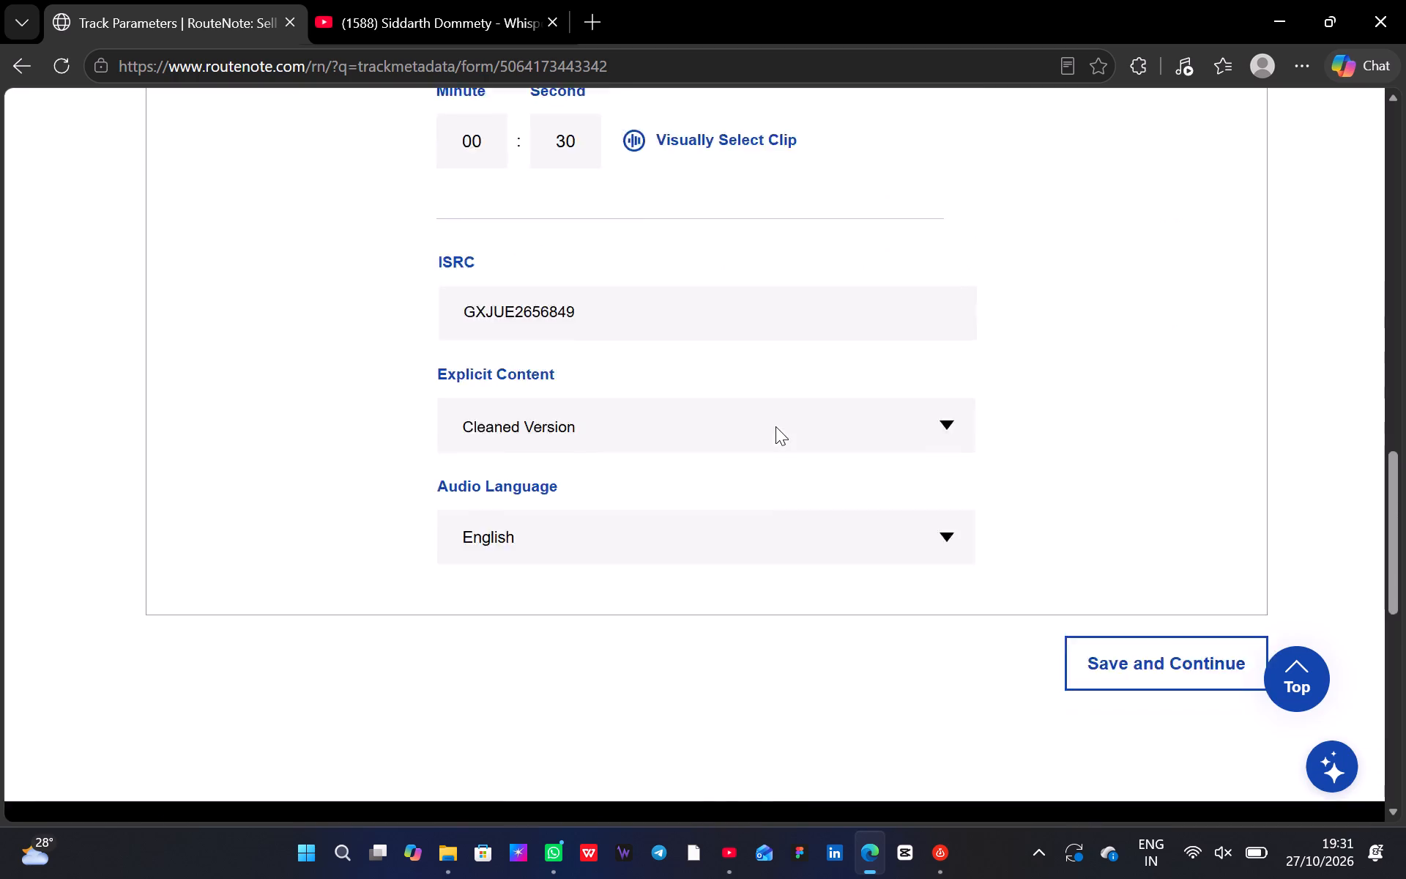
{"action": "scroll", "coordinate": [773, 429], "scroll_direction": "down", "scroll_amount": 1}
{"action": "scroll", "coordinate": [773, 429], "scroll_direction": "up", "scroll_amount": 1}
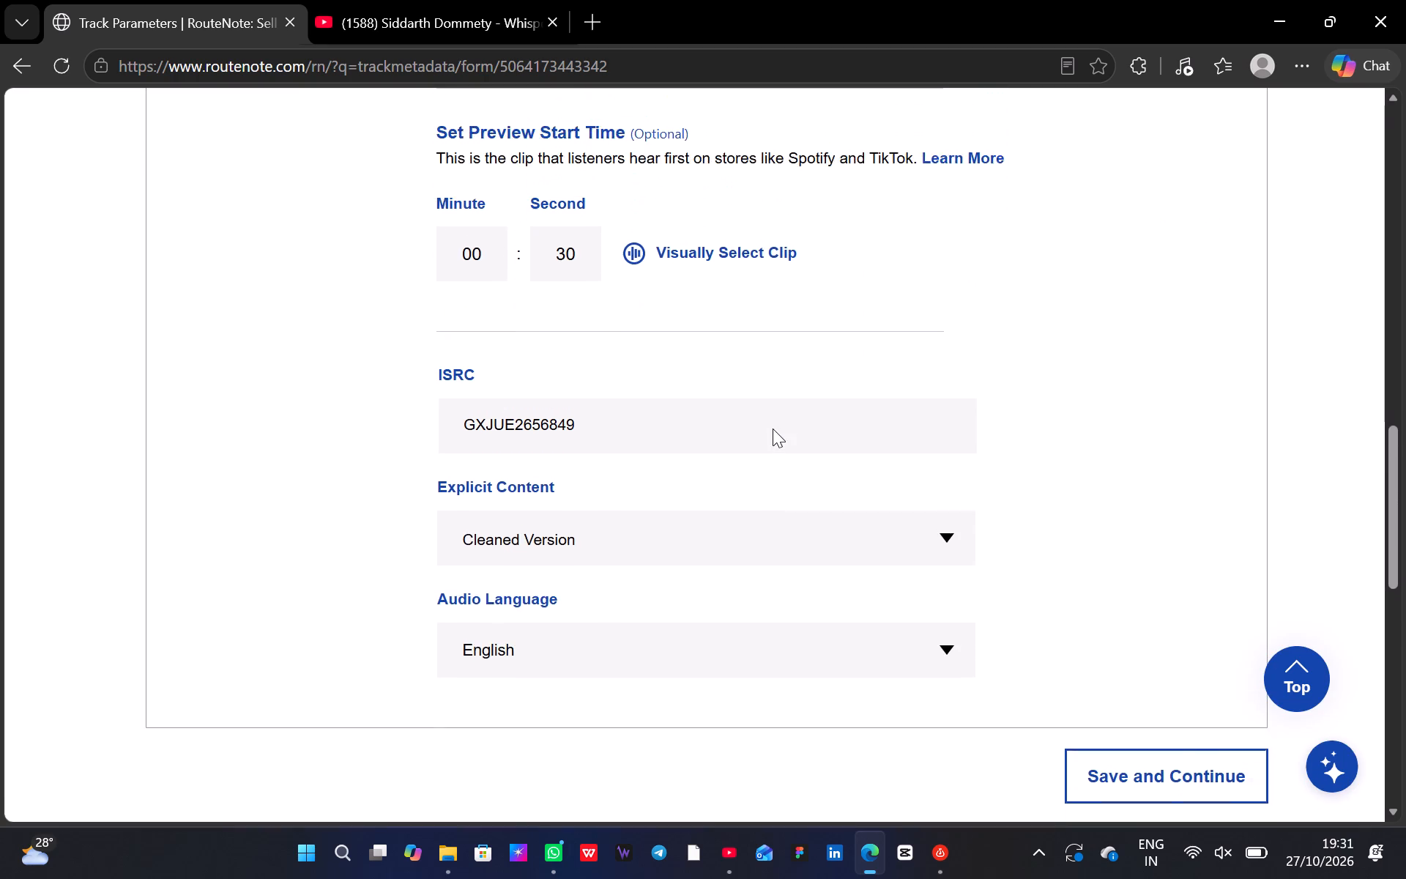
{"action": "scroll", "coordinate": [773, 429], "scroll_direction": "up", "scroll_amount": 1}
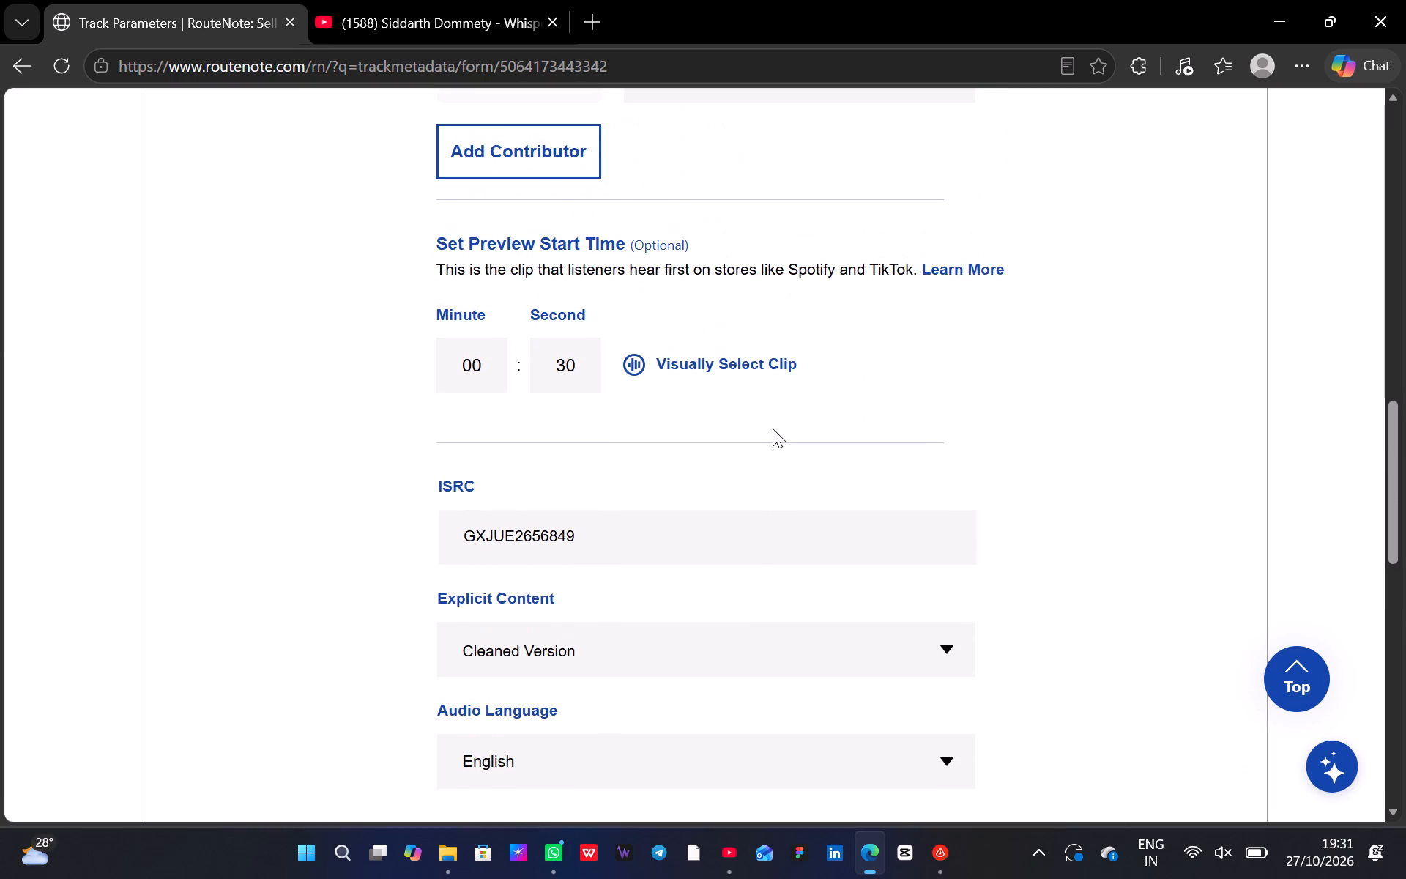
{"action": "scroll", "coordinate": [773, 429], "scroll_direction": "up", "scroll_amount": 1}
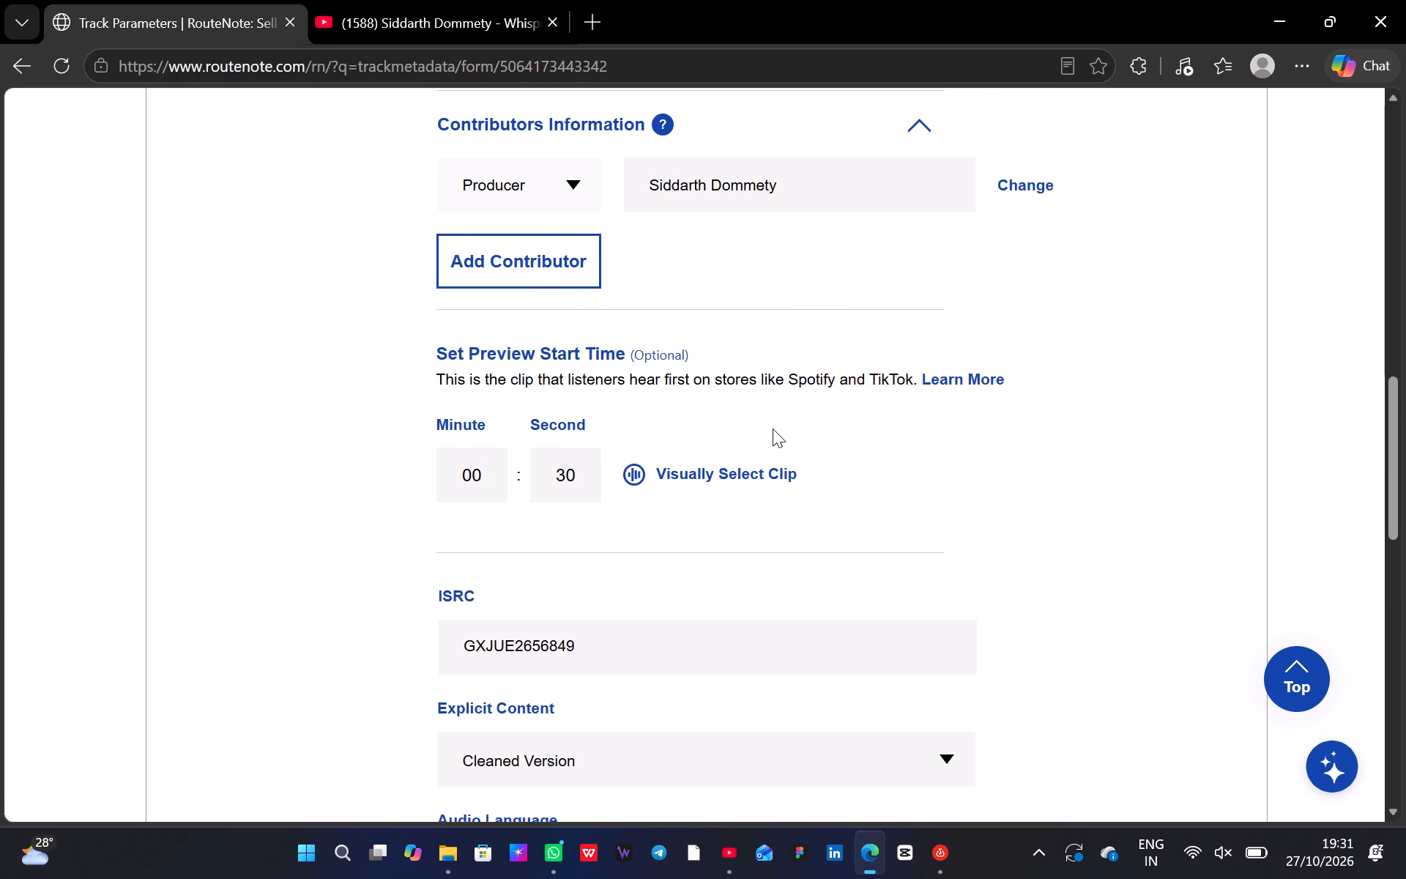
{"action": "scroll", "coordinate": [773, 429], "scroll_direction": "down", "scroll_amount": 1}
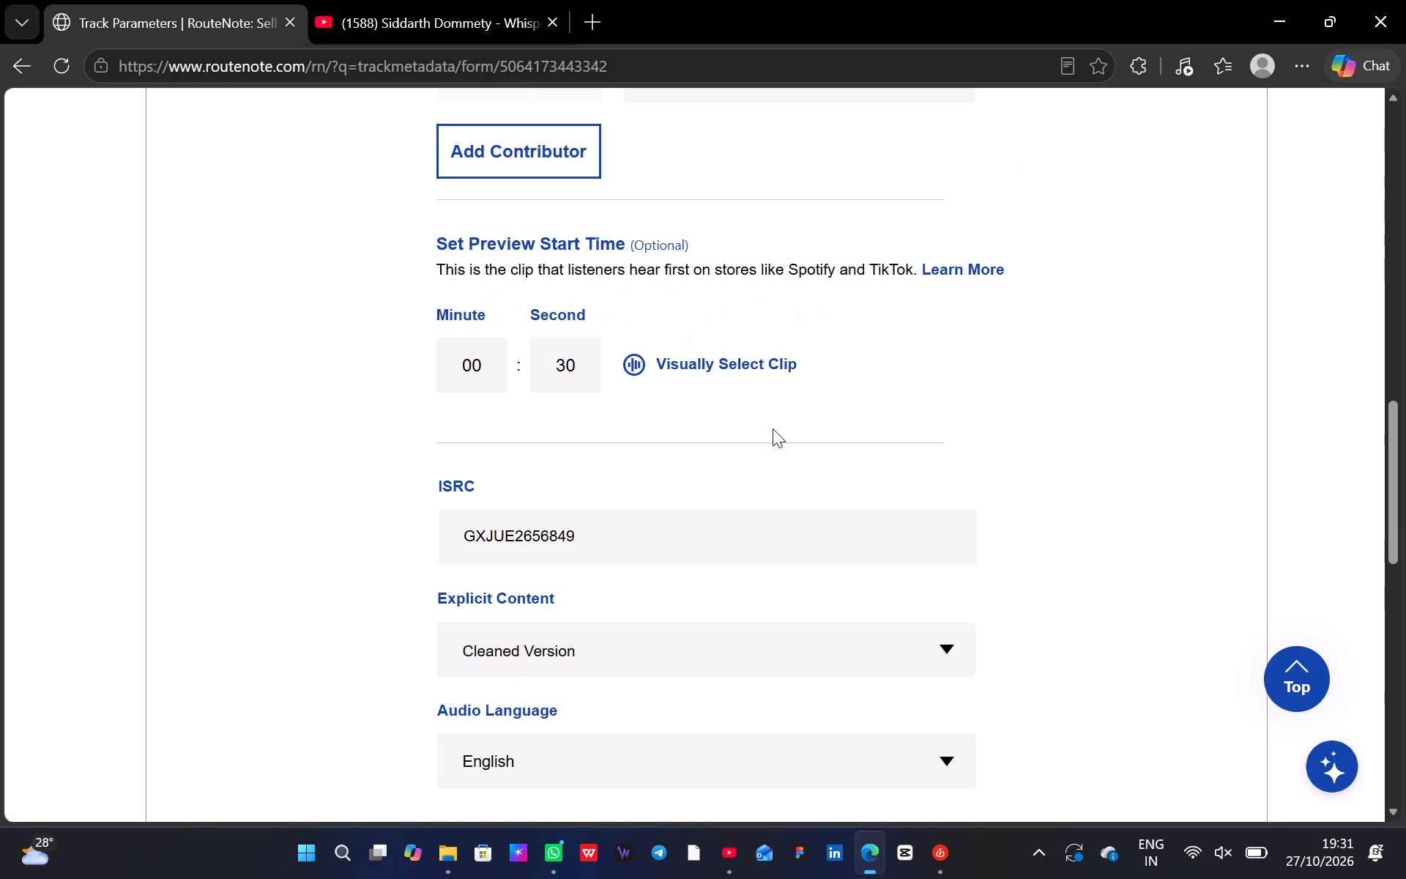
{"action": "scroll", "coordinate": [771, 429], "scroll_direction": "up", "scroll_amount": 2}
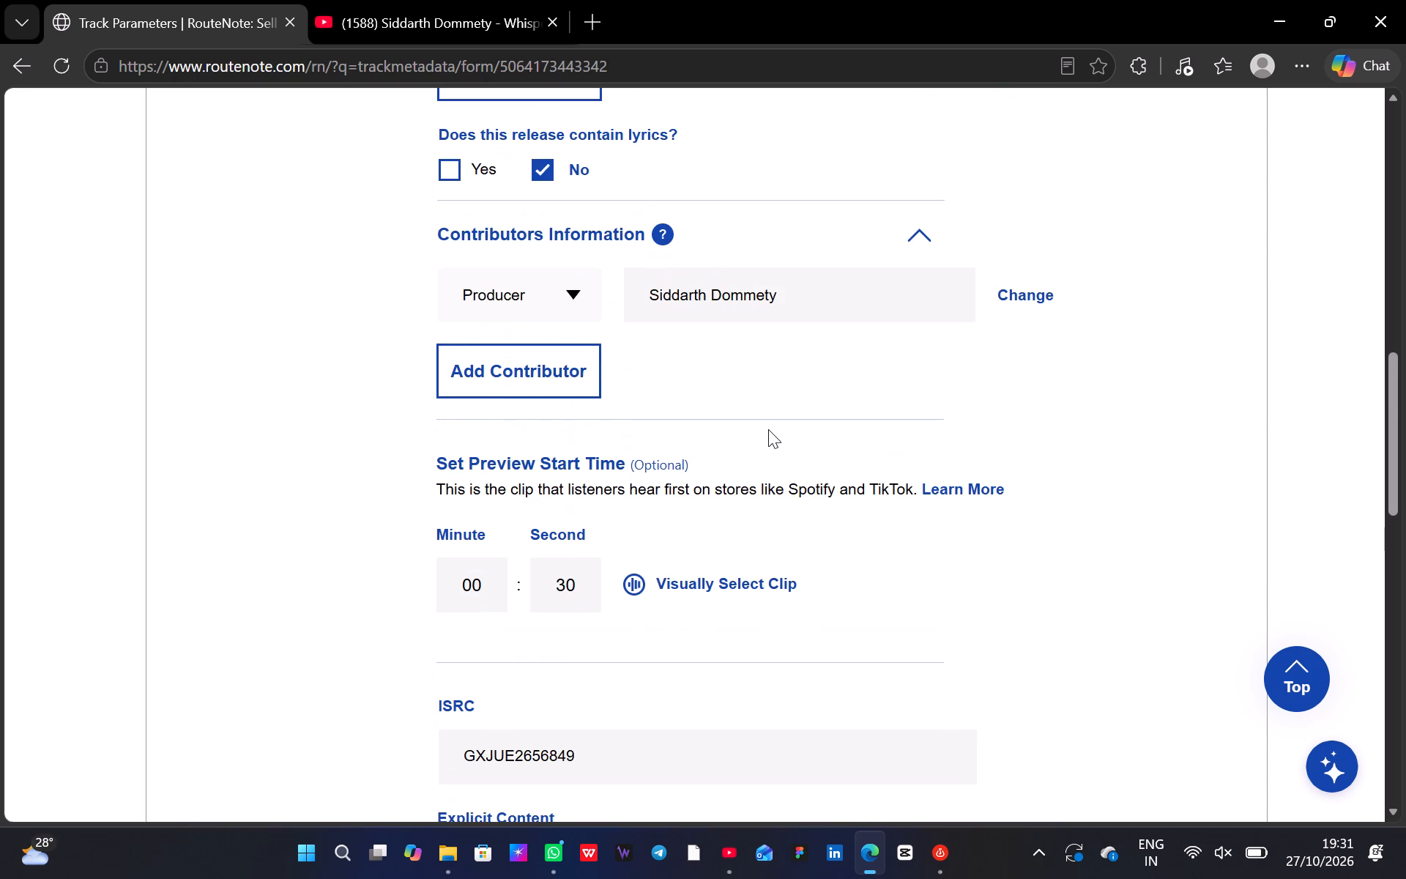
{"action": "scroll", "coordinate": [766, 430], "scroll_direction": "down", "scroll_amount": 5}
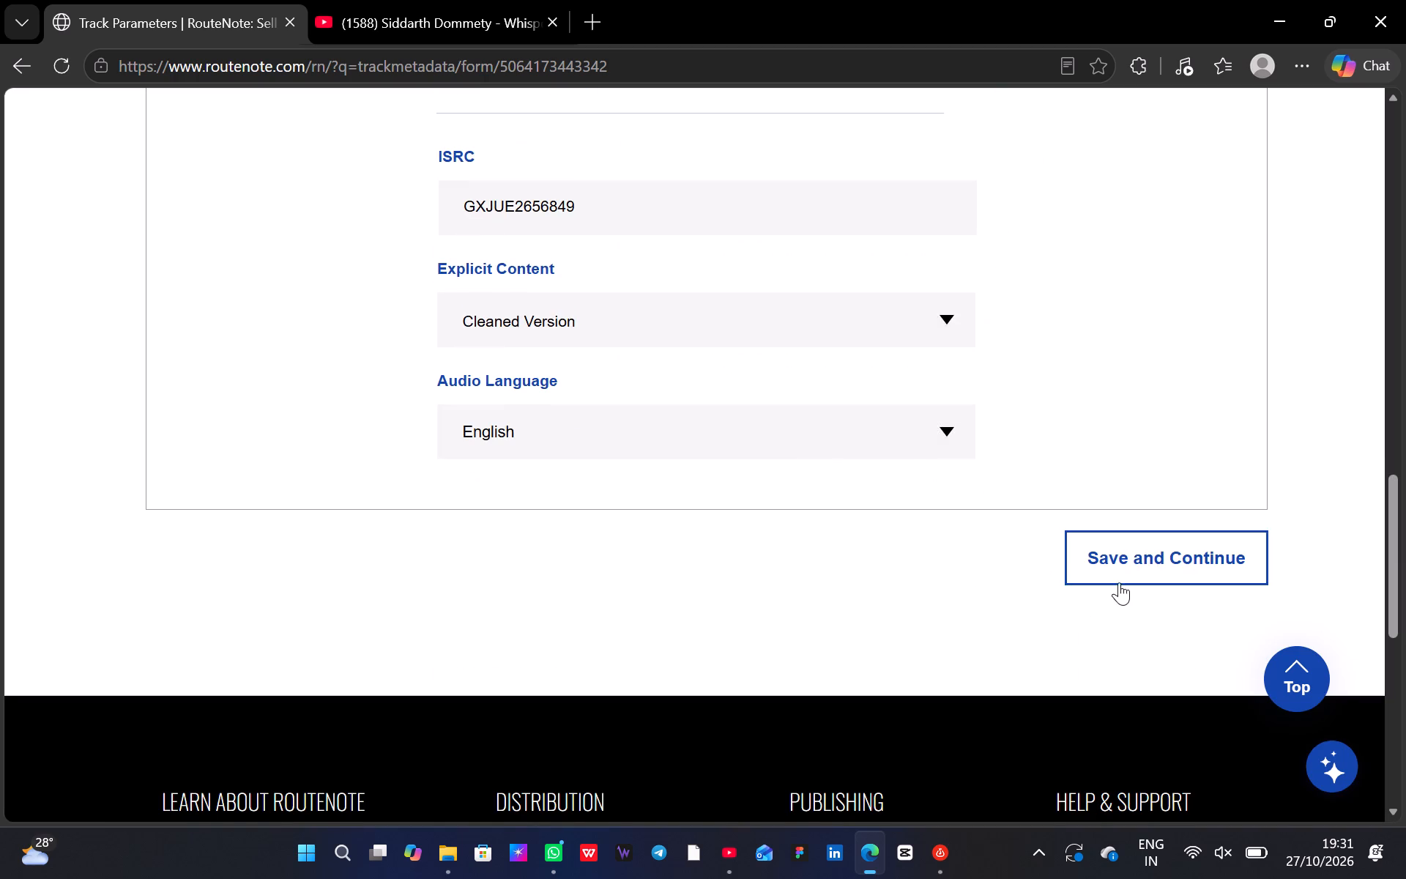
Set the track's Explicit Content to Not Explicit instead of keeping the cleaned version, and save the track metadata.
{"action": "left_click", "coordinate": [1120, 578]}
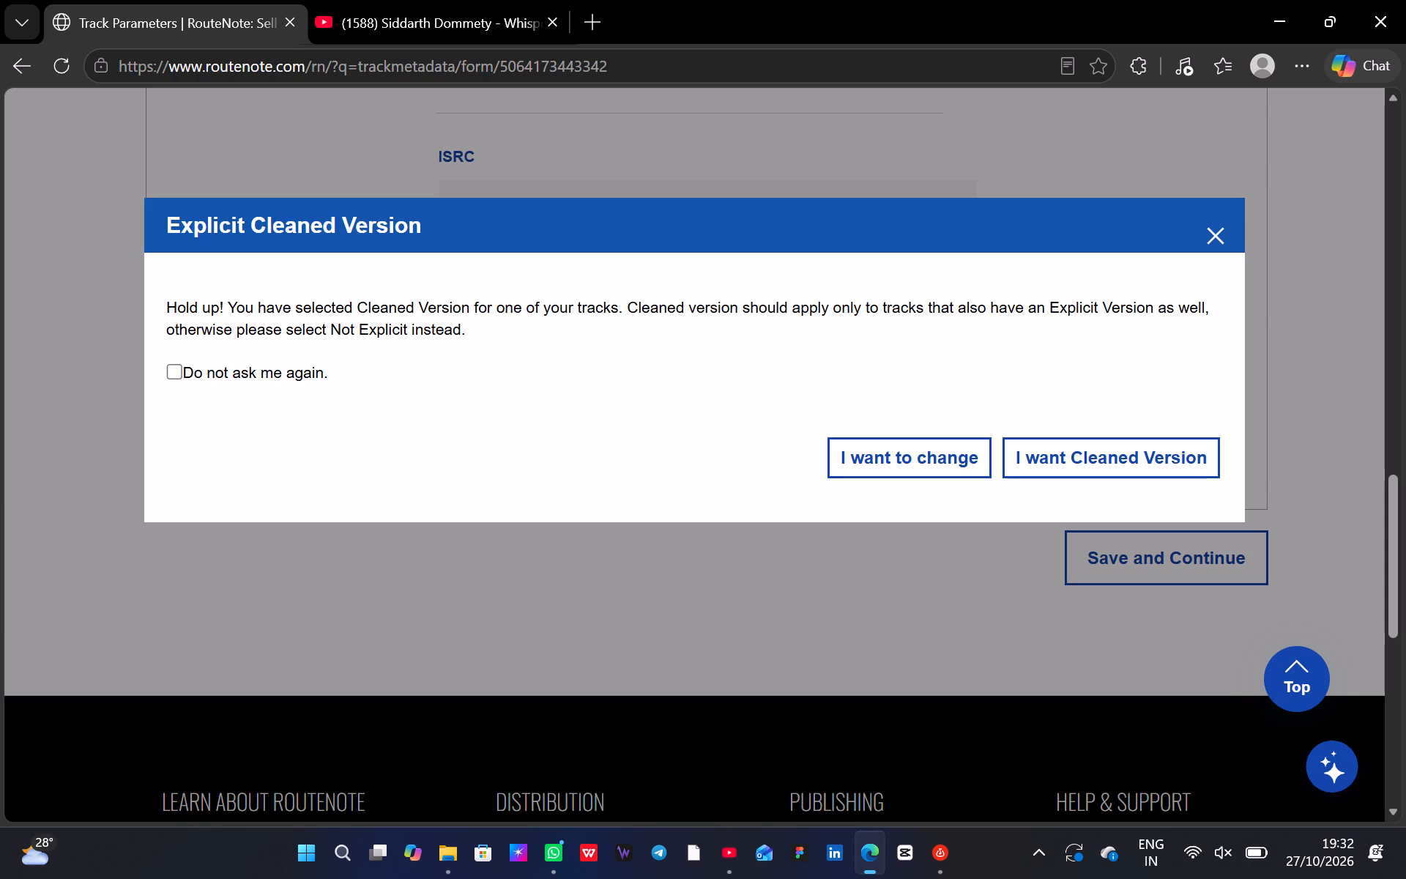
{"action": "left_click", "coordinate": [1210, 231]}
{"action": "left_click", "coordinate": [559, 345]}
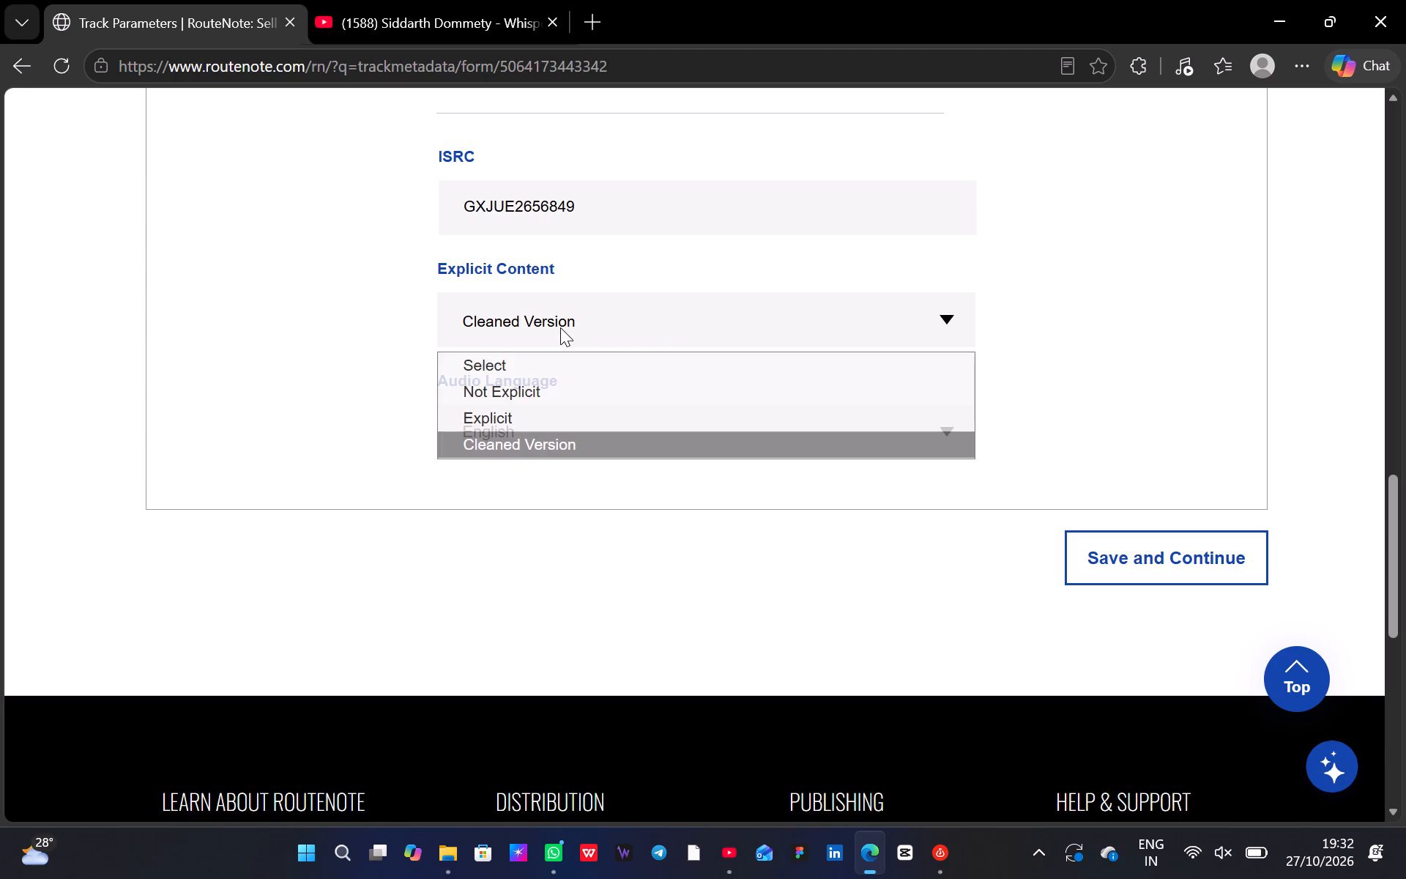
{"action": "left_click", "coordinate": [535, 397]}
{"action": "left_click", "coordinate": [1212, 561]}
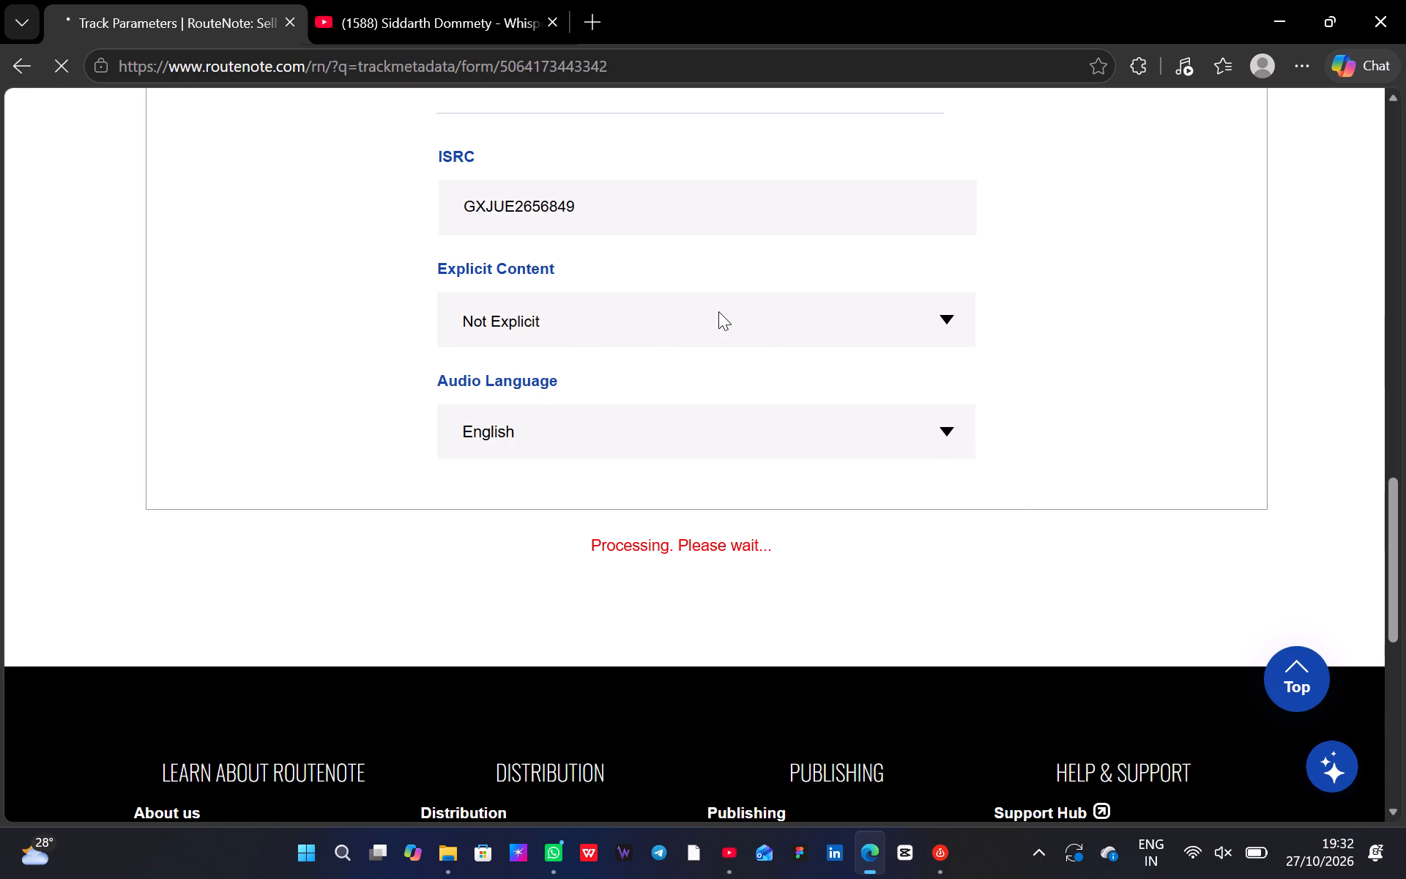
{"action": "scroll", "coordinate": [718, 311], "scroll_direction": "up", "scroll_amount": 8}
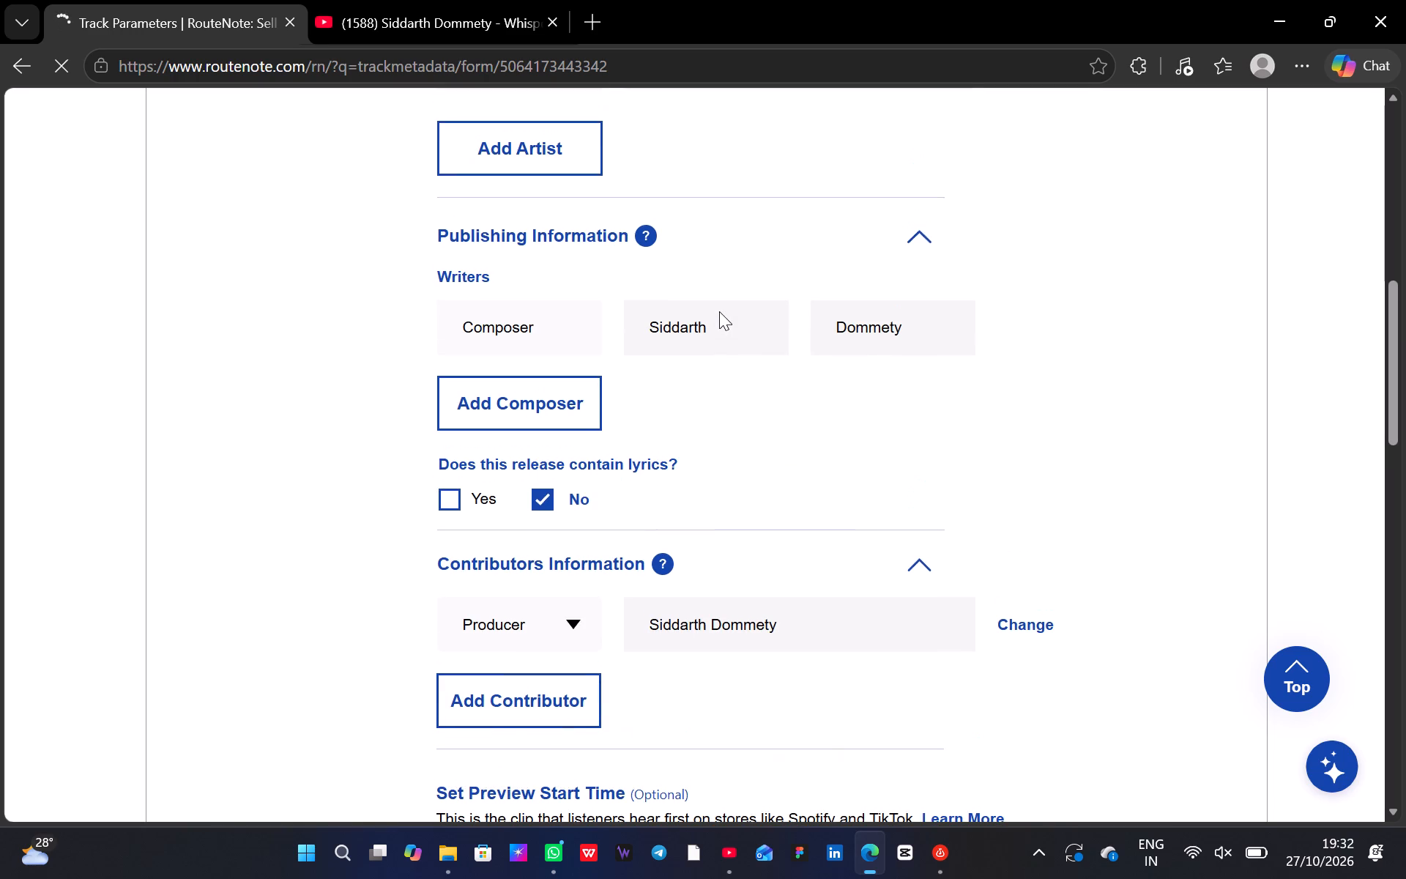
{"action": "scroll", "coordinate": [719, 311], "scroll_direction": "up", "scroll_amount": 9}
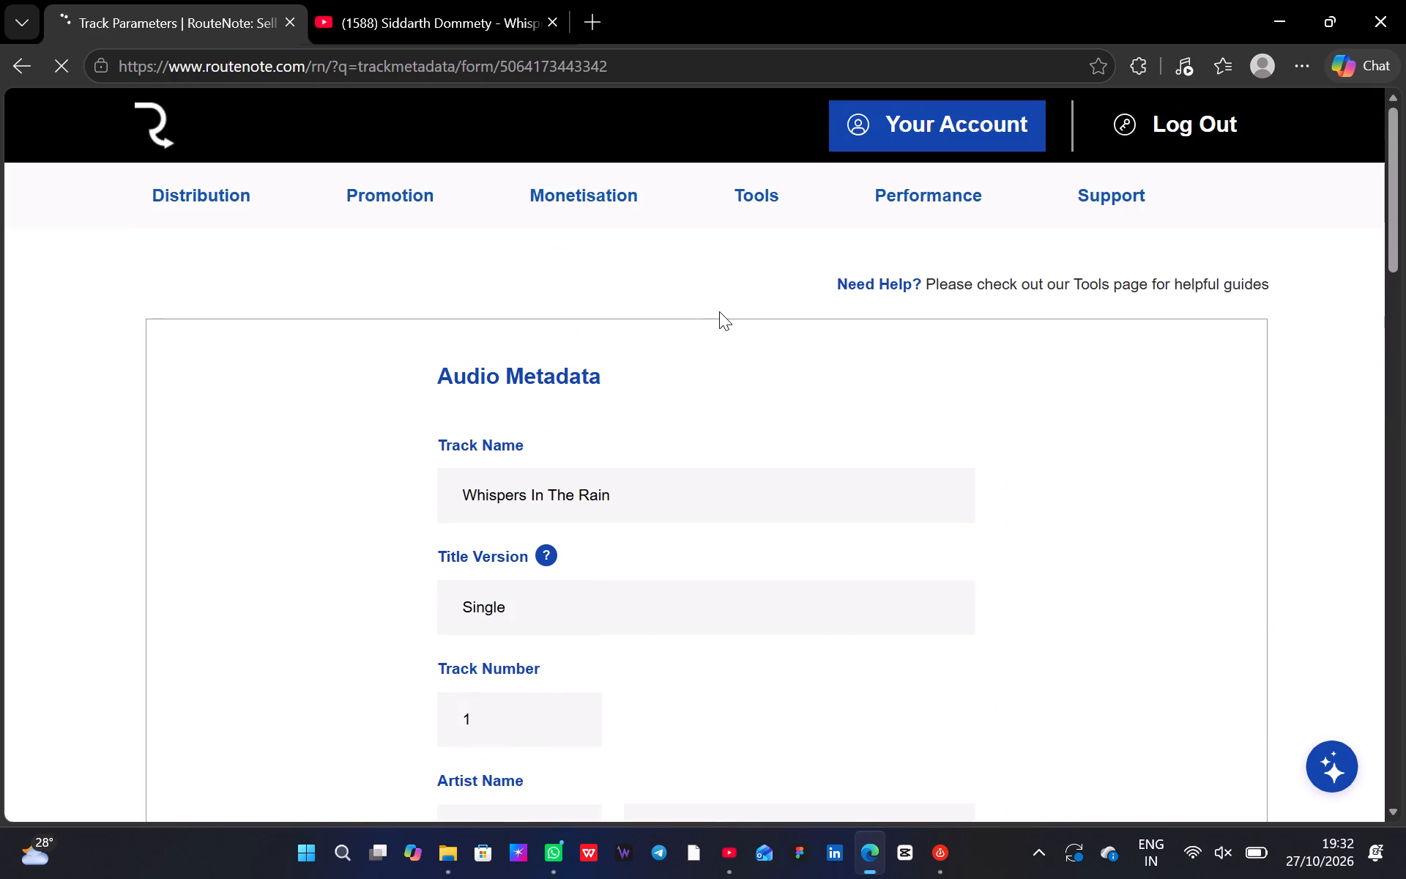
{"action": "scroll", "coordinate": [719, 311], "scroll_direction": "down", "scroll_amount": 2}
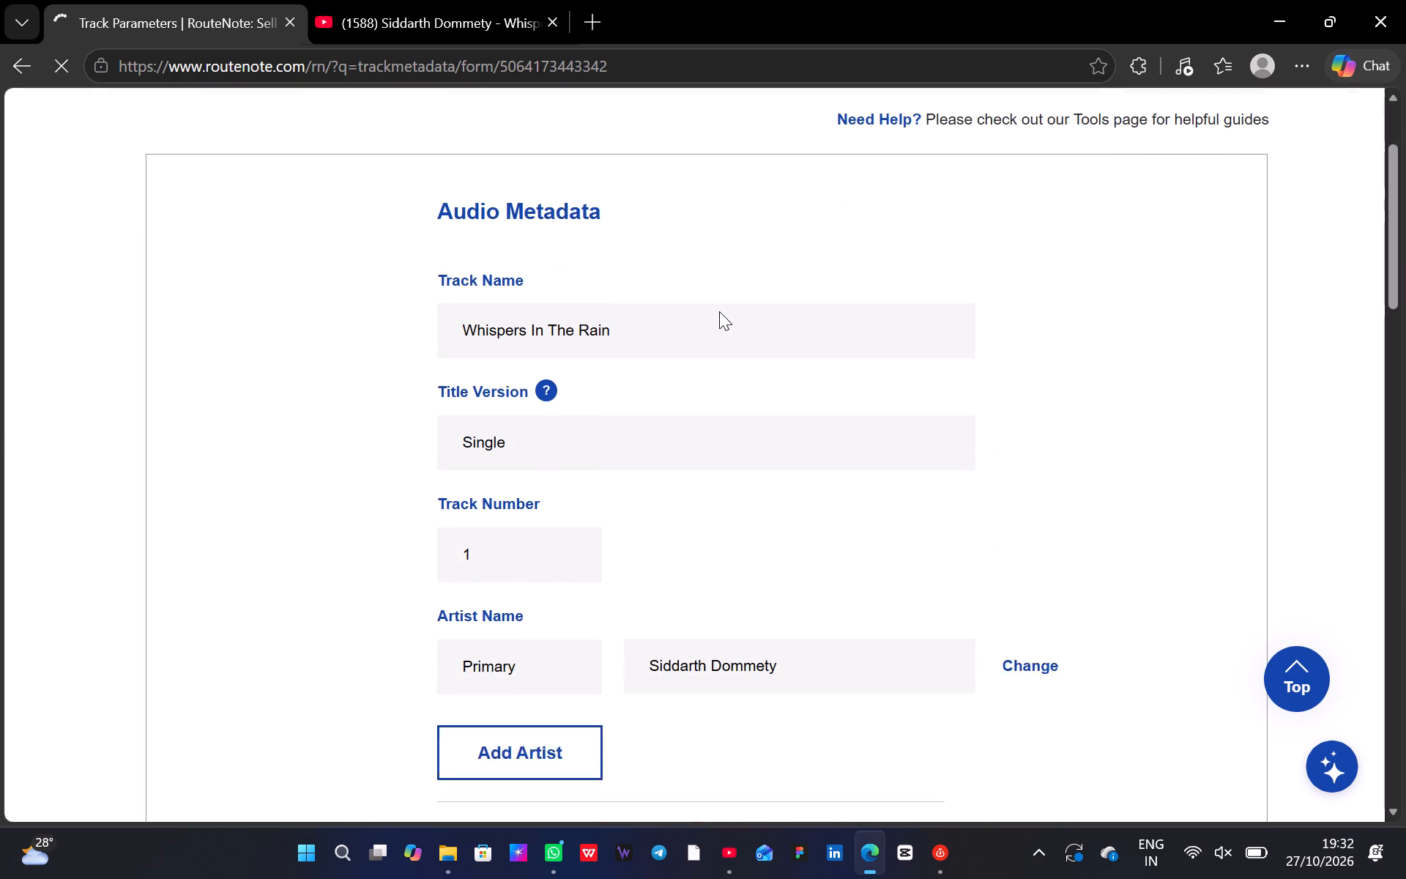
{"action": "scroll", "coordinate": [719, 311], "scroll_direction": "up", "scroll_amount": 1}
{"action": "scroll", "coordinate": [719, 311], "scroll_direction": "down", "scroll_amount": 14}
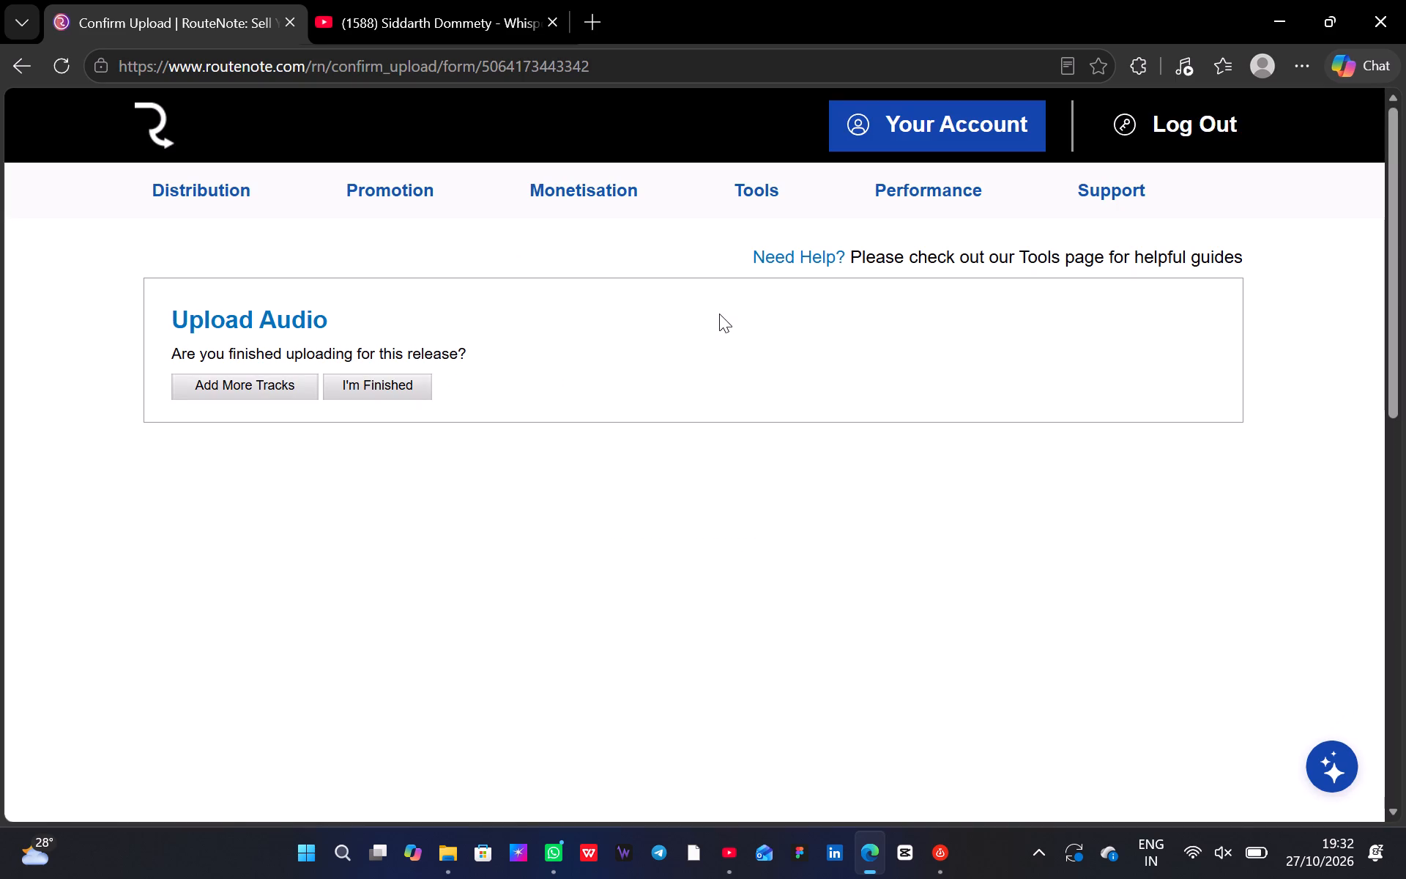
Confirm that audio uploading for this release is finished, without adding more tracks.
{"action": "left_click", "coordinate": [409, 374]}
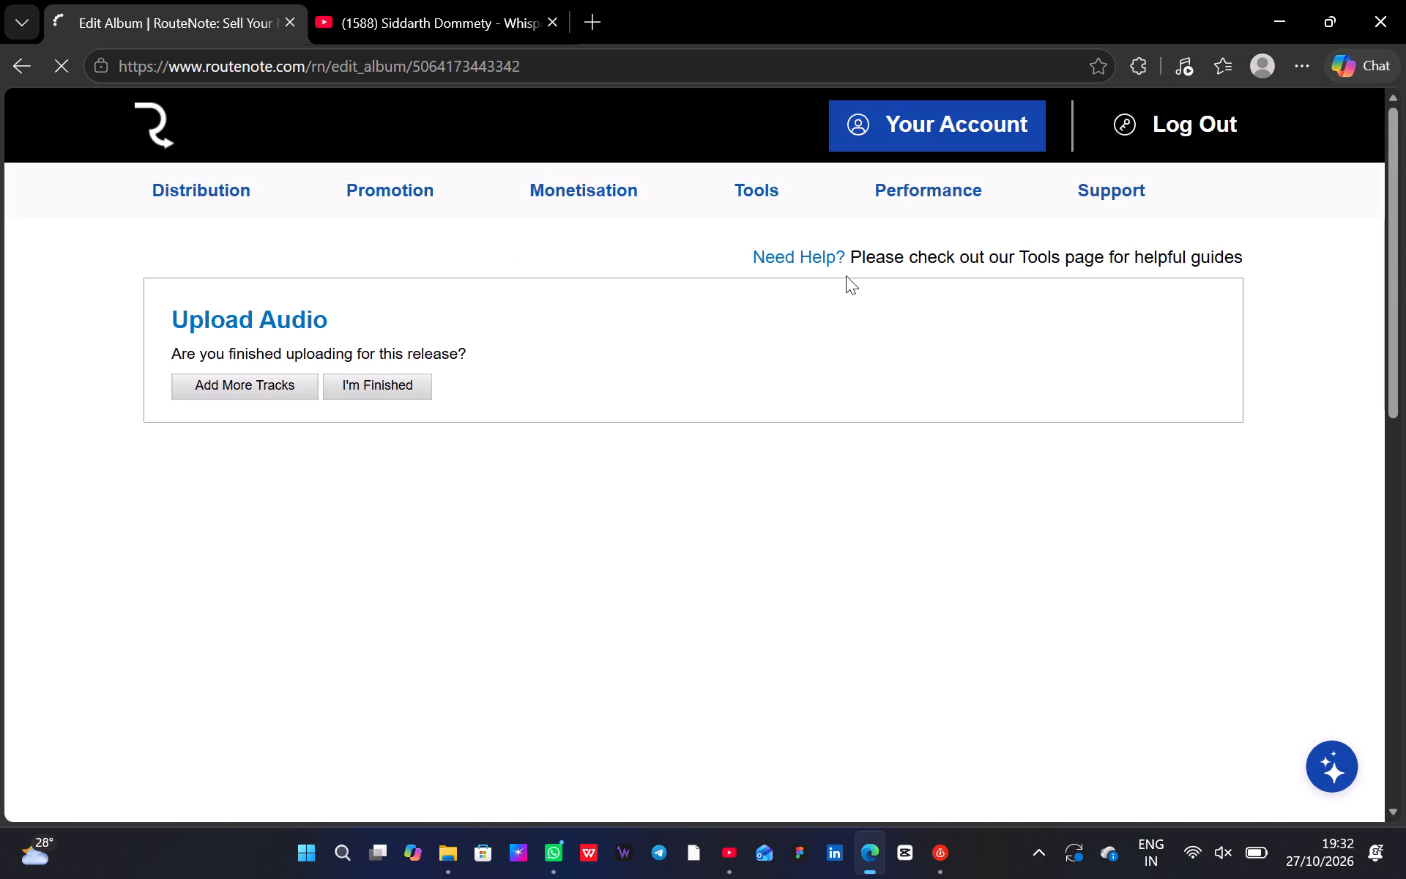
Open the Add Artwork page of the release and check the artwork file requirements.
{"action": "scroll", "coordinate": [797, 306], "scroll_direction": "down", "scroll_amount": 2}
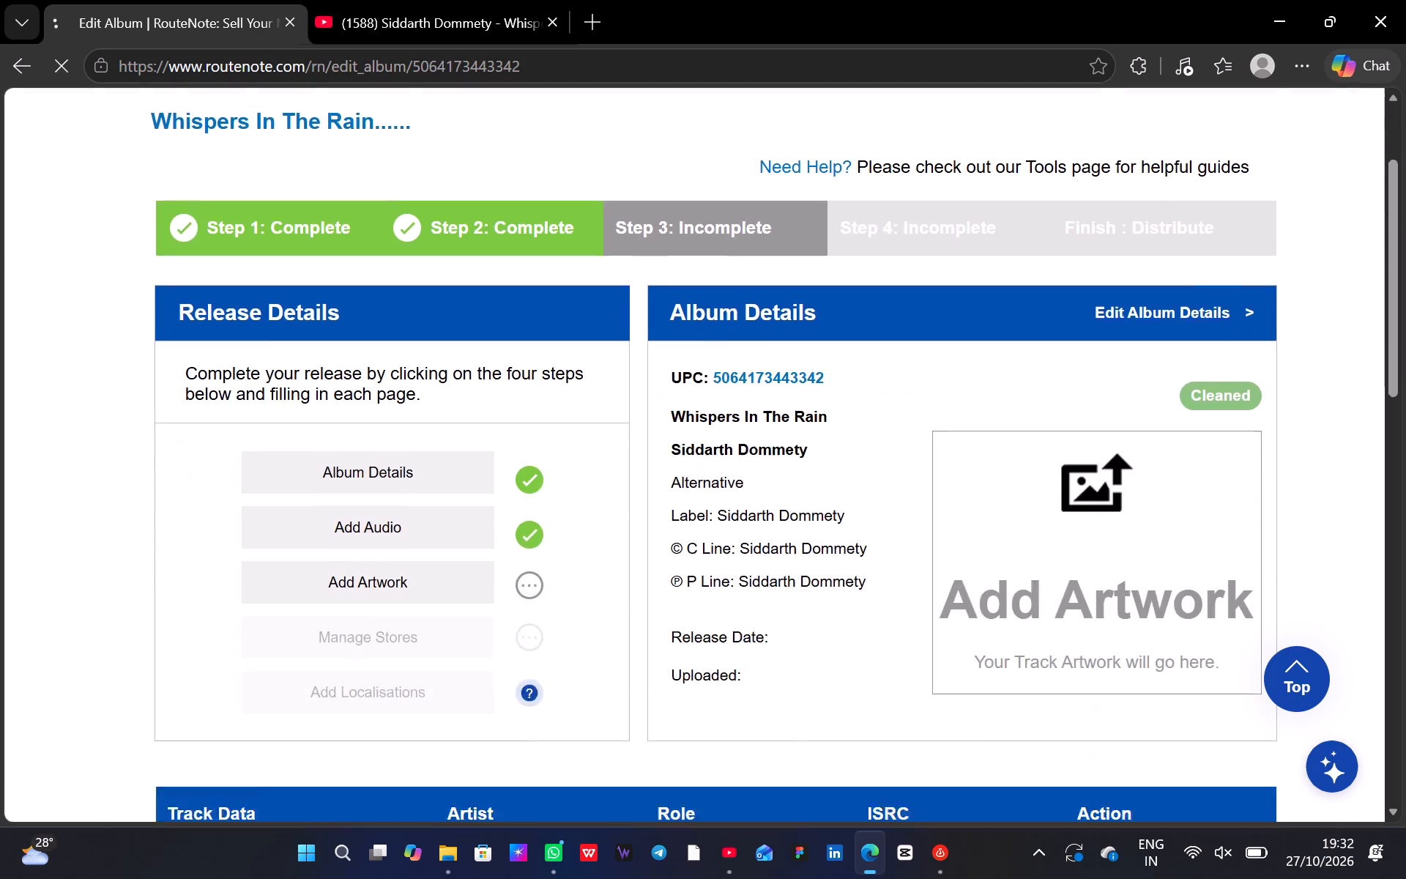
{"action": "scroll", "coordinate": [710, 446], "scroll_direction": "down", "scroll_amount": 1}
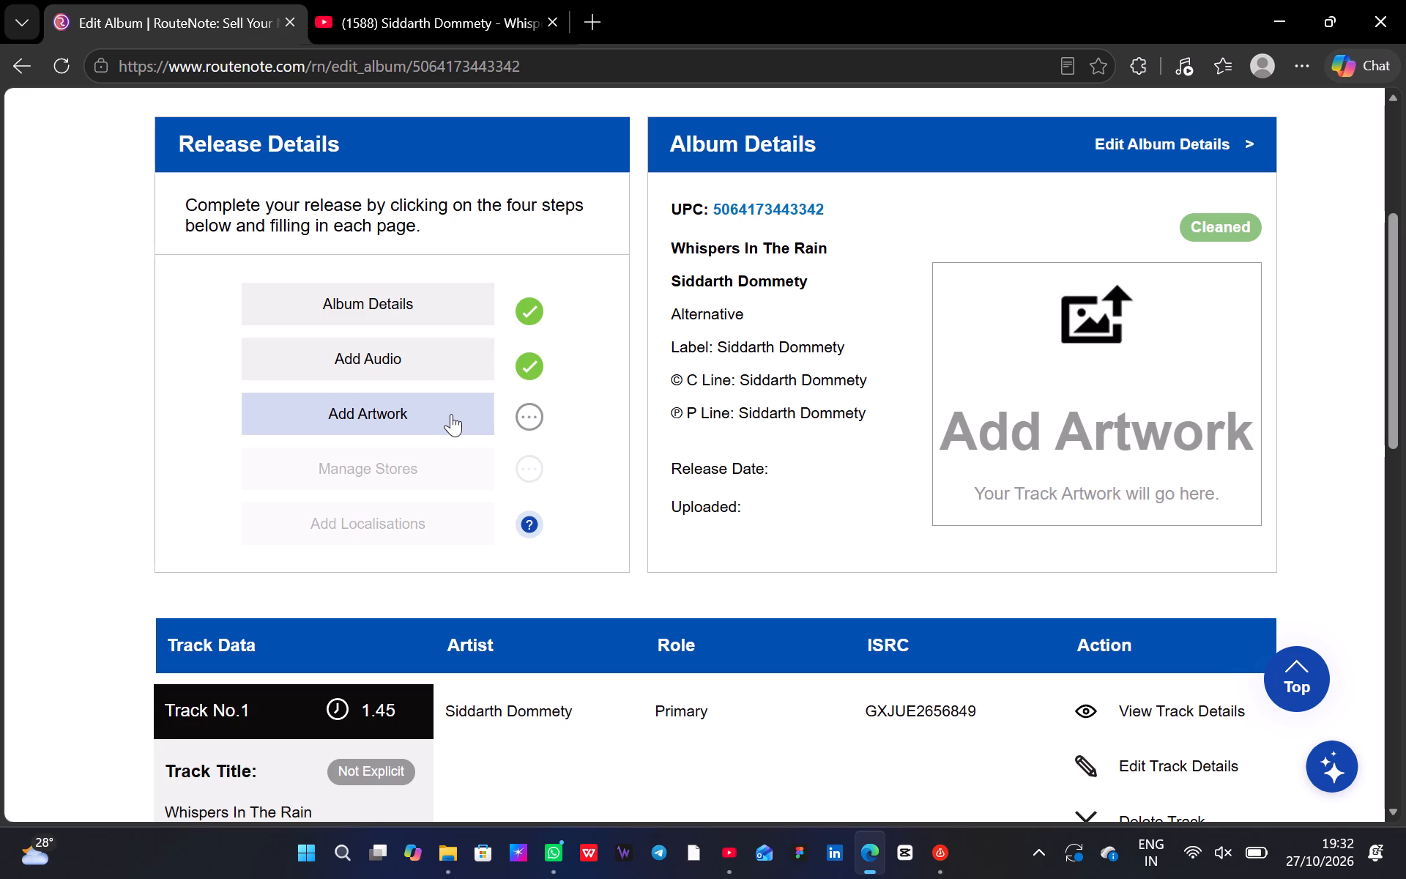
{"action": "left_click", "coordinate": [451, 414]}
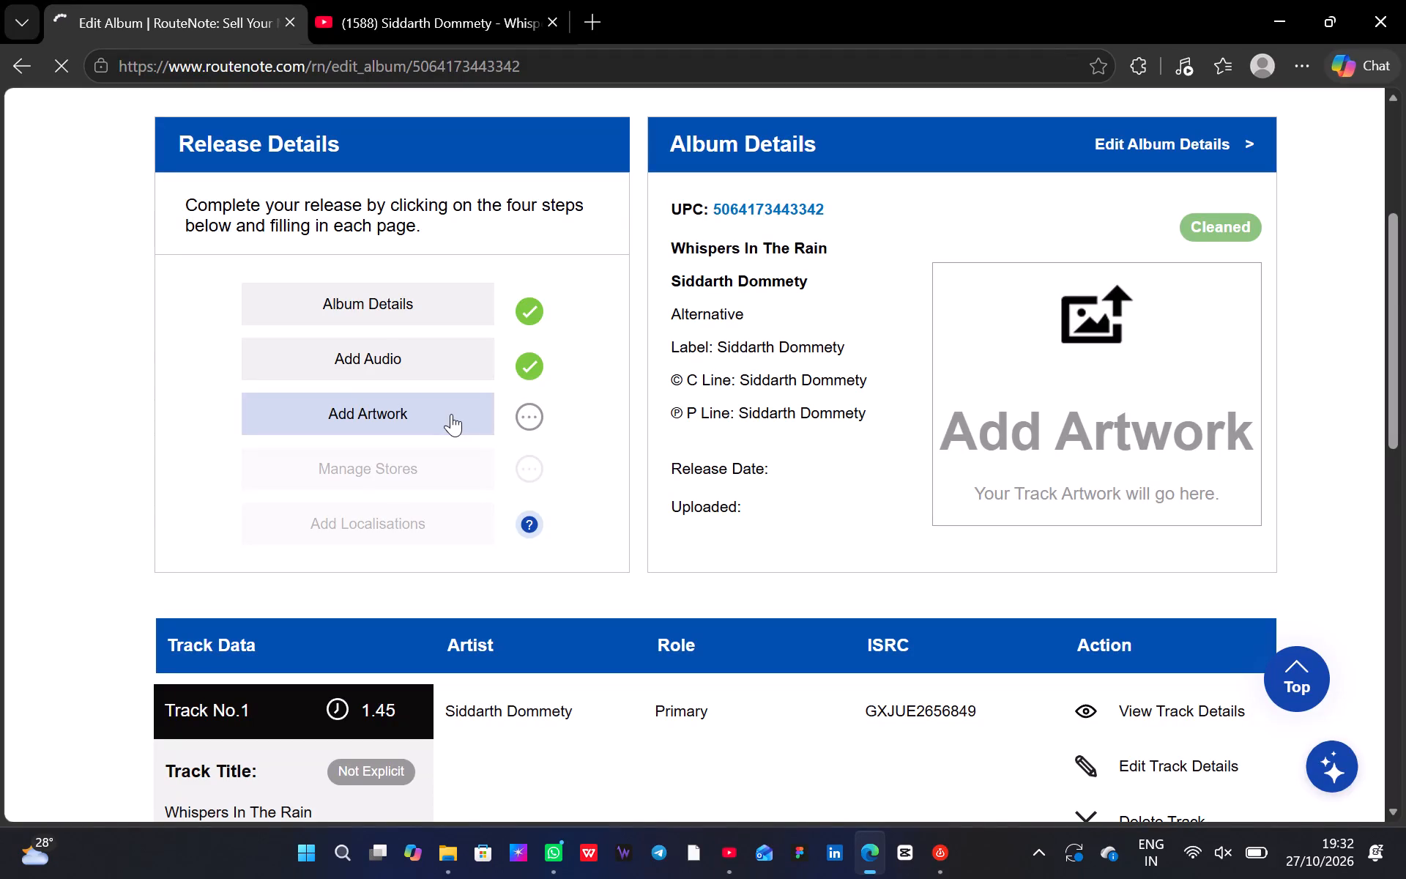
{"action": "scroll", "coordinate": [451, 414], "scroll_direction": "down", "scroll_amount": 2}
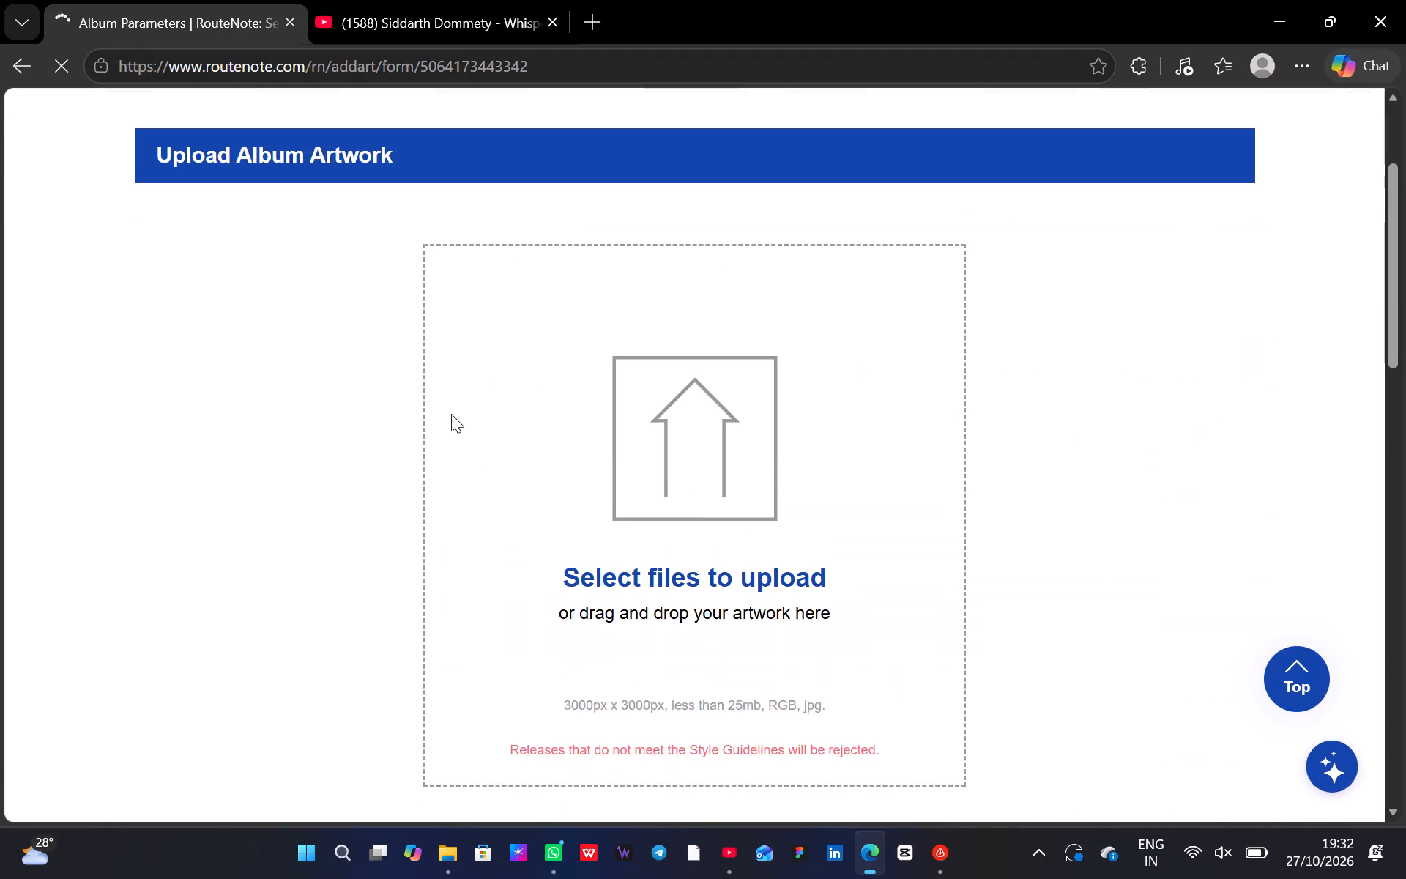
{"action": "scroll", "coordinate": [451, 414], "scroll_direction": "down", "scroll_amount": 1}
{"action": "scroll", "coordinate": [451, 414], "scroll_direction": "up", "scroll_amount": 1}
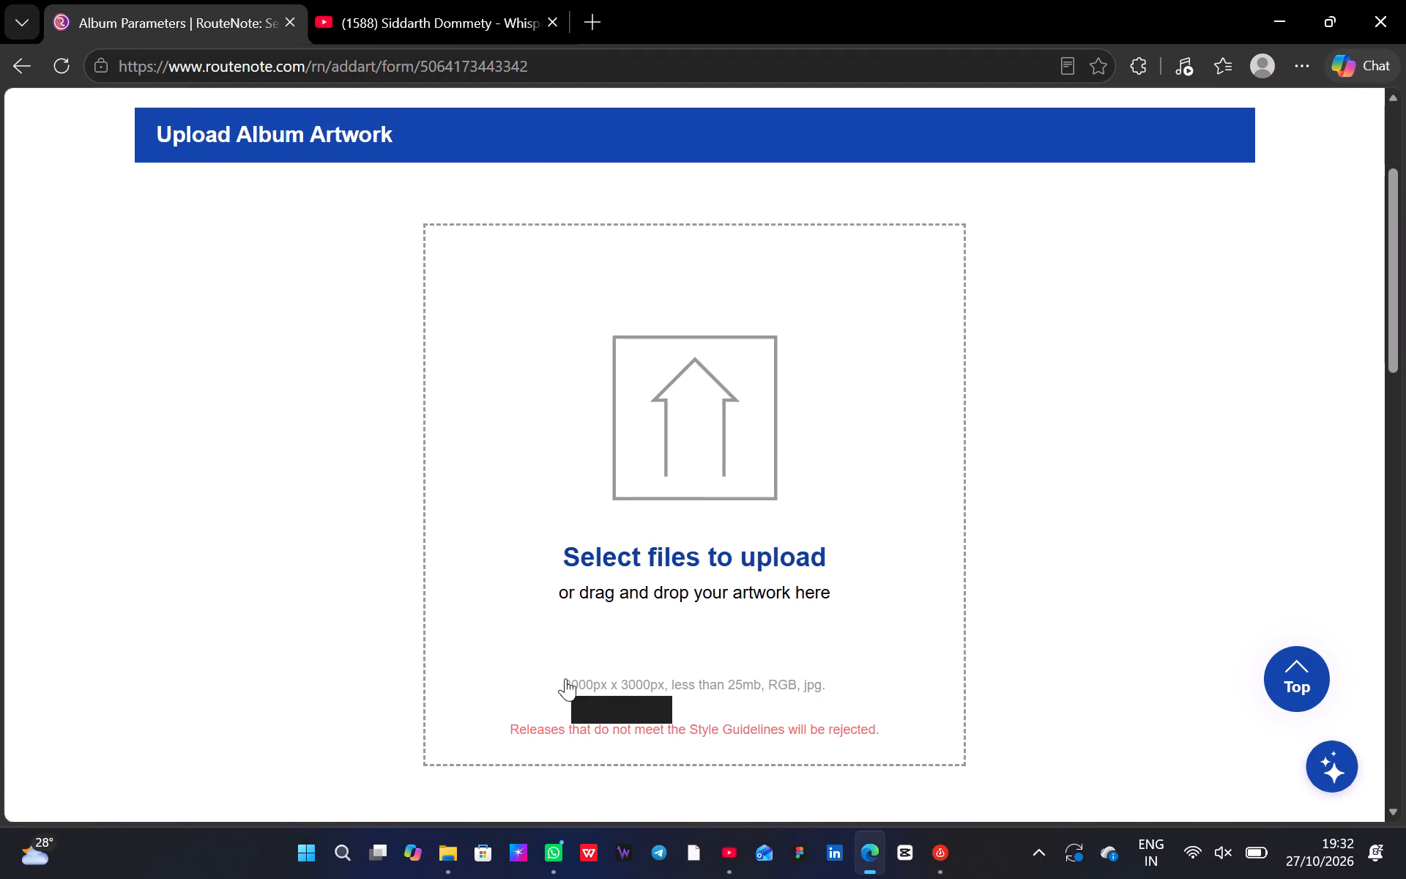
Glance at the song's cover on YouTube, then search for Canva in a new tab, open its site and dismiss the trial offer.
{"action": "left_click", "coordinate": [528, 0]}
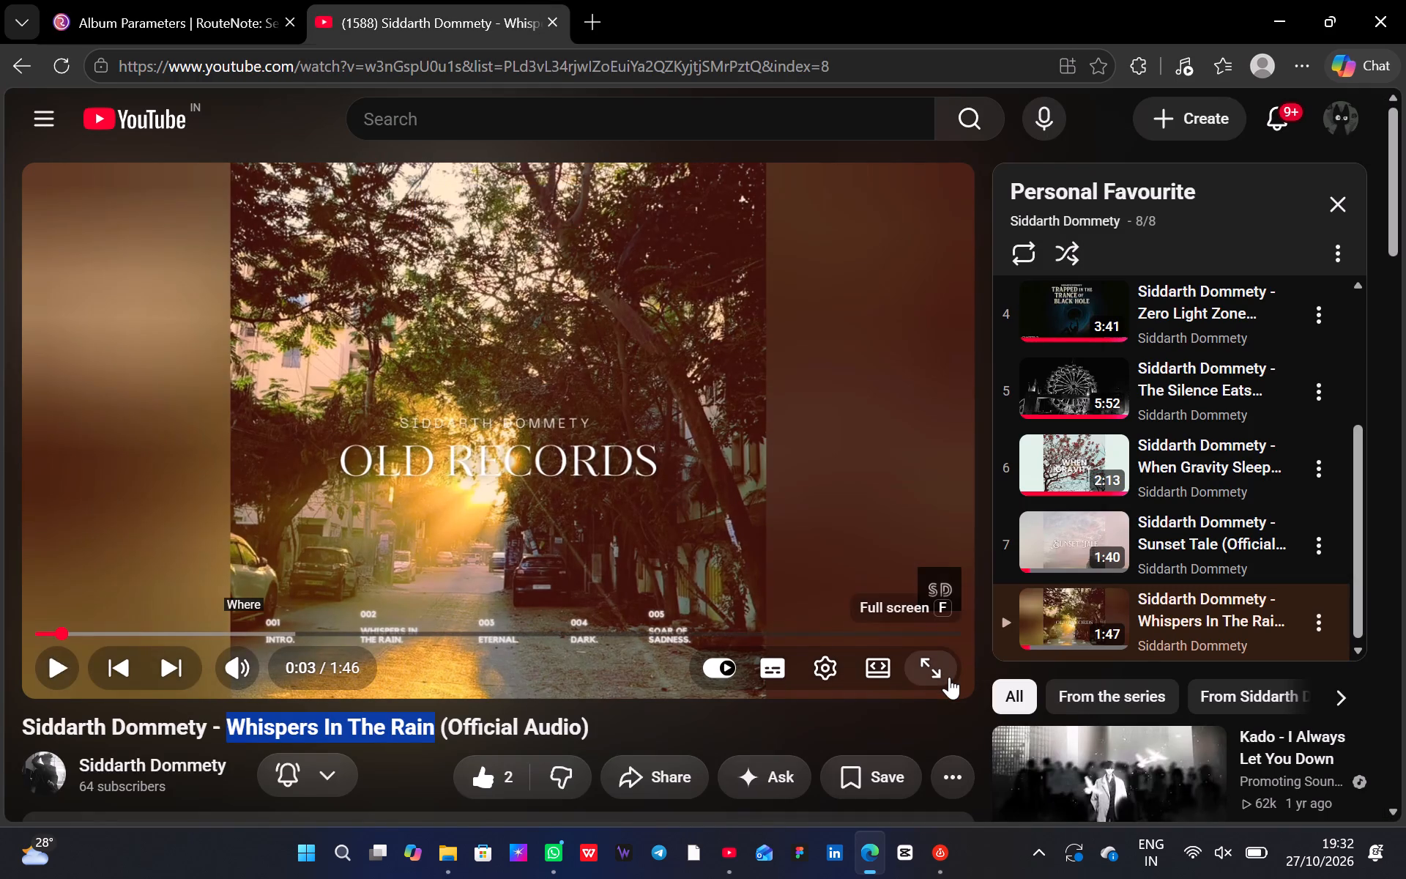
{"action": "left_click", "coordinate": [607, 0]}
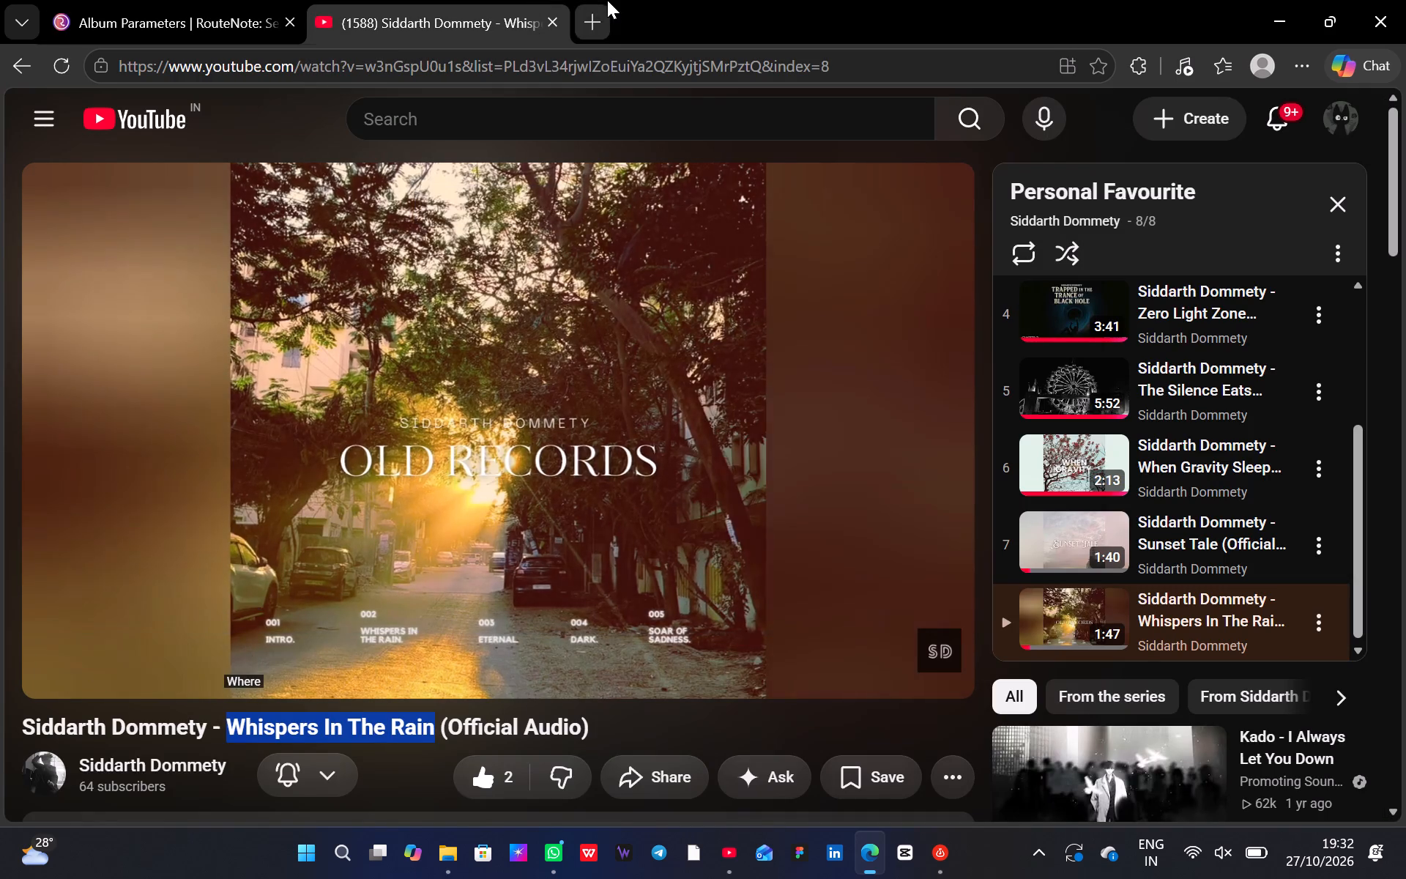
{"action": "key", "text": "c"}
{"action": "key", "text": "a"}
{"action": "type", "text": "nv"}
{"action": "left_click", "coordinate": [371, 115]}
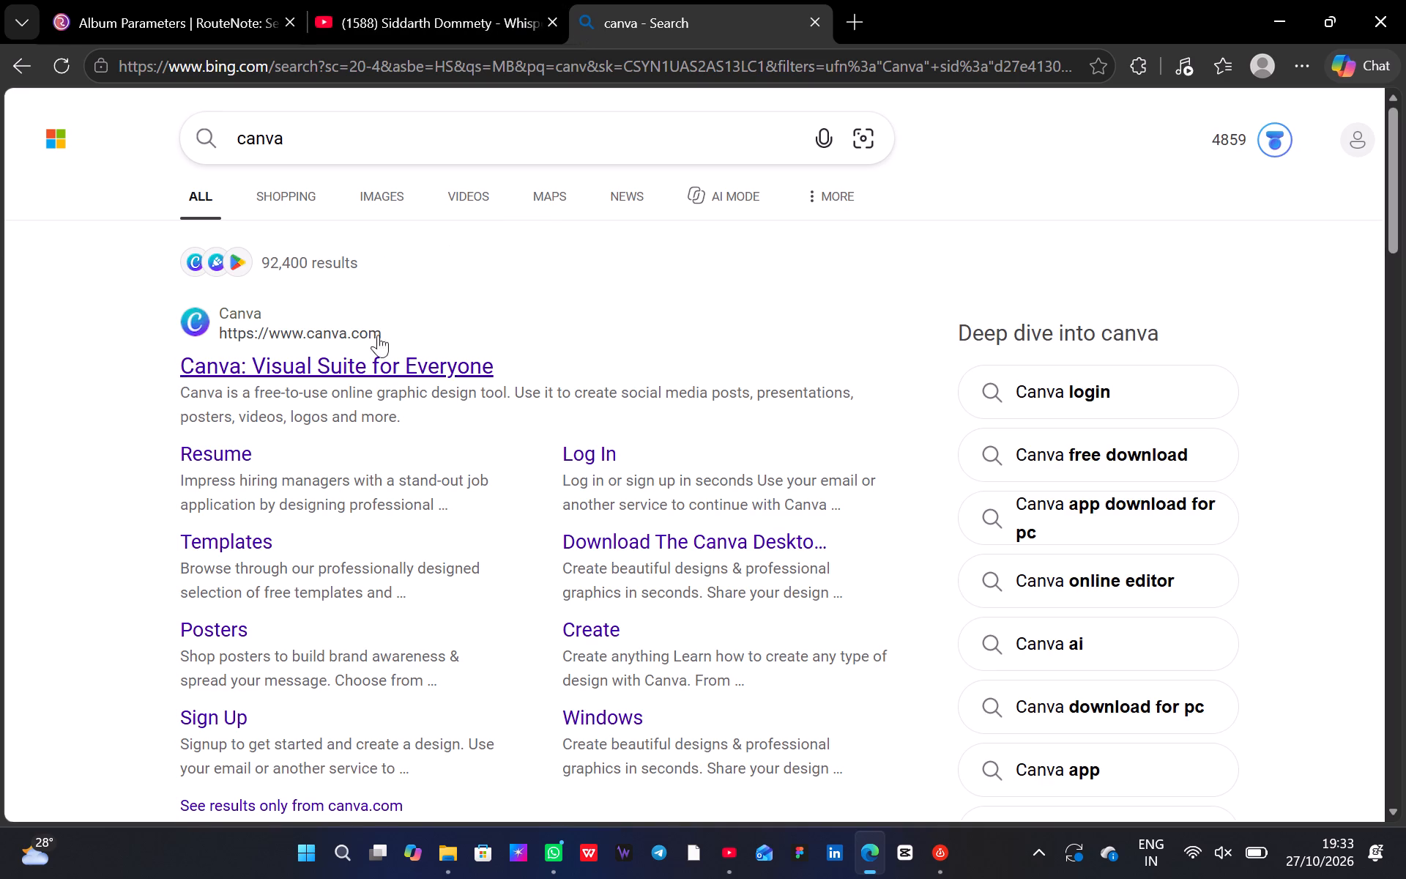
{"action": "left_click", "coordinate": [376, 377]}
{"action": "left_click", "coordinate": [819, 19]}
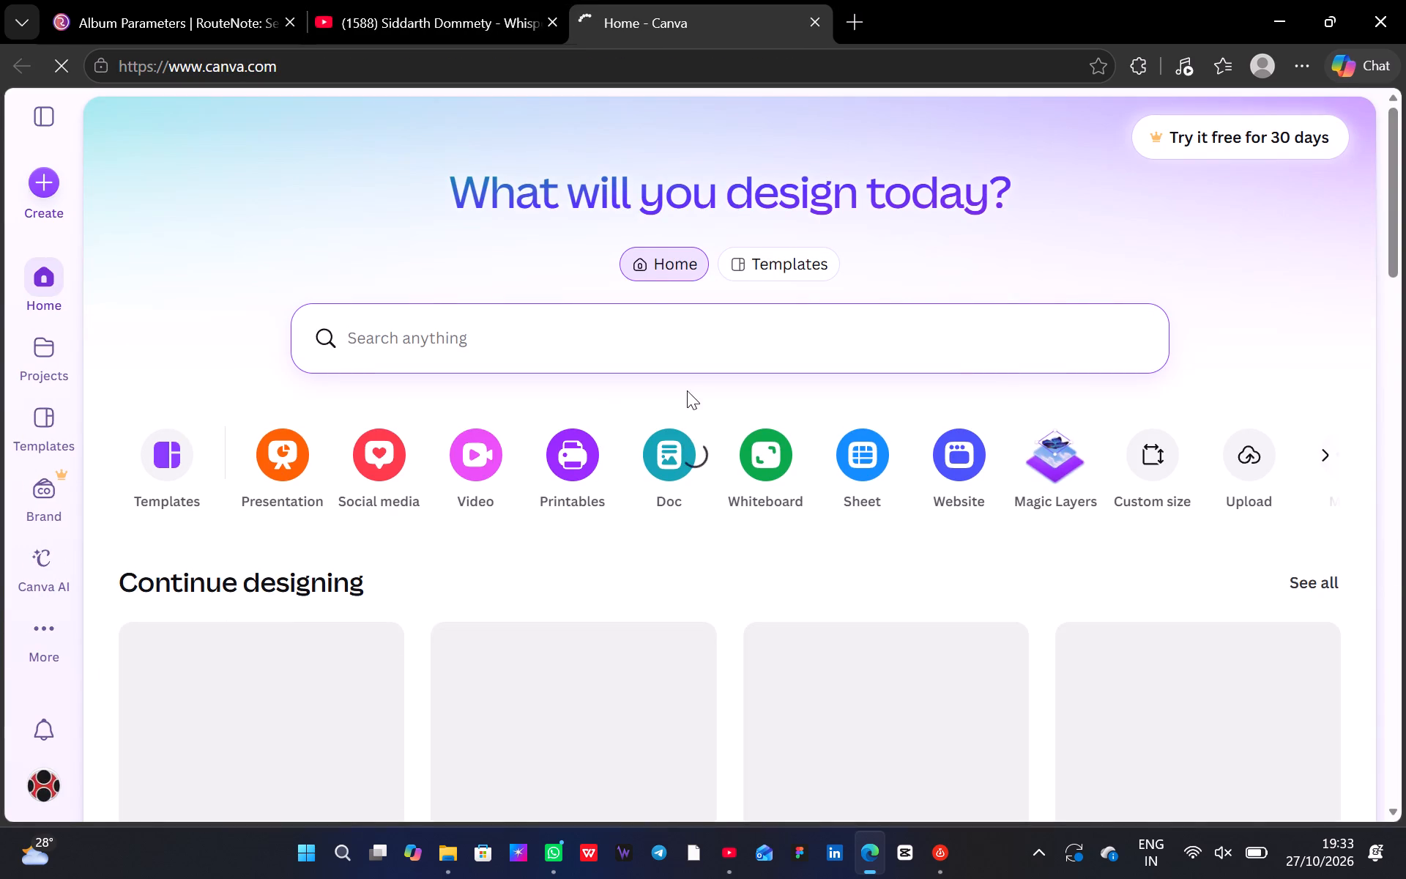
{"action": "scroll", "coordinate": [694, 388], "scroll_direction": "down", "scroll_amount": 3}
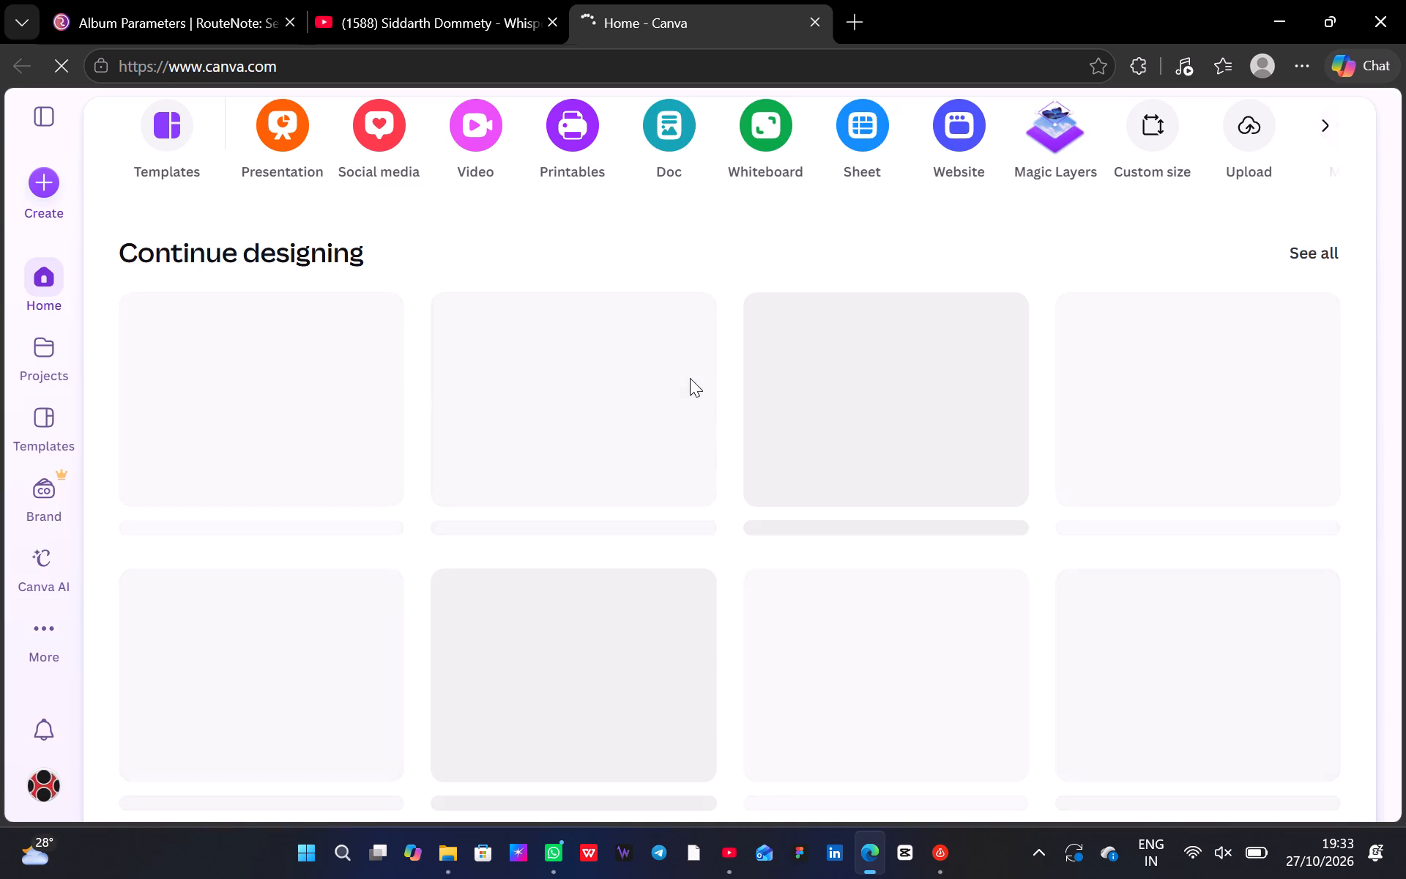
{"action": "left_click", "coordinate": [1256, 154]}
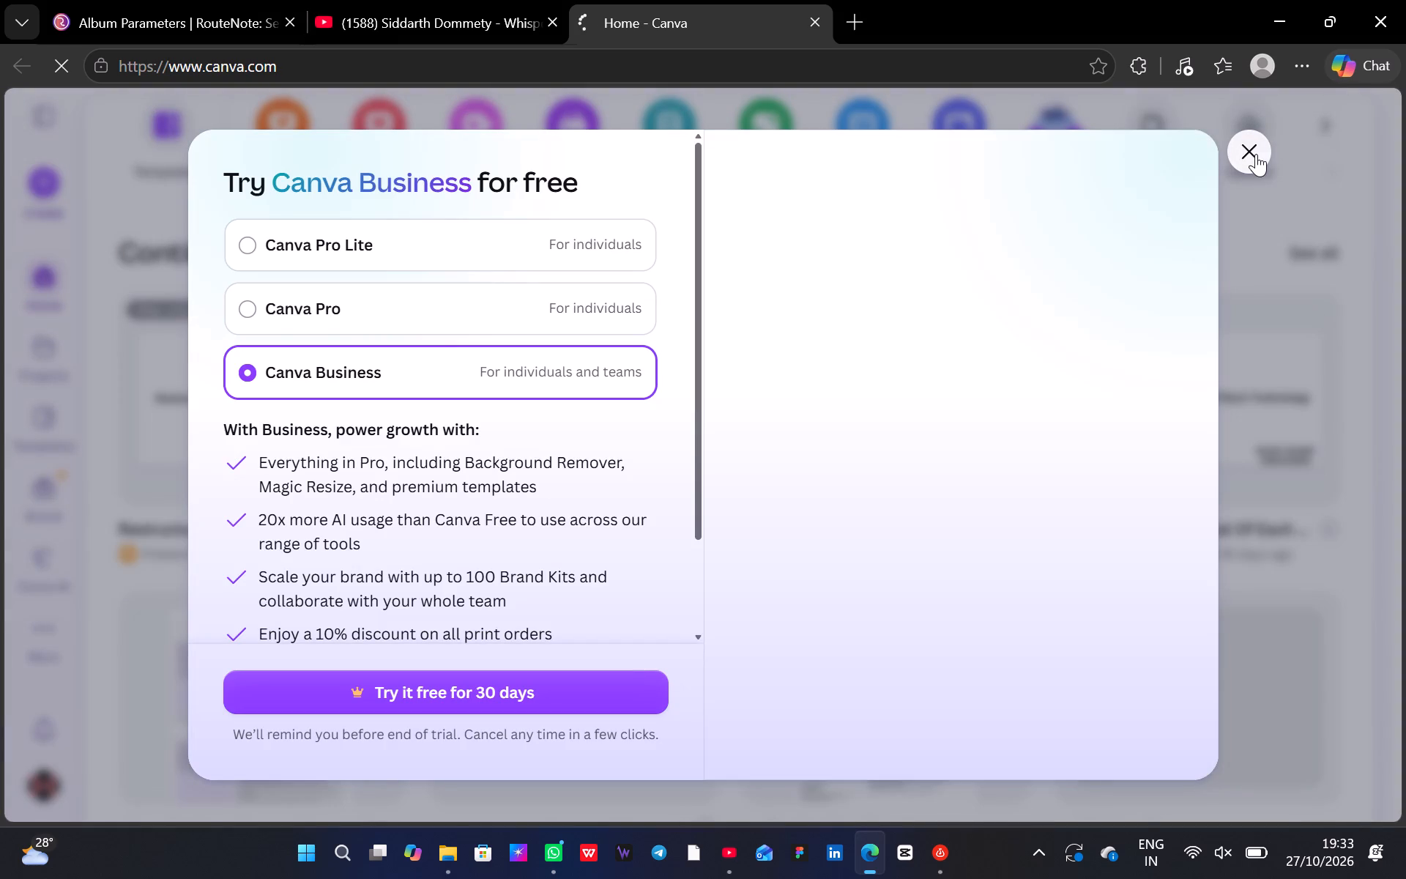
Find and open the album cover design with the sunlit street photo among the recent Canva designs, and close the Canva home tab.
{"action": "scroll", "coordinate": [1035, 257], "scroll_direction": "down", "scroll_amount": 1}
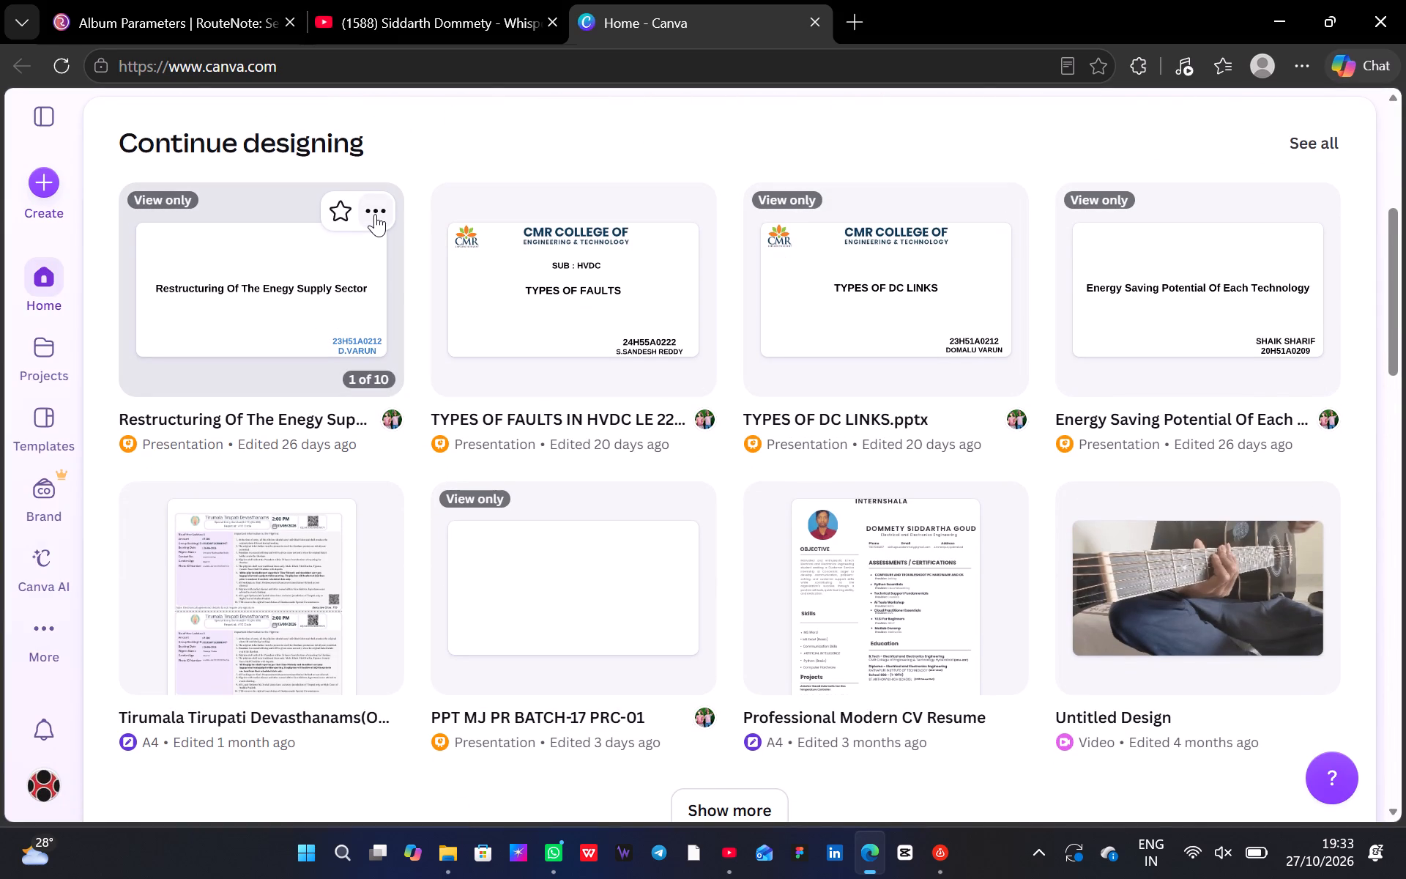
{"action": "scroll", "coordinate": [376, 213], "scroll_direction": "down", "scroll_amount": 2}
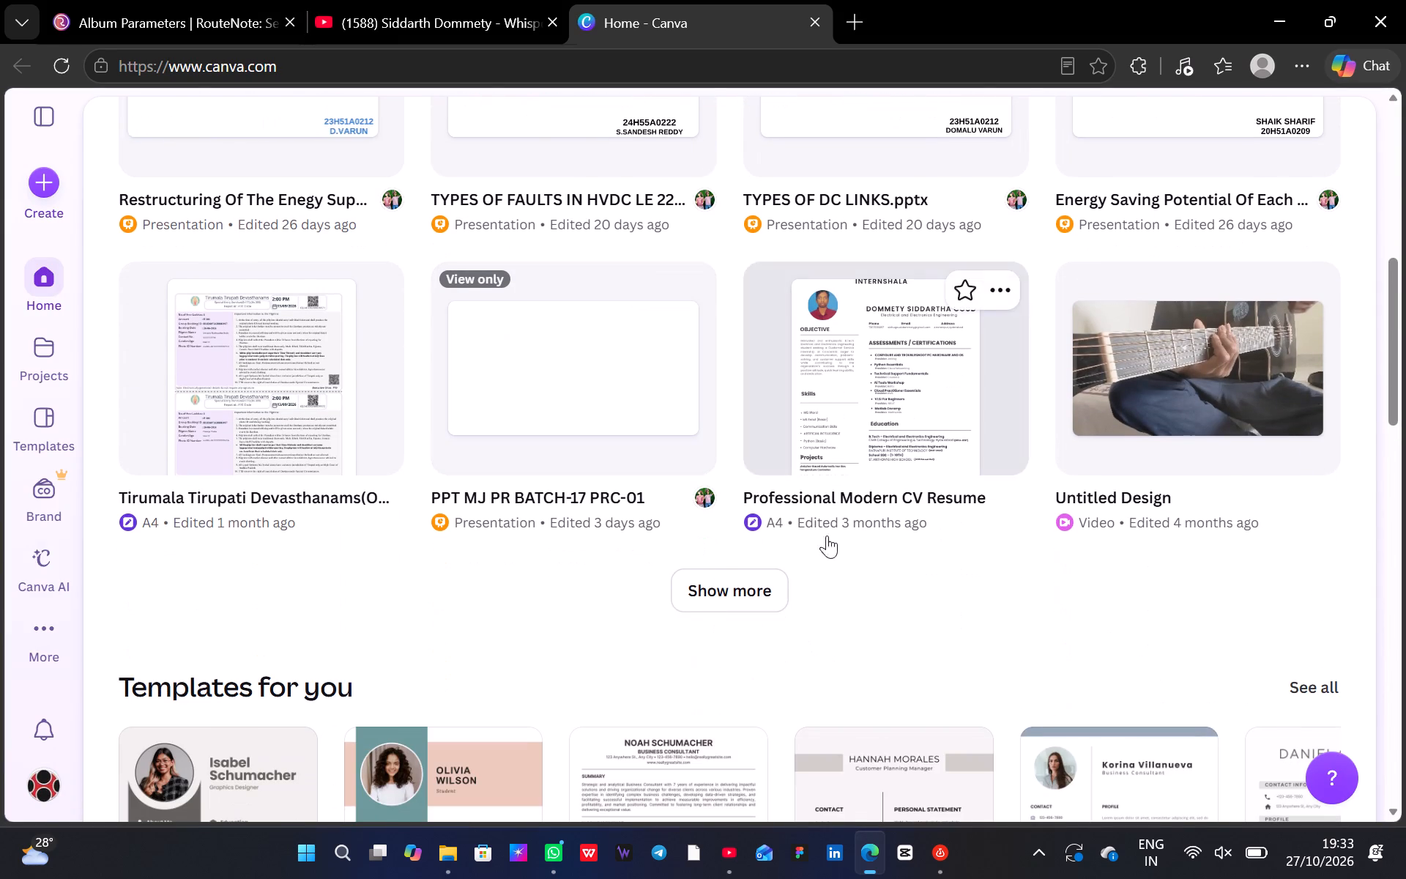
{"action": "left_click", "coordinate": [778, 603]}
{"action": "scroll", "coordinate": [783, 465], "scroll_direction": "down", "scroll_amount": 2}
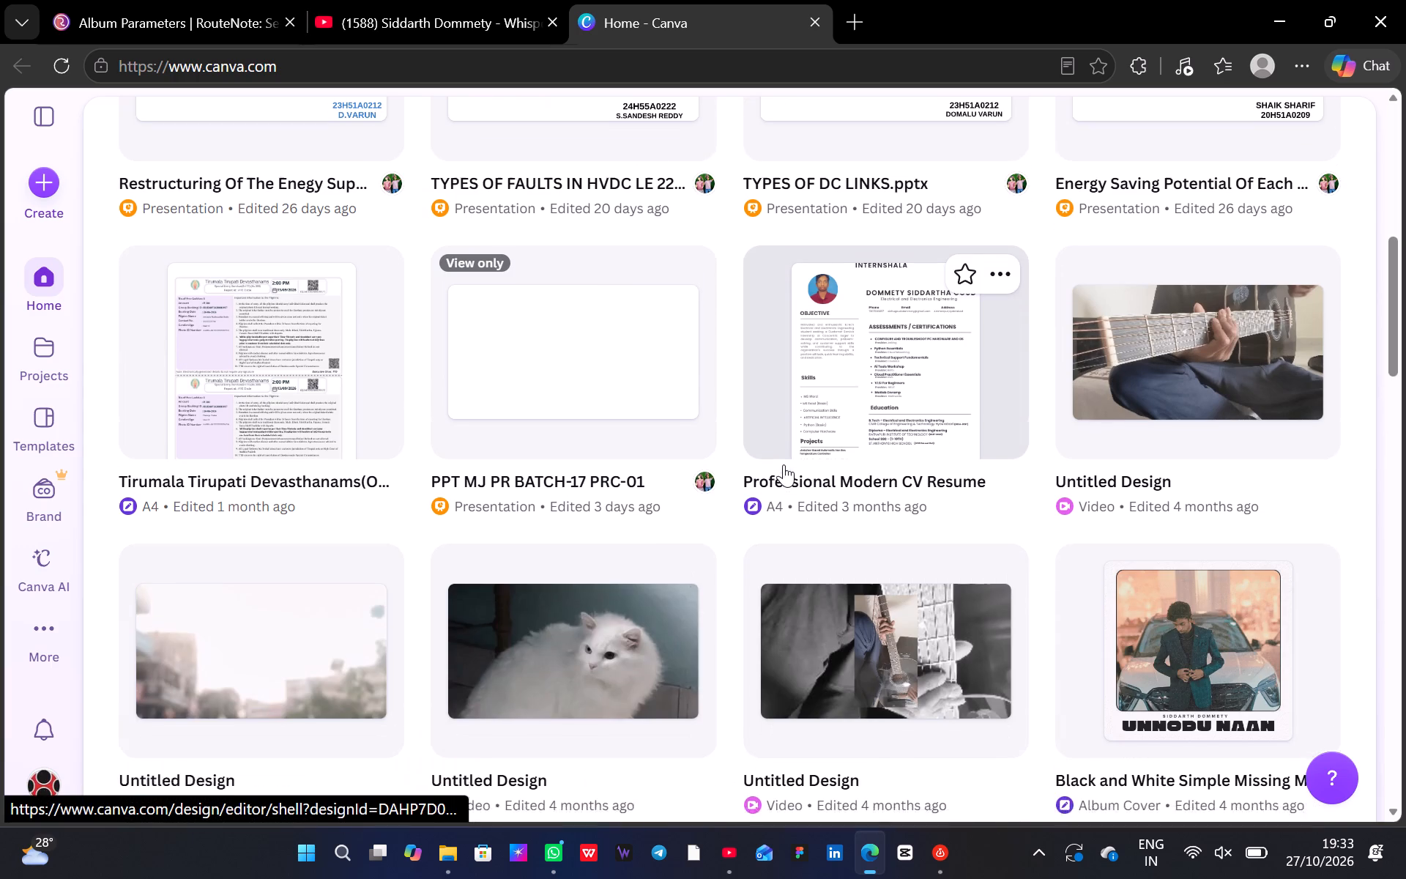
{"action": "scroll", "coordinate": [784, 464], "scroll_direction": "down", "scroll_amount": 4}
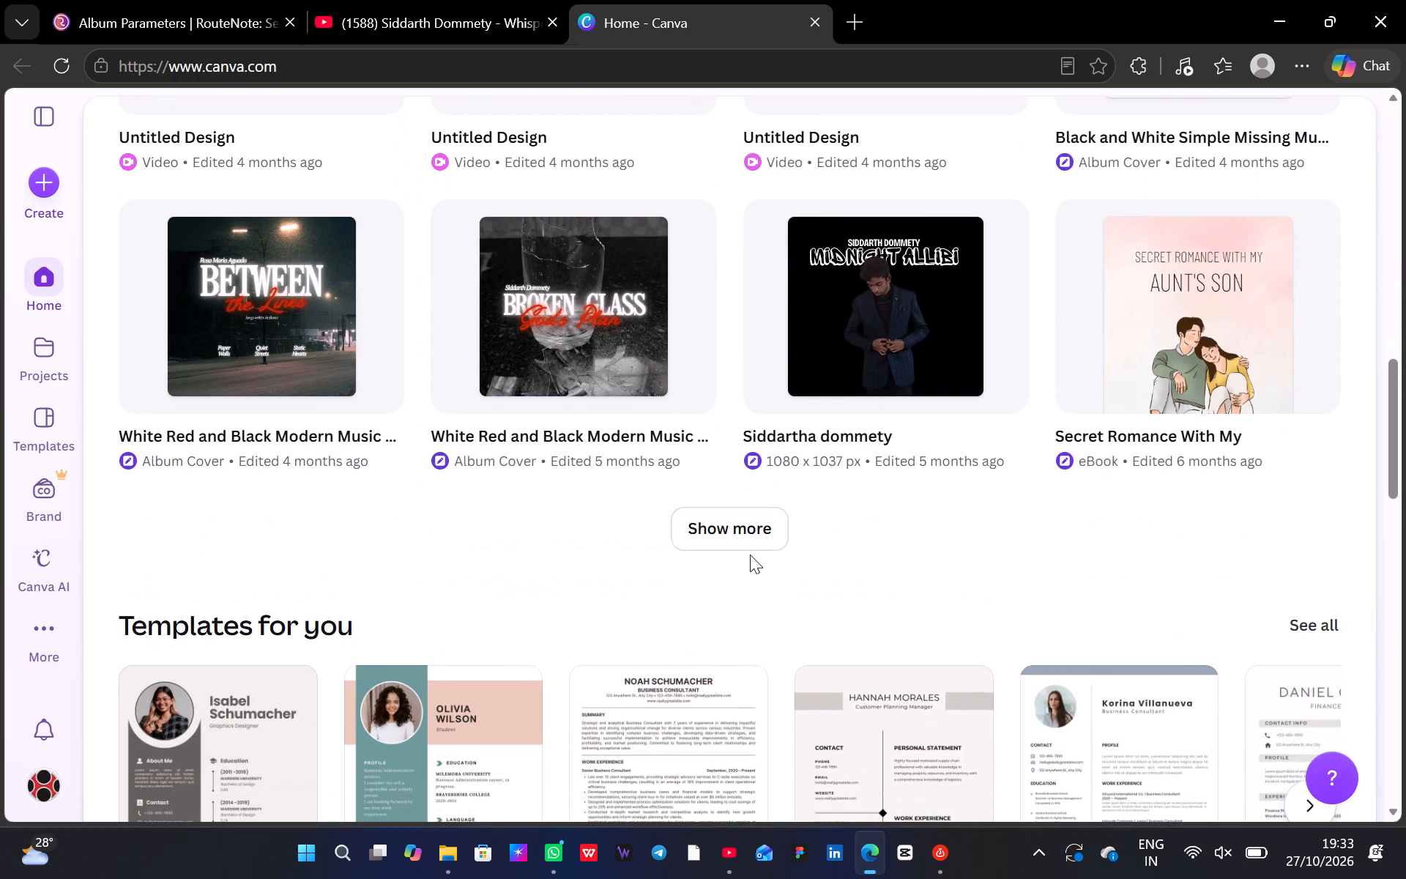
{"action": "left_click", "coordinate": [745, 545]}
{"action": "scroll", "coordinate": [745, 544], "scroll_direction": "down", "scroll_amount": 5}
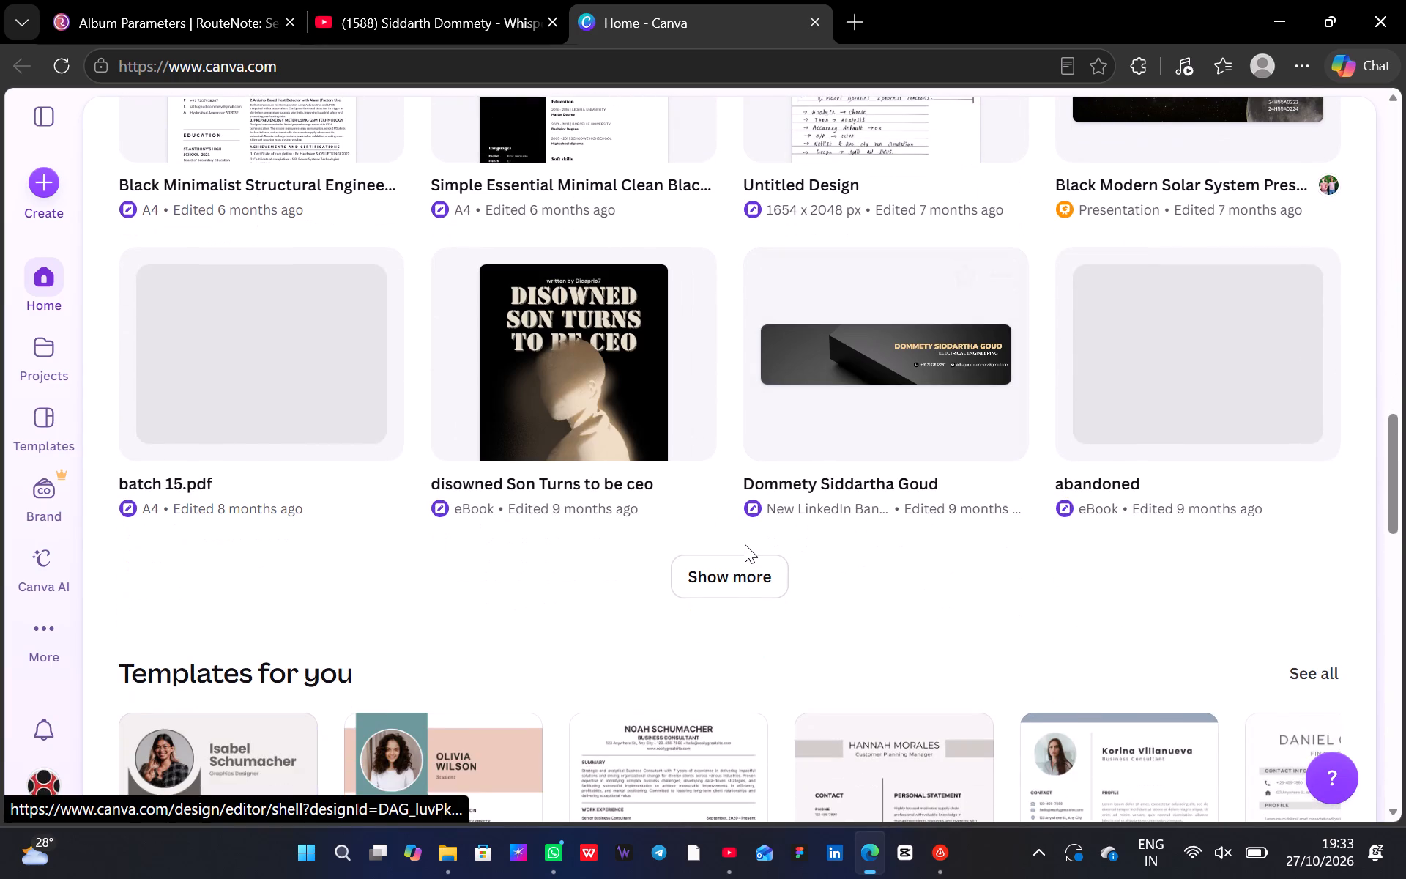
{"action": "left_click", "coordinate": [755, 584]}
{"action": "scroll", "coordinate": [762, 559], "scroll_direction": "down", "scroll_amount": 3}
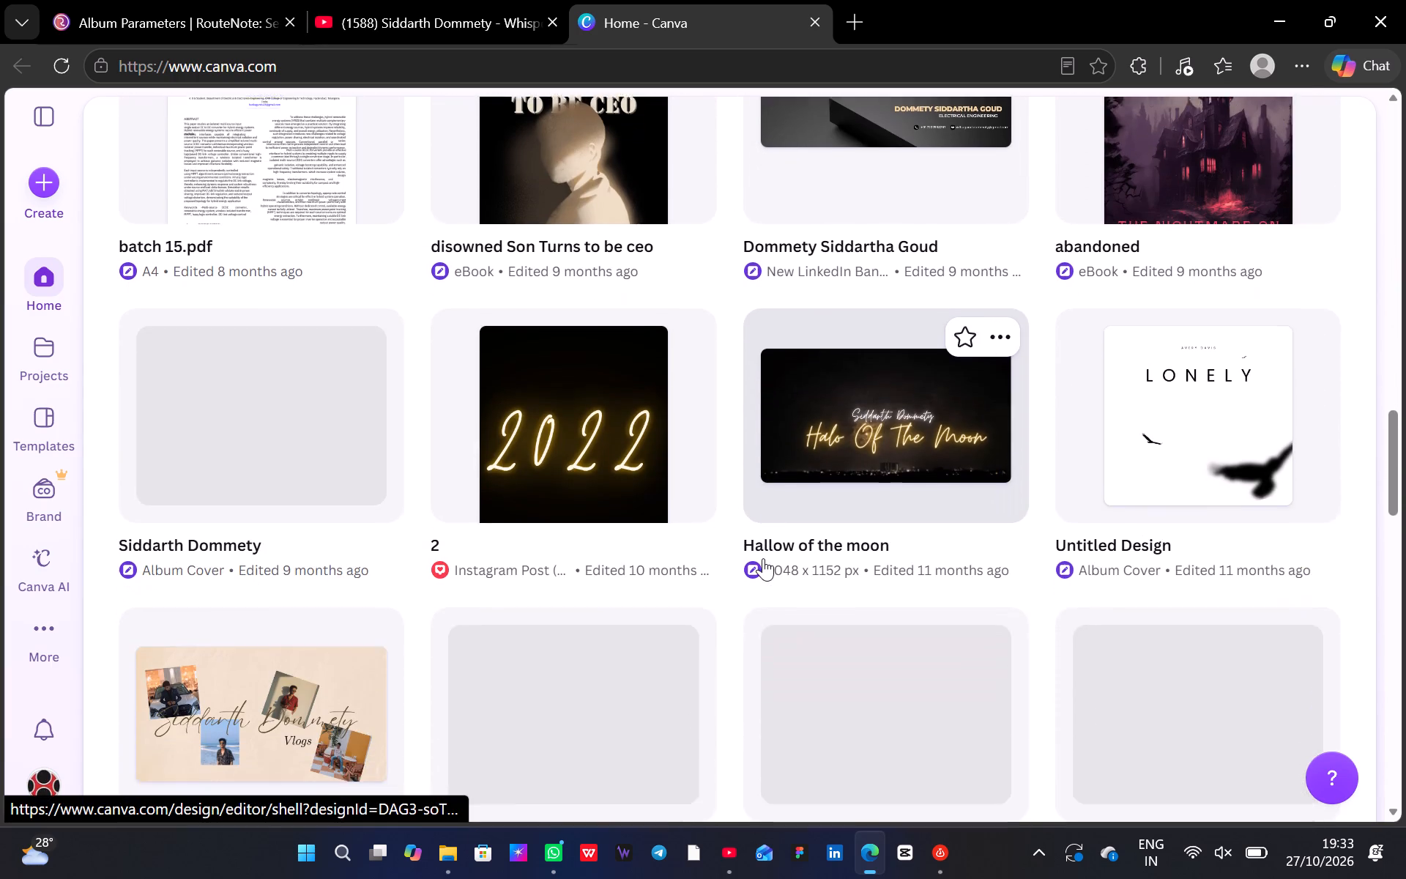
{"action": "scroll", "coordinate": [763, 558], "scroll_direction": "down", "scroll_amount": 2}
{"action": "scroll", "coordinate": [763, 558], "scroll_direction": "up", "scroll_amount": 1}
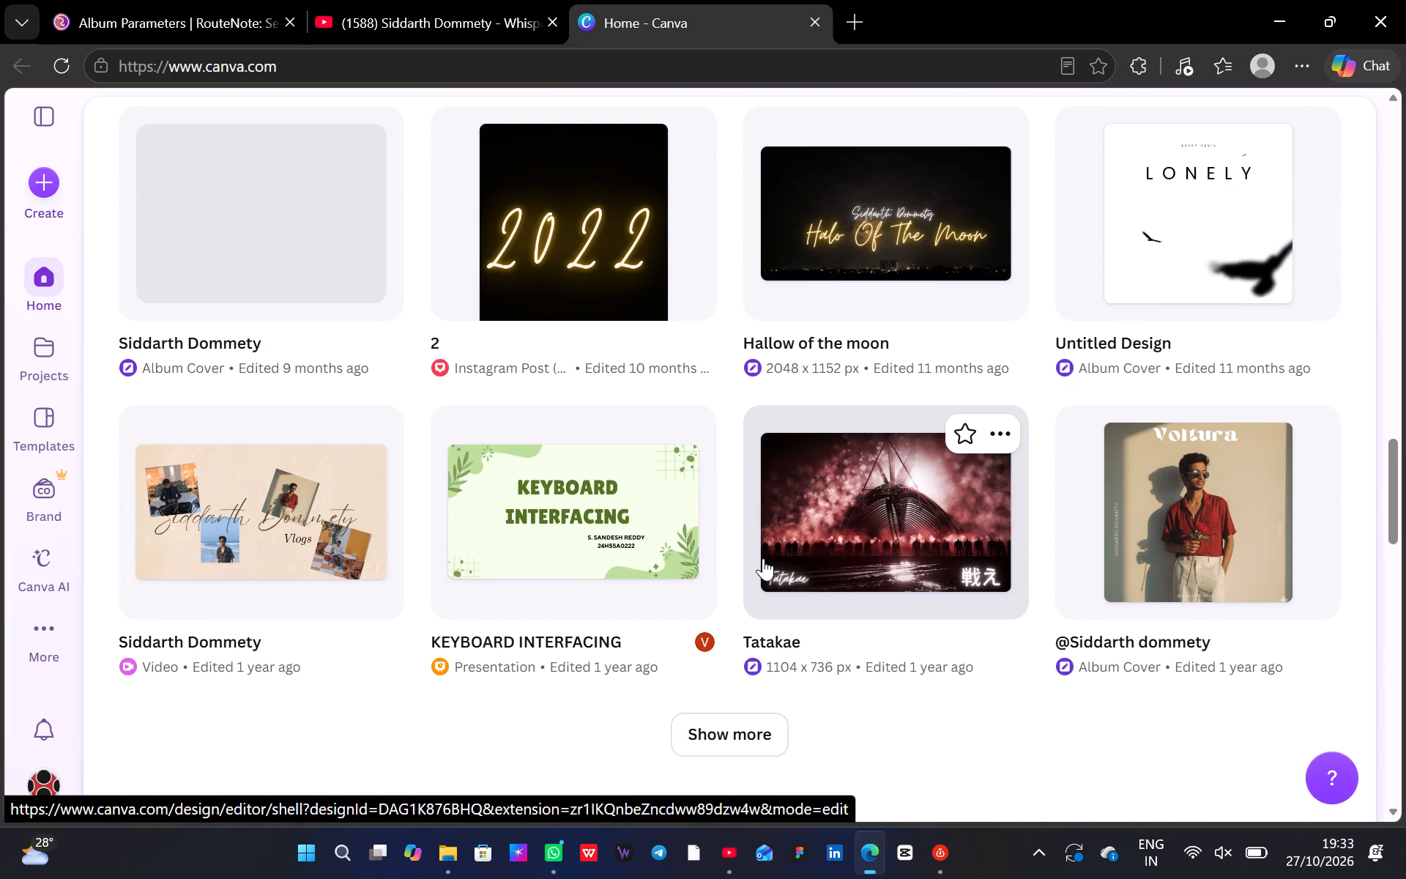
{"action": "scroll", "coordinate": [763, 558], "scroll_direction": "down", "scroll_amount": 2}
{"action": "left_click", "coordinate": [747, 525]}
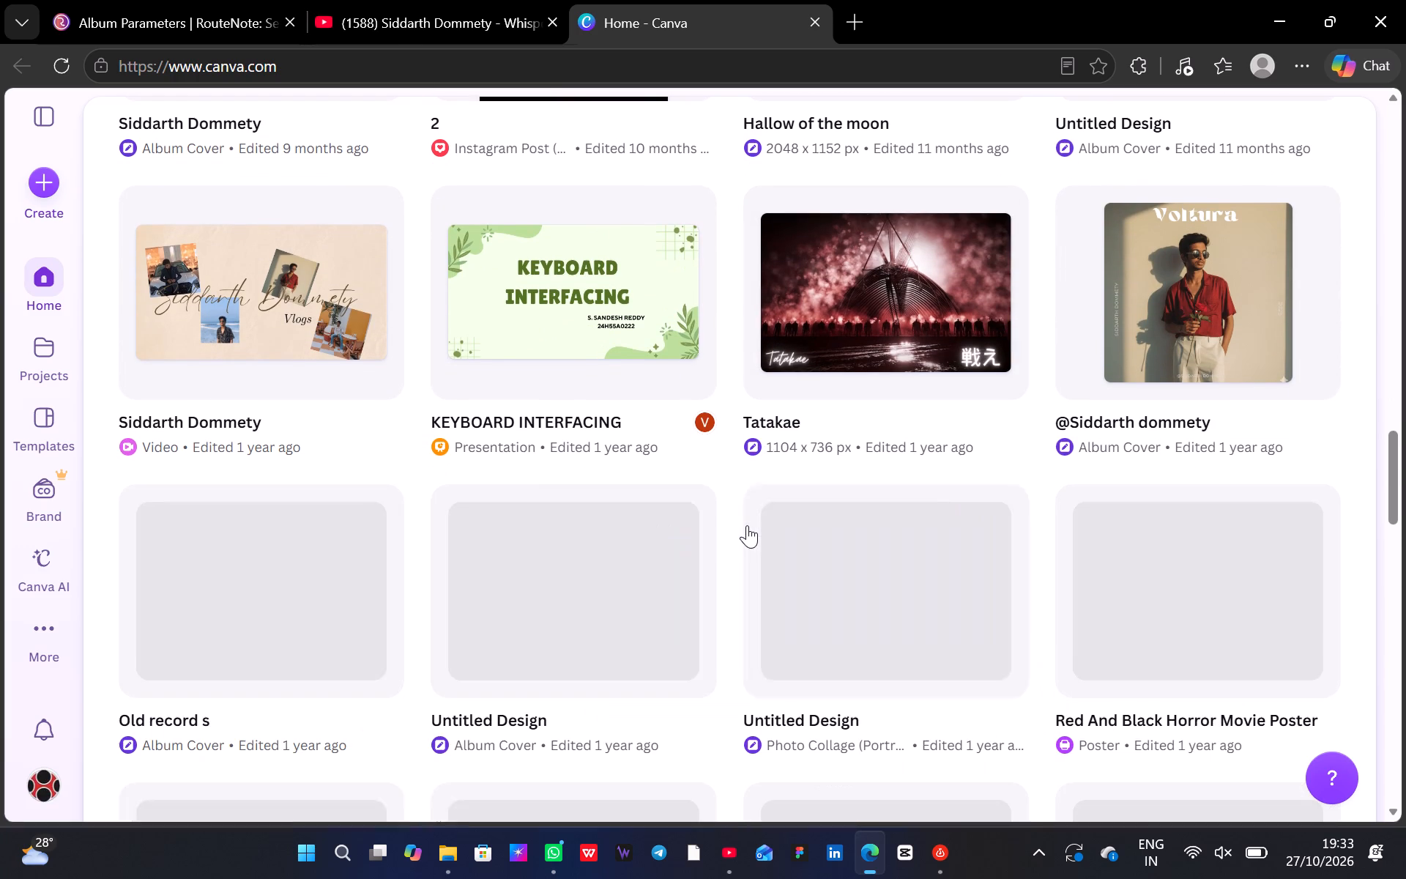
{"action": "scroll", "coordinate": [747, 525], "scroll_direction": "down", "scroll_amount": 4}
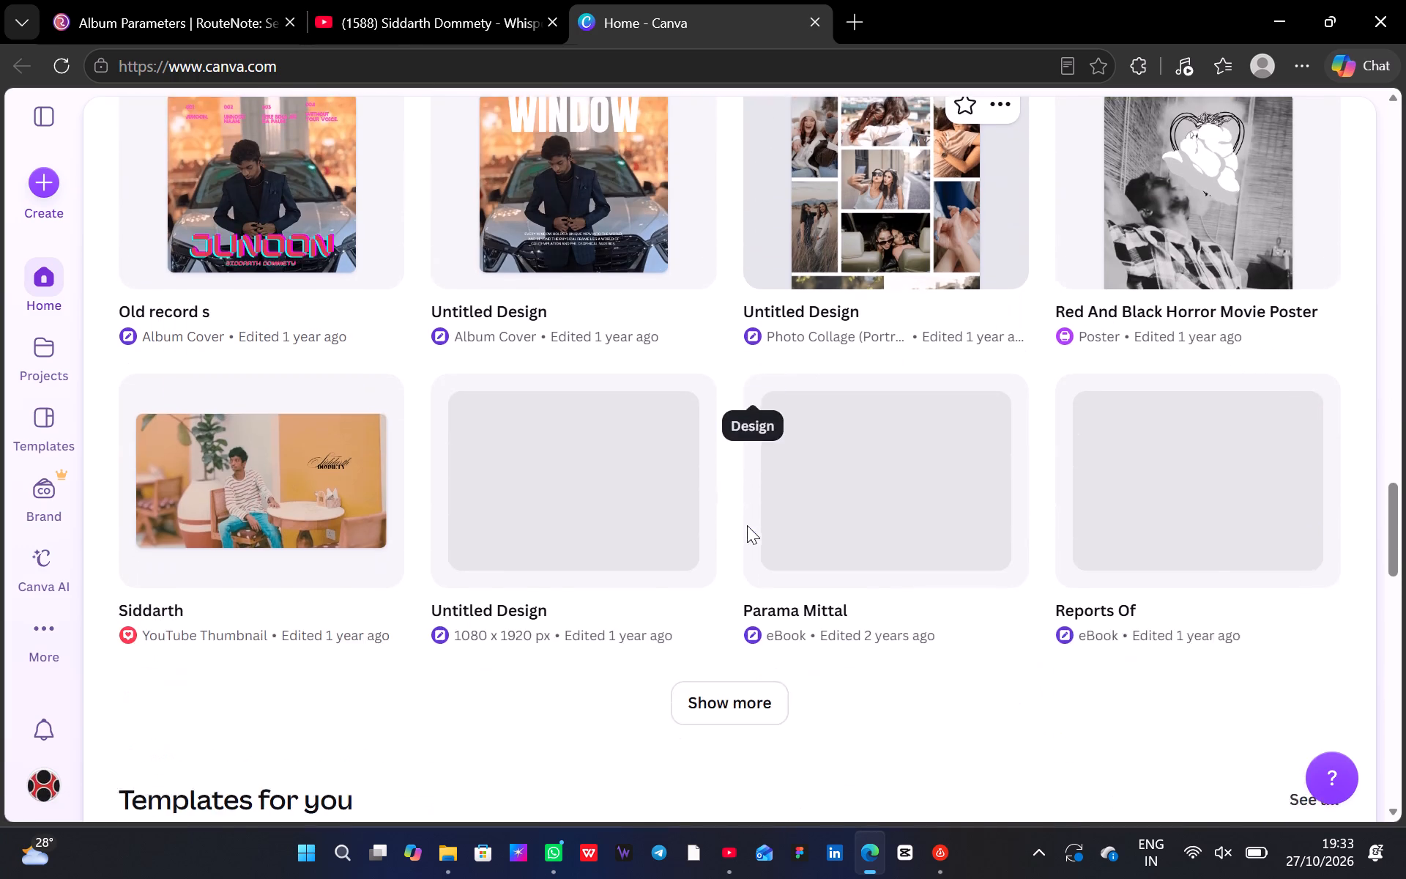
{"action": "scroll", "coordinate": [747, 525], "scroll_direction": "down", "scroll_amount": 1}
{"action": "left_click", "coordinate": [737, 556]}
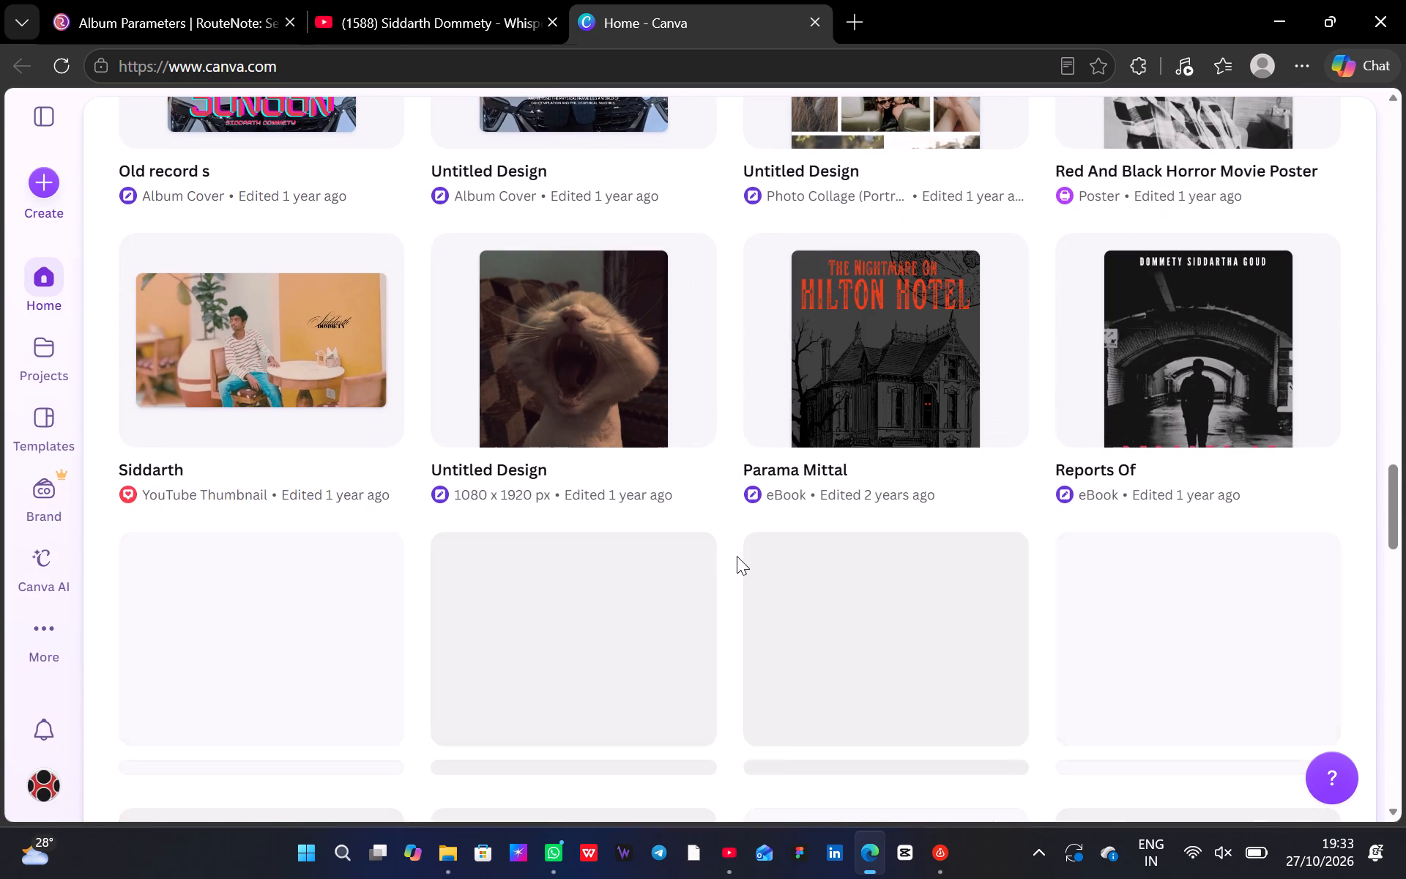
{"action": "scroll", "coordinate": [737, 556], "scroll_direction": "down", "scroll_amount": 5}
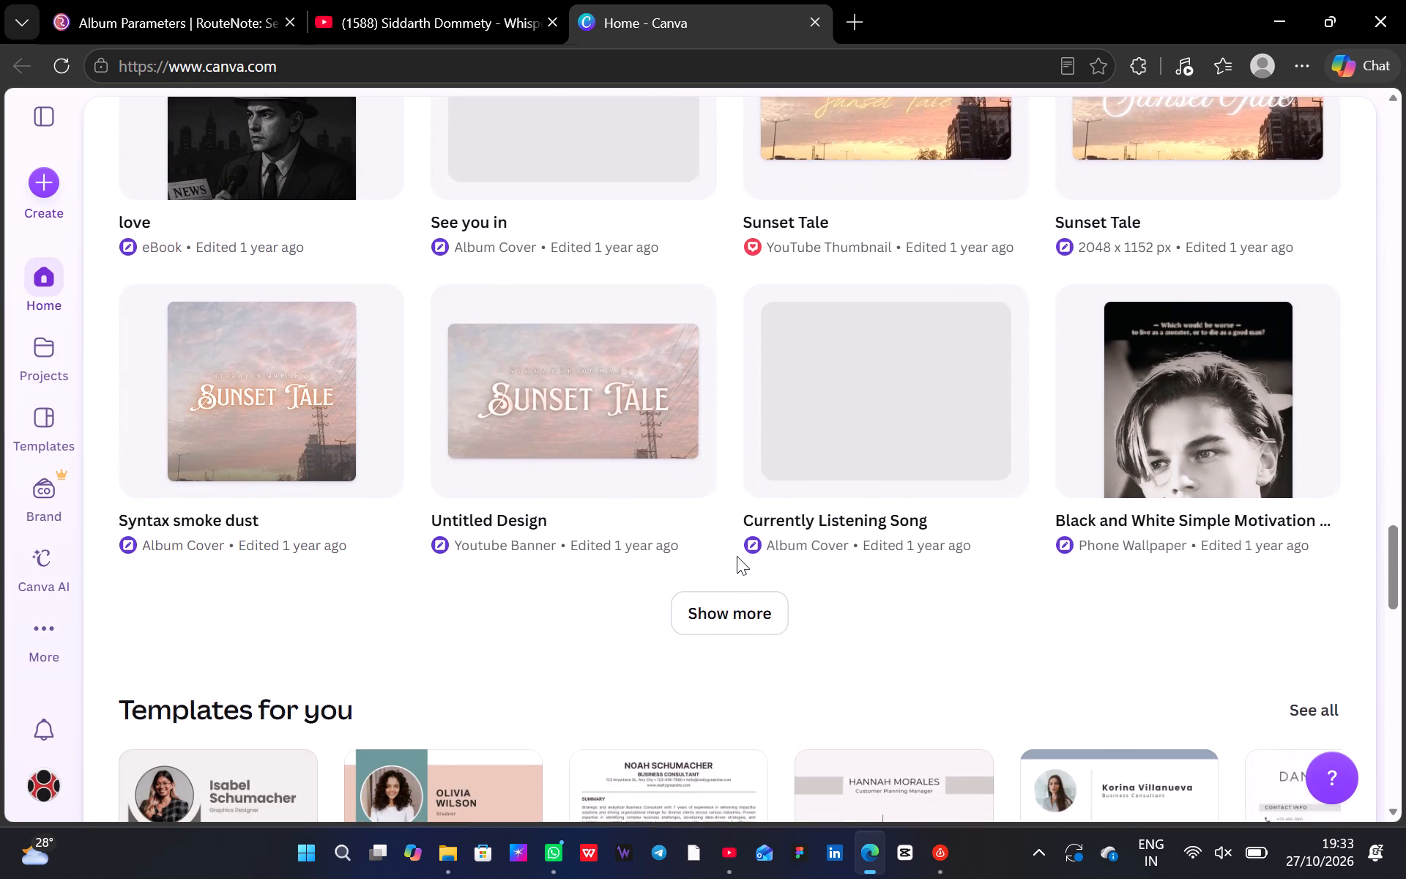
{"action": "left_click", "coordinate": [752, 607]}
{"action": "scroll", "coordinate": [767, 455], "scroll_direction": "down", "scroll_amount": 3}
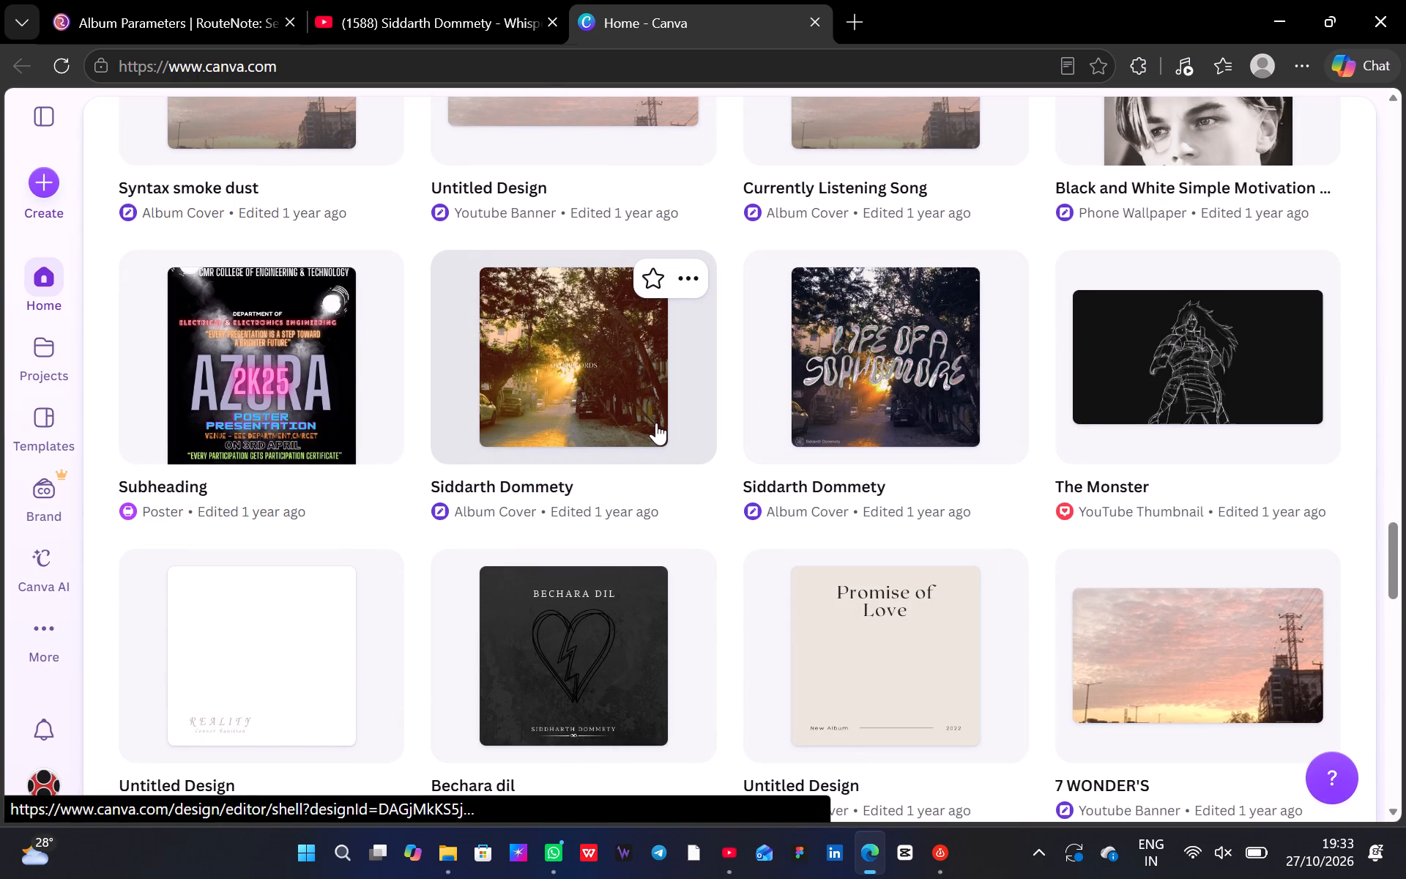
{"action": "left_click", "coordinate": [656, 423]}
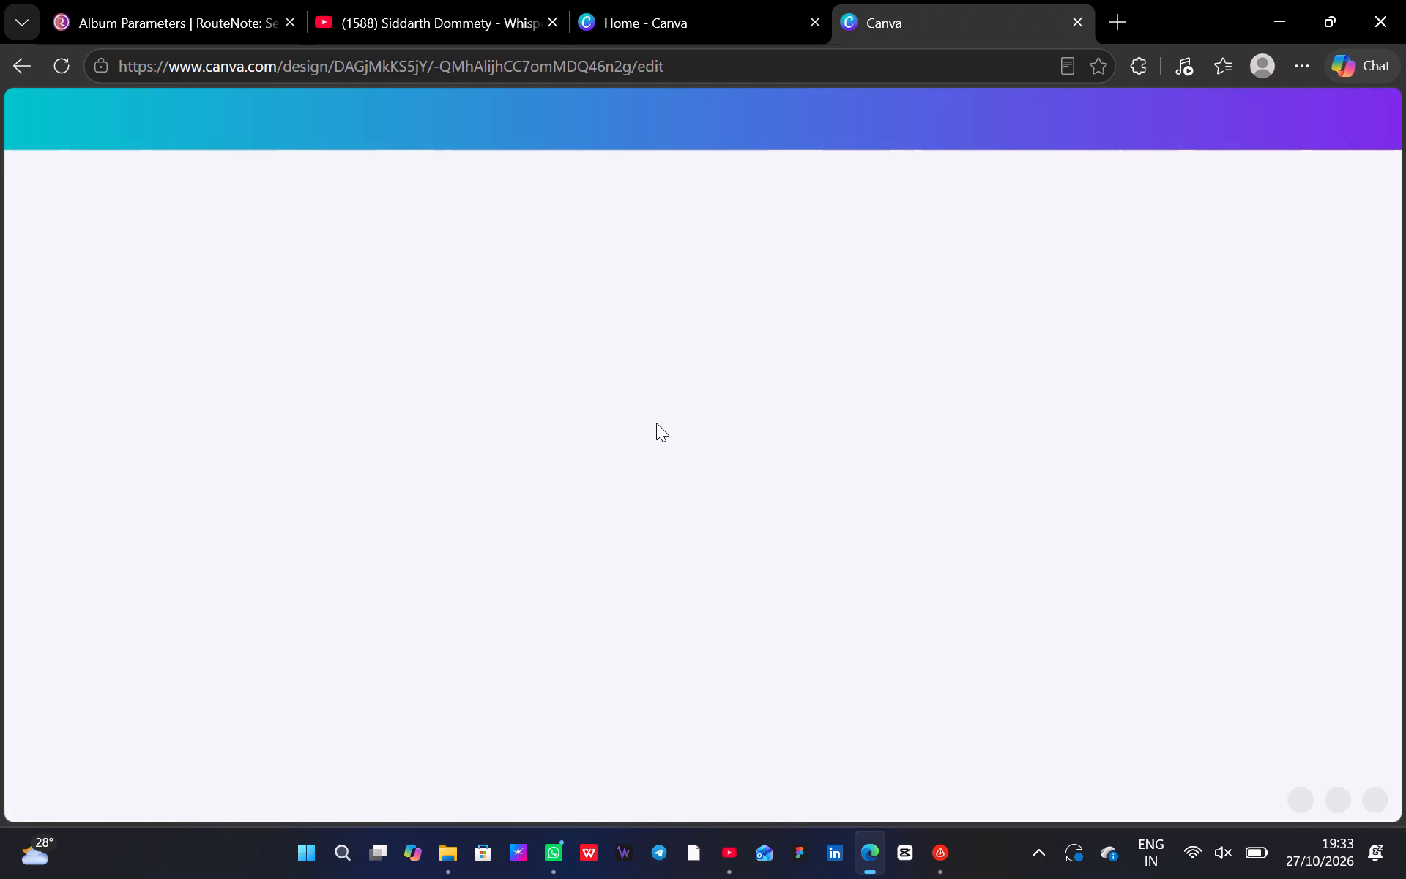
{"action": "left_click", "coordinate": [819, 23]}
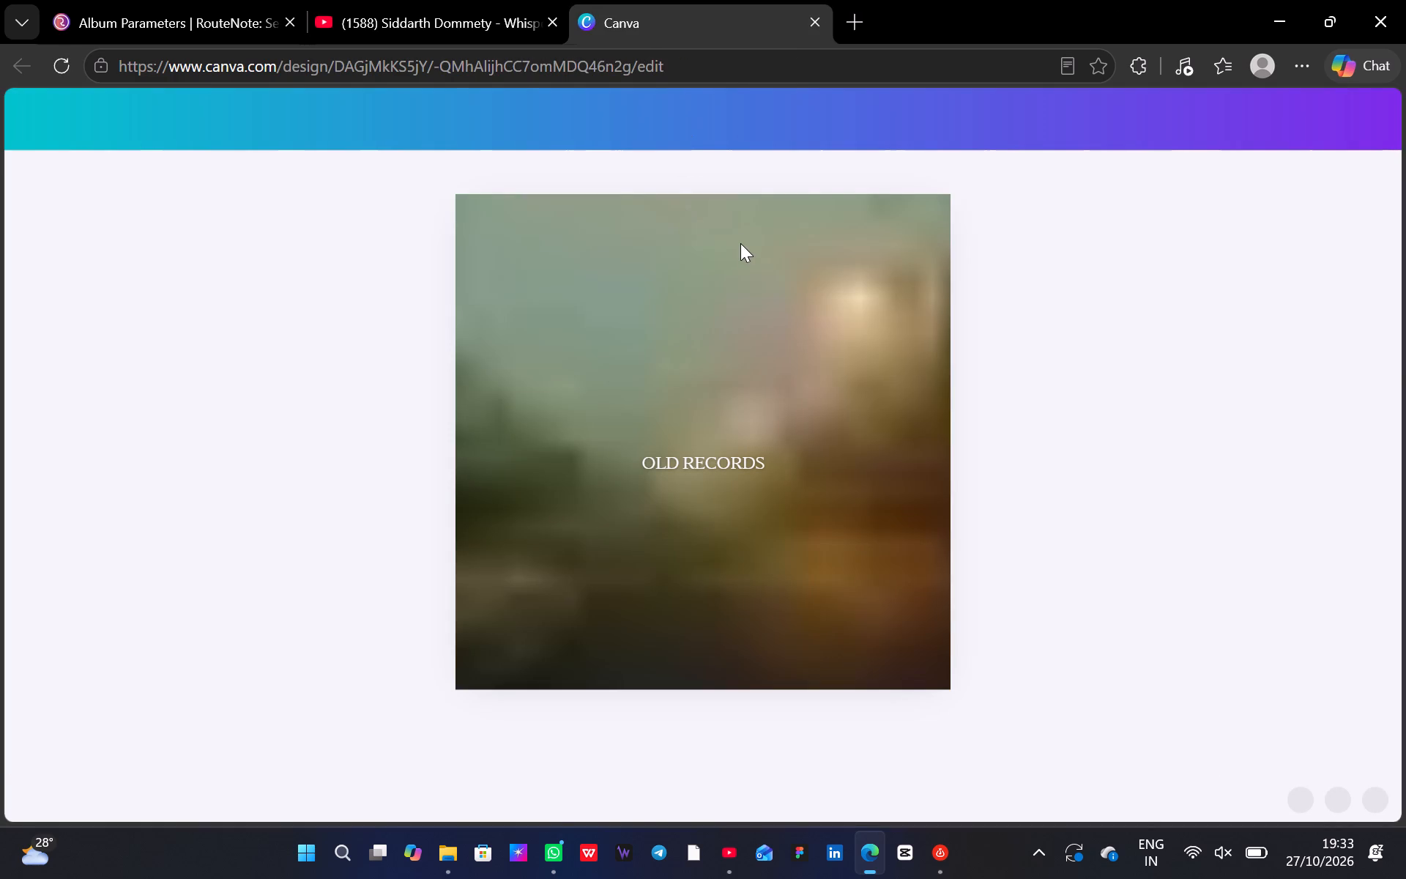
{"action": "left_click", "coordinate": [427, 0]}
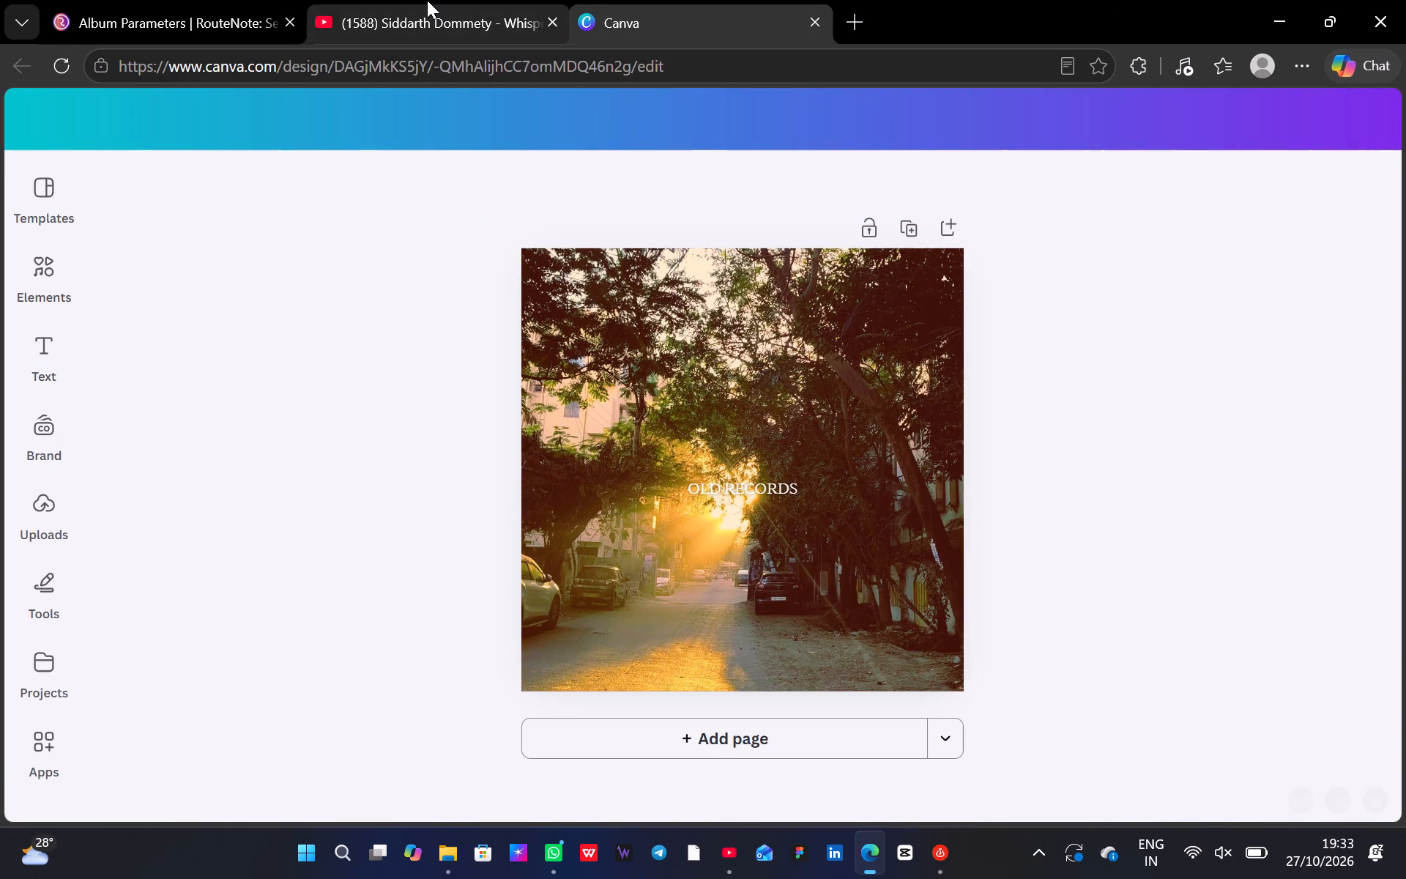
{"action": "left_click", "coordinate": [619, 0]}
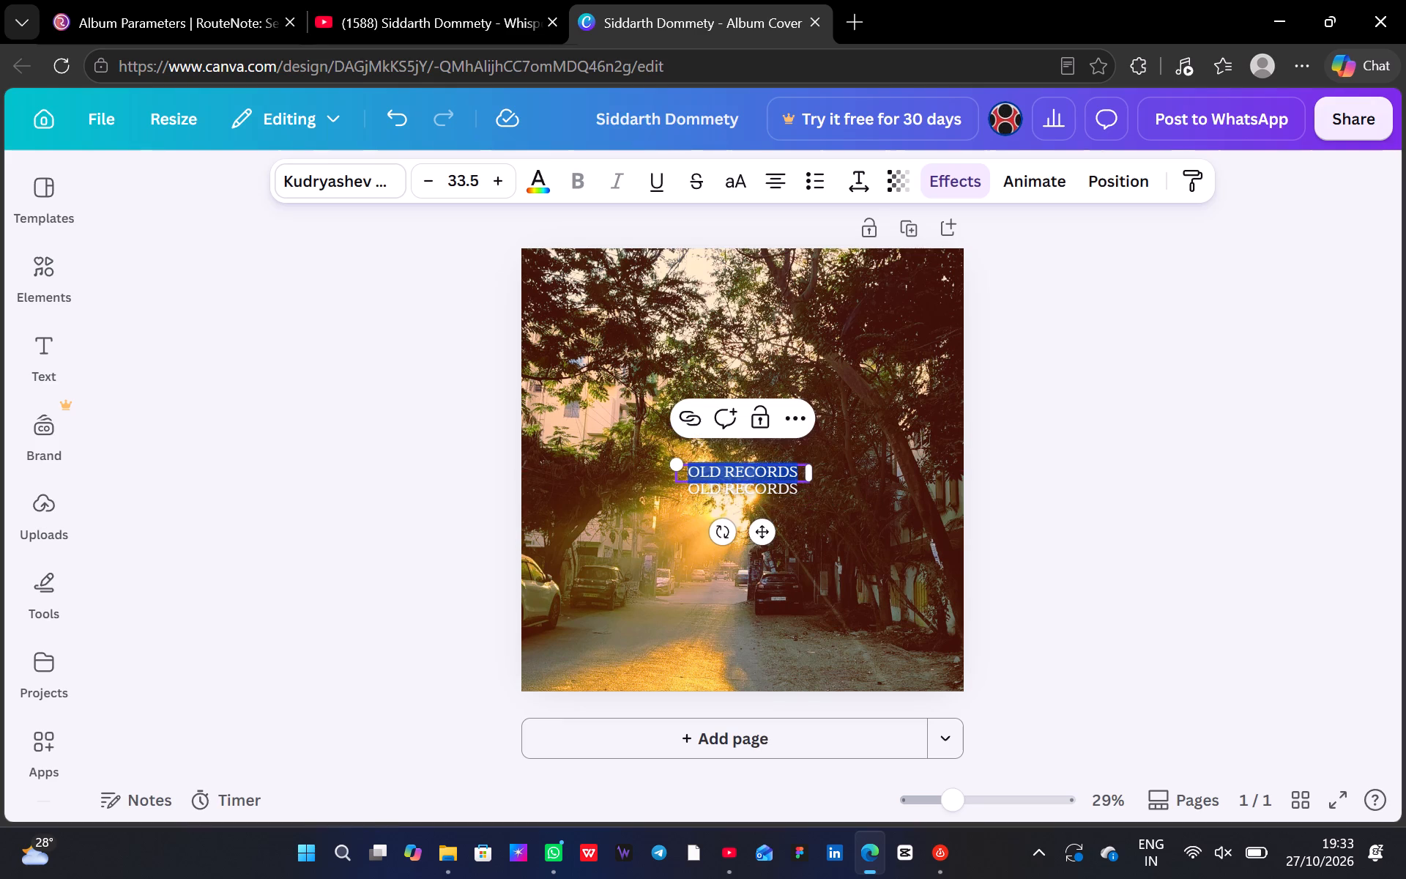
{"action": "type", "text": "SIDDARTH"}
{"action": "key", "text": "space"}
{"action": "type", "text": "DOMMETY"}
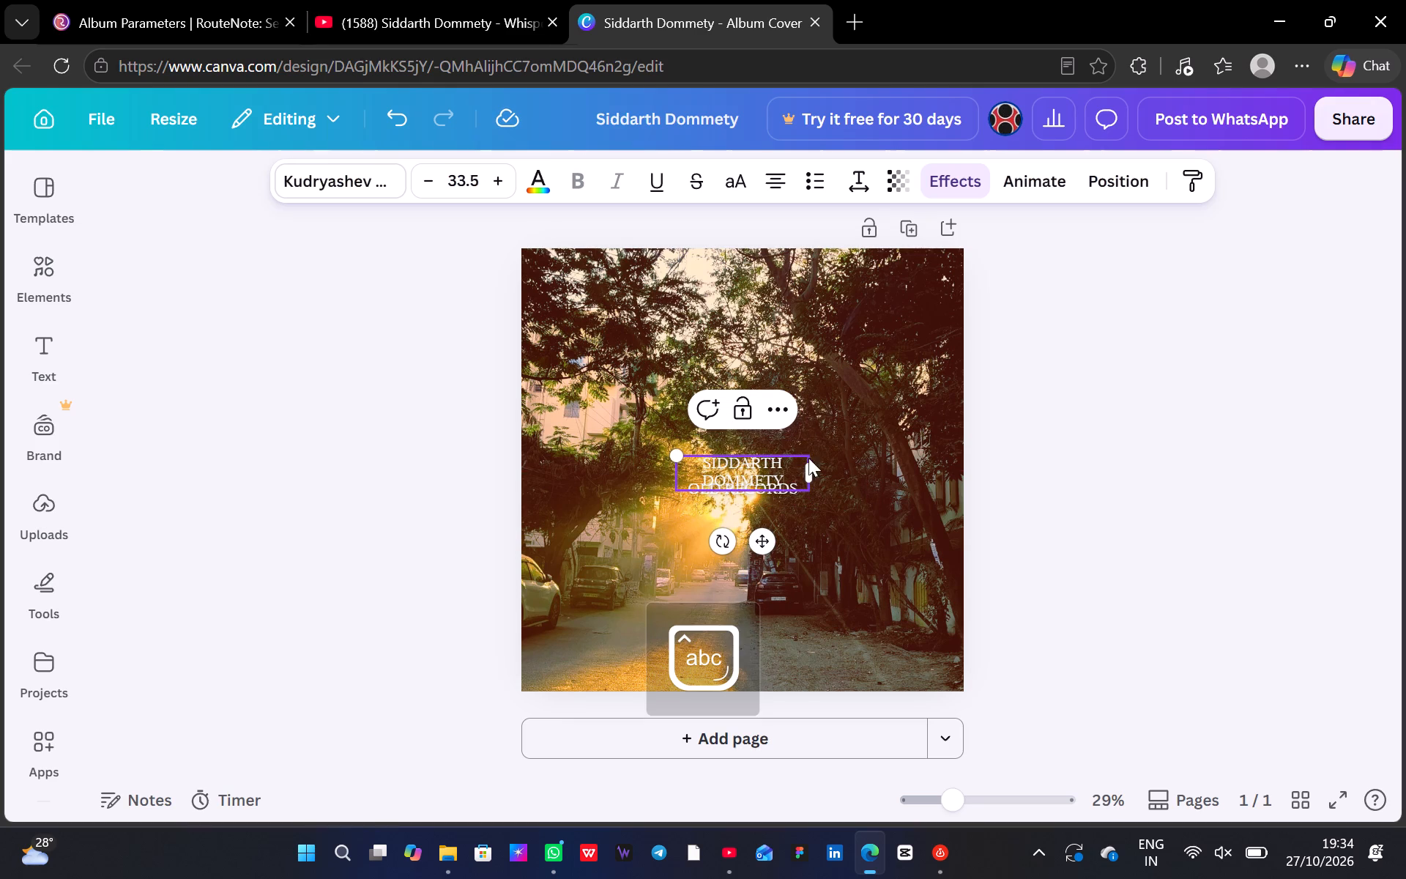
Widen the artist-name text box so the name fits on one line, and shift it back above OLD RECORDS.
{"action": "left_click", "coordinate": [807, 468]}
{"action": "left_click_drag", "start_coordinate": [811, 468], "coordinate": [868, 471]}
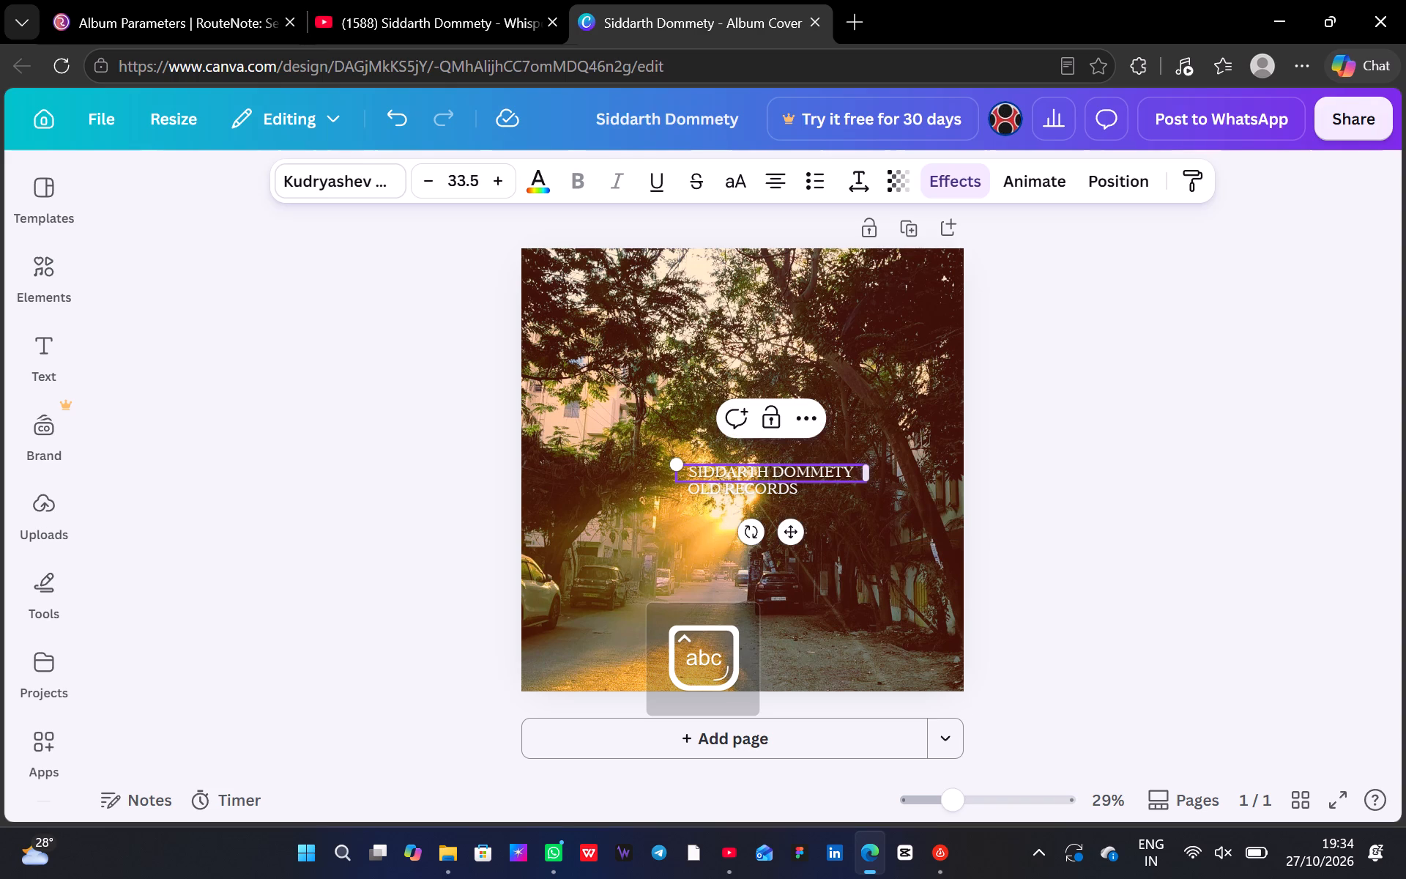
{"action": "left_click_drag", "start_coordinate": [793, 530], "coordinate": [773, 530]}
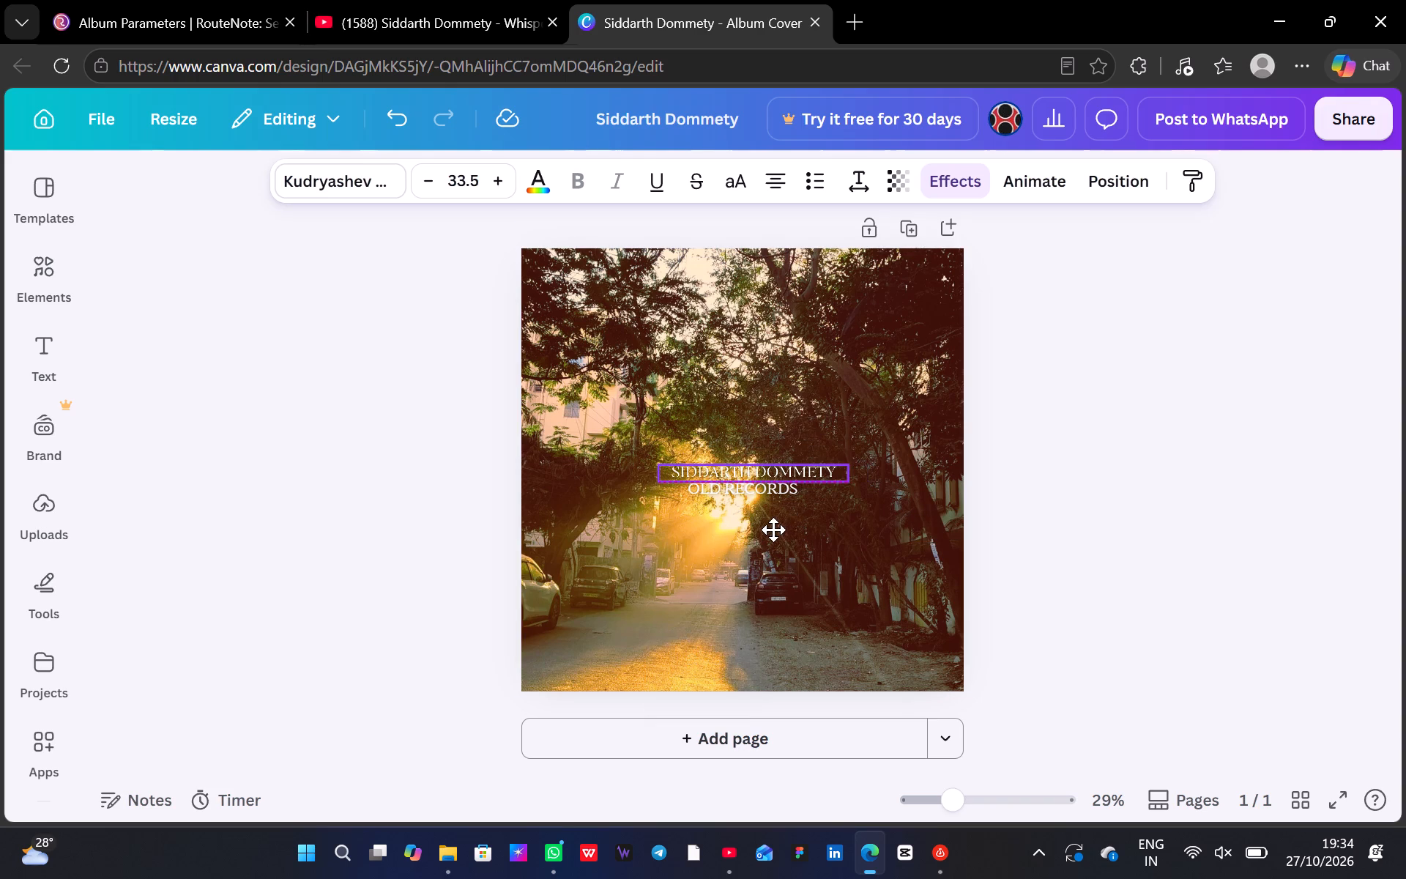
{"action": "left_click_drag", "start_coordinate": [773, 530], "coordinate": [773, 531]}
{"action": "left_click", "coordinate": [997, 483]}
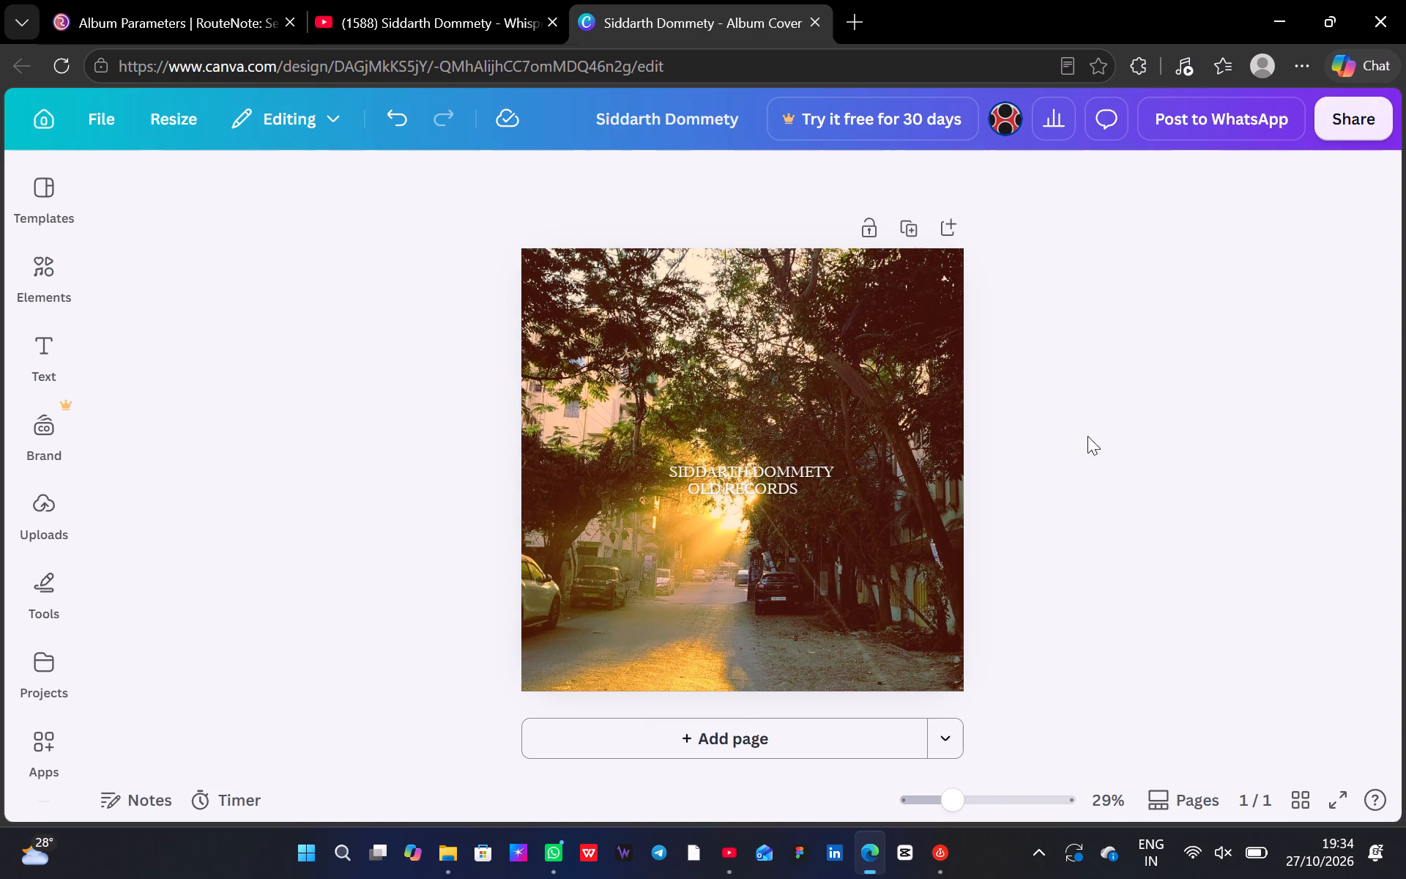
Move the artist name and OLD RECORDS up to just above the cover's middle, both centred horizontally and closely stacked.
{"action": "left_click", "coordinate": [737, 476]}
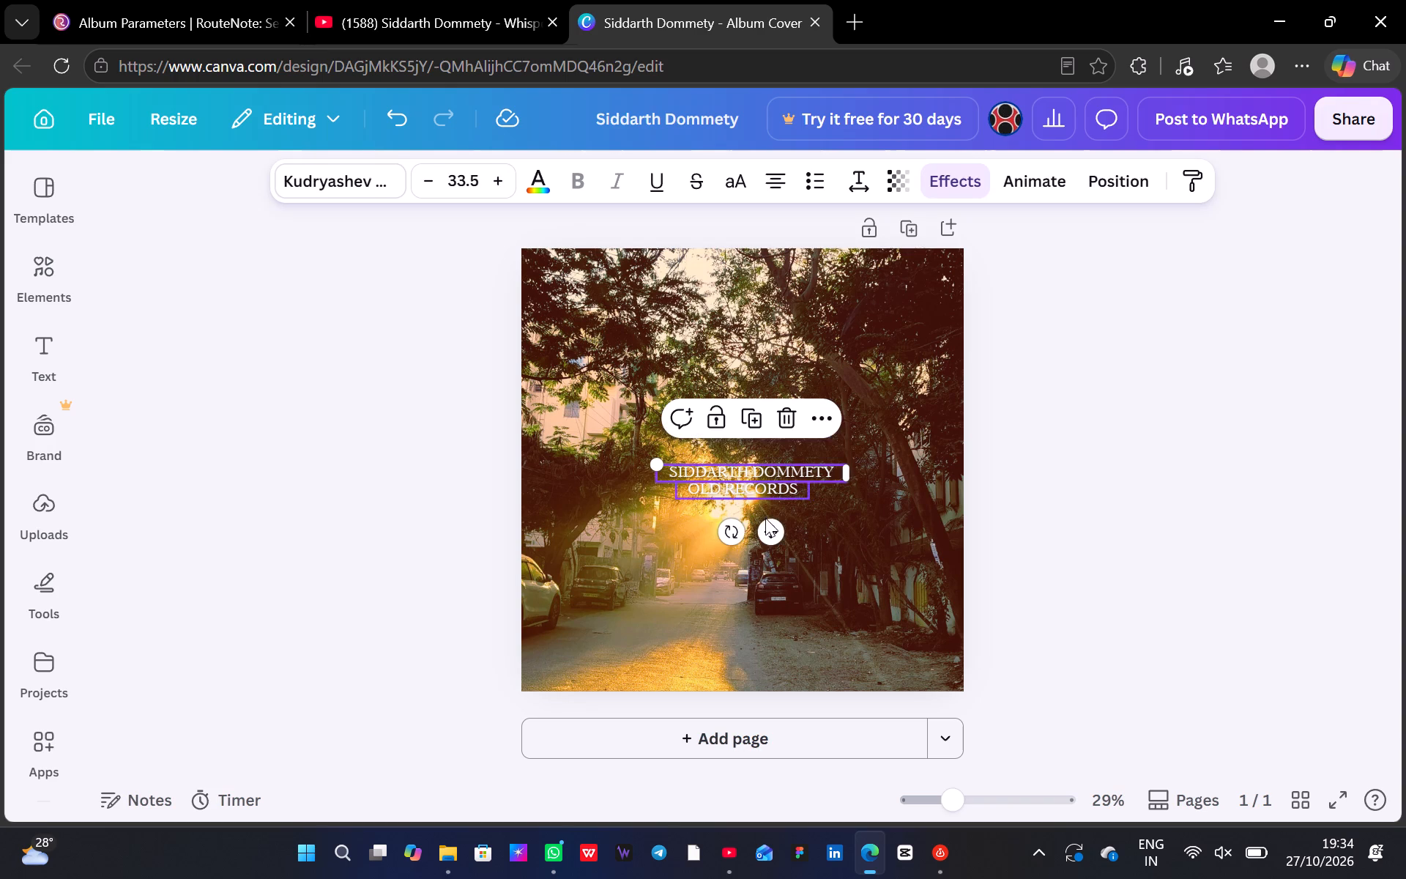
{"action": "left_click_drag", "start_coordinate": [772, 534], "coordinate": [760, 502]}
{"action": "left_click", "coordinate": [797, 481]}
{"action": "left_click_drag", "start_coordinate": [774, 542], "coordinate": [765, 512]}
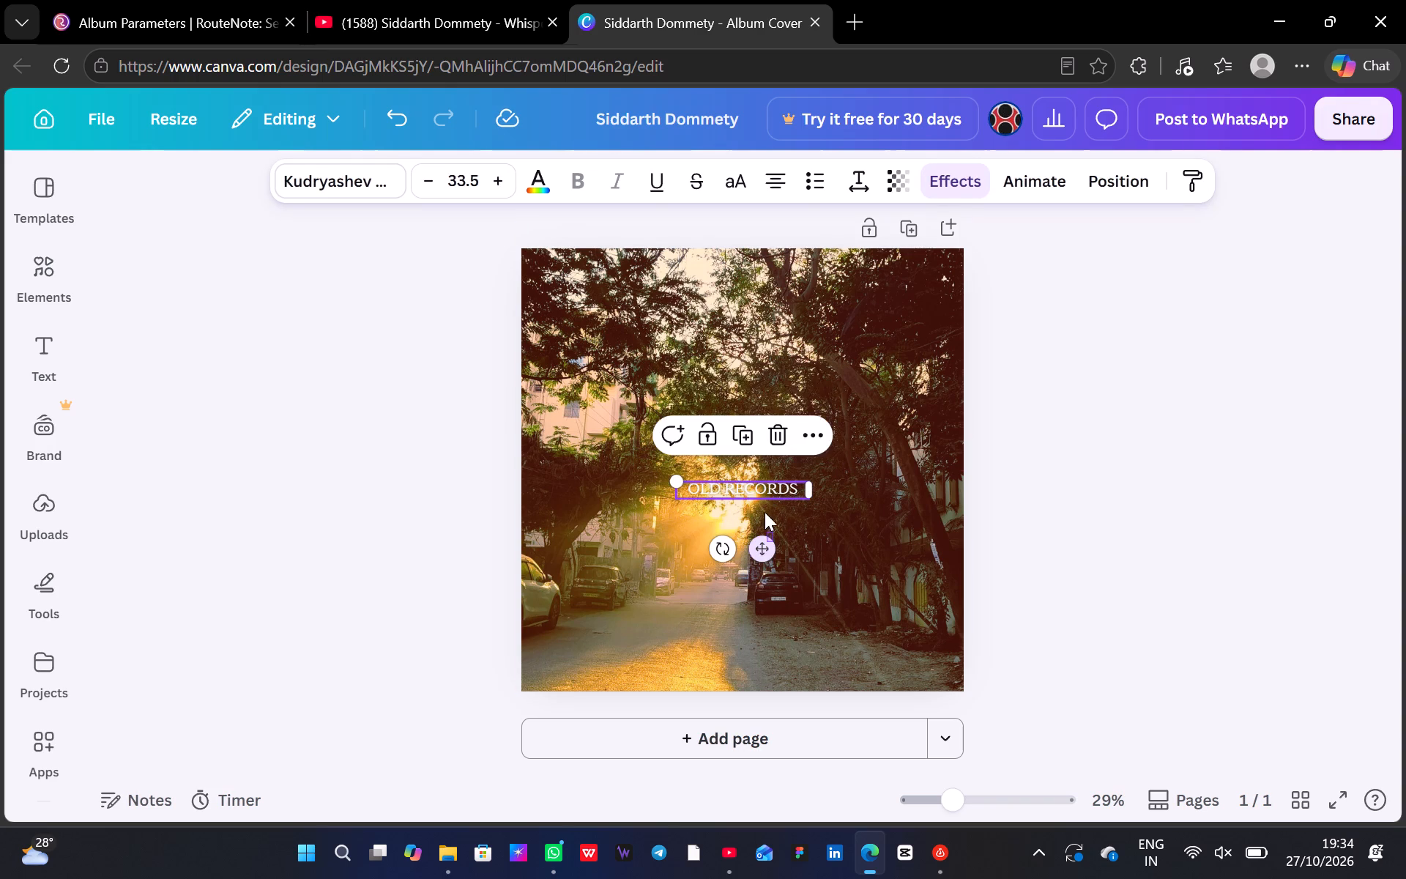
{"action": "left_click_drag", "start_coordinate": [765, 512], "coordinate": [765, 502]}
{"action": "left_click", "coordinate": [760, 492]}
{"action": "left_click_drag", "start_coordinate": [760, 549], "coordinate": [763, 516]}
{"action": "left_click", "coordinate": [1174, 429]}
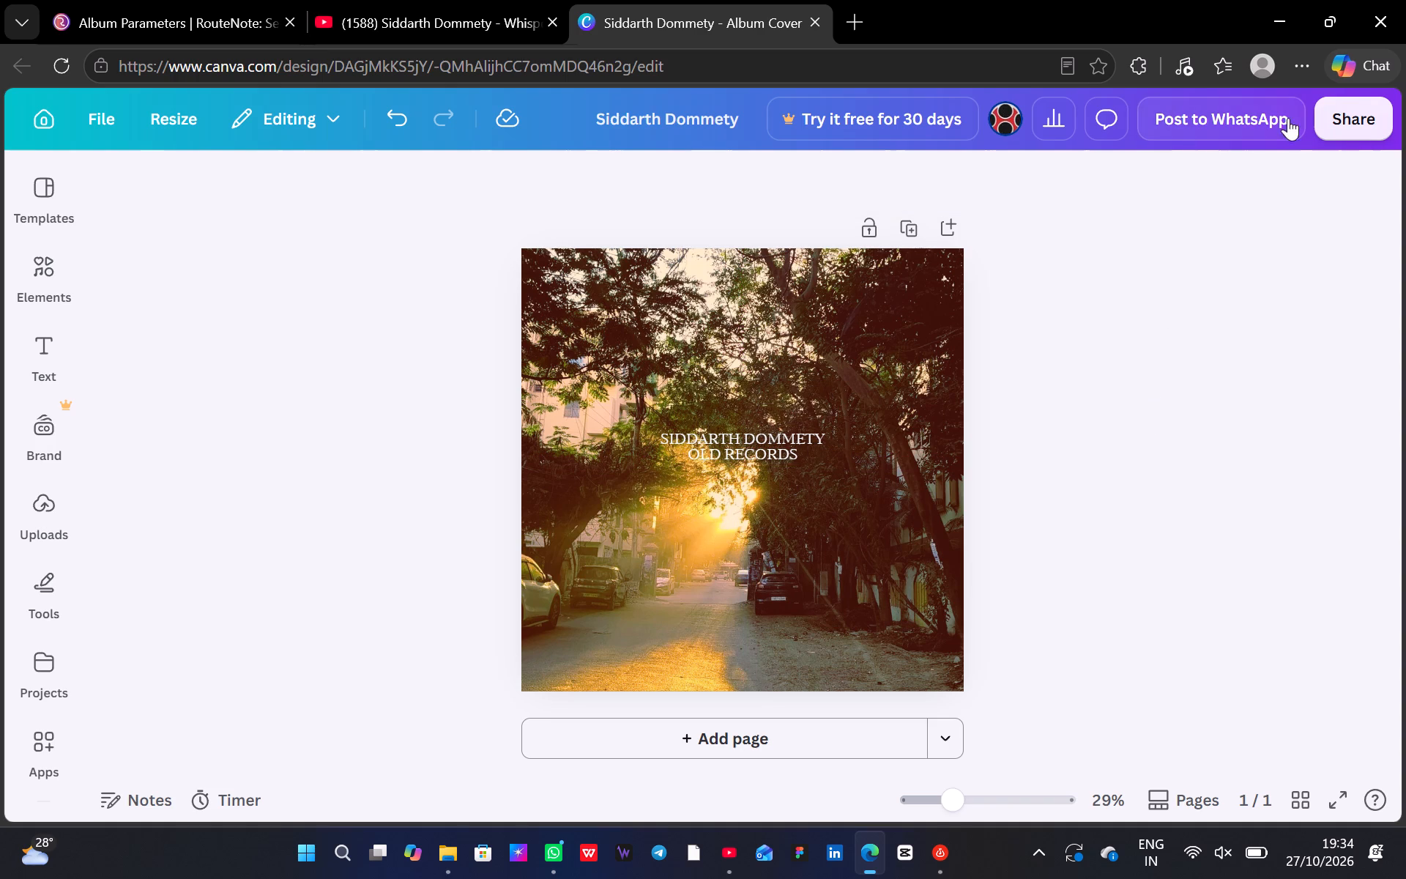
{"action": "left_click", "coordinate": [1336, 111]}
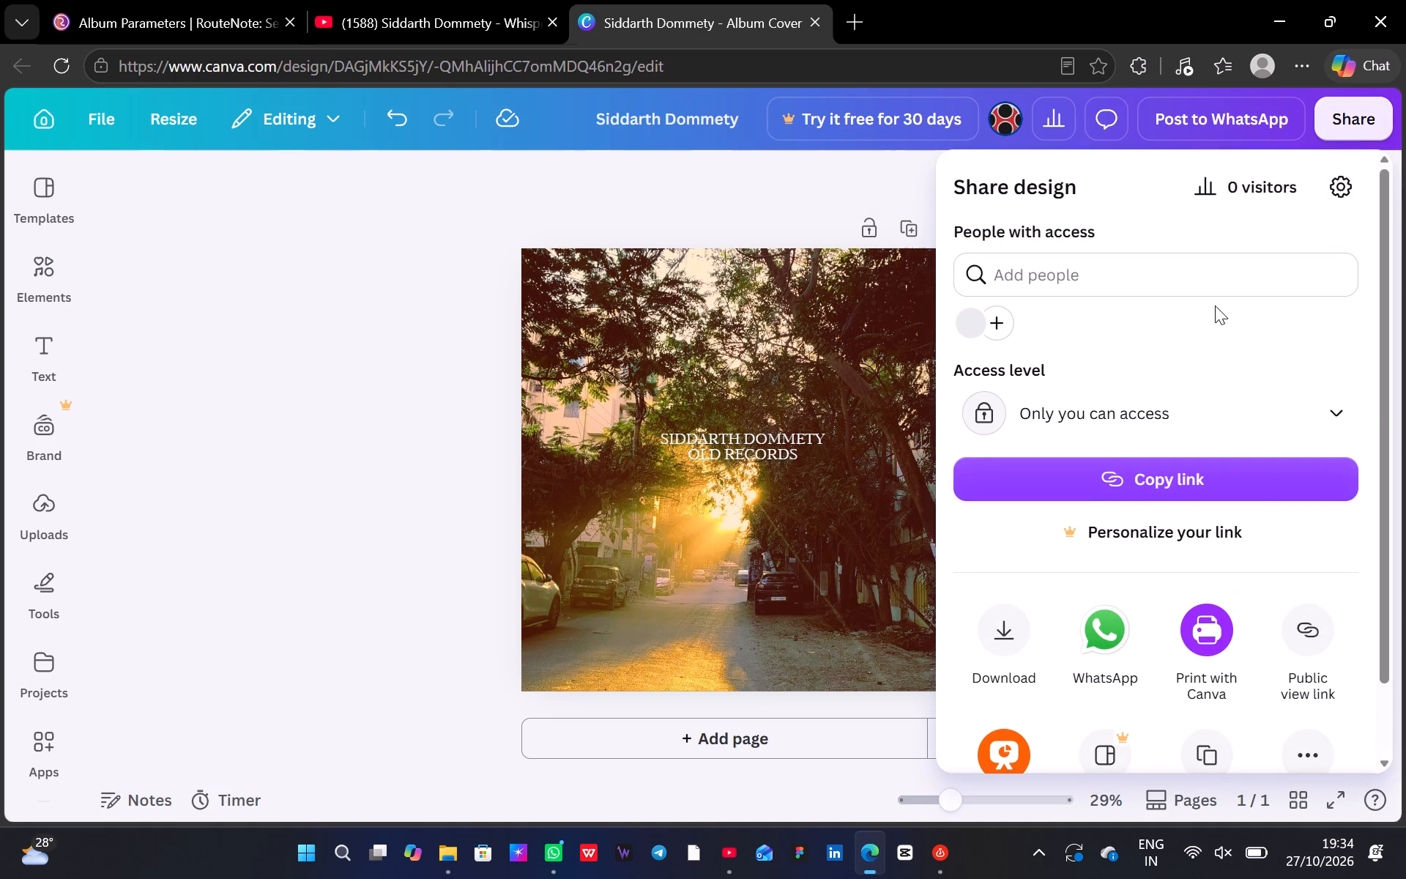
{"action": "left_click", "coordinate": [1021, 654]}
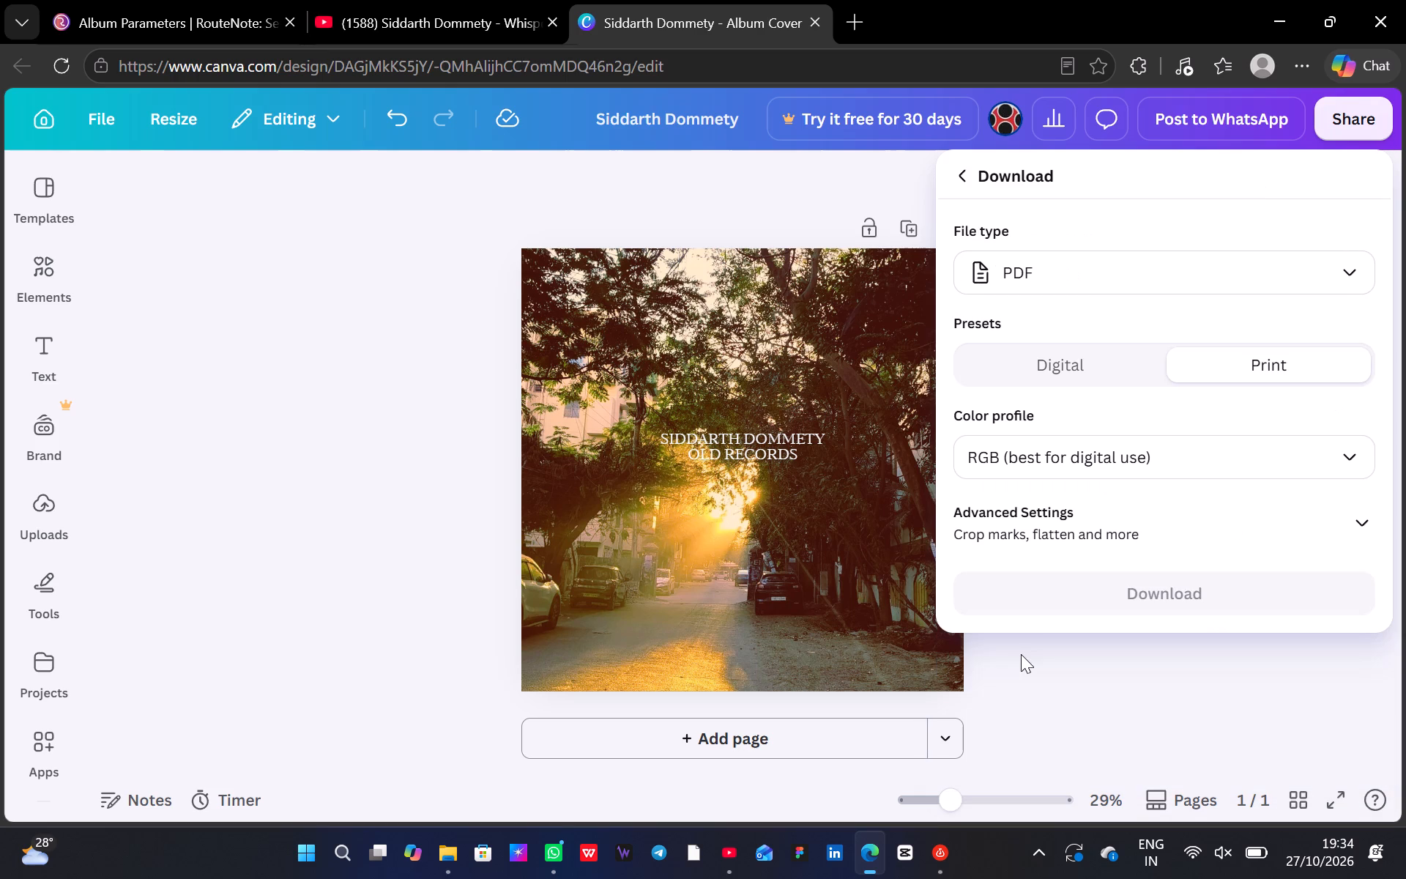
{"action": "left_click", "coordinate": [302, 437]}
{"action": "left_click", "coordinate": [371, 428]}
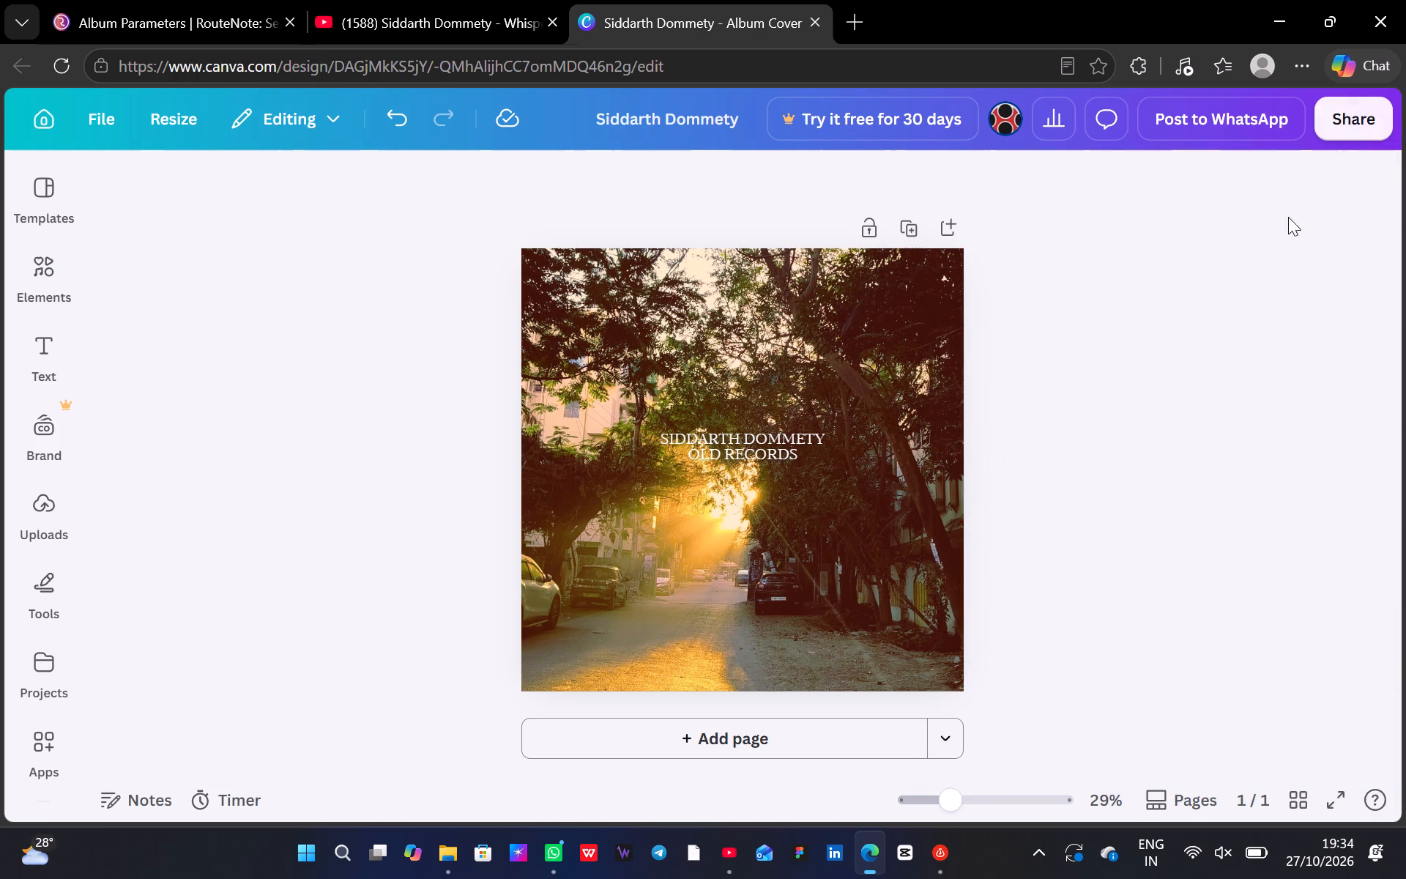
Lower OLD RECORDS to just below the cover's middle and the artist name to just above it, leaving a wider gap between them.
{"action": "left_click", "coordinate": [755, 454]}
{"action": "left_click_drag", "start_coordinate": [764, 511], "coordinate": [756, 547]}
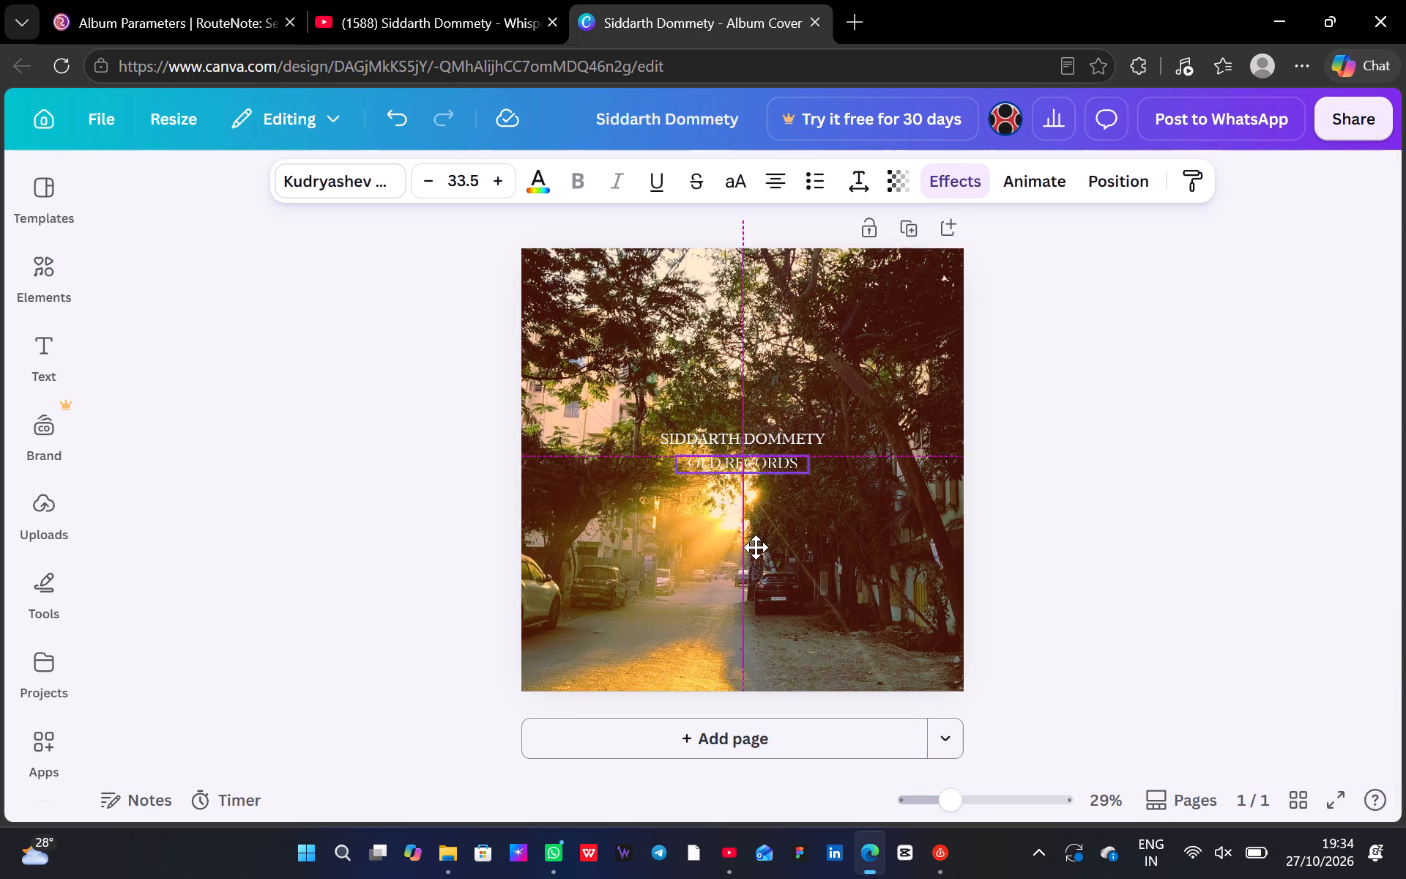
{"action": "left_click_drag", "start_coordinate": [756, 547], "coordinate": [757, 538]}
{"action": "left_click", "coordinate": [769, 441]}
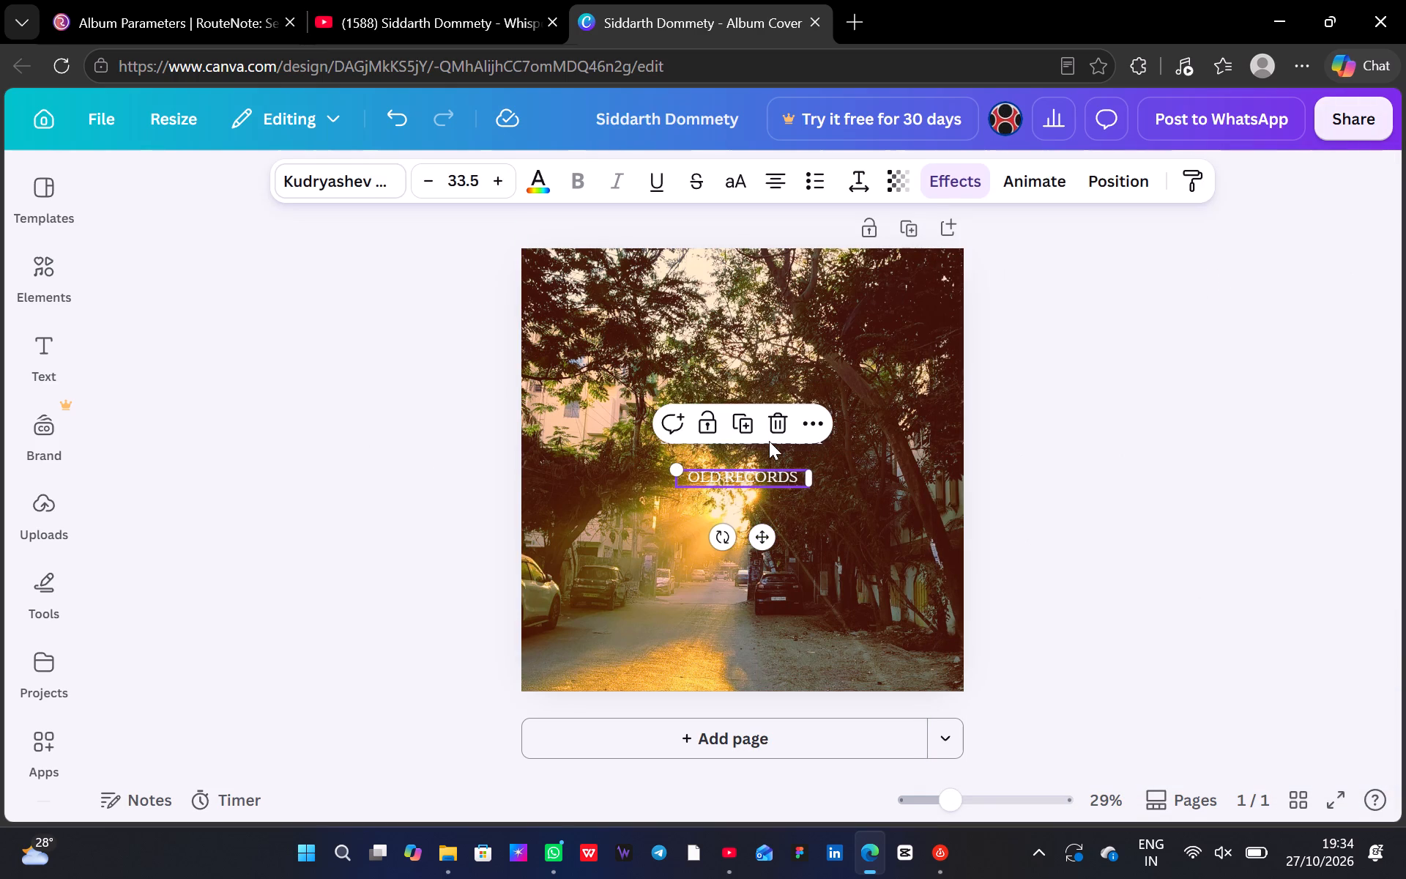
{"action": "left_click", "coordinate": [770, 444]}
{"action": "left_click_drag", "start_coordinate": [770, 491], "coordinate": [768, 507]}
{"action": "left_click", "coordinate": [1215, 451]}
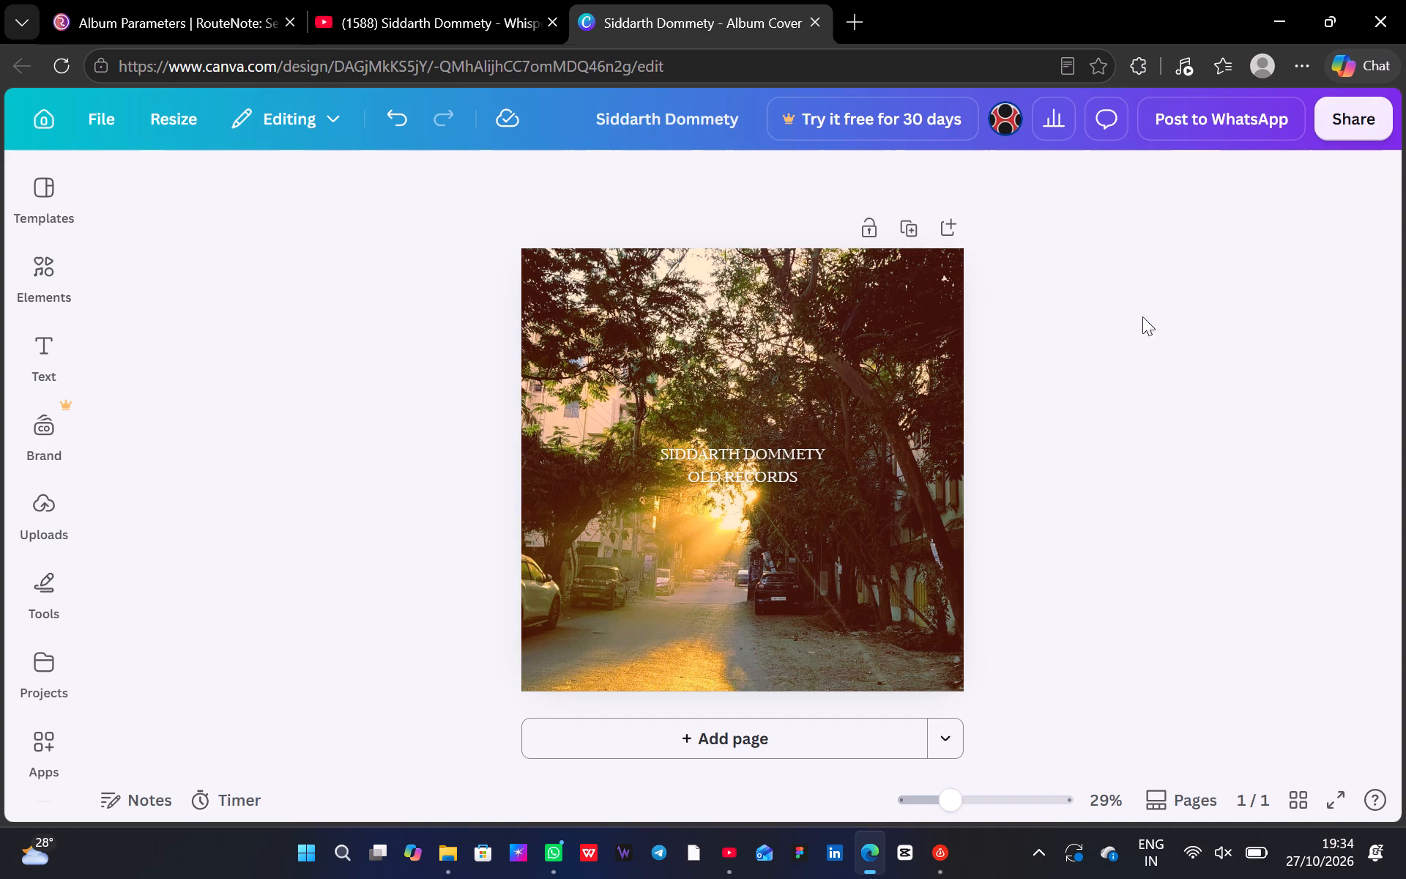
Check the artwork format required on RouteNote, download the cover design as a JPG, and close the image viewer that opens.
{"action": "left_click", "coordinate": [1339, 113]}
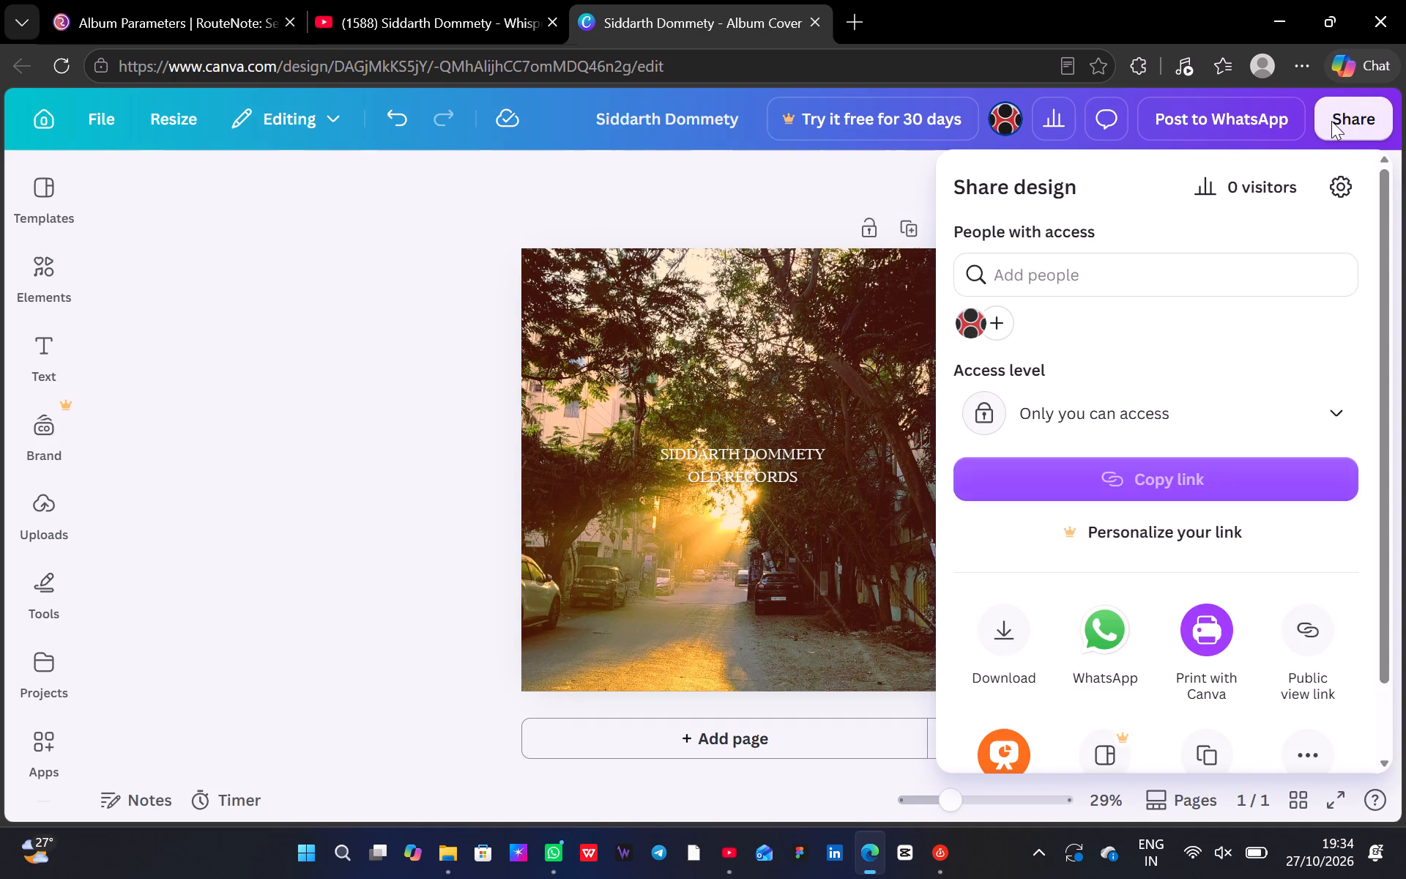
{"action": "left_click", "coordinate": [1001, 648]}
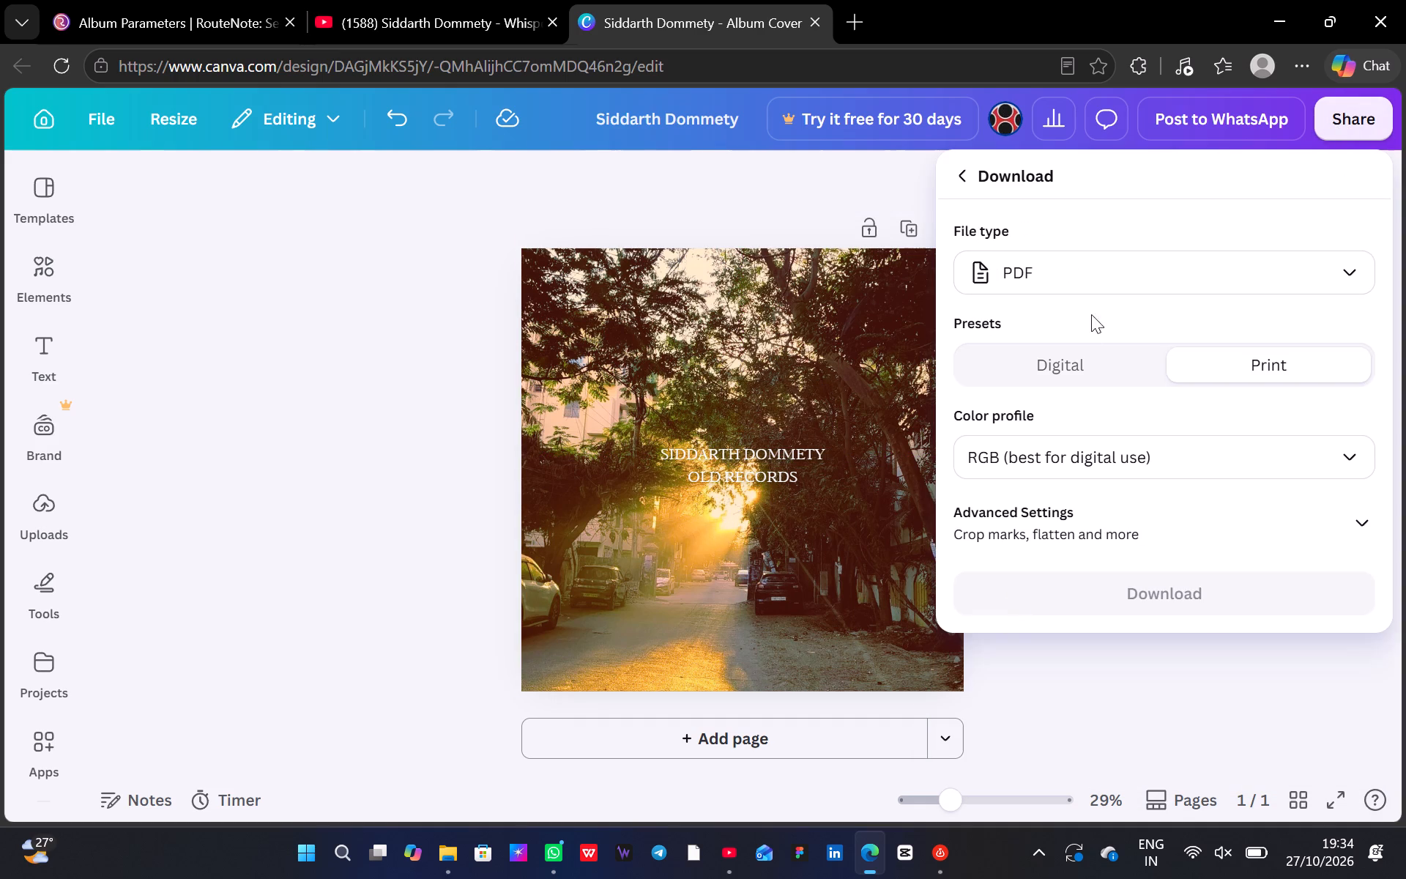
{"action": "left_click", "coordinate": [1093, 260]}
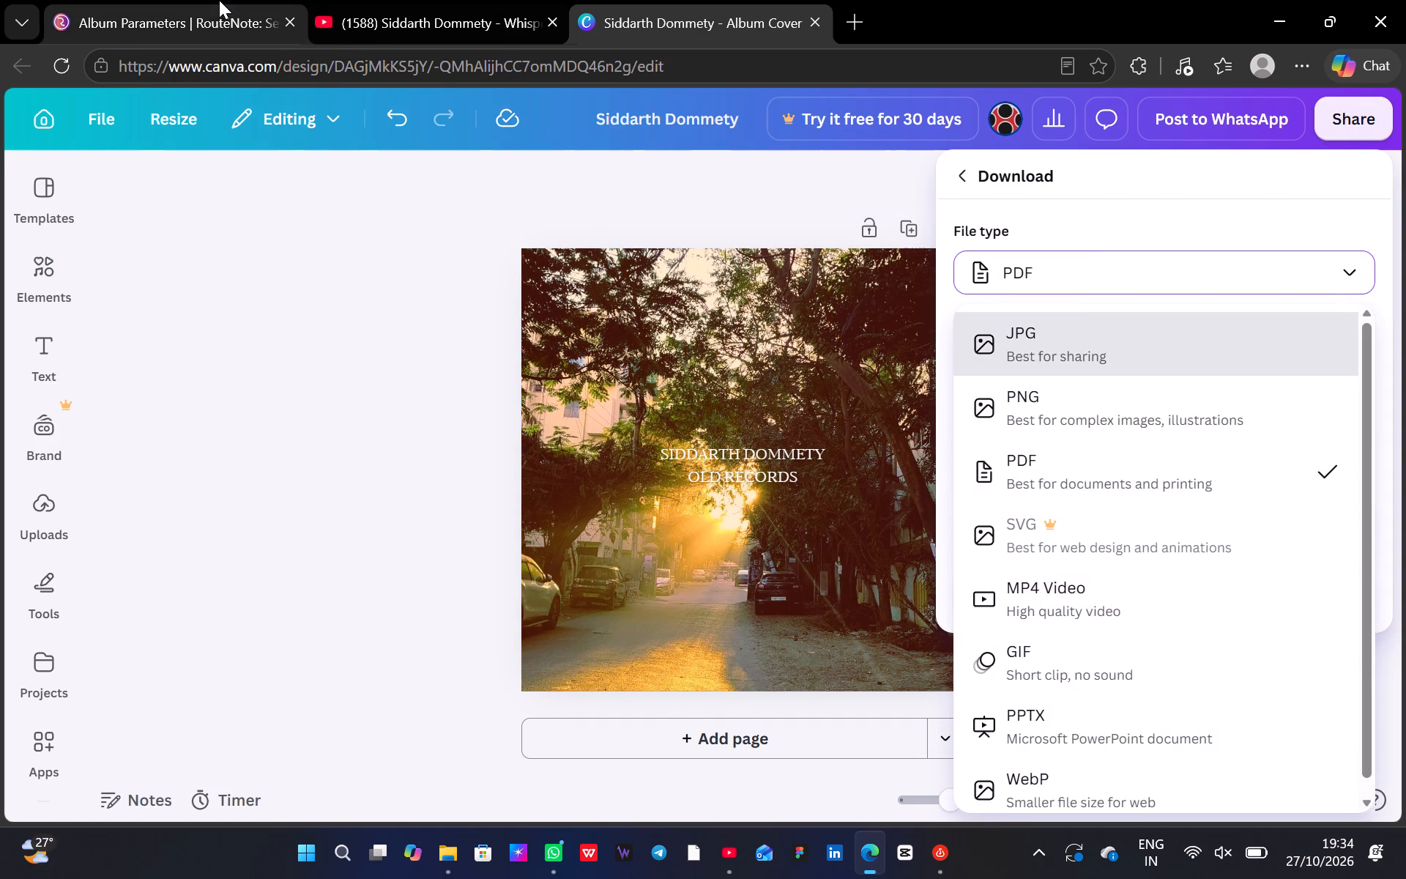
{"action": "left_click", "coordinate": [211, 0]}
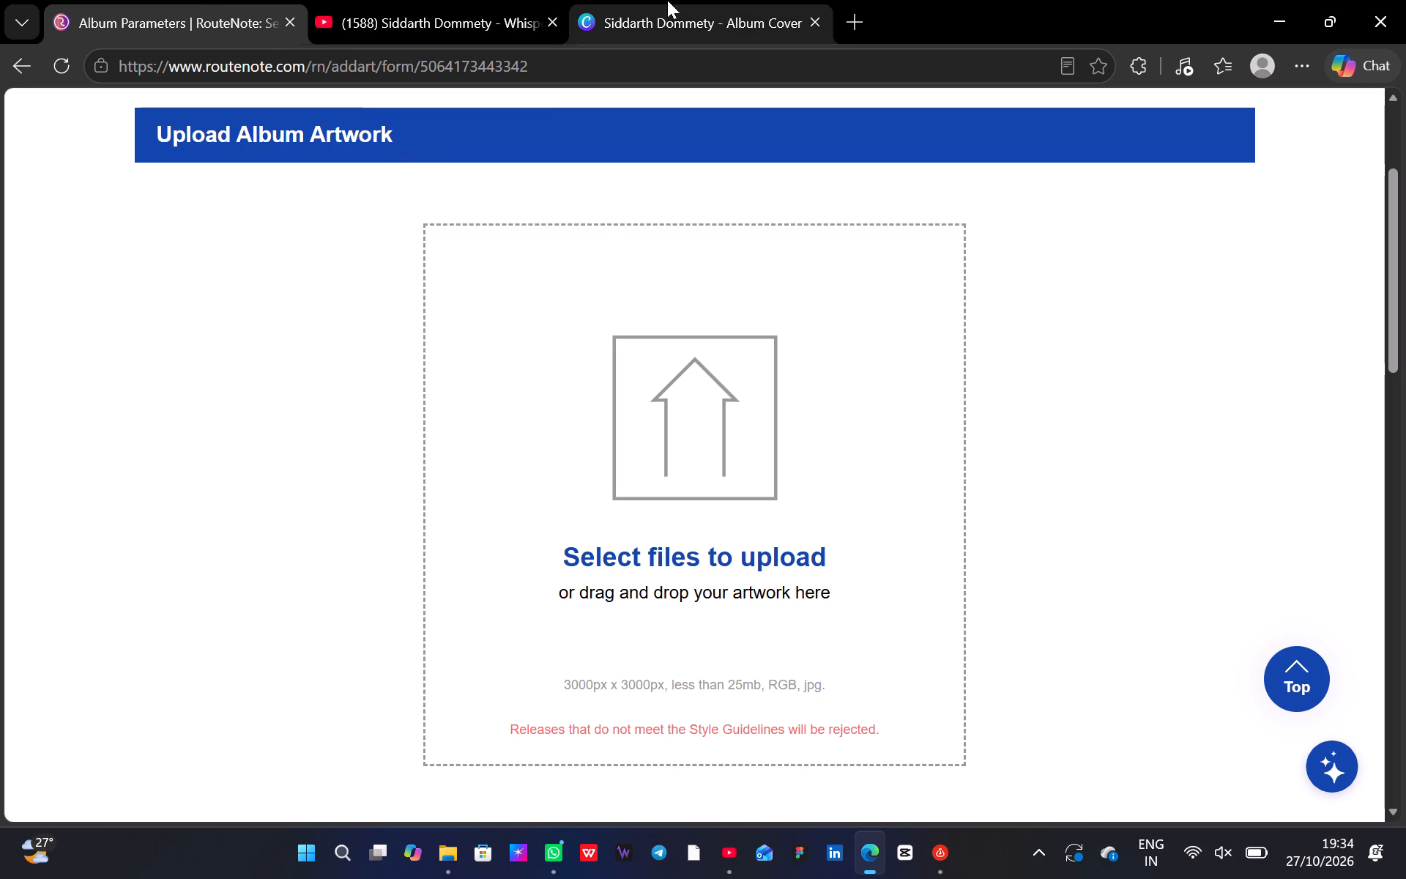
{"action": "left_click", "coordinate": [678, 0]}
{"action": "left_click", "coordinate": [1112, 355]}
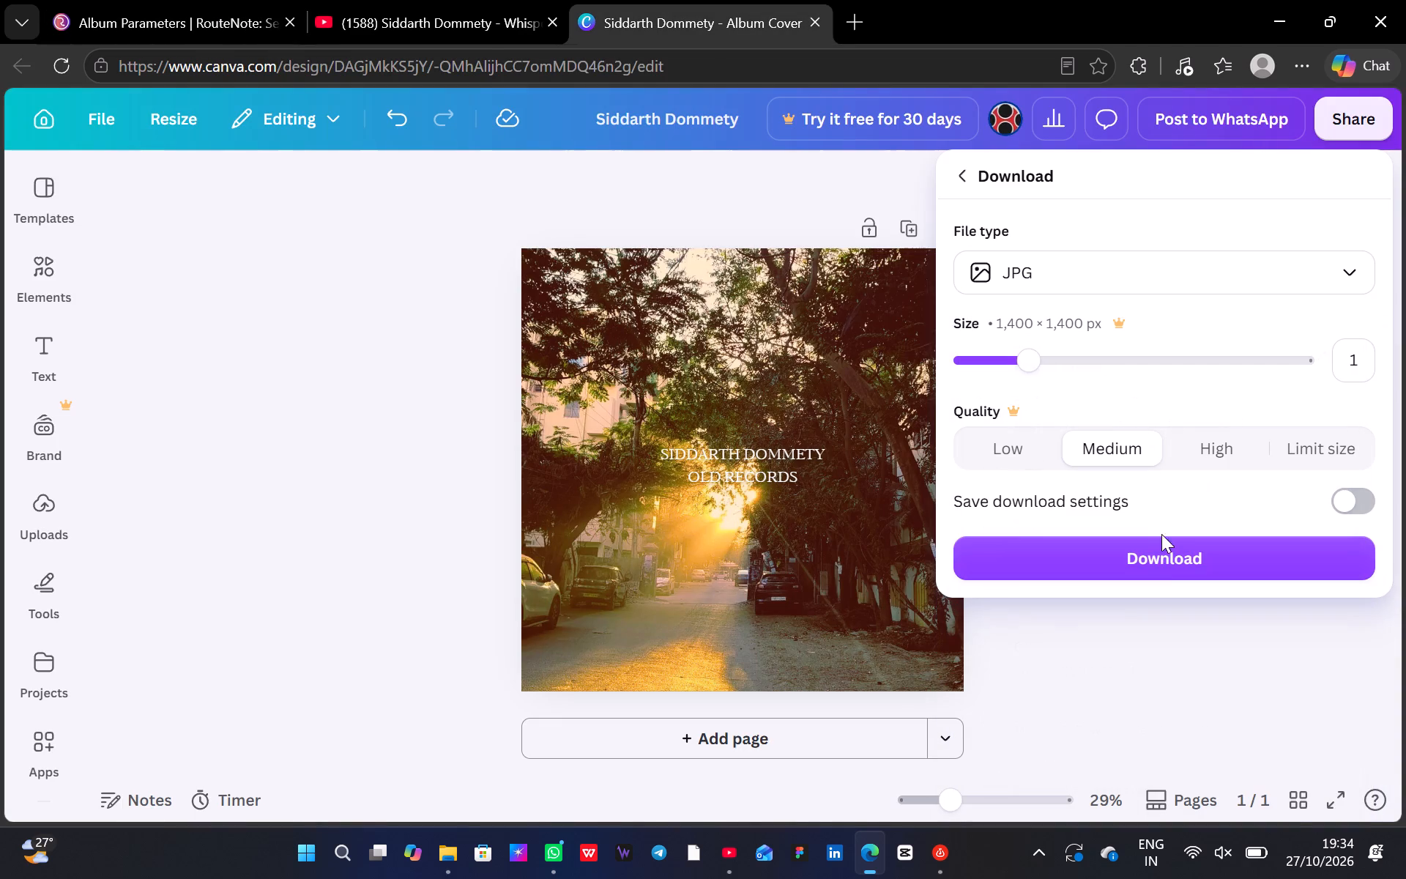
{"action": "left_click", "coordinate": [1203, 434]}
{"action": "left_click", "coordinate": [1346, 147]}
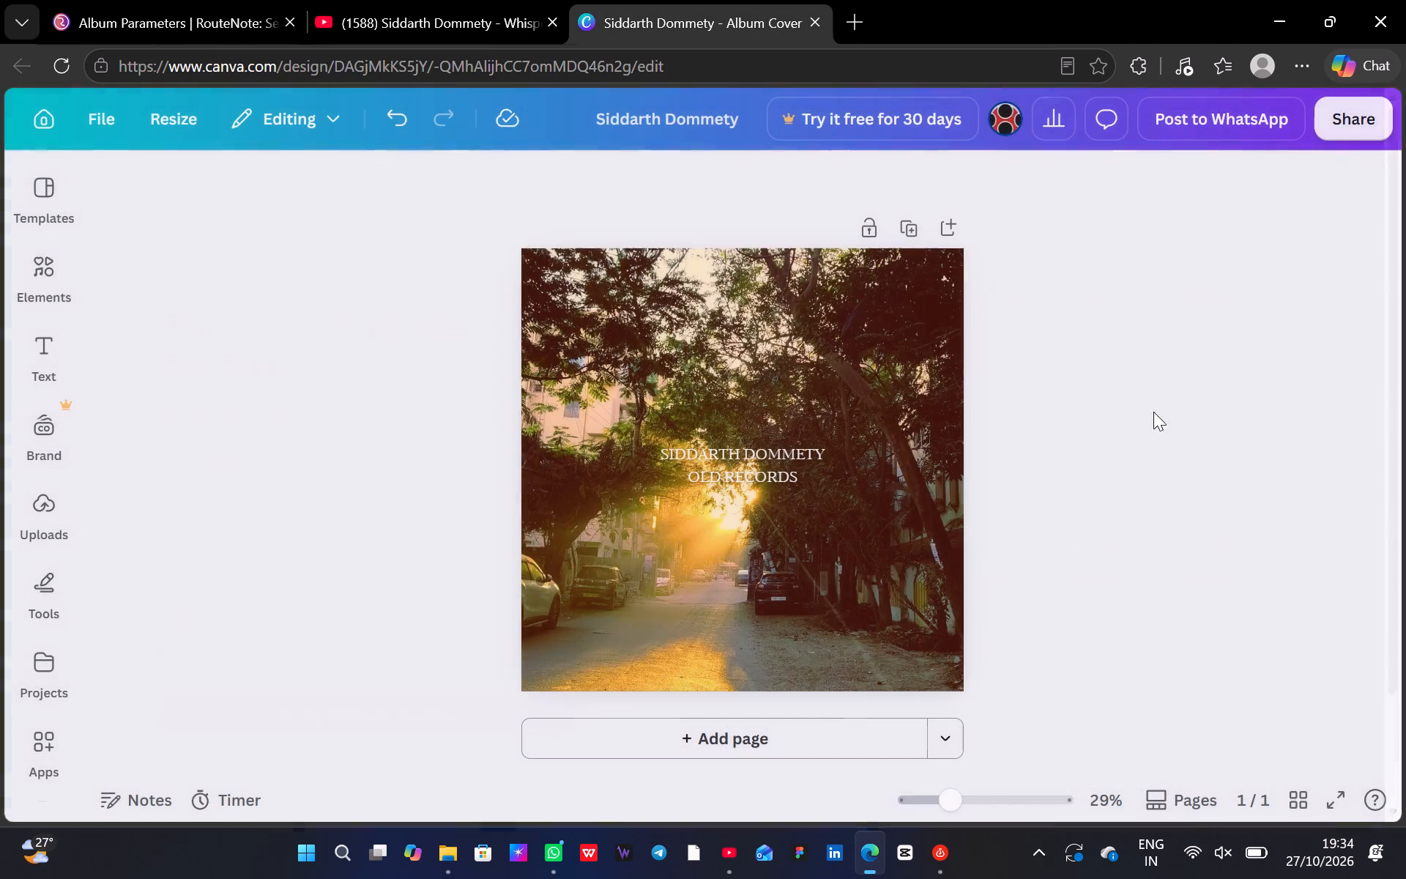
{"action": "left_click", "coordinate": [1336, 119]}
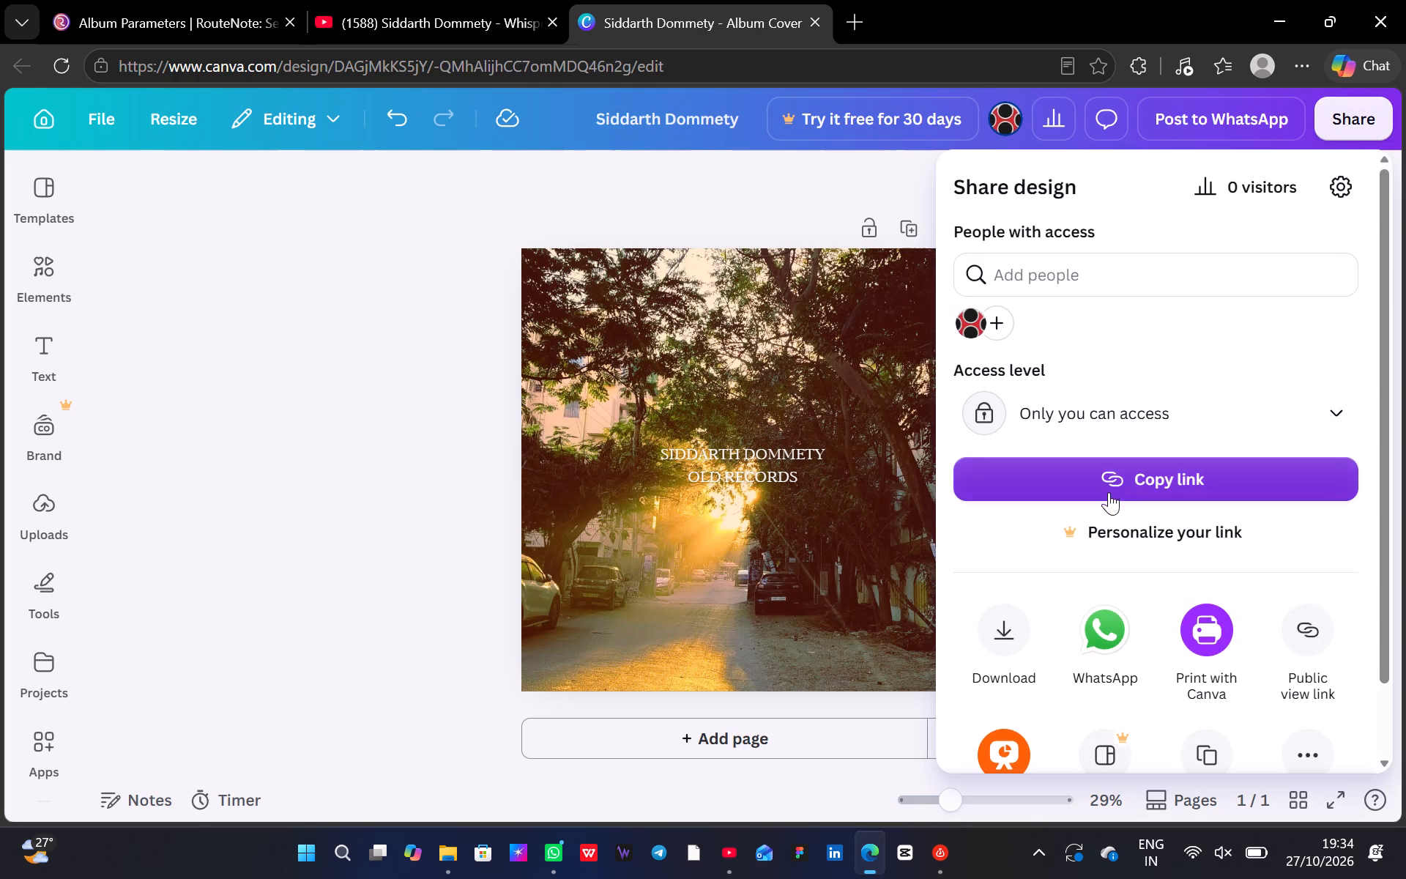
{"action": "left_click", "coordinate": [1008, 635]}
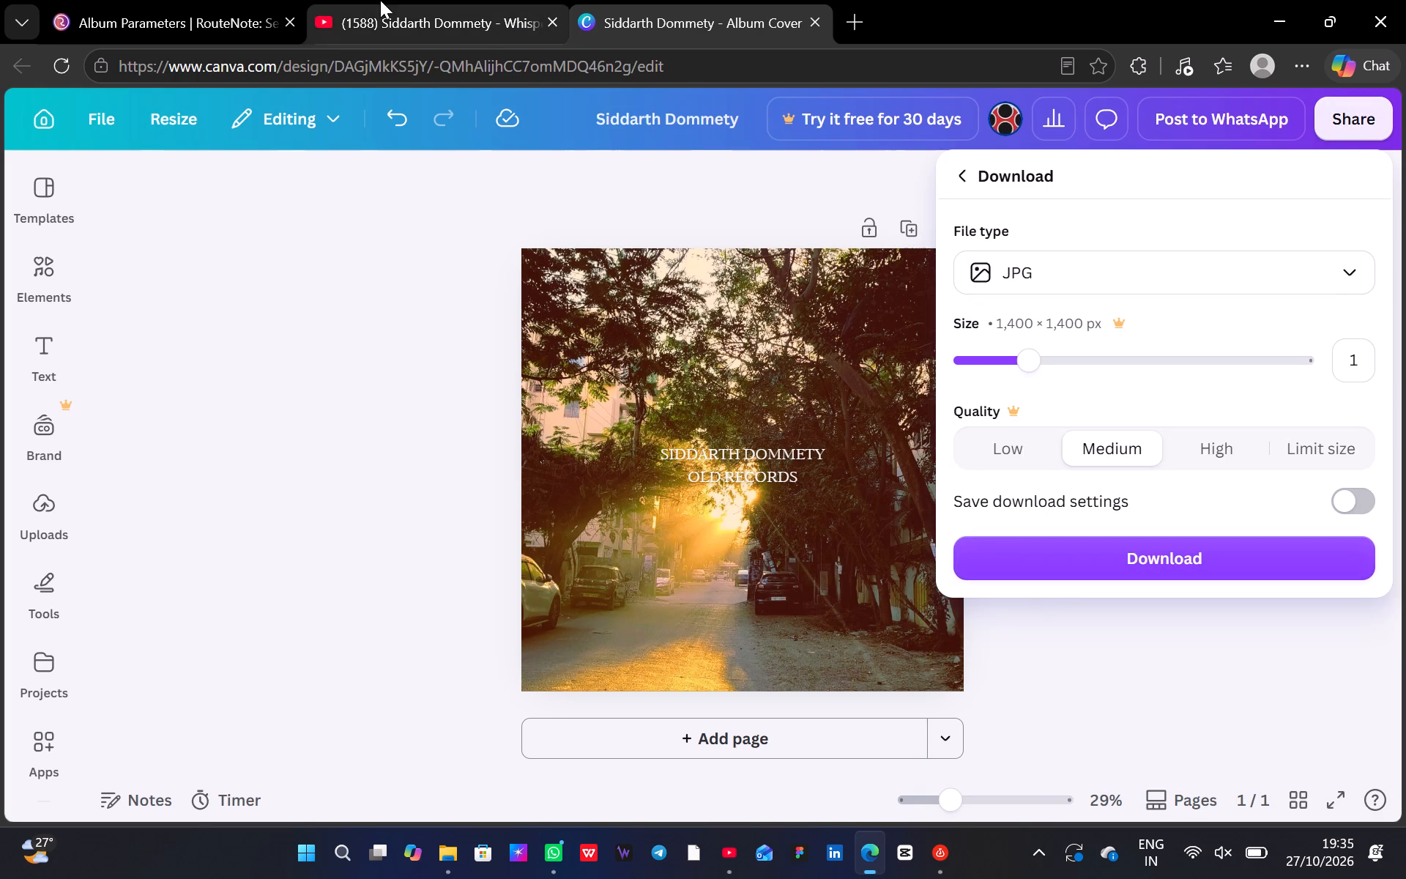
{"action": "left_click", "coordinate": [1252, 565]}
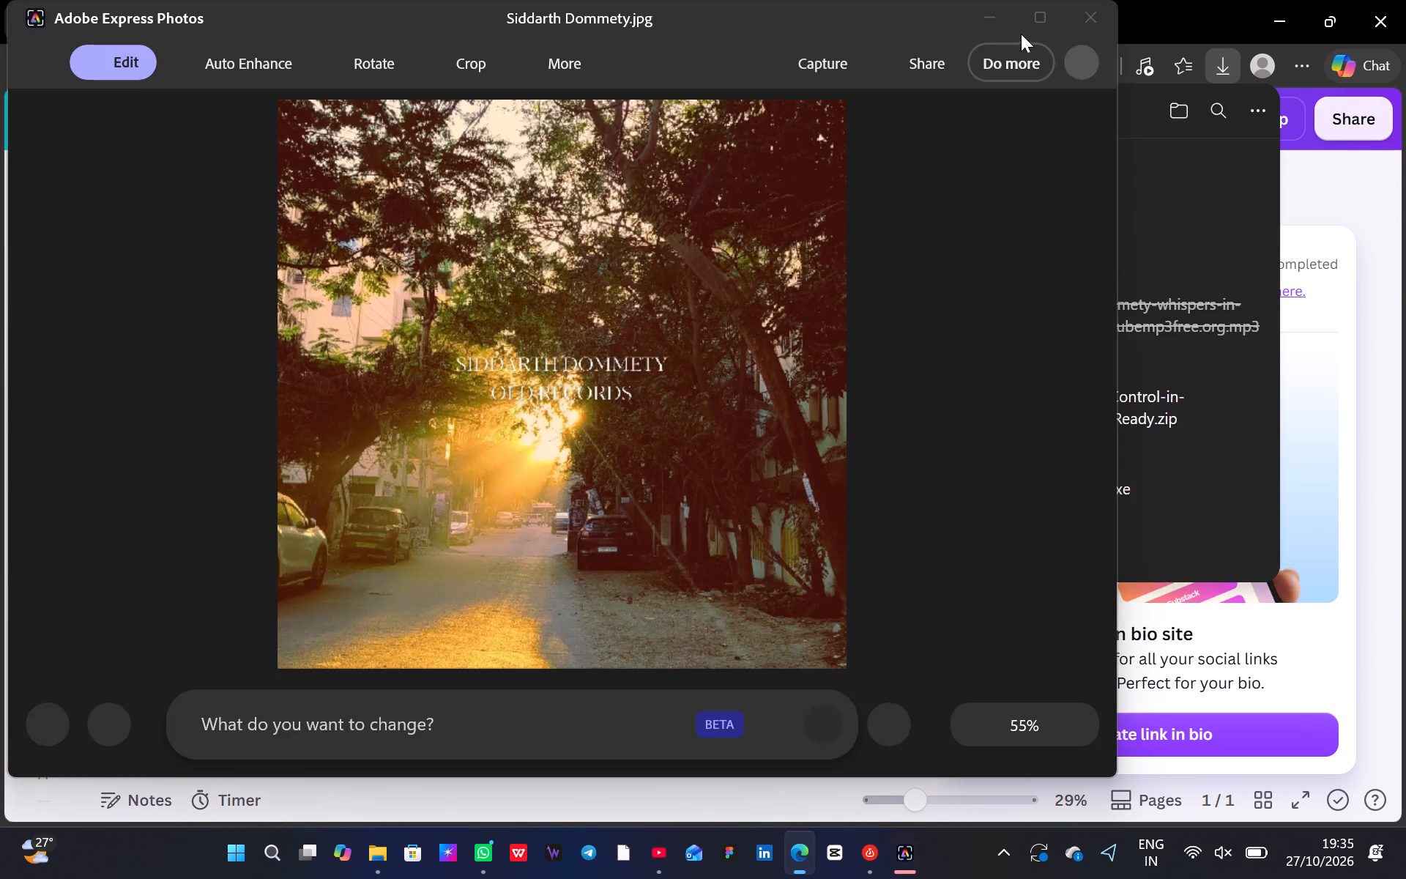
{"action": "left_click", "coordinate": [1103, 23]}
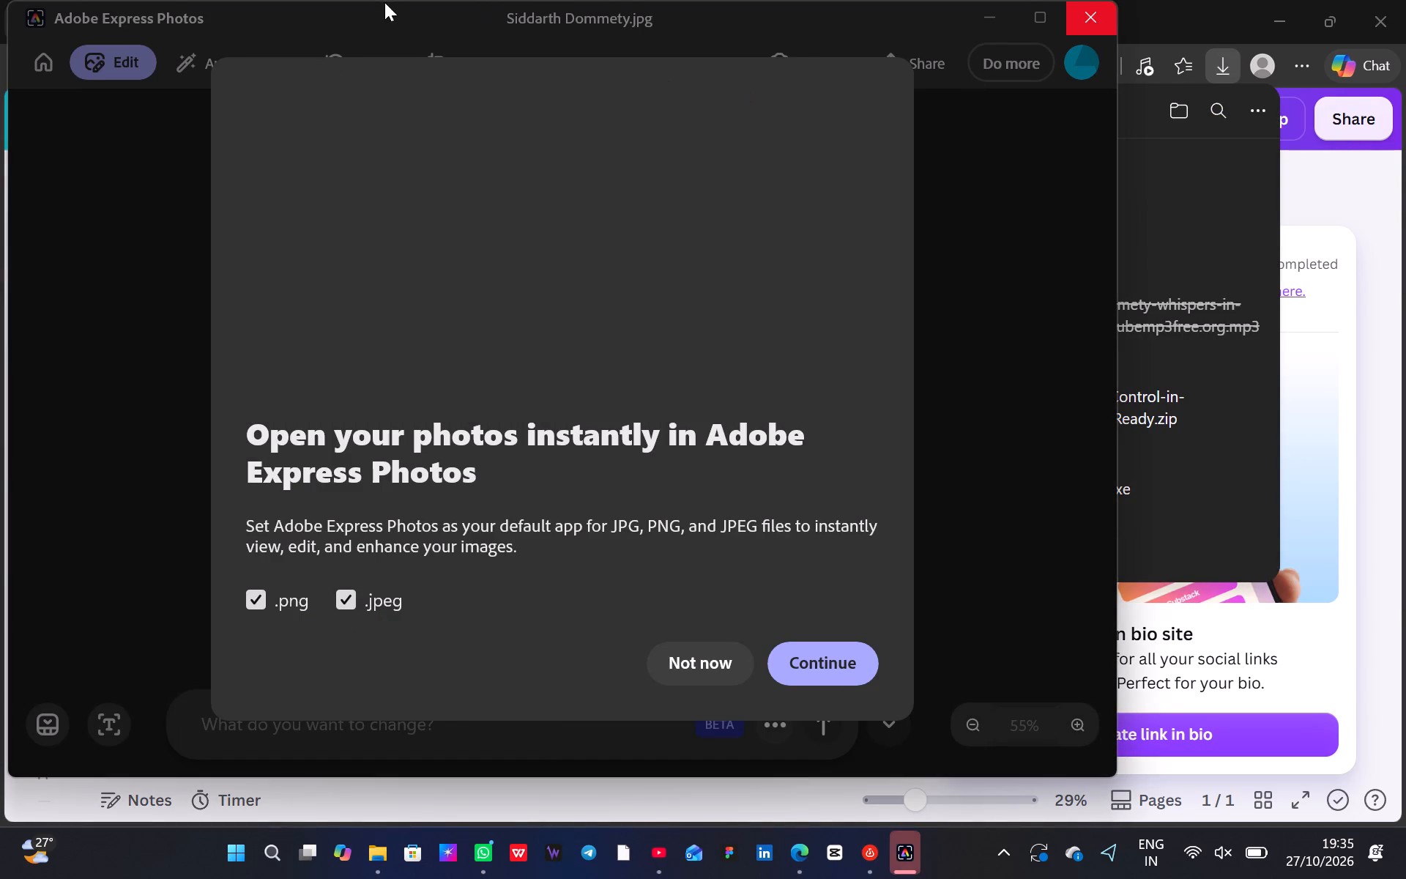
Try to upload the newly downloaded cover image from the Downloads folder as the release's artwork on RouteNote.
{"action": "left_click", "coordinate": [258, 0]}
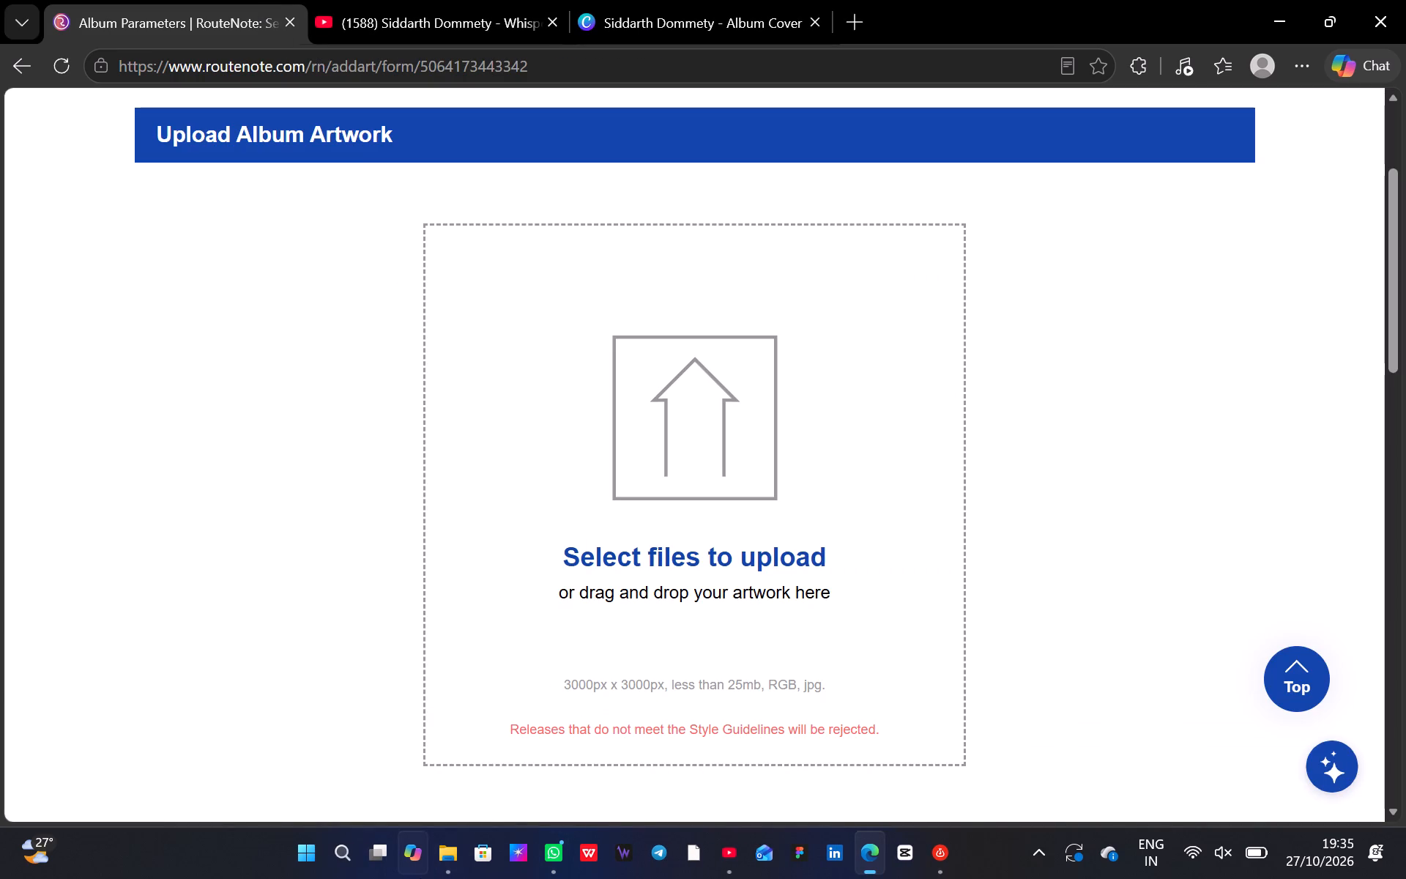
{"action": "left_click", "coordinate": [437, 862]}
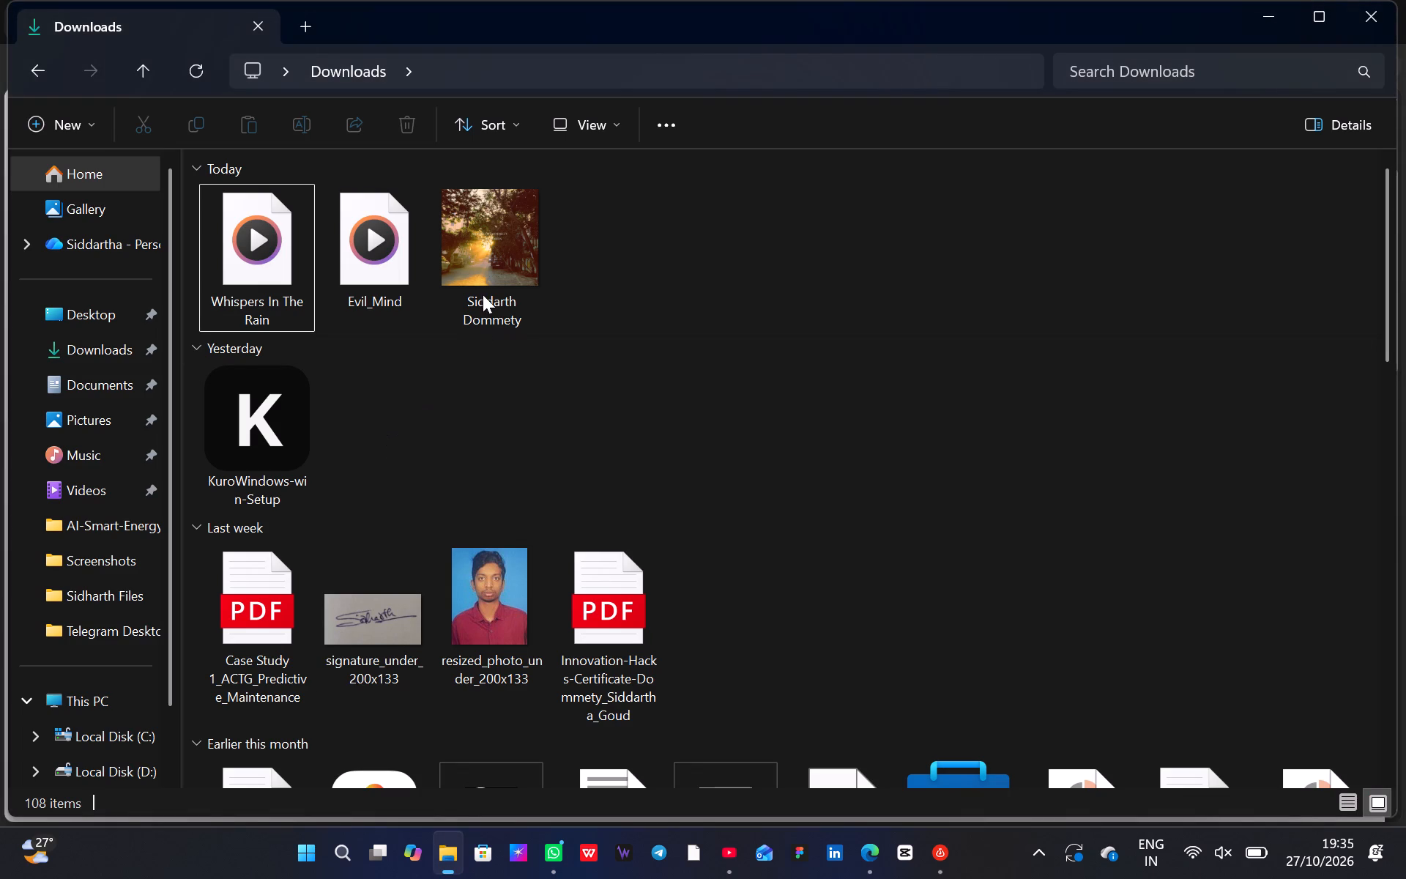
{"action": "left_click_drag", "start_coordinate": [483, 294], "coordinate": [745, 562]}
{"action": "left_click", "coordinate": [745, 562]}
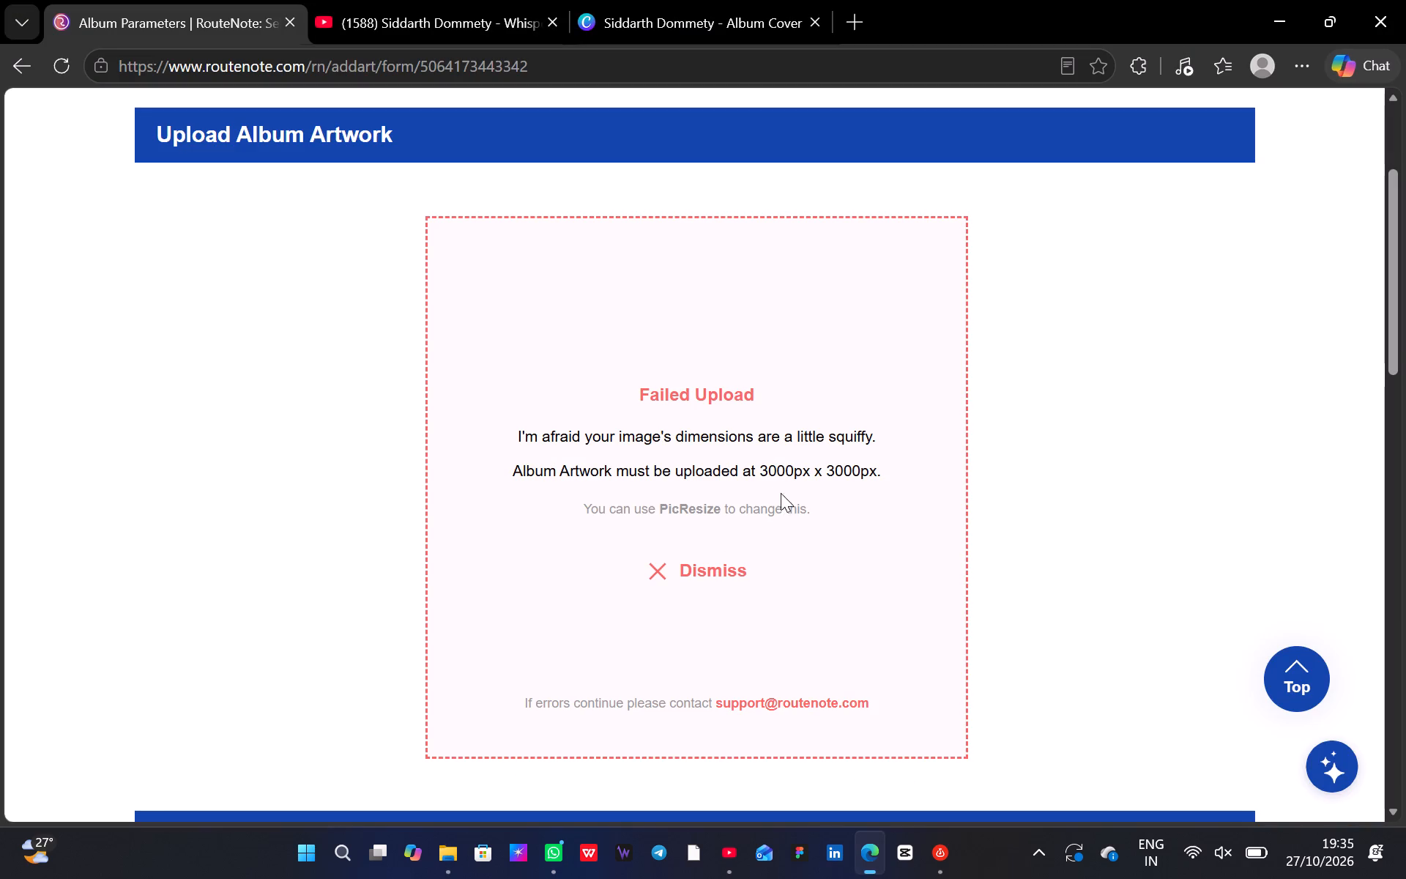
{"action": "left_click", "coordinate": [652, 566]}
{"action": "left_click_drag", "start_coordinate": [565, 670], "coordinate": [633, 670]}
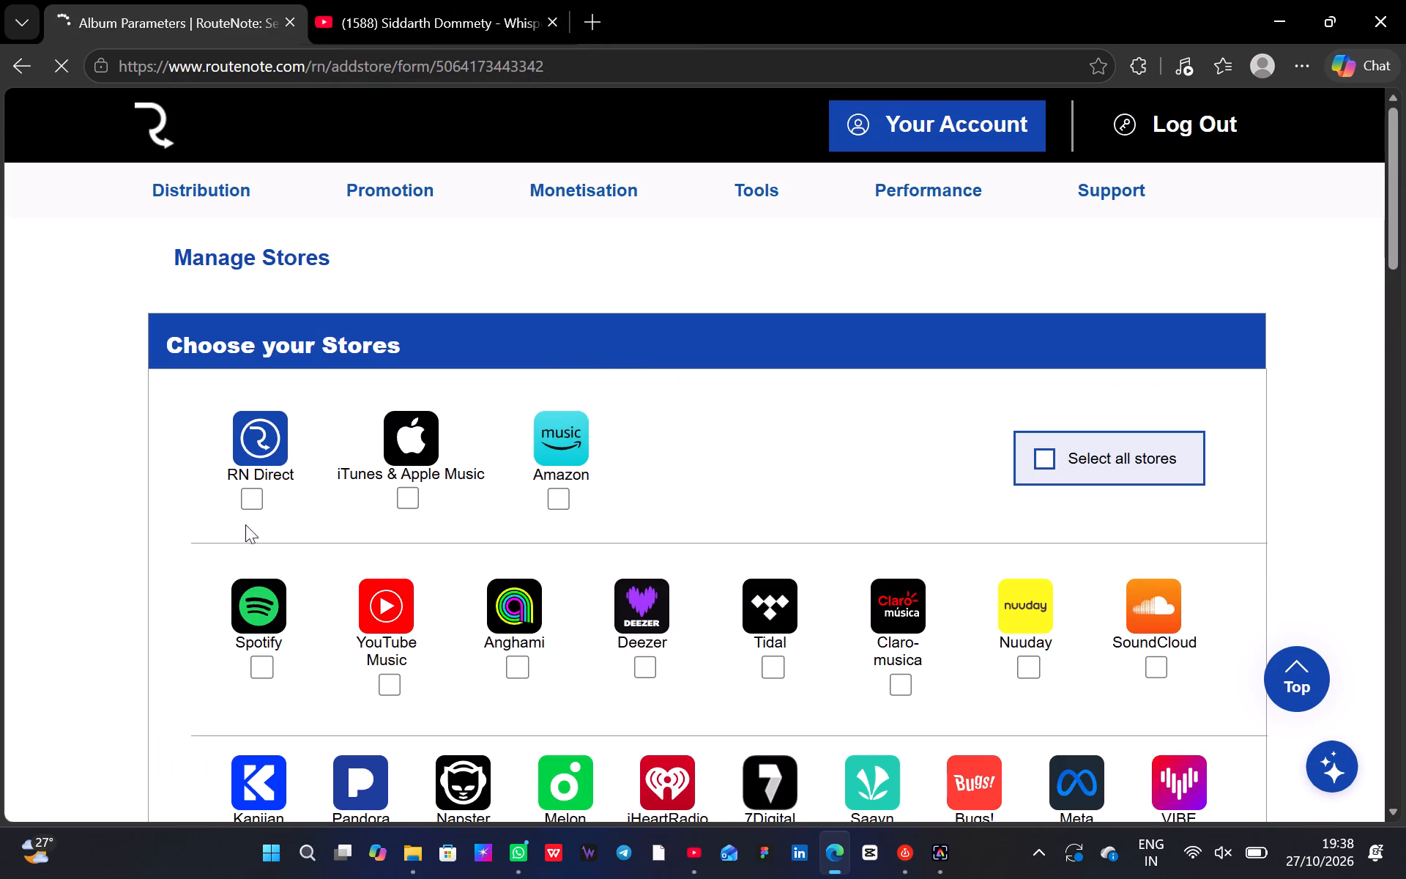
{"action": "left_click", "coordinate": [256, 494]}
{"action": "left_click", "coordinate": [397, 494]}
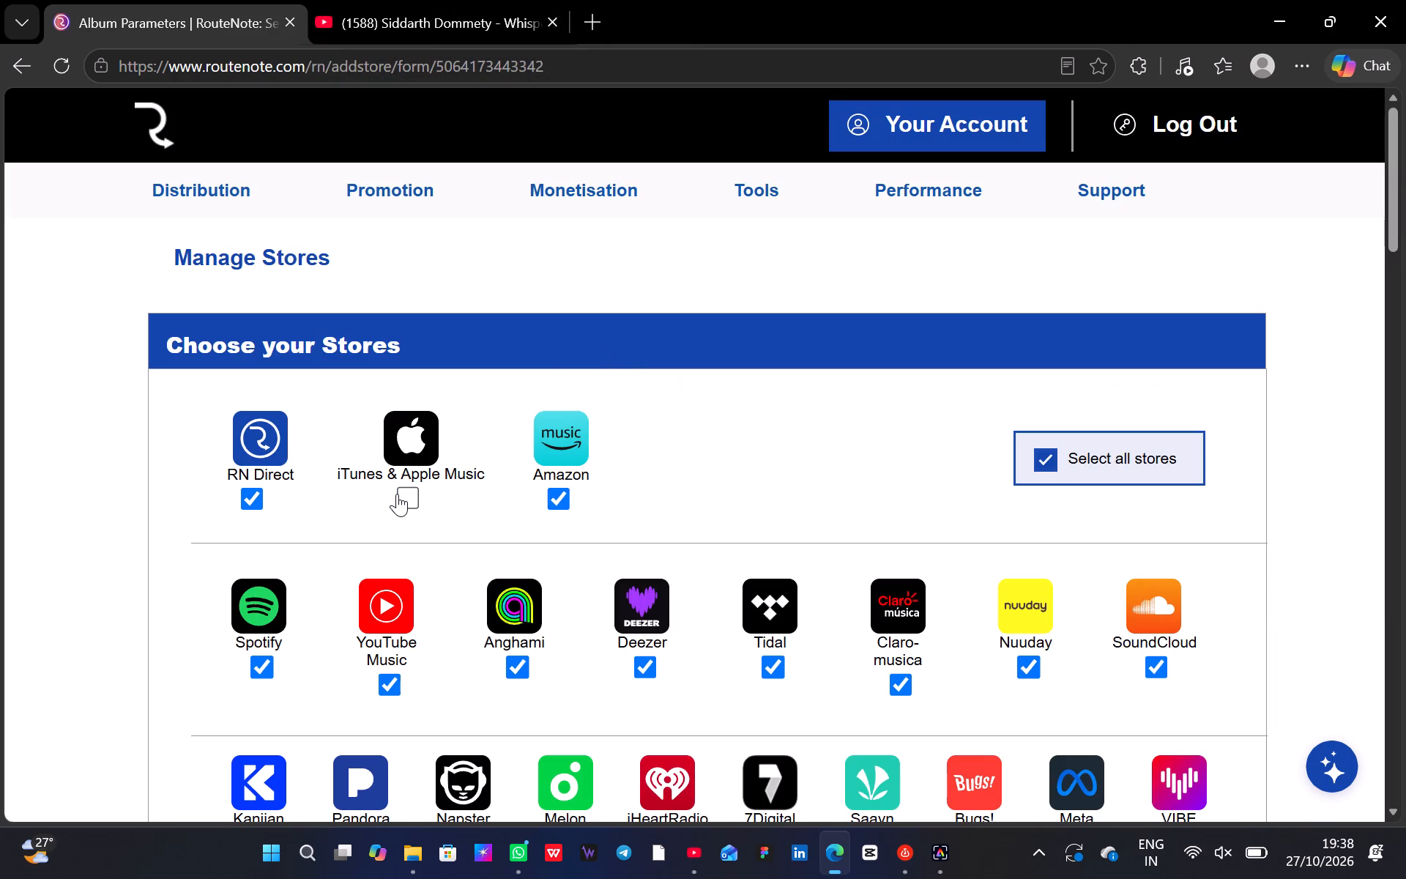
{"action": "left_click", "coordinate": [398, 494]}
Review the selected stores, the YouTube Content ID terms, the store pricing options and the territory settings.
{"action": "scroll", "coordinate": [696, 393], "scroll_direction": "down", "scroll_amount": 5}
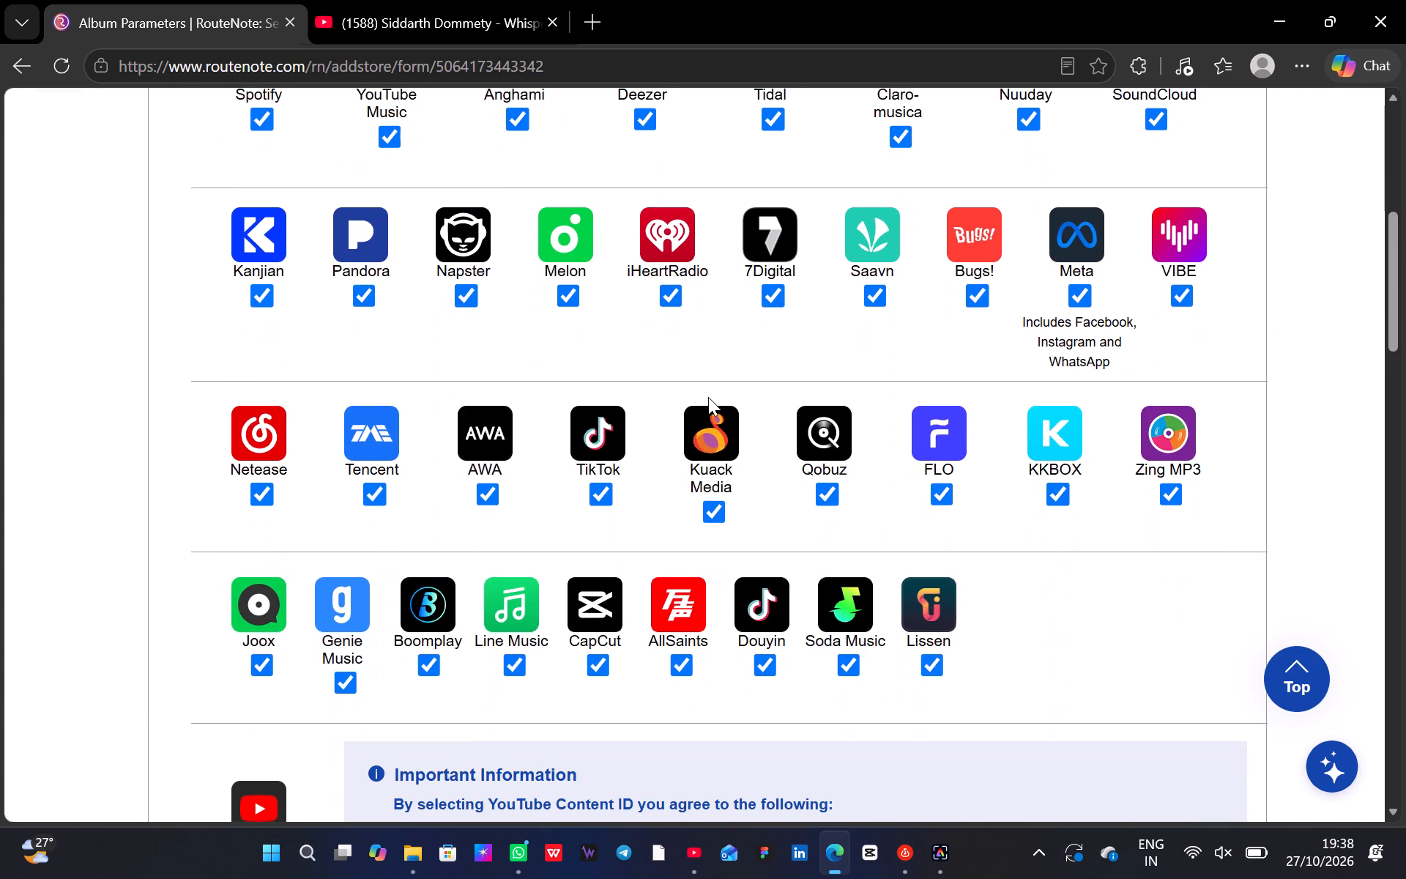
{"action": "scroll", "coordinate": [708, 397], "scroll_direction": "down", "scroll_amount": 1}
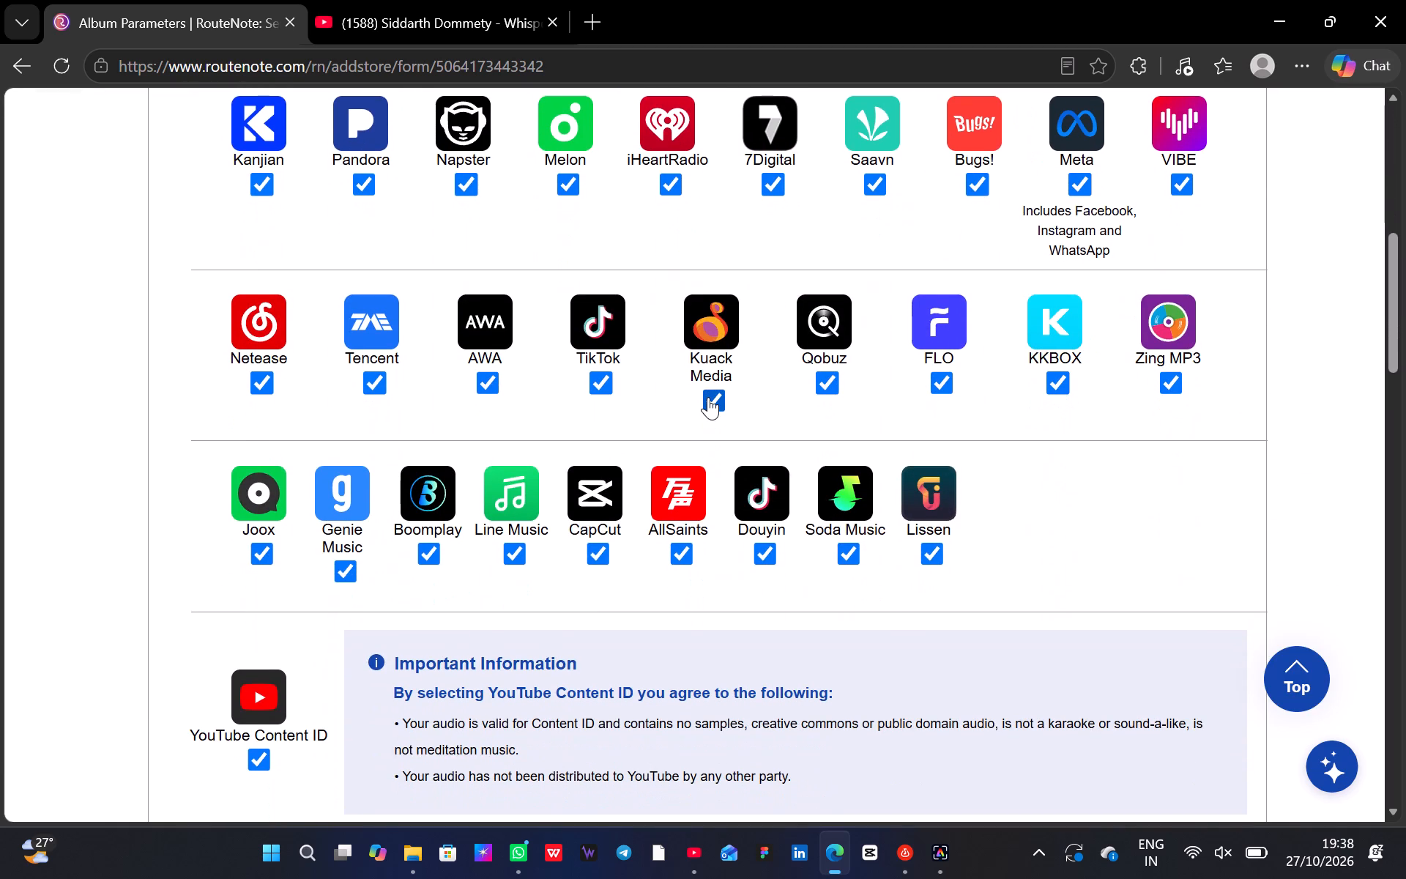
{"action": "scroll", "coordinate": [708, 397], "scroll_direction": "down", "scroll_amount": 5}
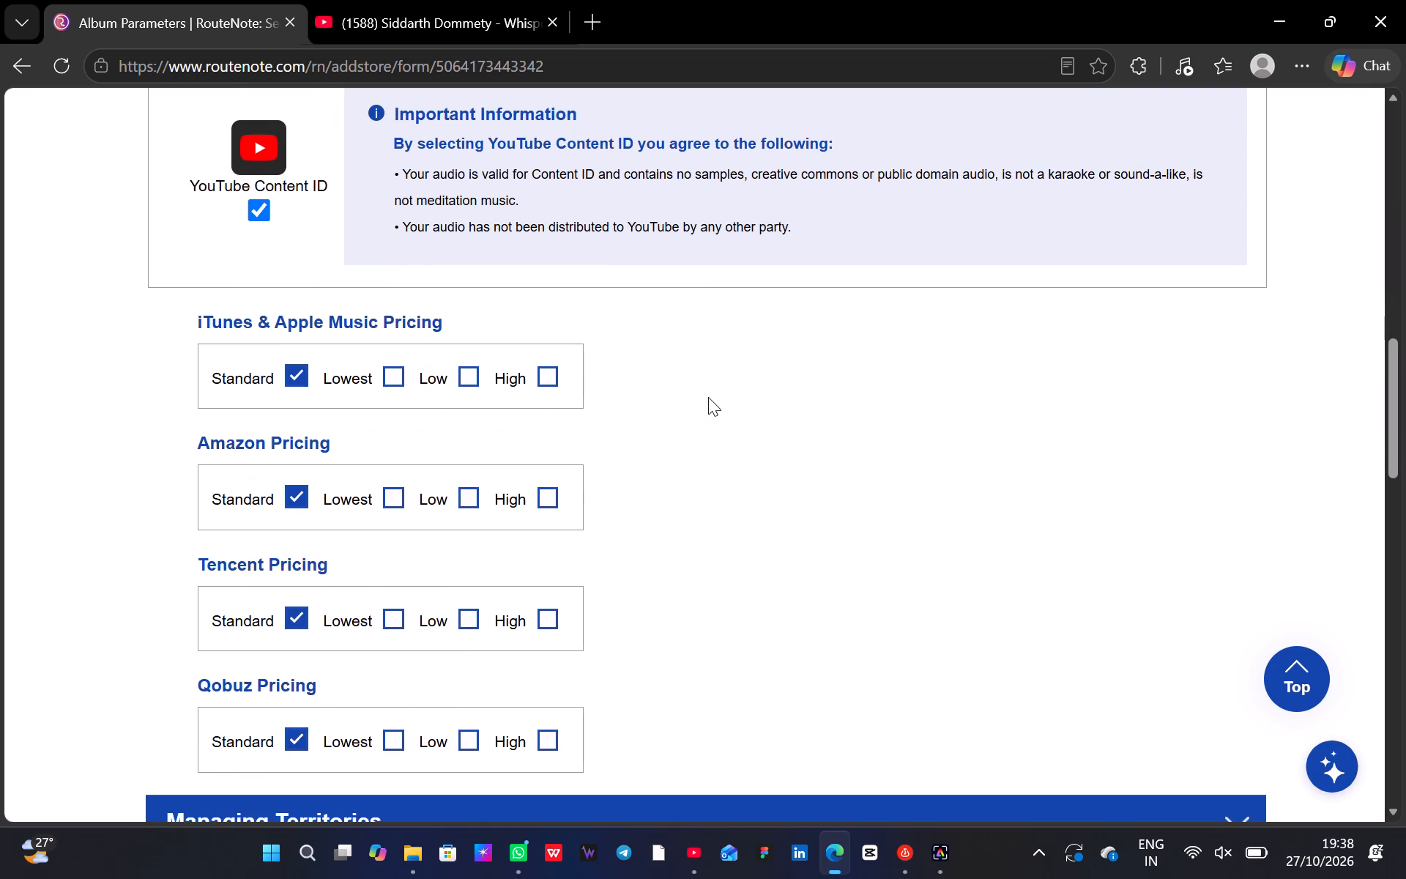
{"action": "scroll", "coordinate": [708, 397], "scroll_direction": "down", "scroll_amount": 6}
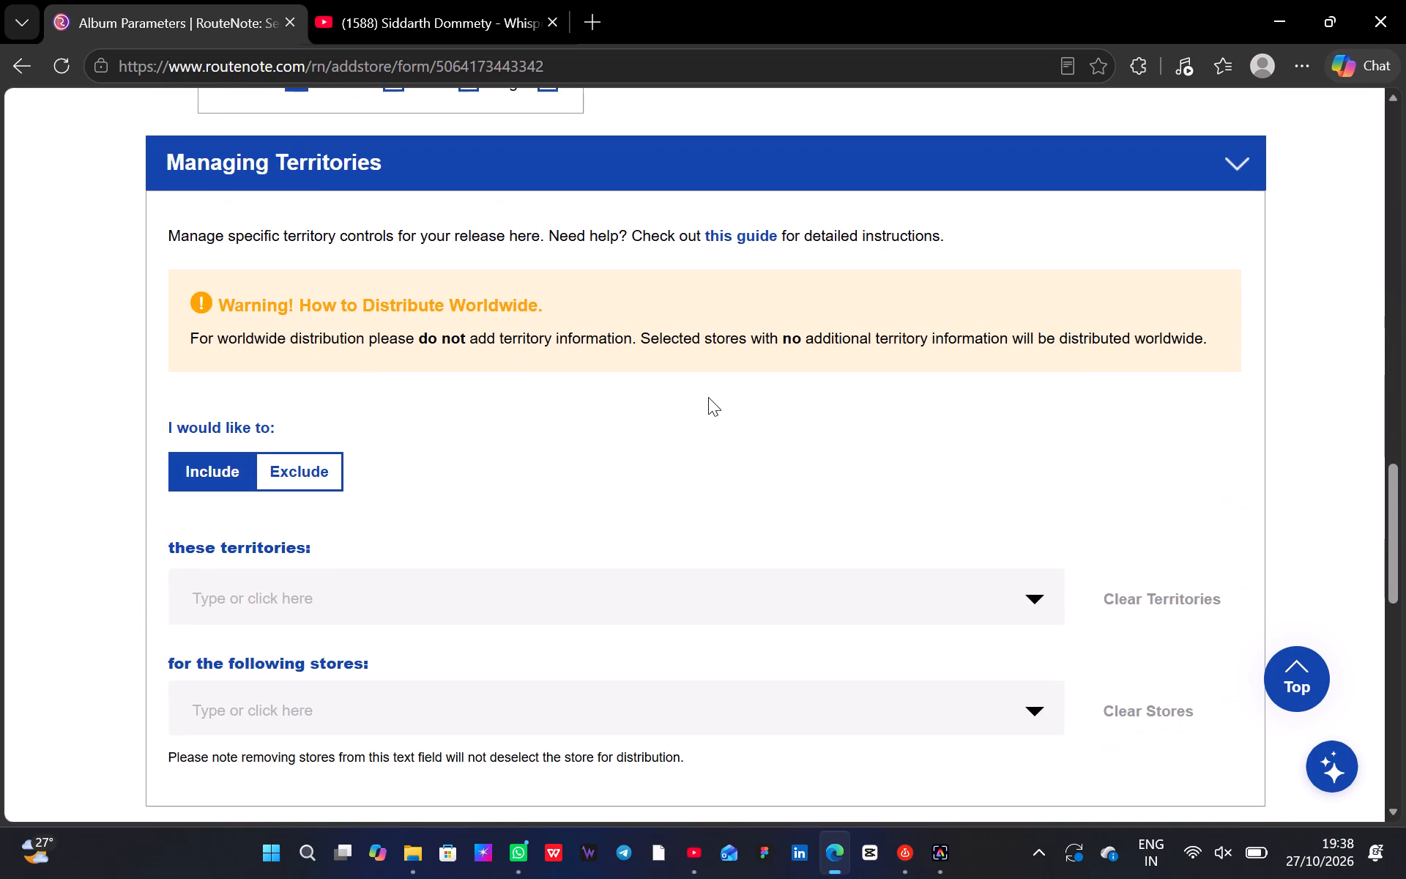
{"action": "scroll", "coordinate": [708, 397], "scroll_direction": "down", "scroll_amount": 1}
{"action": "scroll", "coordinate": [708, 396], "scroll_direction": "up", "scroll_amount": 7}
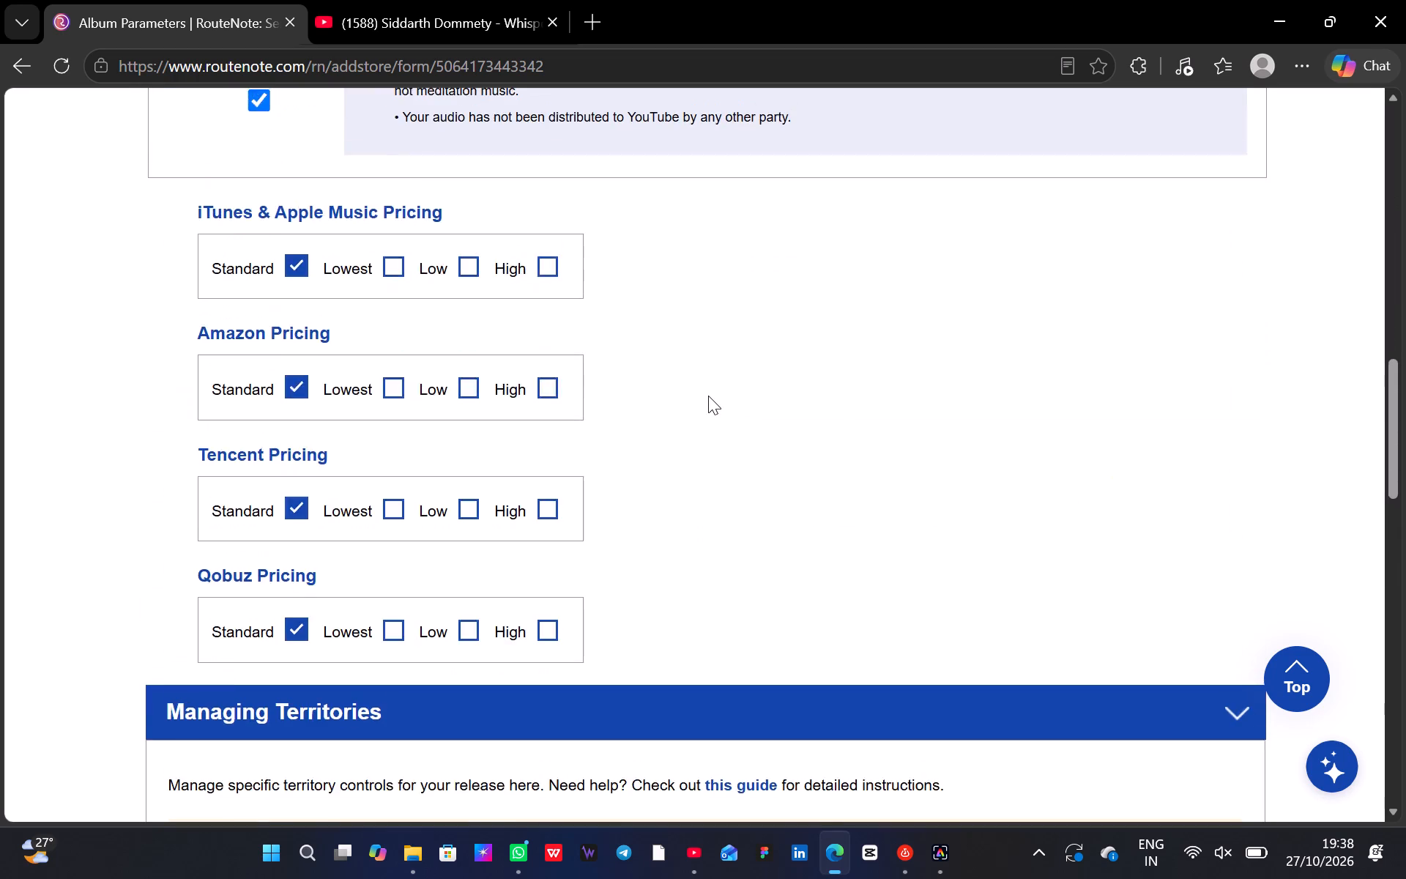
{"action": "scroll", "coordinate": [708, 396], "scroll_direction": "up", "scroll_amount": 13}
{"action": "scroll", "coordinate": [708, 394], "scroll_direction": "down", "scroll_amount": 2}
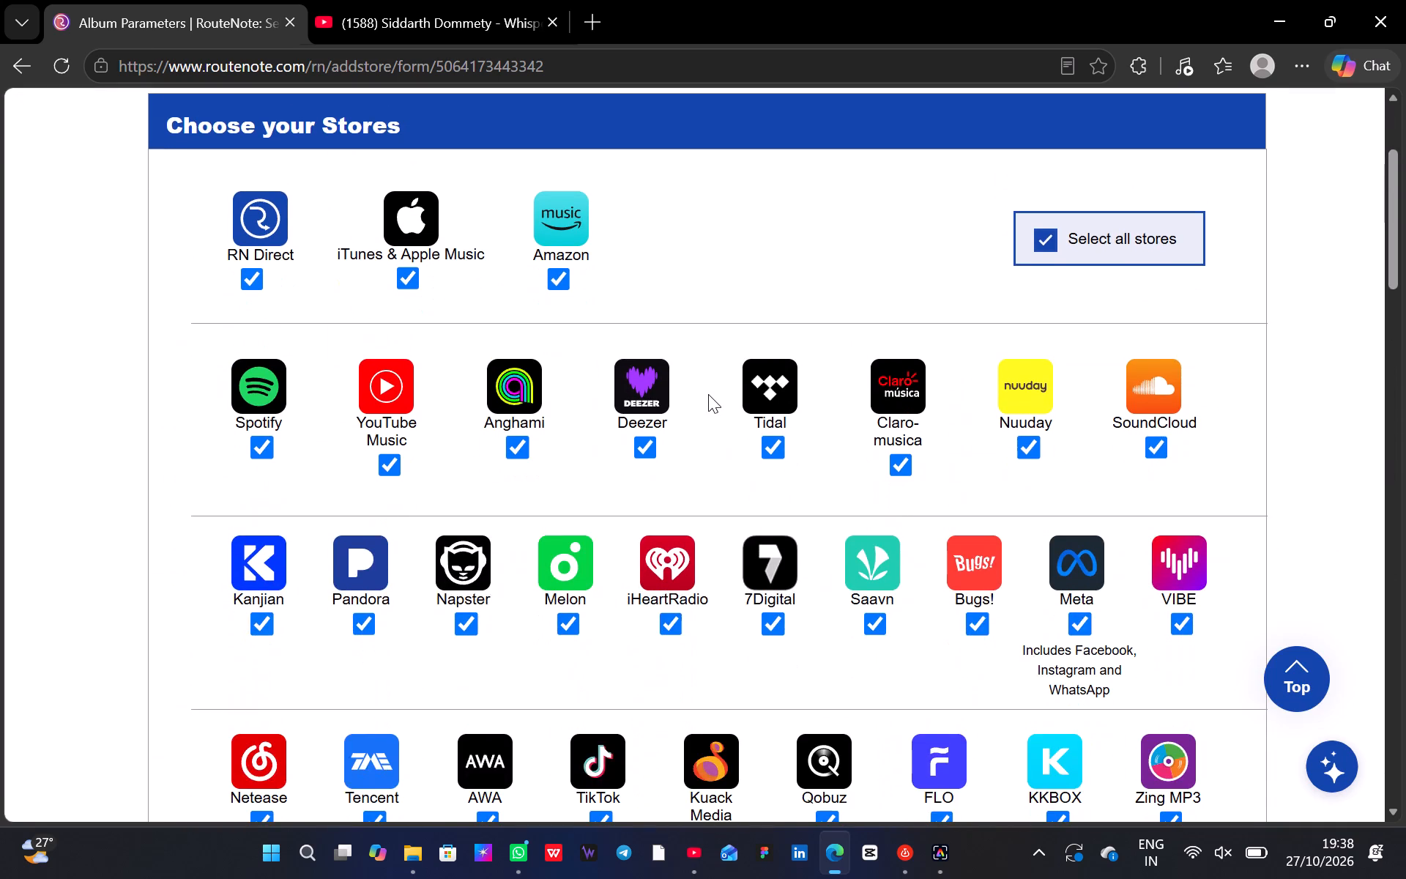
{"action": "scroll", "coordinate": [708, 394], "scroll_direction": "down", "scroll_amount": 16}
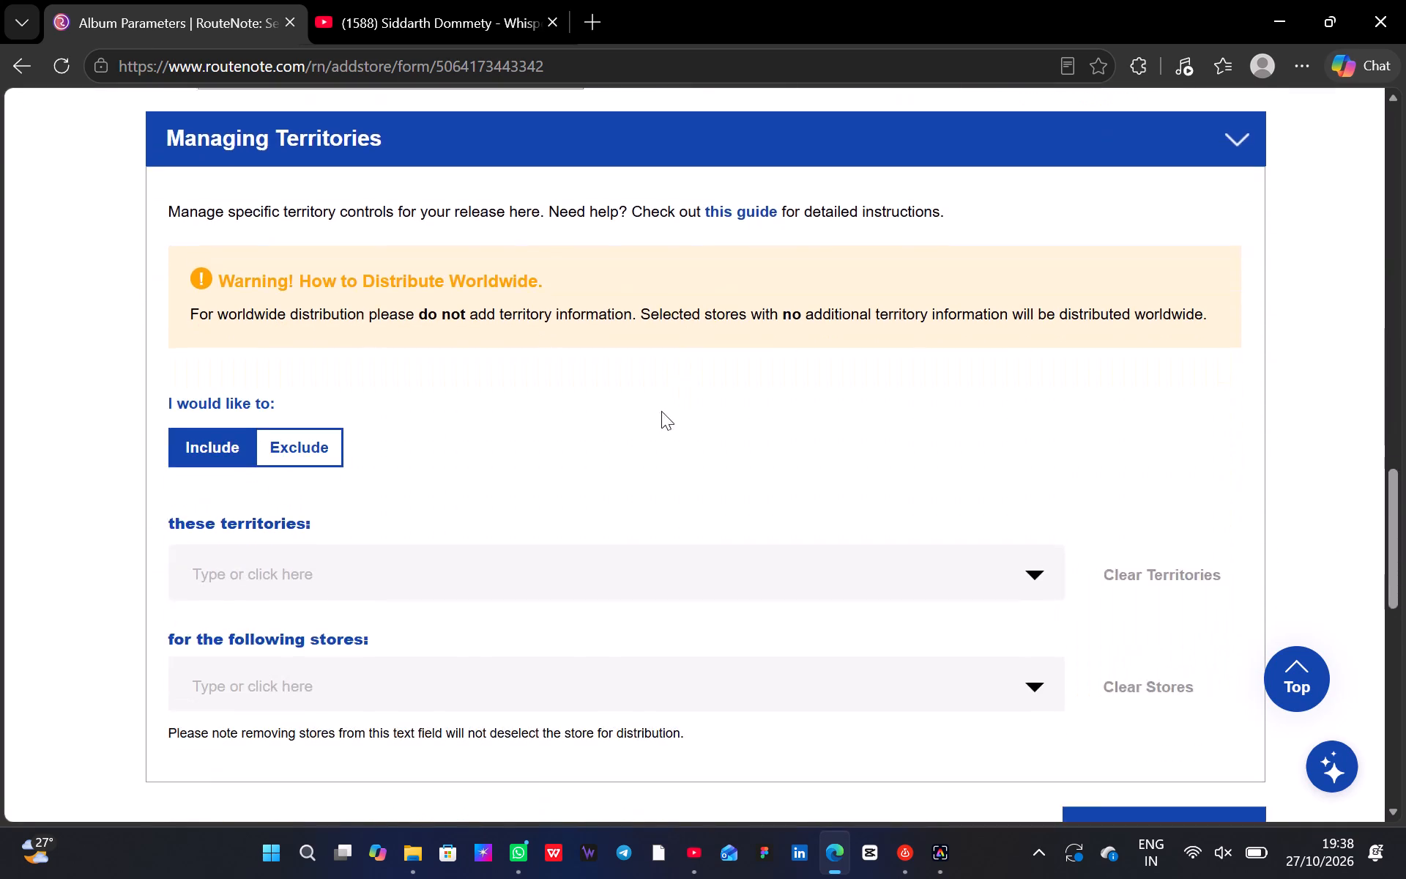
{"action": "scroll", "coordinate": [661, 411], "scroll_direction": "down", "scroll_amount": 1}
Check the territory and store choices, leave both empty for worldwide distribution, and save the store settings.
{"action": "left_click", "coordinate": [327, 383]}
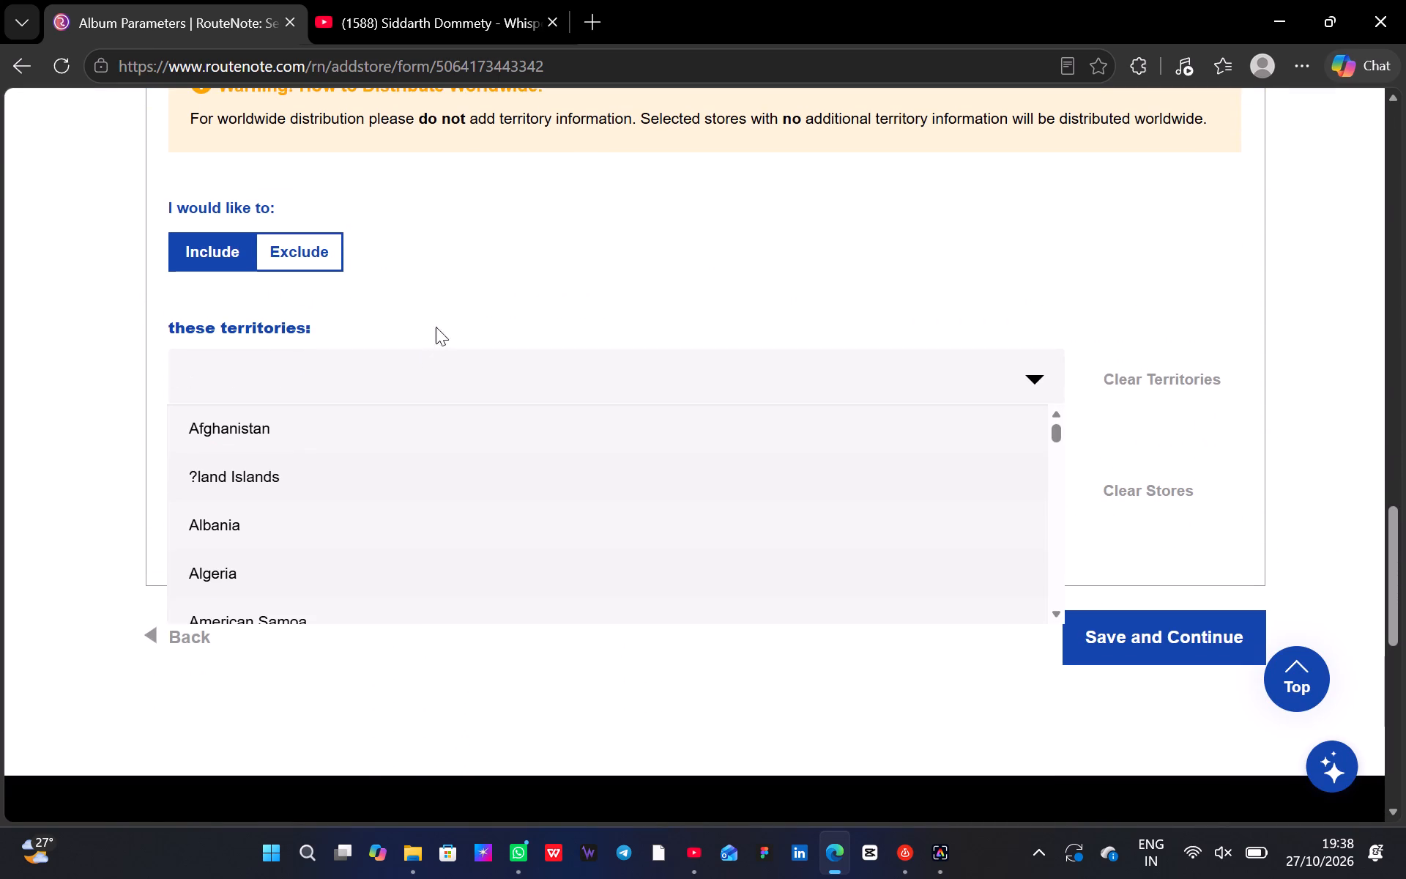
{"action": "left_click", "coordinate": [456, 303]}
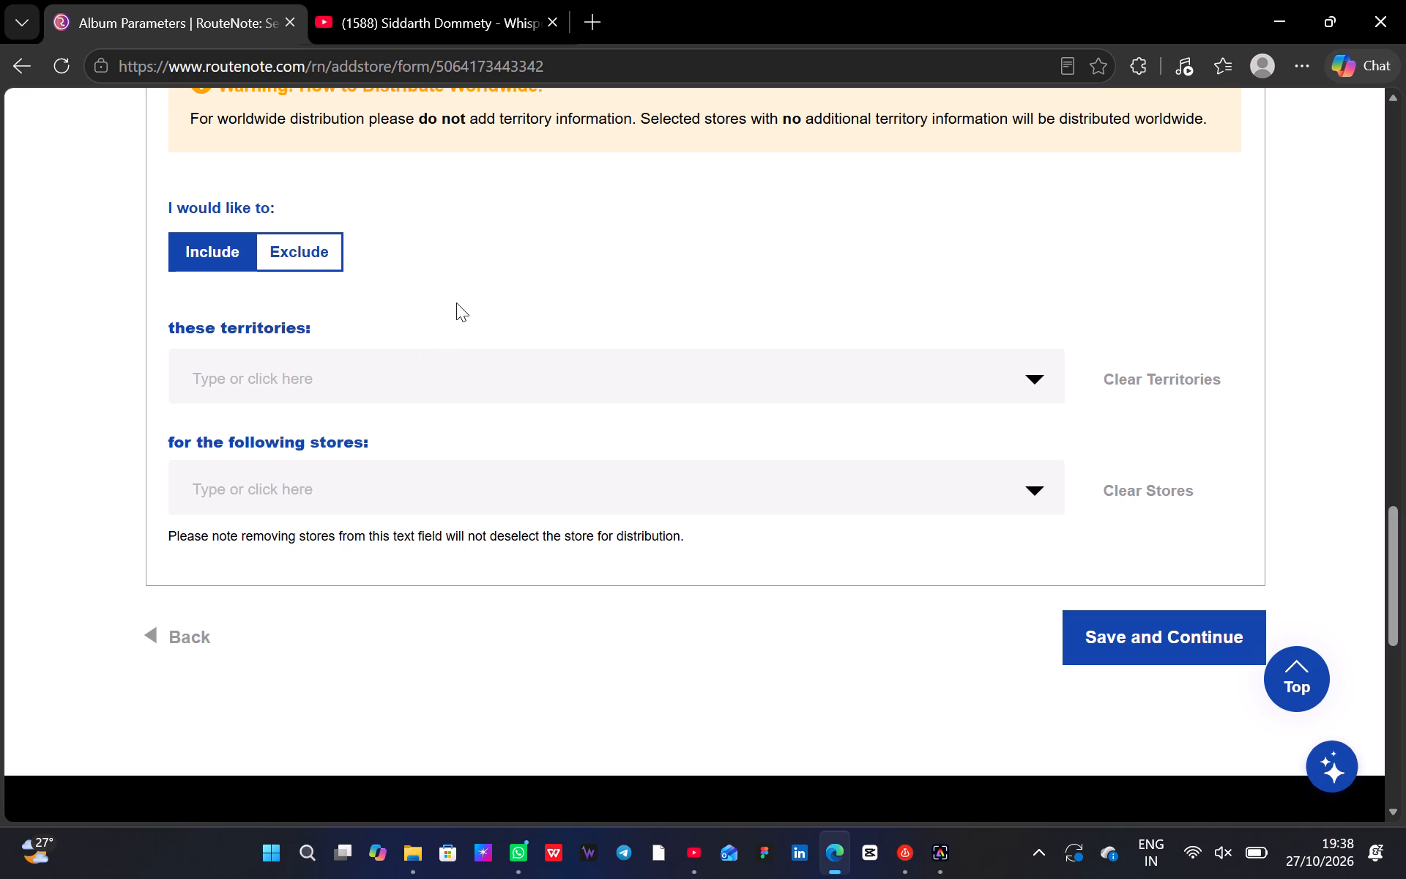
{"action": "left_click", "coordinate": [1046, 488]}
{"action": "left_click", "coordinate": [981, 483]}
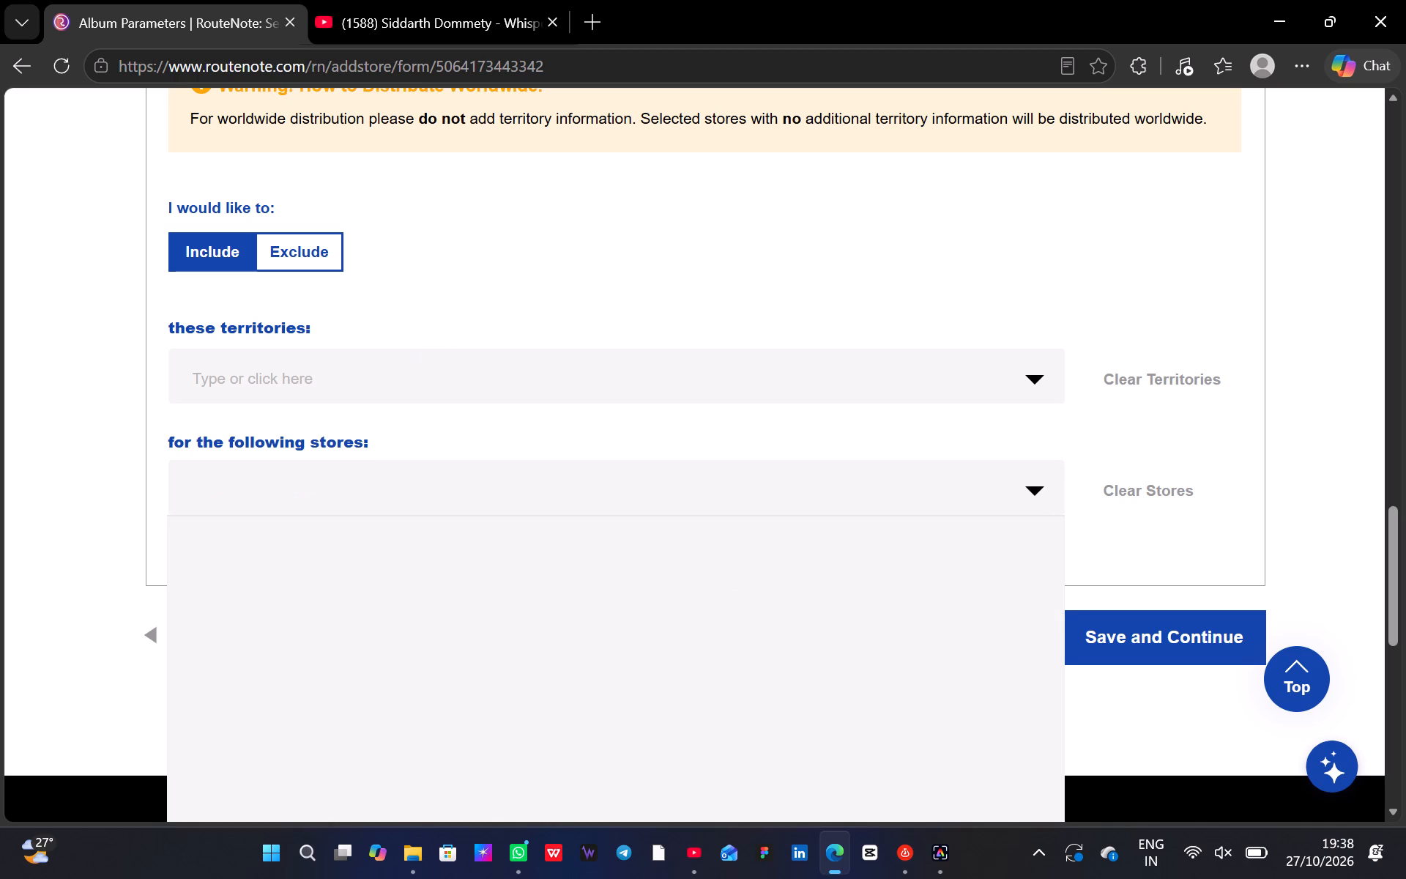
{"action": "left_click", "coordinate": [1042, 500]}
{"action": "left_click", "coordinate": [1155, 658]}
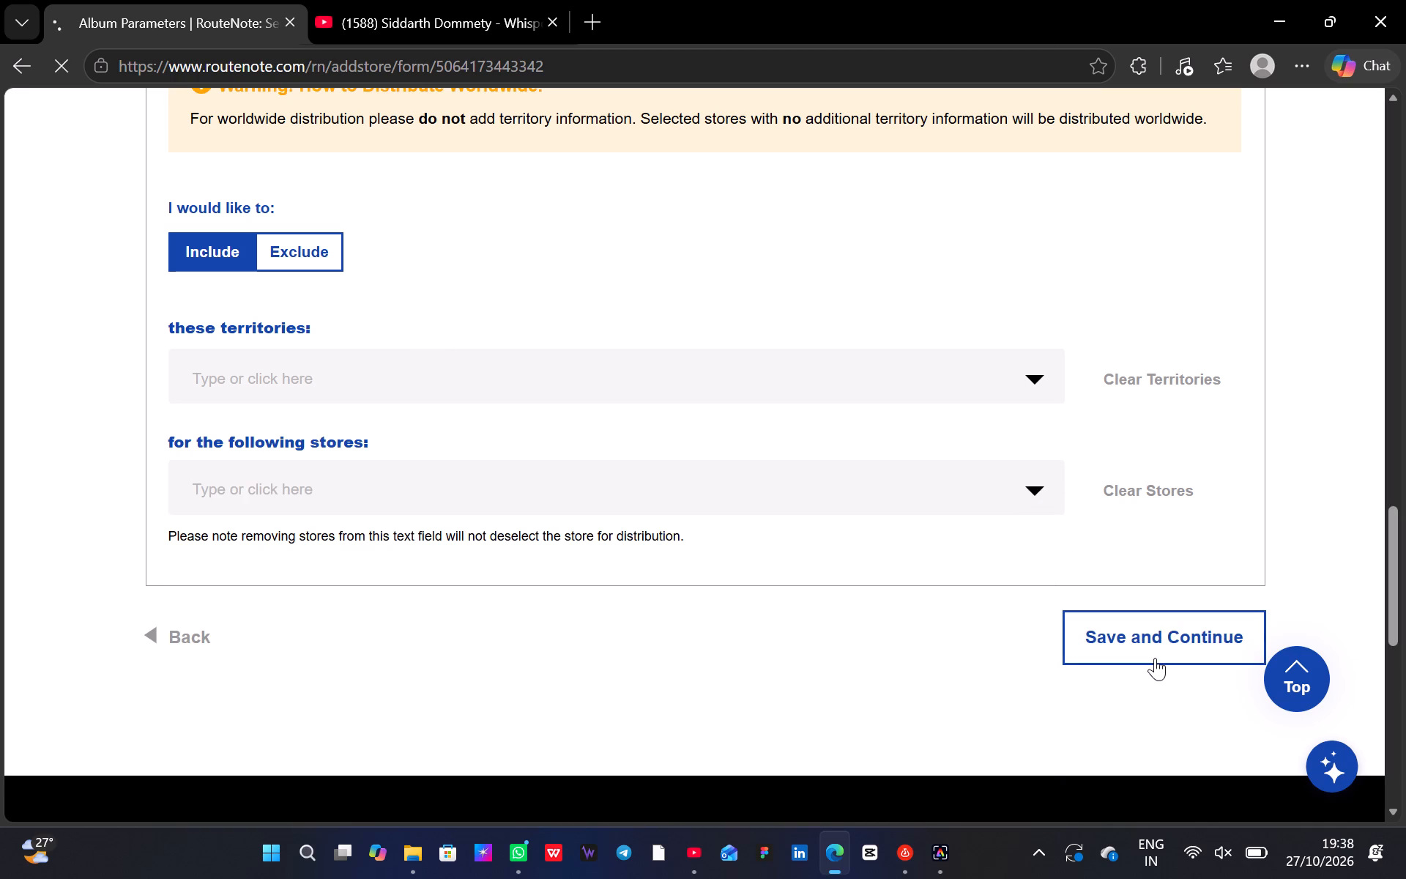
Accept RouteNote's Terms and Conditions and the Artist/Label Agreement for the release.
{"action": "scroll", "coordinate": [873, 443], "scroll_direction": "up", "scroll_amount": 2}
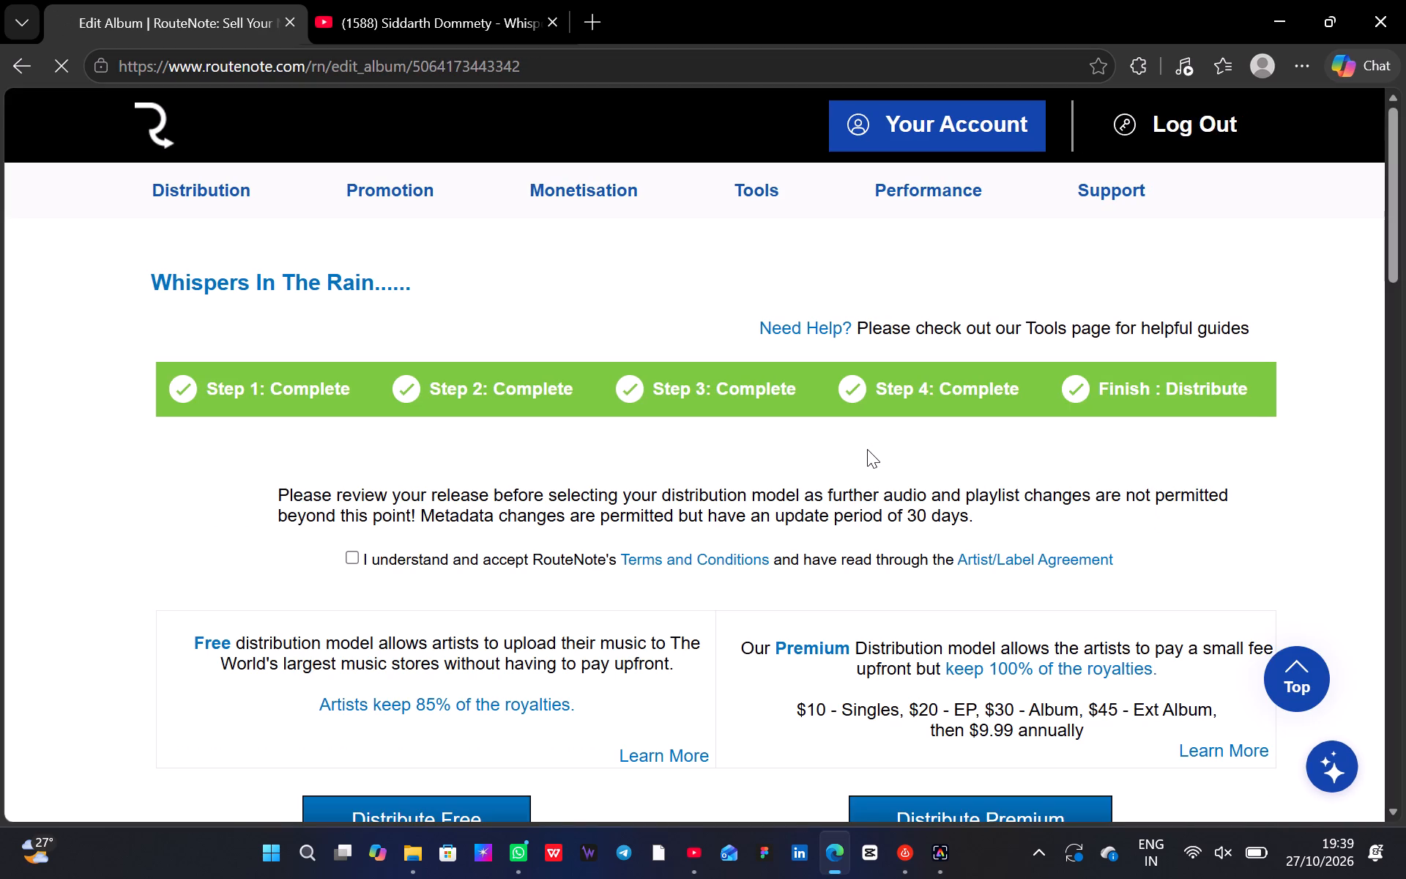
{"action": "left_click", "coordinate": [347, 558]}
Review the distribution models, release details, store list and track data before submitting the release.
{"action": "scroll", "coordinate": [668, 443], "scroll_direction": "down", "scroll_amount": 2}
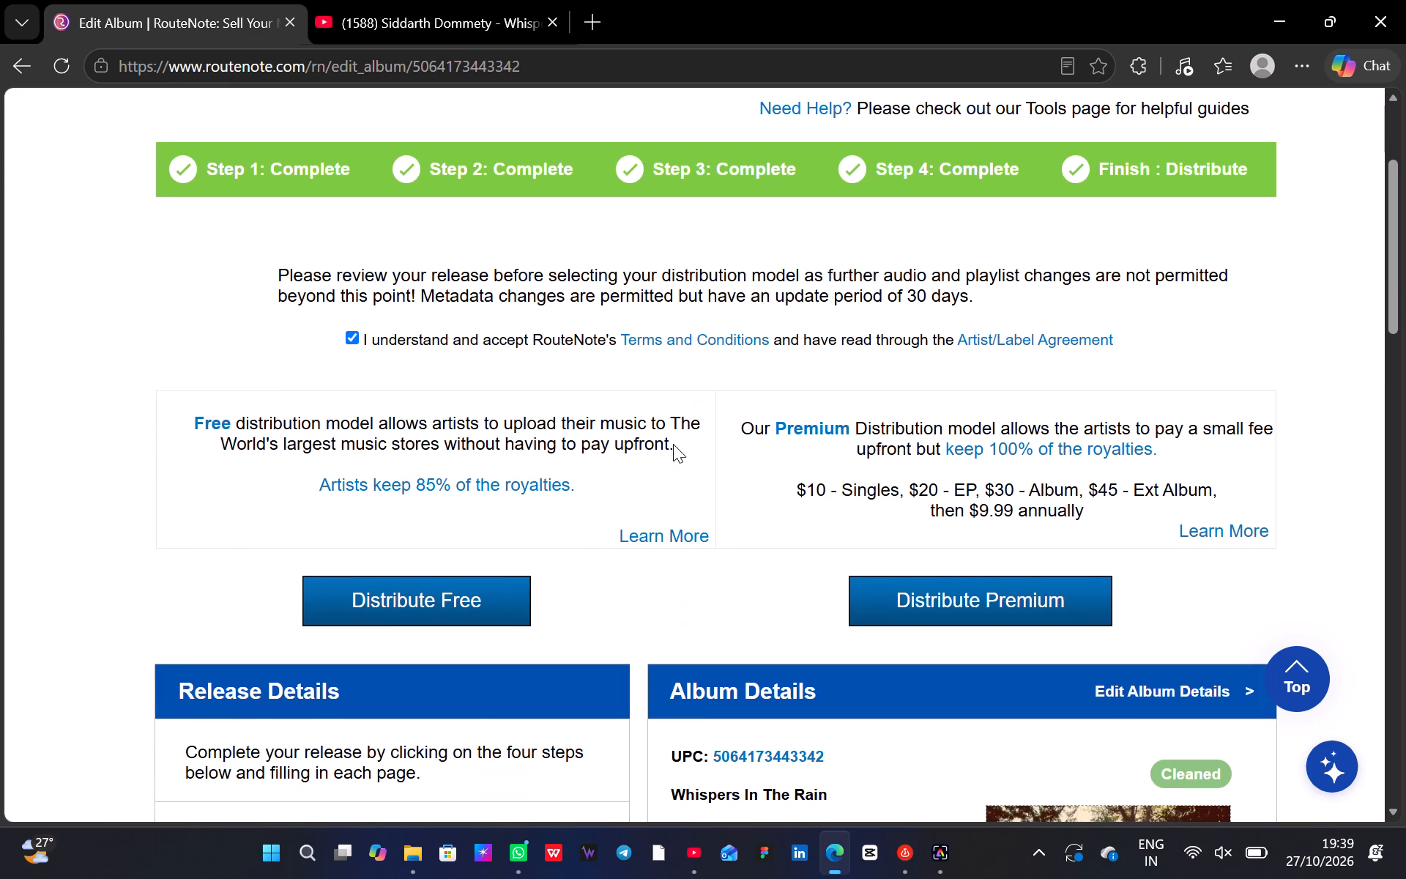
{"action": "scroll", "coordinate": [668, 446], "scroll_direction": "up", "scroll_amount": 2}
{"action": "scroll", "coordinate": [661, 442], "scroll_direction": "down", "scroll_amount": 5}
{"action": "scroll", "coordinate": [581, 452], "scroll_direction": "down", "scroll_amount": 9}
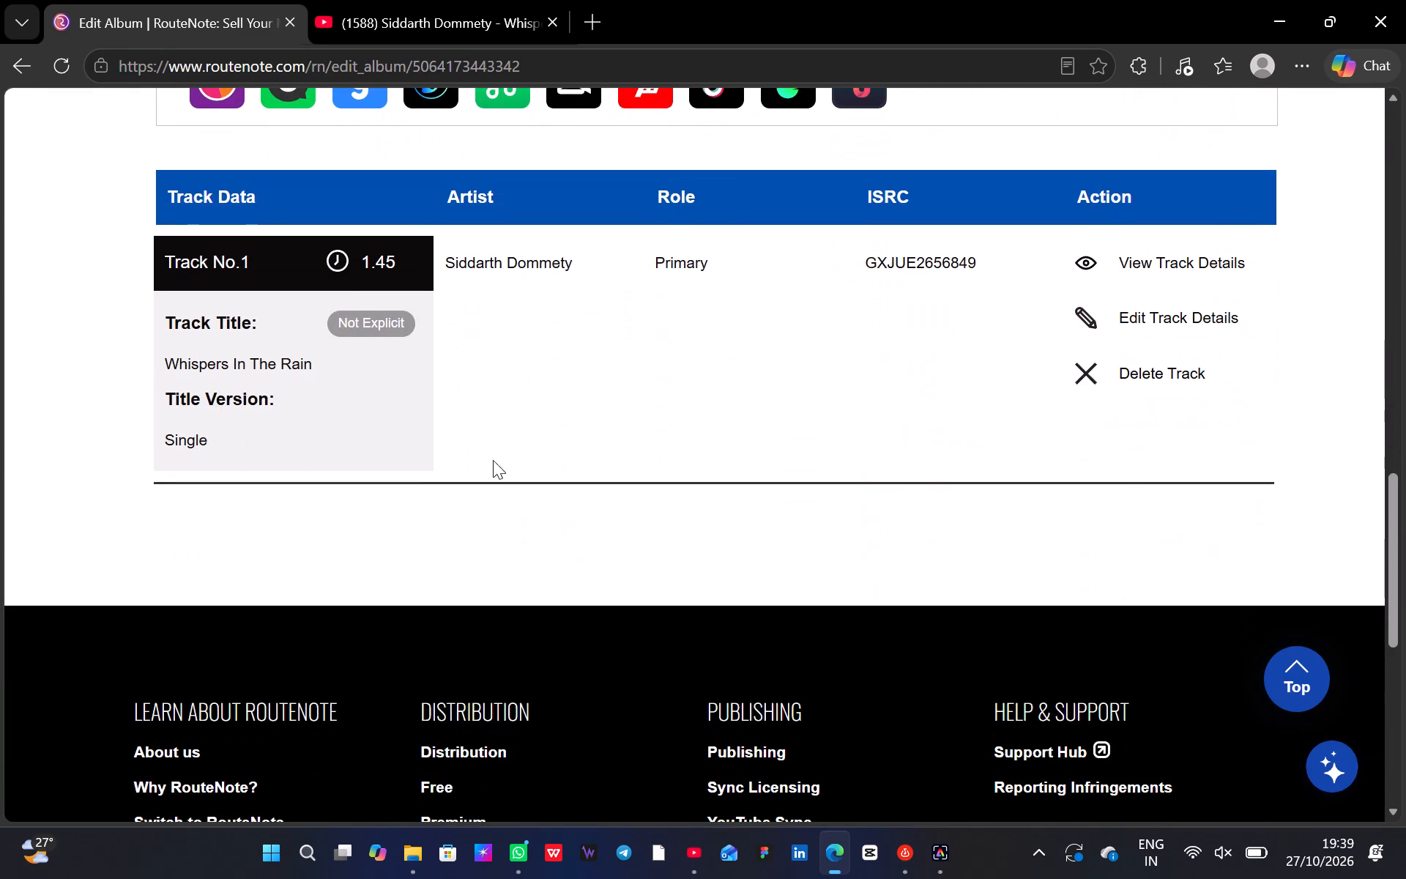
{"action": "scroll", "coordinate": [441, 486], "scroll_direction": "up", "scroll_amount": 7}
{"action": "scroll", "coordinate": [440, 487], "scroll_direction": "down", "scroll_amount": 5}
{"action": "scroll", "coordinate": [440, 493], "scroll_direction": "up", "scroll_amount": 7}
Distribute the release with the Free Distribution plan and complete it.
{"action": "left_click", "coordinate": [415, 272]}
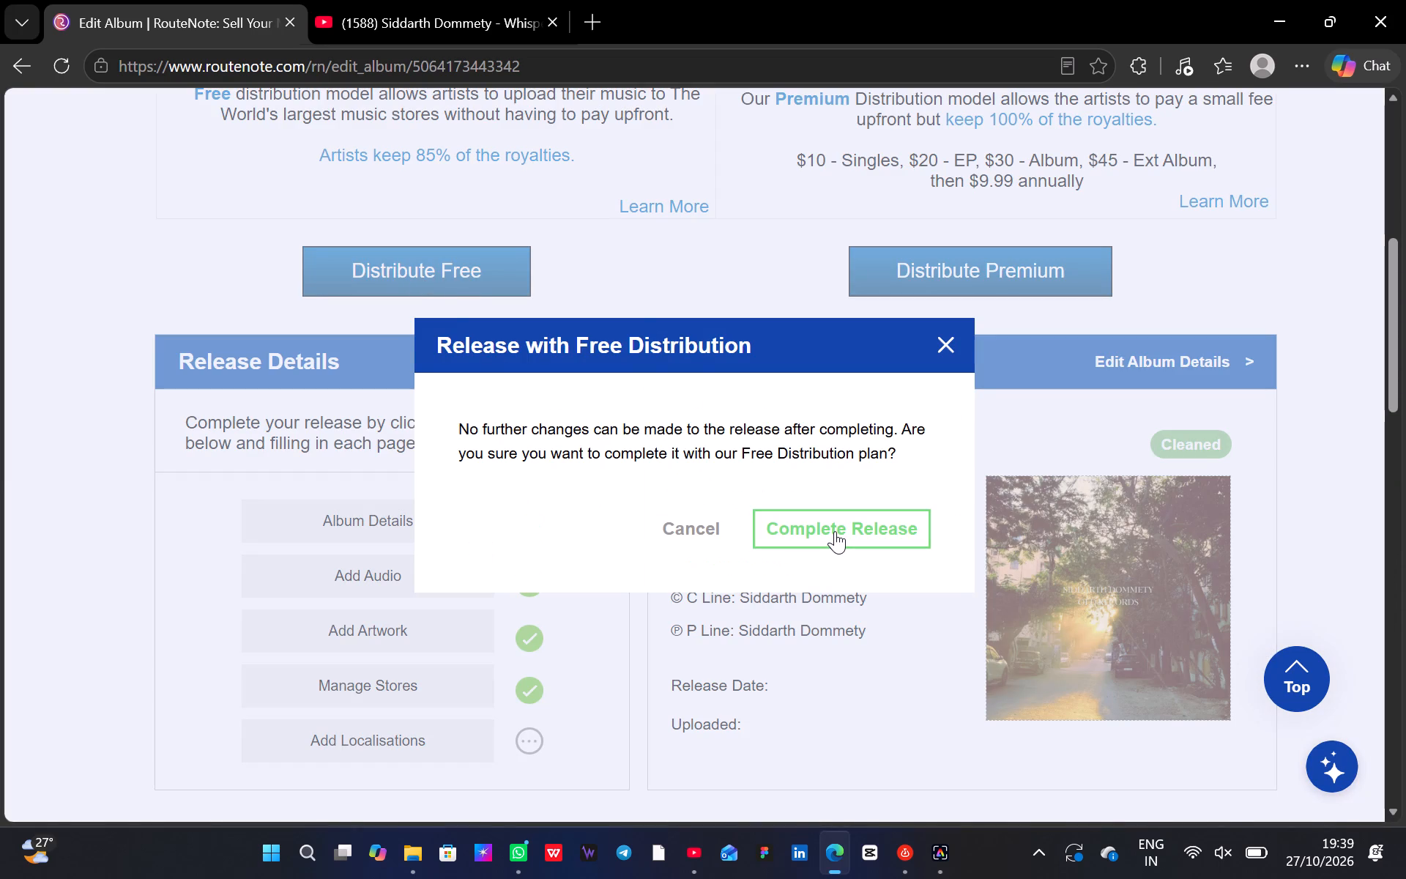
{"action": "left_click", "coordinate": [835, 531]}
{"action": "scroll", "coordinate": [784, 474], "scroll_direction": "up", "scroll_amount": 4}
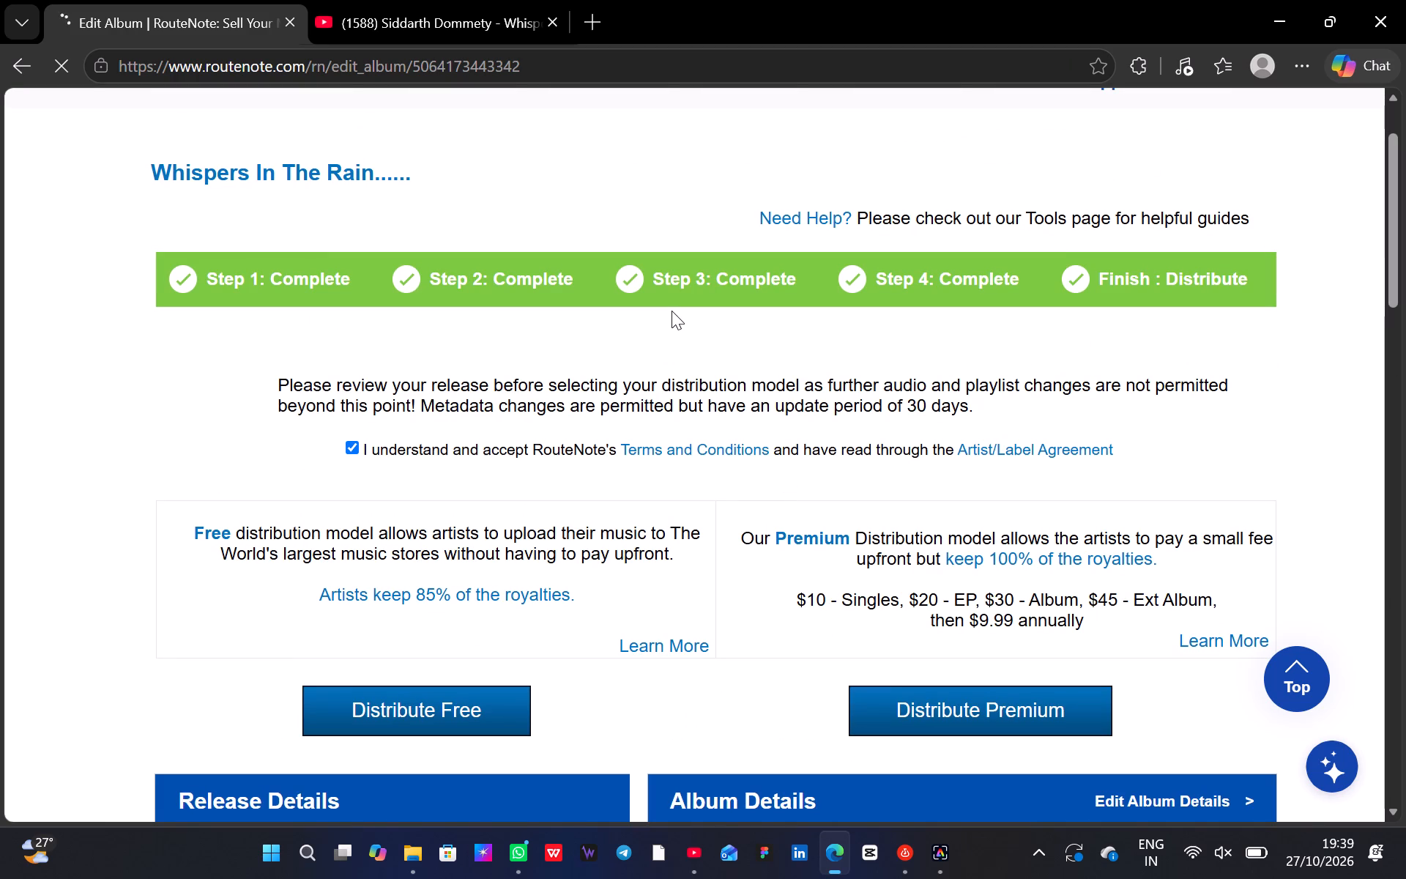
{"action": "scroll", "coordinate": [671, 311], "scroll_direction": "up", "scroll_amount": 4}
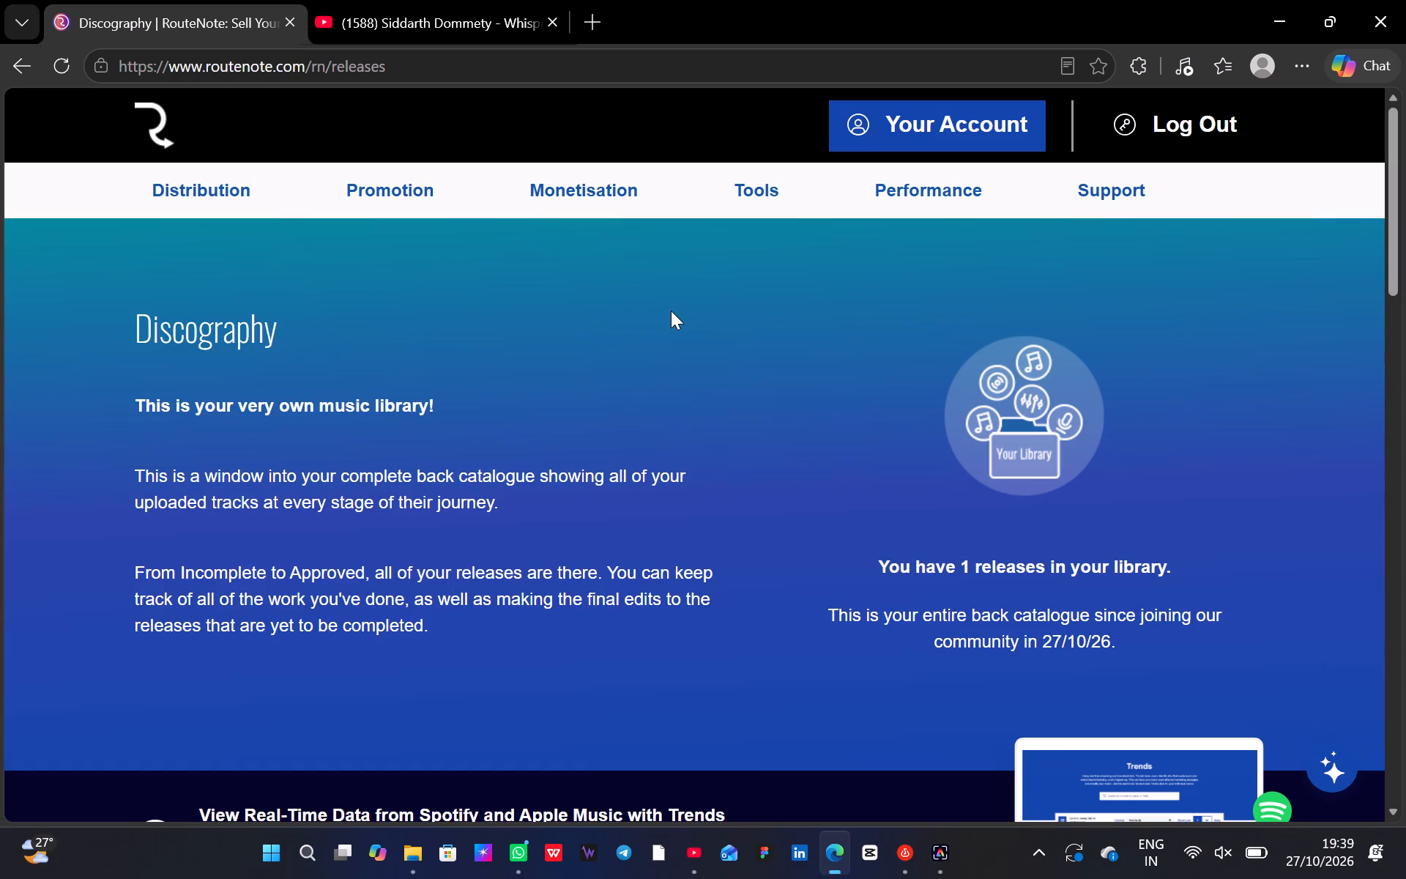
Check the Whispers In The Rain entry and its tracklist among the In Review releases in the discography.
{"action": "scroll", "coordinate": [671, 311], "scroll_direction": "down", "scroll_amount": 1}
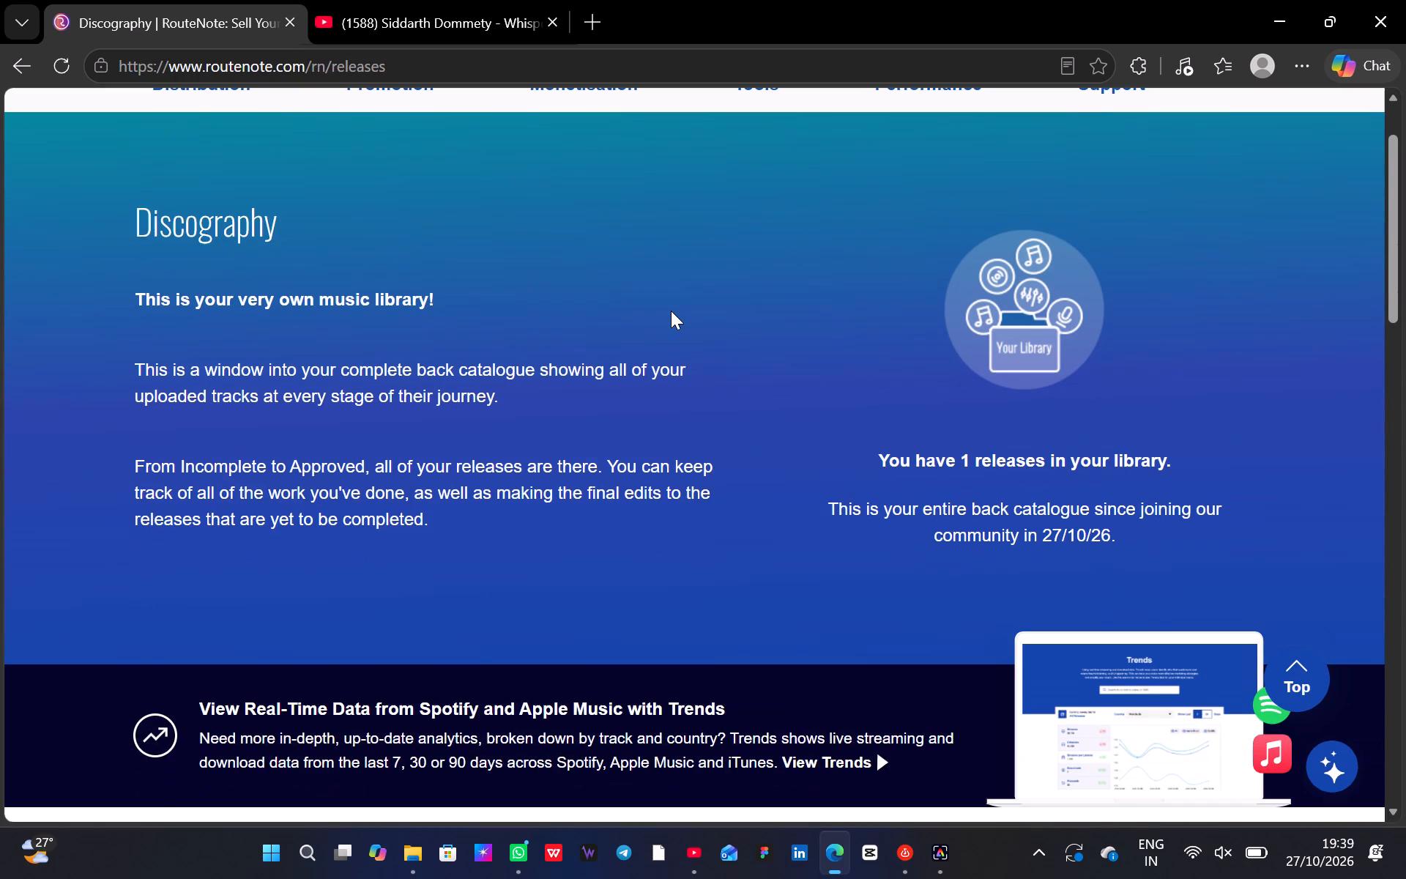
{"action": "scroll", "coordinate": [671, 311], "scroll_direction": "down", "scroll_amount": 7}
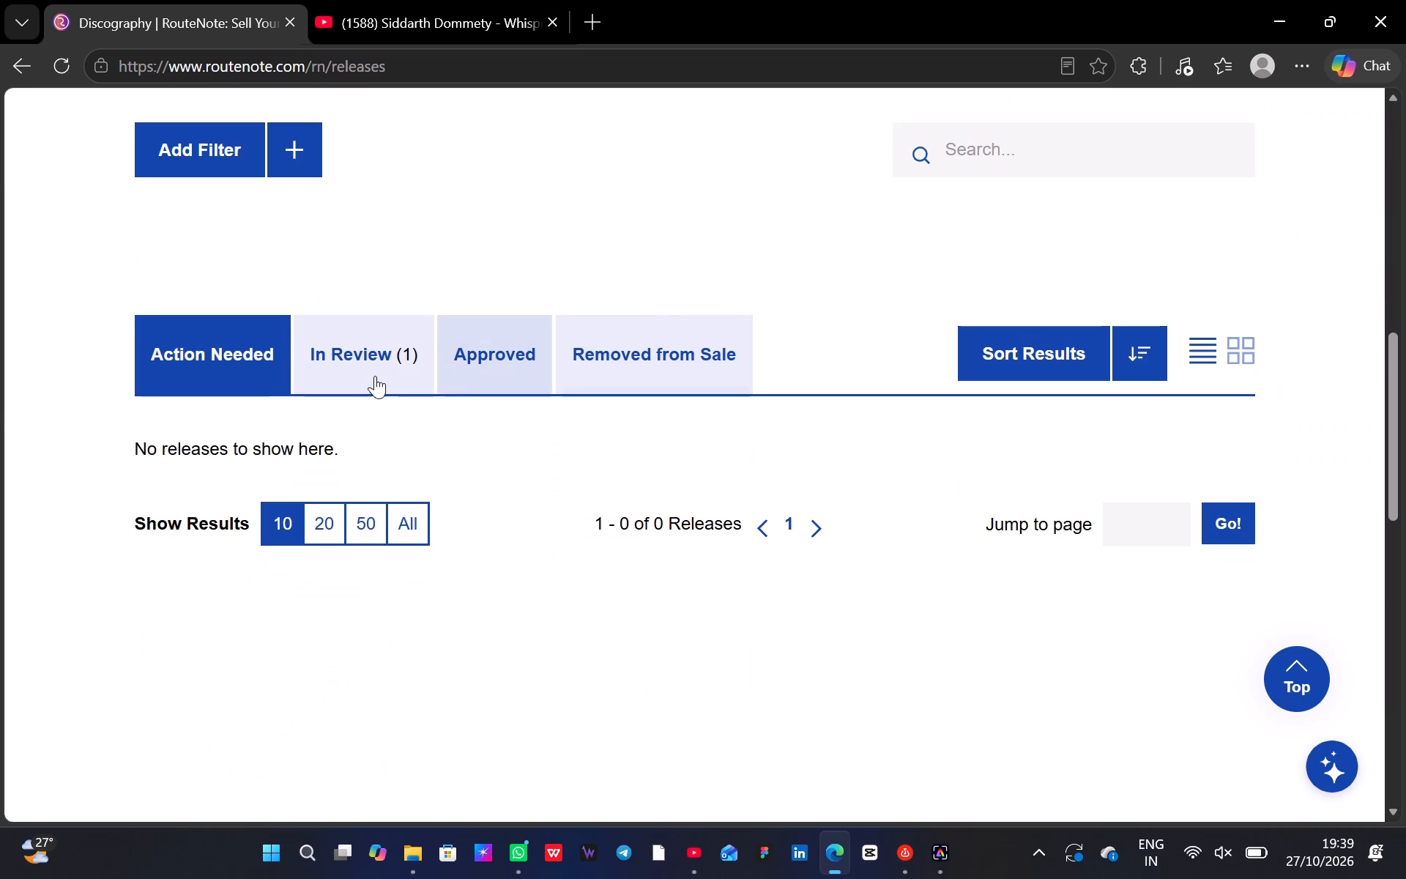
{"action": "left_click", "coordinate": [373, 374]}
{"action": "scroll", "coordinate": [746, 252], "scroll_direction": "down", "scroll_amount": 1}
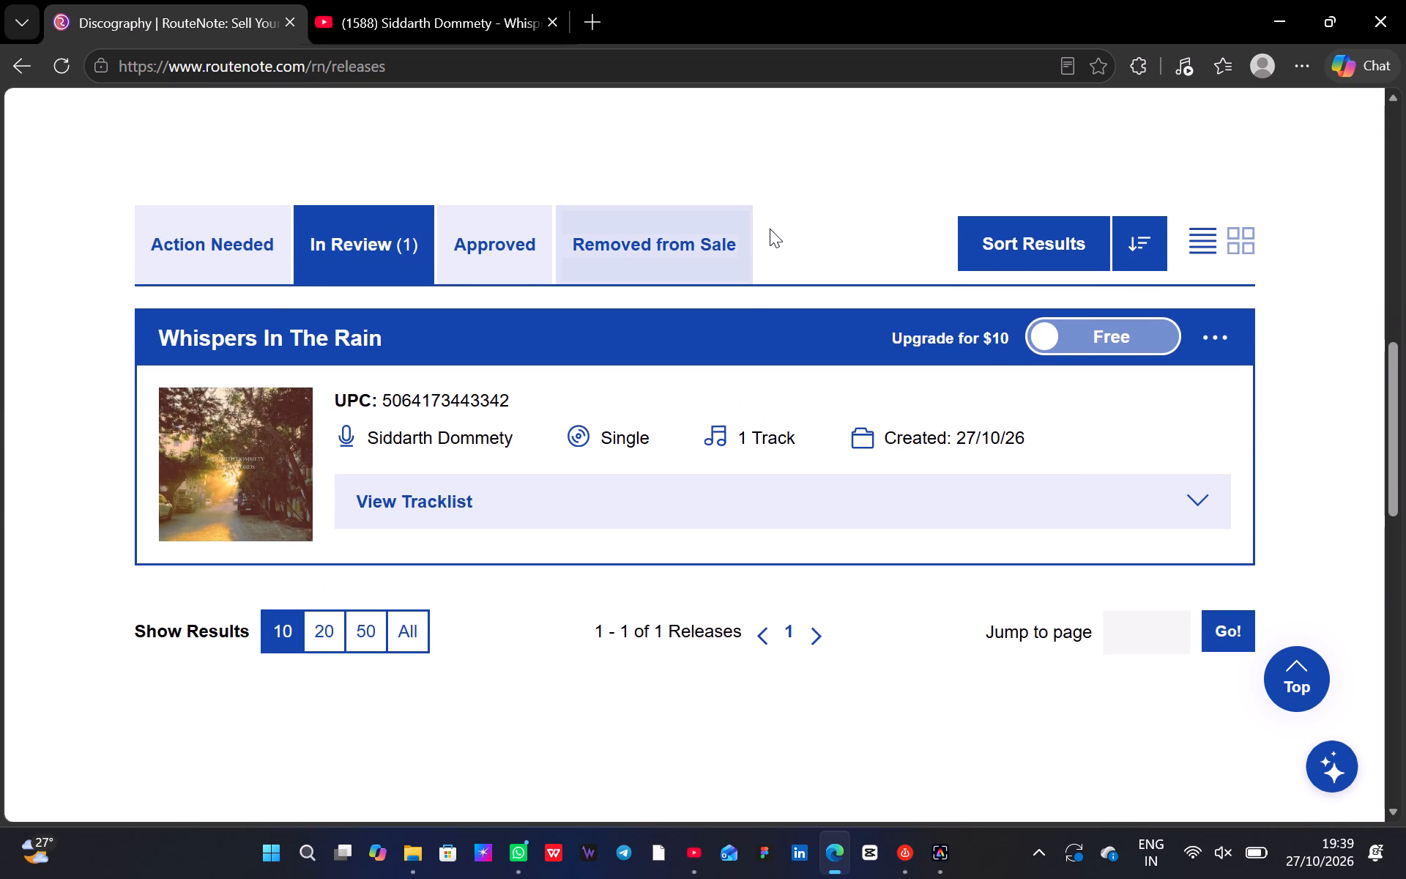
{"action": "left_click", "coordinate": [810, 474]}
{"action": "scroll", "coordinate": [778, 394], "scroll_direction": "down", "scroll_amount": 1}
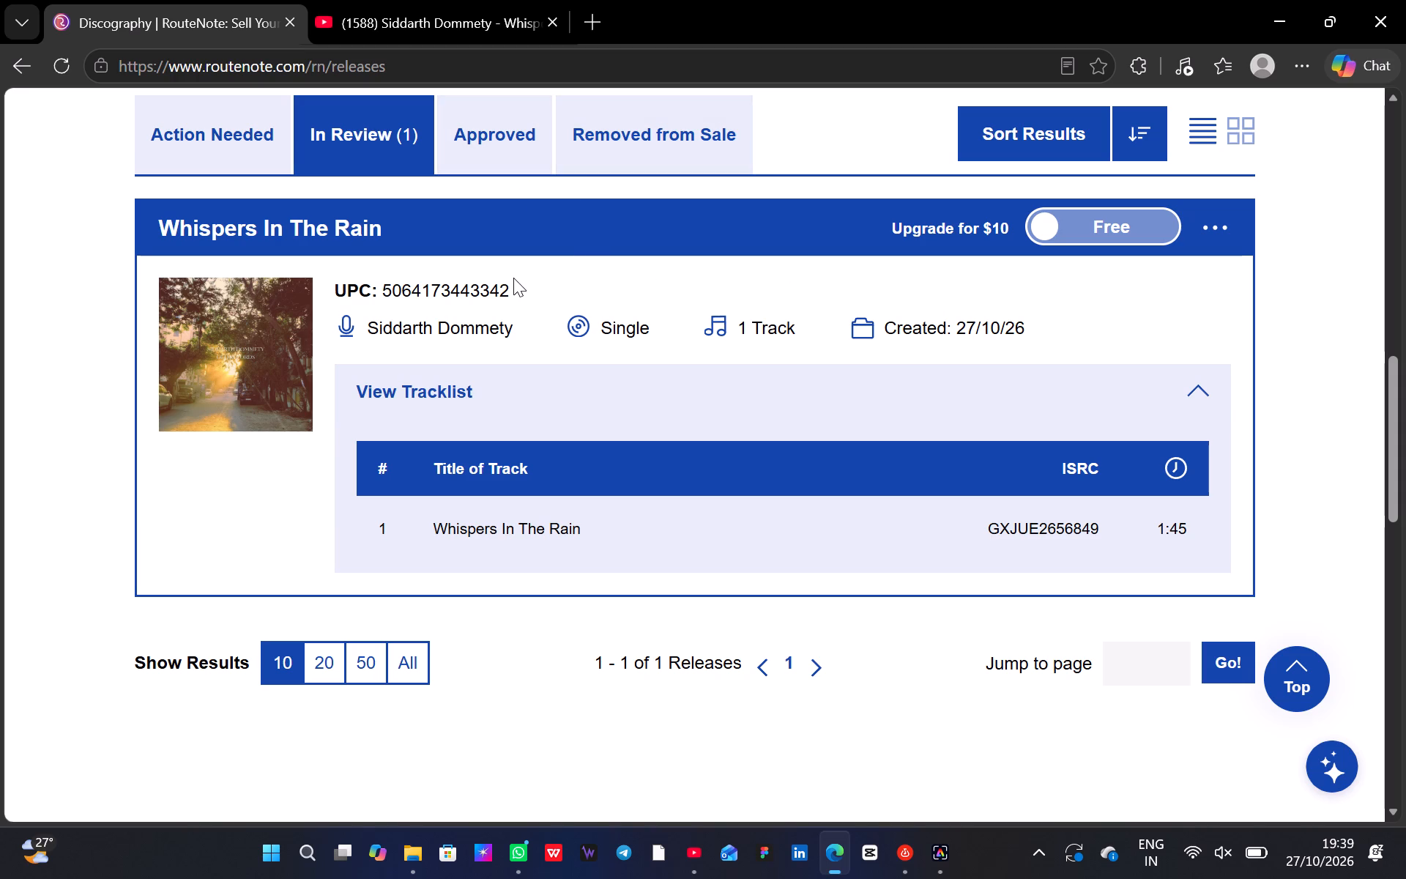
{"action": "scroll", "coordinate": [513, 278], "scroll_direction": "up", "scroll_amount": 2}
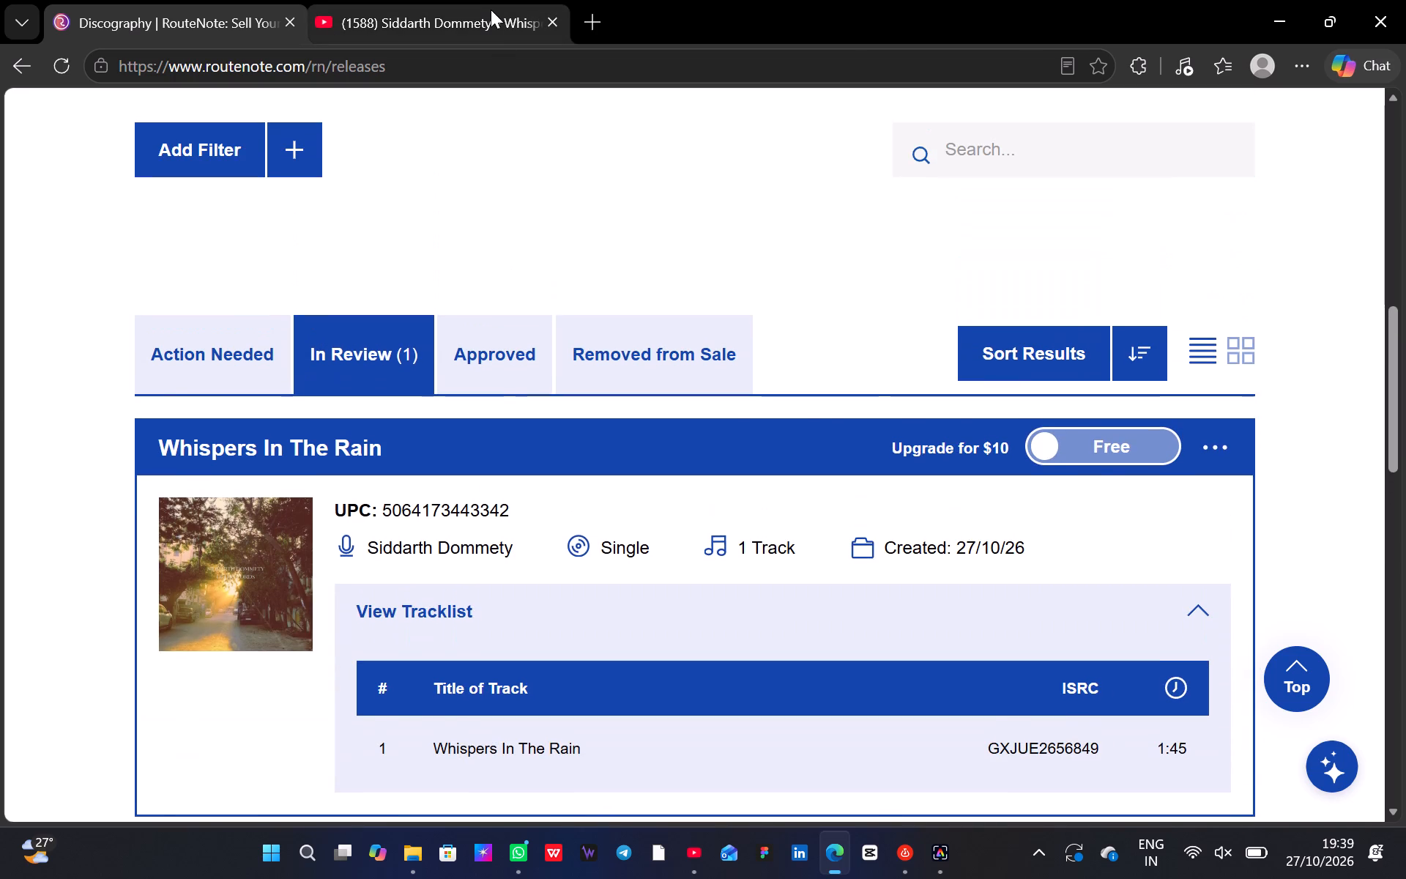
Switch to YouTube and open the Sunset Tale (Official Audio) video from the Personal Favourite playlist.
{"action": "left_click", "coordinate": [491, 10]}
{"action": "left_click", "coordinate": [15, 80]}
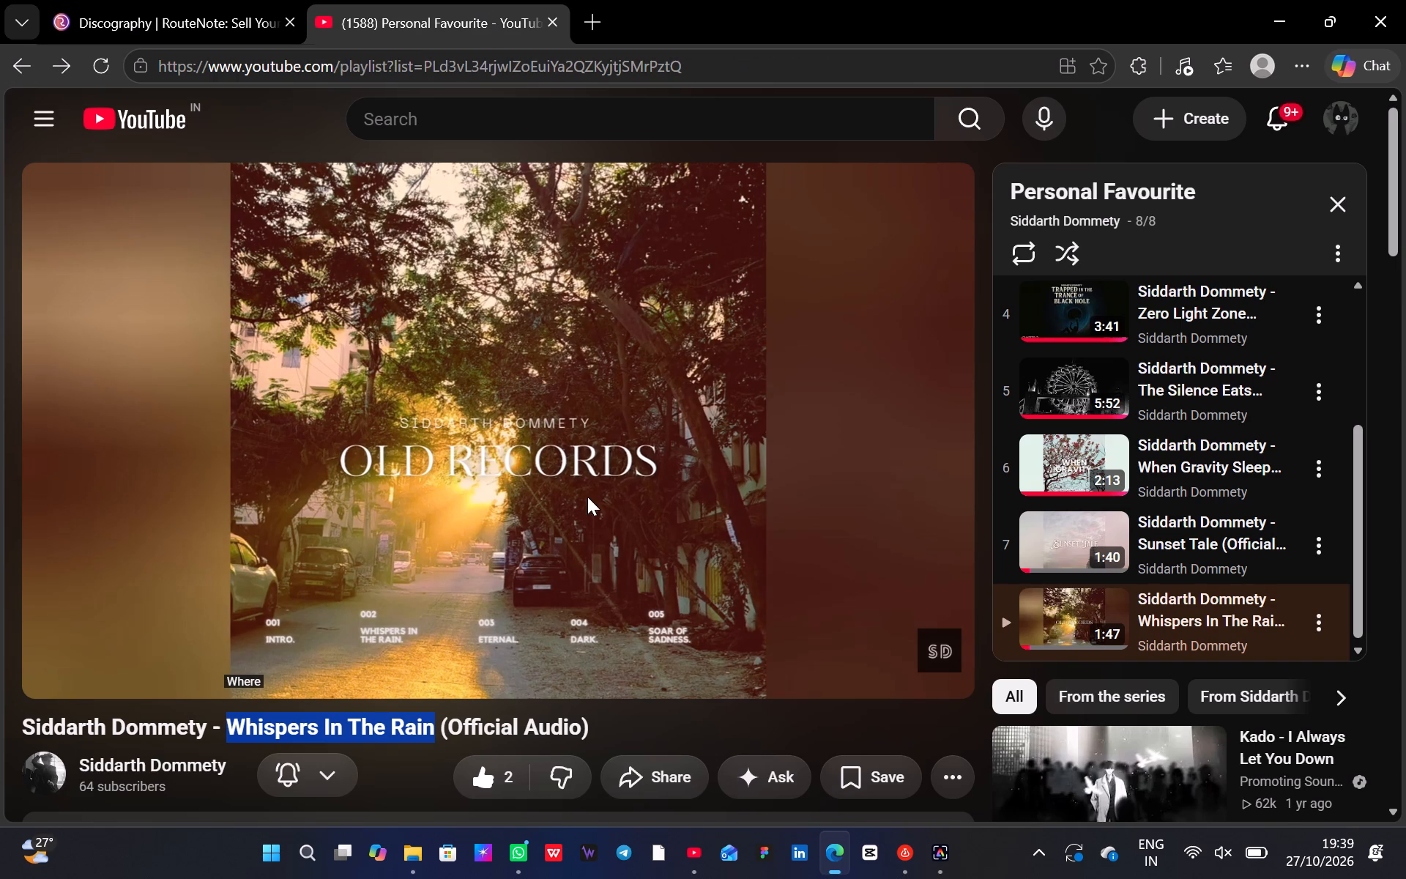
{"action": "scroll", "coordinate": [691, 540], "scroll_direction": "down", "scroll_amount": 5}
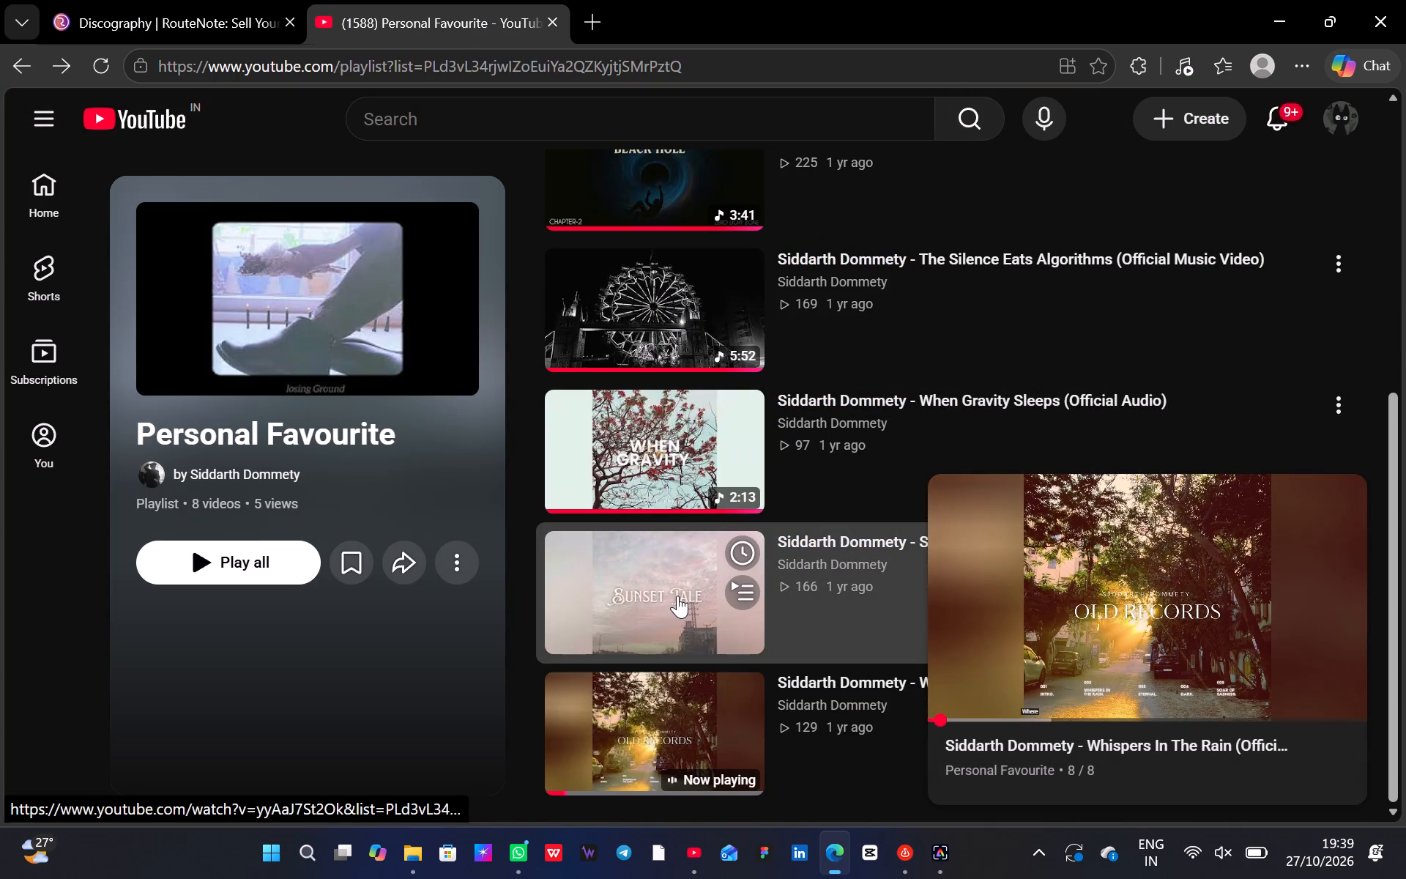
{"action": "left_click", "coordinate": [677, 596]}
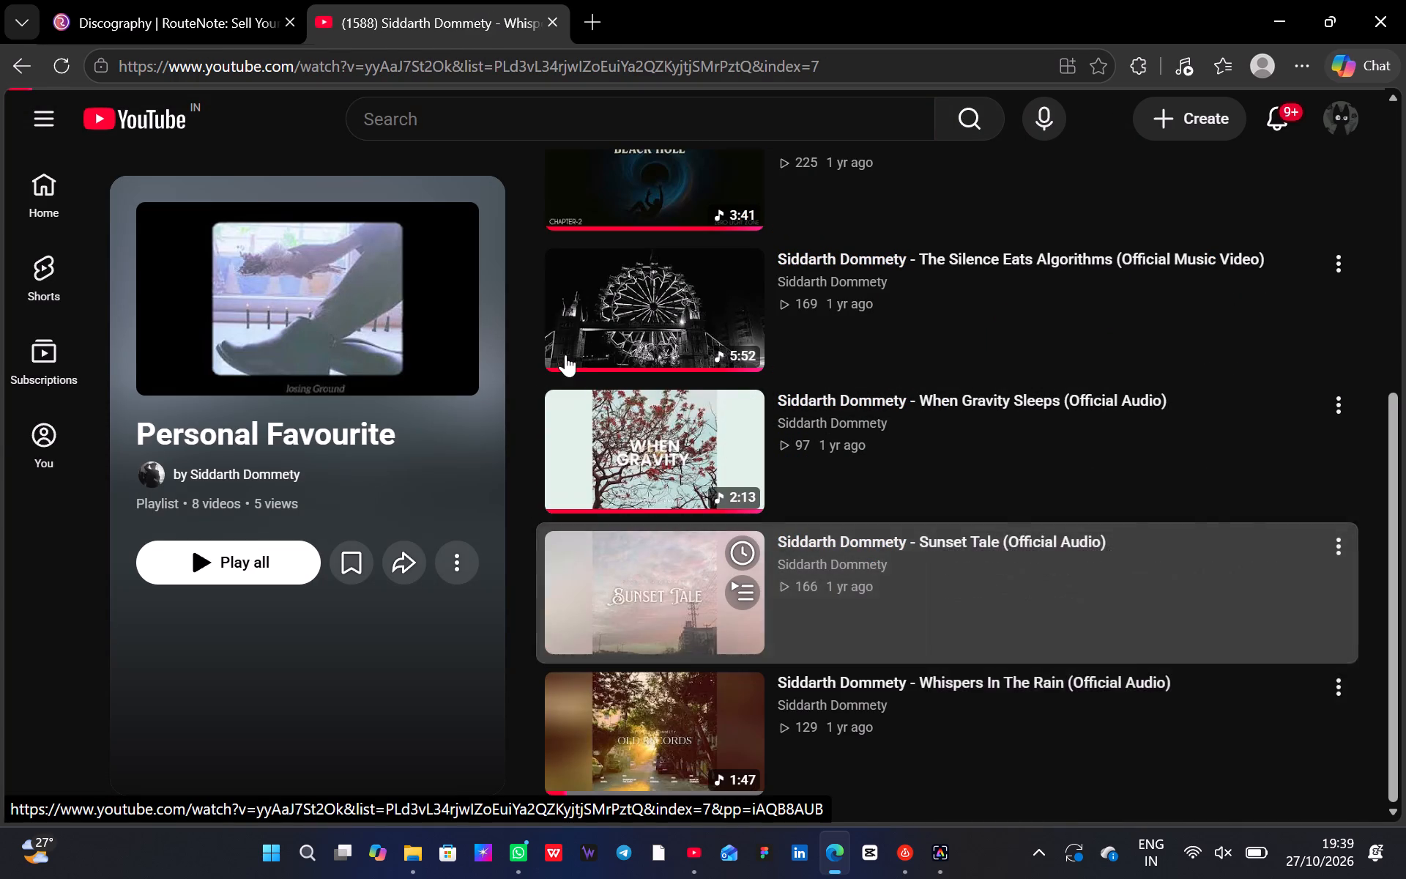
{"action": "left_click", "coordinate": [565, 354]}
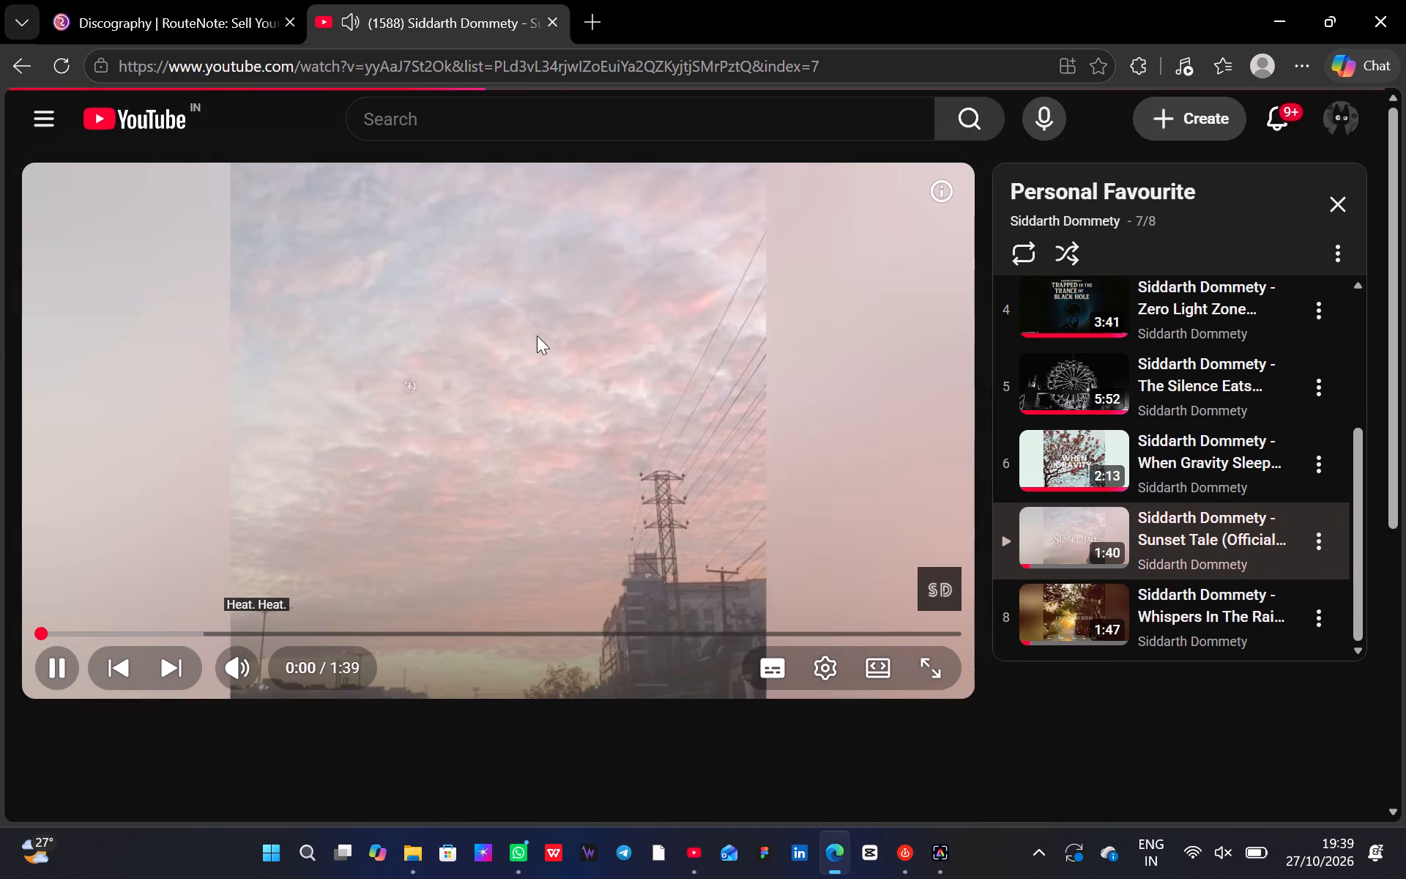
{"action": "left_click", "coordinate": [477, 338]}
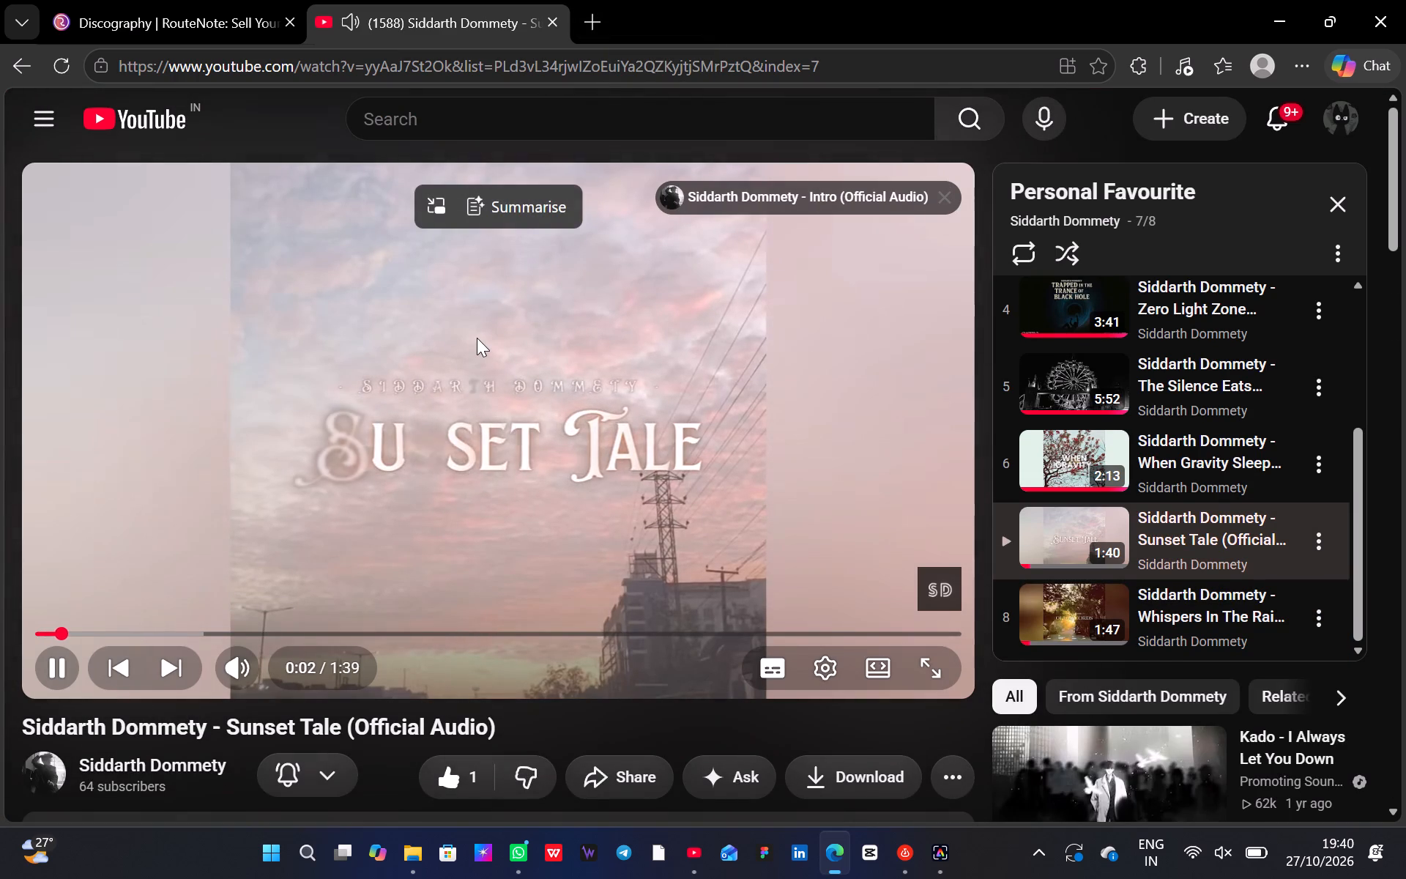
Copy the song title from the YouTube video and create a new RouteNote release titled Sunset Tale.
{"action": "left_click_drag", "start_coordinate": [231, 724], "coordinate": [270, 728]}
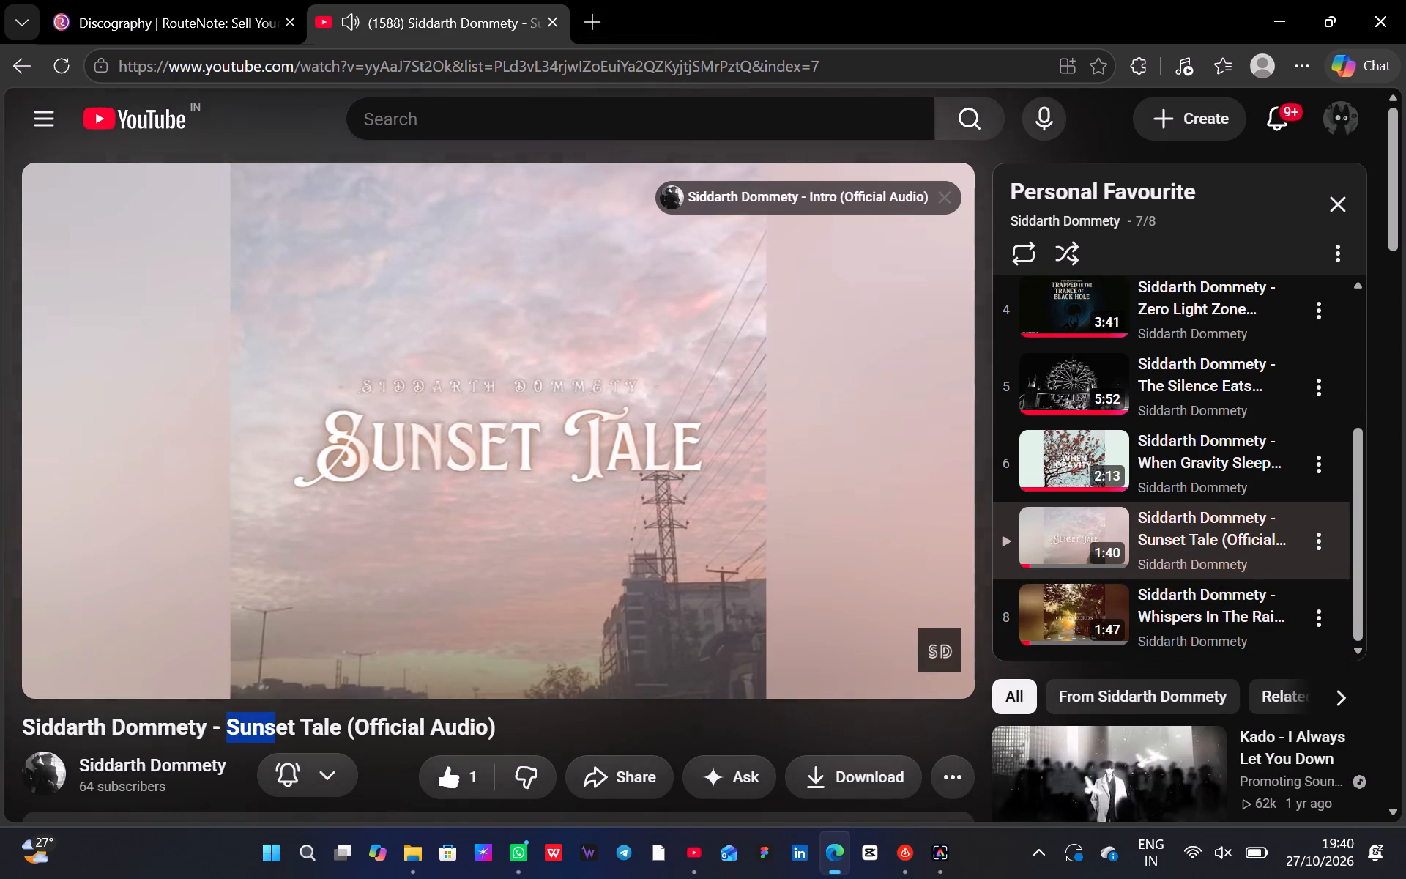
{"action": "left_click_drag", "start_coordinate": [270, 728], "coordinate": [338, 738]}
{"action": "key", "text": "ctrl+c"}
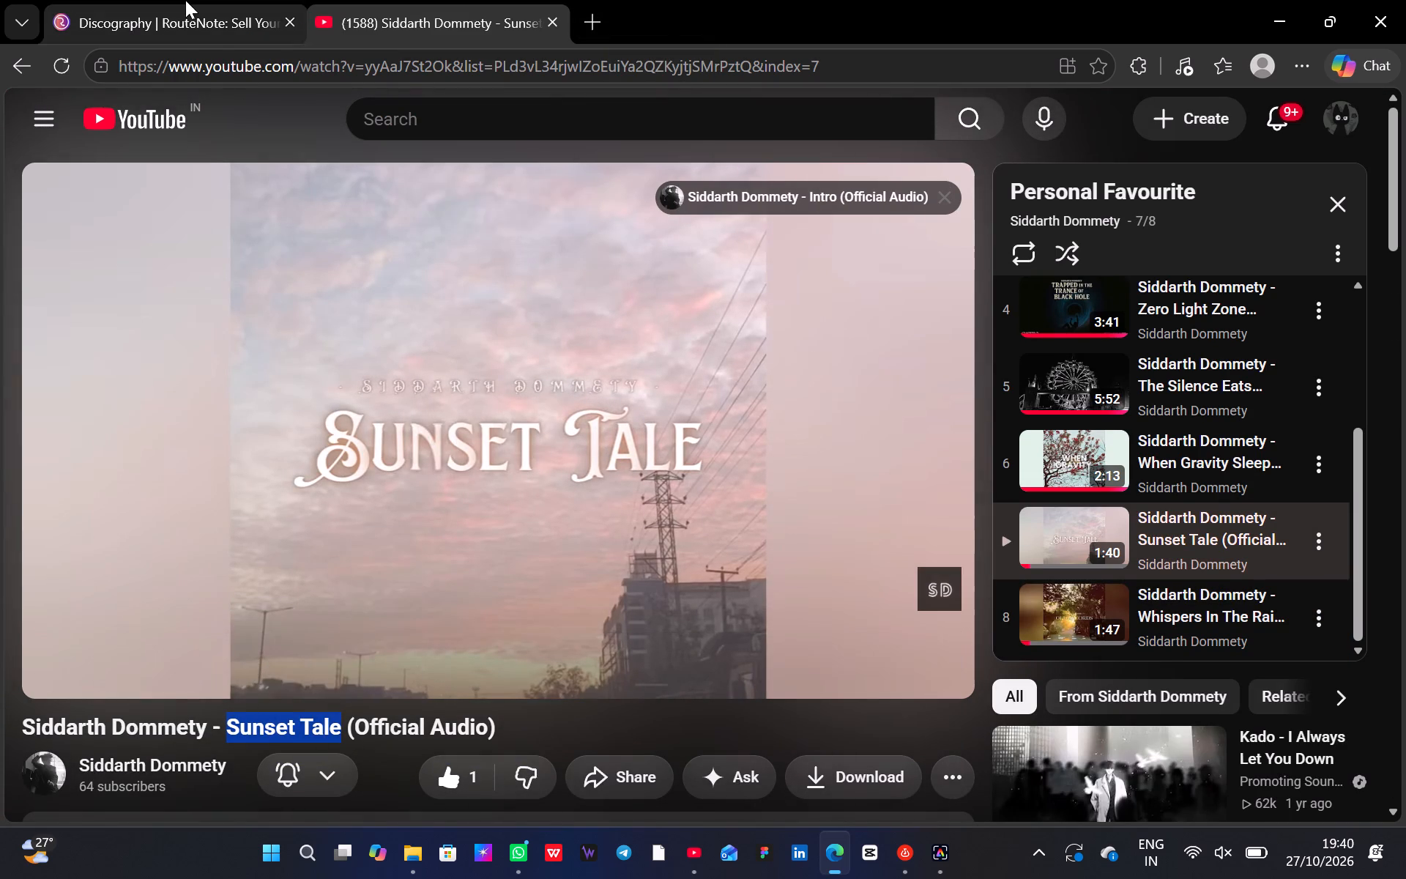
{"action": "left_click", "coordinate": [185, 0]}
{"action": "scroll", "coordinate": [694, 289], "scroll_direction": "up", "scroll_amount": 6}
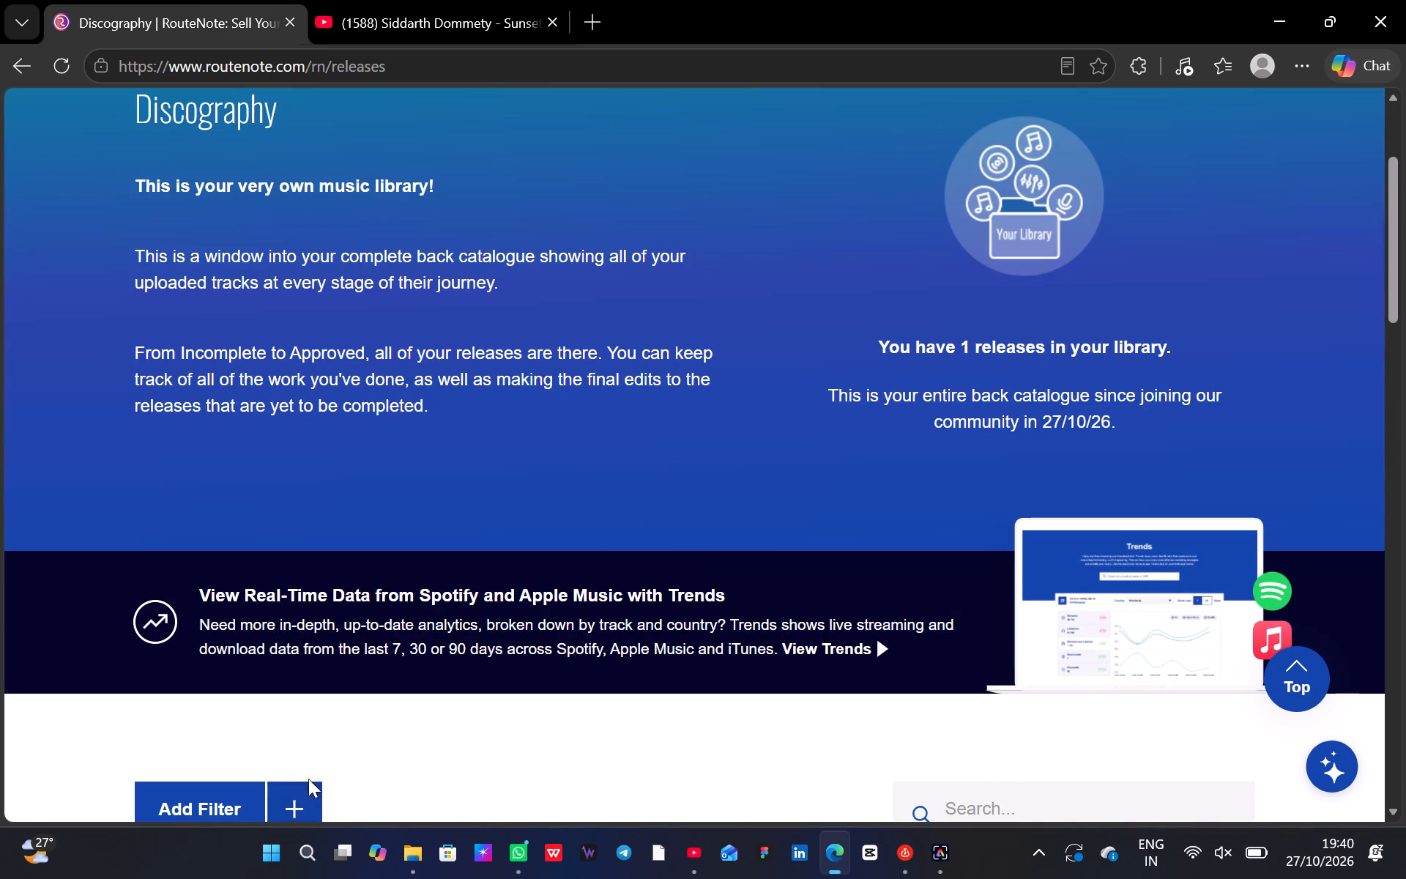
{"action": "left_click", "coordinate": [309, 788]}
{"action": "scroll", "coordinate": [482, 636], "scroll_direction": "up", "scroll_amount": 4}
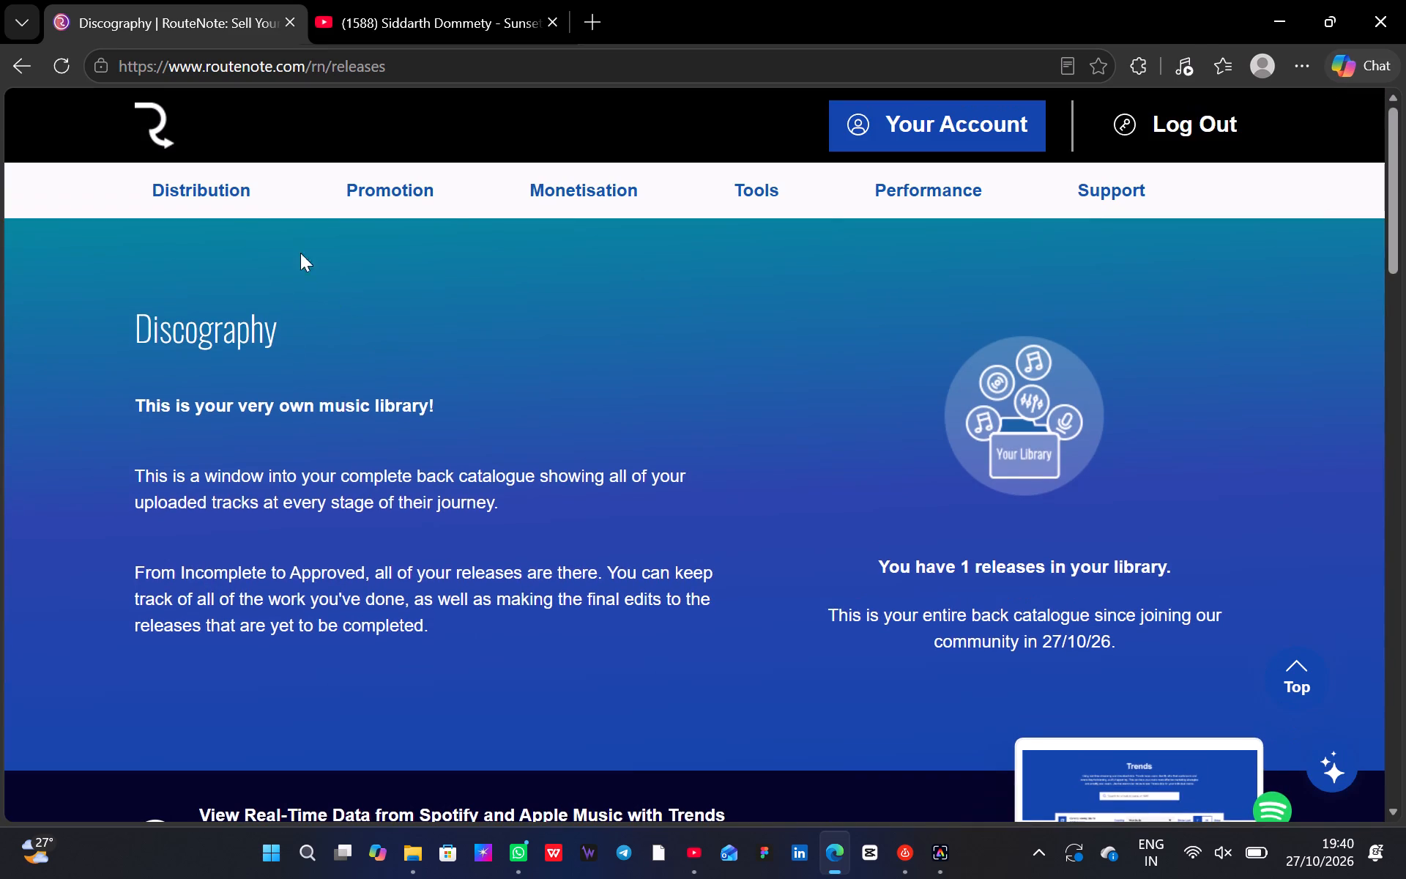
{"action": "left_click", "coordinate": [237, 246]}
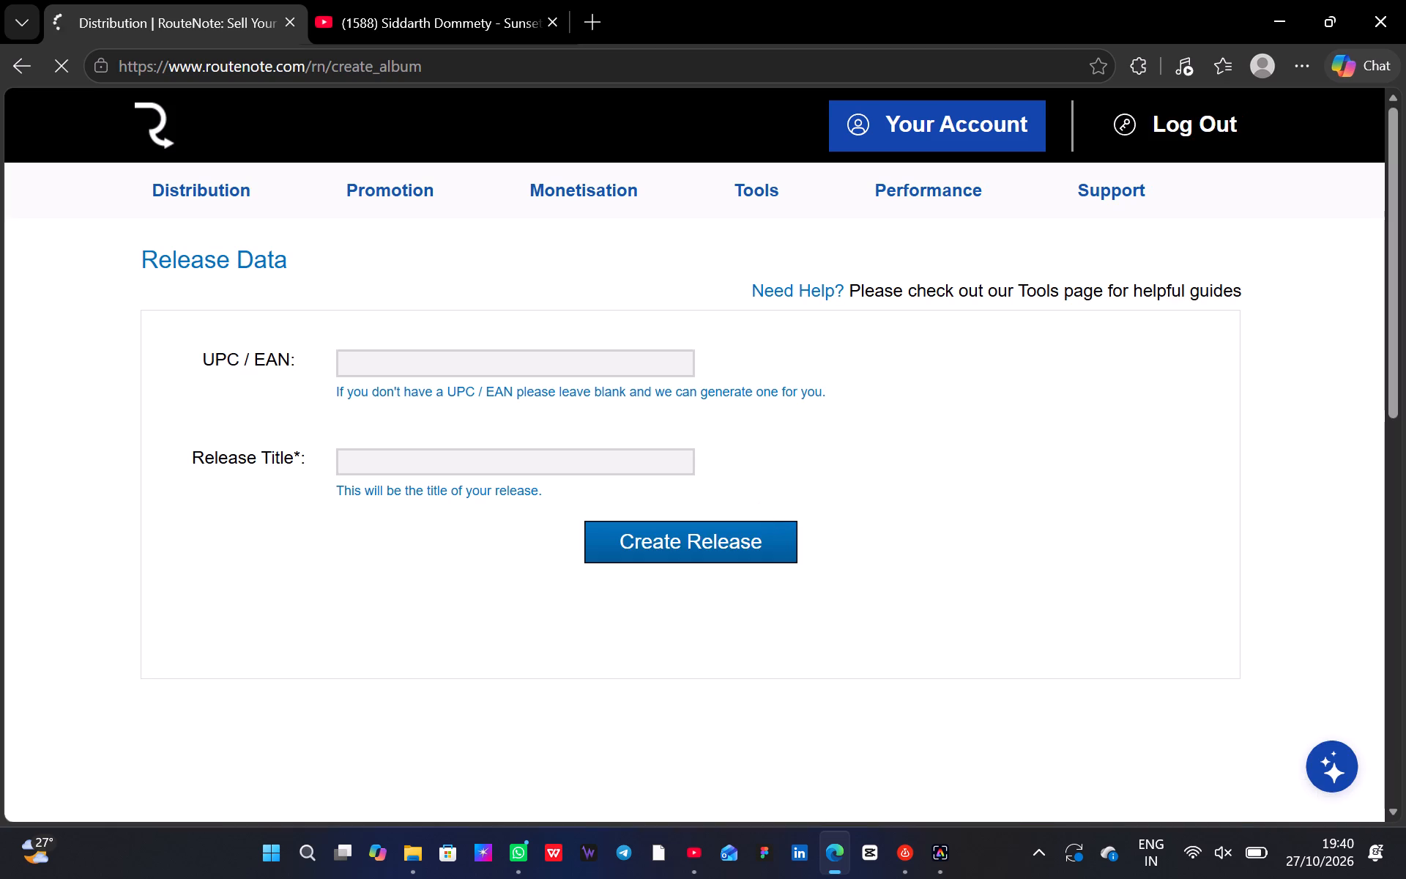
{"action": "left_click", "coordinate": [469, 461]}
{"action": "key", "text": "ctrl+v"}
{"action": "left_click", "coordinate": [678, 552]}
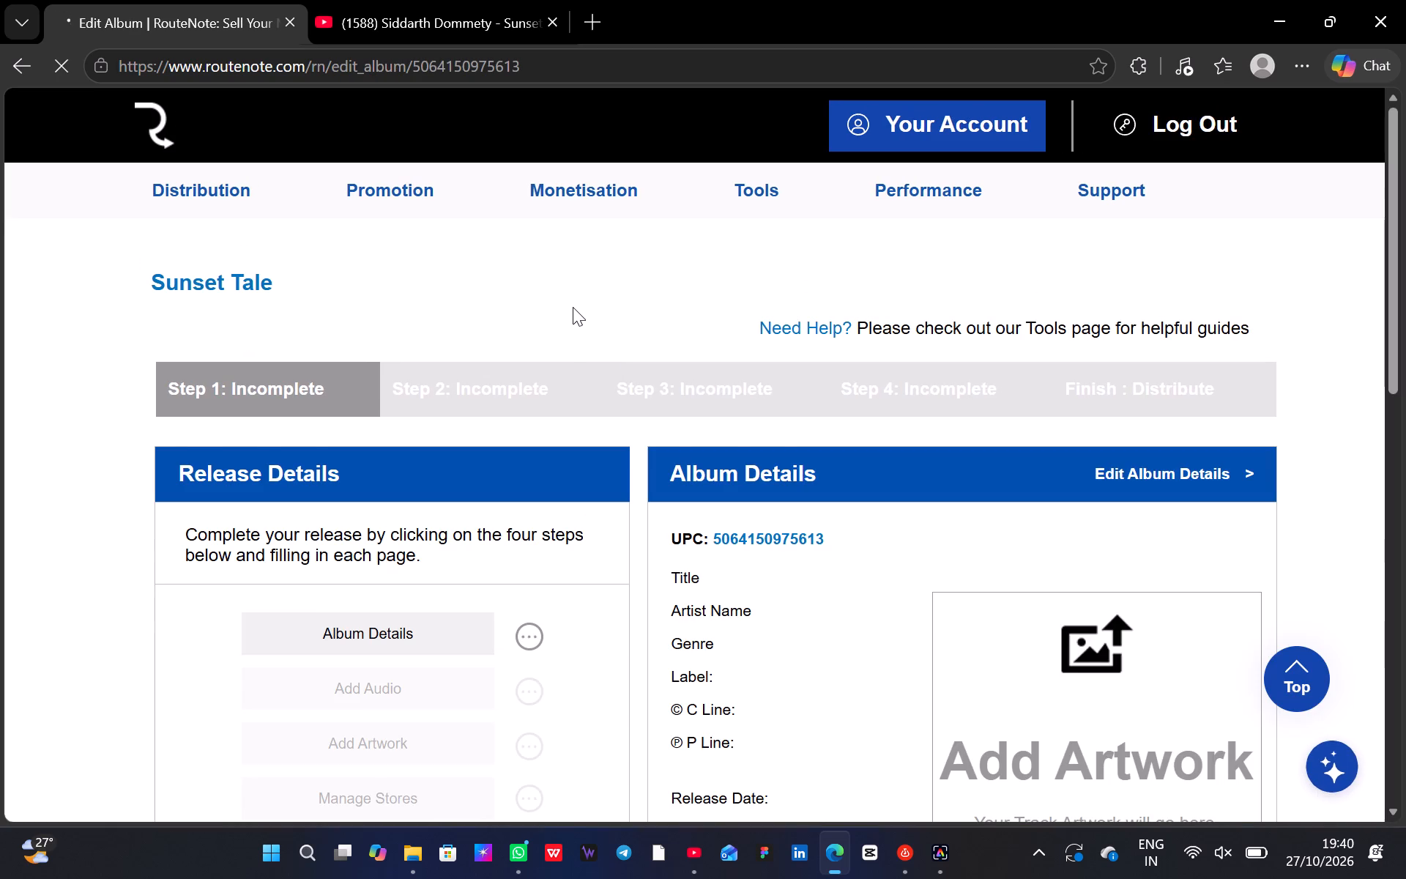
Open the release's album details, set the album version to Single, and mark it as containing no cover versions.
{"action": "scroll", "coordinate": [559, 354], "scroll_direction": "down", "scroll_amount": 2}
{"action": "left_click", "coordinate": [461, 401]}
{"action": "scroll", "coordinate": [461, 401], "scroll_direction": "up", "scroll_amount": 1}
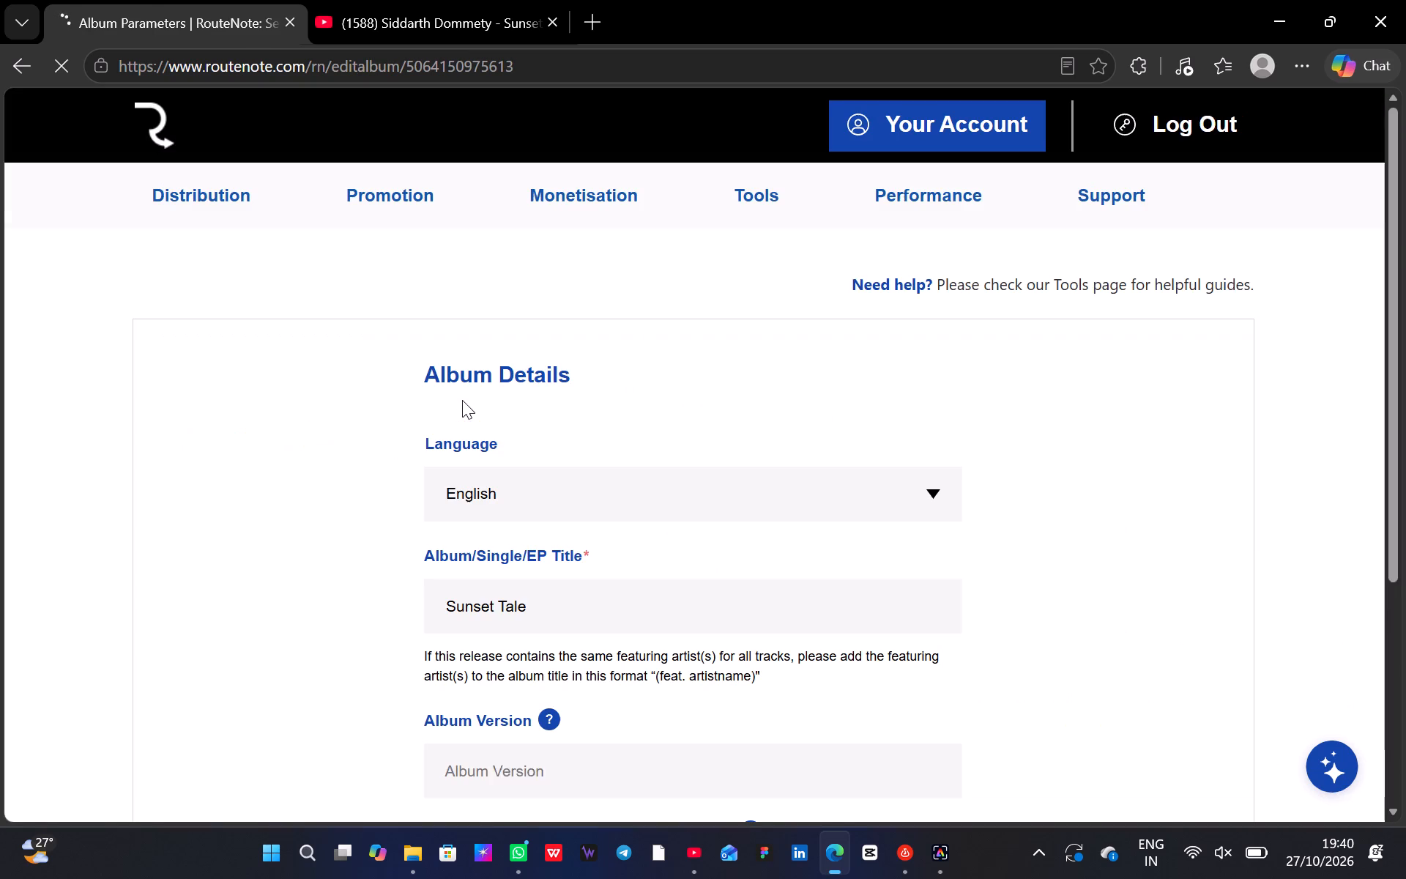
{"action": "scroll", "coordinate": [472, 417], "scroll_direction": "down", "scroll_amount": 2}
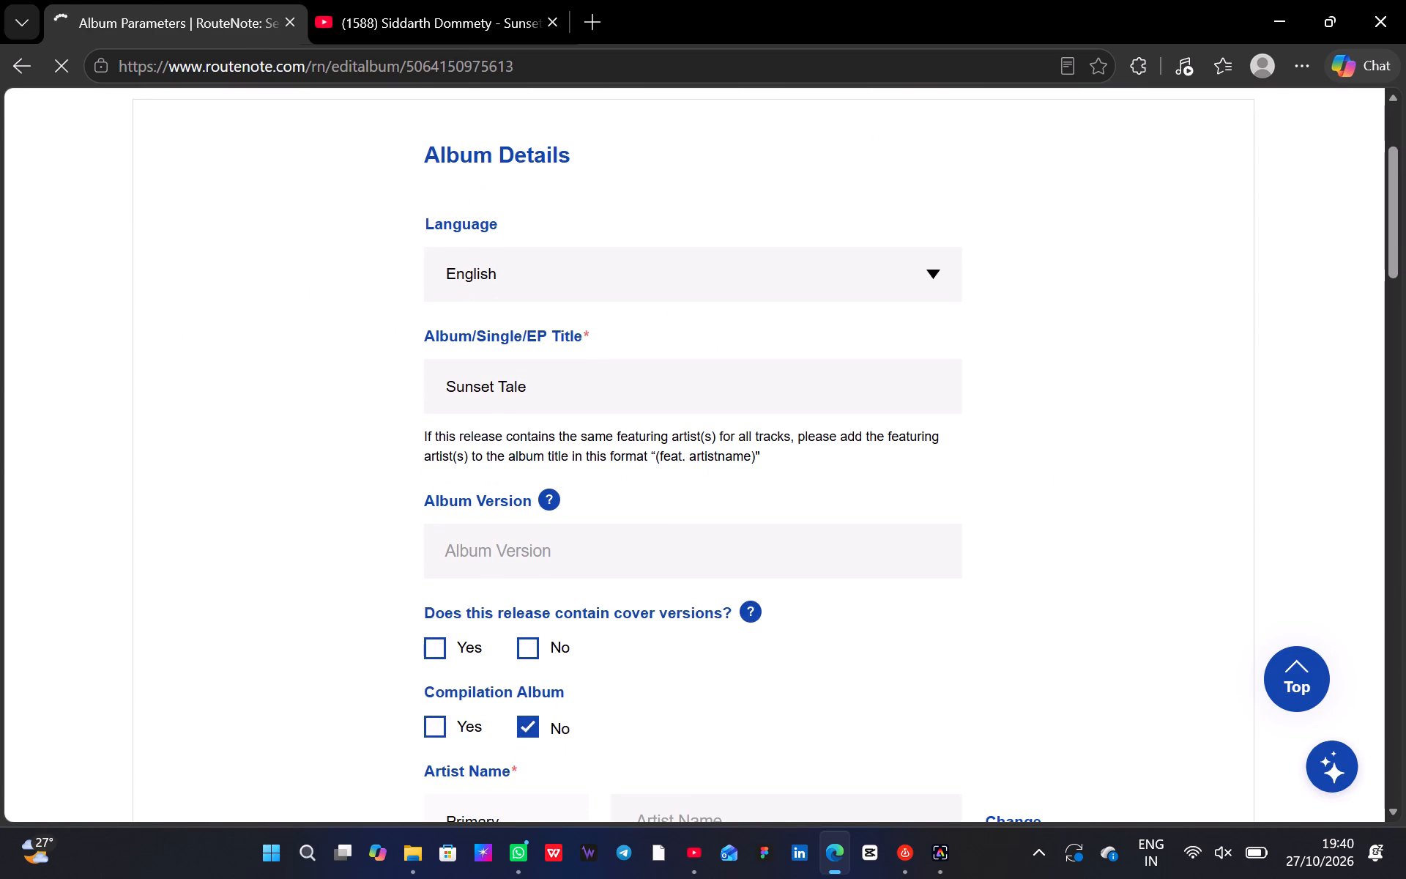
{"action": "left_click", "coordinate": [543, 542]}
{"action": "left_click", "coordinate": [554, 660]}
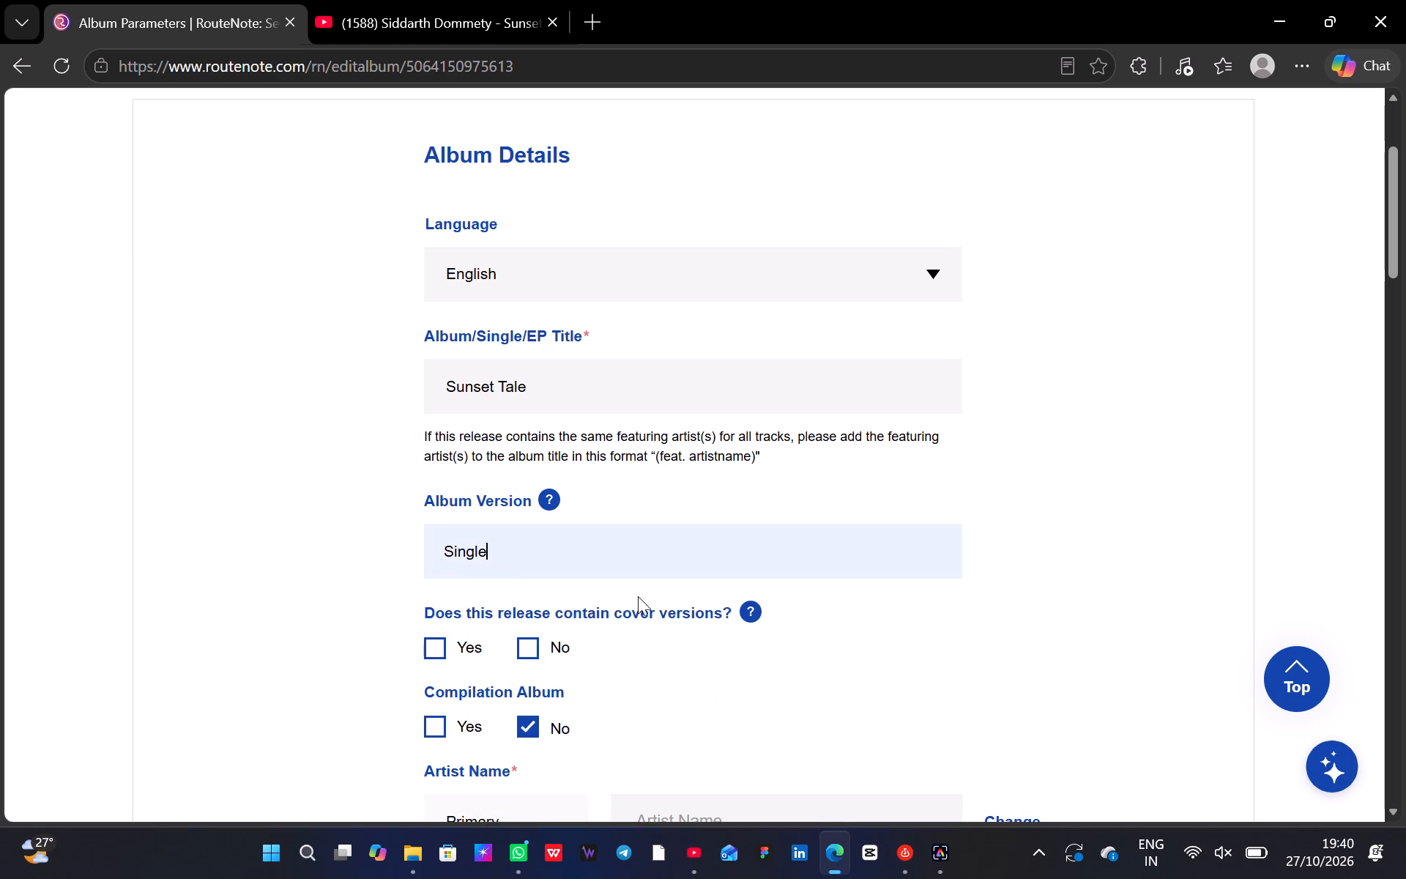
{"action": "scroll", "coordinate": [637, 596], "scroll_direction": "down", "scroll_amount": 2}
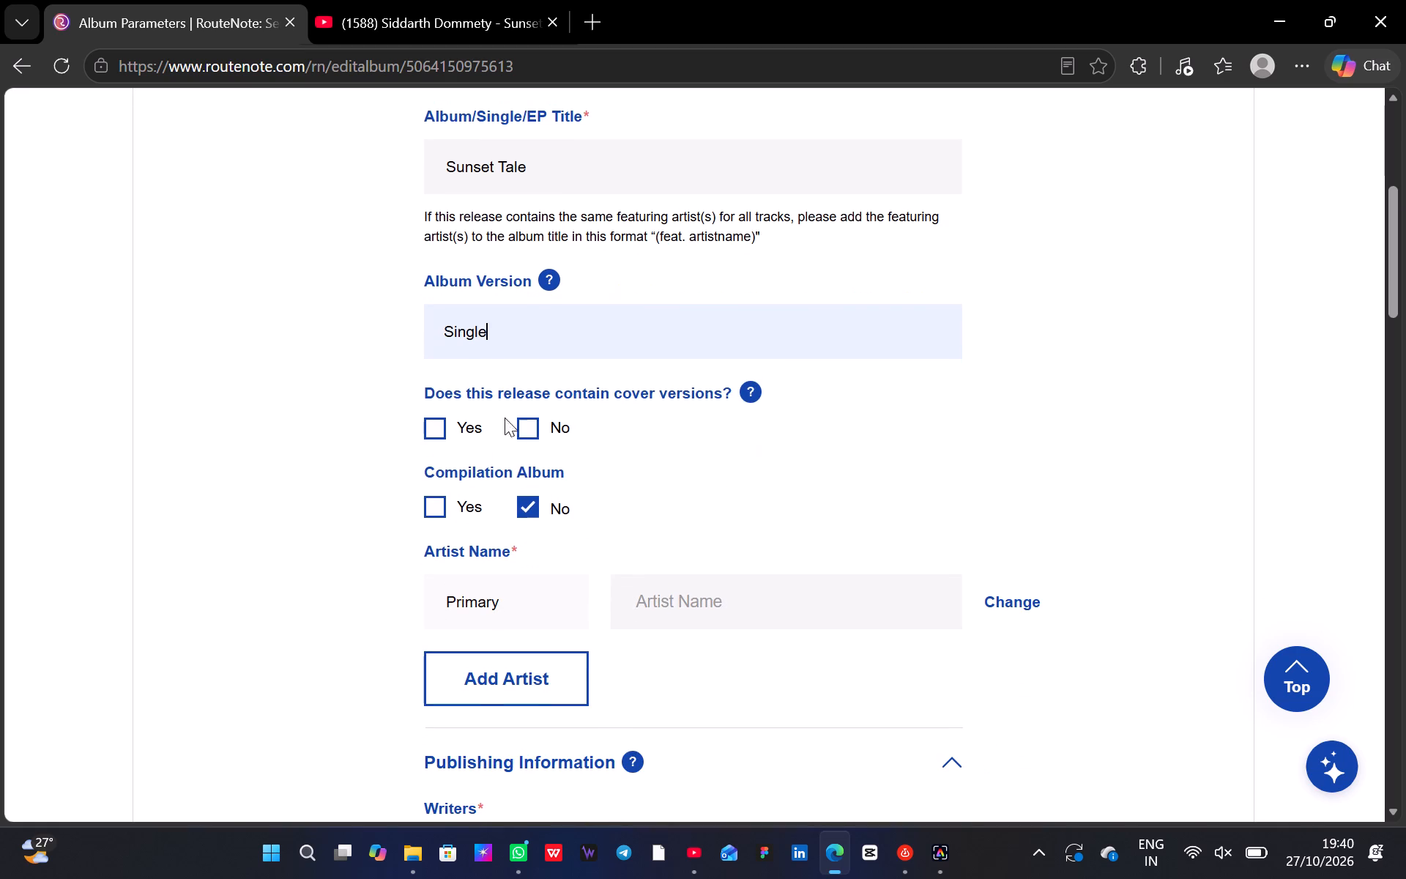
{"action": "left_click", "coordinate": [524, 434]}
{"action": "scroll", "coordinate": [674, 479], "scroll_direction": "down", "scroll_amount": 2}
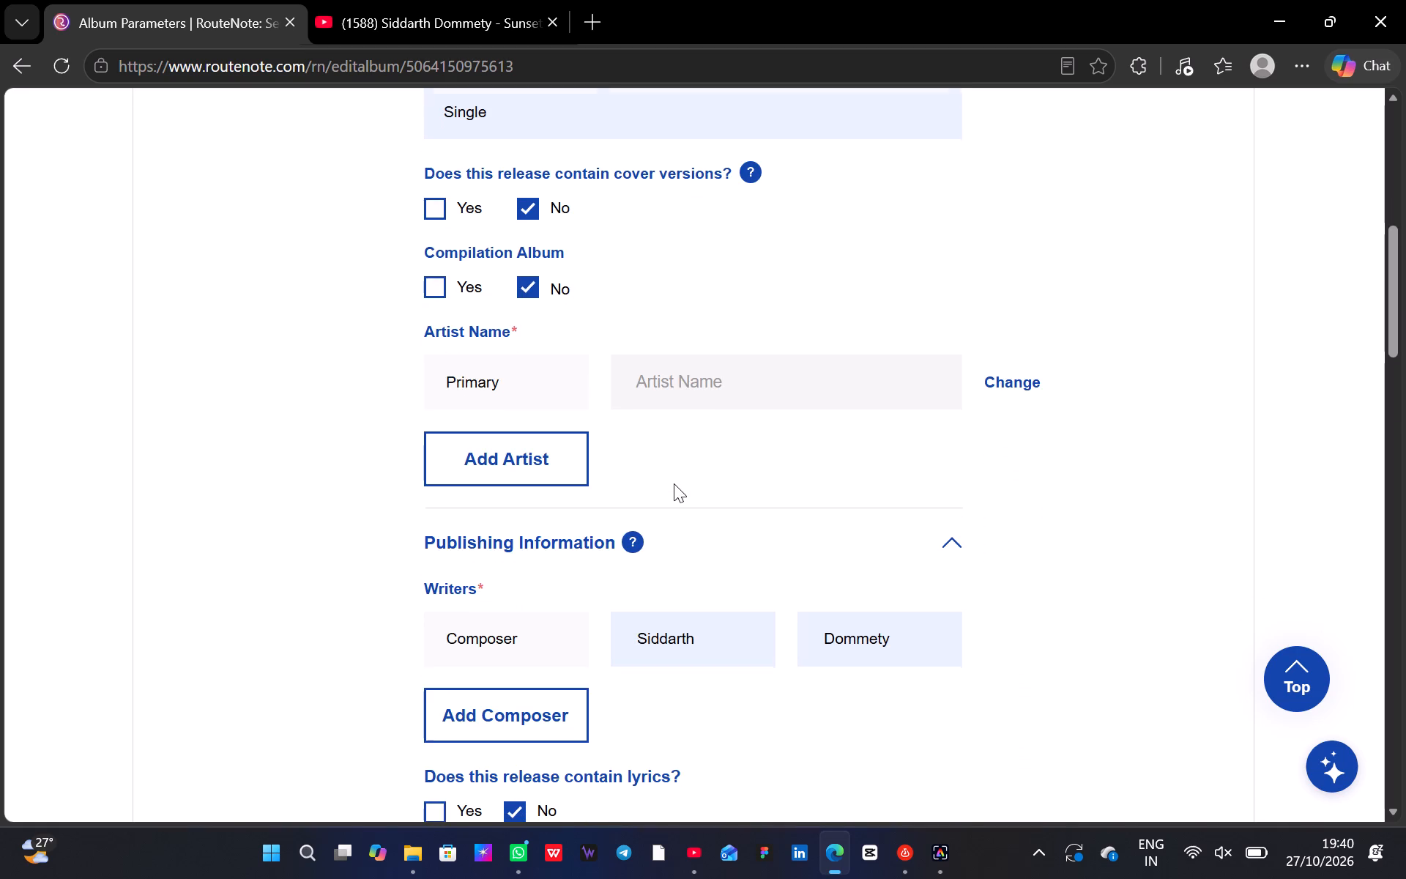
Enter the artist's name as the primary artist and choose to create a new profile for it.
{"action": "left_click", "coordinate": [678, 373]}
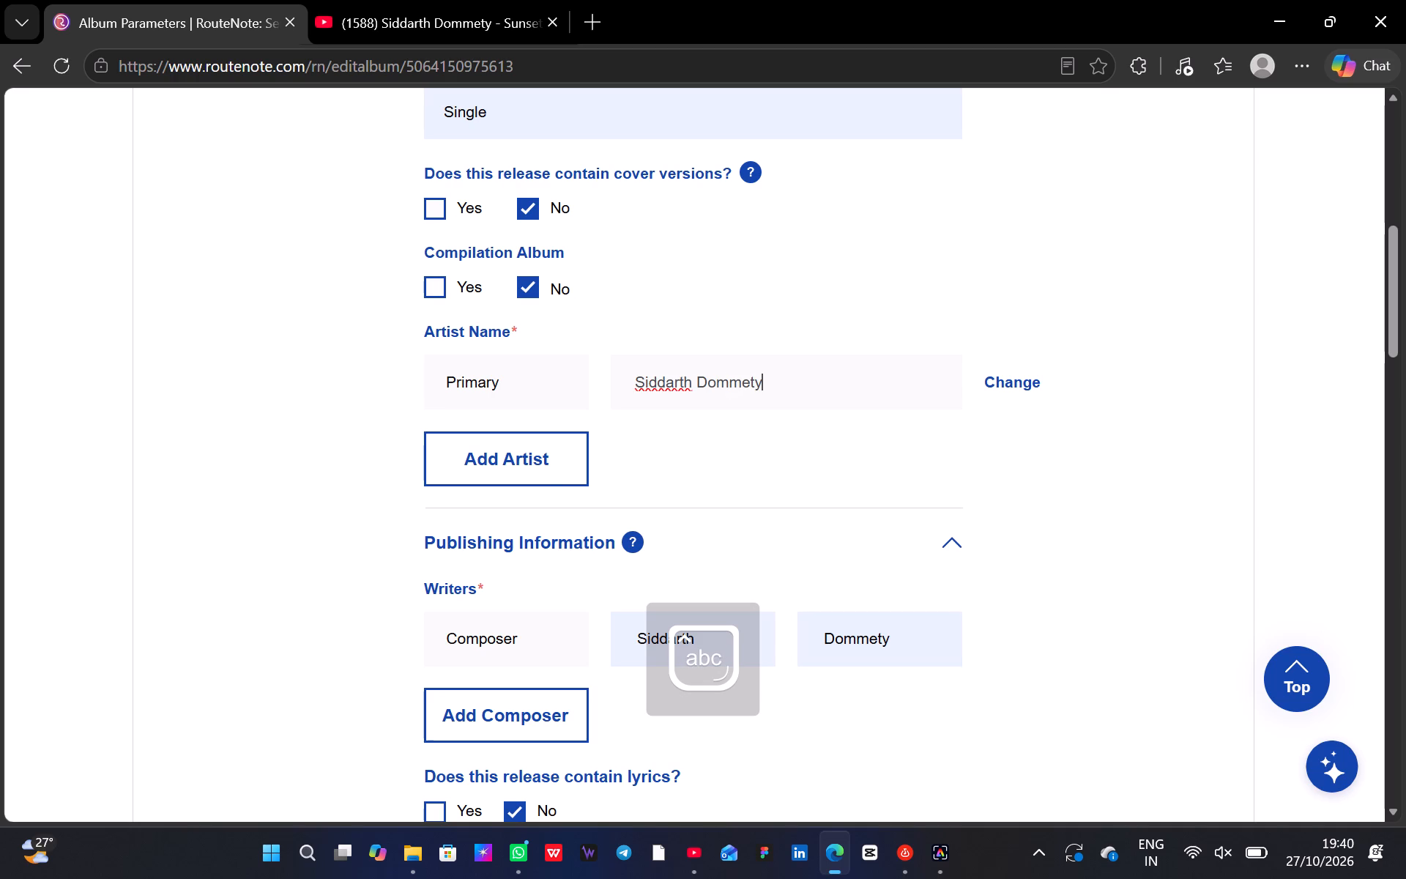
{"action": "scroll", "coordinate": [542, 493], "scroll_direction": "down", "scroll_amount": 2}
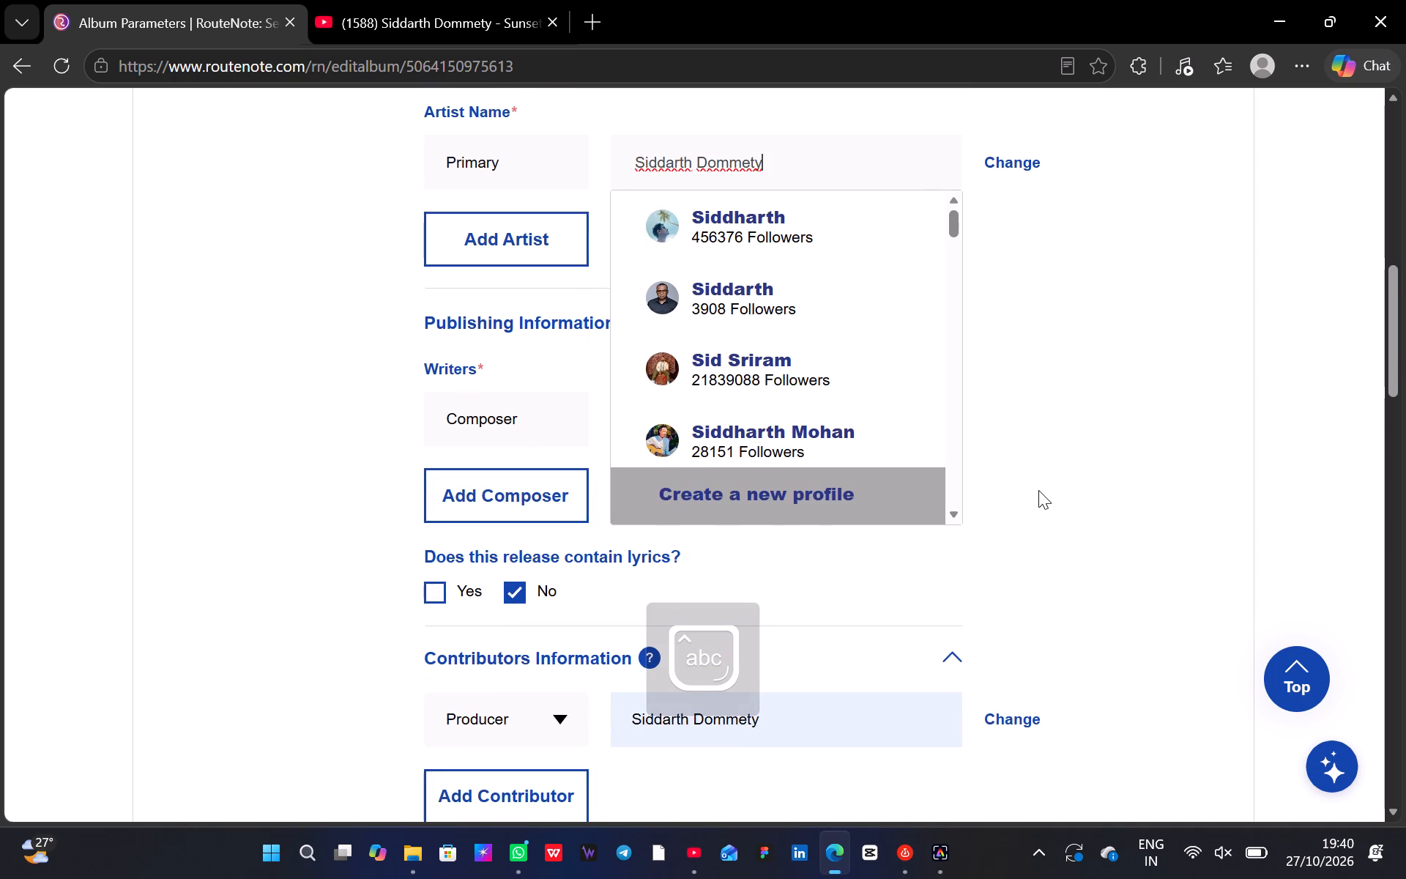
{"action": "left_click", "coordinate": [1038, 490]}
{"action": "left_click", "coordinate": [731, 170]}
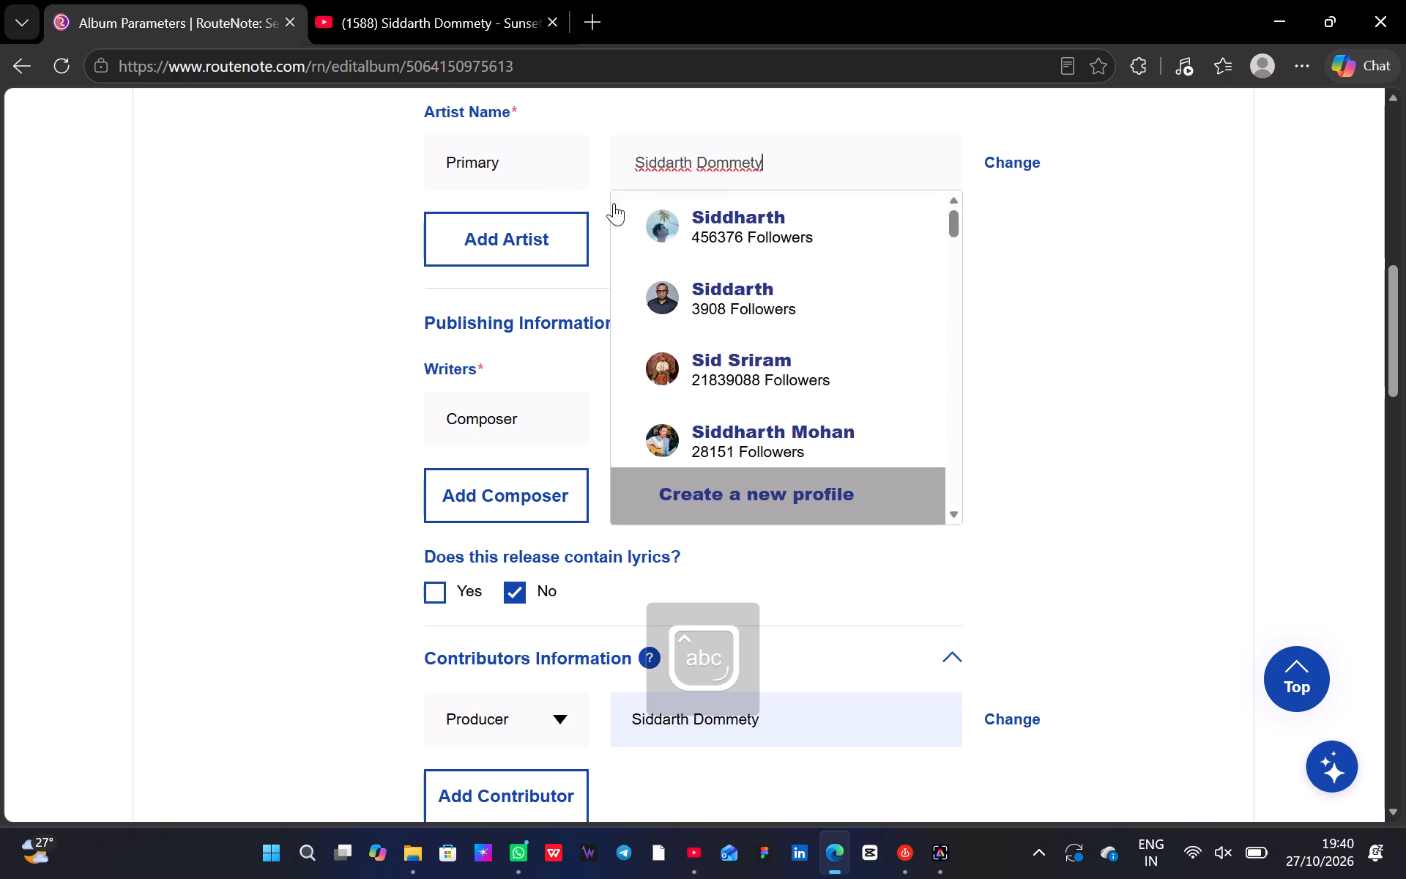
{"action": "left_click", "coordinate": [593, 182]}
{"action": "left_click", "coordinate": [646, 164]}
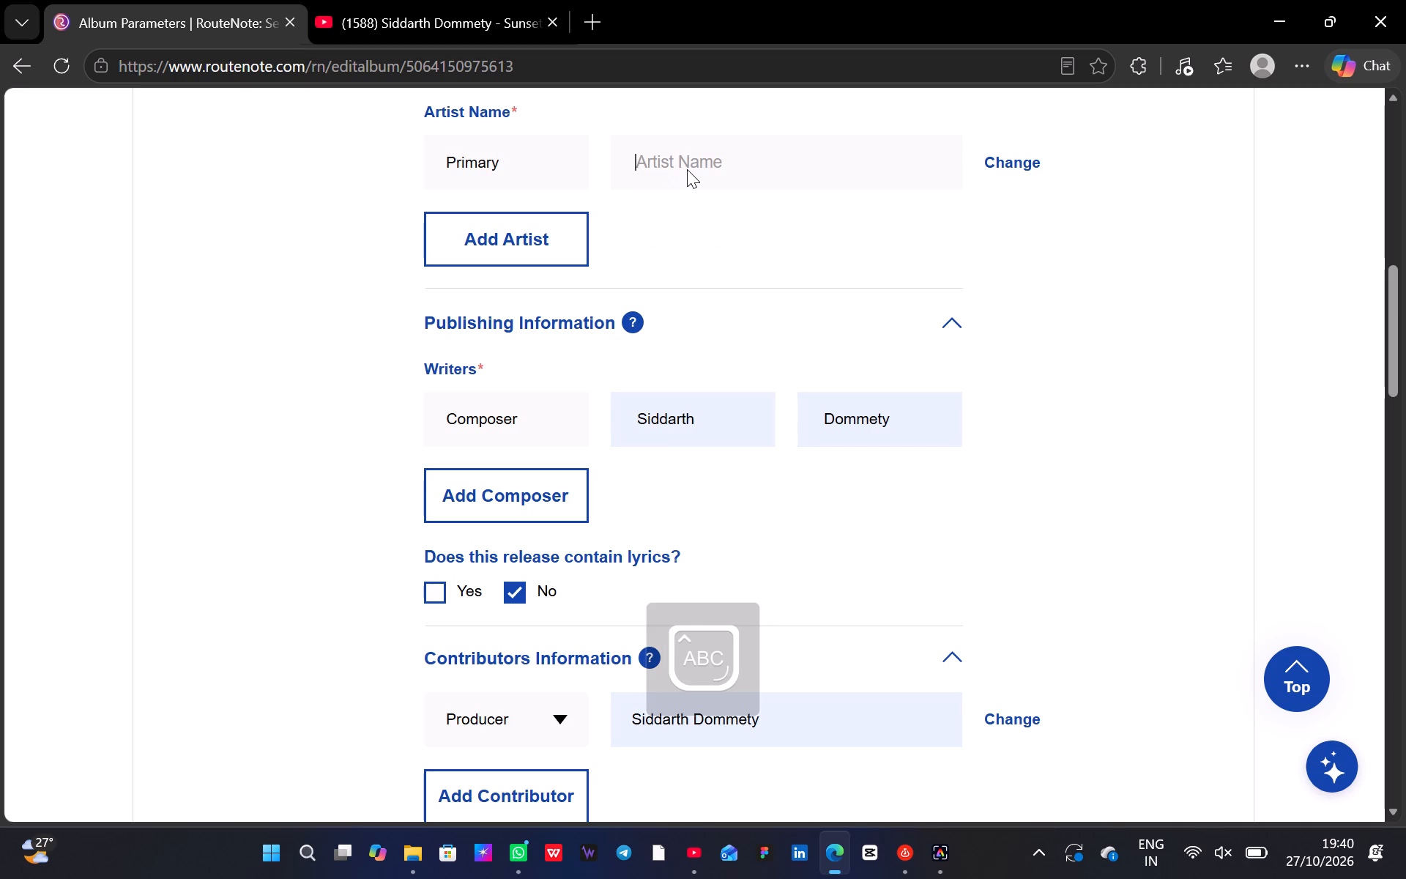
{"action": "type", "text": "is"}
{"action": "key", "text": "BackSpace"}
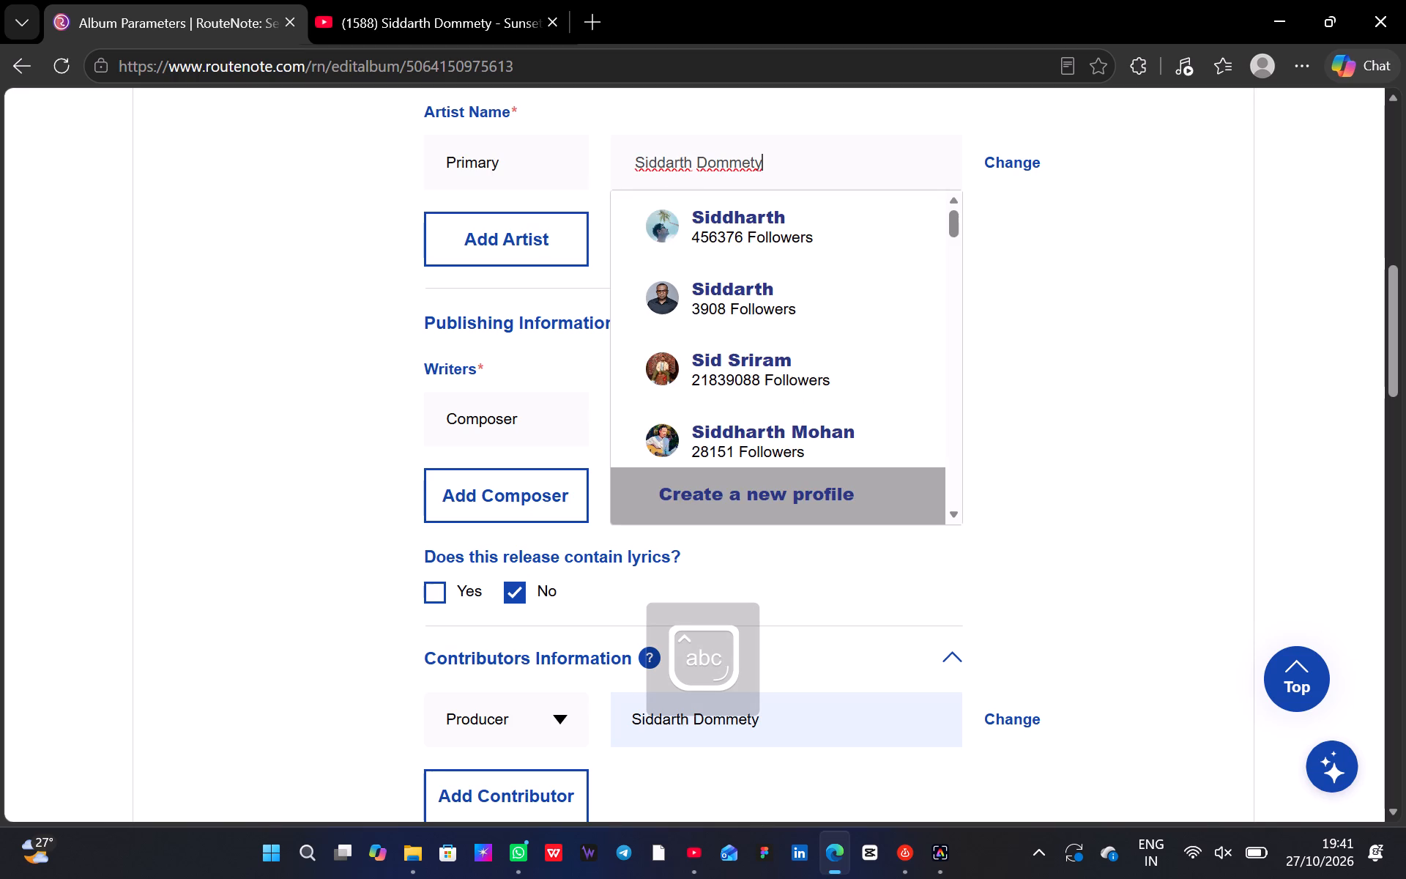
{"action": "scroll", "coordinate": [823, 330], "scroll_direction": "down", "scroll_amount": 12}
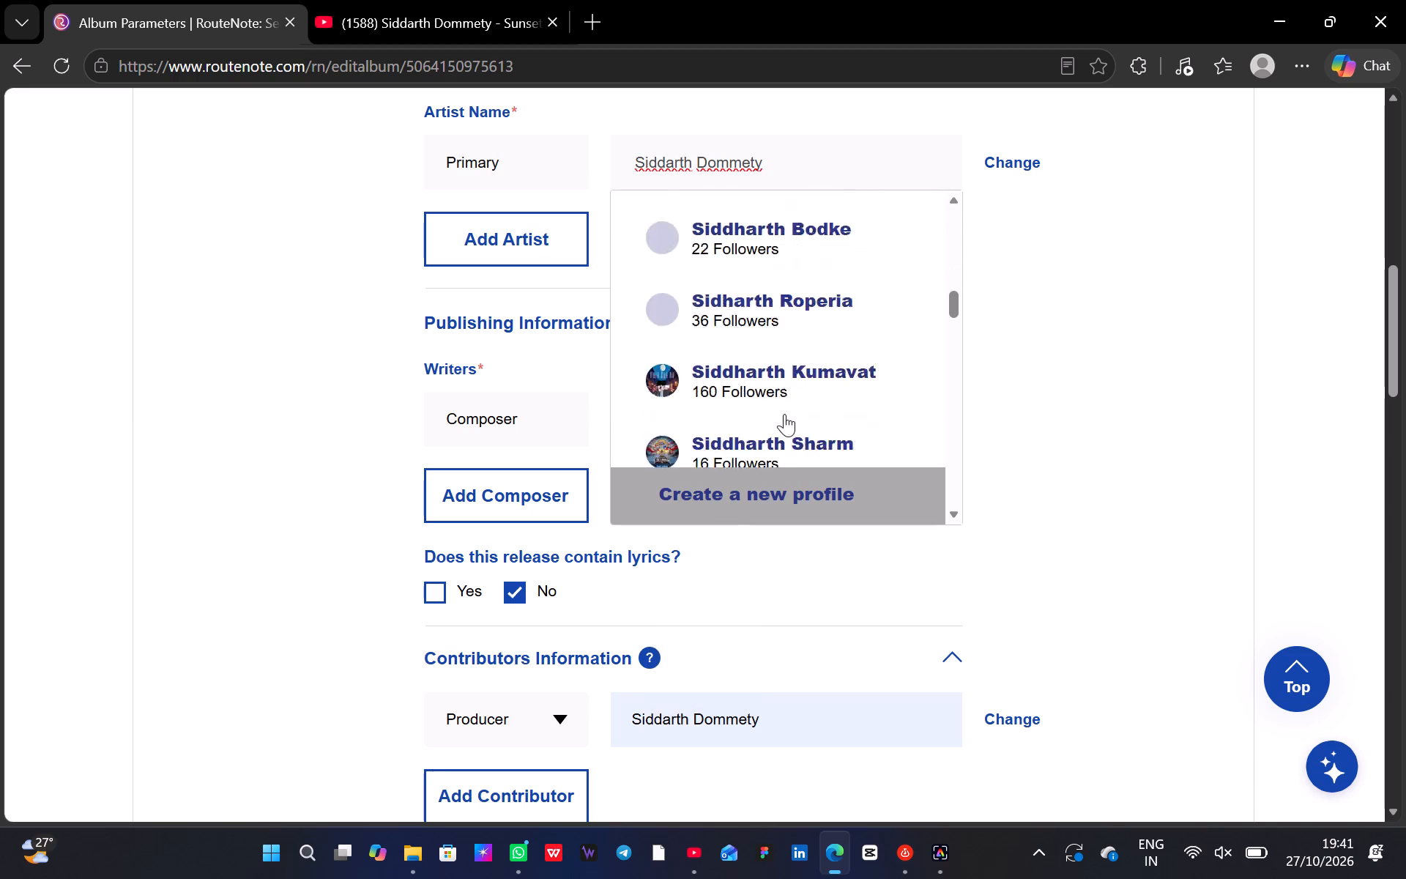
{"action": "scroll", "coordinate": [784, 414], "scroll_direction": "down", "scroll_amount": 6}
{"action": "scroll", "coordinate": [724, 442], "scroll_direction": "down", "scroll_amount": 6}
{"action": "left_click", "coordinate": [731, 492]}
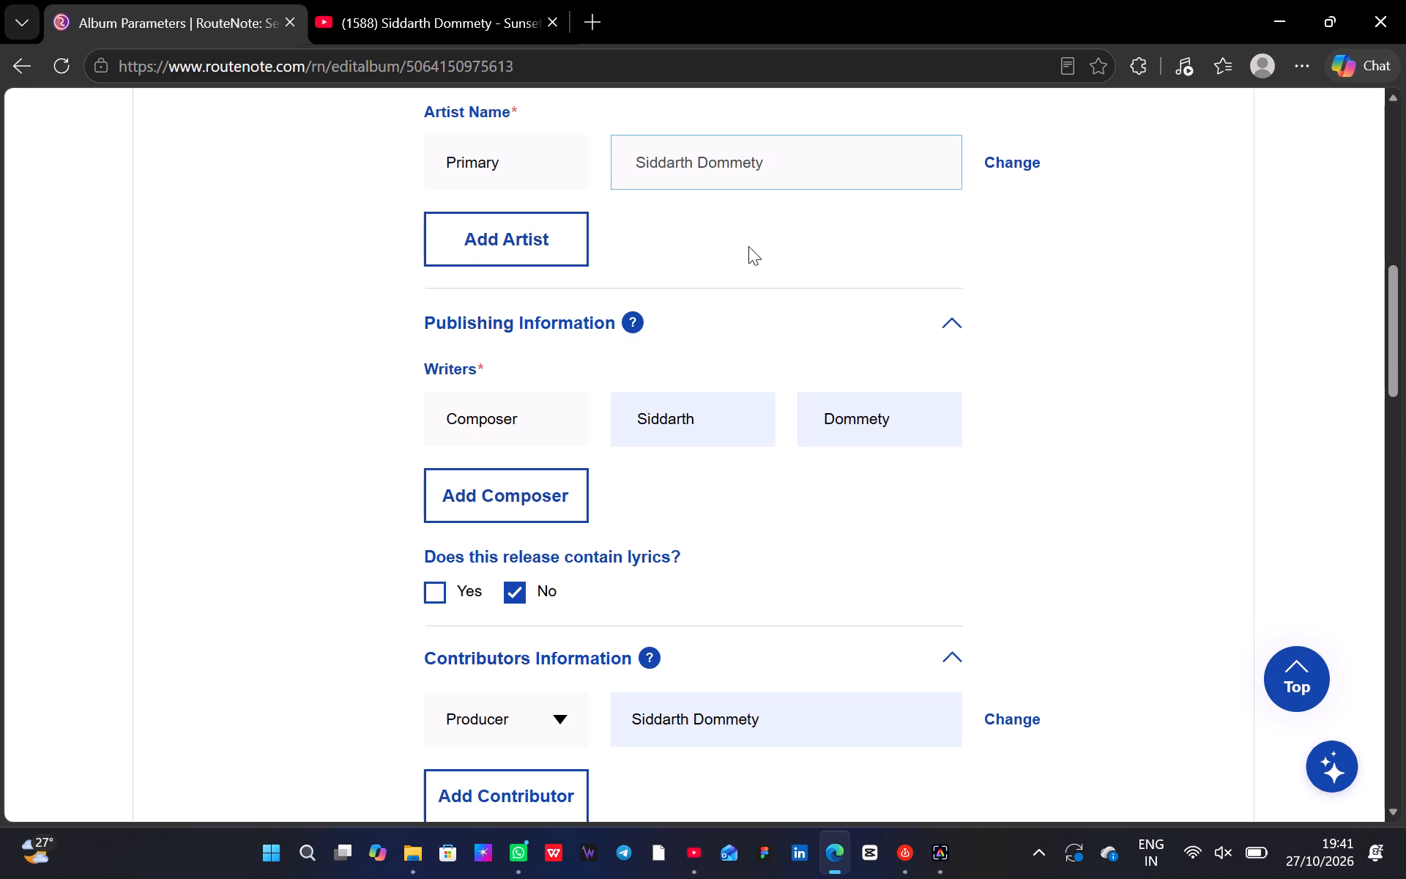
Go through the prefilled album details to the original release date, and look up the song's date in the YouTube video description.
{"action": "scroll", "coordinate": [754, 298], "scroll_direction": "down", "scroll_amount": 2}
{"action": "scroll", "coordinate": [768, 357], "scroll_direction": "down", "scroll_amount": 2}
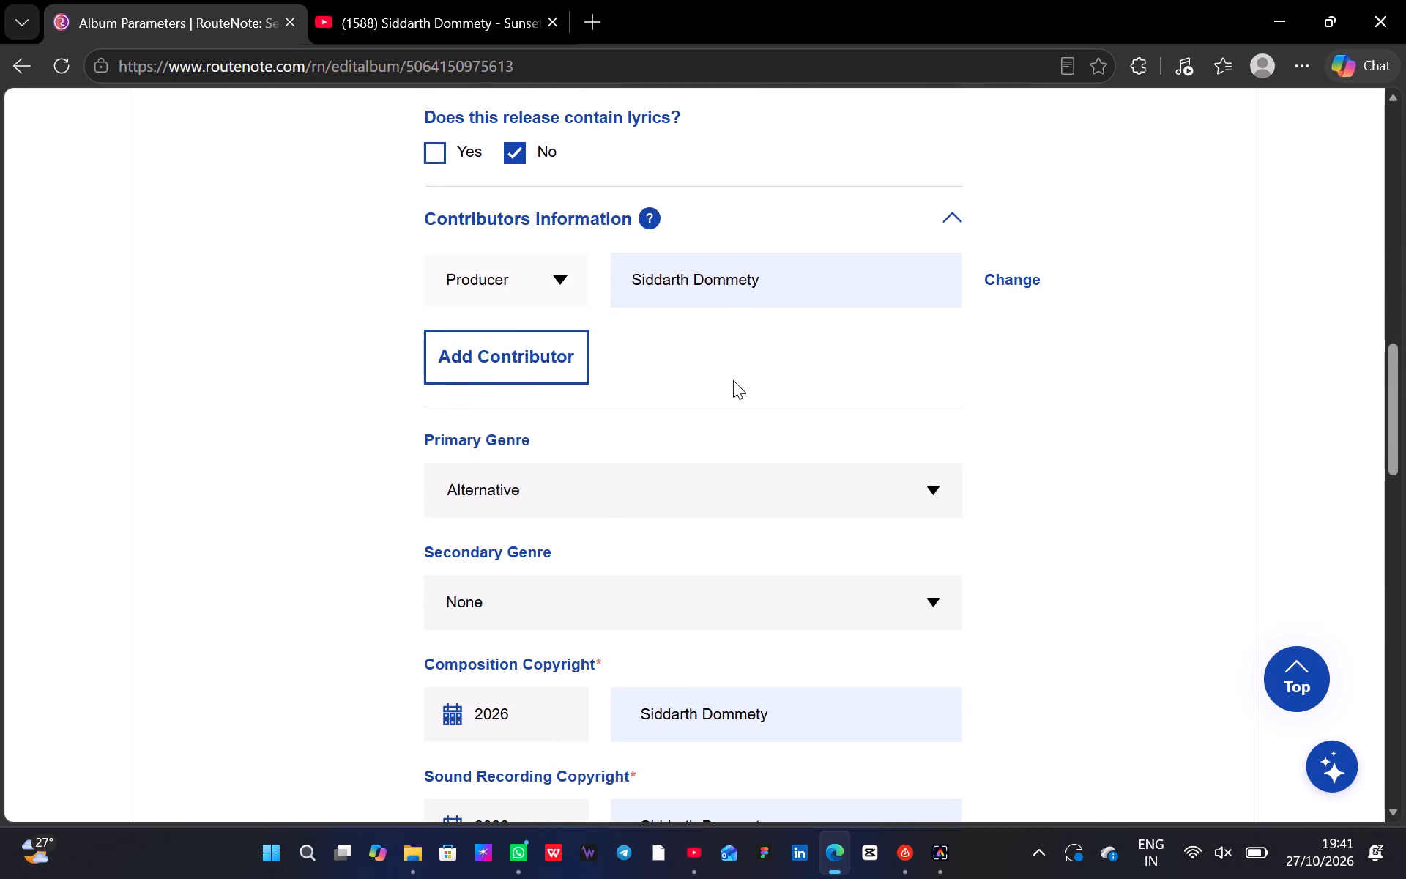
{"action": "scroll", "coordinate": [596, 450], "scroll_direction": "down", "scroll_amount": 1}
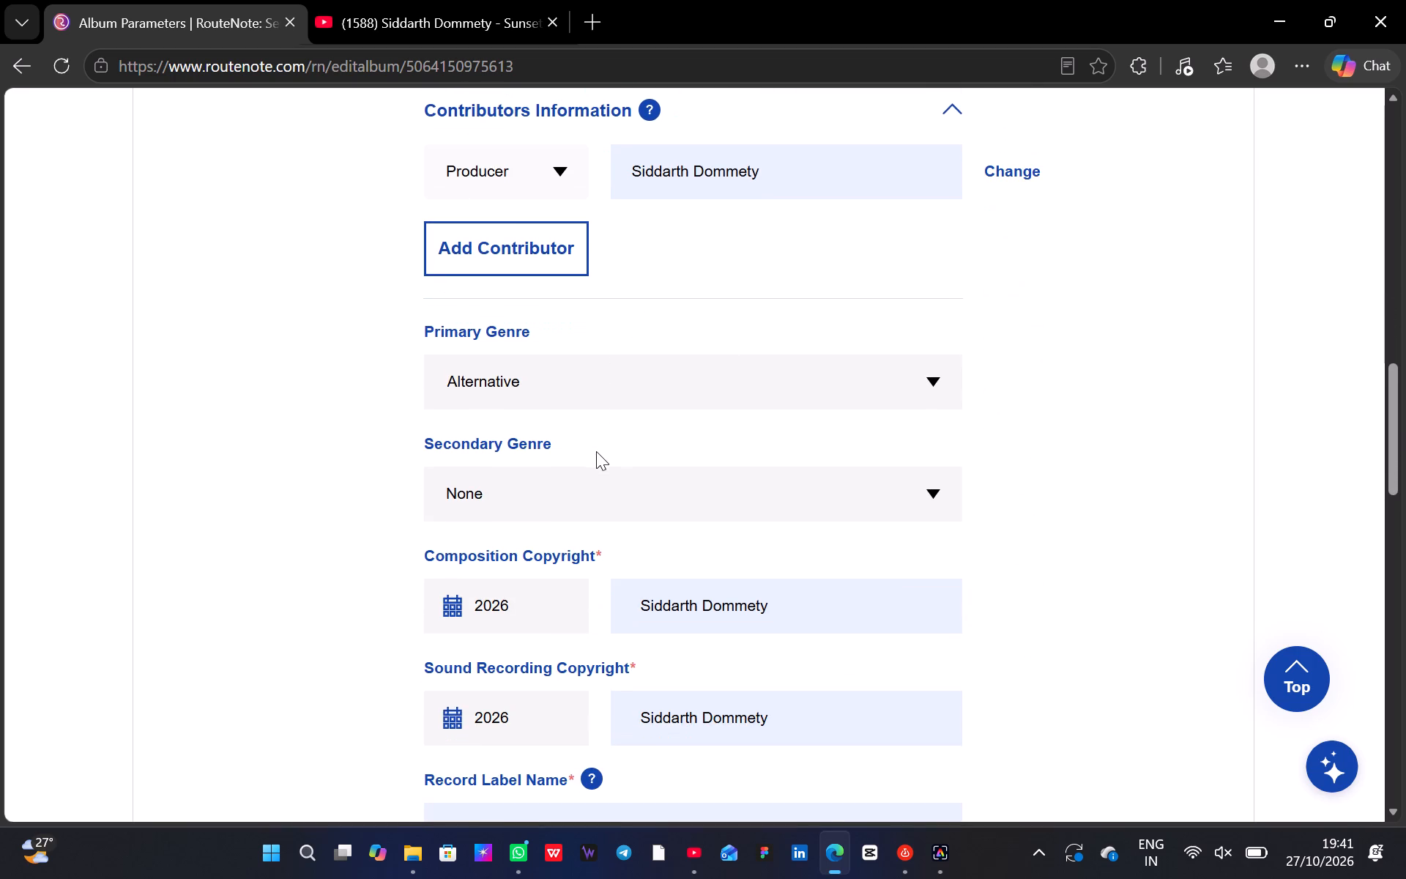
{"action": "scroll", "coordinate": [566, 423], "scroll_direction": "down", "scroll_amount": 1}
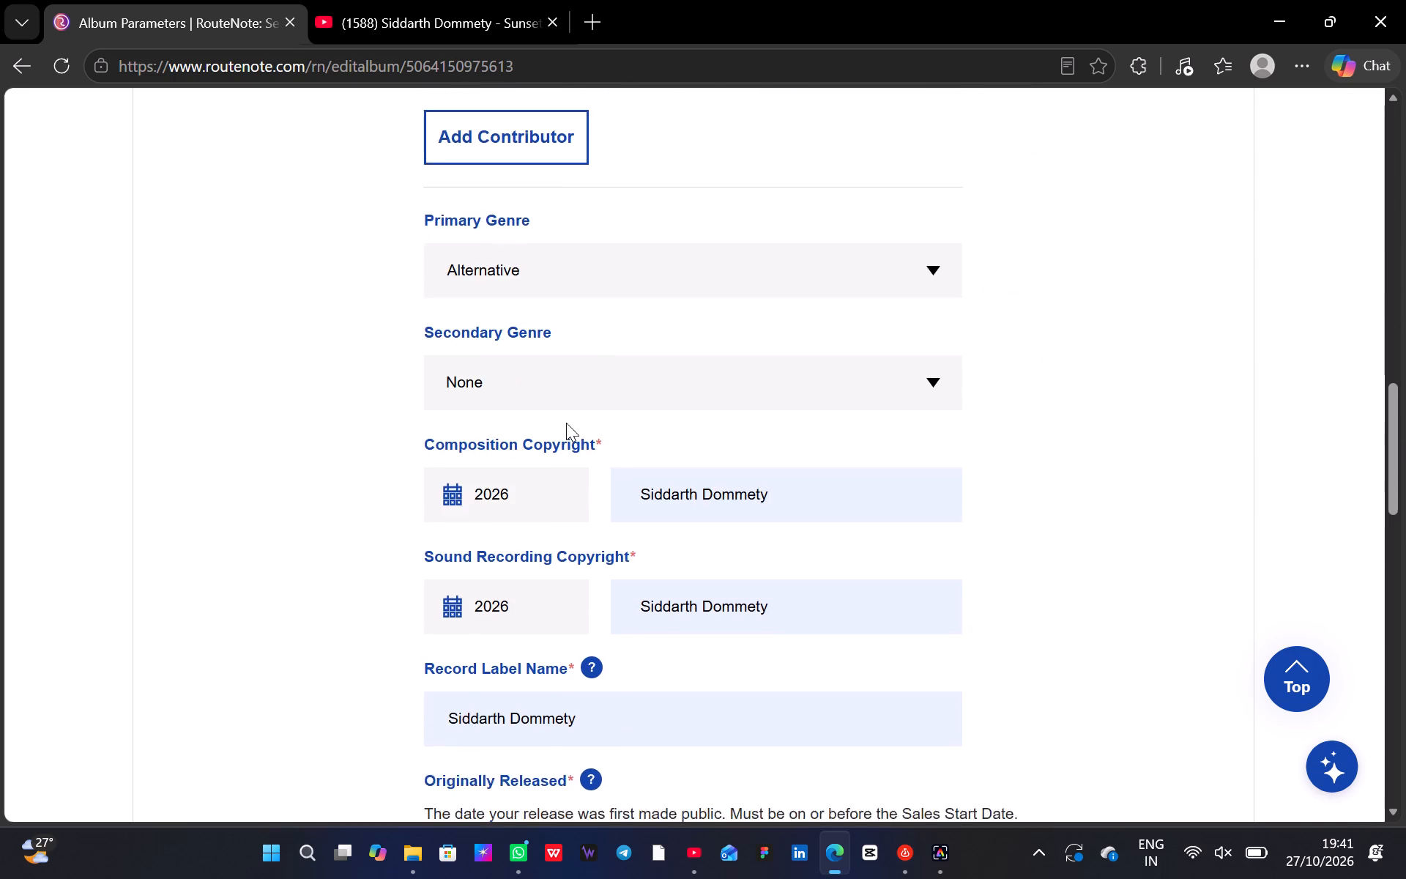
{"action": "scroll", "coordinate": [566, 423], "scroll_direction": "down", "scroll_amount": 6}
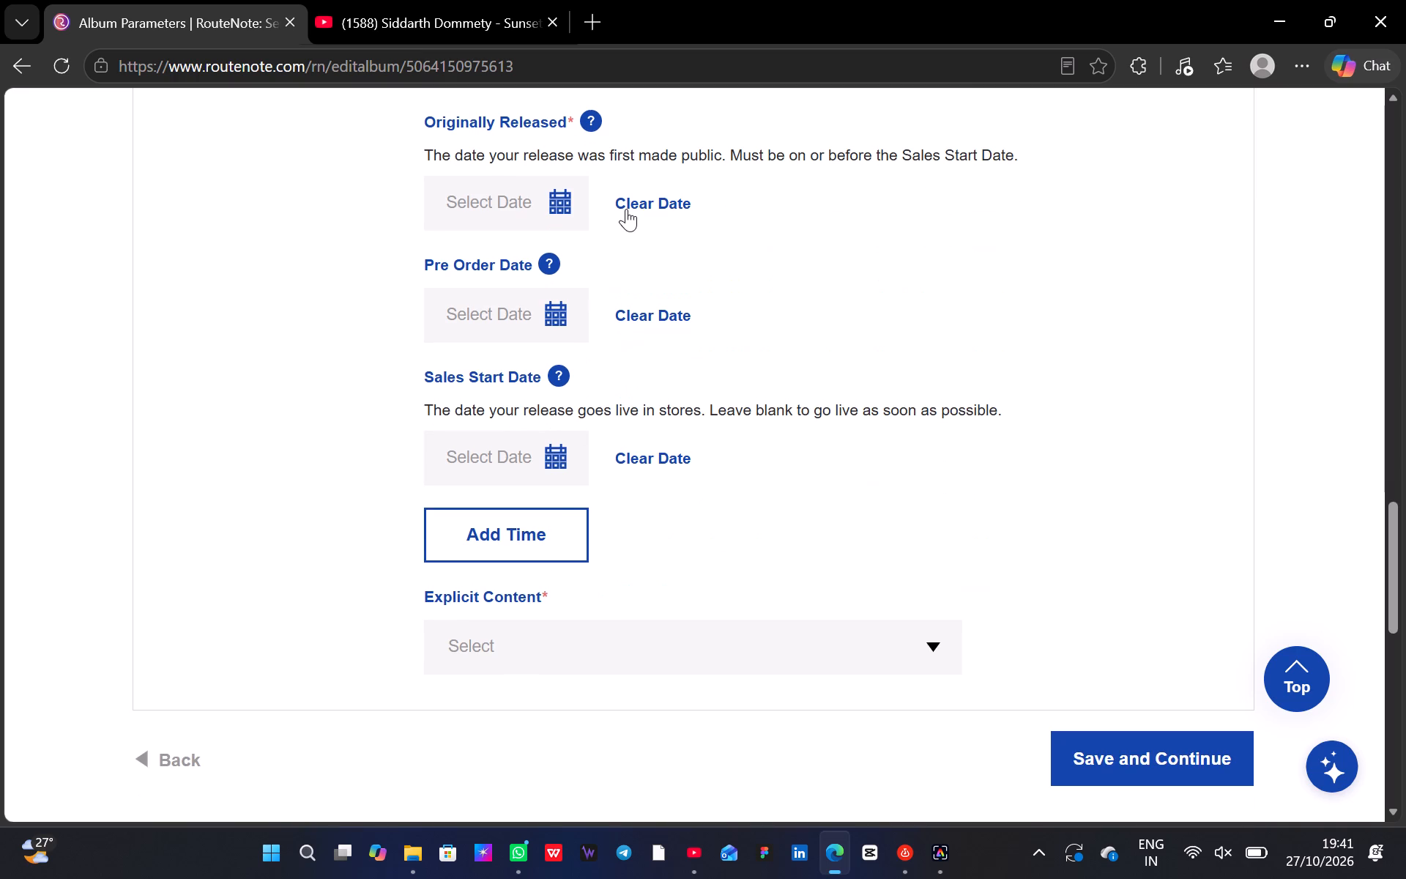
{"action": "left_click", "coordinate": [568, 220]}
{"action": "left_click", "coordinate": [568, 203]}
{"action": "left_click", "coordinate": [472, 0]}
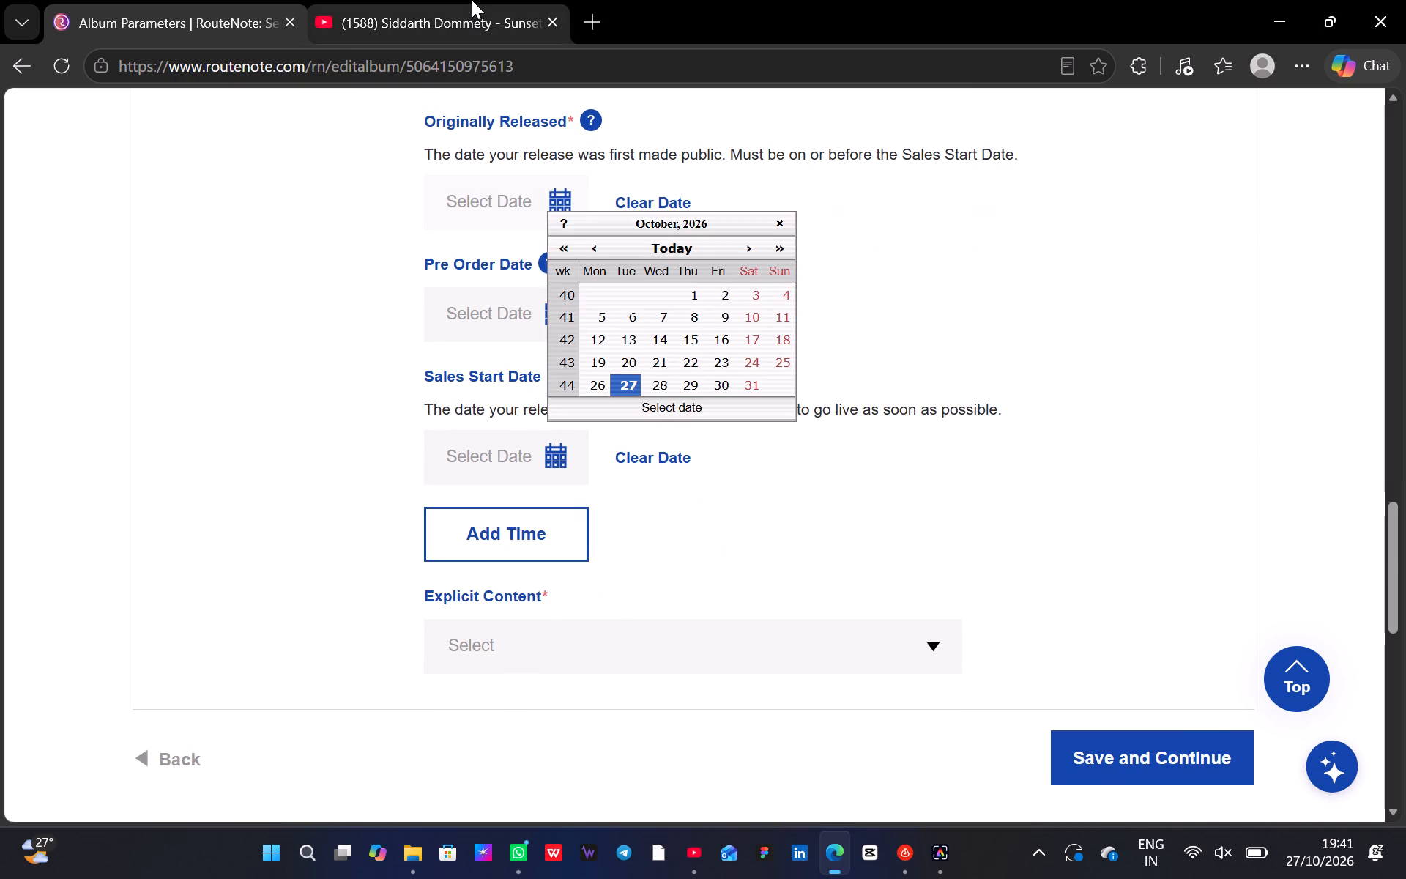
{"action": "scroll", "coordinate": [417, 331], "scroll_direction": "down", "scroll_amount": 3}
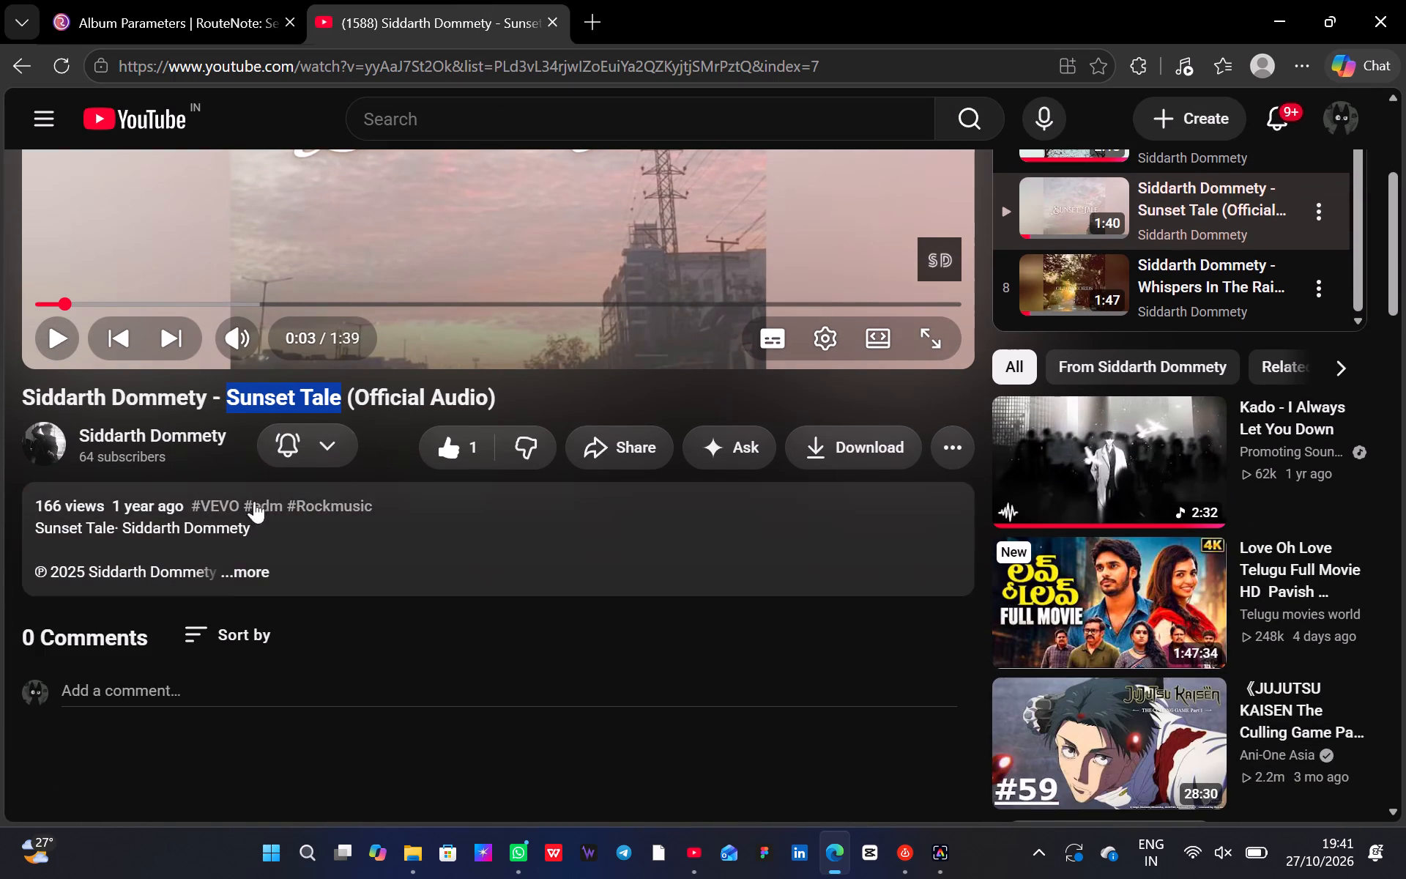
{"action": "left_click", "coordinate": [239, 570]}
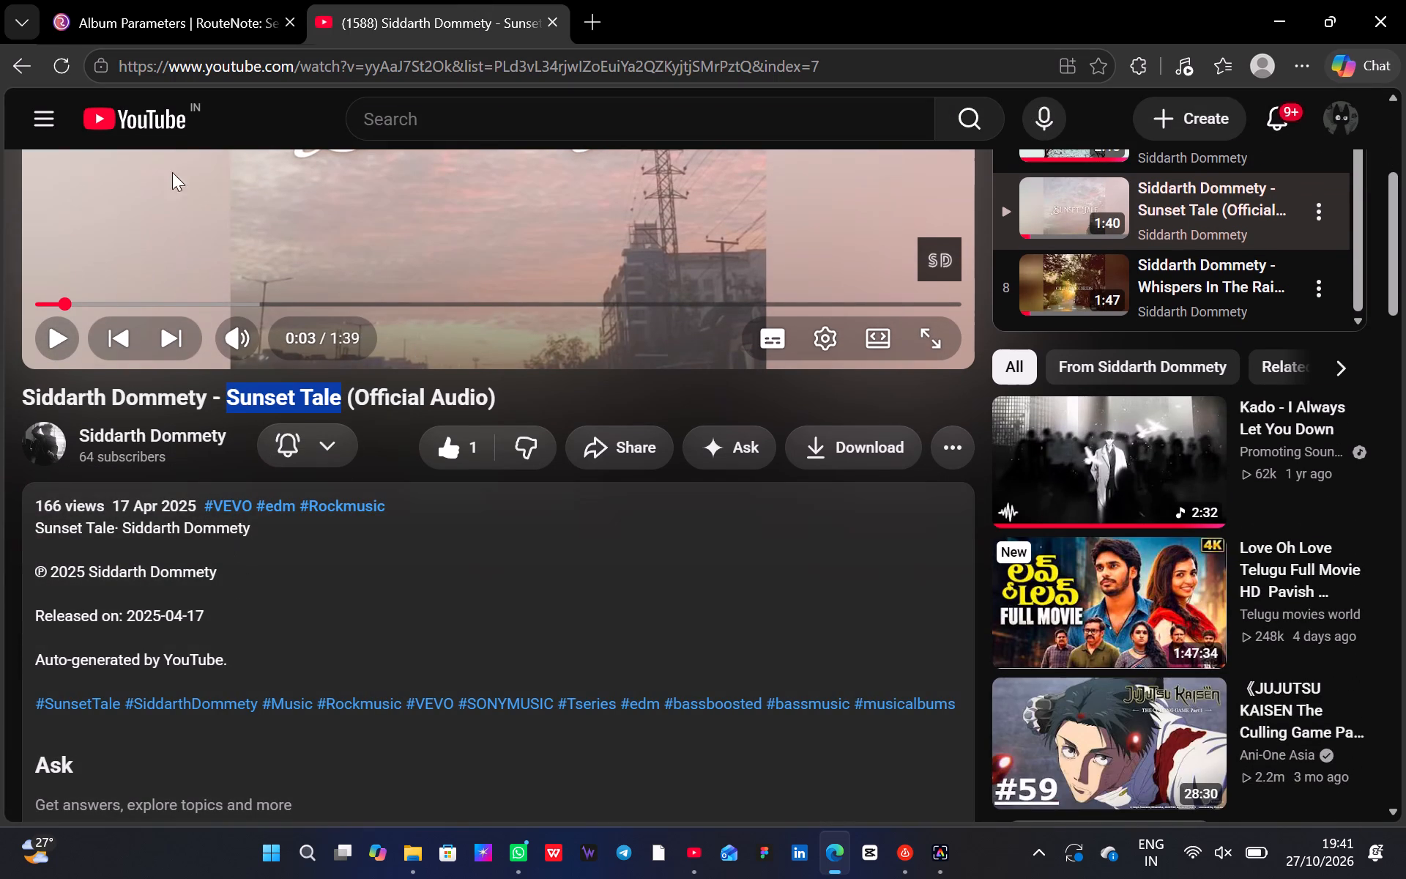
Set the Originally Released date of the Sunset Tale release to 2025/04/17.
{"action": "left_click", "coordinate": [197, 9]}
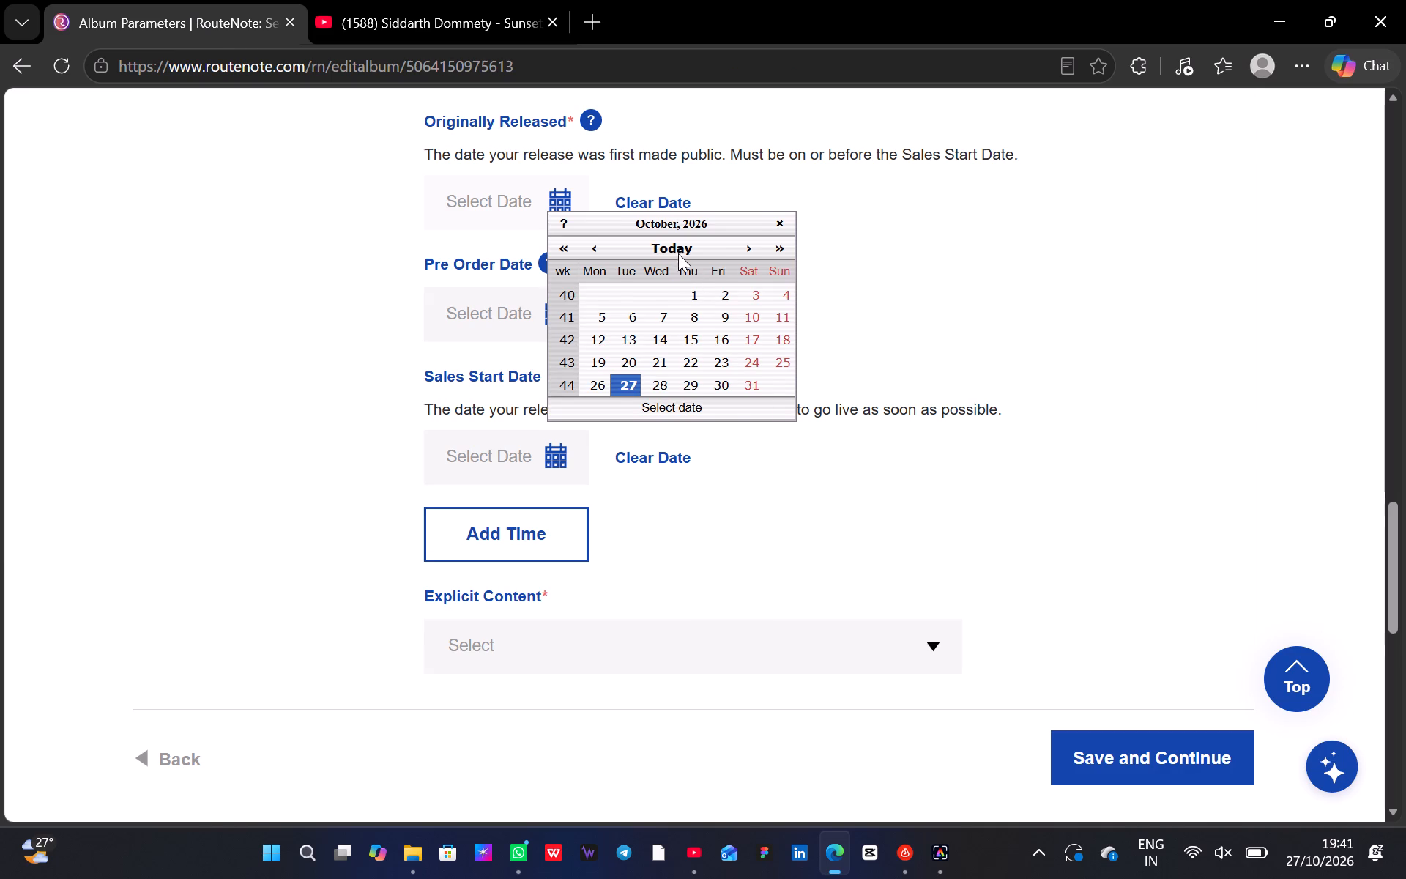
{"action": "double_click", "coordinate": [559, 253]}
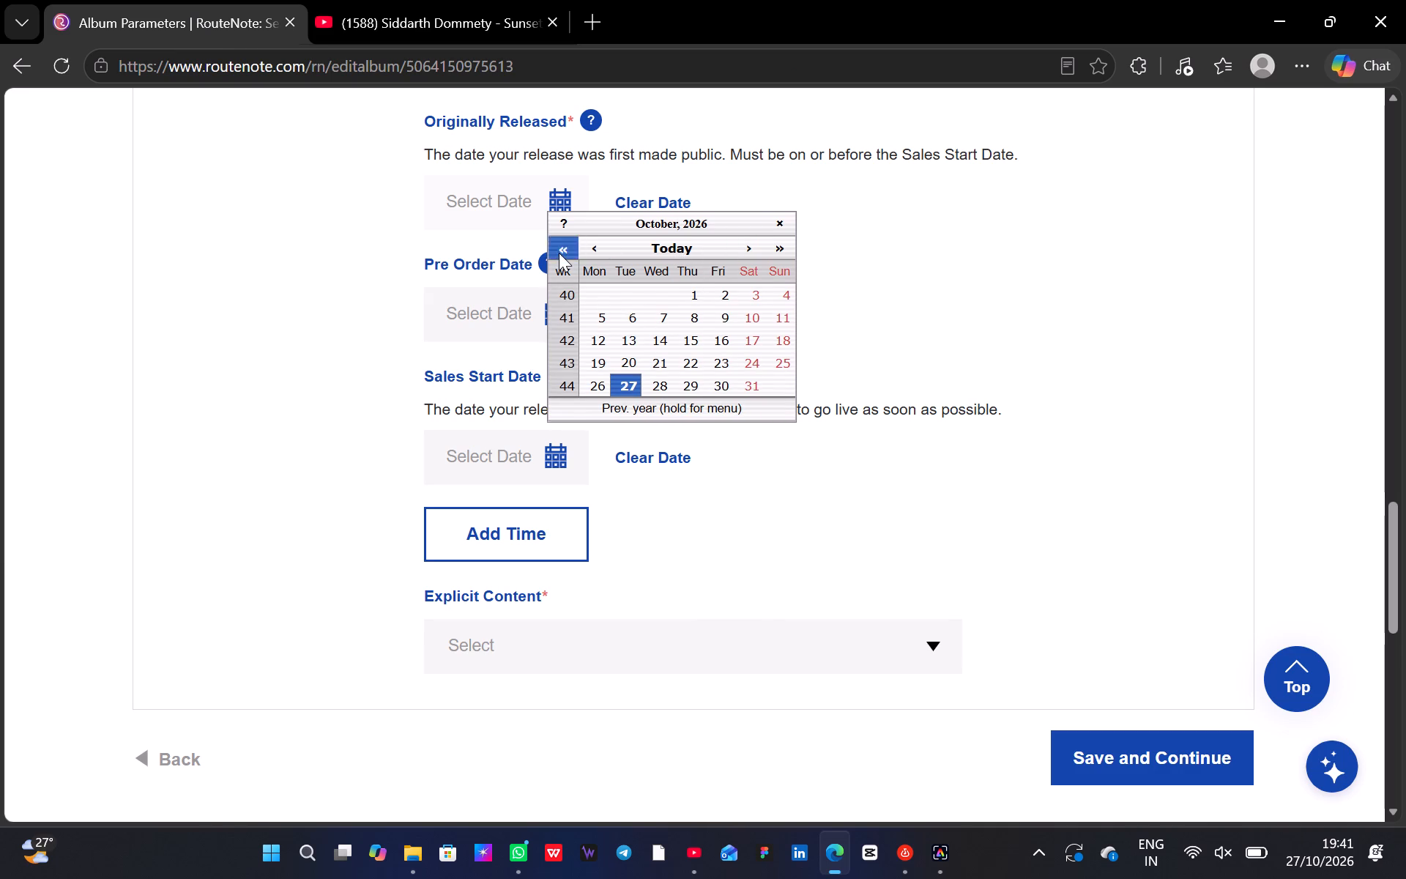
{"action": "double_click", "coordinate": [751, 248]}
{"action": "left_click", "coordinate": [751, 248]}
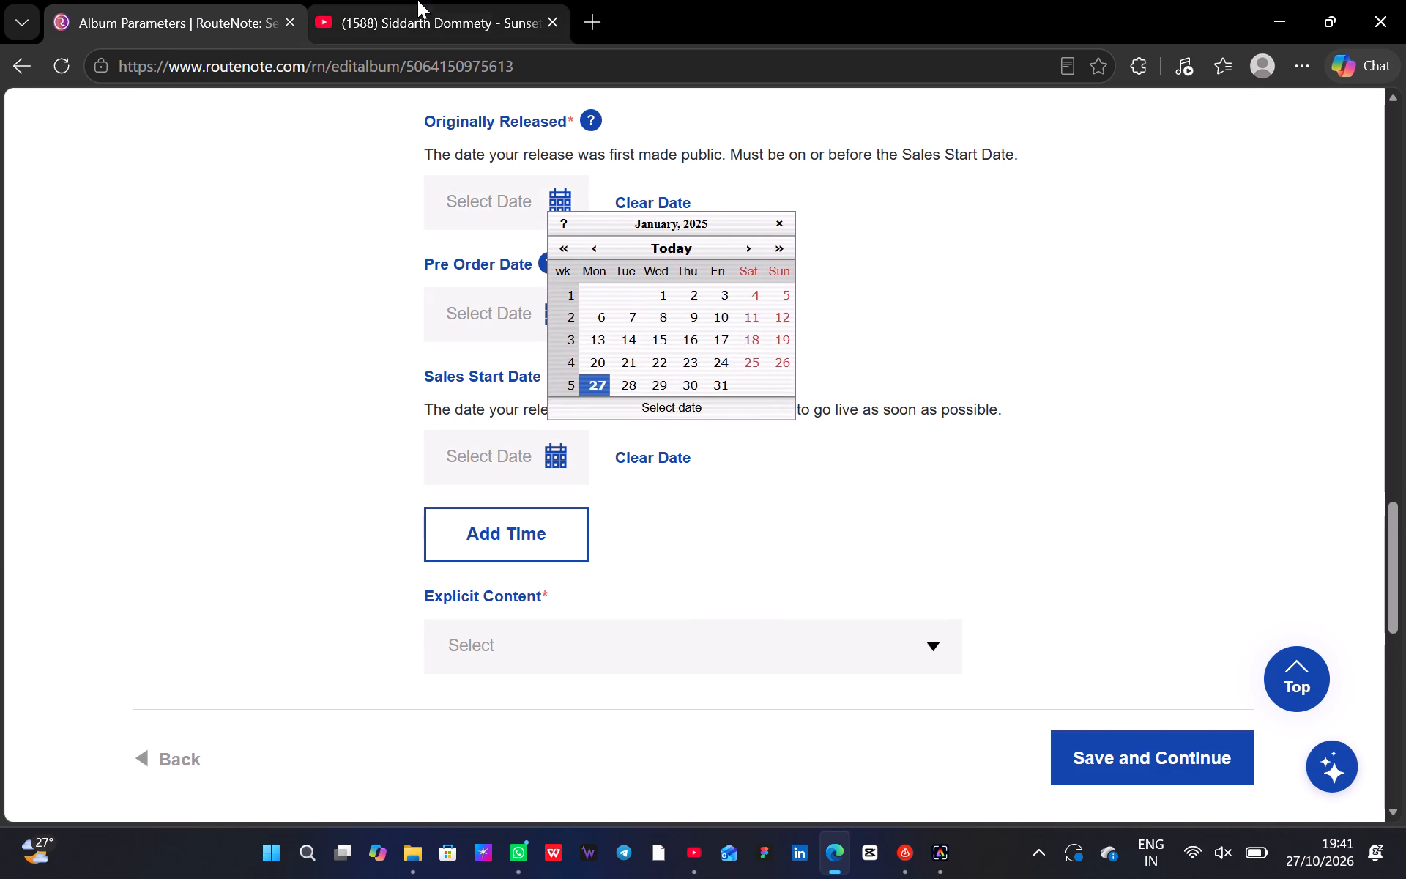
{"action": "left_click", "coordinate": [417, 0]}
{"action": "left_click", "coordinate": [143, 0]}
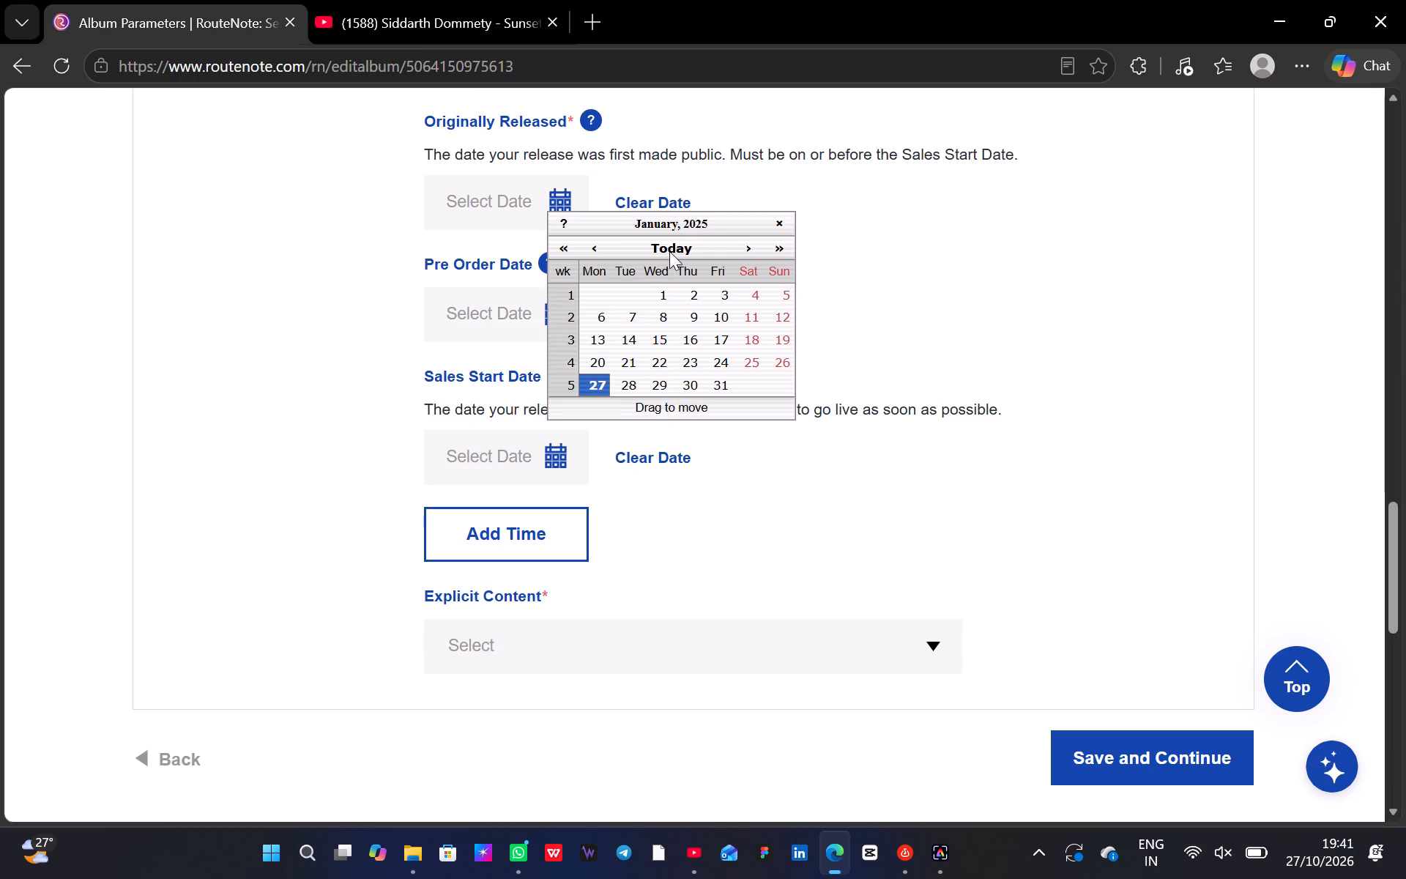
{"action": "left_click", "coordinate": [740, 256]}
{"action": "left_click", "coordinate": [740, 256]}
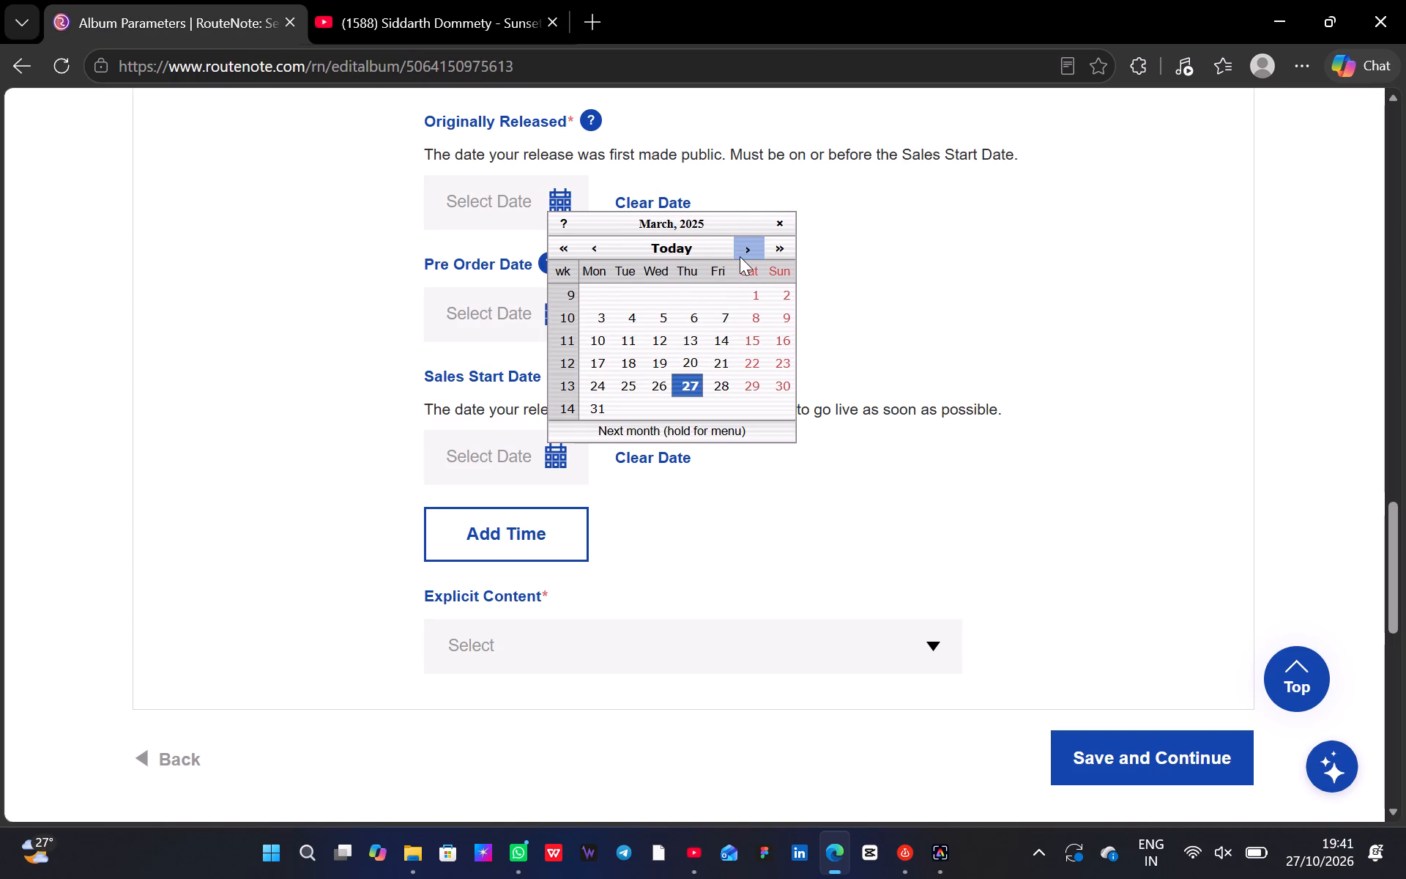
{"action": "left_click", "coordinate": [740, 256]}
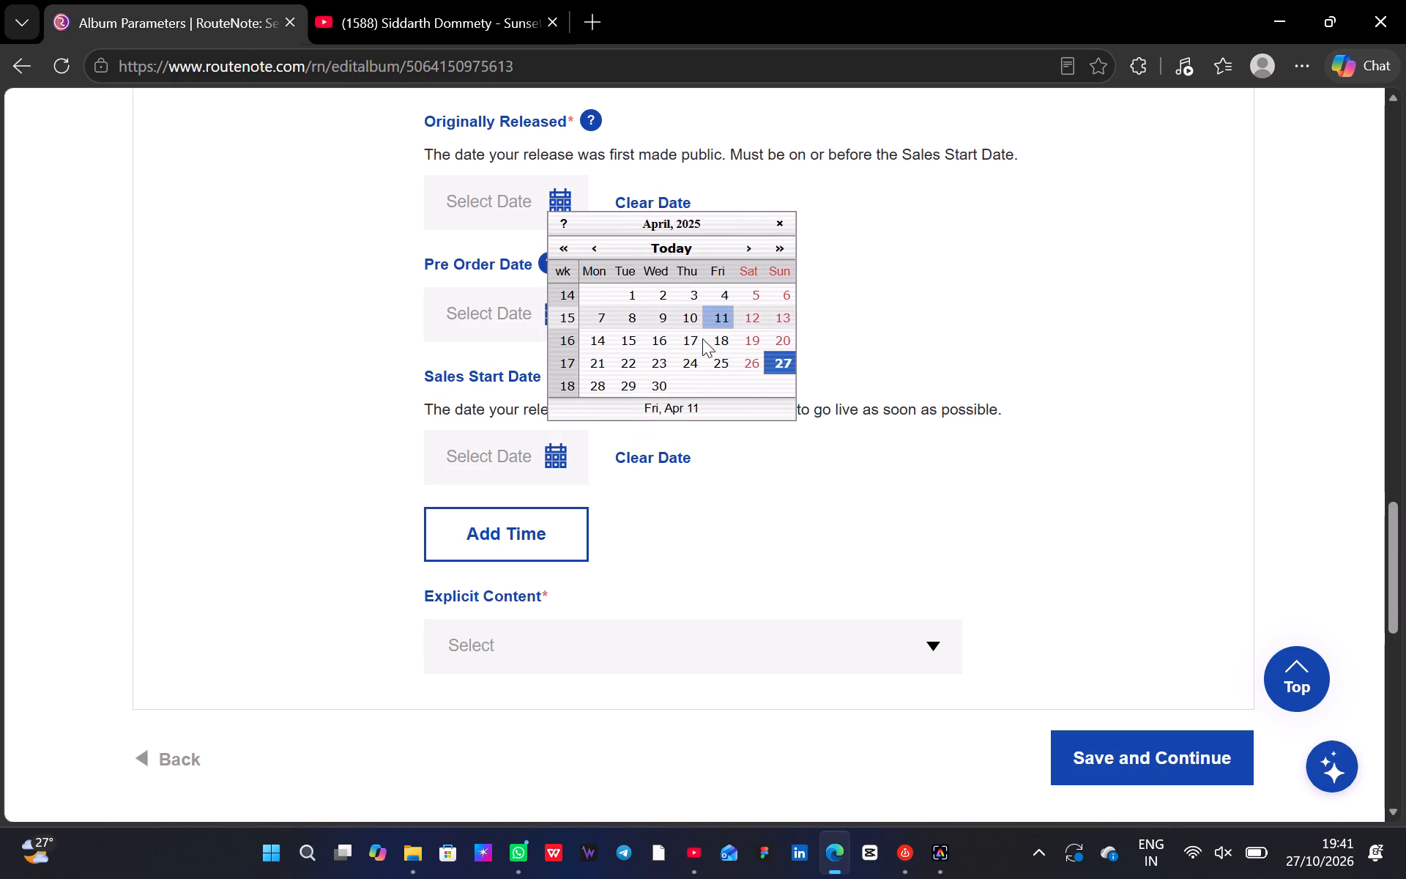
{"action": "left_click", "coordinate": [699, 339]}
Set the explicit content rating to Not Explicit and save the album details.
{"action": "scroll", "coordinate": [679, 478], "scroll_direction": "down", "scroll_amount": 2}
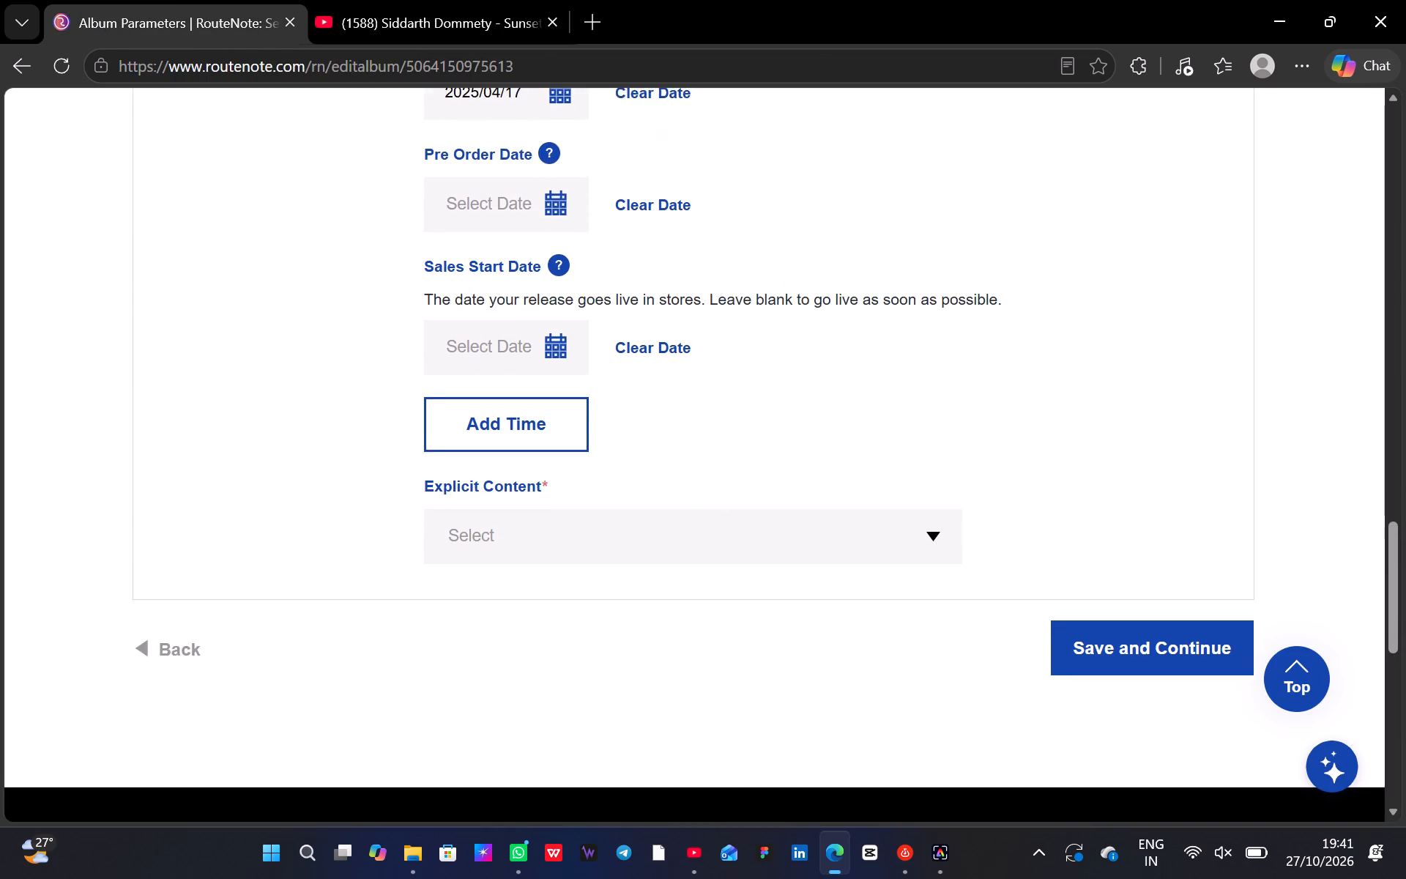
{"action": "scroll", "coordinate": [675, 447], "scroll_direction": "up", "scroll_amount": 1}
{"action": "left_click", "coordinate": [712, 527]}
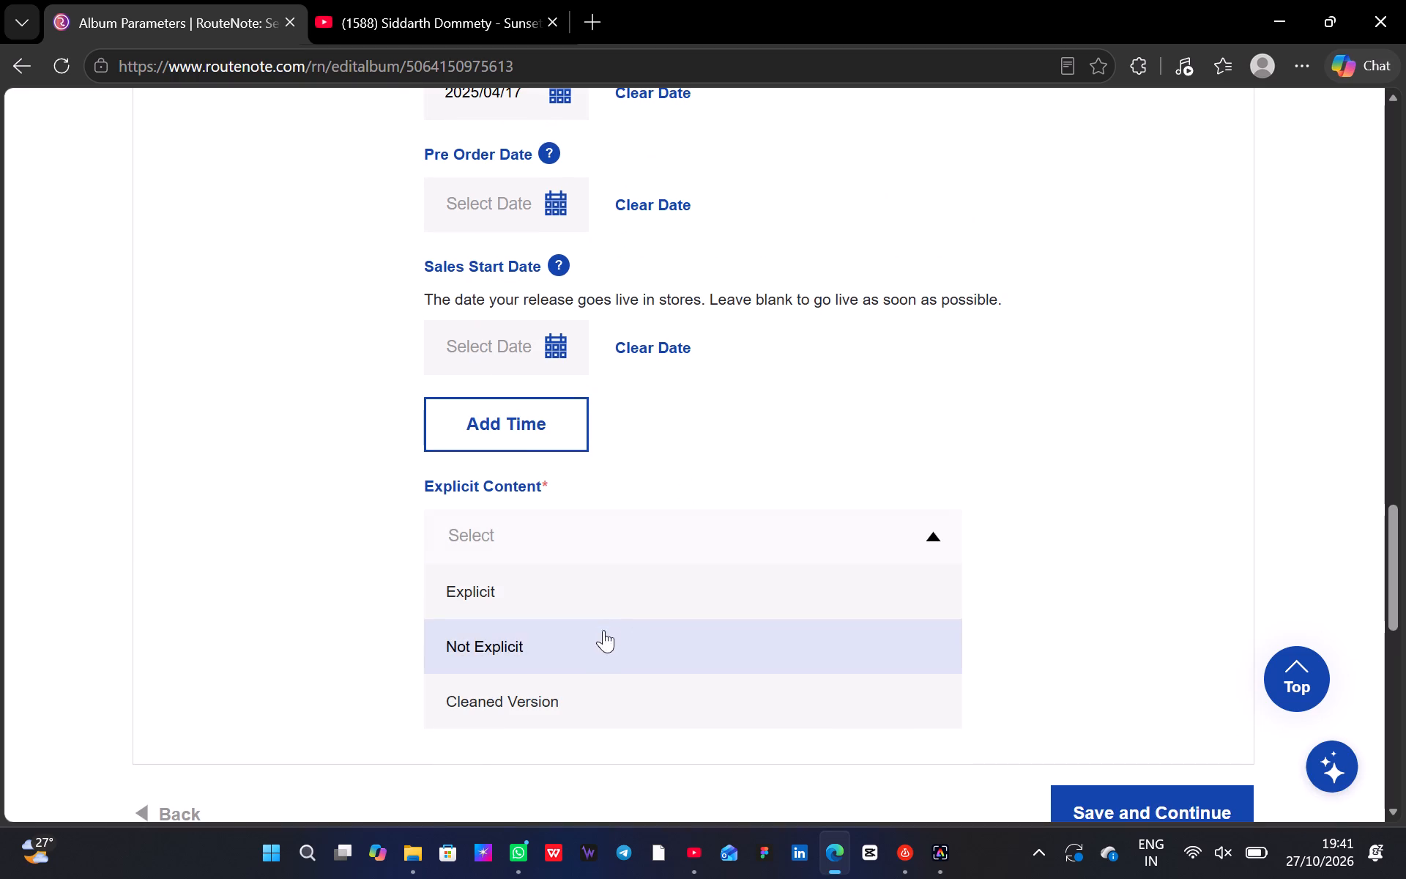
{"action": "left_click", "coordinate": [603, 630]}
{"action": "scroll", "coordinate": [1044, 505], "scroll_direction": "down", "scroll_amount": 1}
{"action": "left_click", "coordinate": [1103, 536]}
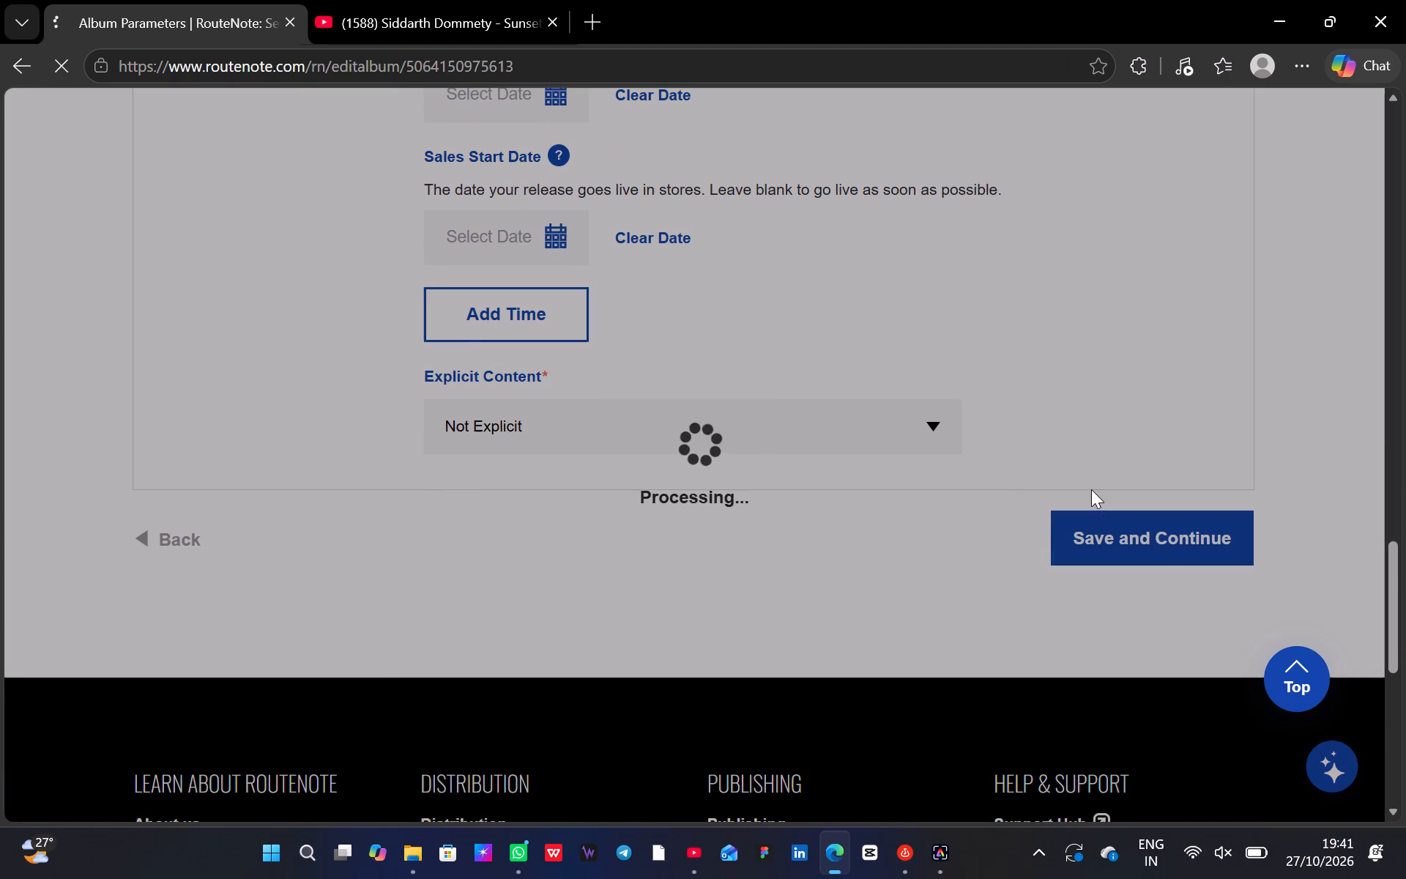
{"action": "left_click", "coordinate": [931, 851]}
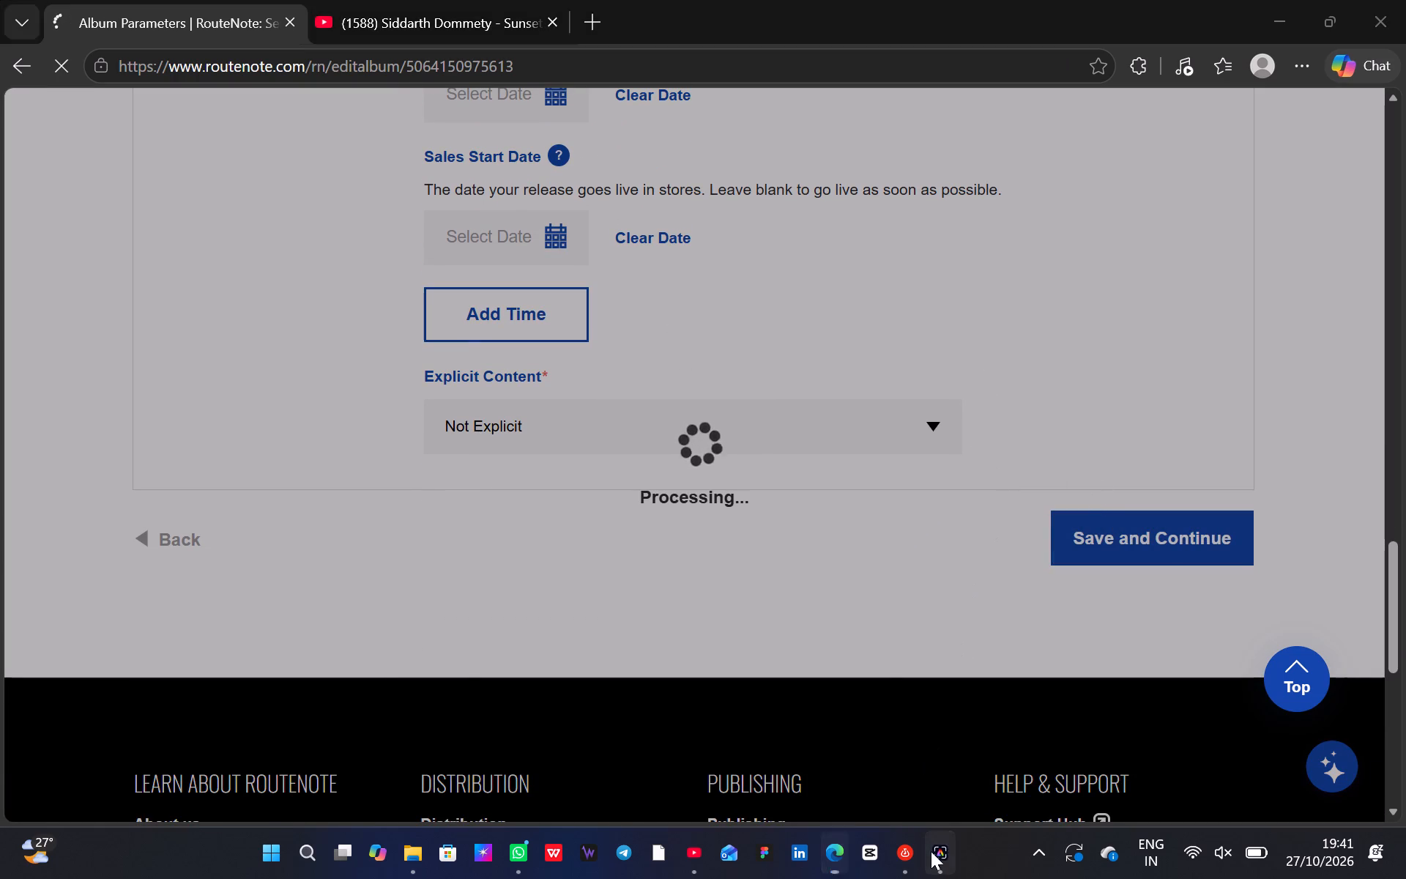
Switch to BandLab, close the Evil Mind download options, and filter the library's projects to Public.
{"action": "left_click", "coordinate": [1068, 21]}
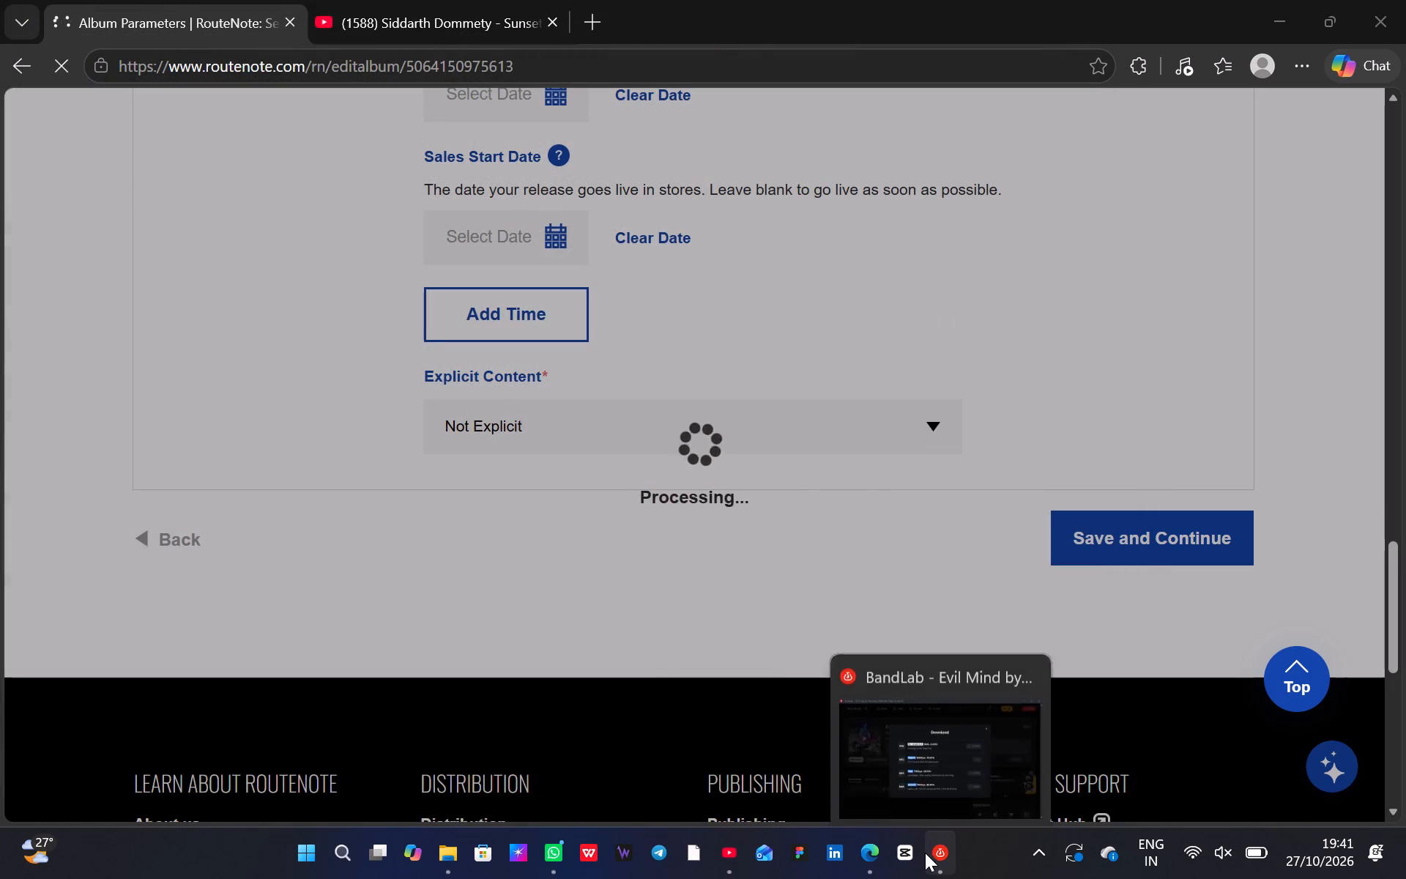
{"action": "left_click", "coordinate": [925, 853]}
{"action": "left_click", "coordinate": [1025, 207]}
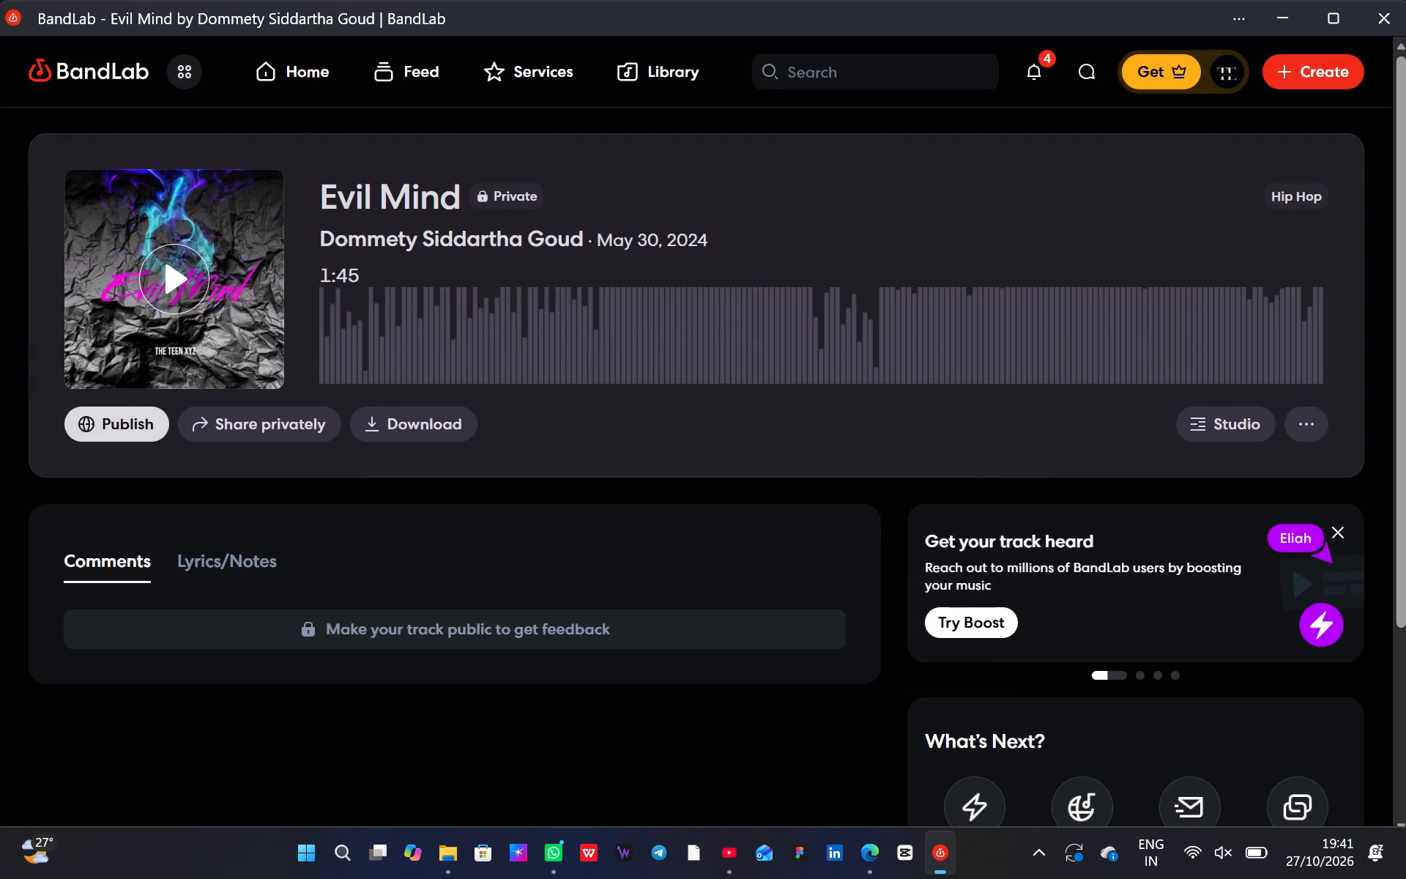
{"action": "left_click_drag", "start_coordinate": [678, 73], "coordinate": [680, 81]}
{"action": "left_click", "coordinate": [680, 82]}
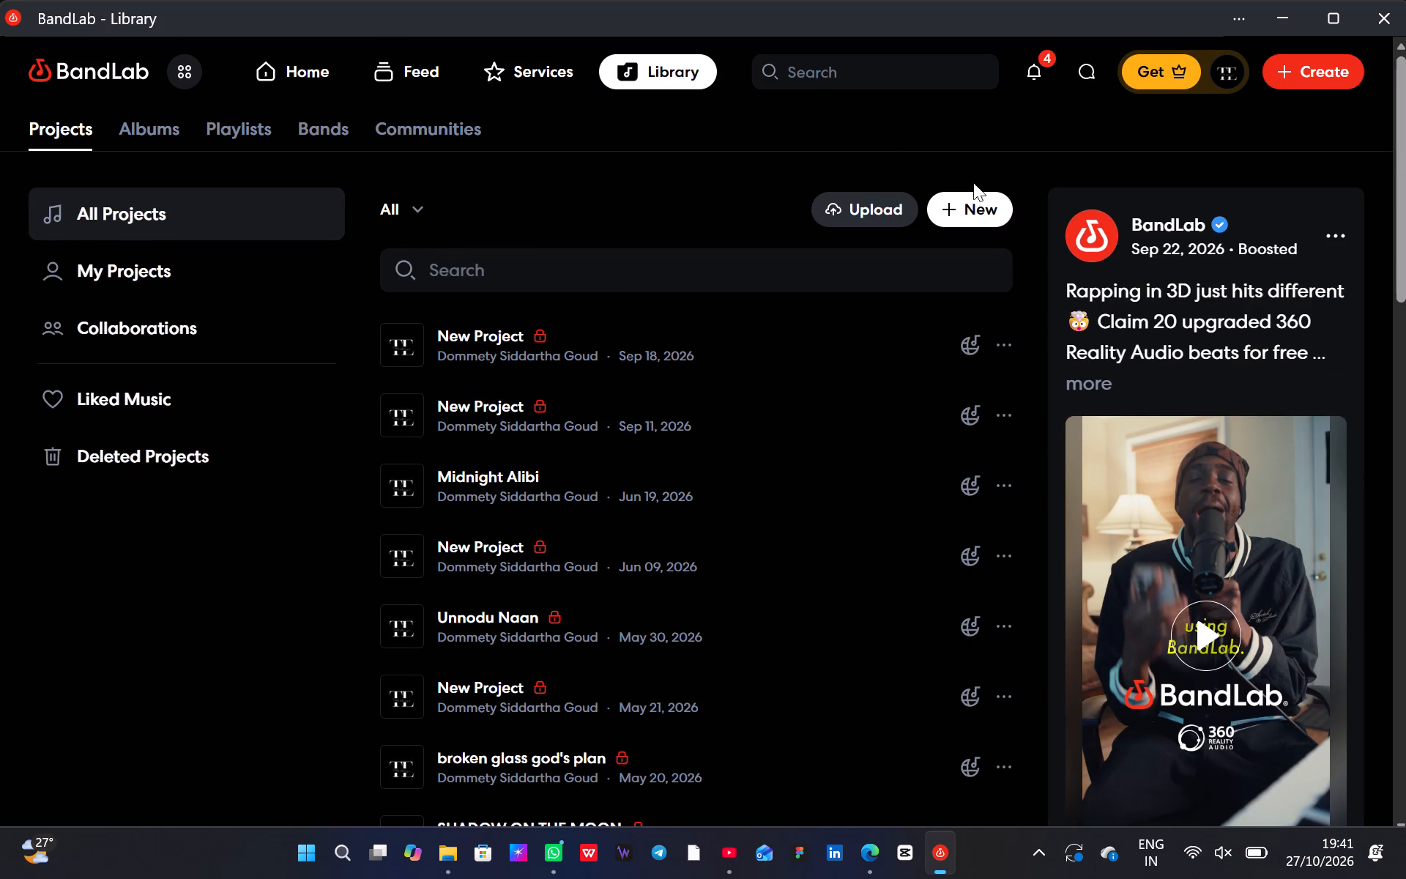
{"action": "left_click", "coordinate": [412, 212]}
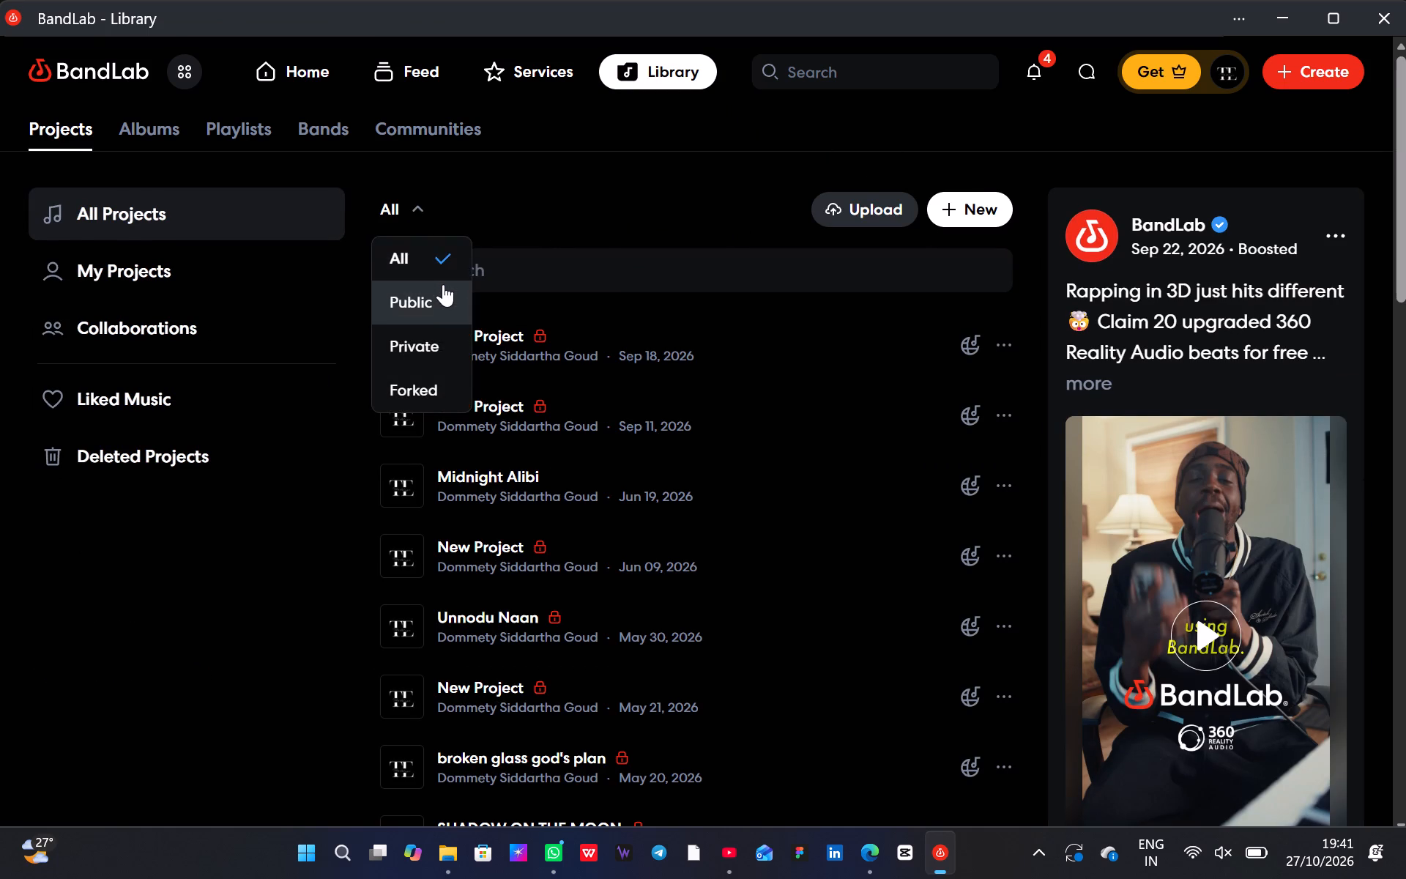
{"action": "left_click", "coordinate": [443, 284]}
Return to RouteNote and open the audio upload stage of the Sunset Tale release.
{"action": "left_click", "coordinate": [1301, 18]}
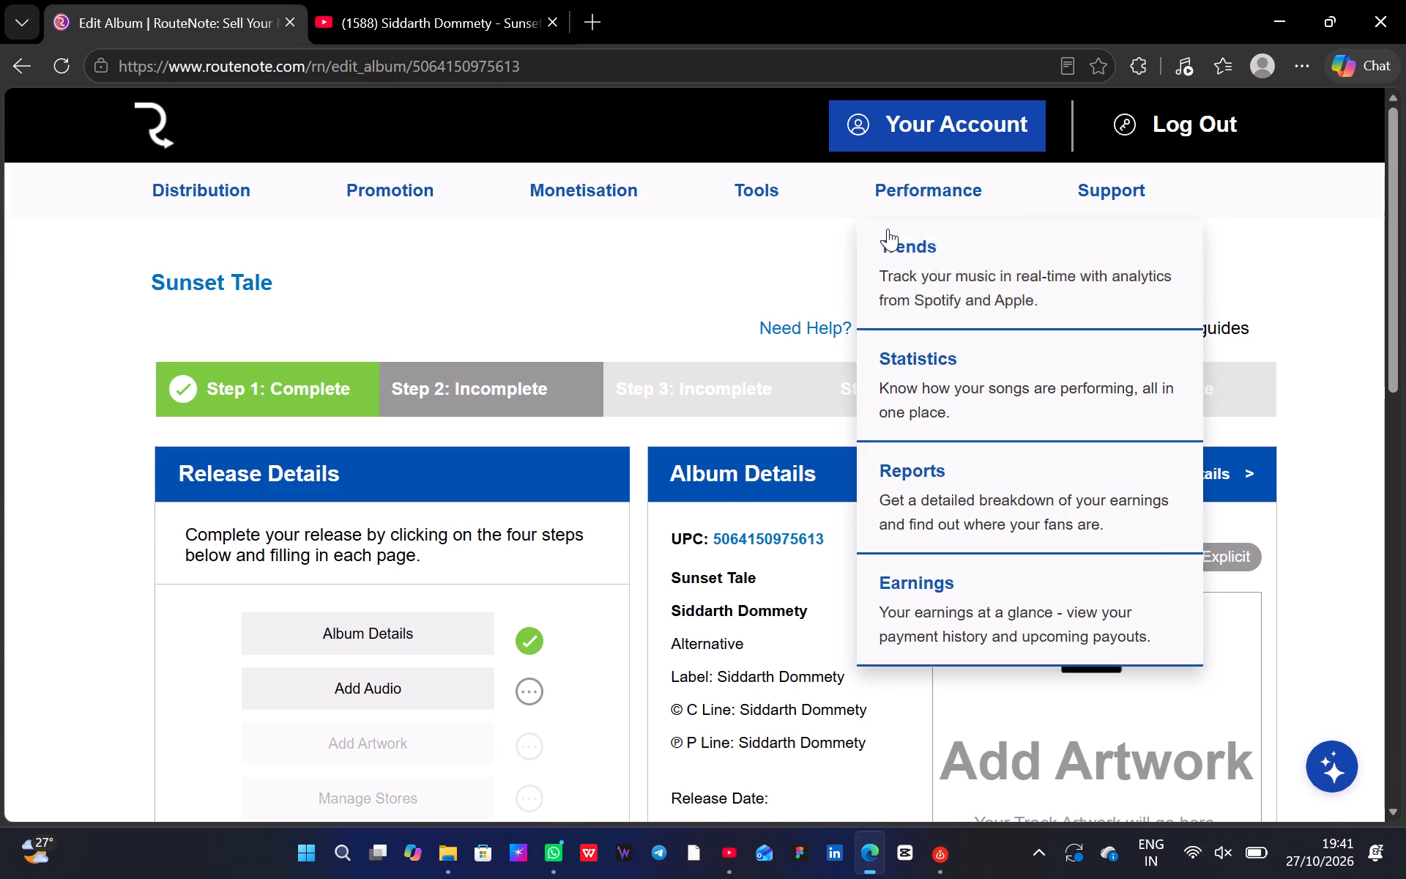
{"action": "scroll", "coordinate": [626, 286], "scroll_direction": "down", "scroll_amount": 2}
{"action": "left_click", "coordinate": [455, 480]}
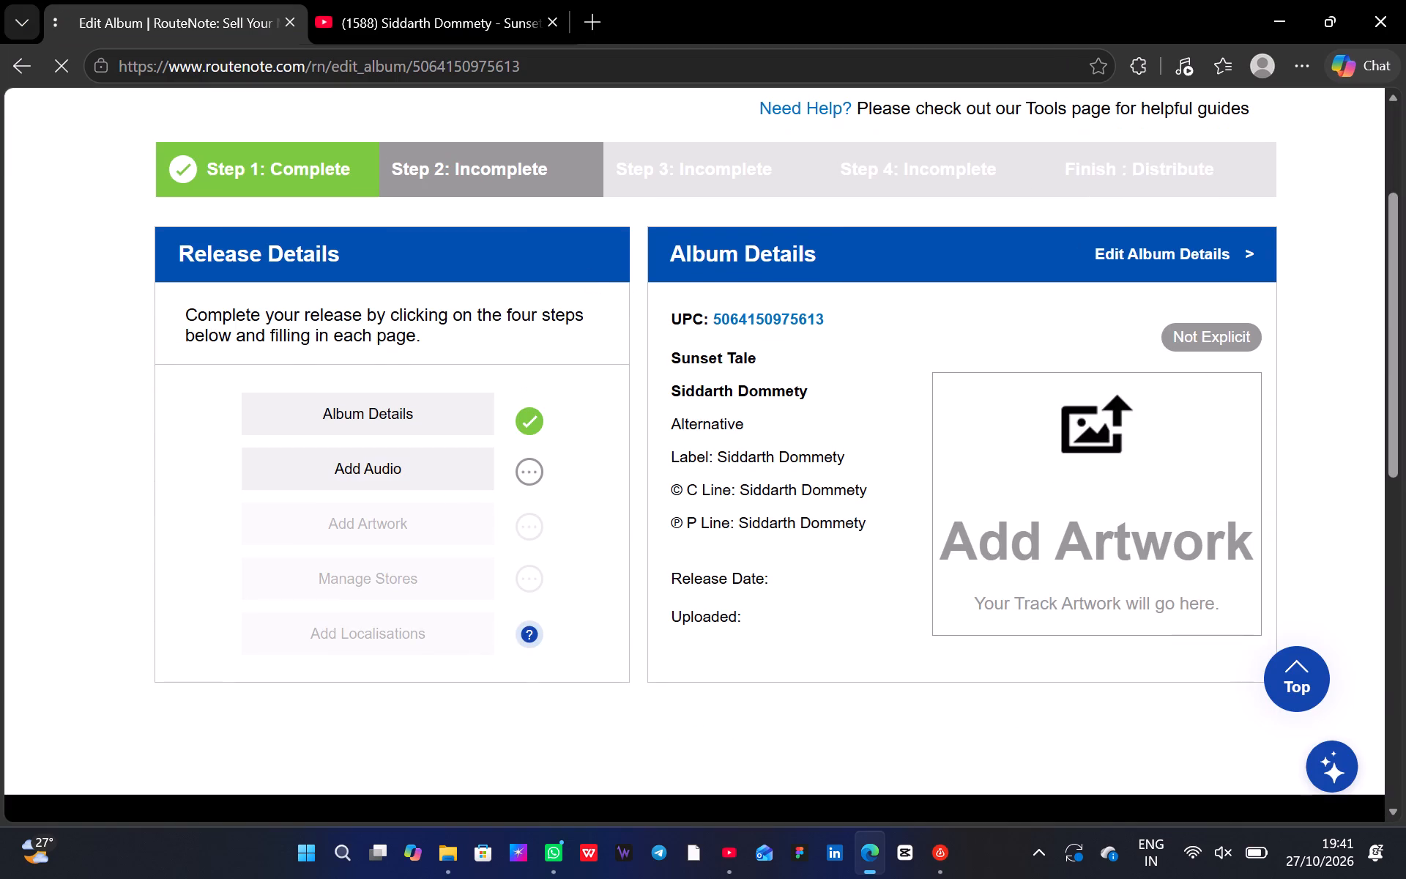
Switch to BandLab, open the Sunset Tale project and download it as a 320kbps, 44.1kHz MP3.
{"action": "left_click", "coordinate": [951, 856]}
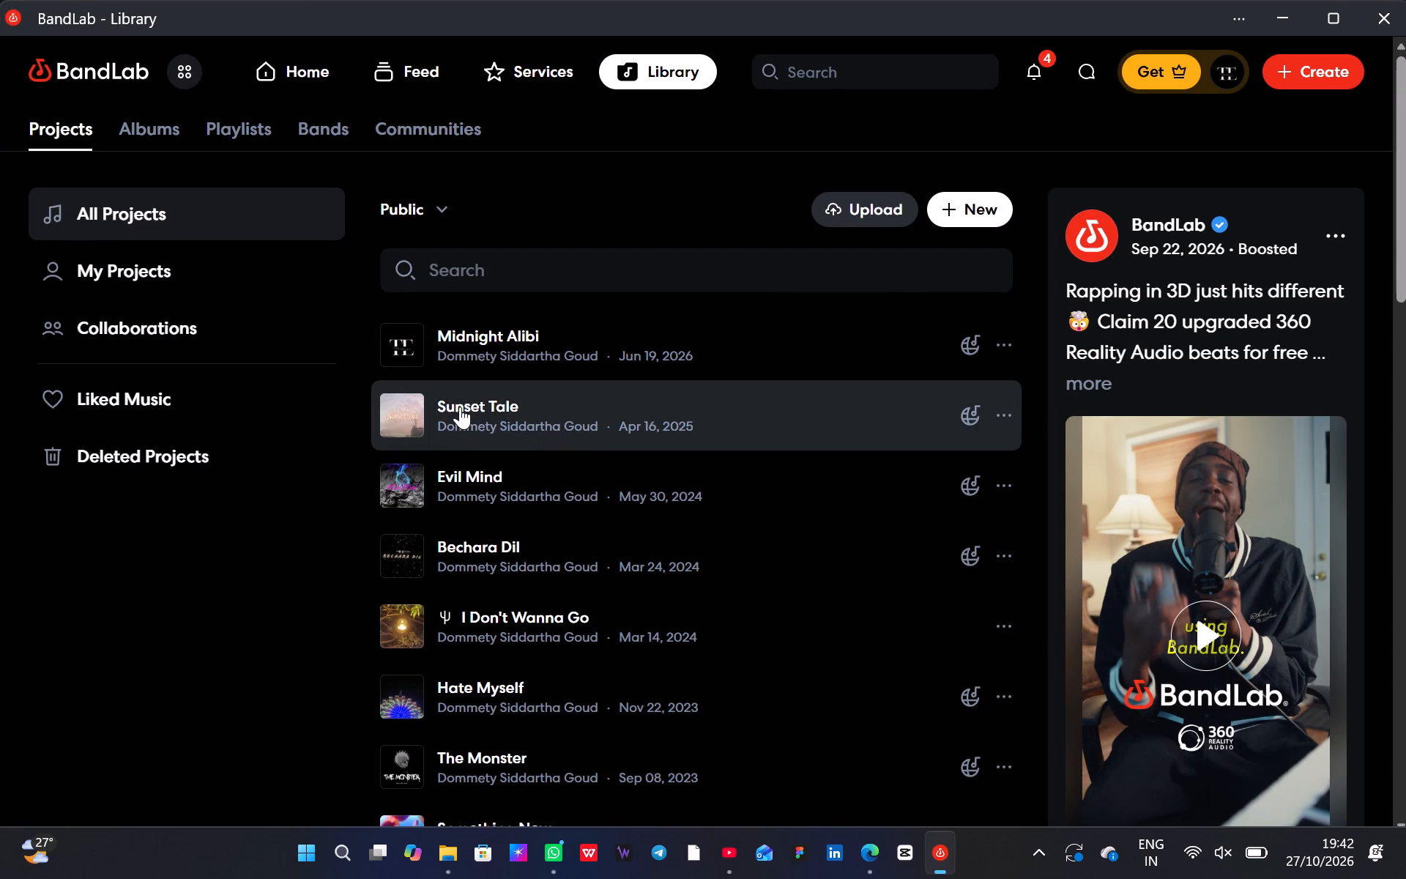
{"action": "left_click", "coordinate": [460, 407]}
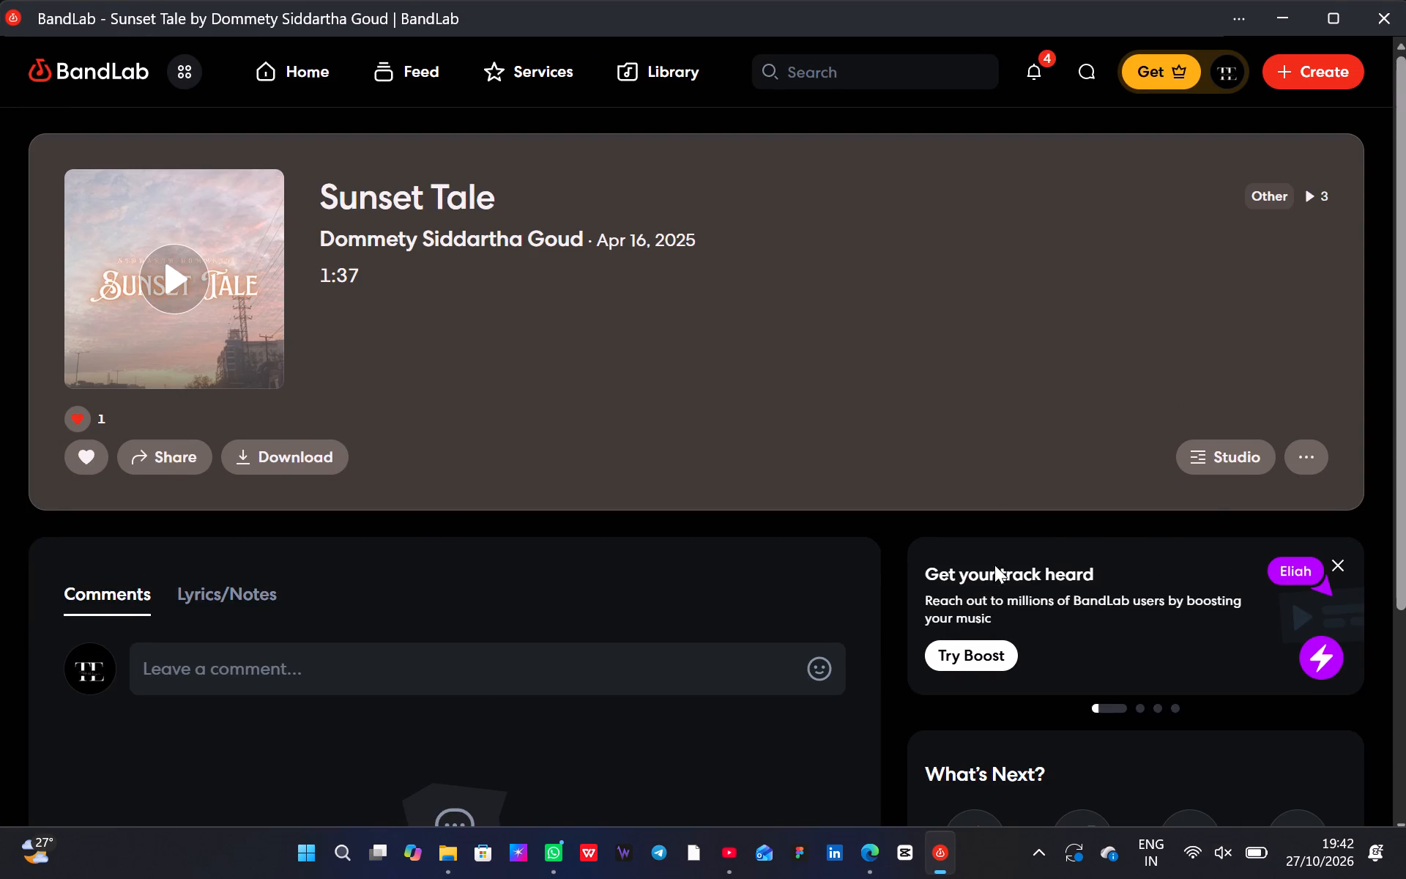
{"action": "left_click", "coordinate": [309, 465]}
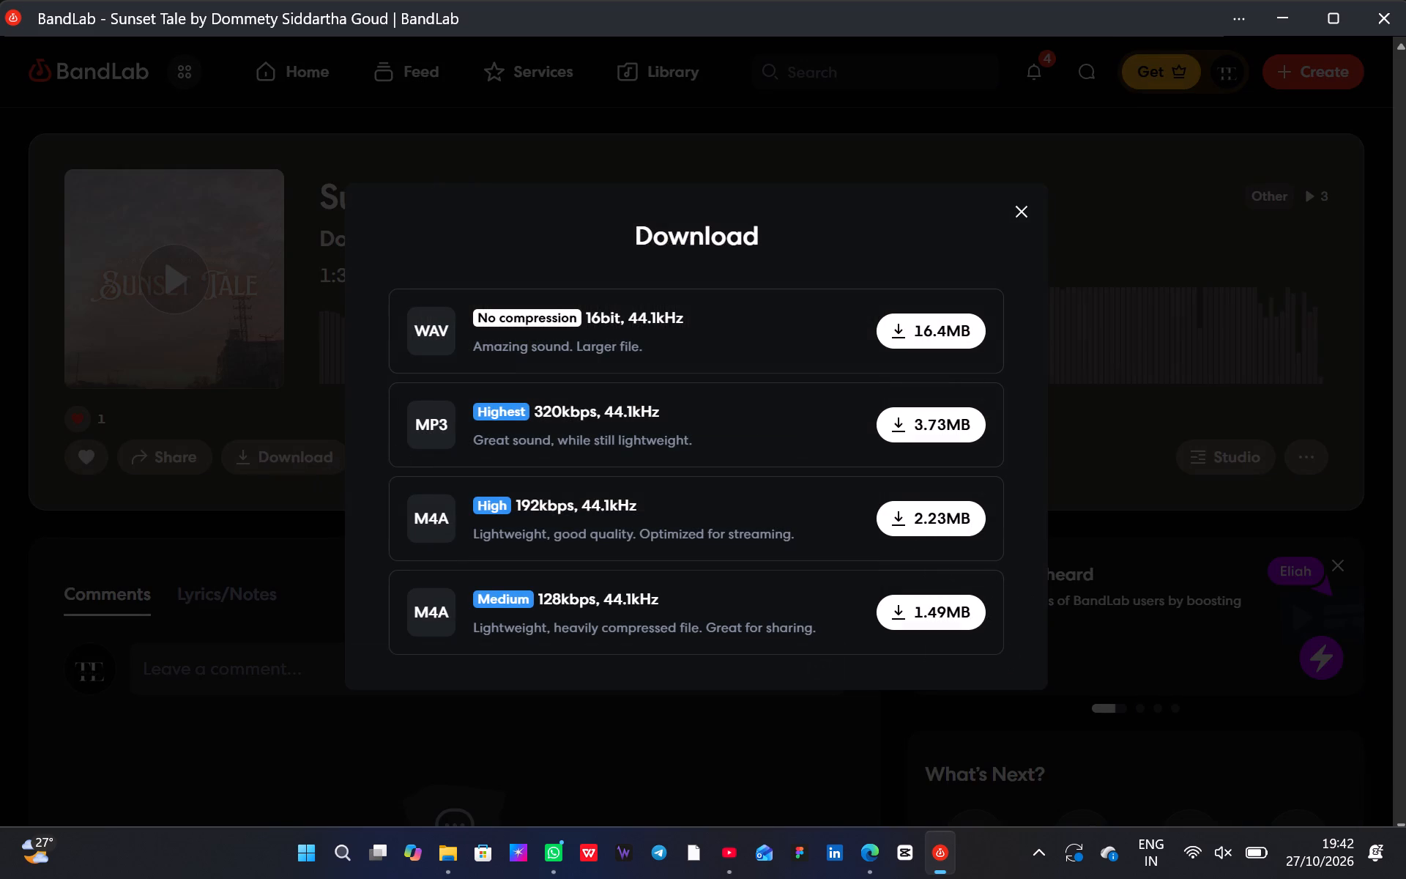
{"action": "left_click", "coordinate": [924, 412]}
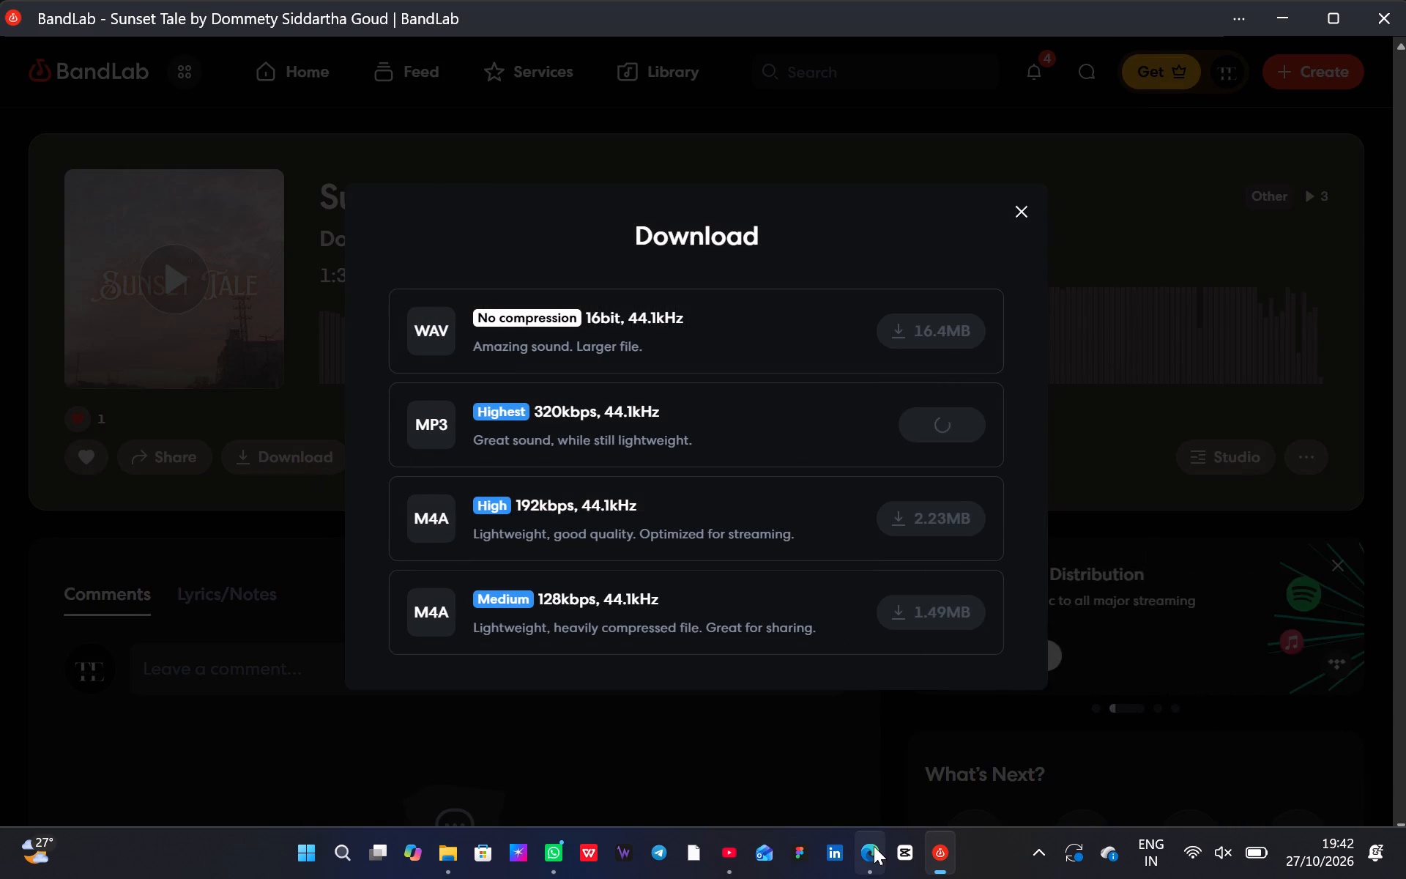
Search for Canva in a new Edge tab and open its site, keeping only the Canva page open.
{"action": "left_click", "coordinate": [874, 846]}
{"action": "double_click", "coordinate": [589, 0]}
{"action": "type", "text": "ca"}
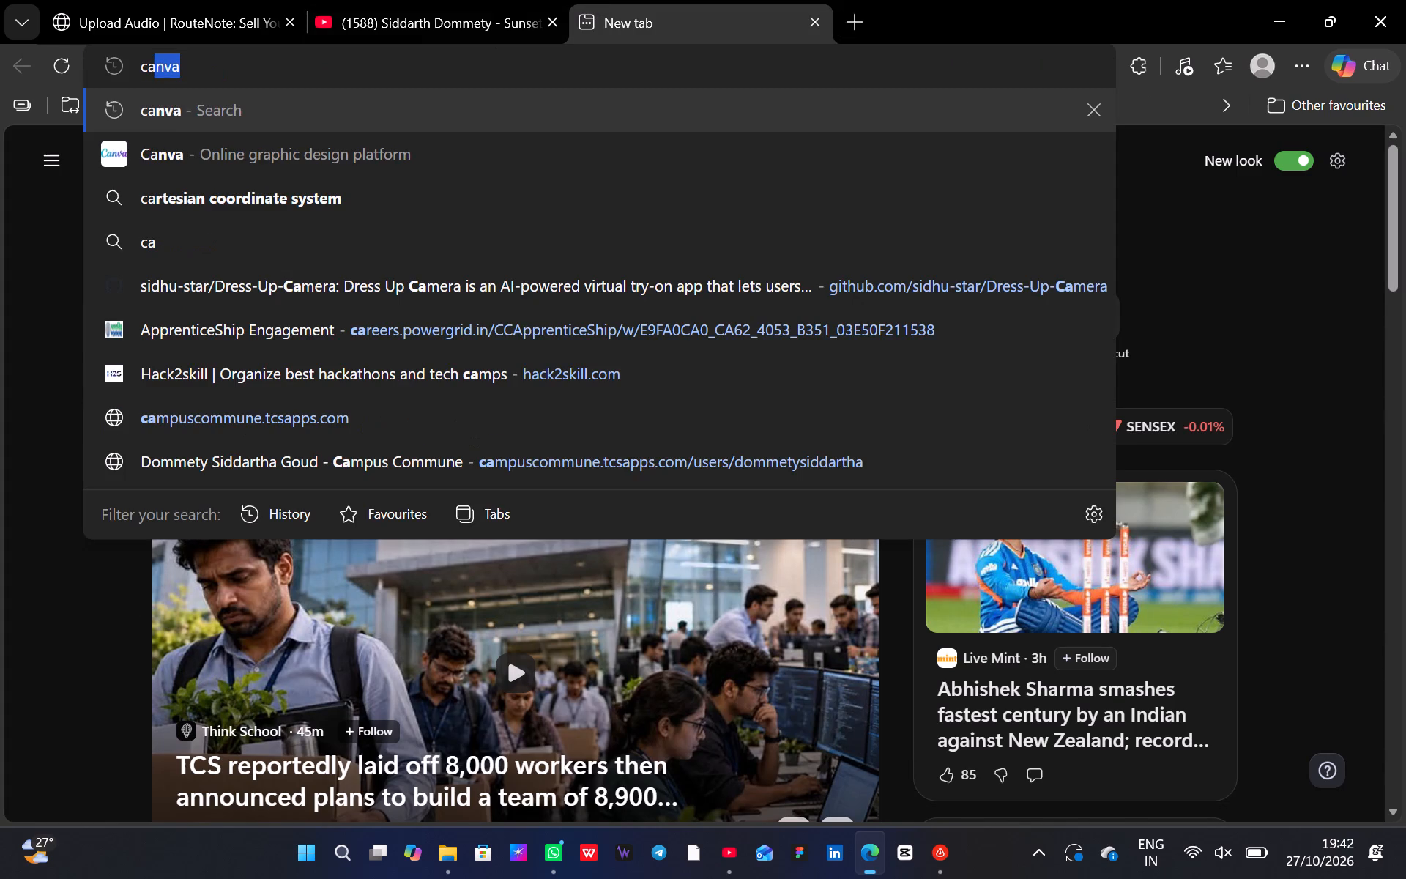
{"action": "left_click", "coordinate": [239, 149]}
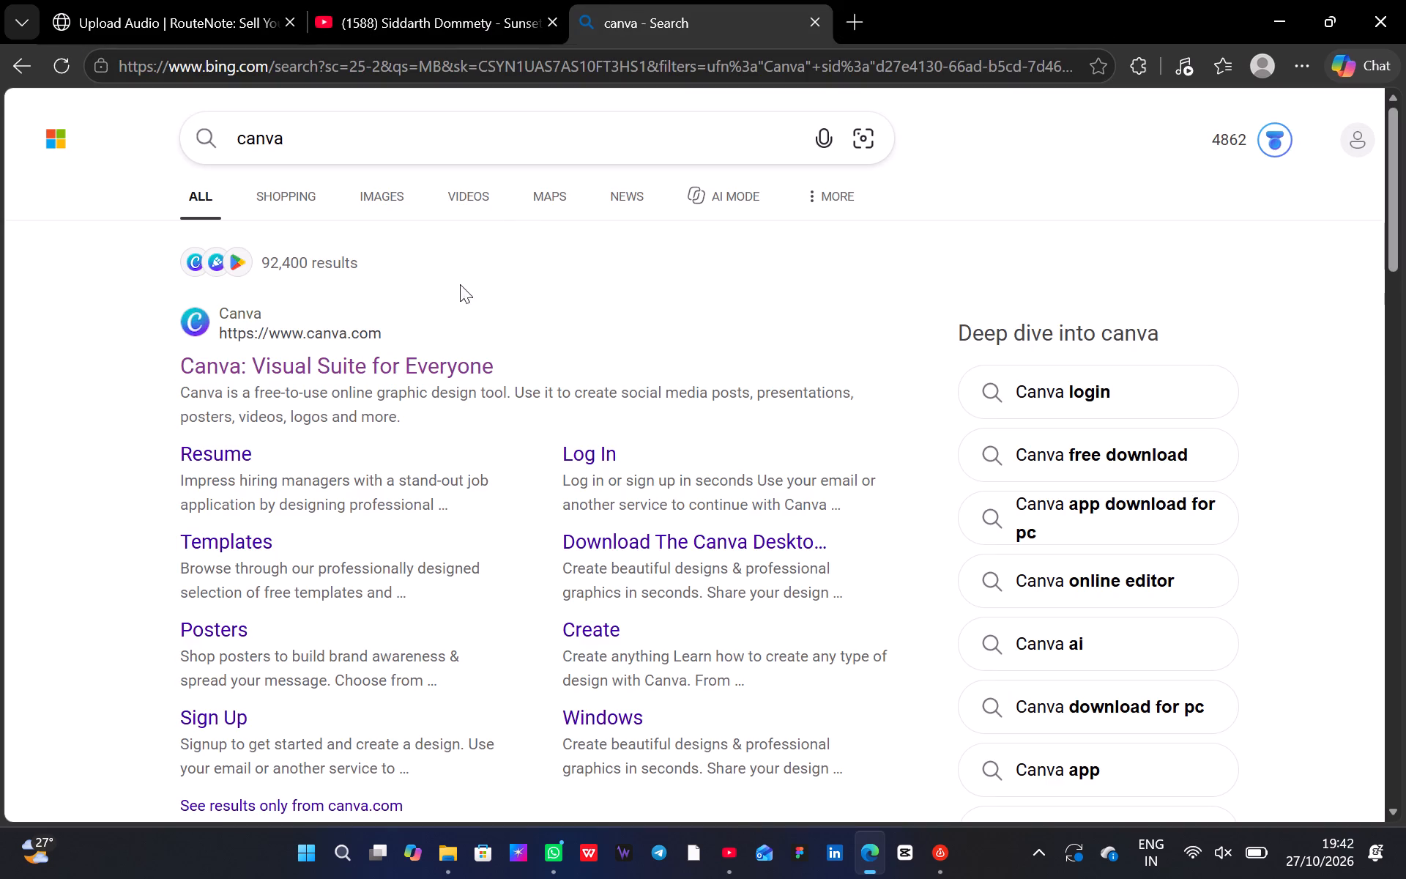
{"action": "left_click", "coordinate": [430, 358]}
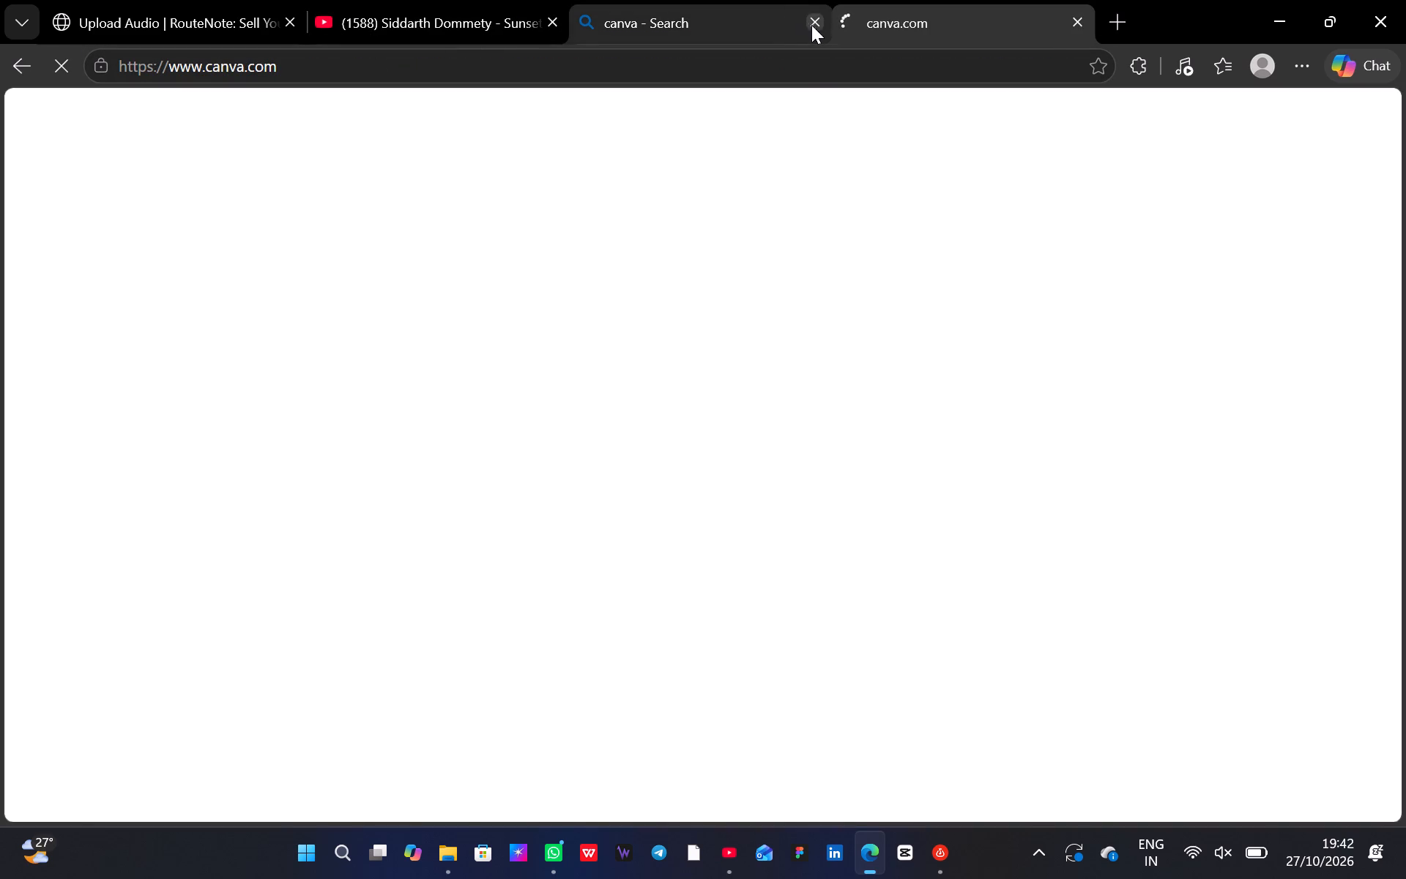
{"action": "left_click", "coordinate": [812, 25]}
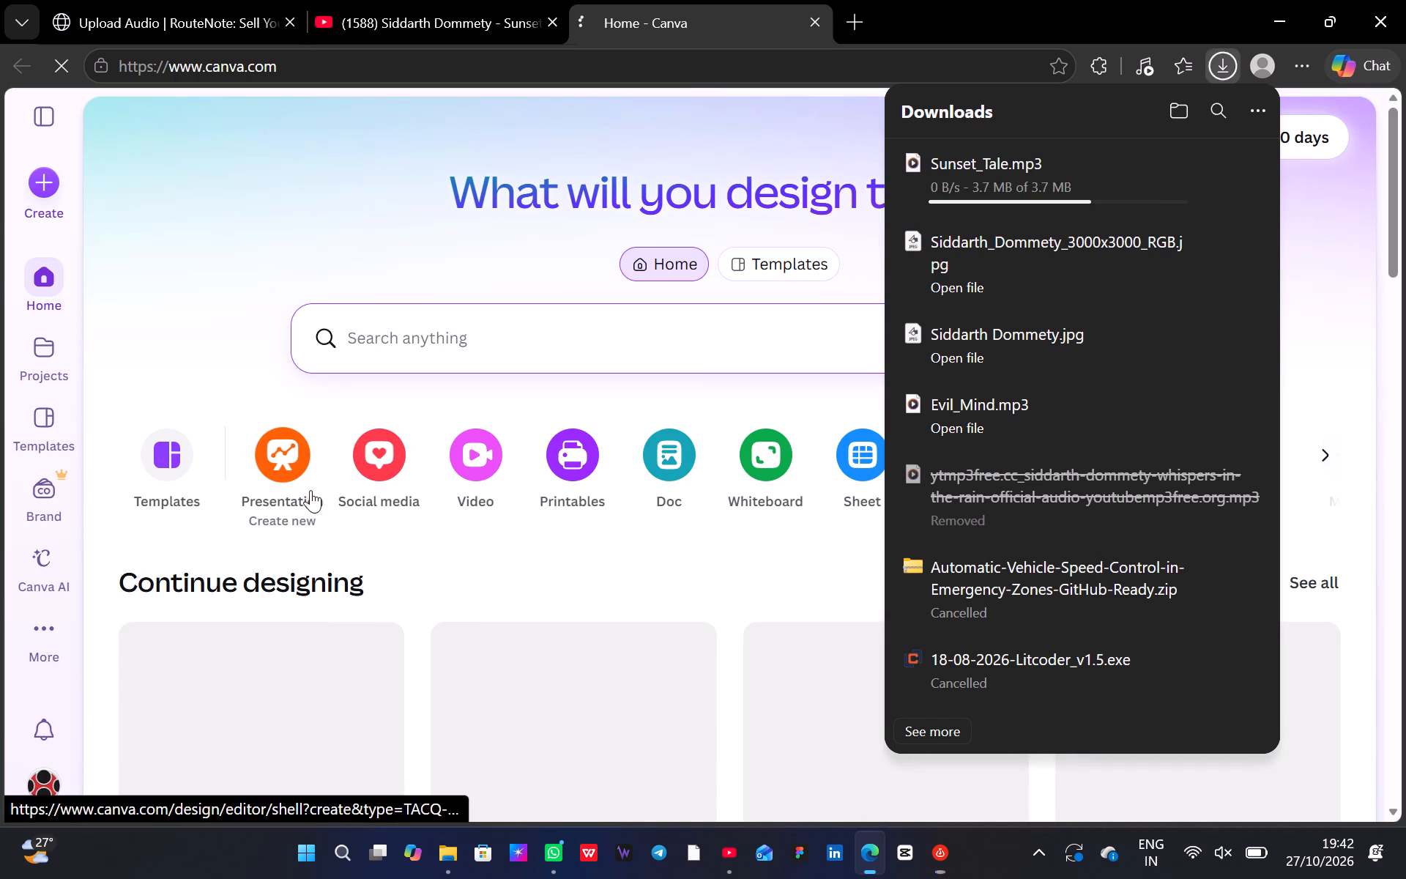
In RouteNote, title the track Sunset Tale, upload the downloaded MP3 for it, and save the audio.
{"action": "left_click", "coordinate": [200, 18]}
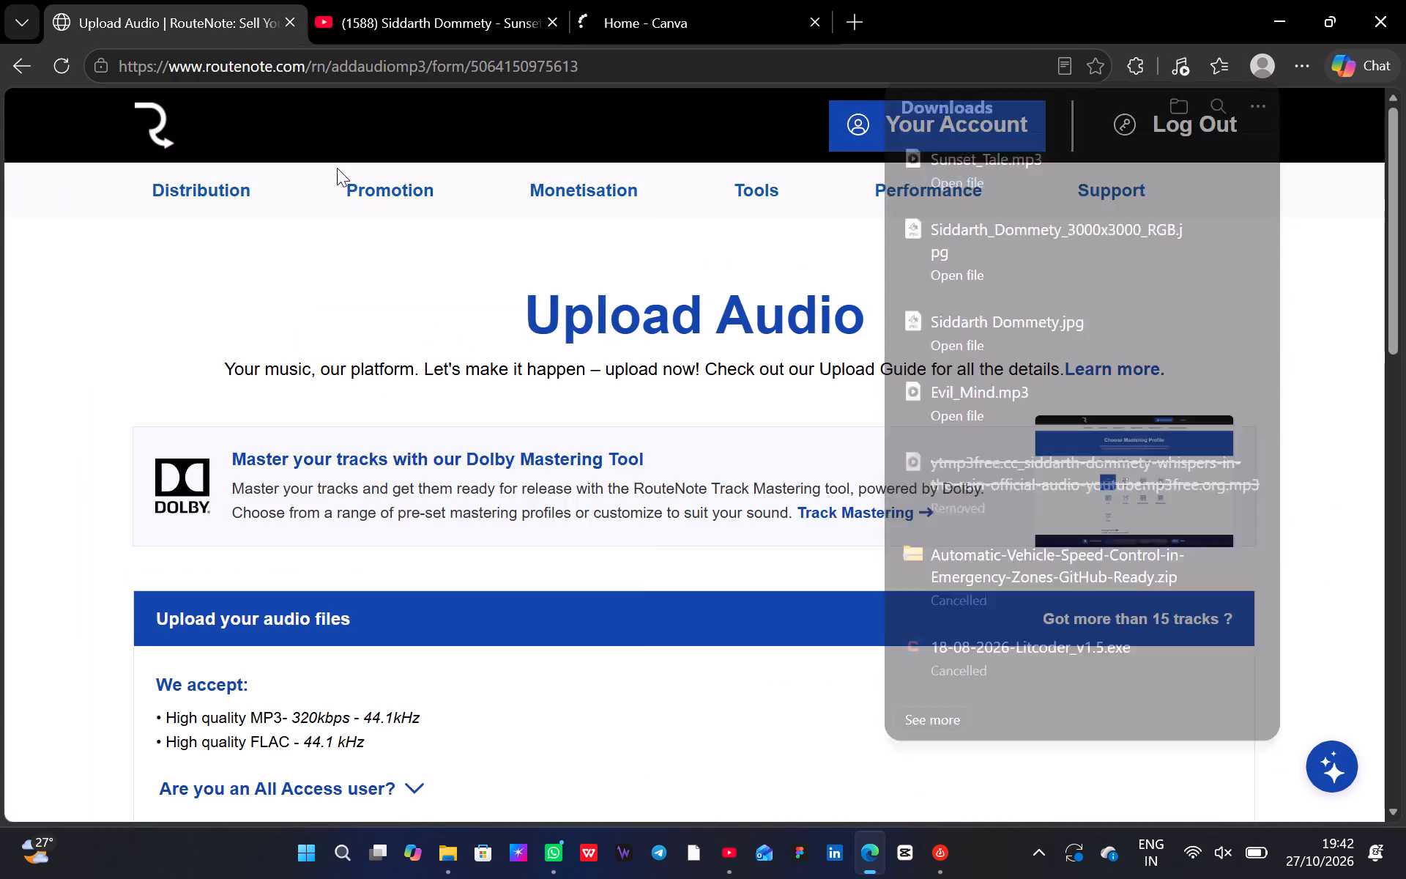
{"action": "scroll", "coordinate": [393, 401], "scroll_direction": "down", "scroll_amount": 4}
{"action": "left_click", "coordinate": [387, 480]}
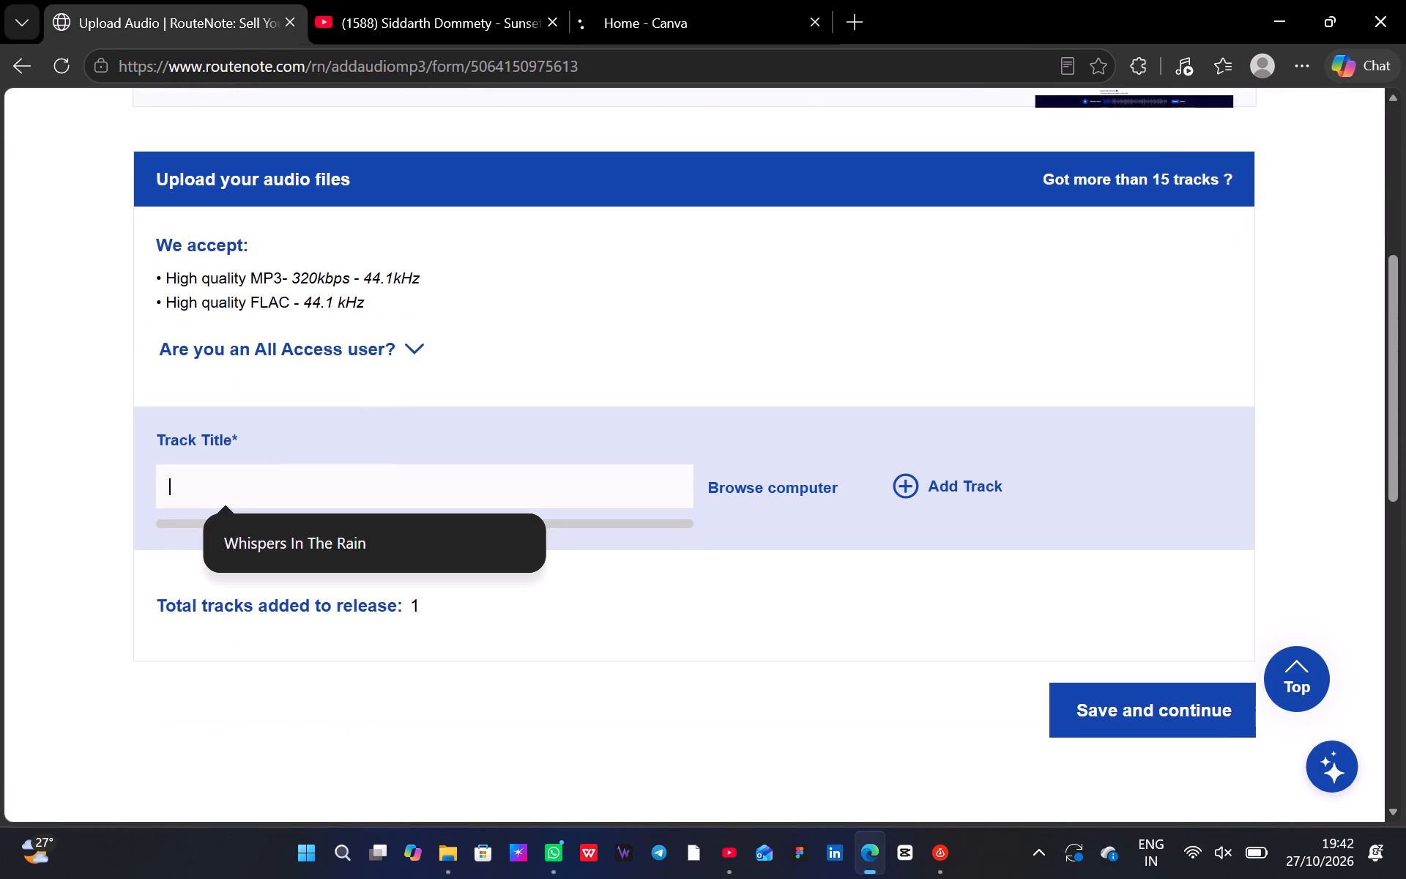
{"action": "key", "text": "ctrl+v"}
{"action": "left_click", "coordinate": [778, 489]}
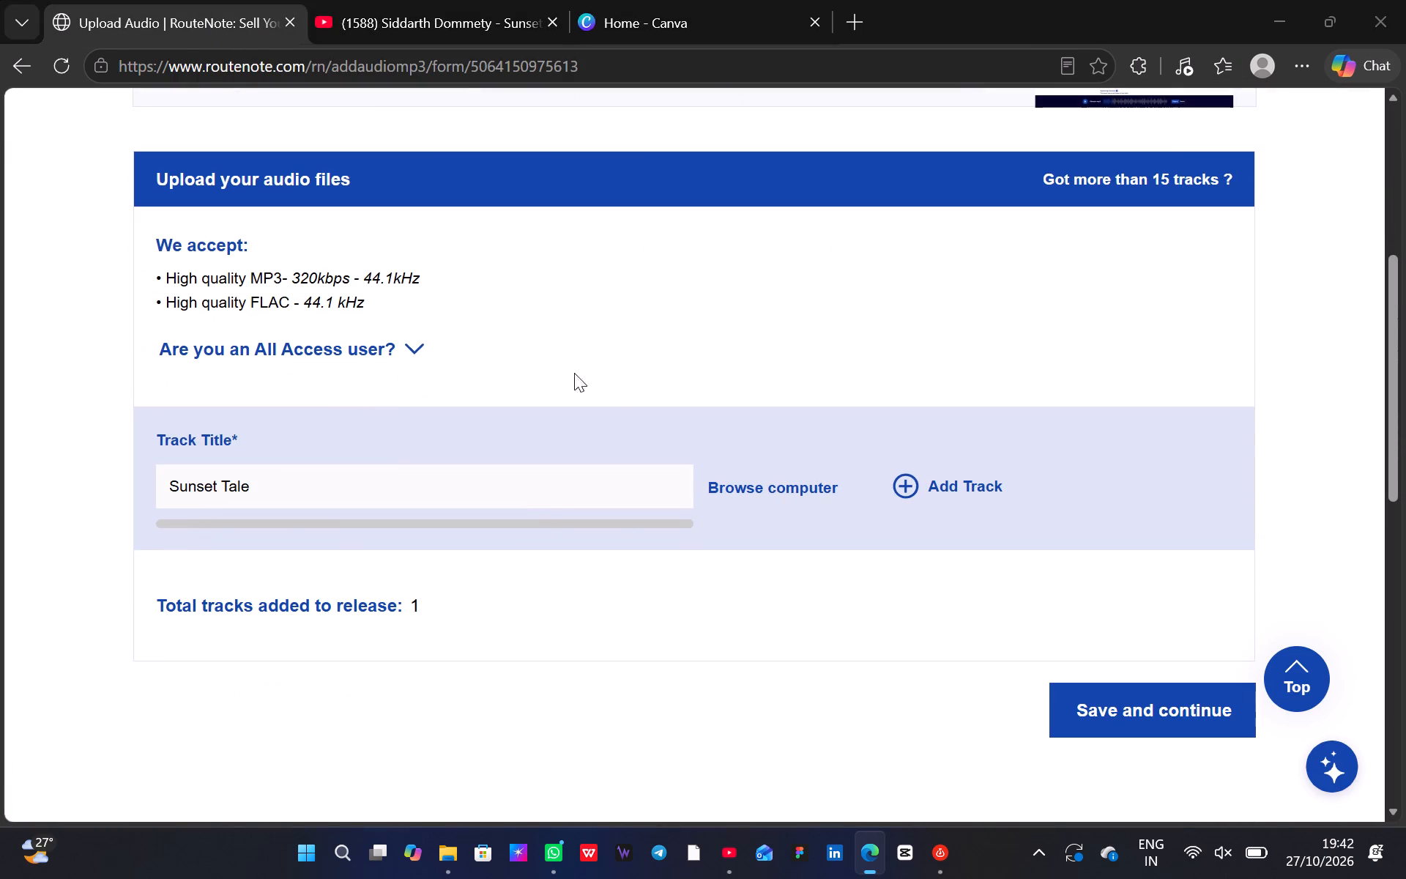
{"action": "double_click", "coordinate": [297, 185]}
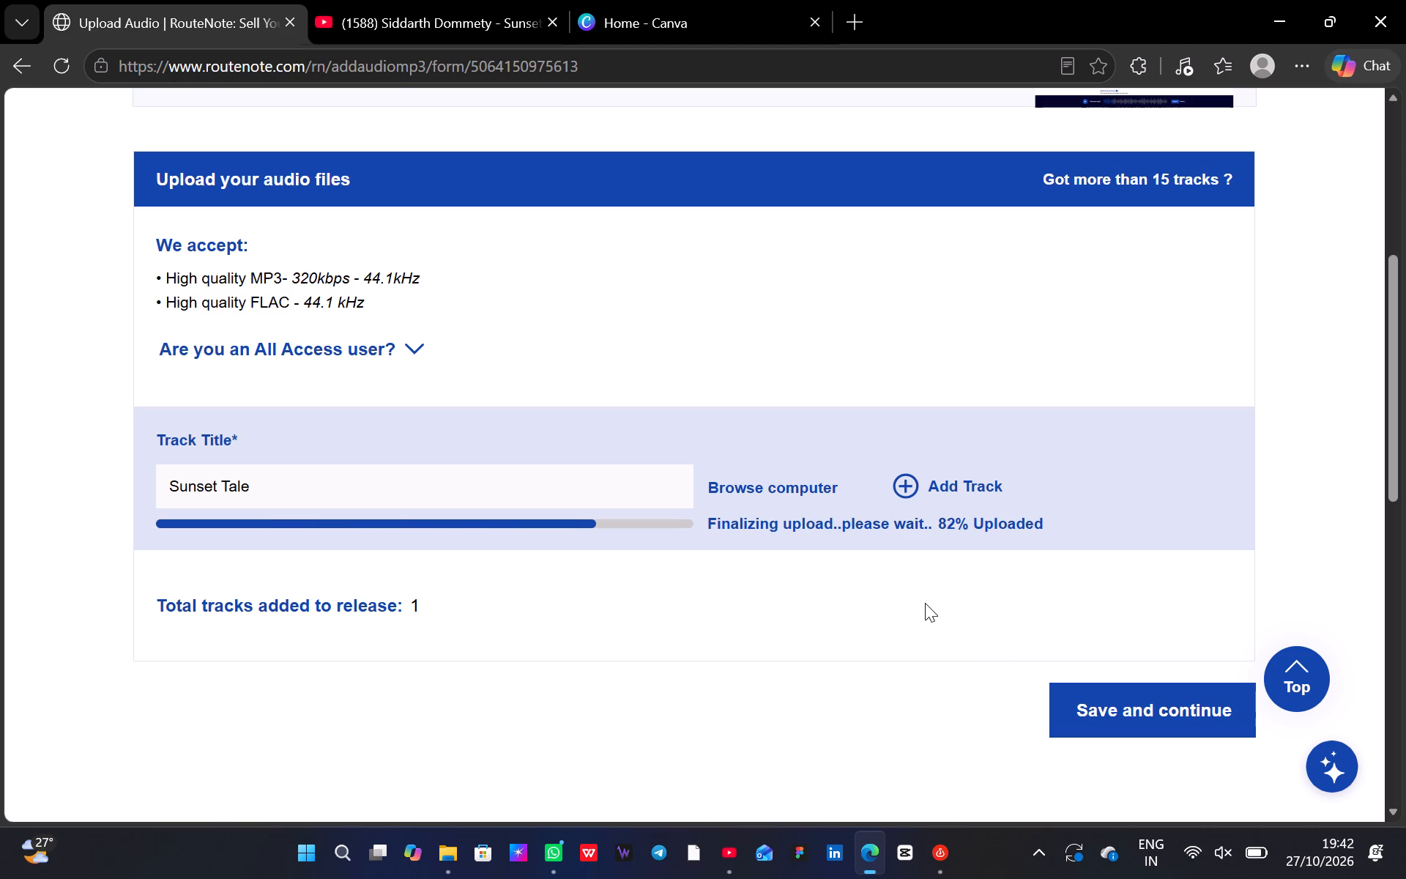
{"action": "scroll", "coordinate": [926, 579], "scroll_direction": "down", "scroll_amount": 2}
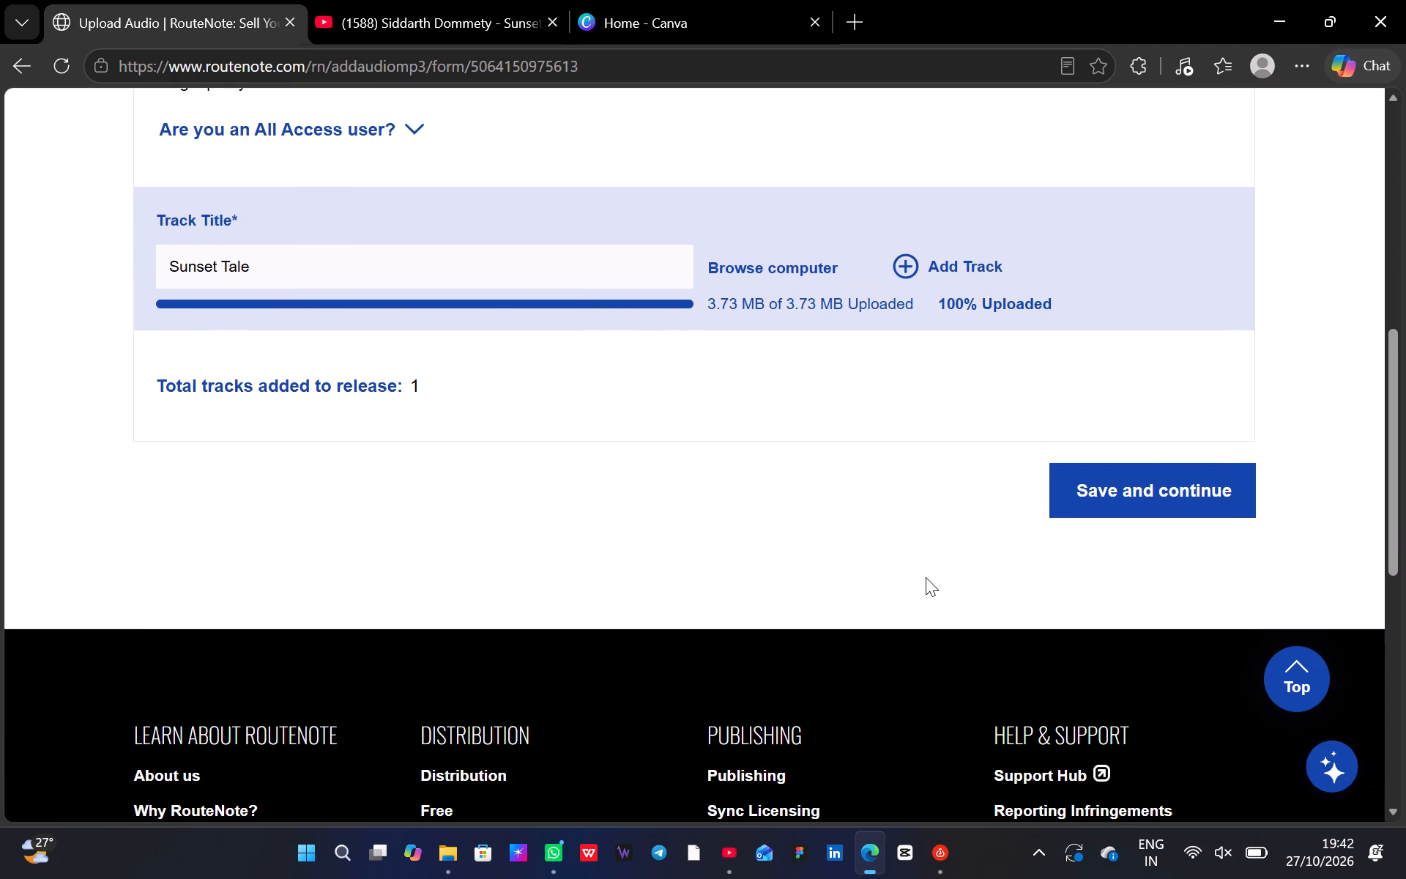
{"action": "left_click", "coordinate": [1112, 495]}
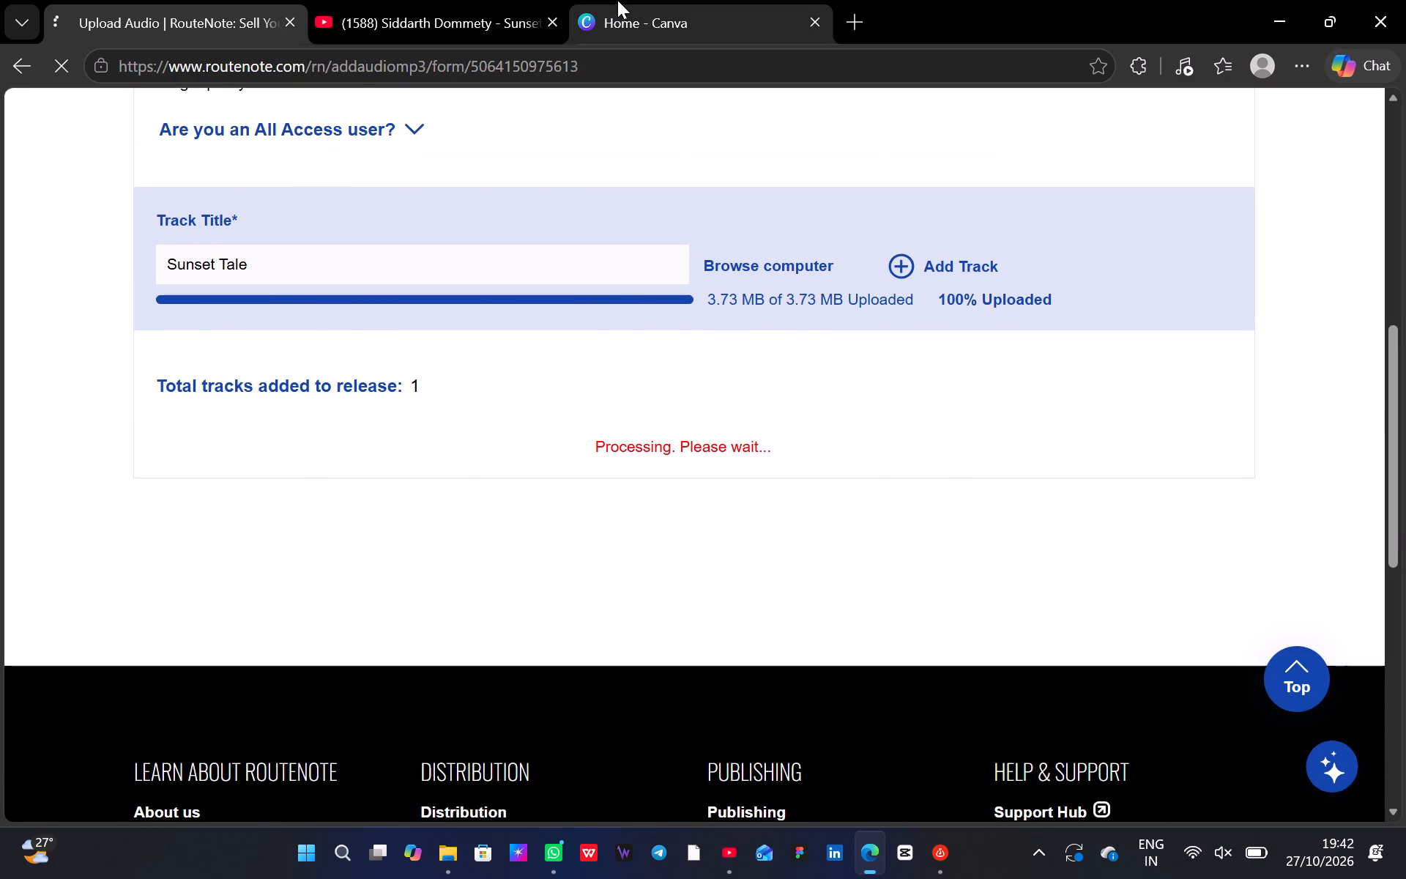
Browse the older Canva designs for the Sunset Tale artwork and open the album cover named Syntax smoke dust.
{"action": "left_click", "coordinate": [617, 0]}
{"action": "scroll", "coordinate": [439, 468], "scroll_direction": "down", "scroll_amount": 5}
{"action": "scroll", "coordinate": [692, 560], "scroll_direction": "down", "scroll_amount": 3}
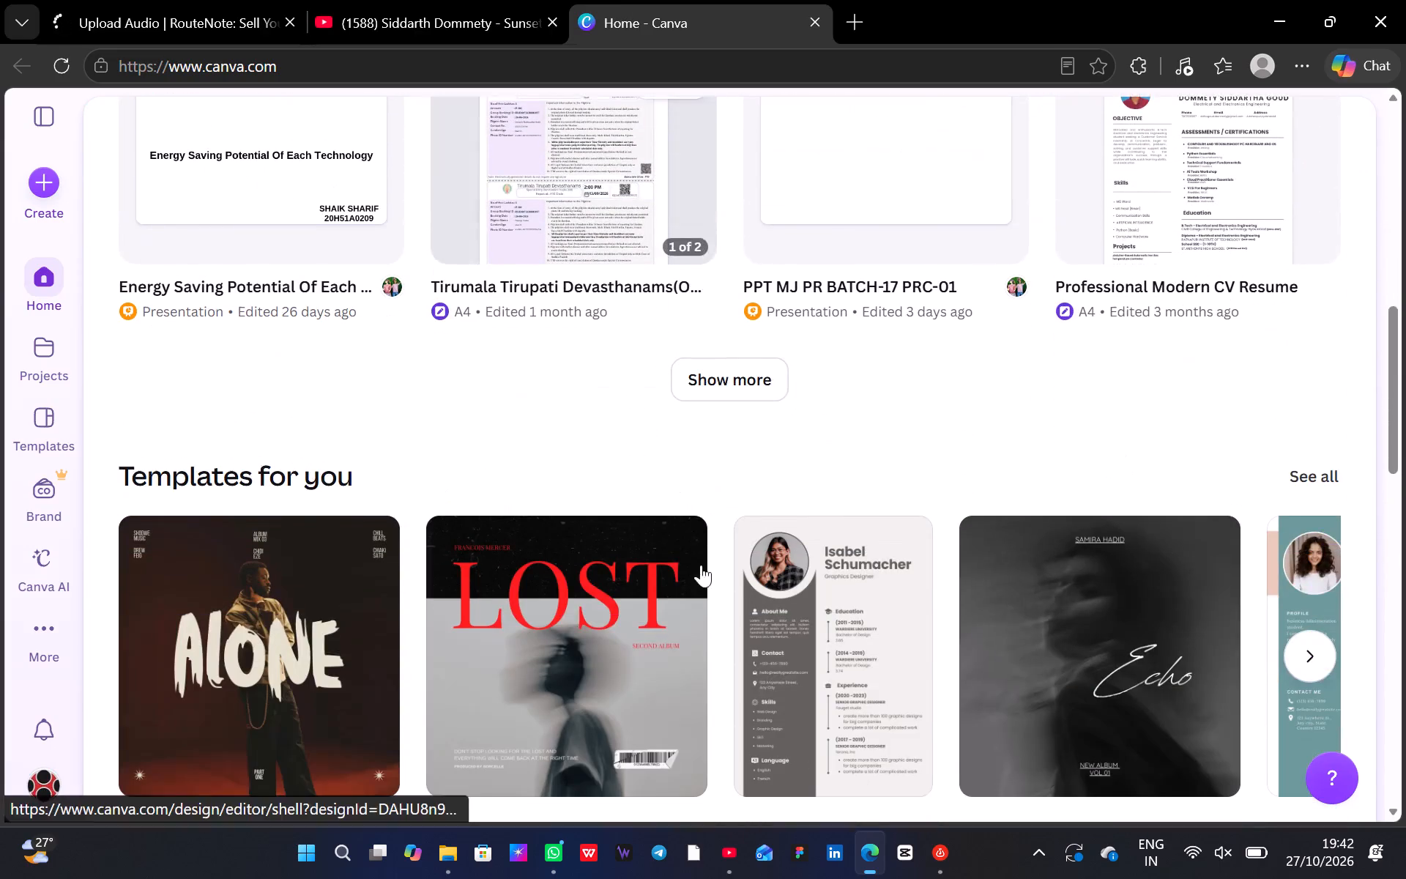
{"action": "left_click", "coordinate": [728, 365]}
{"action": "scroll", "coordinate": [728, 364], "scroll_direction": "down", "scroll_amount": 14}
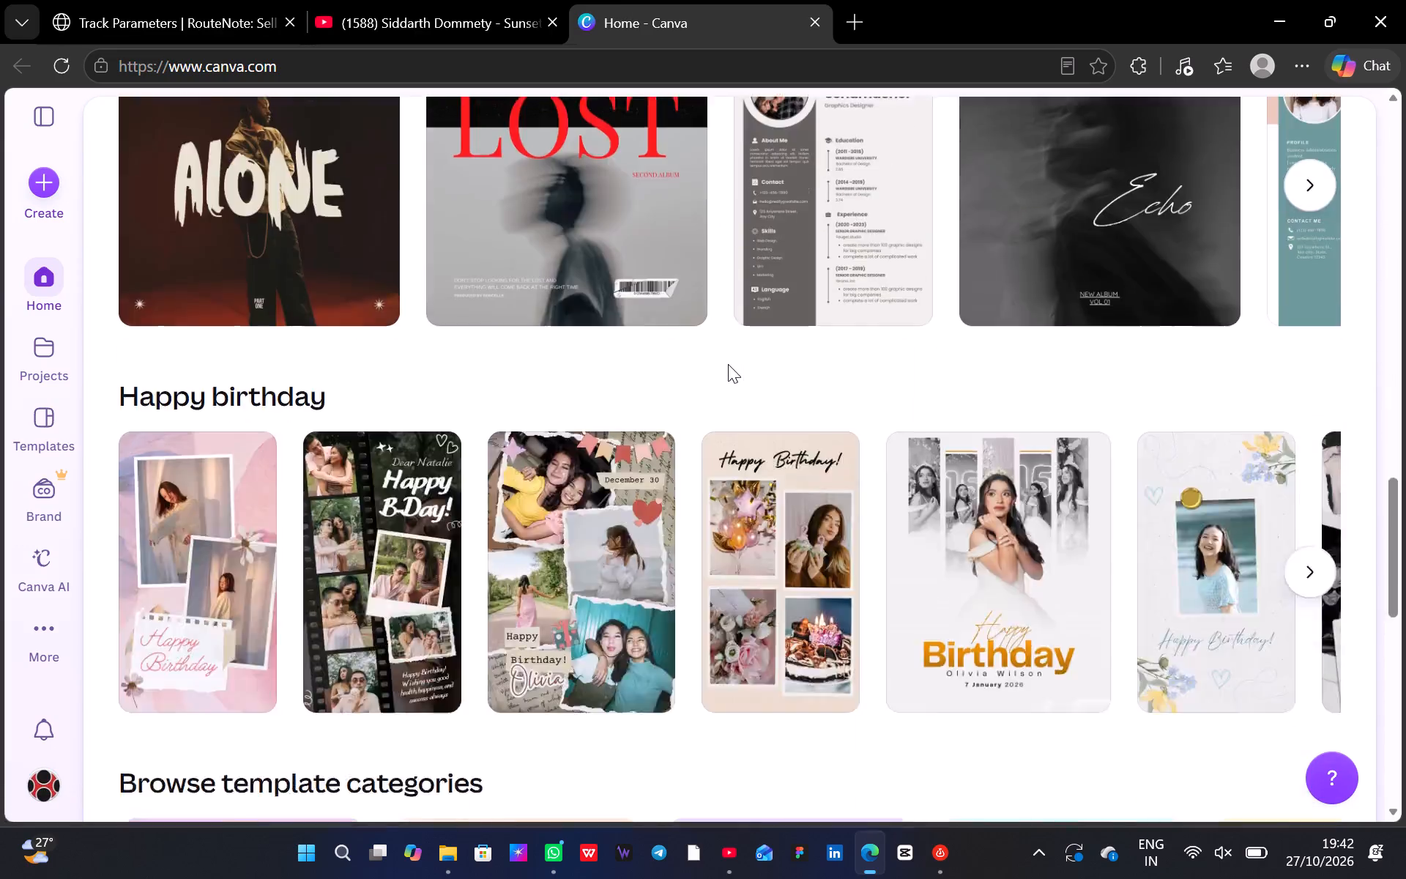
{"action": "scroll", "coordinate": [728, 364], "scroll_direction": "up", "scroll_amount": 6}
{"action": "scroll", "coordinate": [722, 300], "scroll_direction": "up", "scroll_amount": 2}
{"action": "left_click", "coordinate": [722, 300]}
{"action": "scroll", "coordinate": [722, 303], "scroll_direction": "down", "scroll_amount": 3}
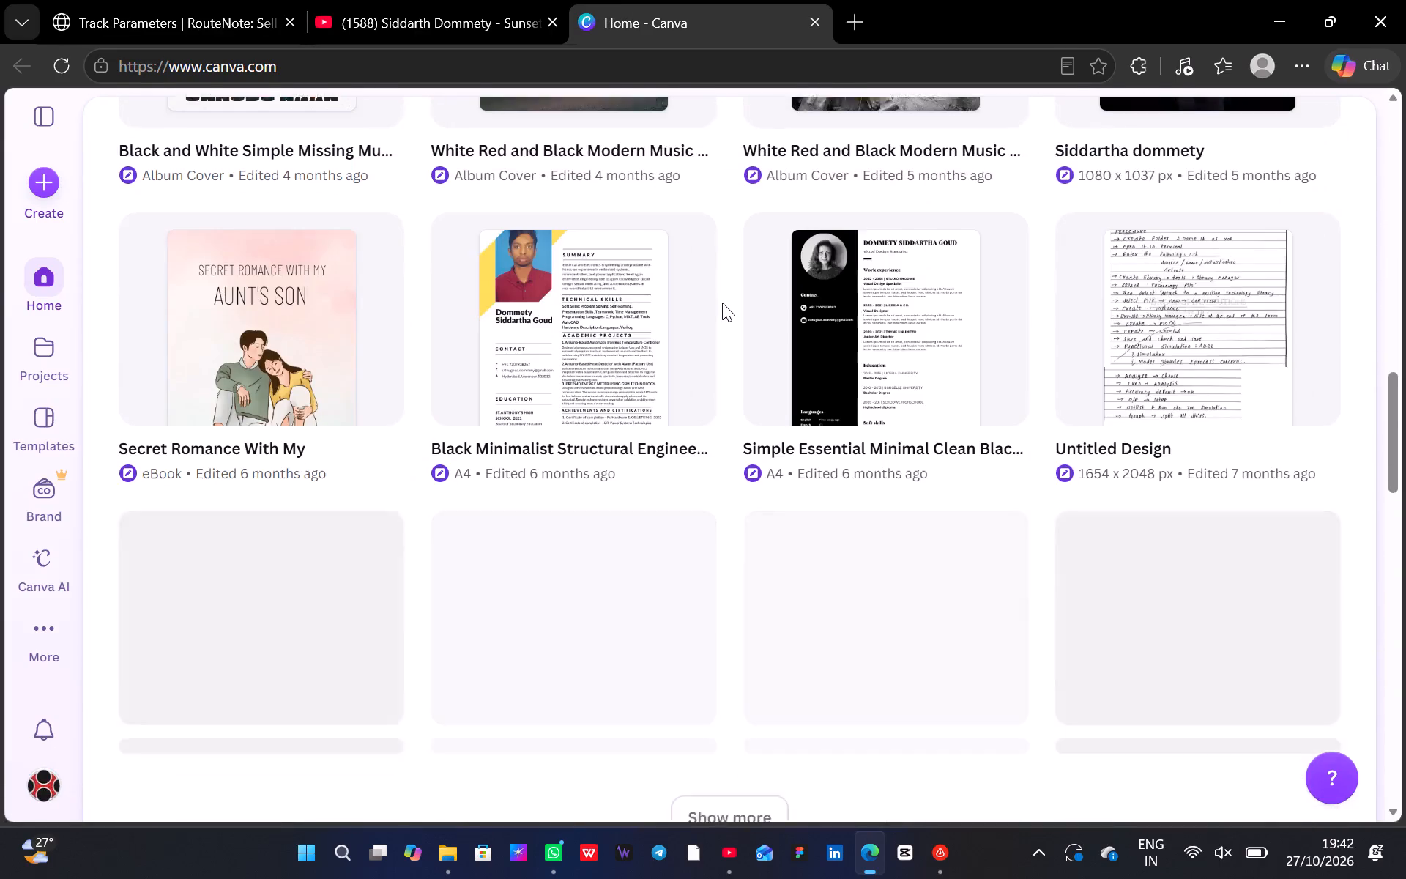
{"action": "scroll", "coordinate": [722, 303], "scroll_direction": "down", "scroll_amount": 3}
{"action": "left_click", "coordinate": [724, 264]}
{"action": "scroll", "coordinate": [724, 264], "scroll_direction": "down", "scroll_amount": 4}
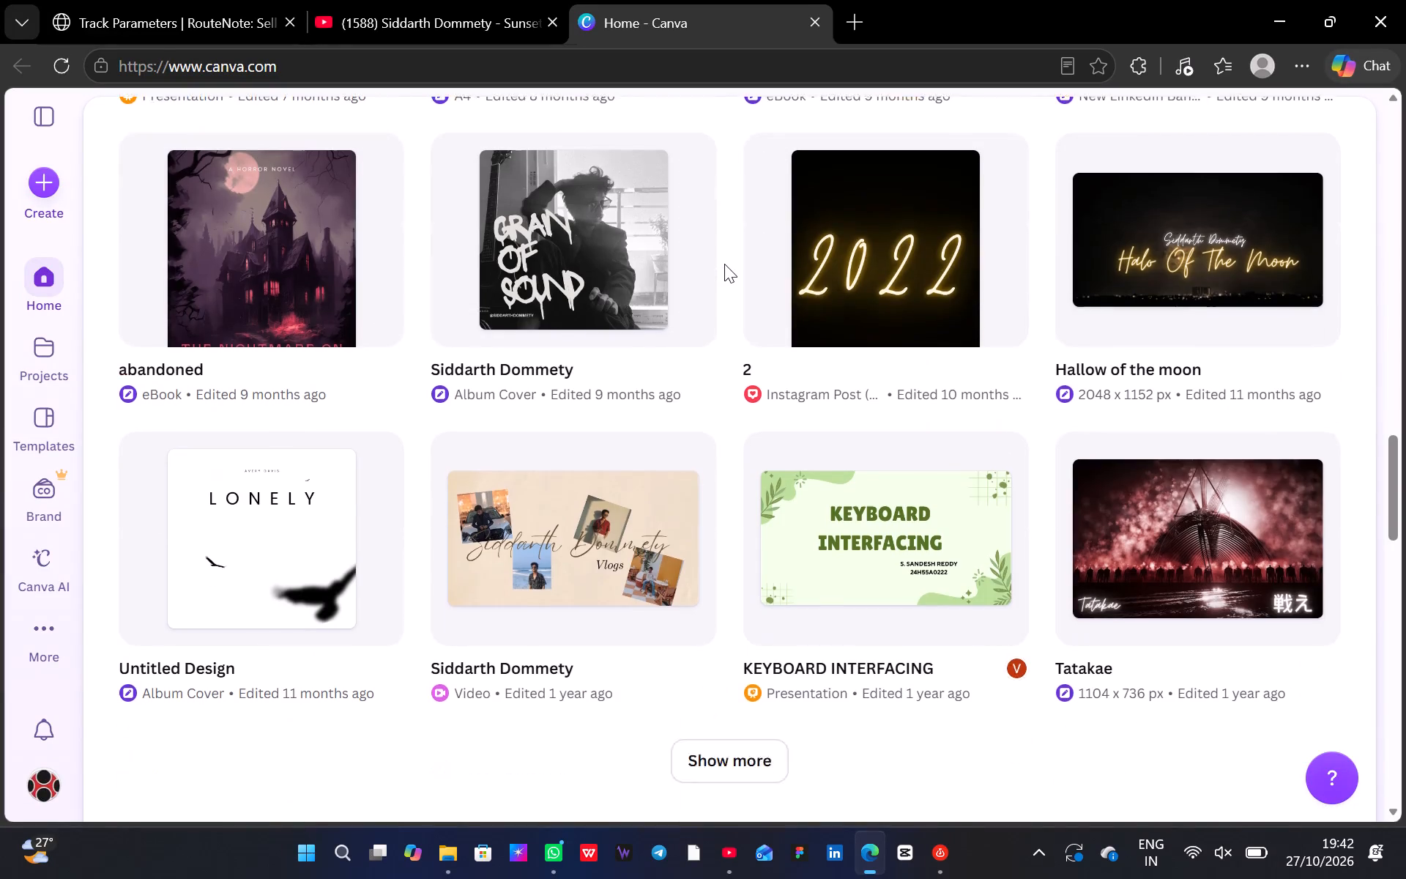
{"action": "left_click", "coordinate": [726, 415]}
{"action": "scroll", "coordinate": [726, 415], "scroll_direction": "down", "scroll_amount": 3}
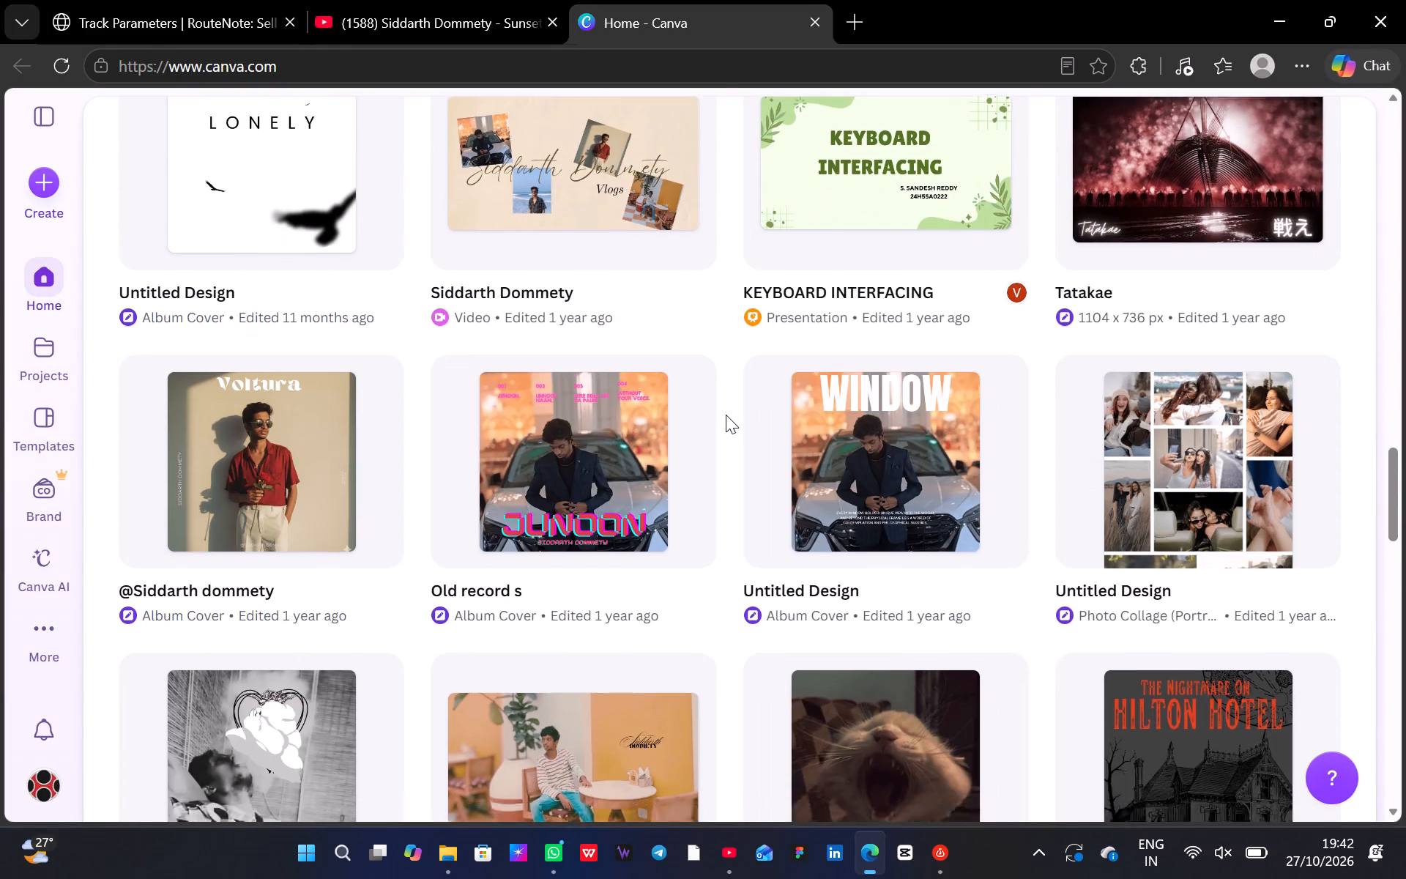
{"action": "scroll", "coordinate": [726, 415], "scroll_direction": "down", "scroll_amount": 2}
{"action": "left_click", "coordinate": [728, 448]}
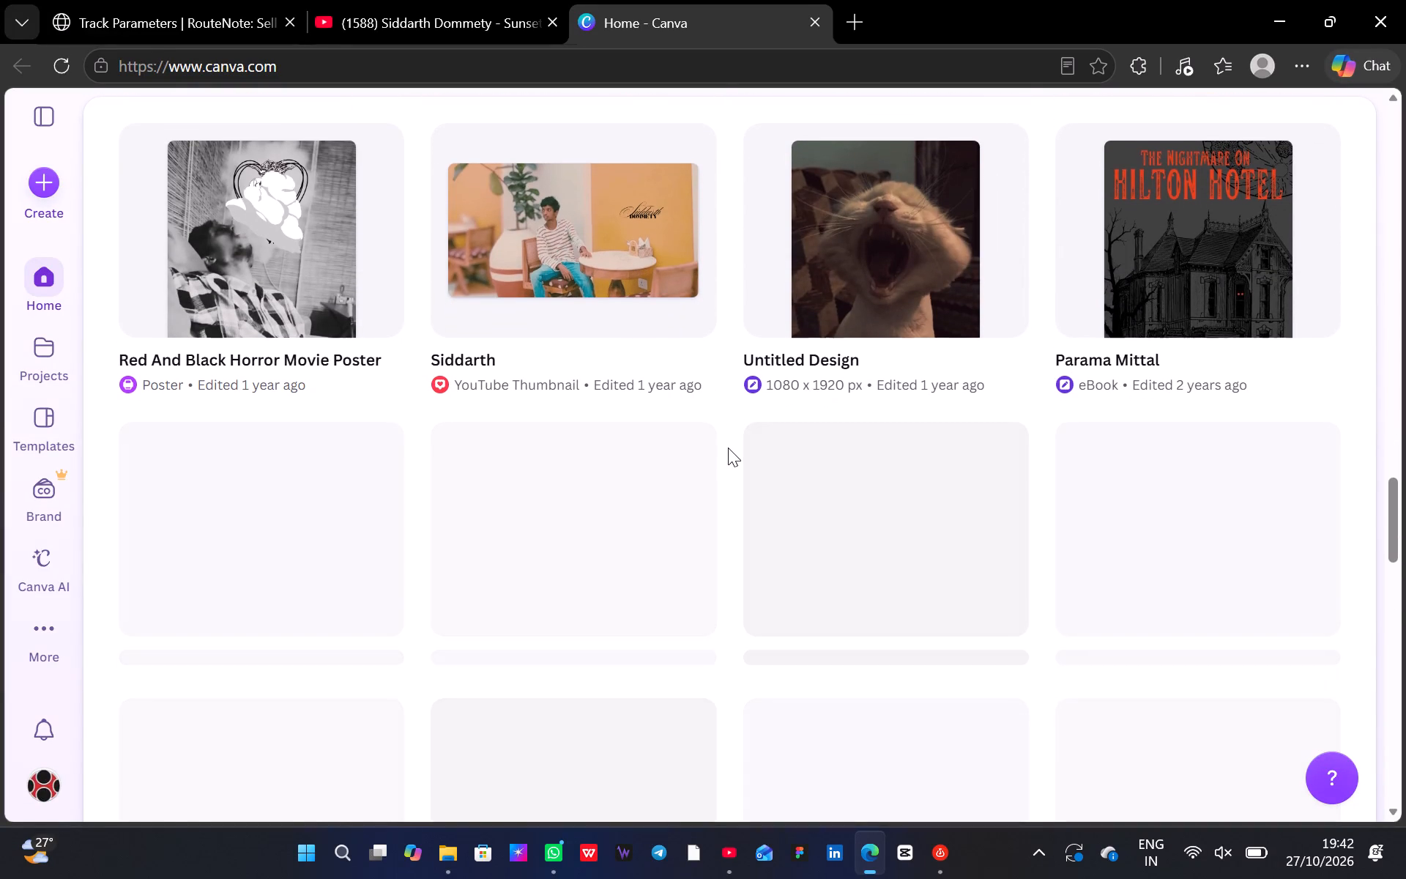
{"action": "scroll", "coordinate": [727, 448], "scroll_direction": "down", "scroll_amount": 3}
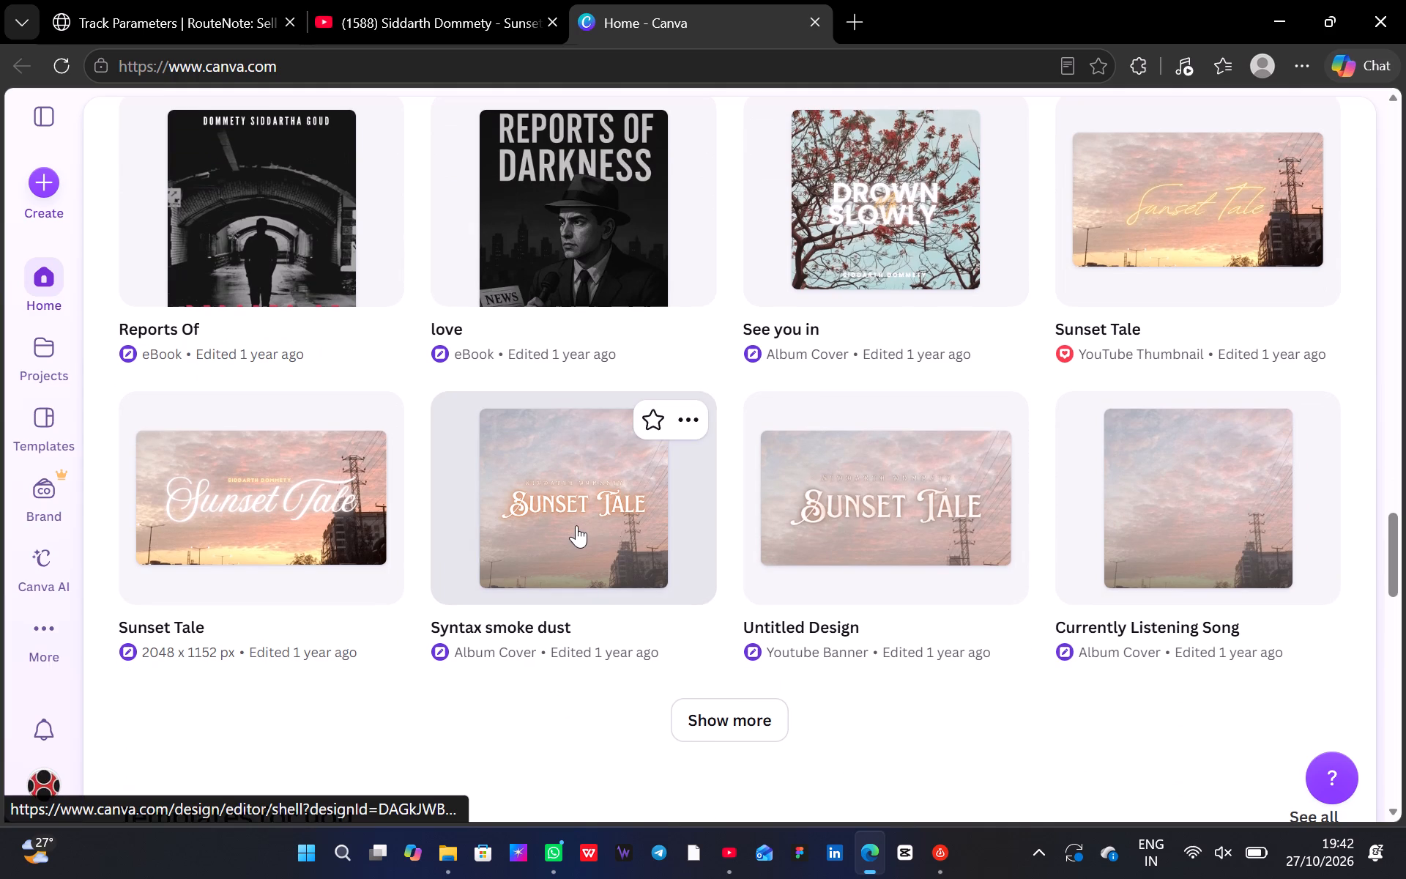
{"action": "left_click", "coordinate": [650, 482]}
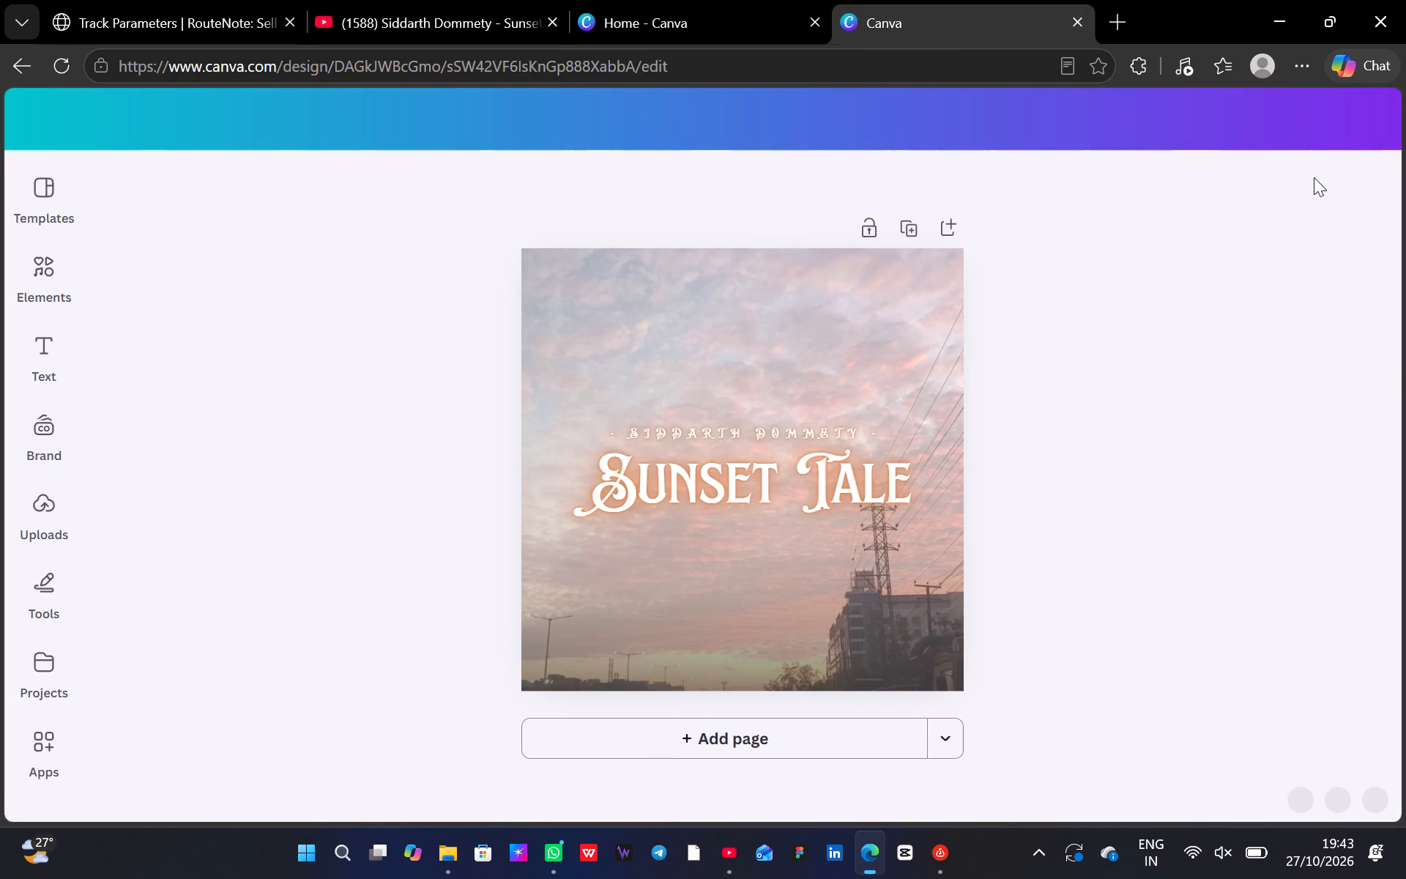
Download the Sunset Tale album cover from Canva as a JPG.
{"action": "left_click", "coordinate": [1364, 109]}
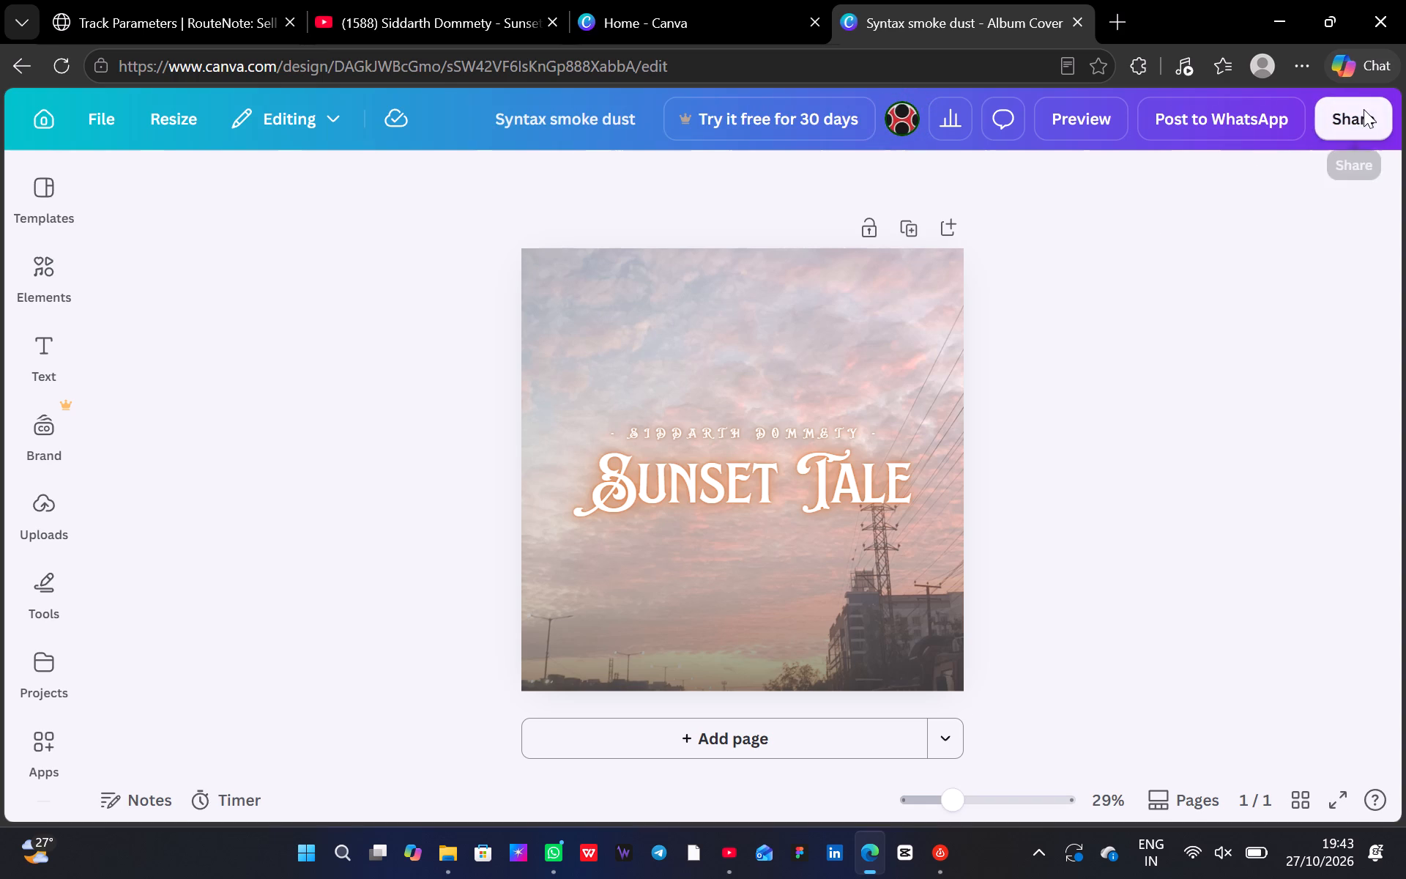
{"action": "left_click", "coordinate": [1026, 628]}
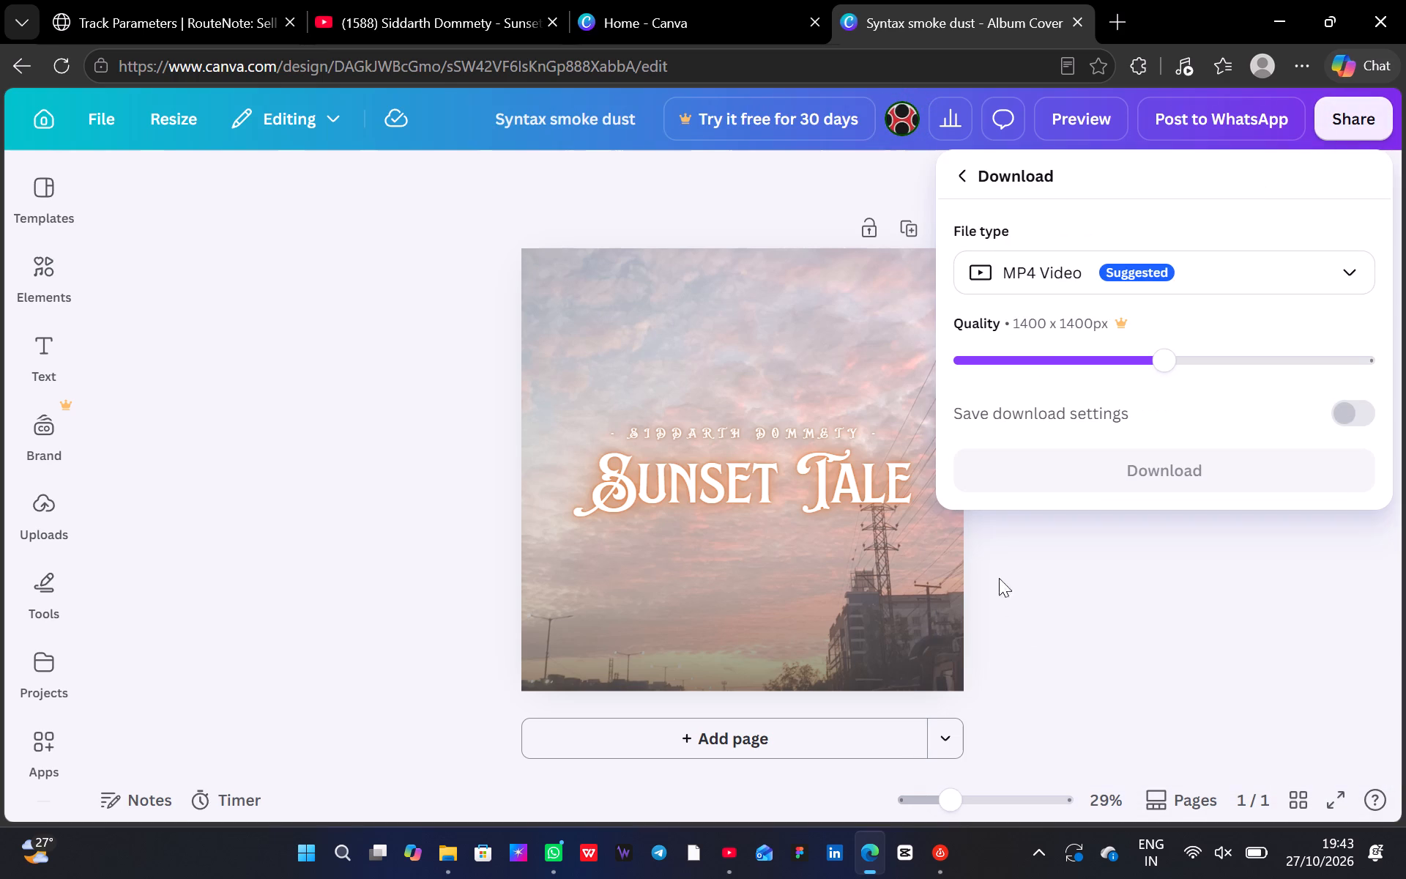
{"action": "left_click", "coordinate": [1073, 260]}
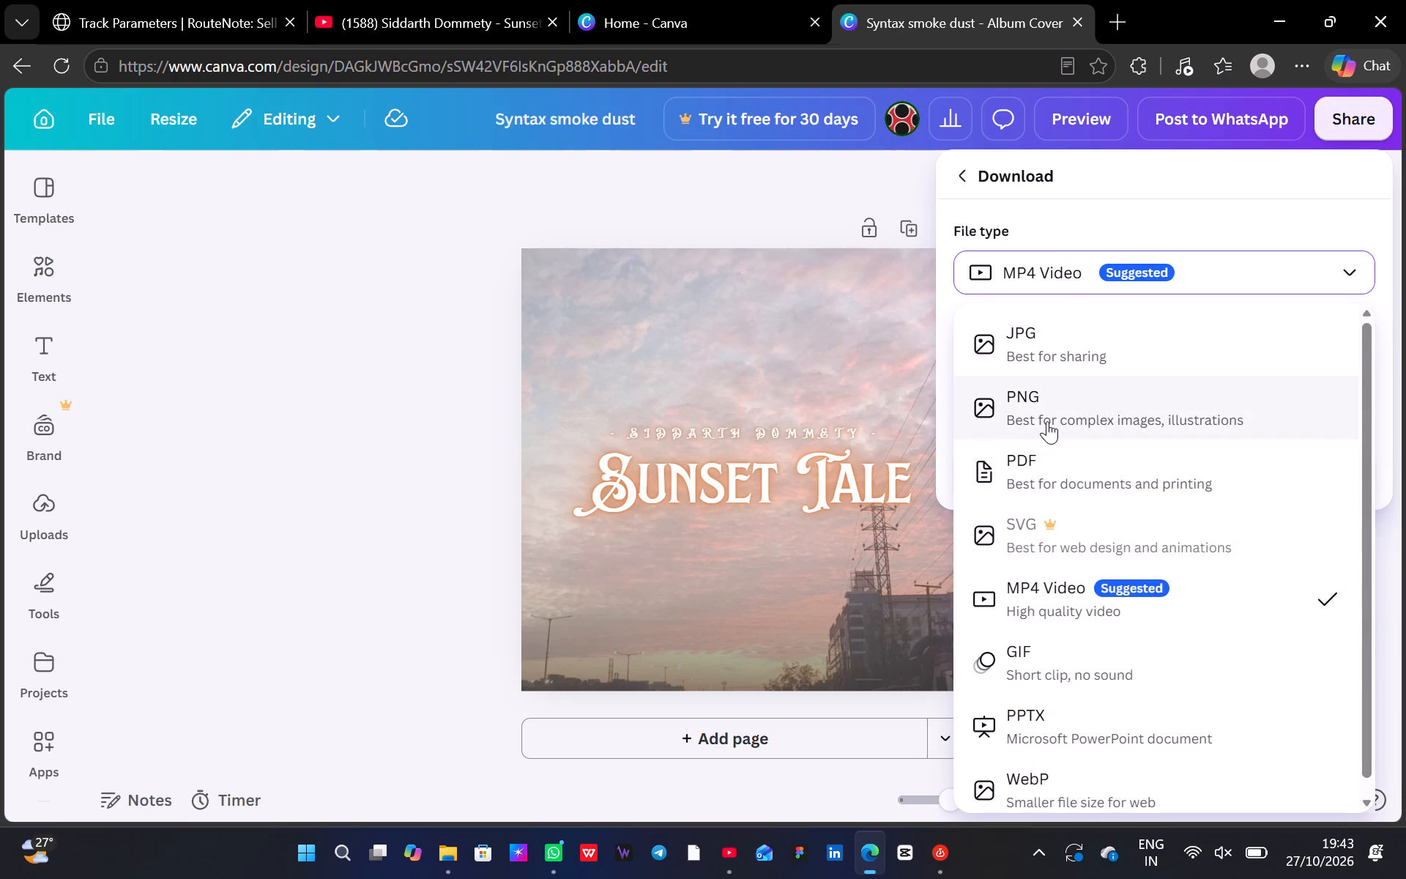
{"action": "left_click", "coordinate": [1033, 327]}
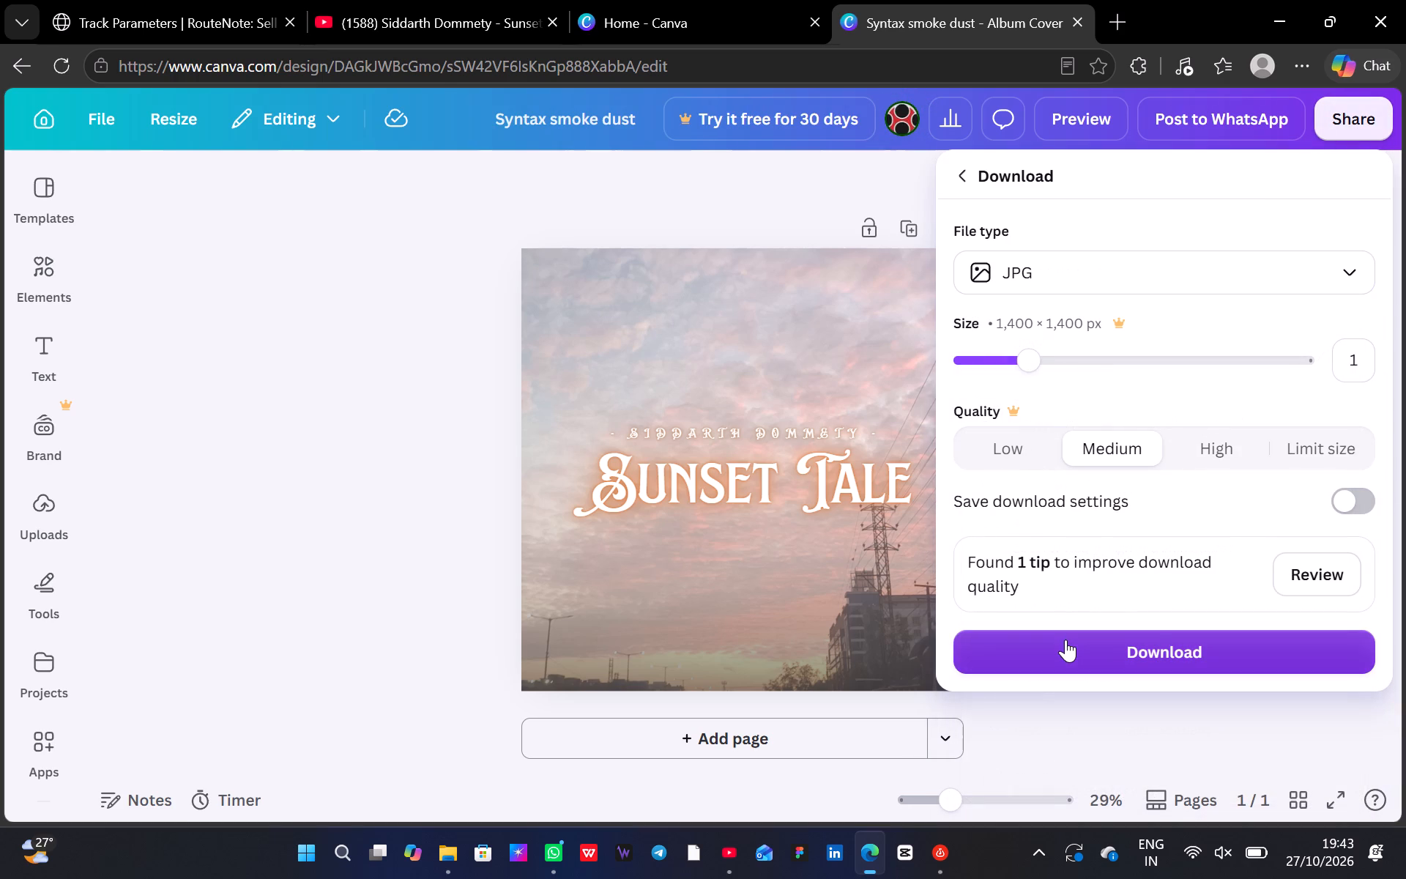
{"action": "left_click", "coordinate": [1065, 639]}
In RouteNote's audio metadata for Sunset Tale, set the Title Version to Single.
{"action": "left_click", "coordinate": [118, 0]}
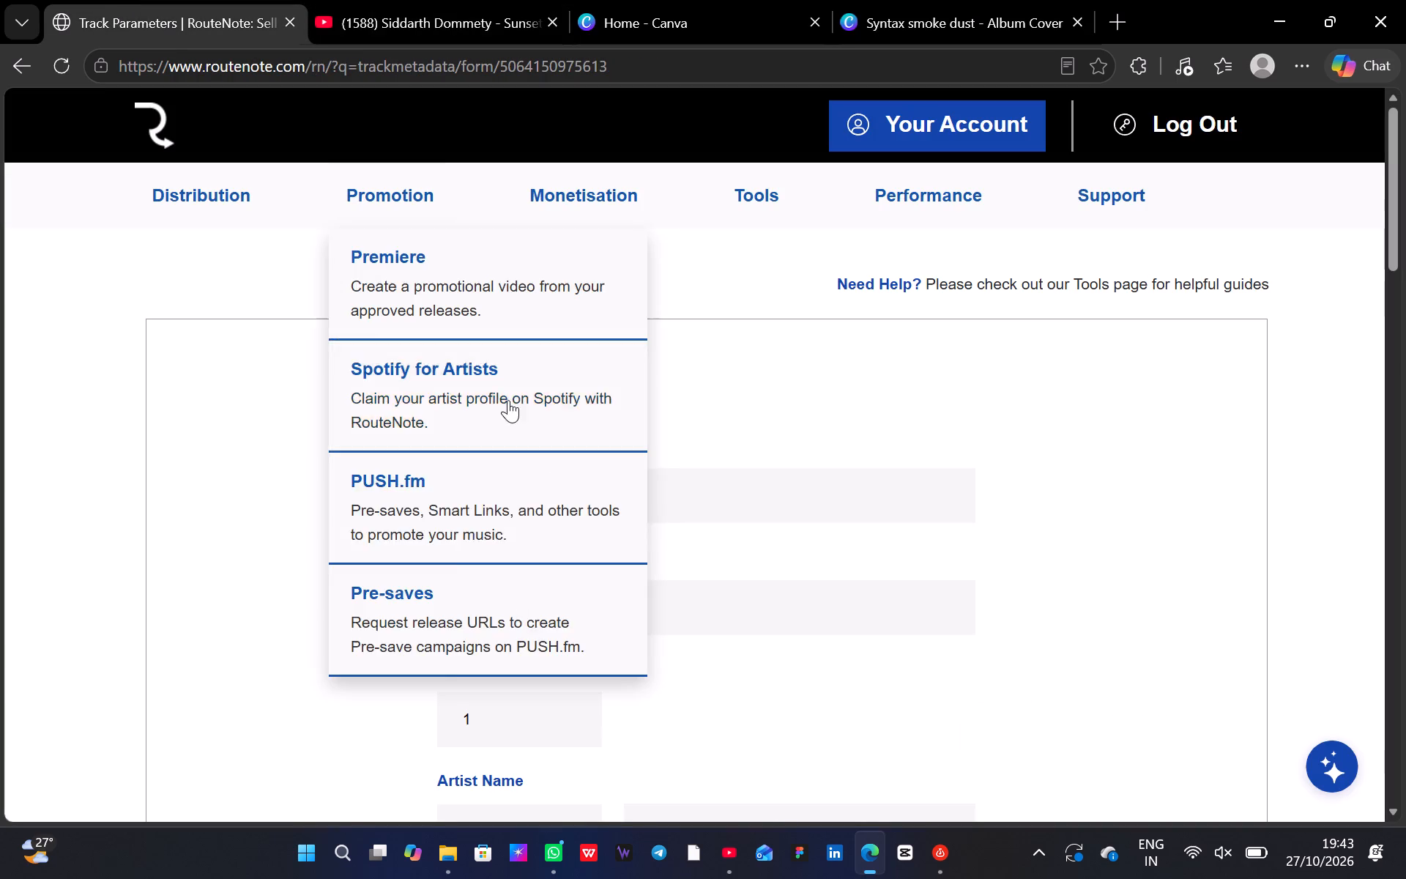
{"action": "scroll", "coordinate": [760, 421], "scroll_direction": "down", "scroll_amount": 1}
{"action": "left_click", "coordinate": [484, 502]}
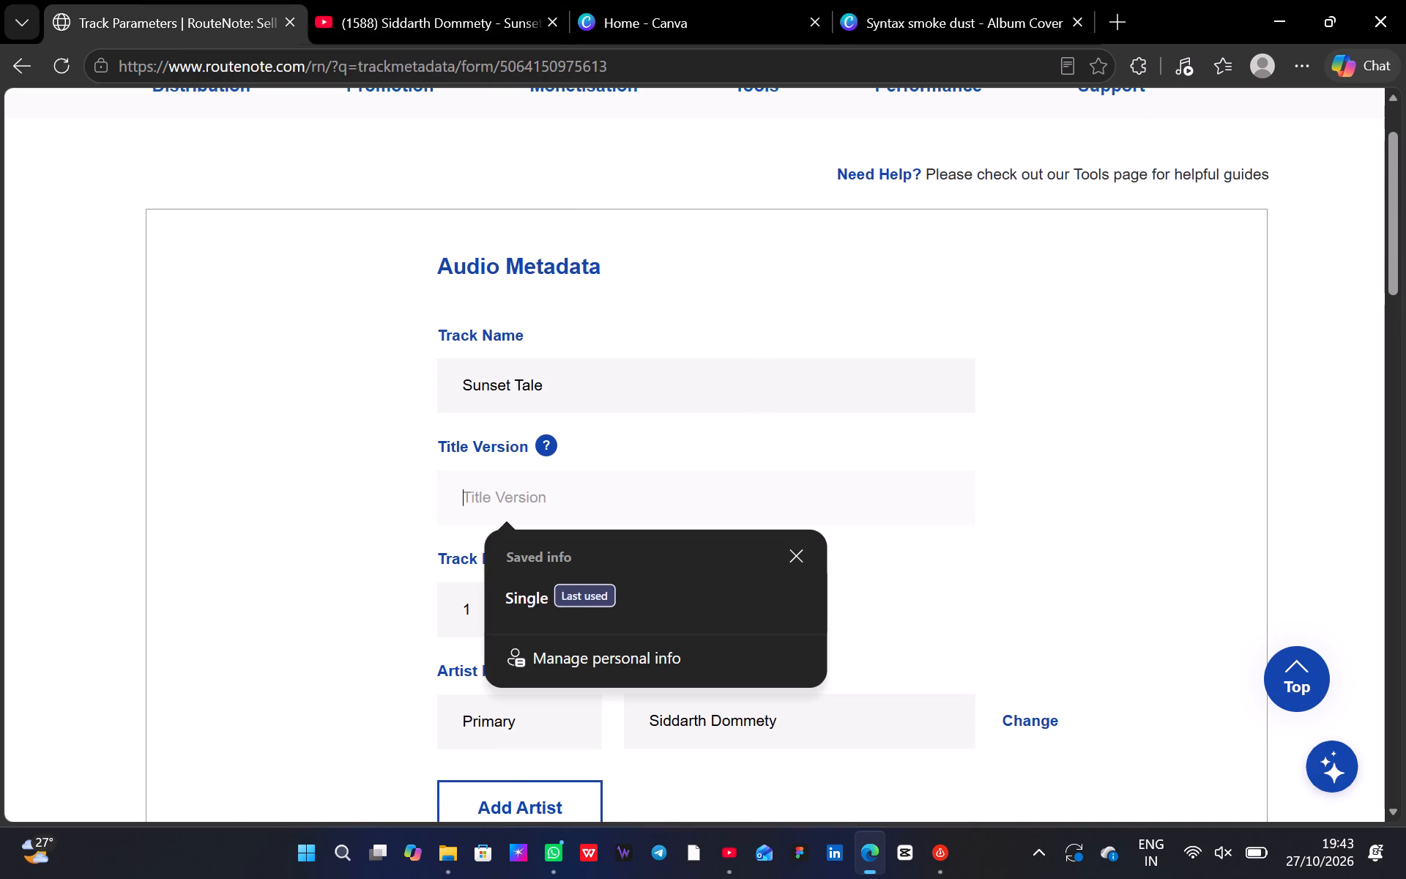
{"action": "left_click", "coordinate": [544, 596]}
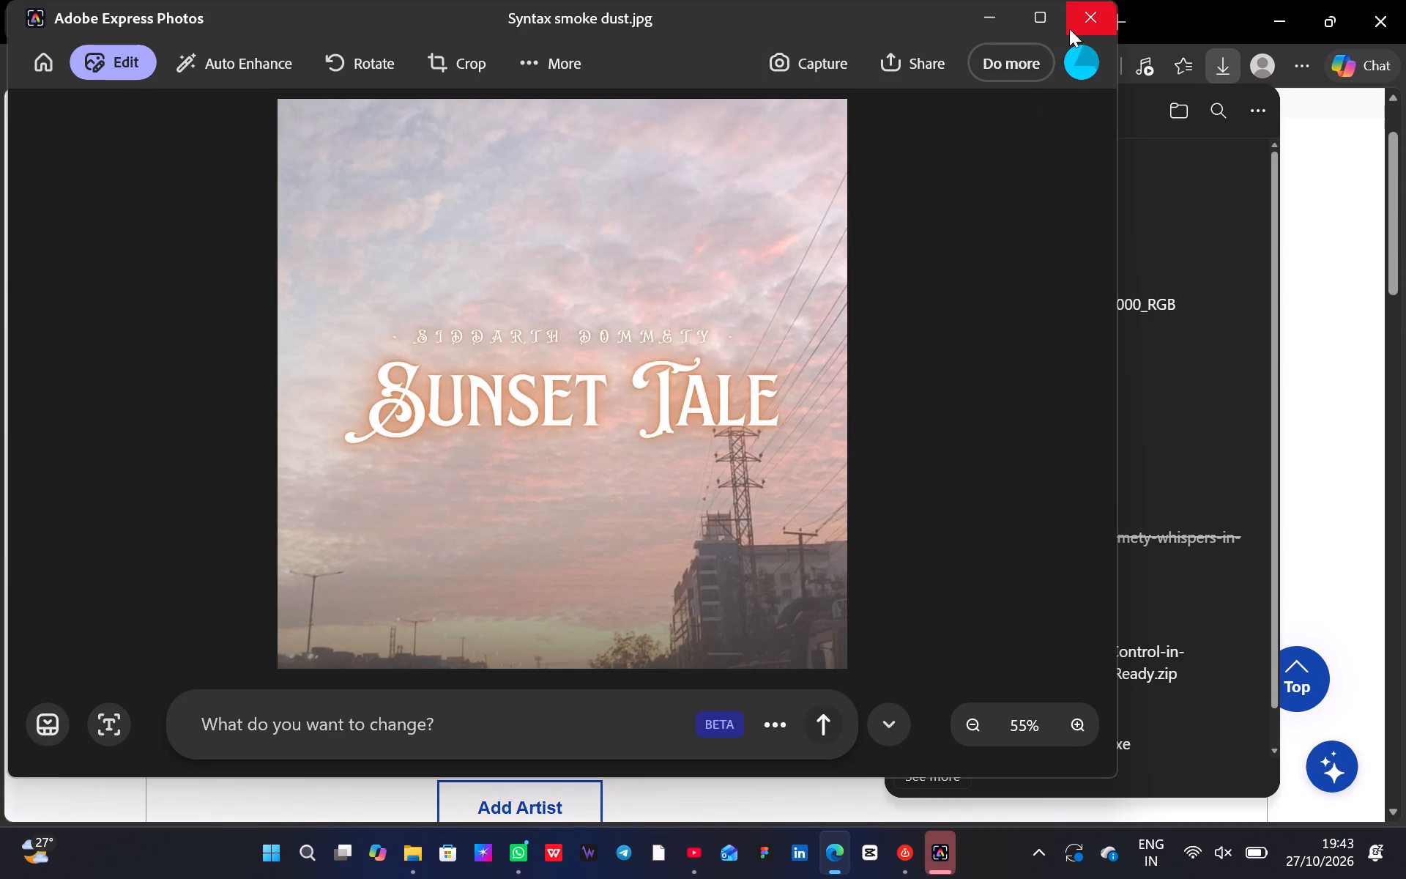
Close the Sunset Tale artwork preview and both Canva pages.
{"action": "left_click", "coordinate": [1086, 21]}
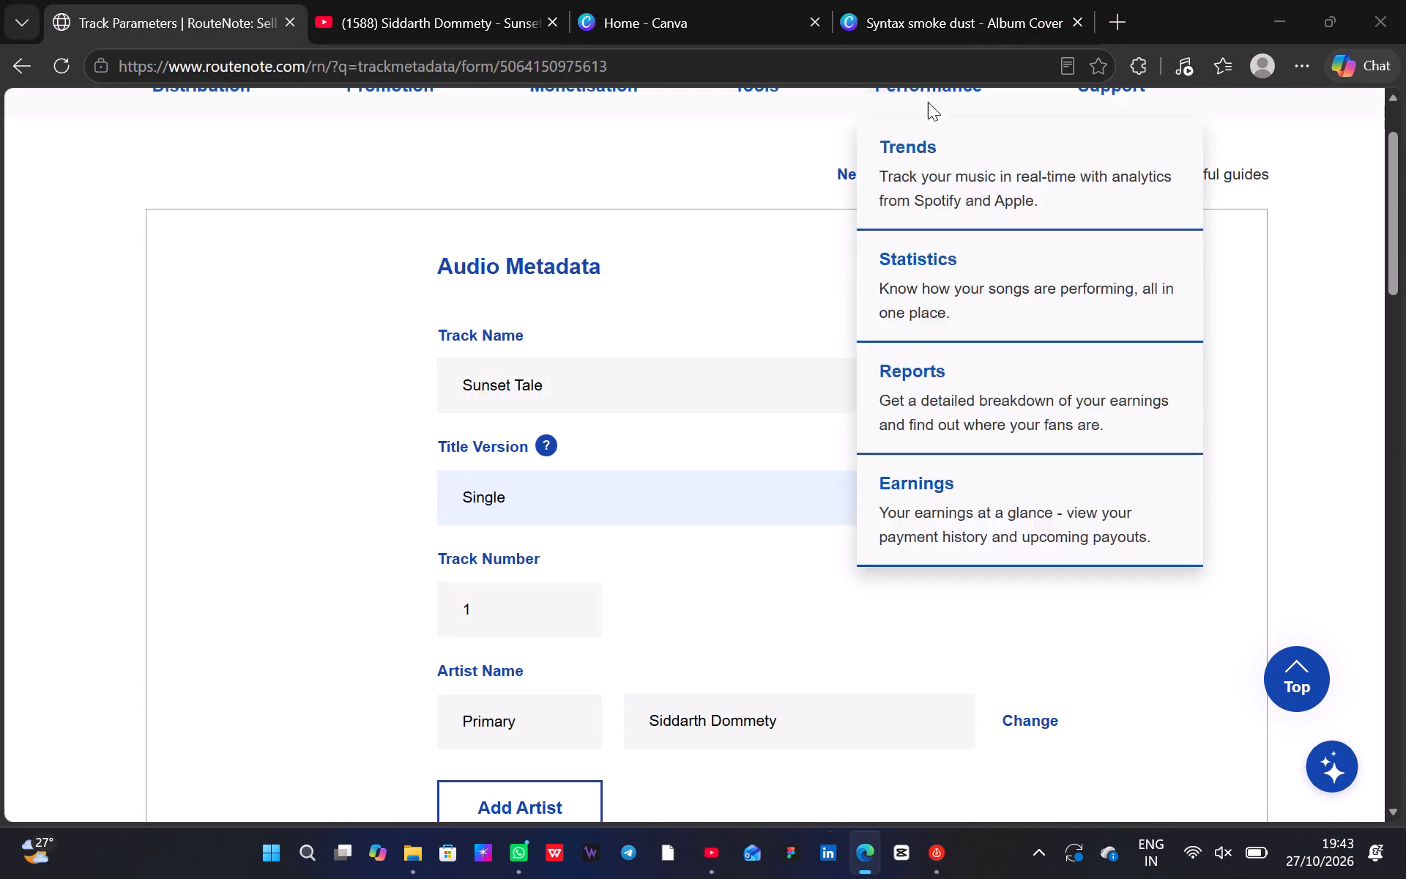
{"action": "left_click", "coordinate": [1070, 25]}
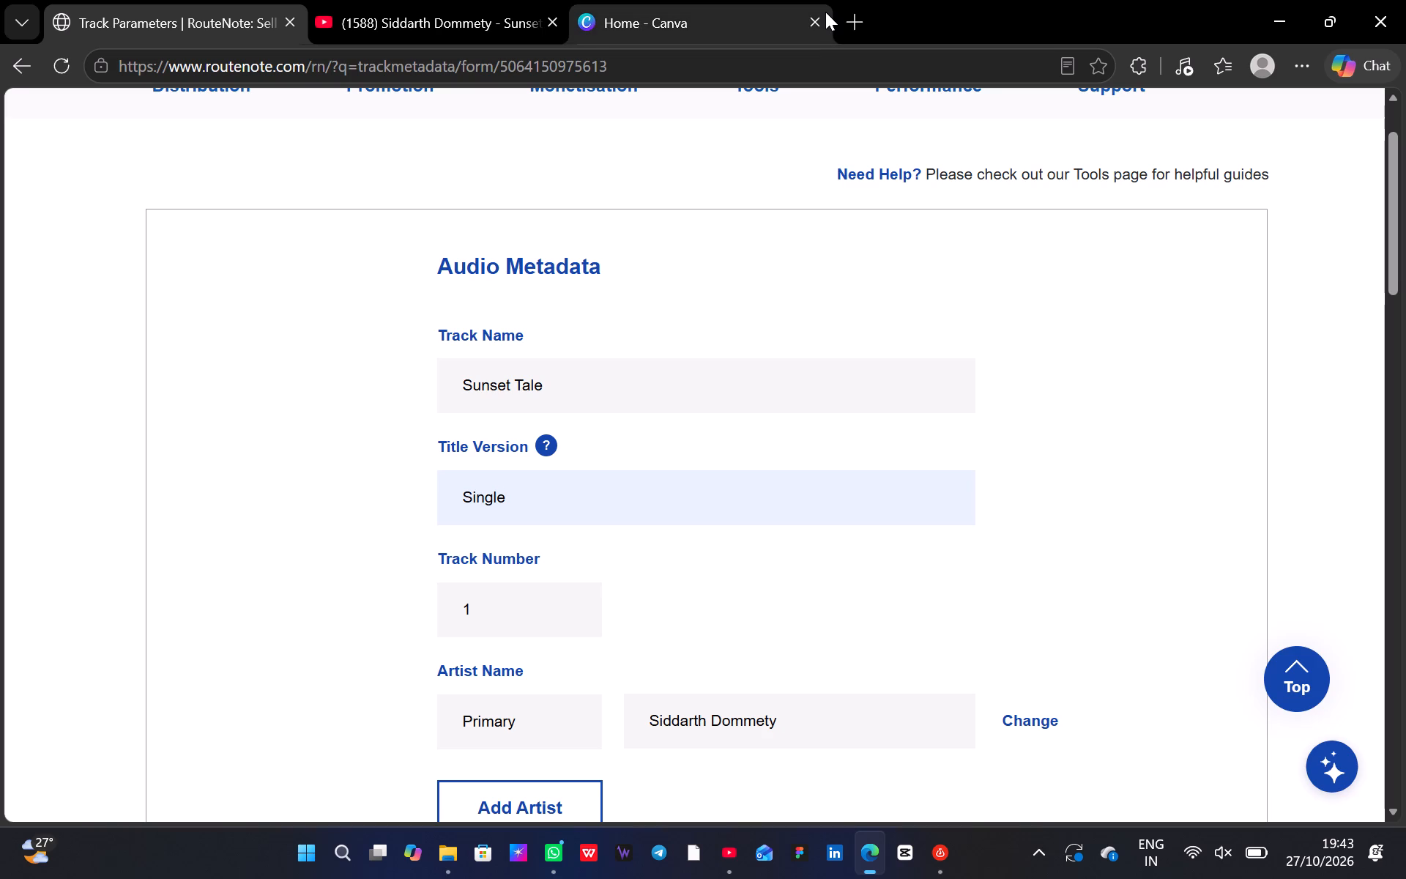
{"action": "left_click", "coordinate": [821, 15]}
Save the Sunset Tale audio metadata in RouteNote, keeping the content Not Explicit and the audio language English.
{"action": "scroll", "coordinate": [677, 455], "scroll_direction": "down", "scroll_amount": 10}
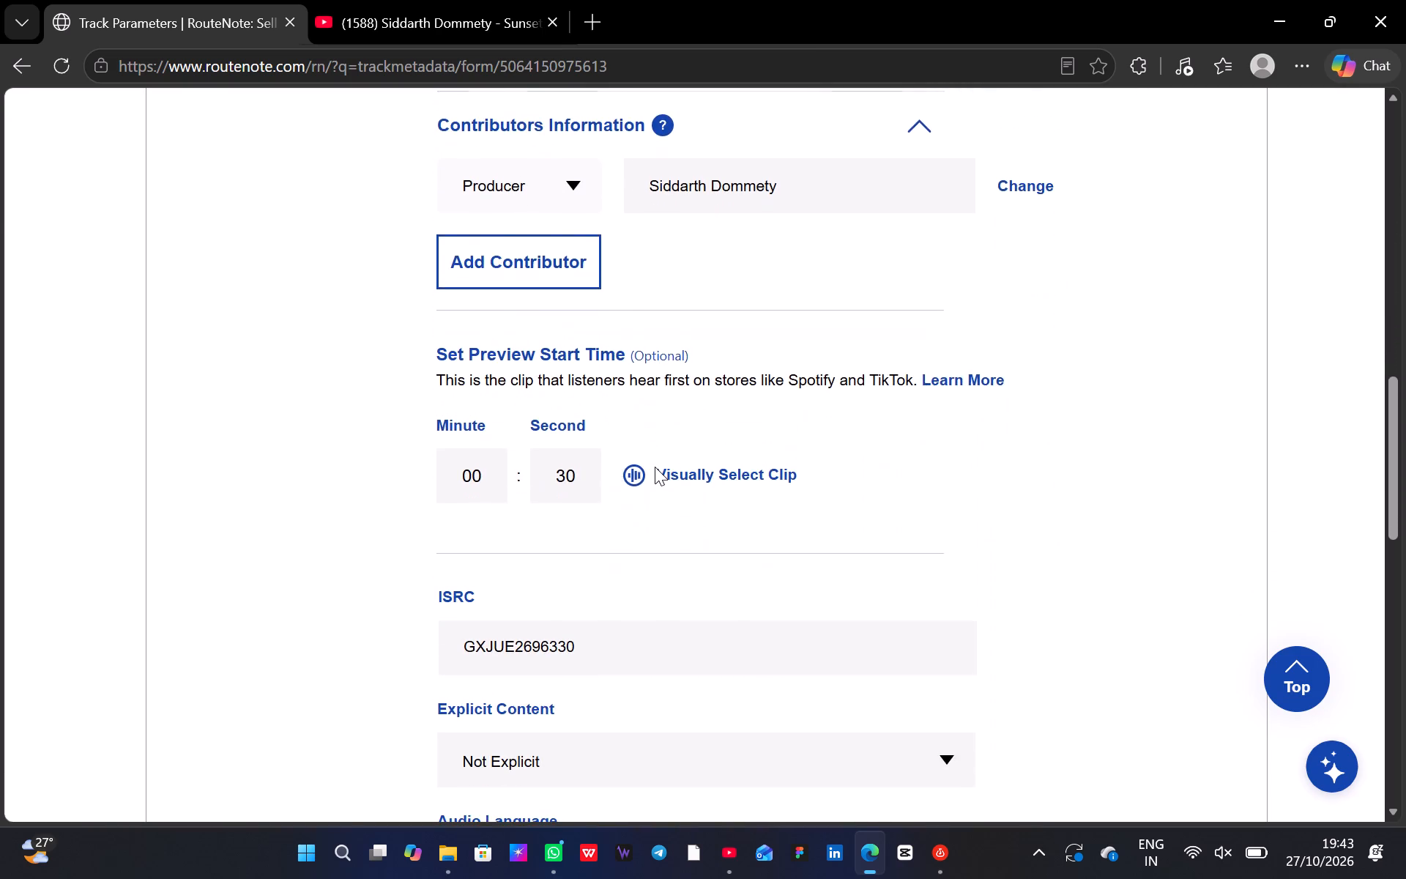
{"action": "scroll", "coordinate": [655, 467], "scroll_direction": "down", "scroll_amount": 4}
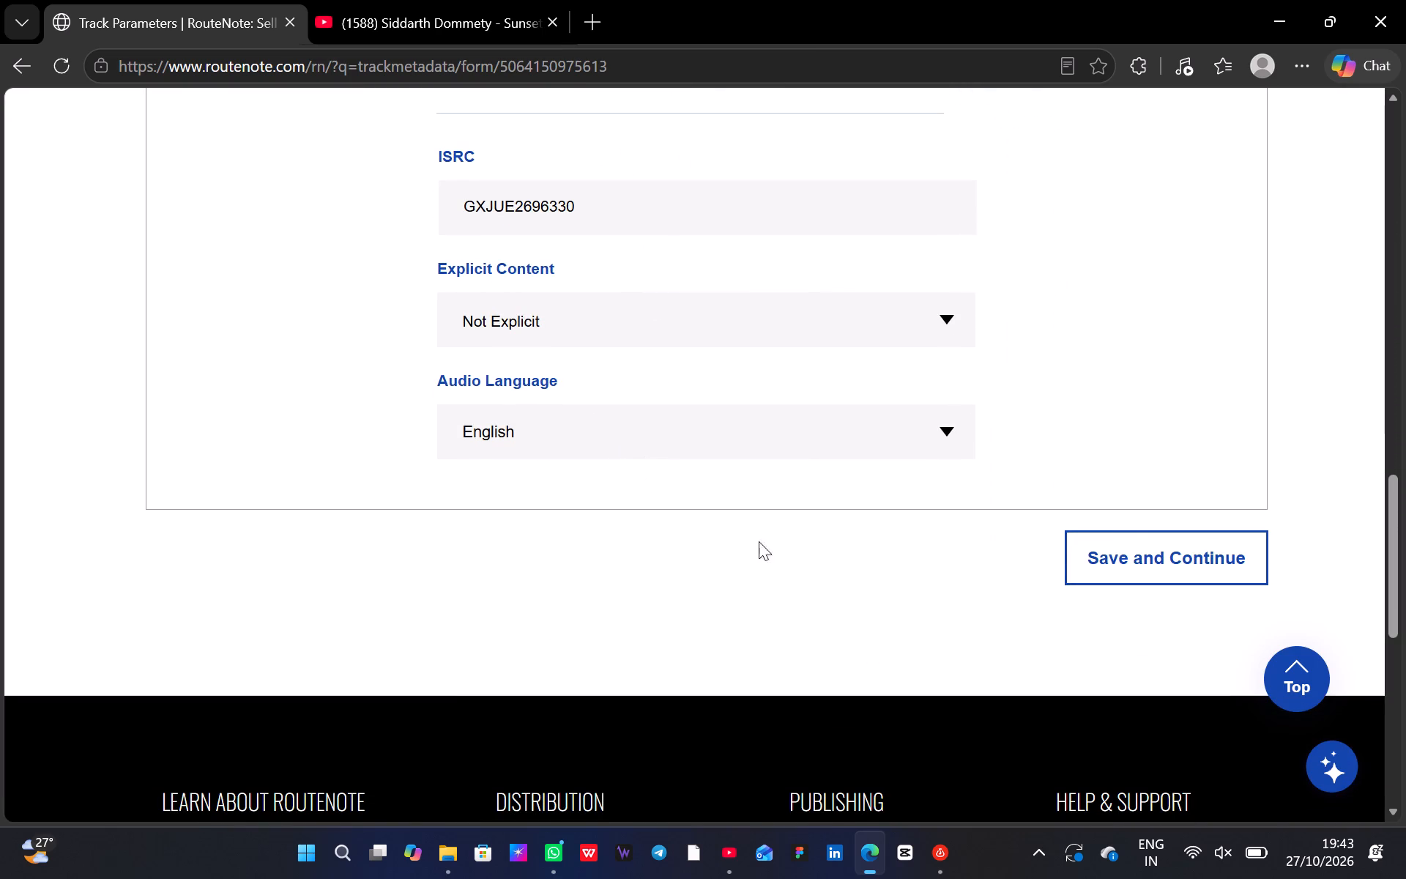
{"action": "left_click", "coordinate": [1224, 557]}
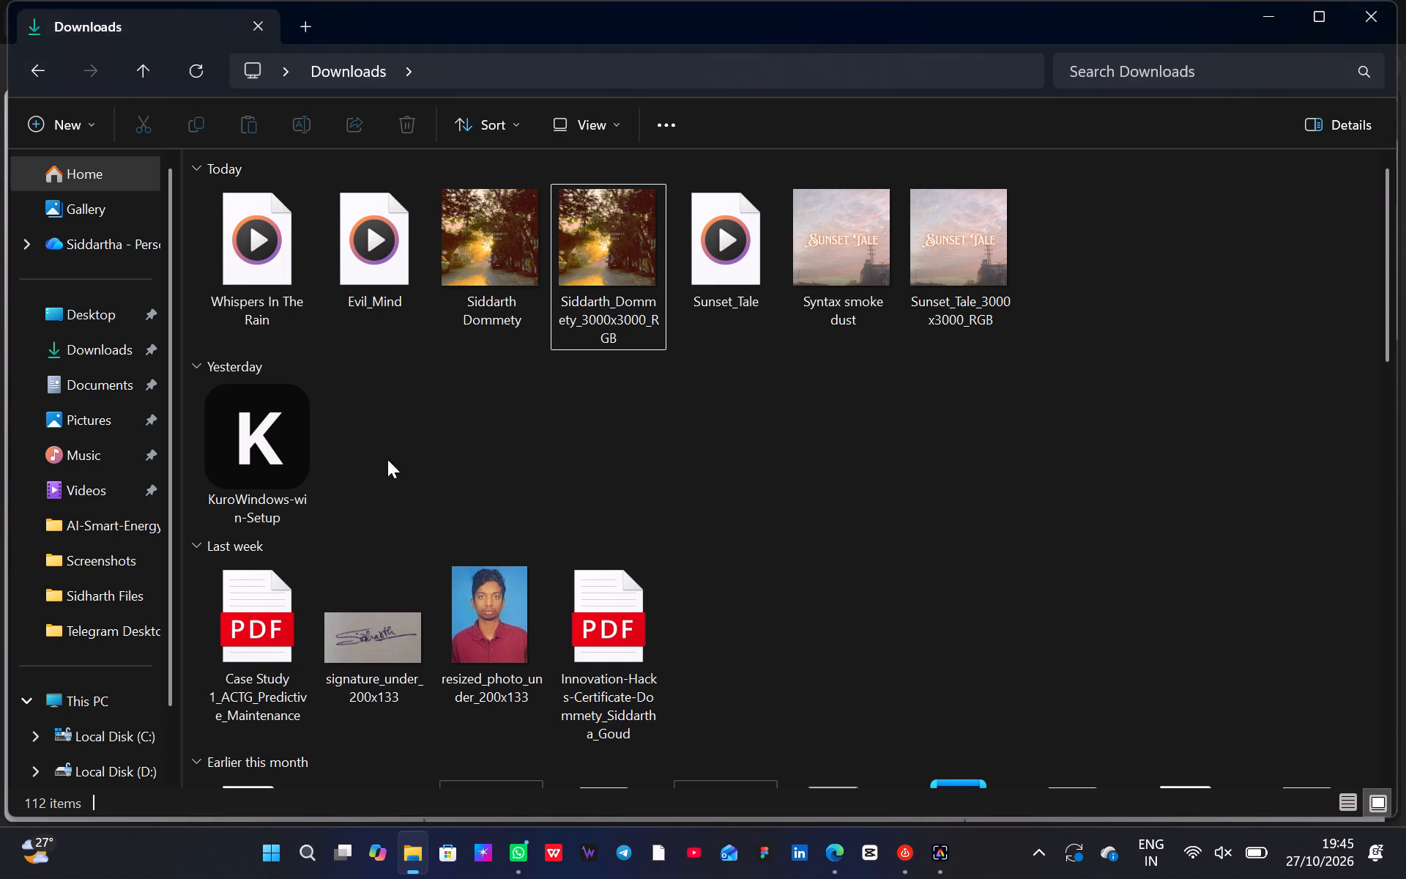
{"action": "left_click", "coordinate": [522, 405]}
{"action": "left_click_drag", "start_coordinate": [917, 303], "coordinate": [872, 749]}
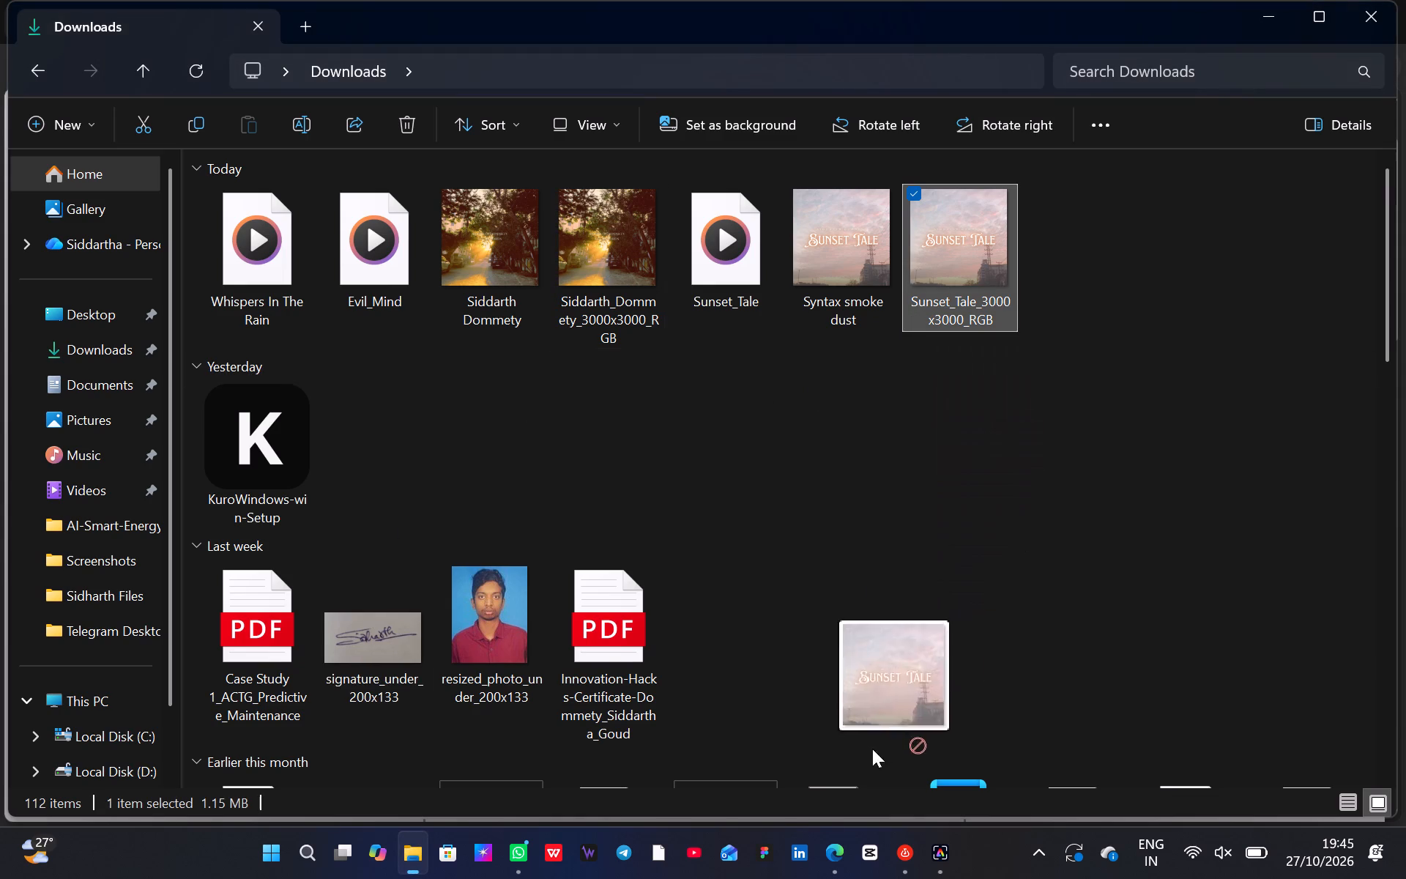
{"action": "left_click_drag", "start_coordinate": [872, 749], "coordinate": [775, 593]}
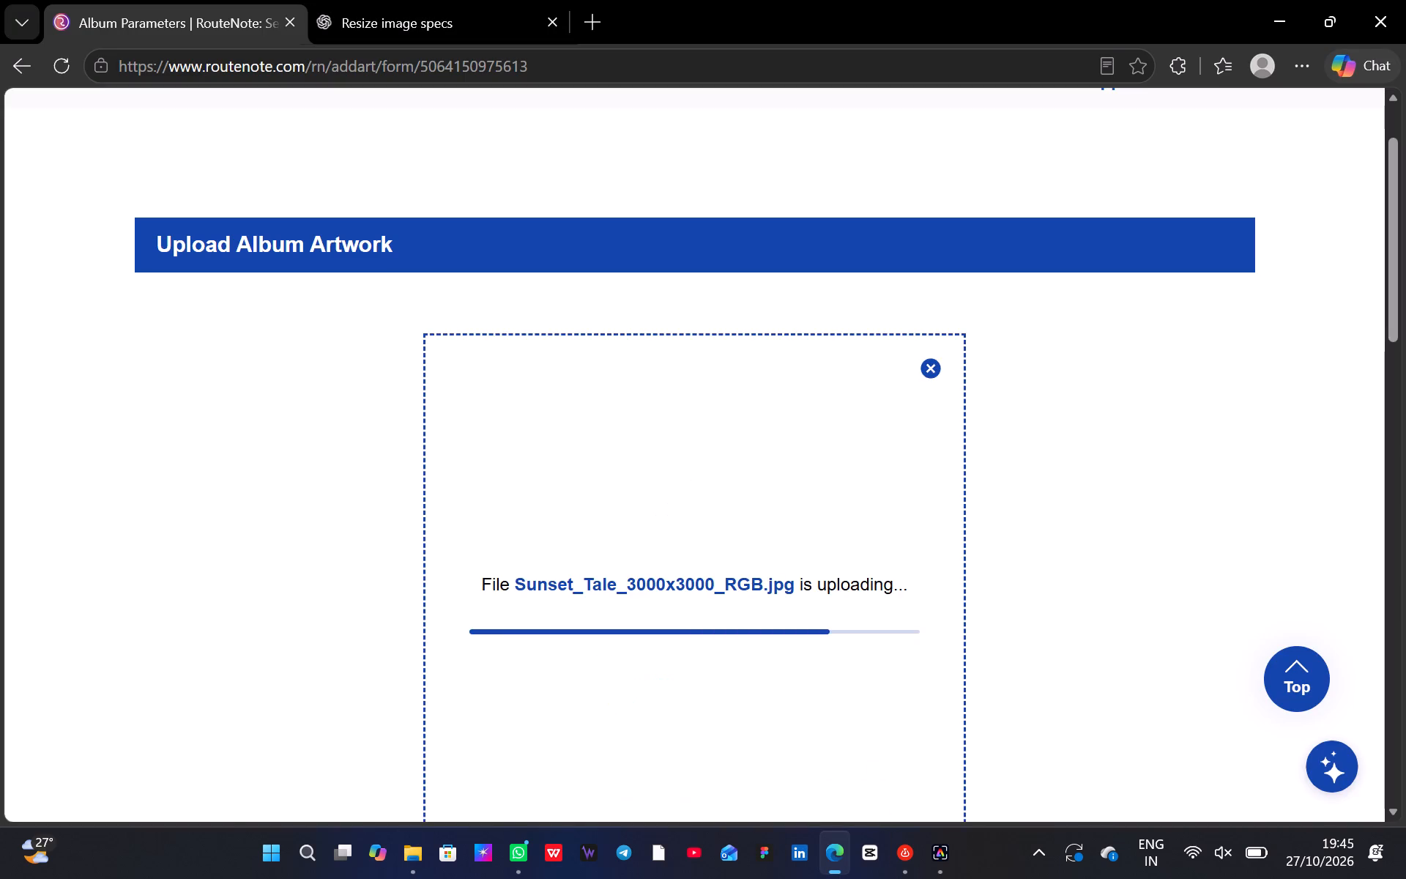
{"action": "scroll", "coordinate": [1011, 552], "scroll_direction": "down", "scroll_amount": 3}
{"action": "scroll", "coordinate": [1051, 555], "scroll_direction": "up", "scroll_amount": 2}
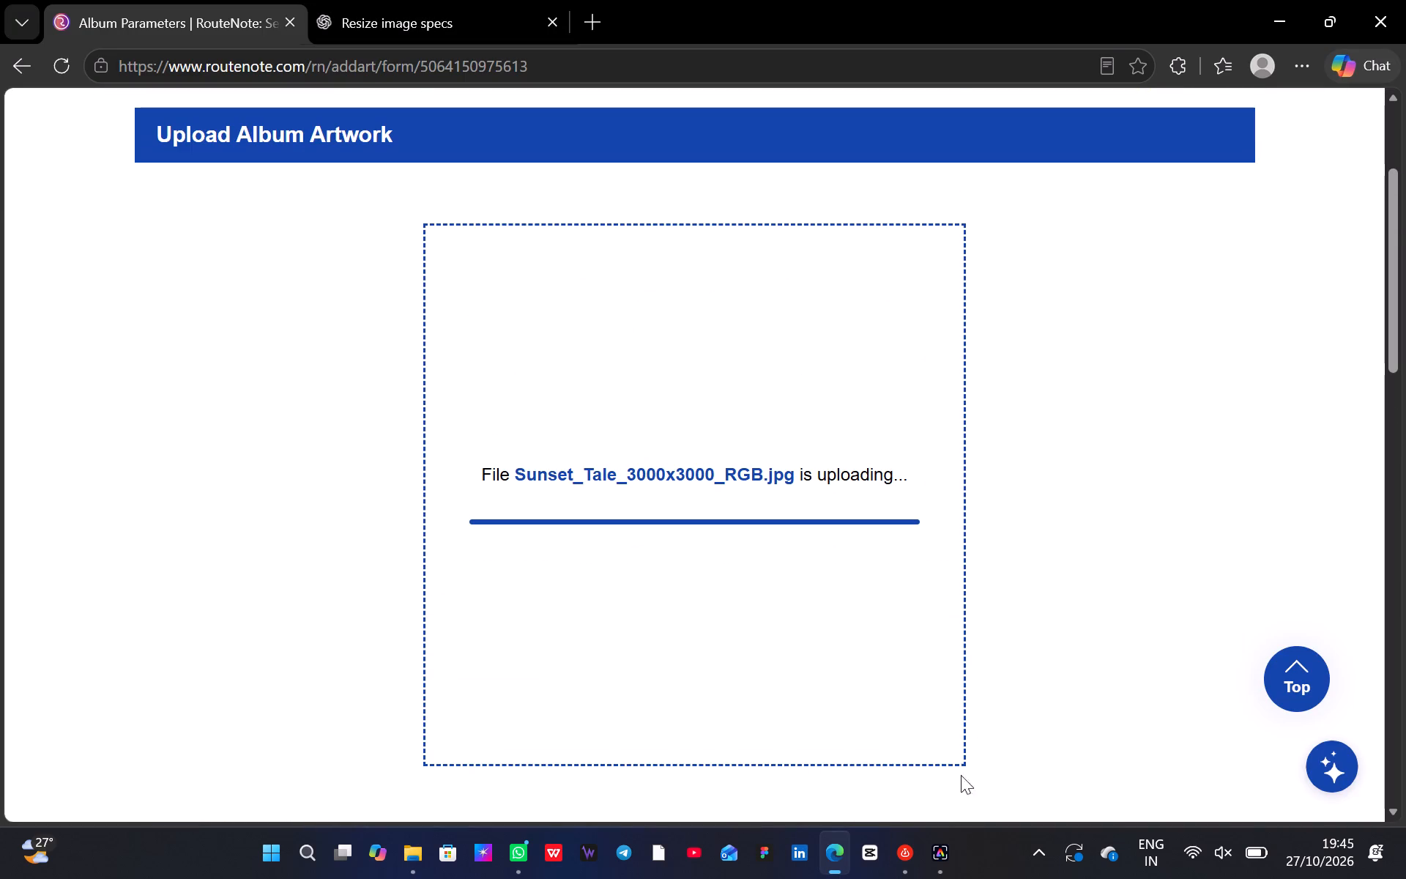
Close the Sunset Tale artwork preview in Adobe Express Photos.
{"action": "left_click", "coordinate": [952, 857]}
{"action": "left_click", "coordinate": [1082, 27]}
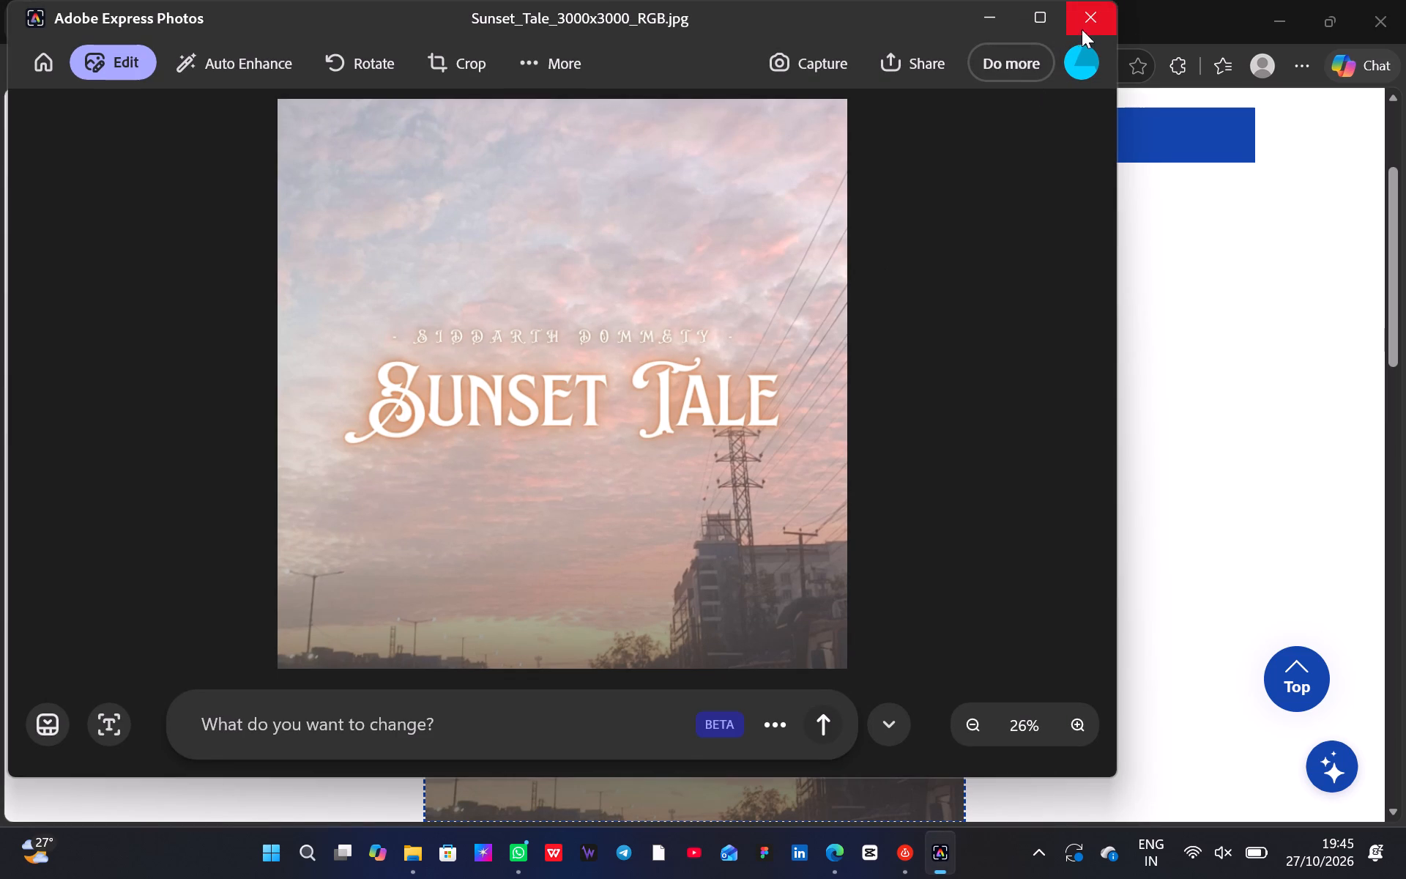
Save the uploaded Sunset Tale artwork in RouteNote and continue with the release.
{"action": "scroll", "coordinate": [986, 469], "scroll_direction": "down", "scroll_amount": 1}
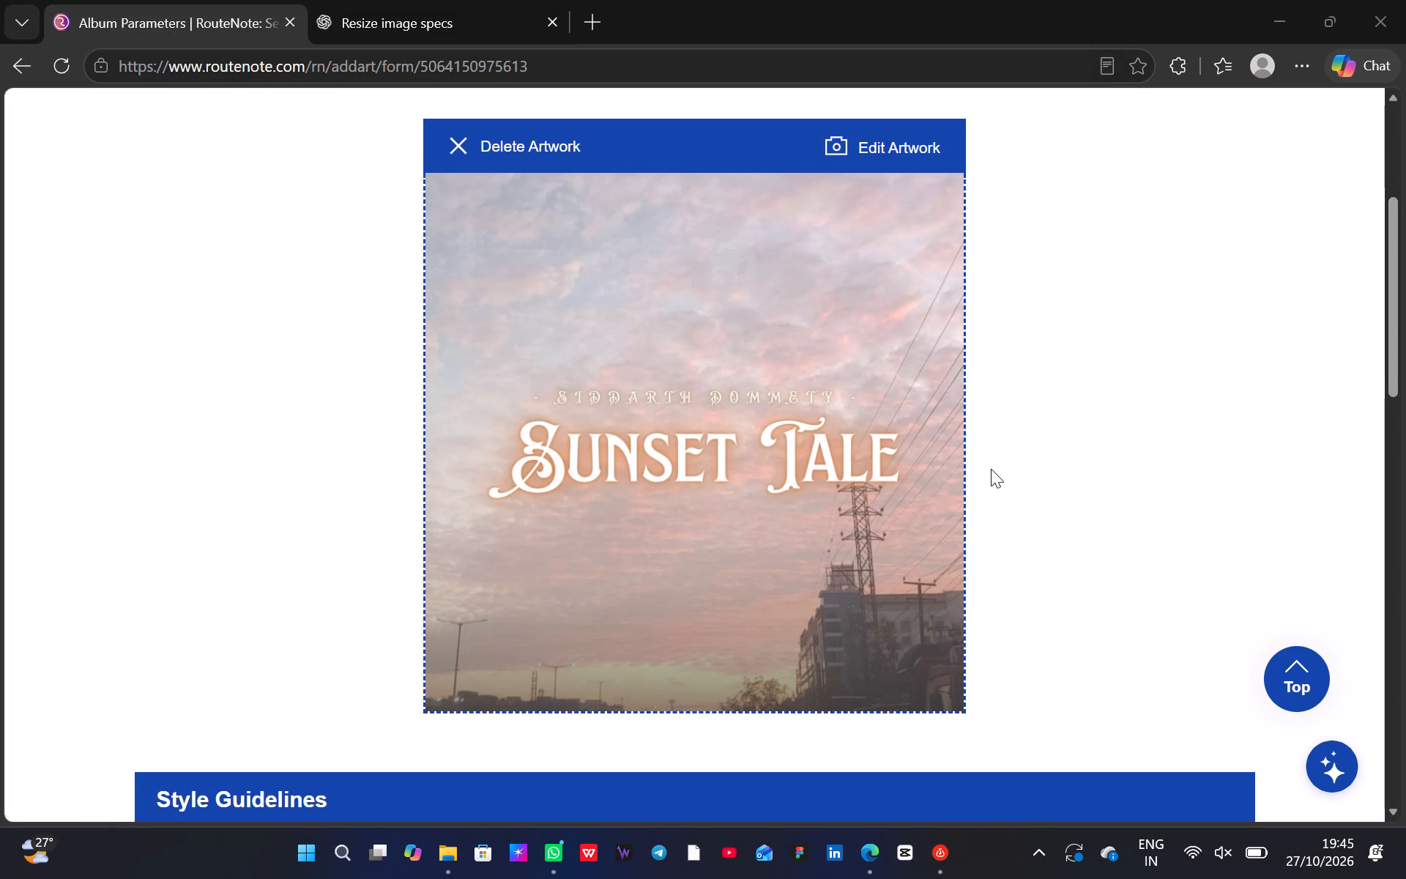
{"action": "left_click", "coordinate": [1005, 467]}
{"action": "left_click_drag", "start_coordinate": [906, 546], "coordinate": [907, 524]}
{"action": "scroll", "coordinate": [1077, 468], "scroll_direction": "down", "scroll_amount": 7}
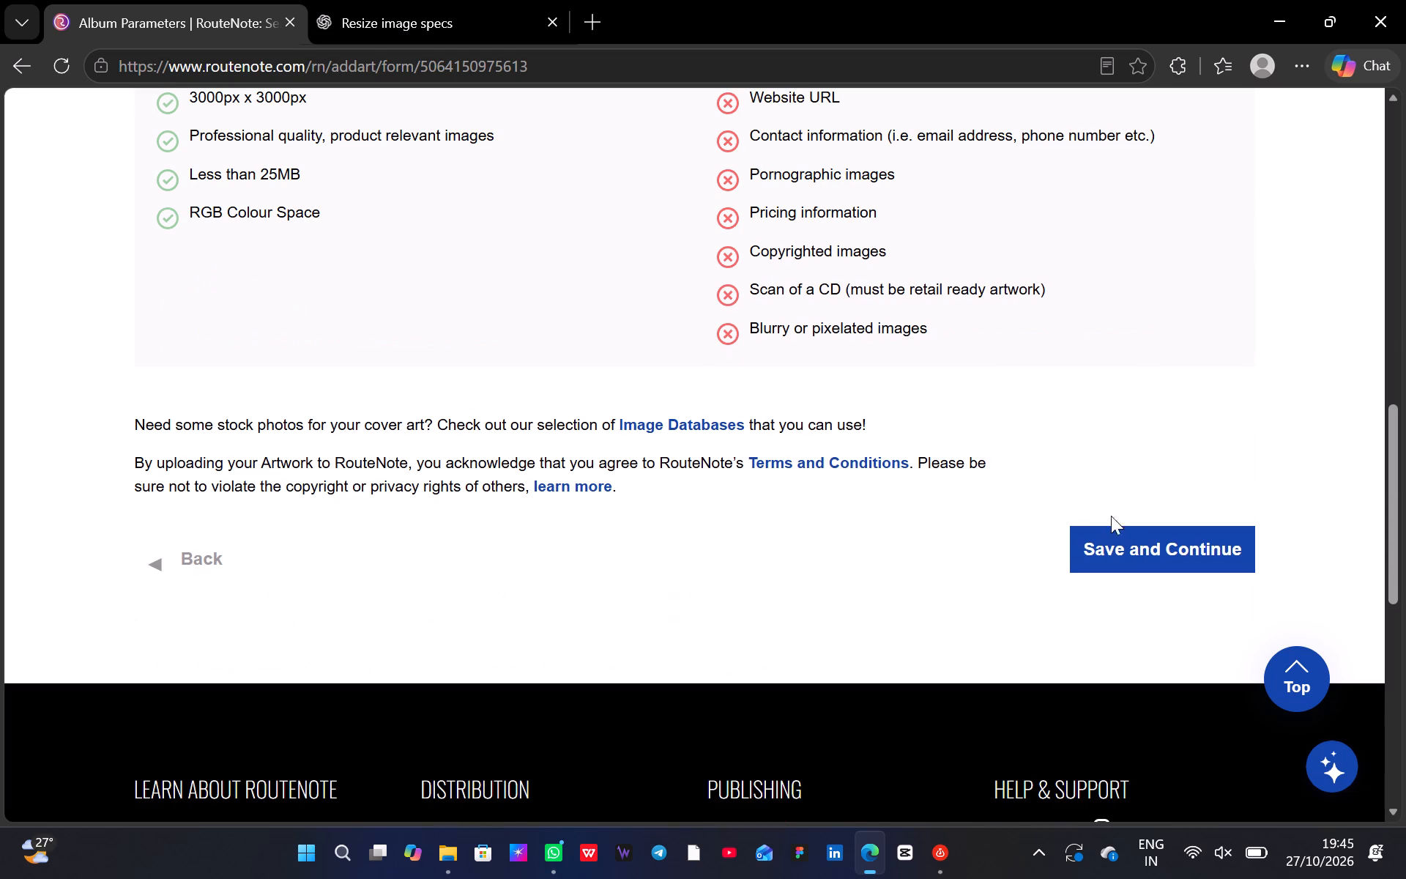
{"action": "left_click", "coordinate": [1133, 527]}
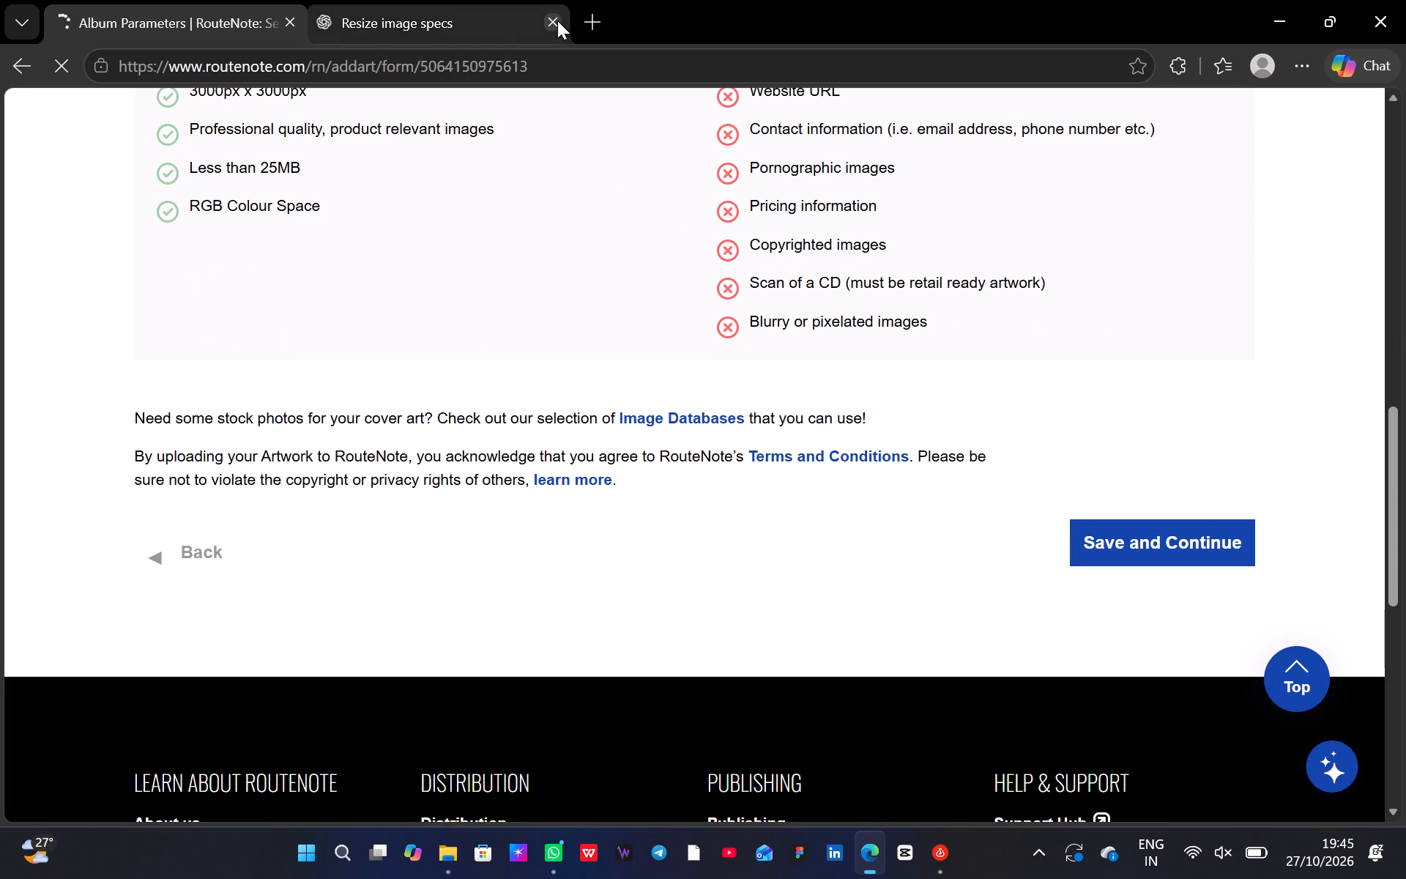
Close the ChatGPT image-resizing page.
{"action": "left_click", "coordinate": [557, 21]}
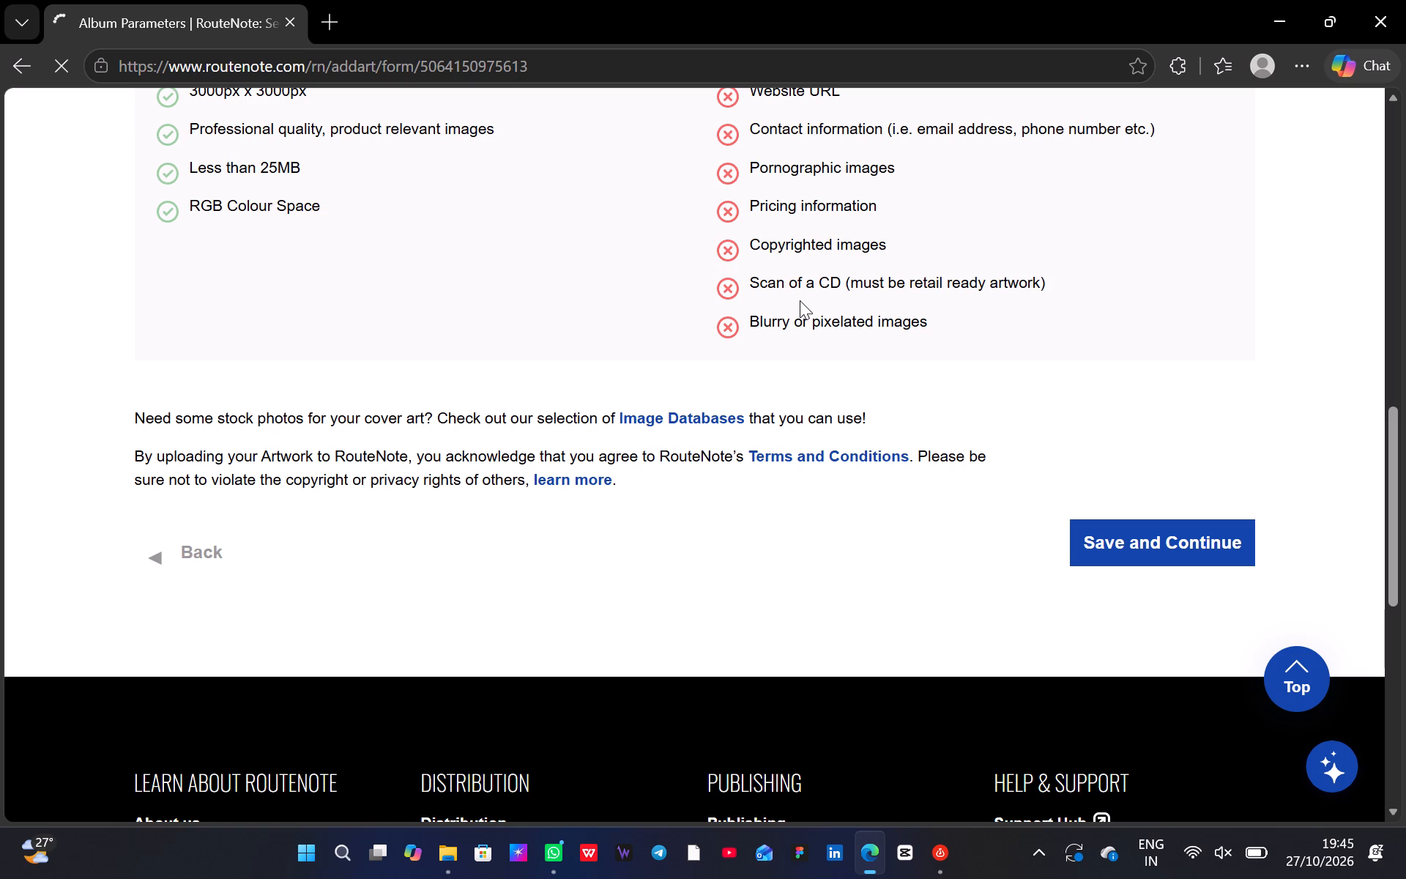
Set up Sunset Tale's stores with all stores selected, including YouTube Content ID, and Standard pricing, and save the store settings.
{"action": "scroll", "coordinate": [543, 480], "scroll_direction": "down", "scroll_amount": 2}
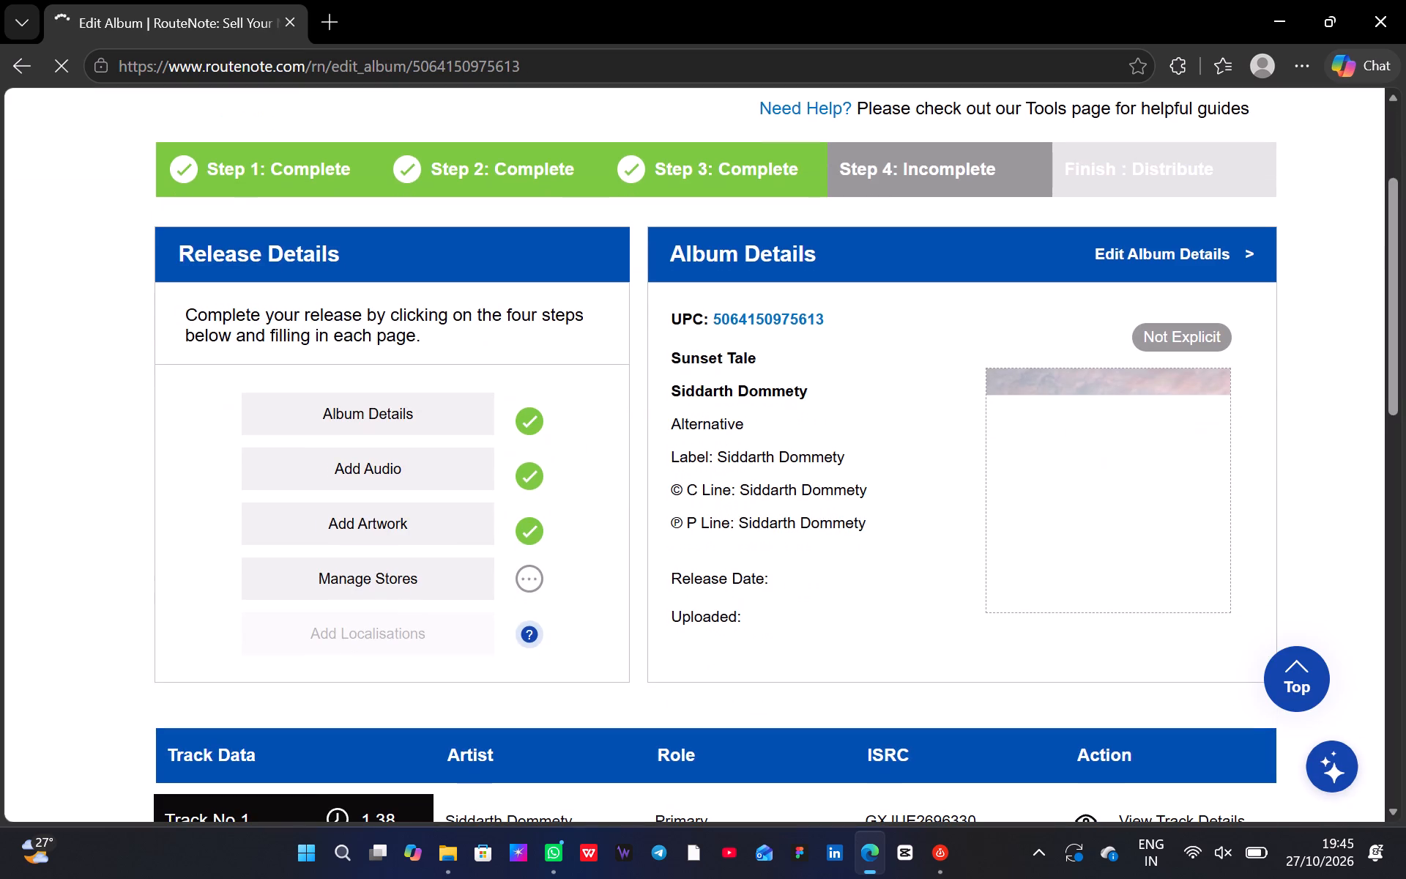
{"action": "left_click", "coordinate": [476, 580]}
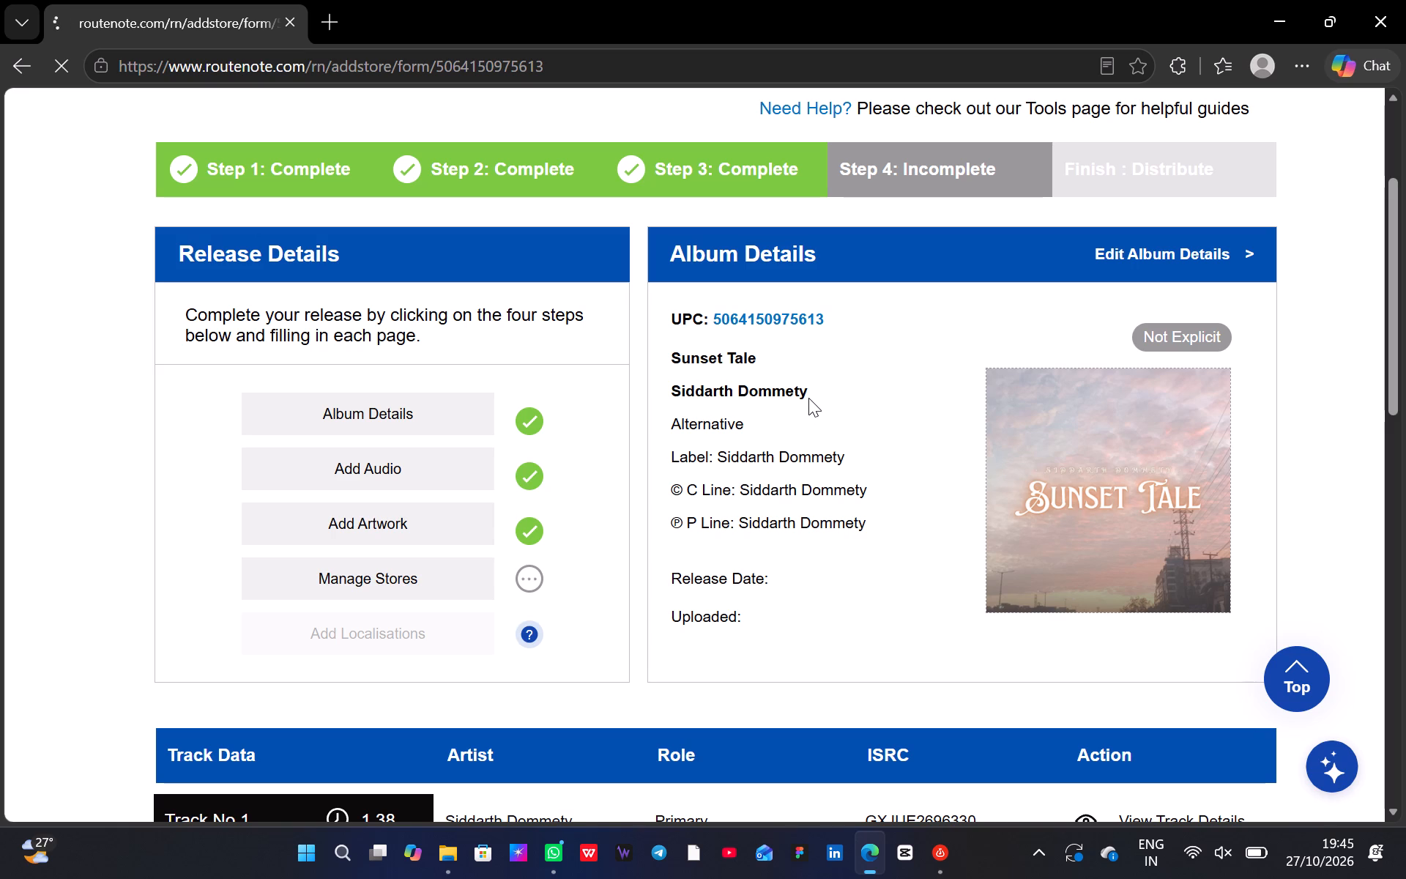
{"action": "left_click", "coordinate": [256, 488]}
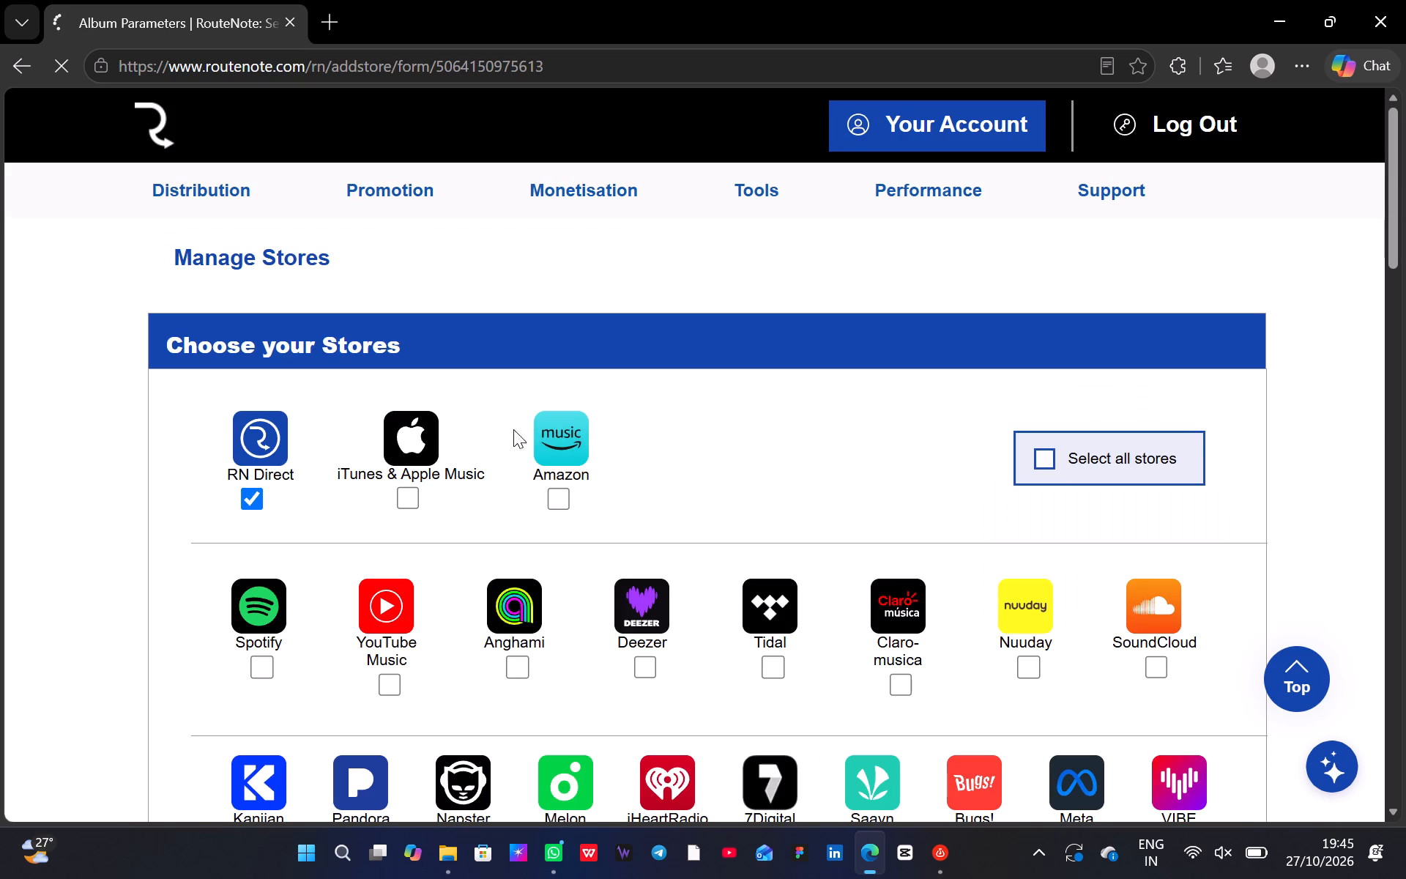
{"action": "scroll", "coordinate": [834, 314], "scroll_direction": "down", "scroll_amount": 2}
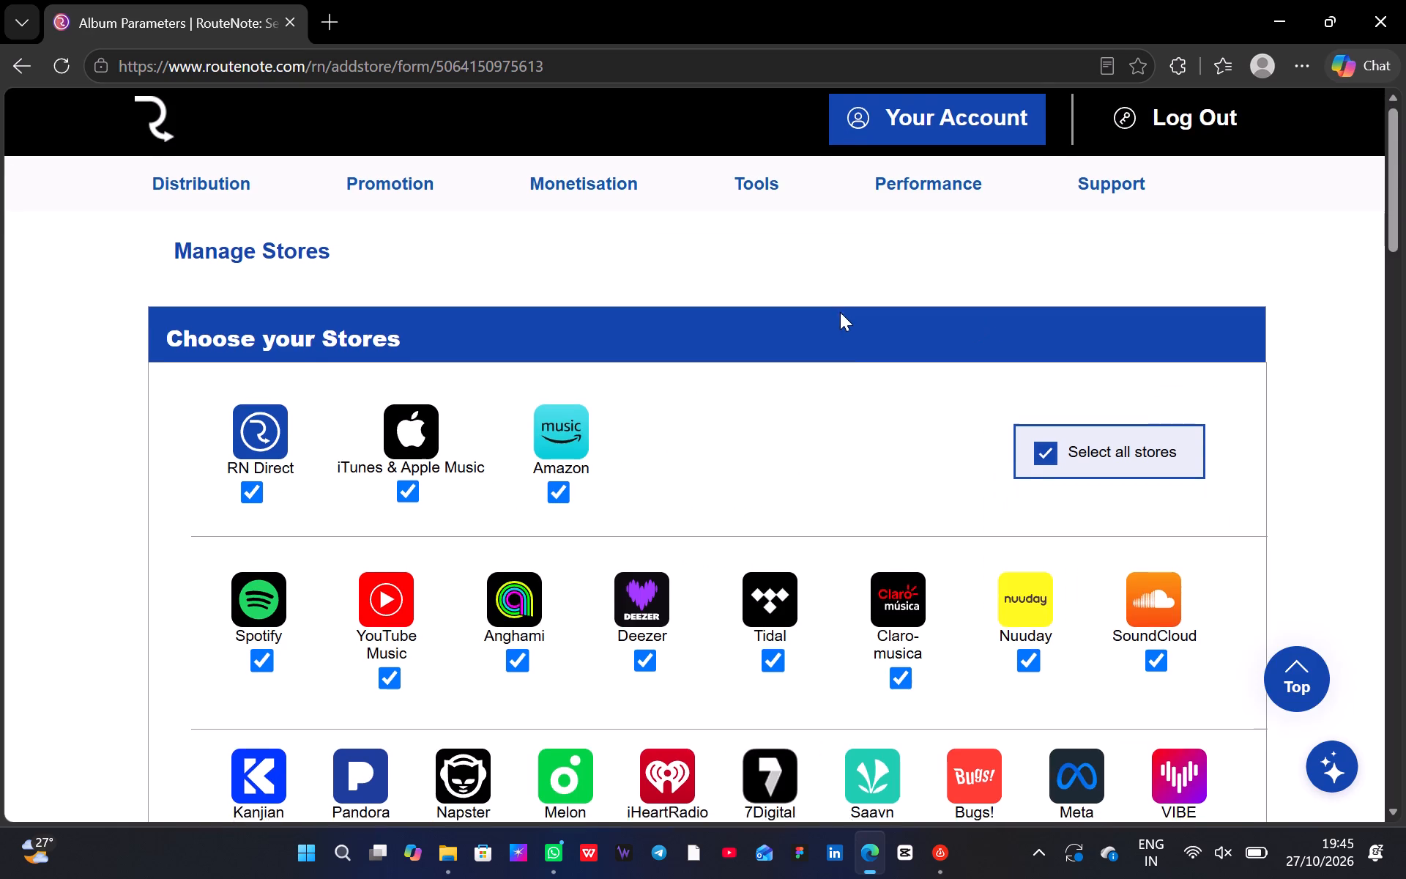
{"action": "scroll", "coordinate": [840, 312], "scroll_direction": "down", "scroll_amount": 6}
{"action": "scroll", "coordinate": [558, 431], "scroll_direction": "down", "scroll_amount": 2}
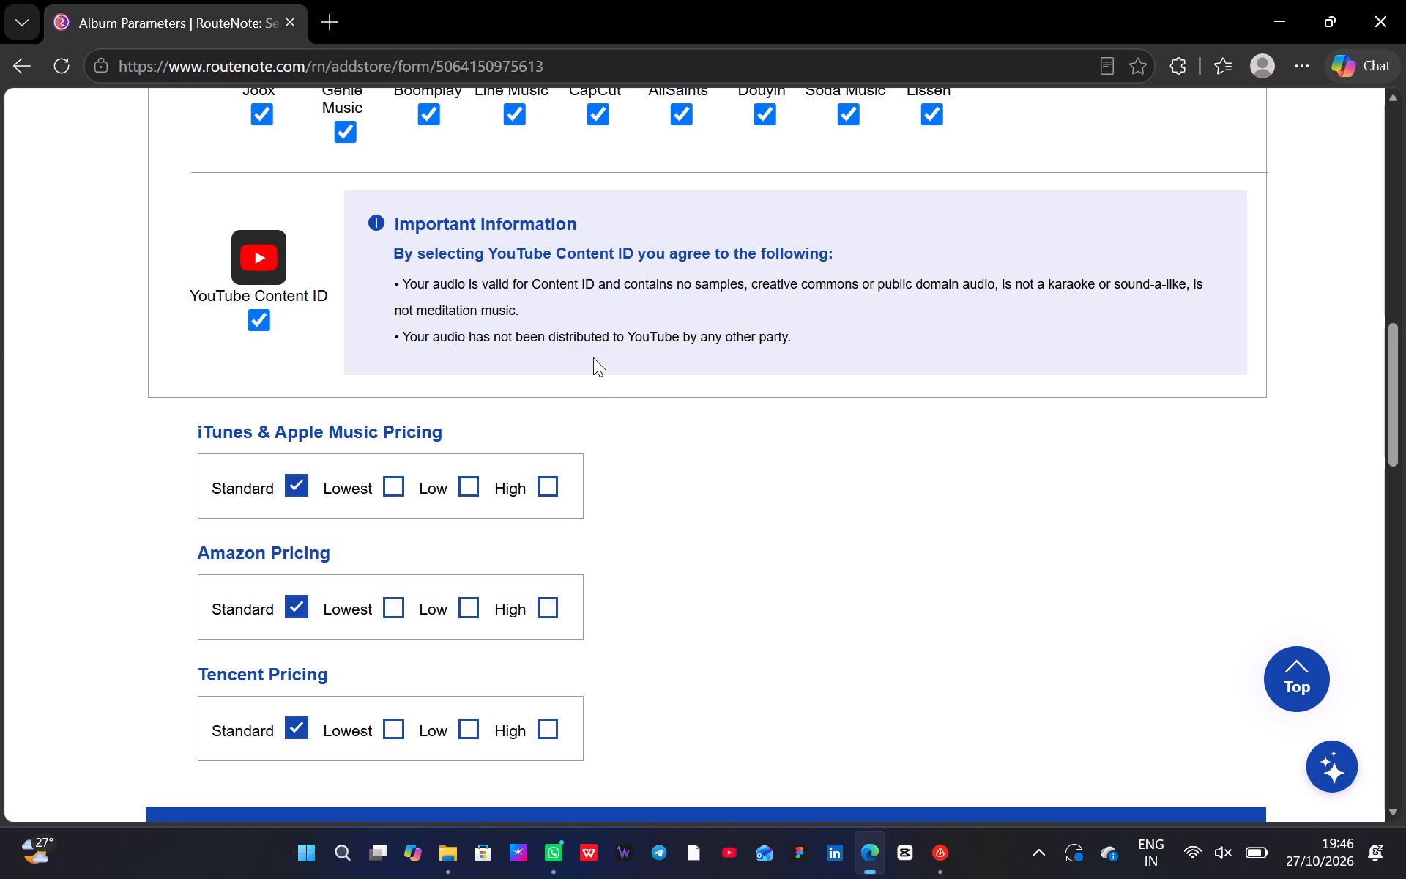
{"action": "scroll", "coordinate": [593, 357], "scroll_direction": "up", "scroll_amount": 3}
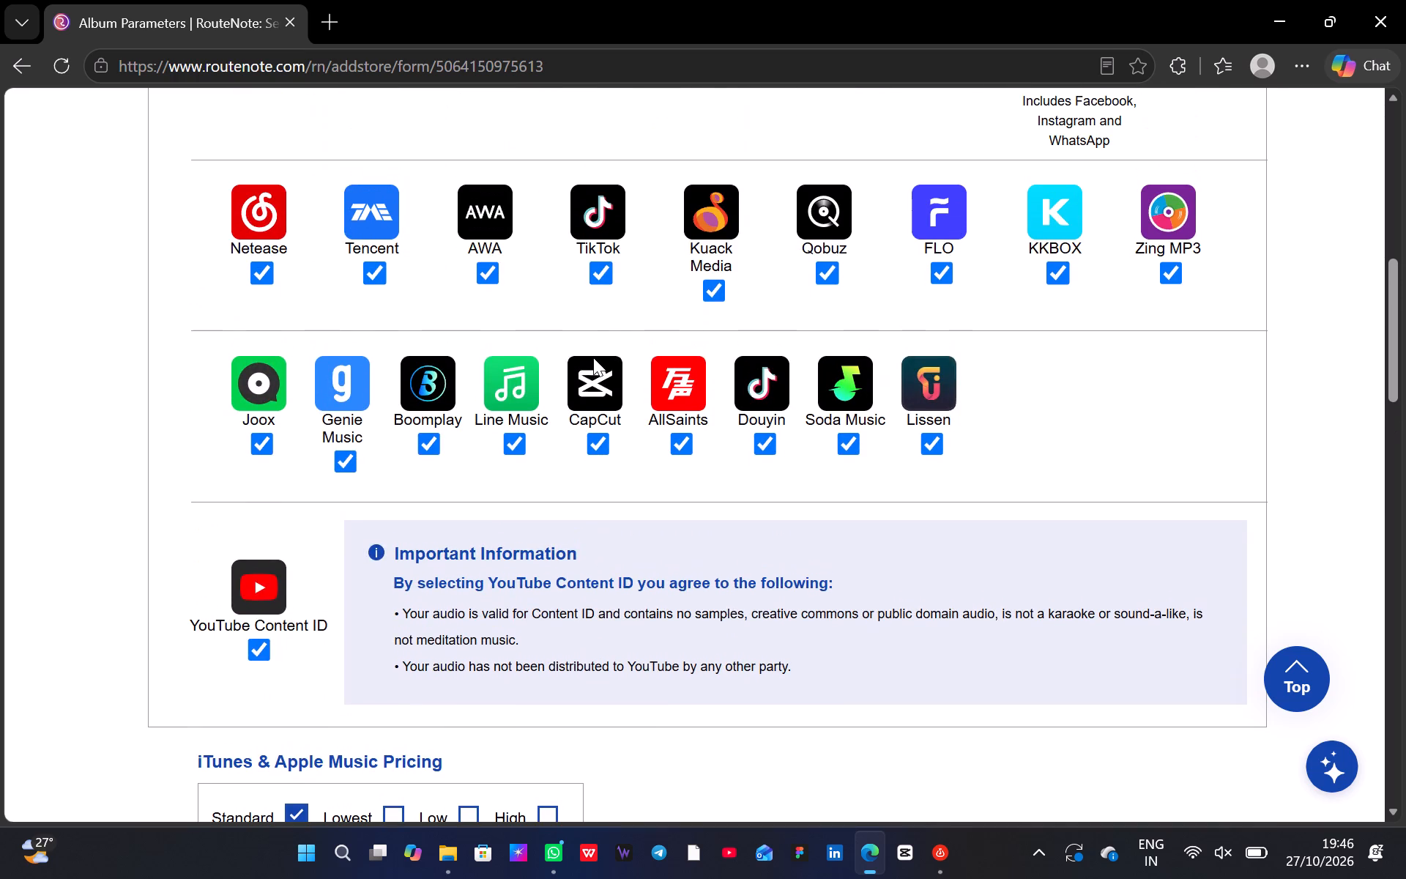
{"action": "scroll", "coordinate": [593, 357], "scroll_direction": "down", "scroll_amount": 1}
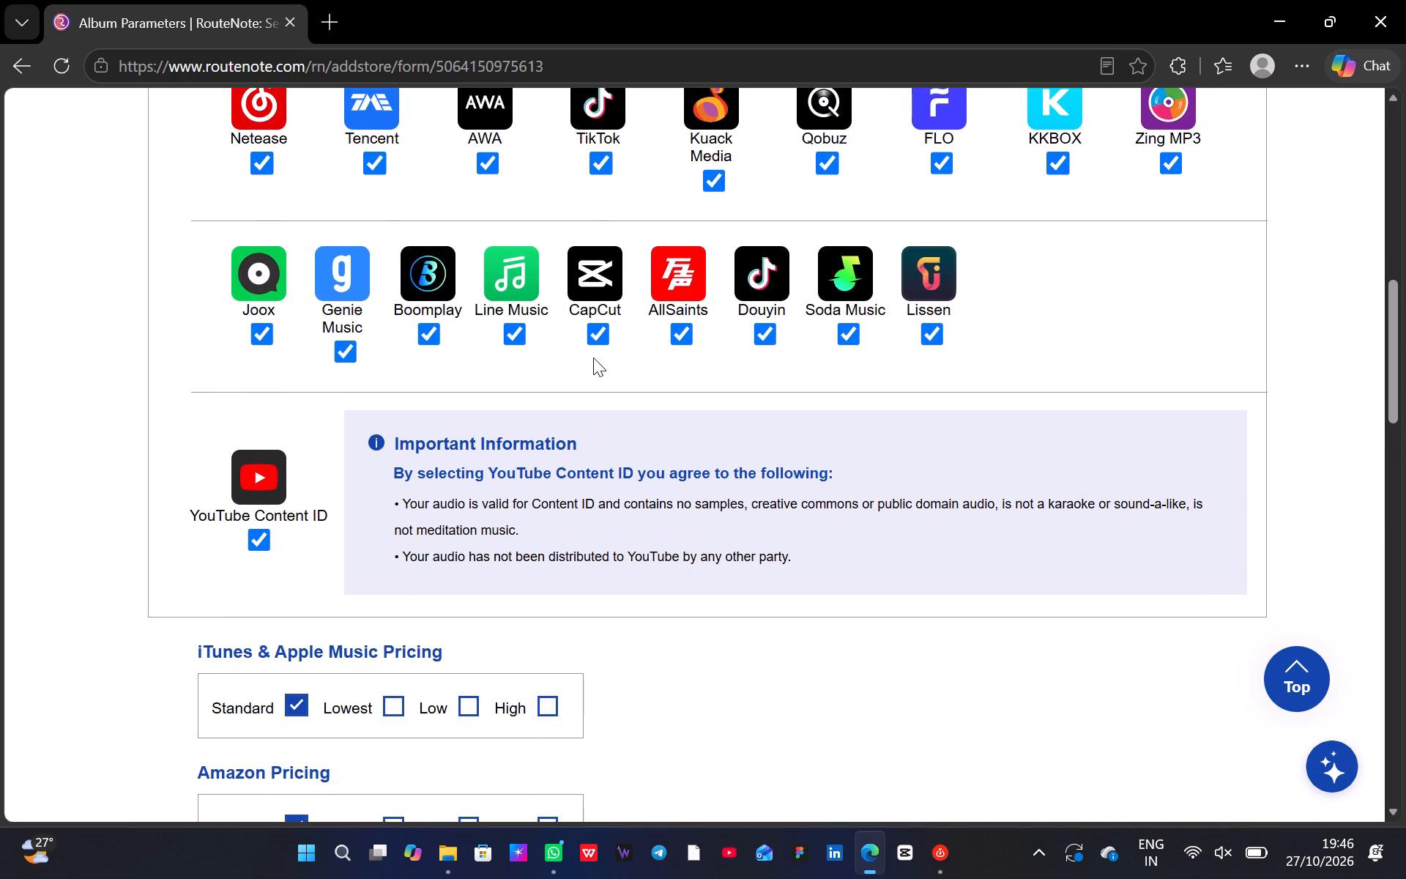
{"action": "scroll", "coordinate": [593, 357], "scroll_direction": "up", "scroll_amount": 1}
{"action": "scroll", "coordinate": [593, 357], "scroll_direction": "down", "scroll_amount": 6}
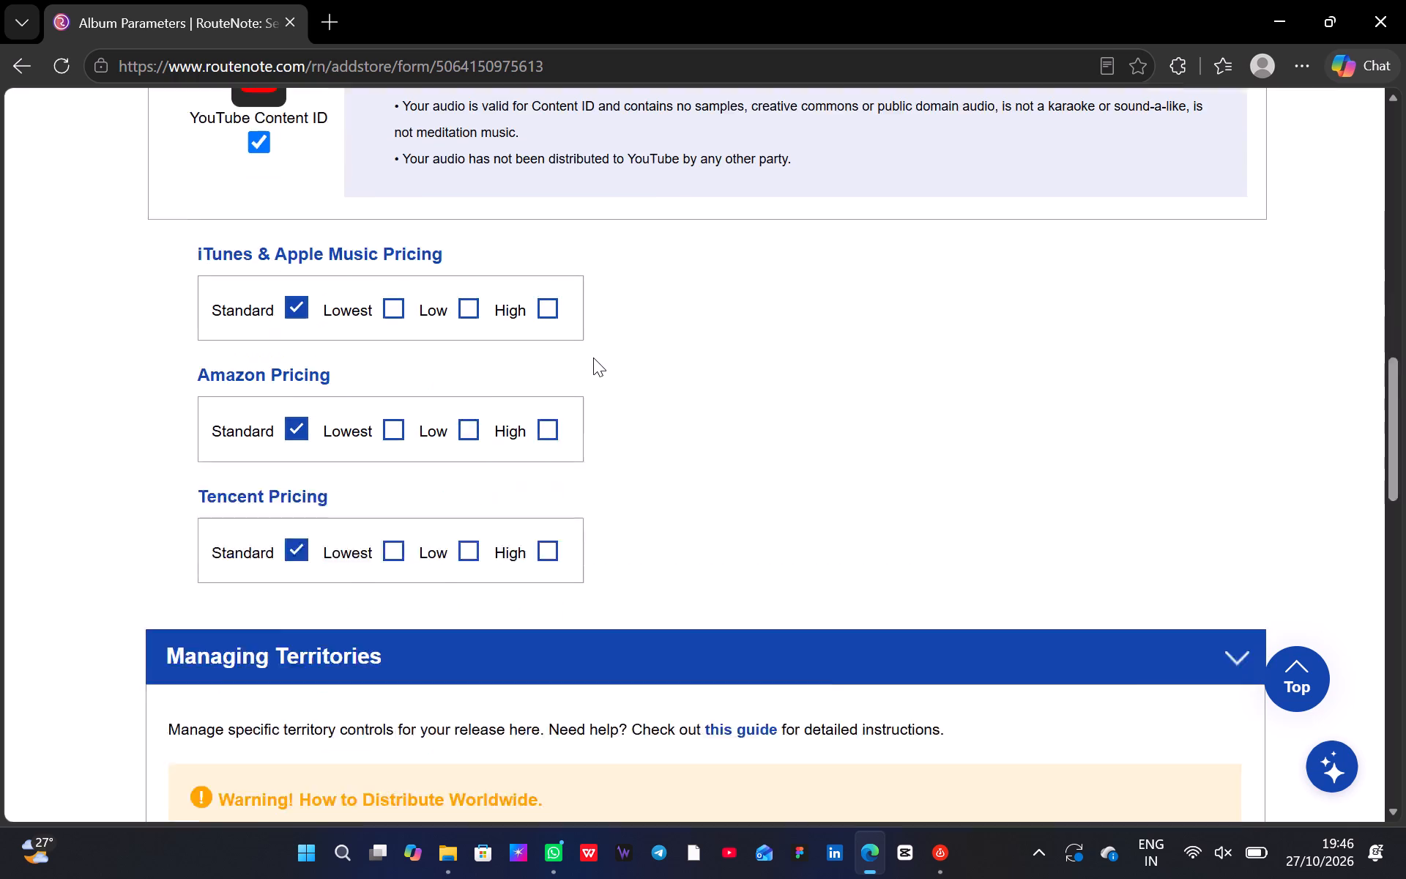
{"action": "scroll", "coordinate": [593, 357], "scroll_direction": "down", "scroll_amount": 4}
{"action": "scroll", "coordinate": [387, 441], "scroll_direction": "down", "scroll_amount": 2}
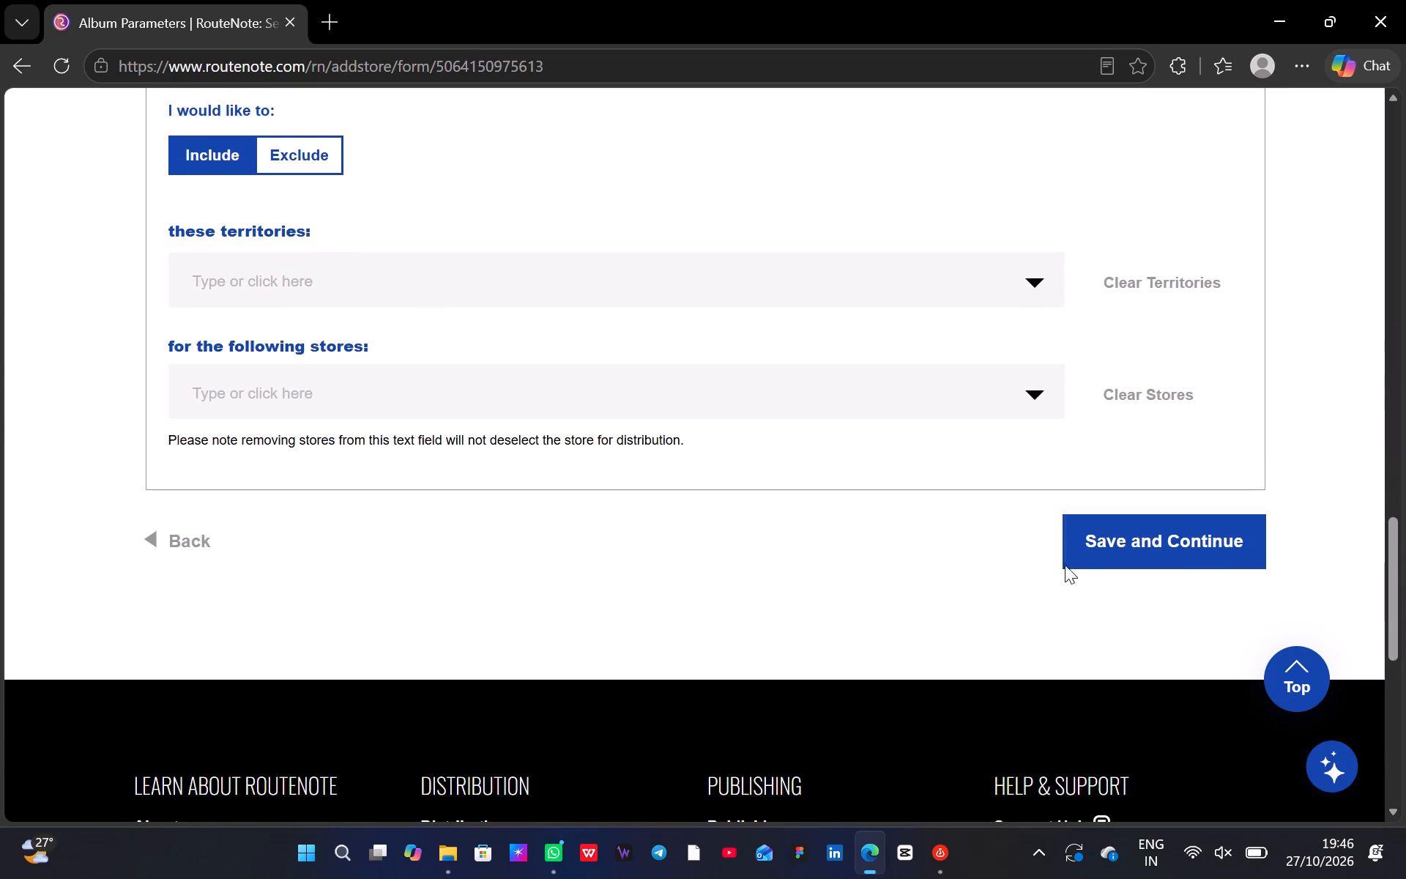
{"action": "left_click", "coordinate": [1167, 537]}
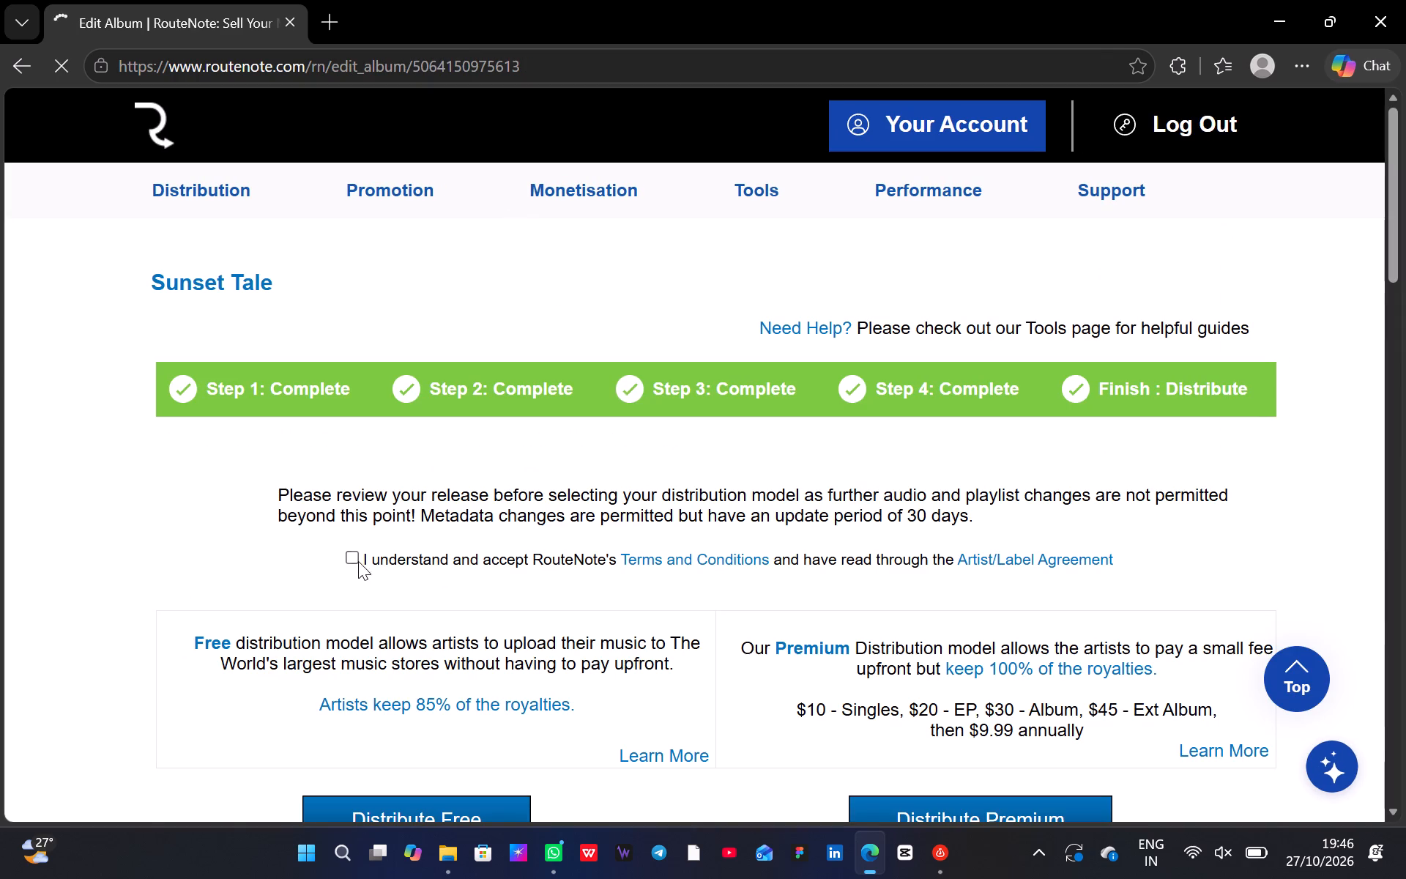
Accept RouteNote's terms and the Artist/Label Agreement and complete the Sunset Tale release with Free Distribution.
{"action": "left_click", "coordinate": [354, 562]}
{"action": "scroll", "coordinate": [381, 576], "scroll_direction": "down", "scroll_amount": 1}
{"action": "left_click", "coordinate": [414, 694]}
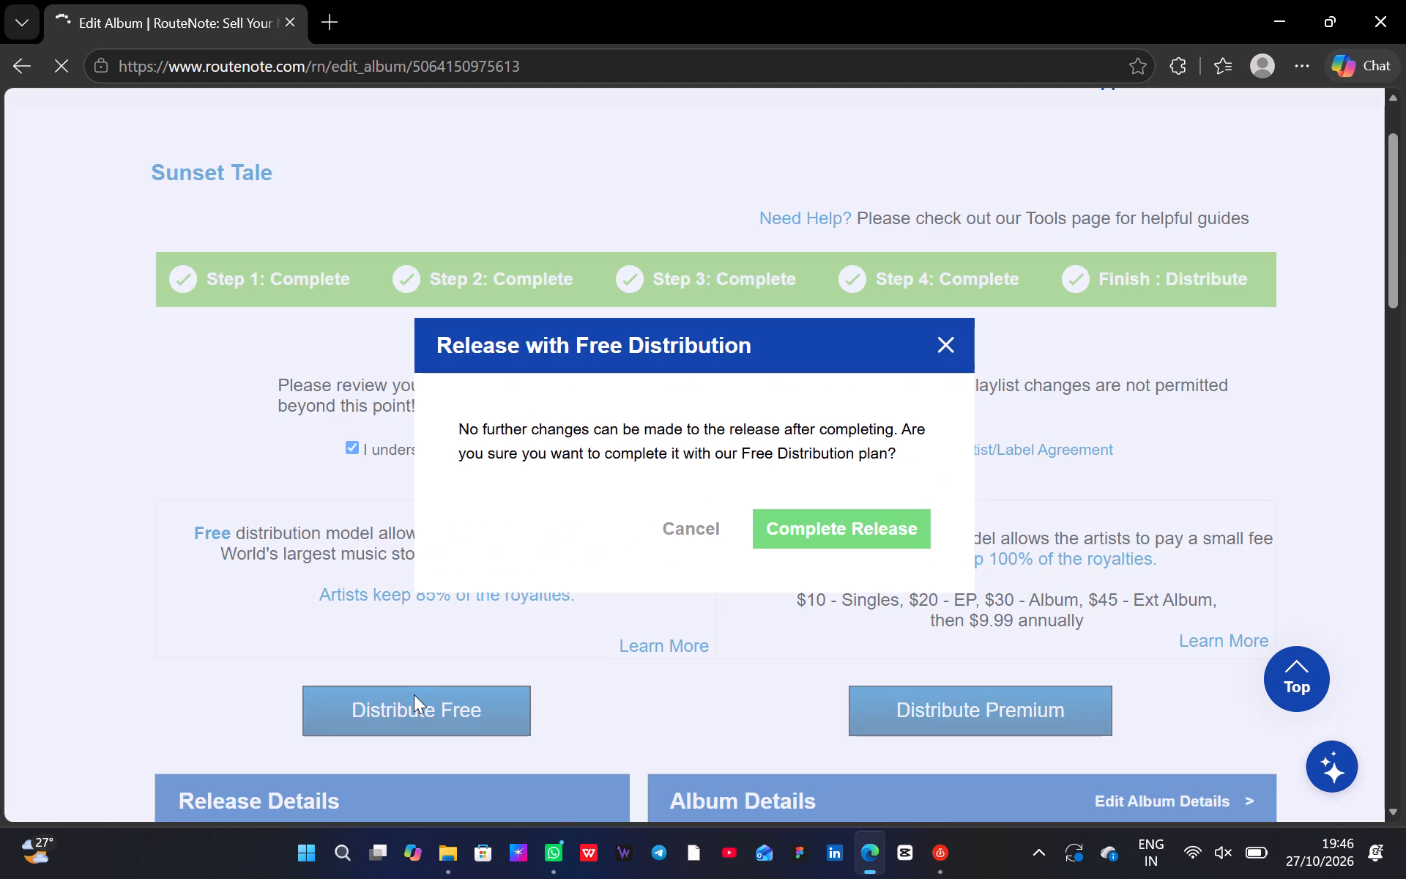
{"action": "left_click", "coordinate": [820, 527]}
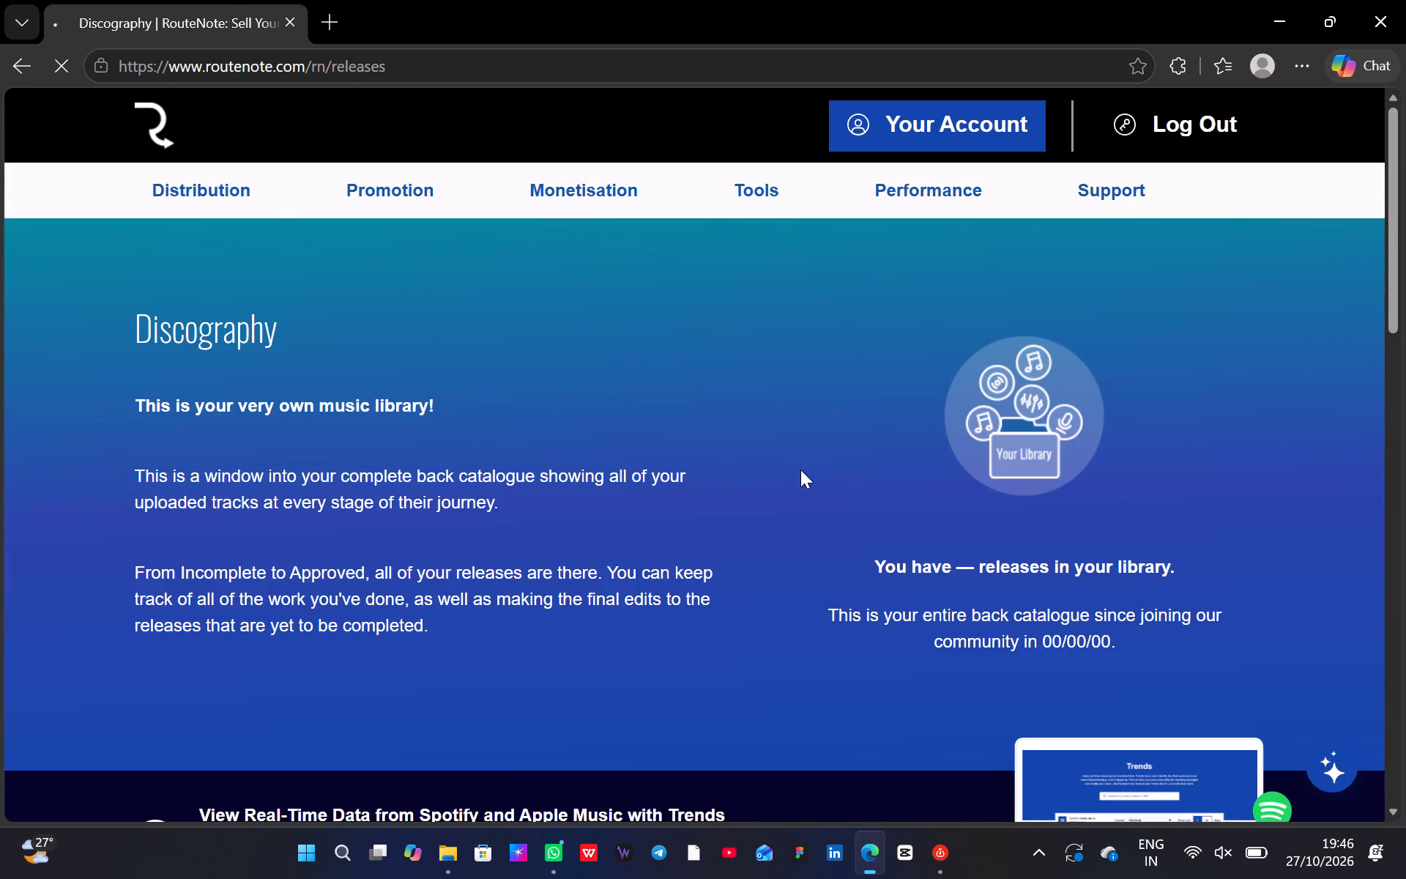
Examine the In Review releases in the discography and expand the tracklists of Sunset Tale and Whispers In The Rain.
{"action": "scroll", "coordinate": [650, 487], "scroll_direction": "down", "scroll_amount": 4}
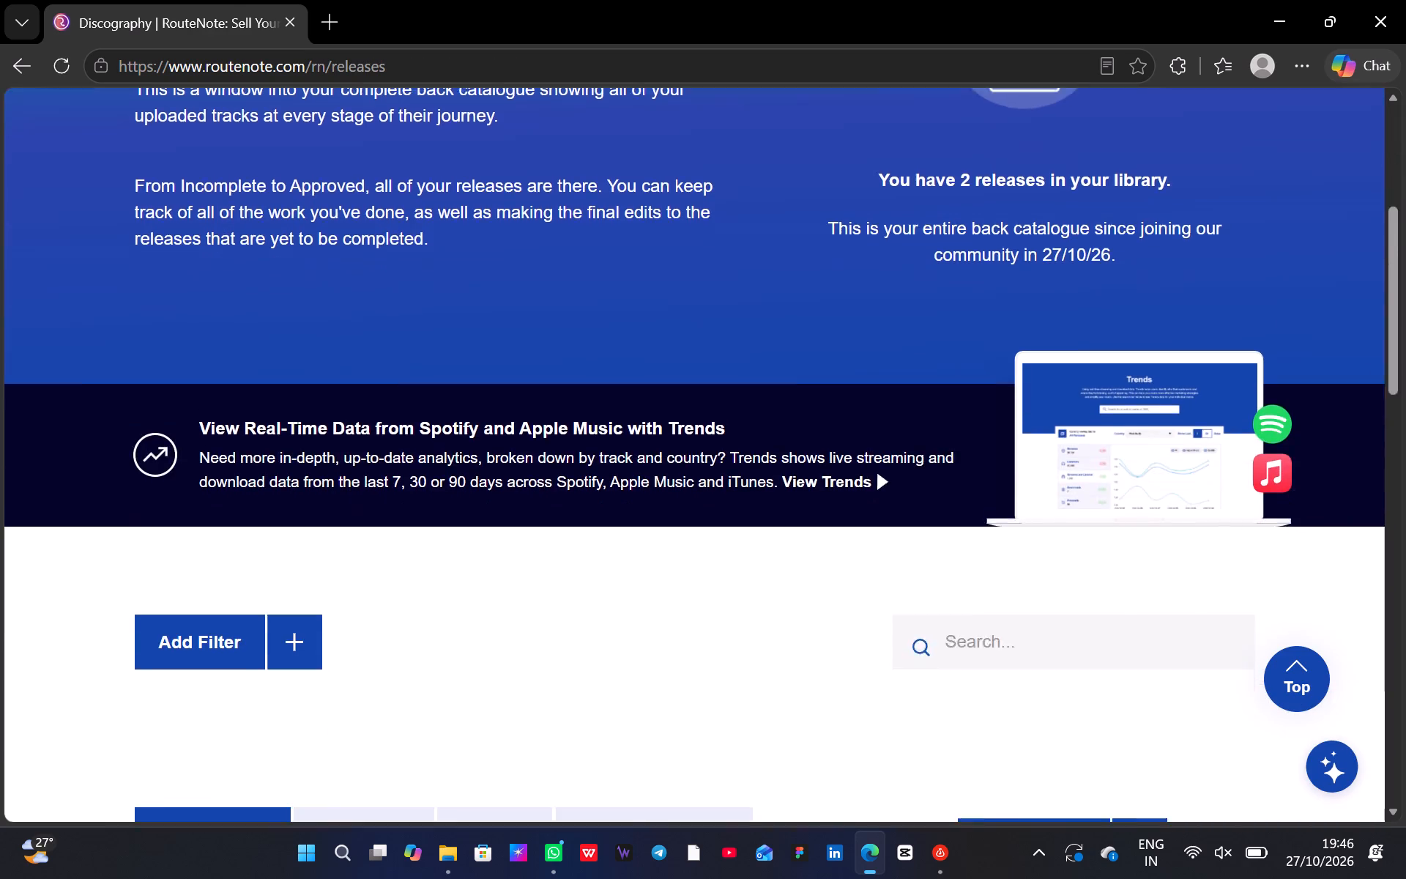
{"action": "scroll", "coordinate": [650, 495], "scroll_direction": "down", "scroll_amount": 6}
{"action": "scroll", "coordinate": [650, 495], "scroll_direction": "up", "scroll_amount": 2}
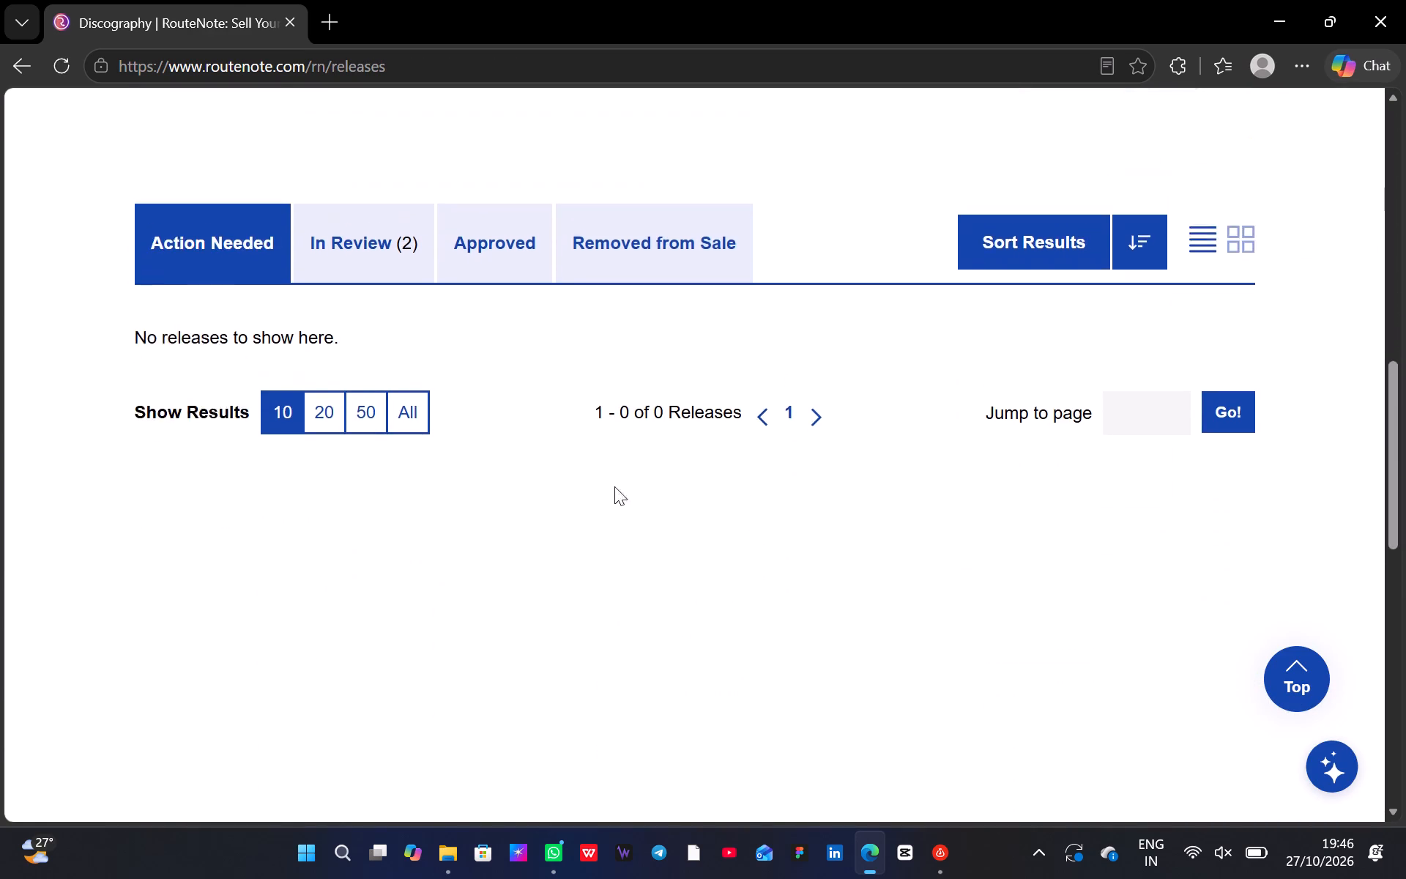
{"action": "left_click", "coordinate": [371, 349]}
{"action": "scroll", "coordinate": [641, 311], "scroll_direction": "down", "scroll_amount": 1}
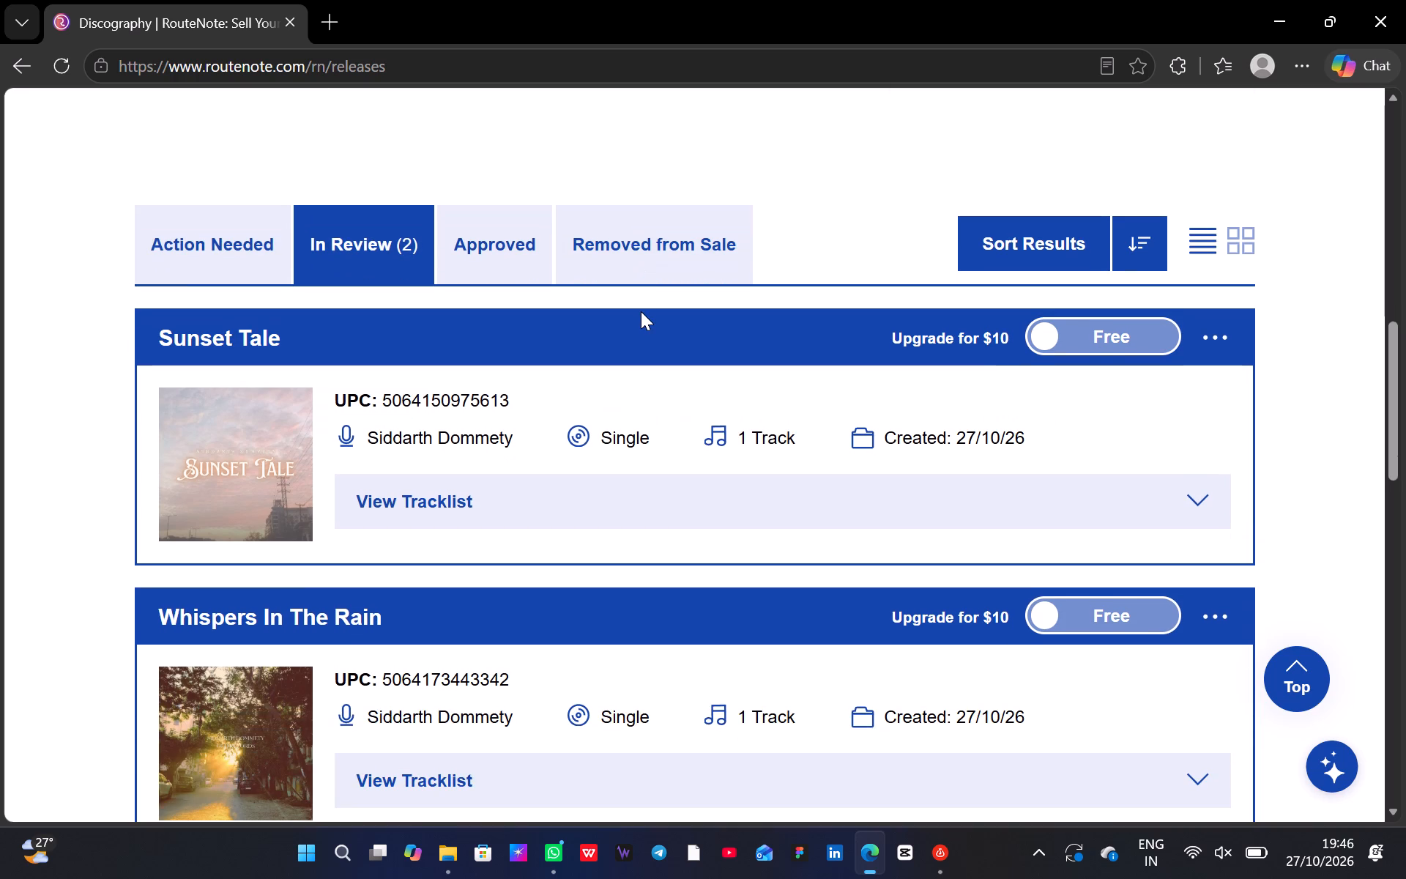
{"action": "left_click", "coordinate": [869, 501]}
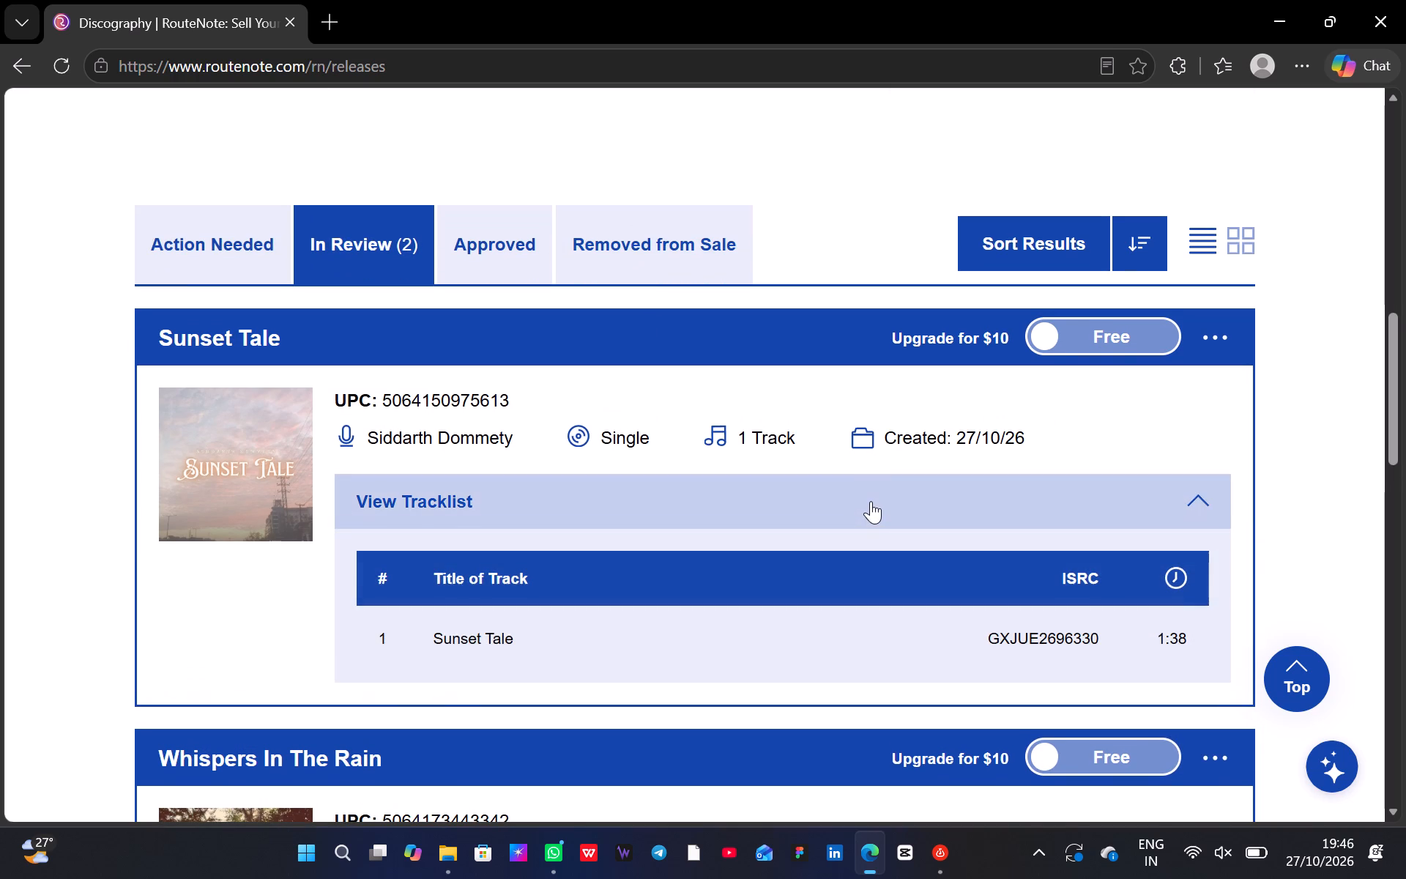
{"action": "scroll", "coordinate": [856, 590], "scroll_direction": "down", "scroll_amount": 2}
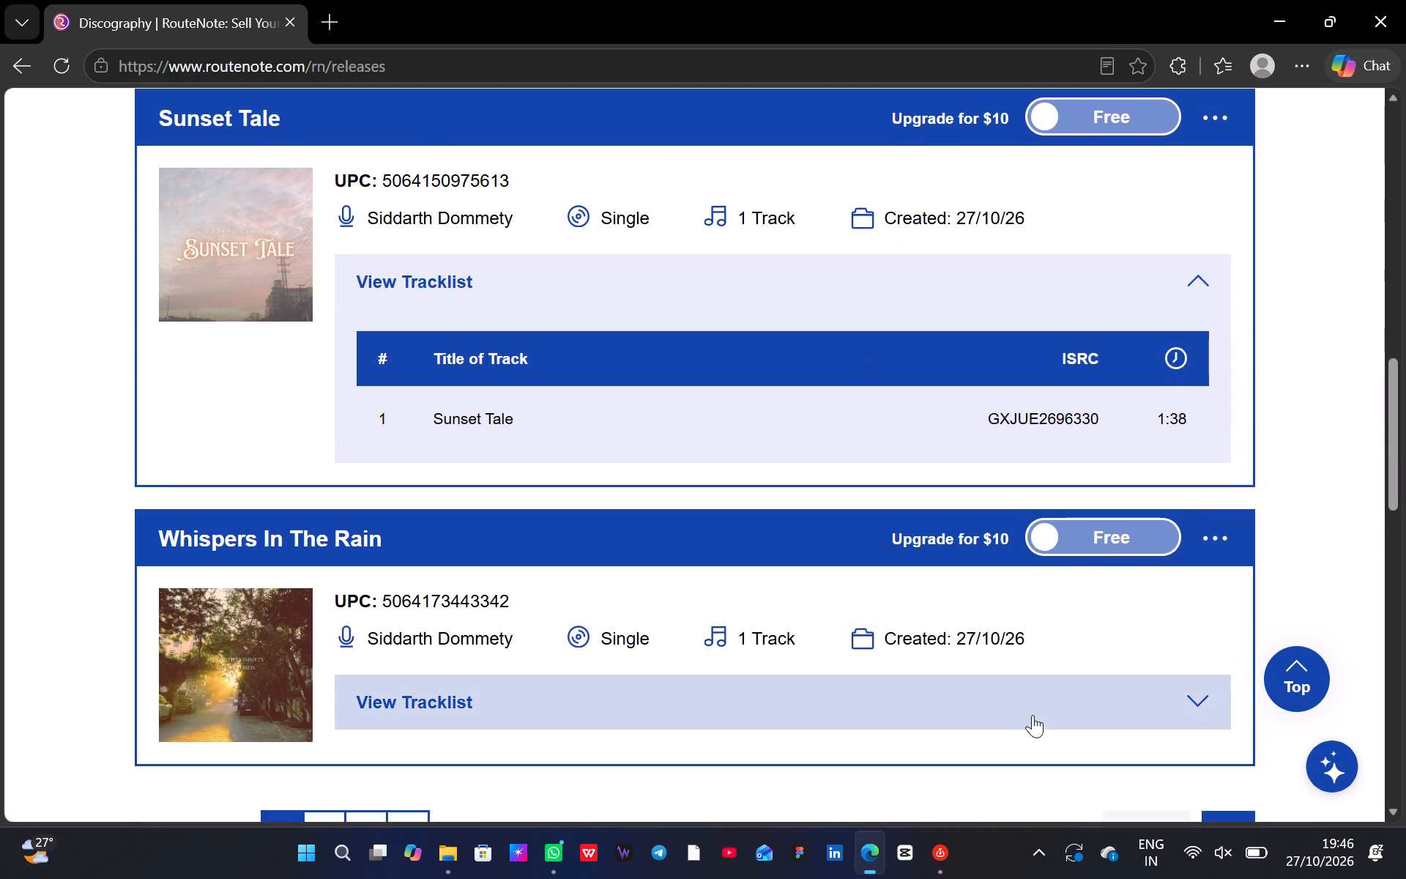
{"action": "left_click", "coordinate": [1033, 716]}
{"action": "scroll", "coordinate": [1008, 634], "scroll_direction": "down", "scroll_amount": 2}
{"action": "scroll", "coordinate": [1008, 634], "scroll_direction": "up", "scroll_amount": 2}
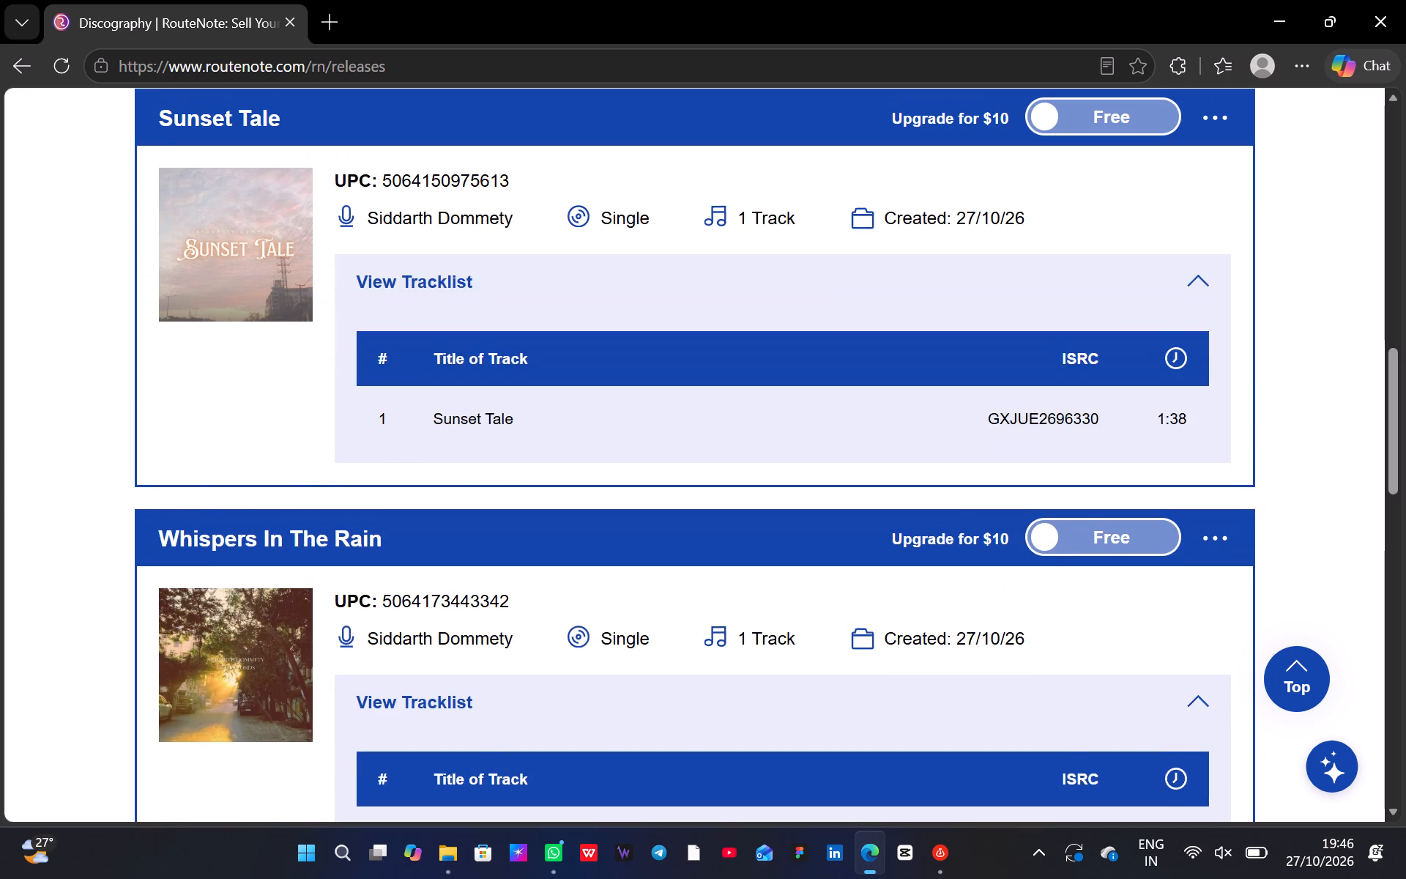
{"action": "scroll", "coordinate": [1008, 634], "scroll_direction": "up", "scroll_amount": 1}
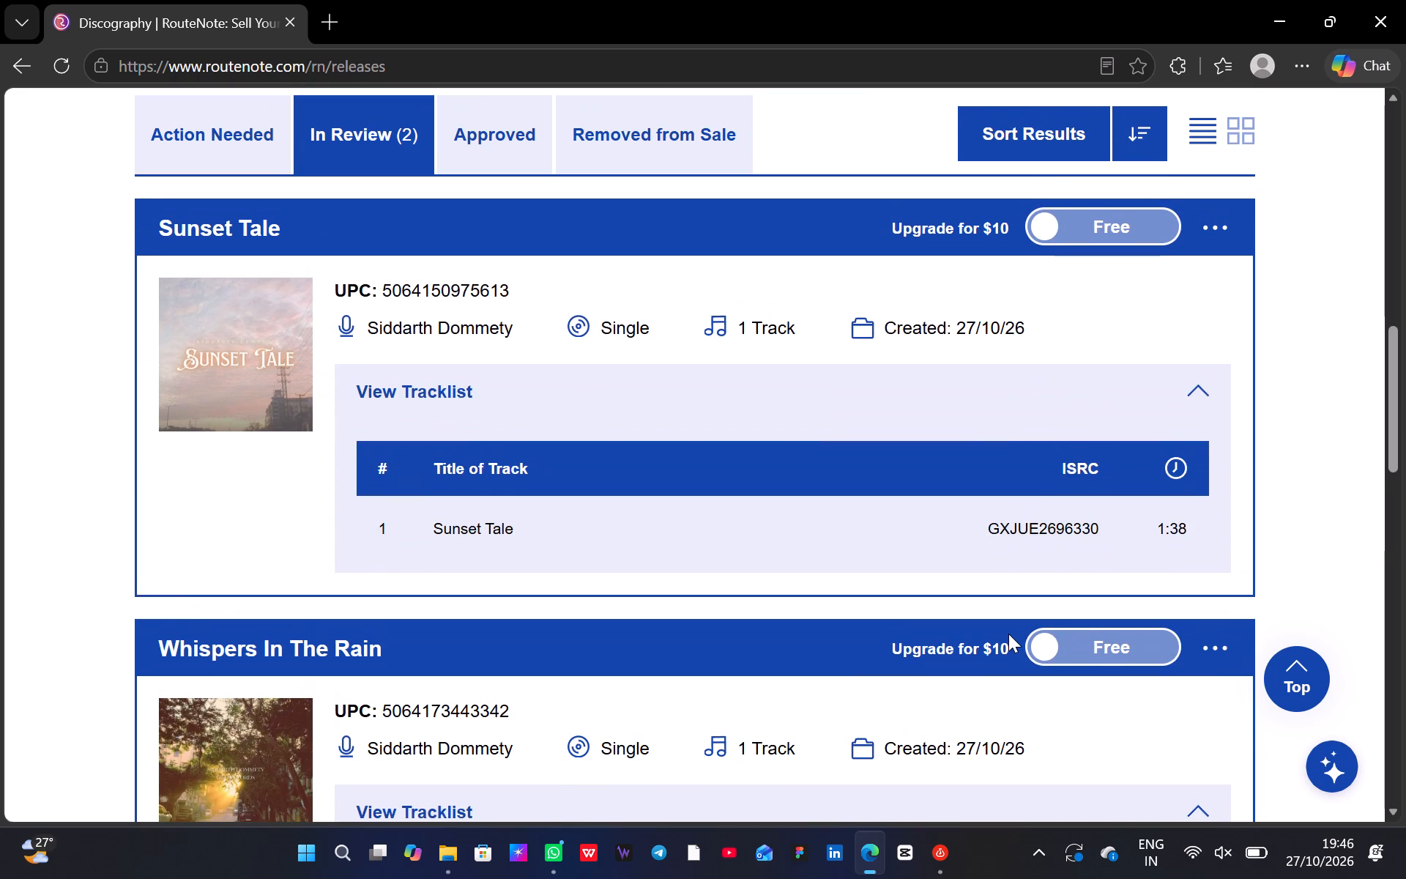
Ask the Luna assistant whether it is OK that the distributed music is also already uploaded on YouTube and BandLab, and read the reply.
{"action": "scroll", "coordinate": [1008, 634], "scroll_direction": "up", "scroll_amount": 7}
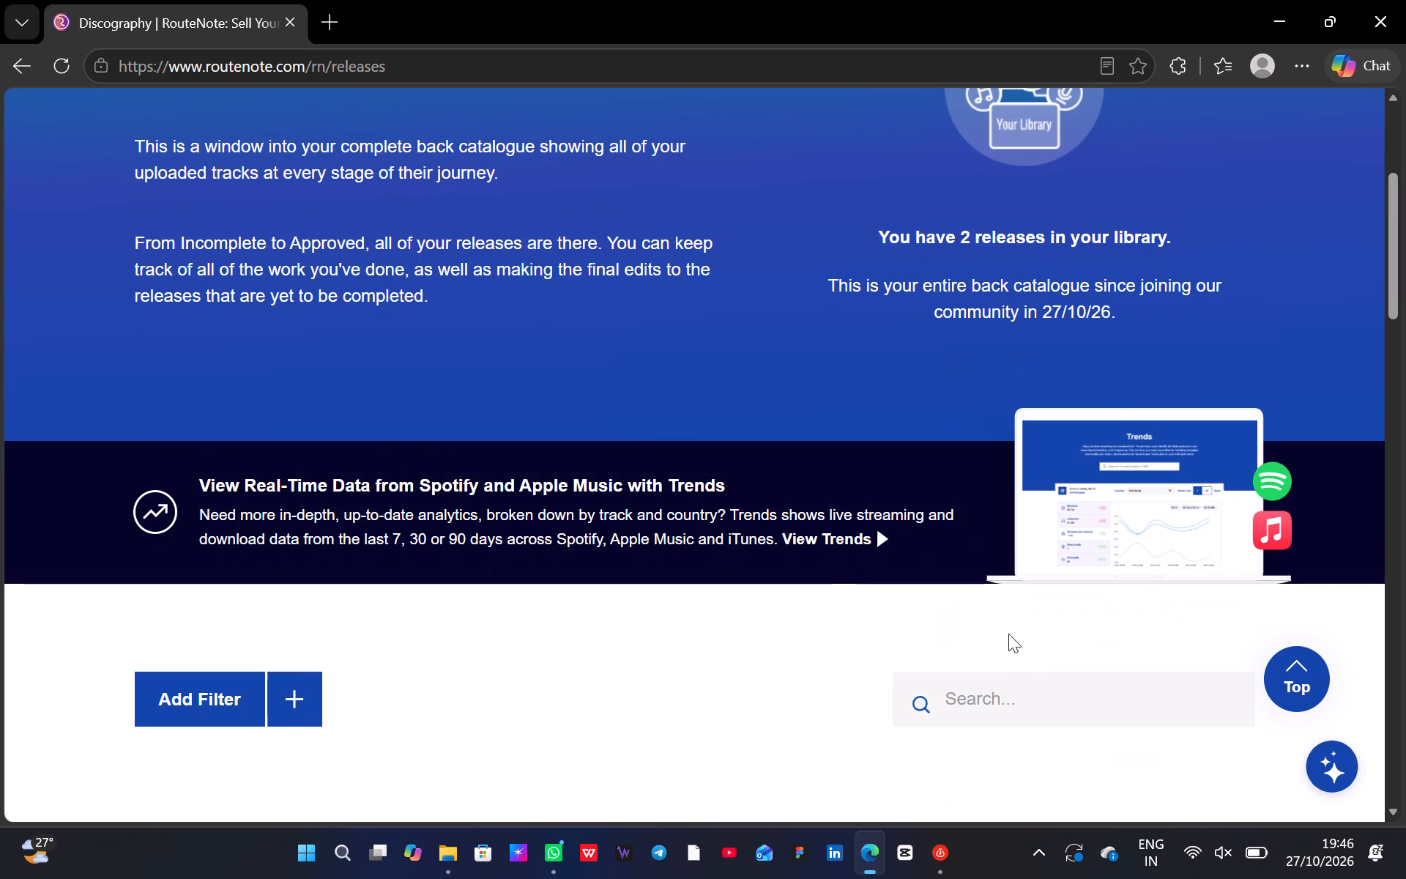
{"action": "scroll", "coordinate": [1008, 634], "scroll_direction": "up", "scroll_amount": 1}
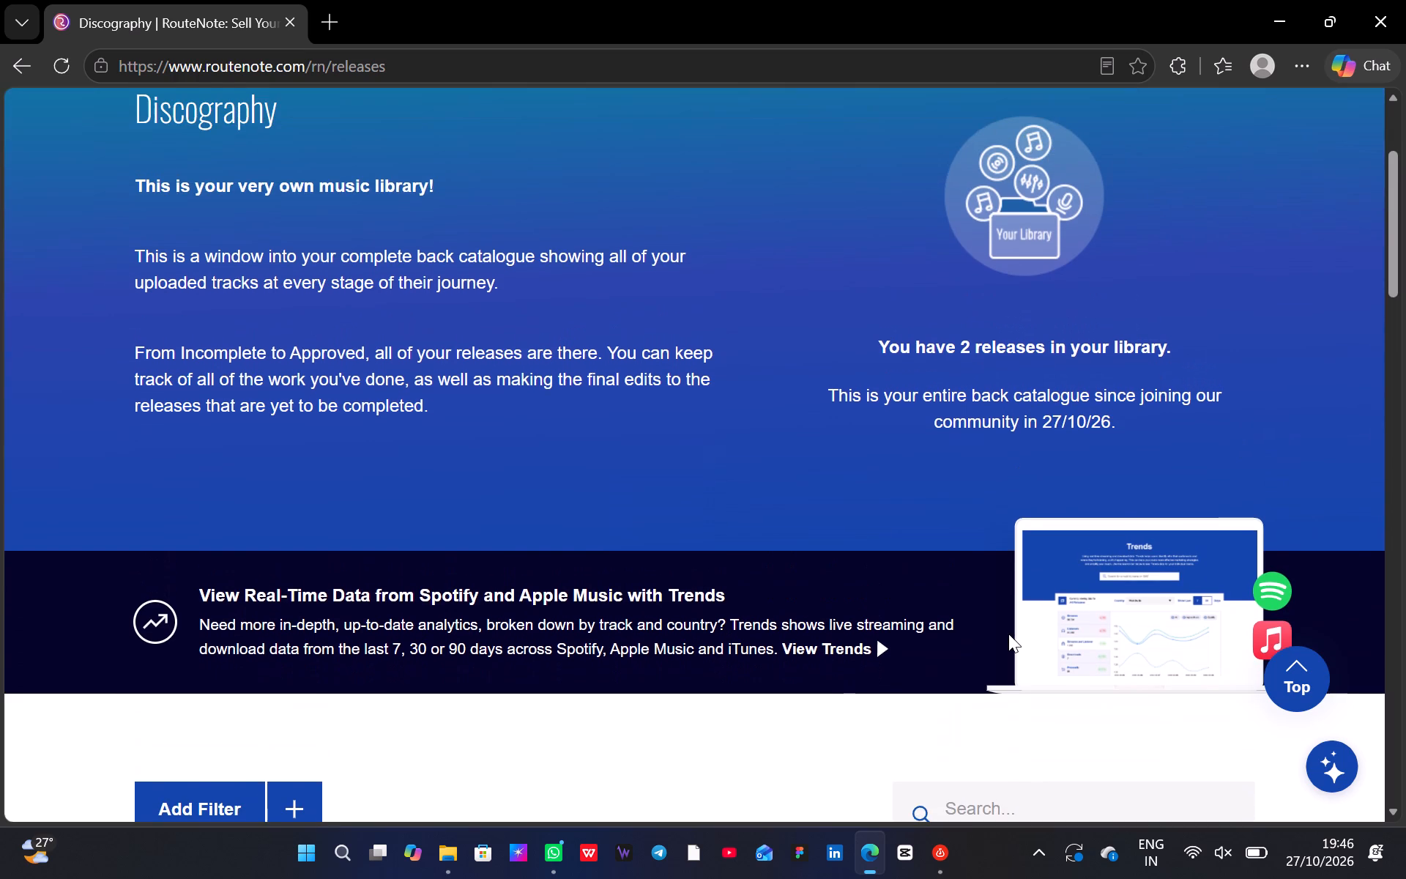
{"action": "scroll", "coordinate": [1008, 634], "scroll_direction": "up", "scroll_amount": 3}
{"action": "scroll", "coordinate": [1165, 746], "scroll_direction": "up", "scroll_amount": 1}
{"action": "left_click", "coordinate": [1323, 757]}
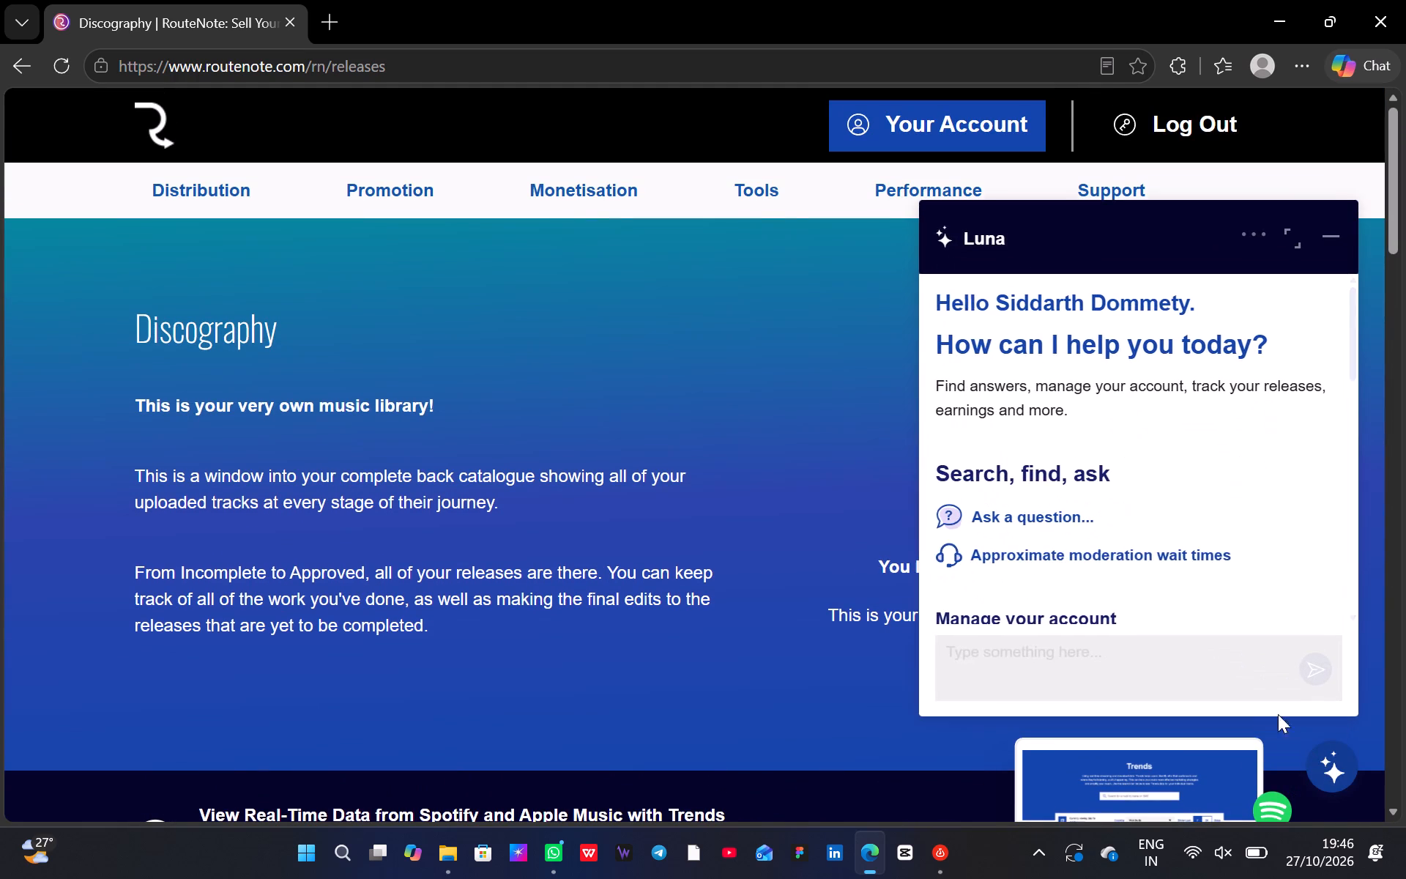
{"action": "left_click", "coordinate": [1176, 669]}
{"action": "type", "text": "i have"}
{"action": "key", "text": "space"}
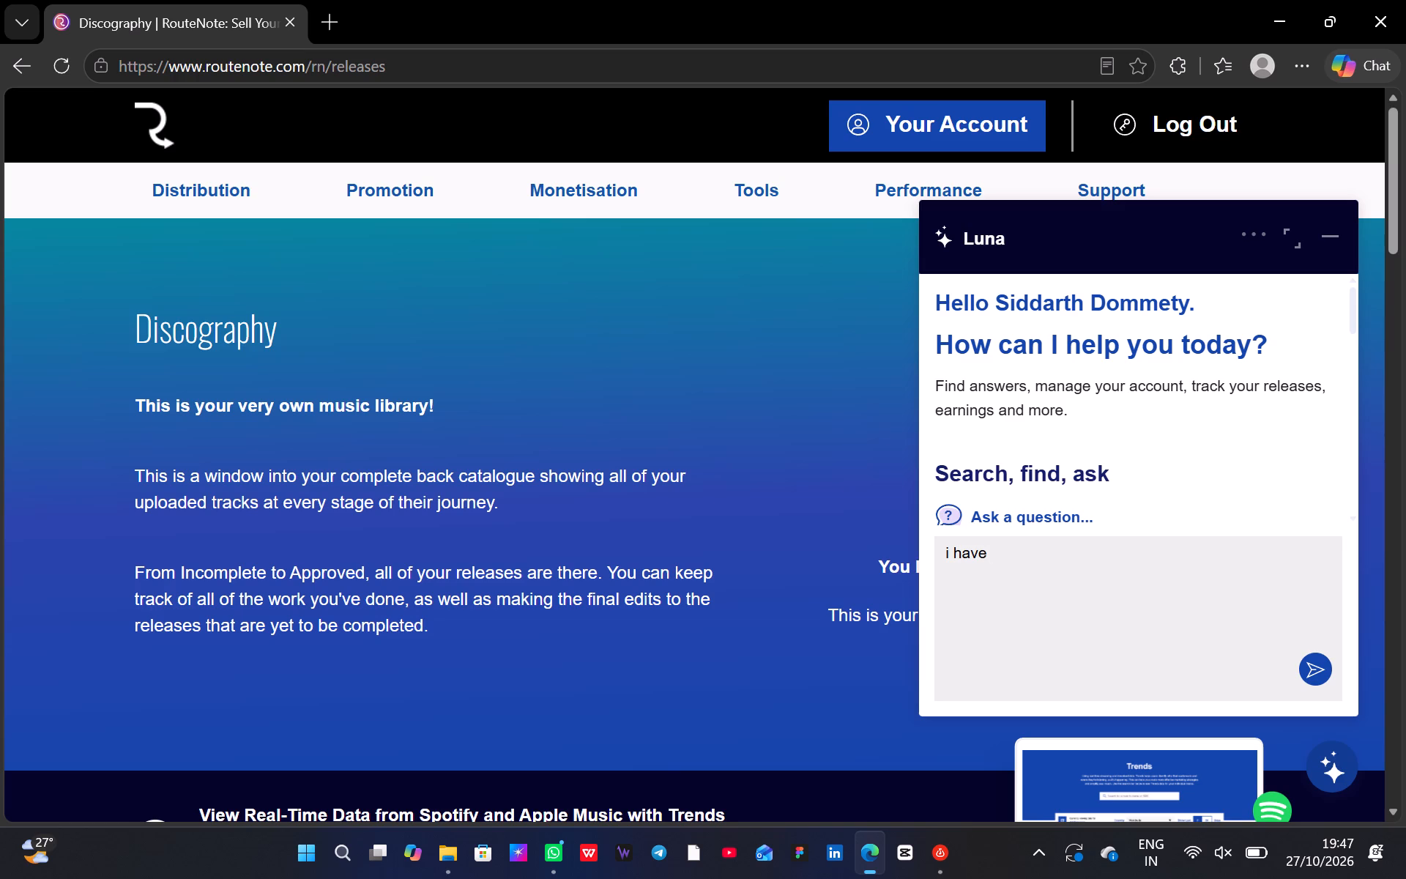
{"action": "key", "text": "s"}
{"action": "key", "text": "BackSpace"}
{"action": "type", "text": "distributed music here but i also u"}
{"action": "key", "text": "BackSpace"}
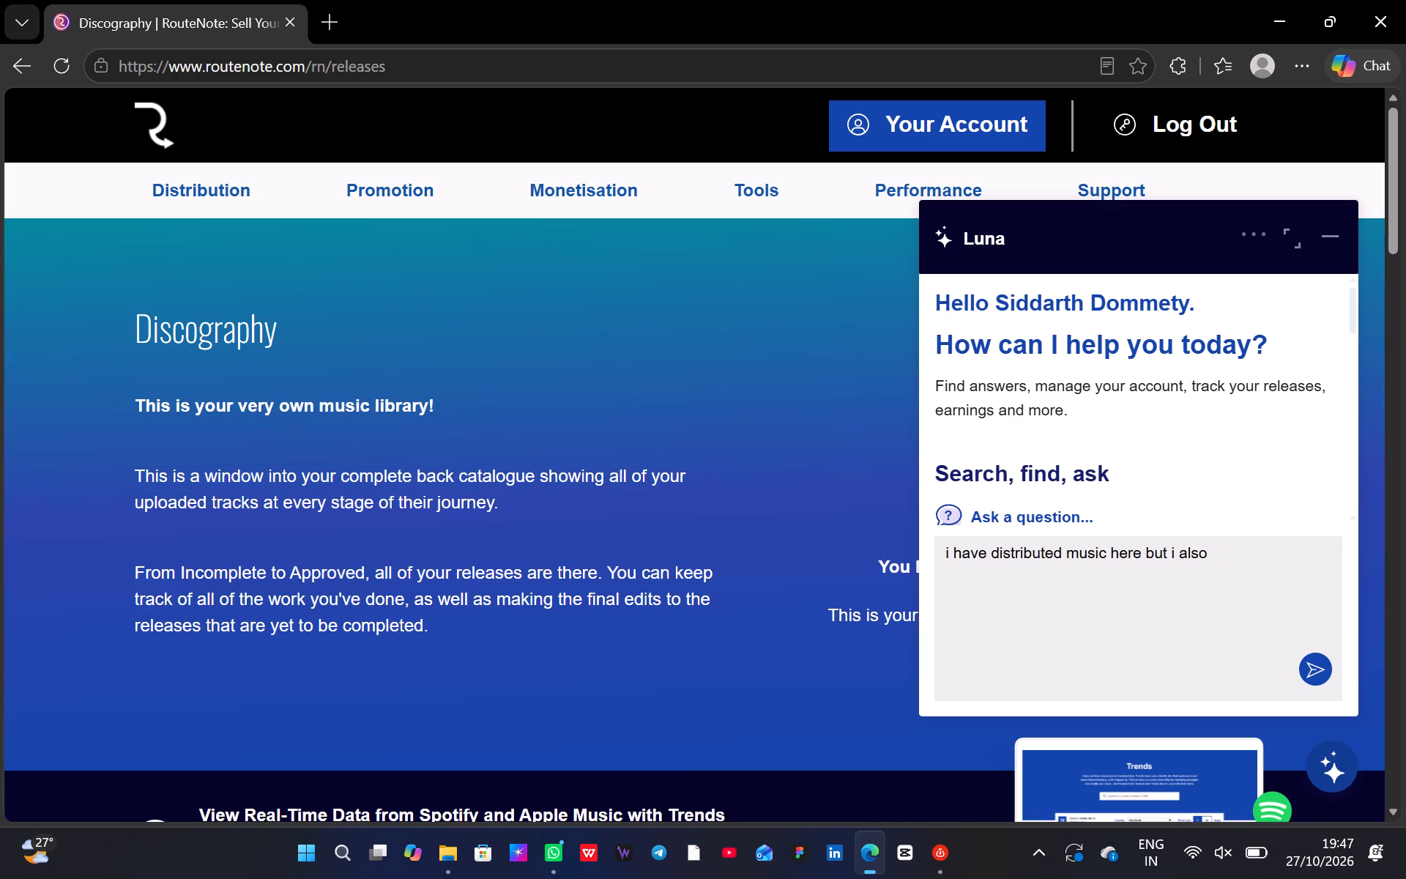
{"action": "type", "text": "already uploaded"}
{"action": "key", "text": "space"}
{"action": "type", "text": "this"}
{"action": "key", "text": "space"}
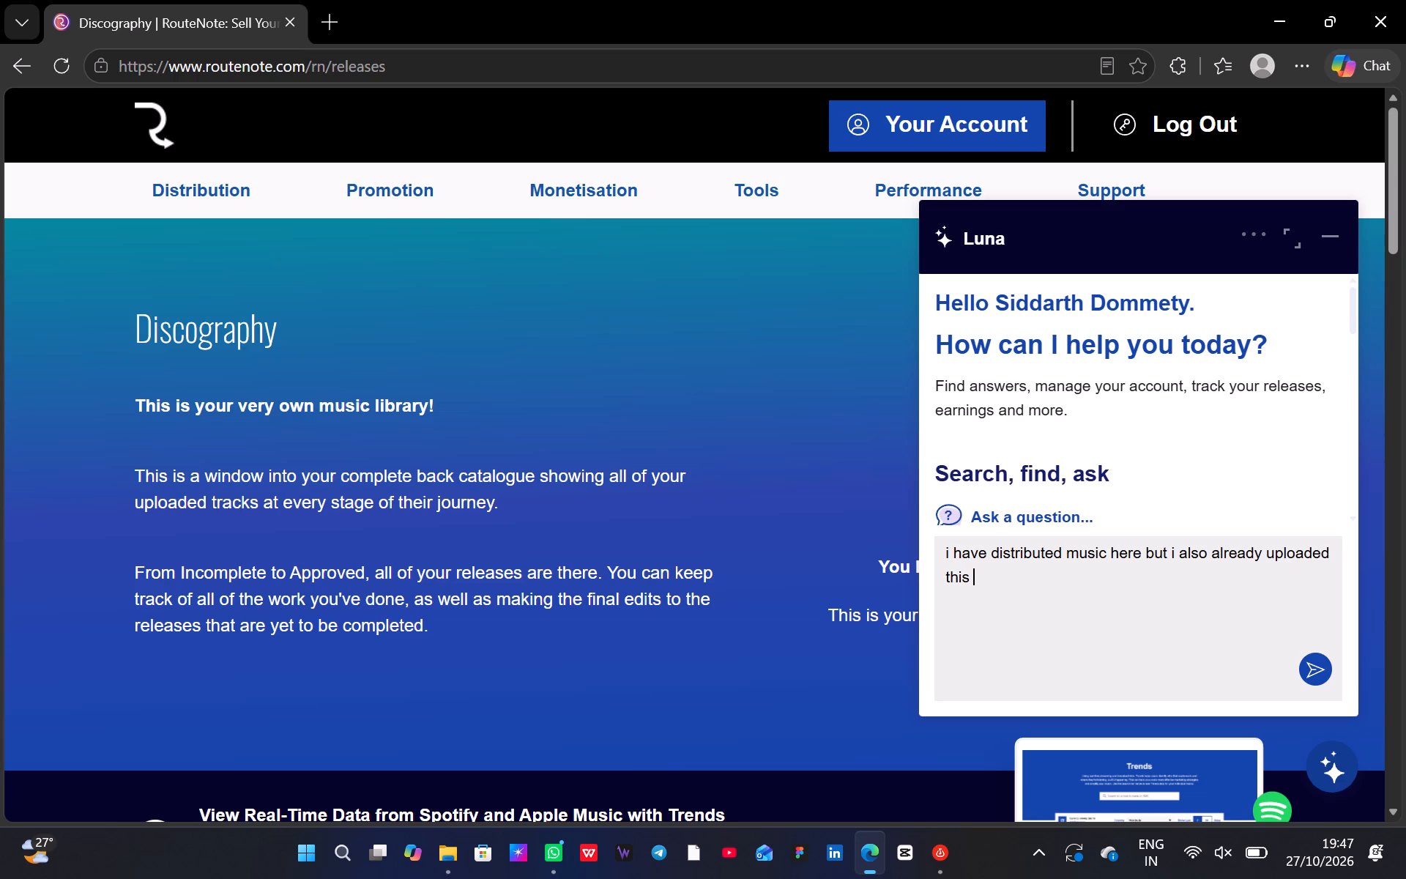
{"action": "type", "text": "audio on youtube and"}
{"action": "key", "text": "space"}
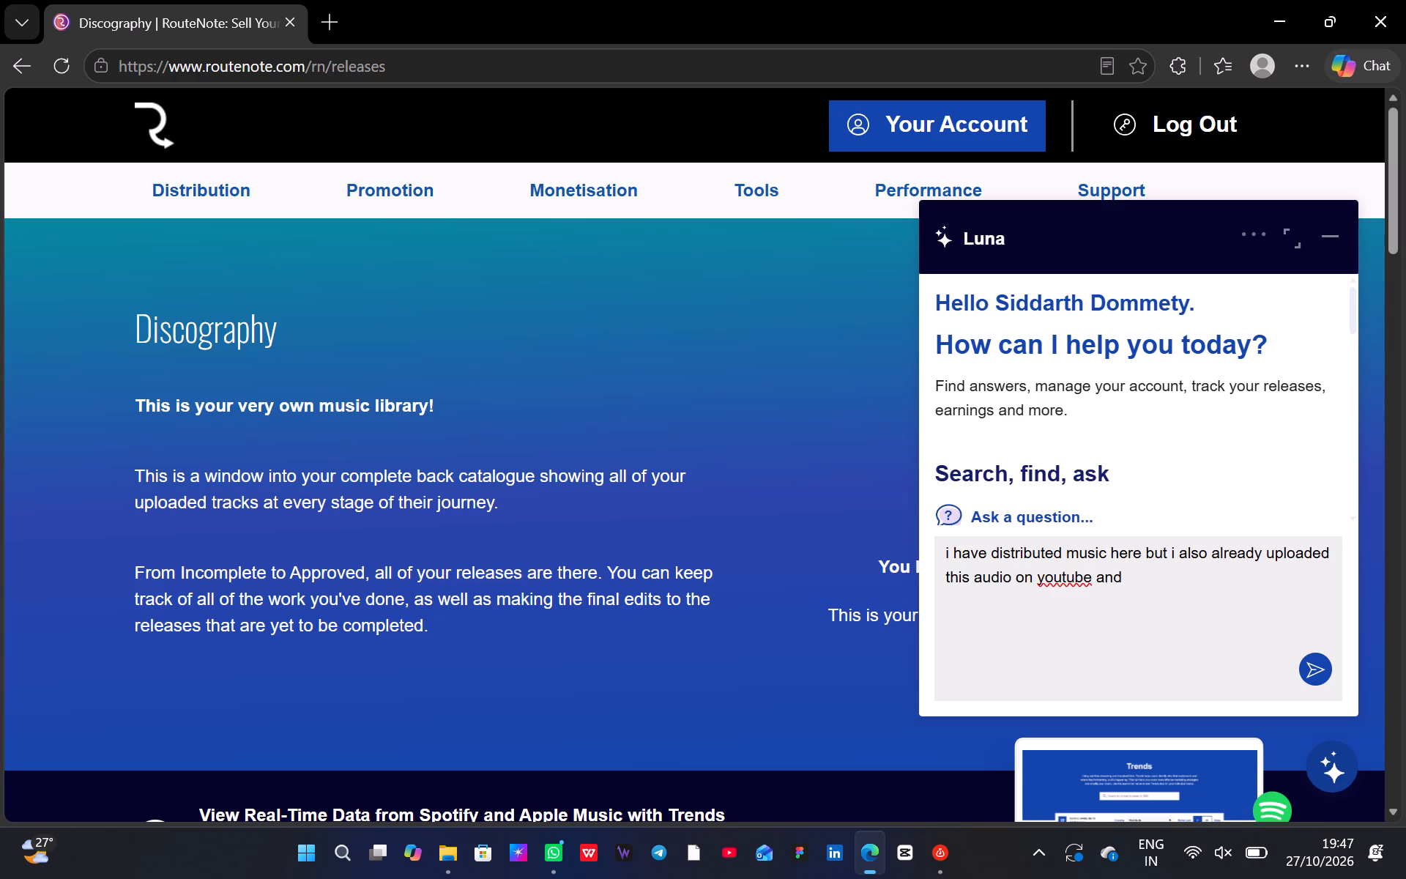
{"action": "type", "text": "bandlab is it ok"}
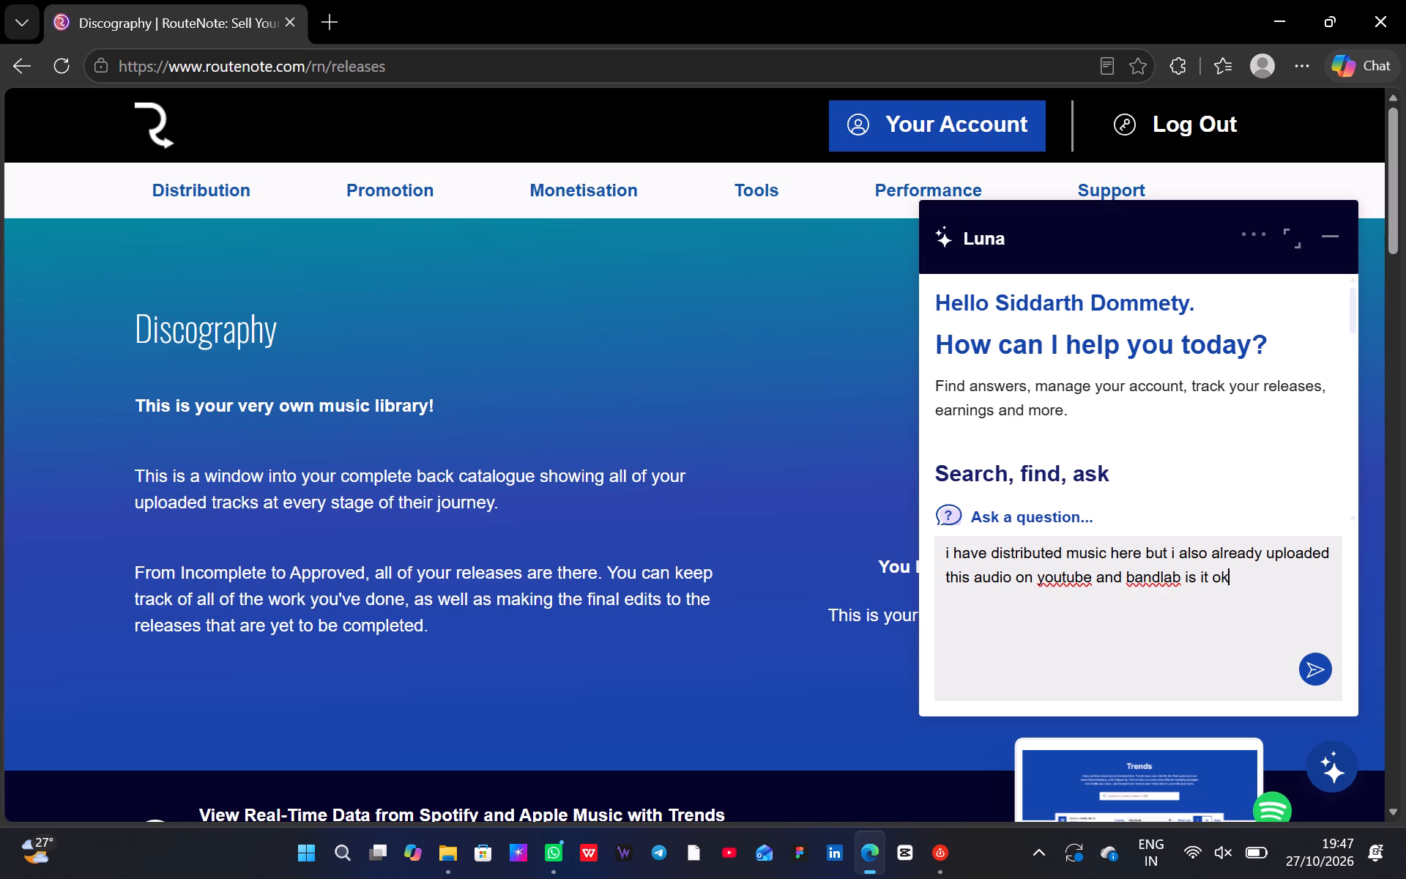
{"action": "key", "text": "Return"}
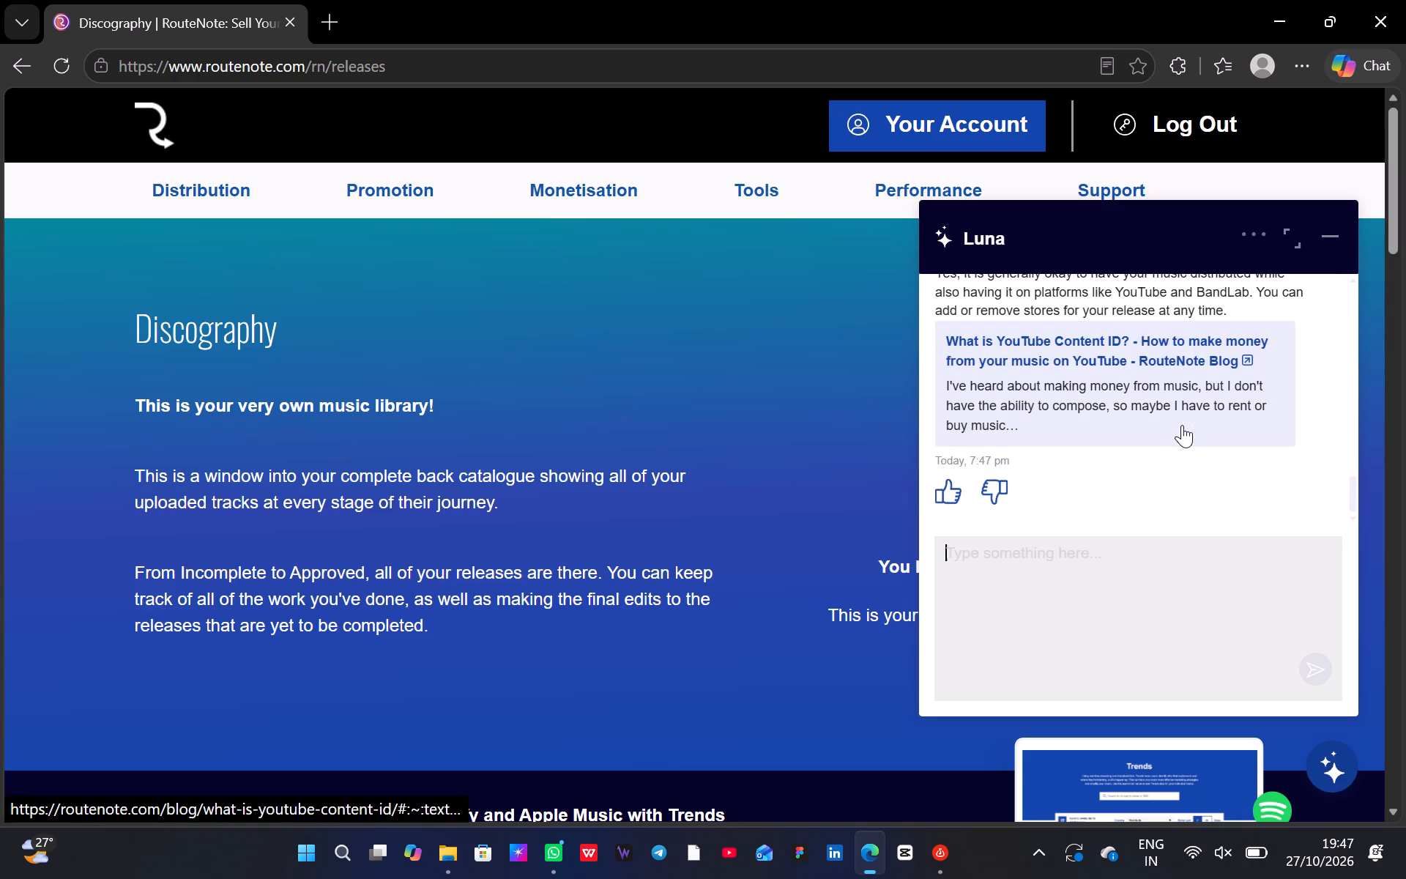
{"action": "scroll", "coordinate": [1182, 425], "scroll_direction": "up", "scroll_amount": 1}
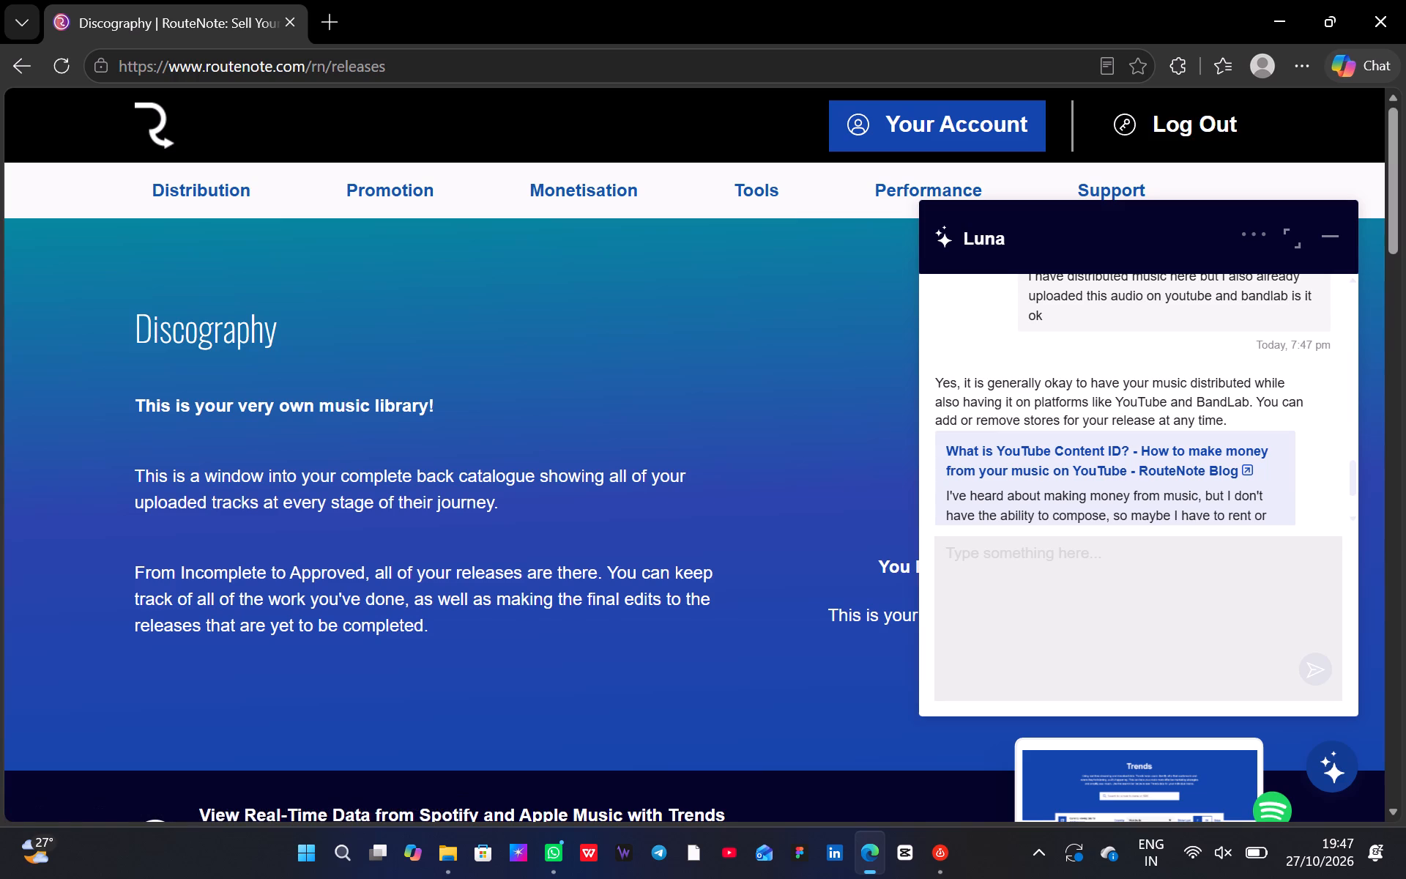
{"action": "scroll", "coordinate": [1136, 426], "scroll_direction": "down", "scroll_amount": 1}
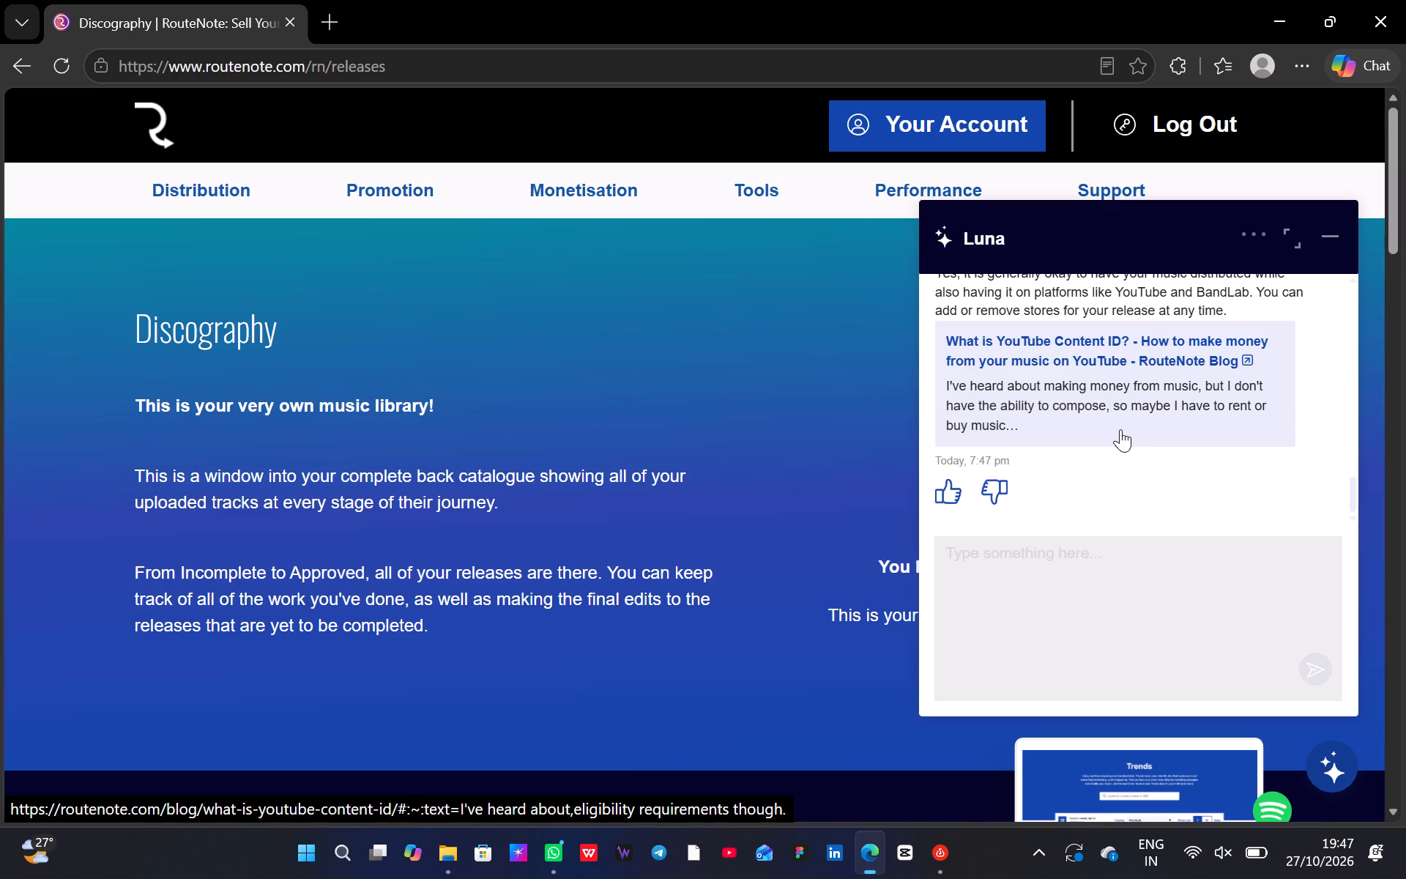
Minimise the Luna assistant chat on the discography page.
{"action": "scroll", "coordinate": [1111, 453], "scroll_direction": "down", "scroll_amount": 1}
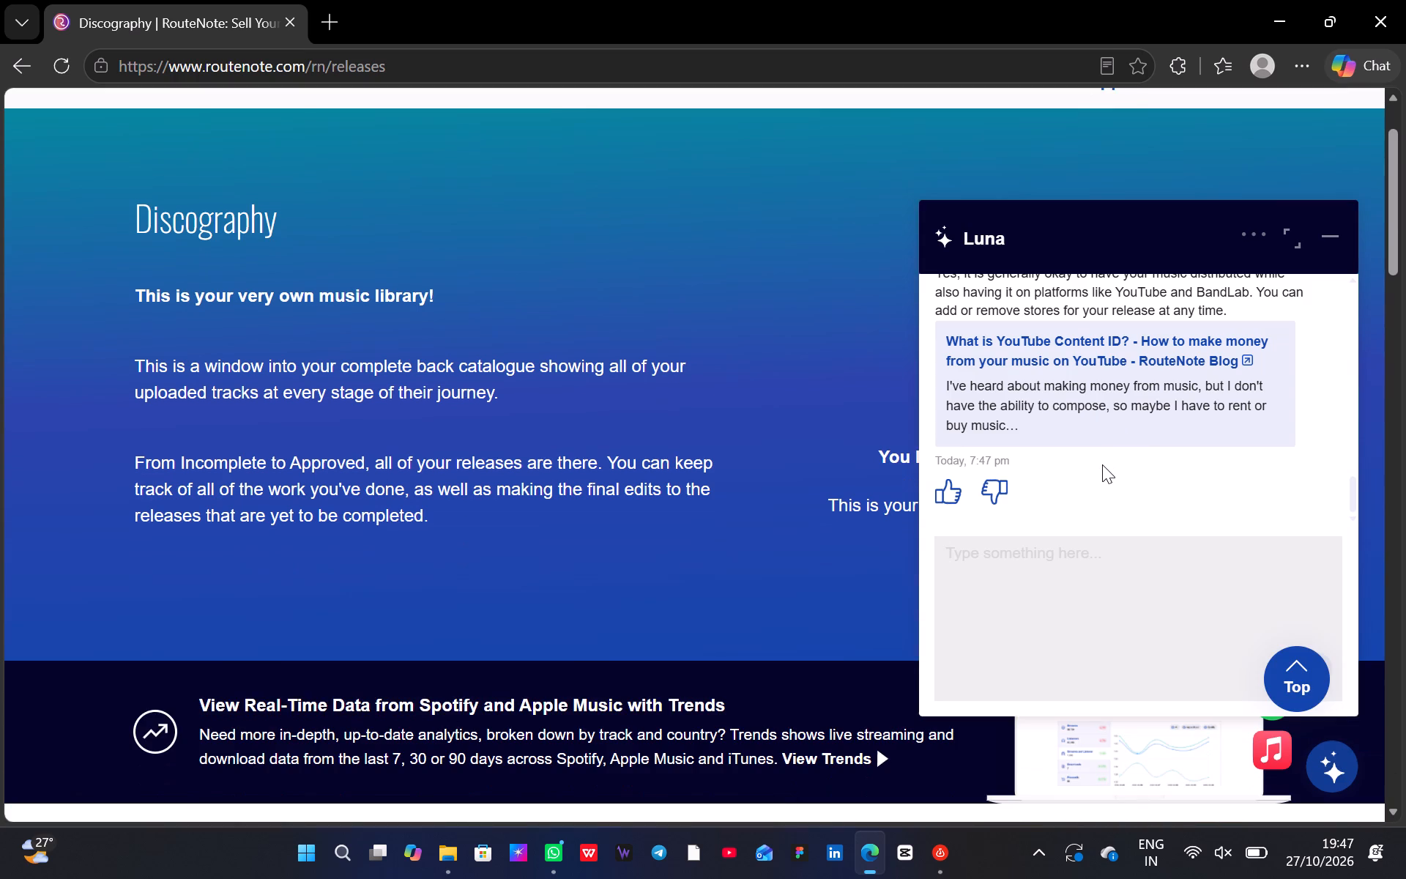
{"action": "scroll", "coordinate": [1102, 464], "scroll_direction": "down", "scroll_amount": 1}
{"action": "left_click", "coordinate": [1336, 251]}
{"action": "left_click", "coordinate": [1336, 238]}
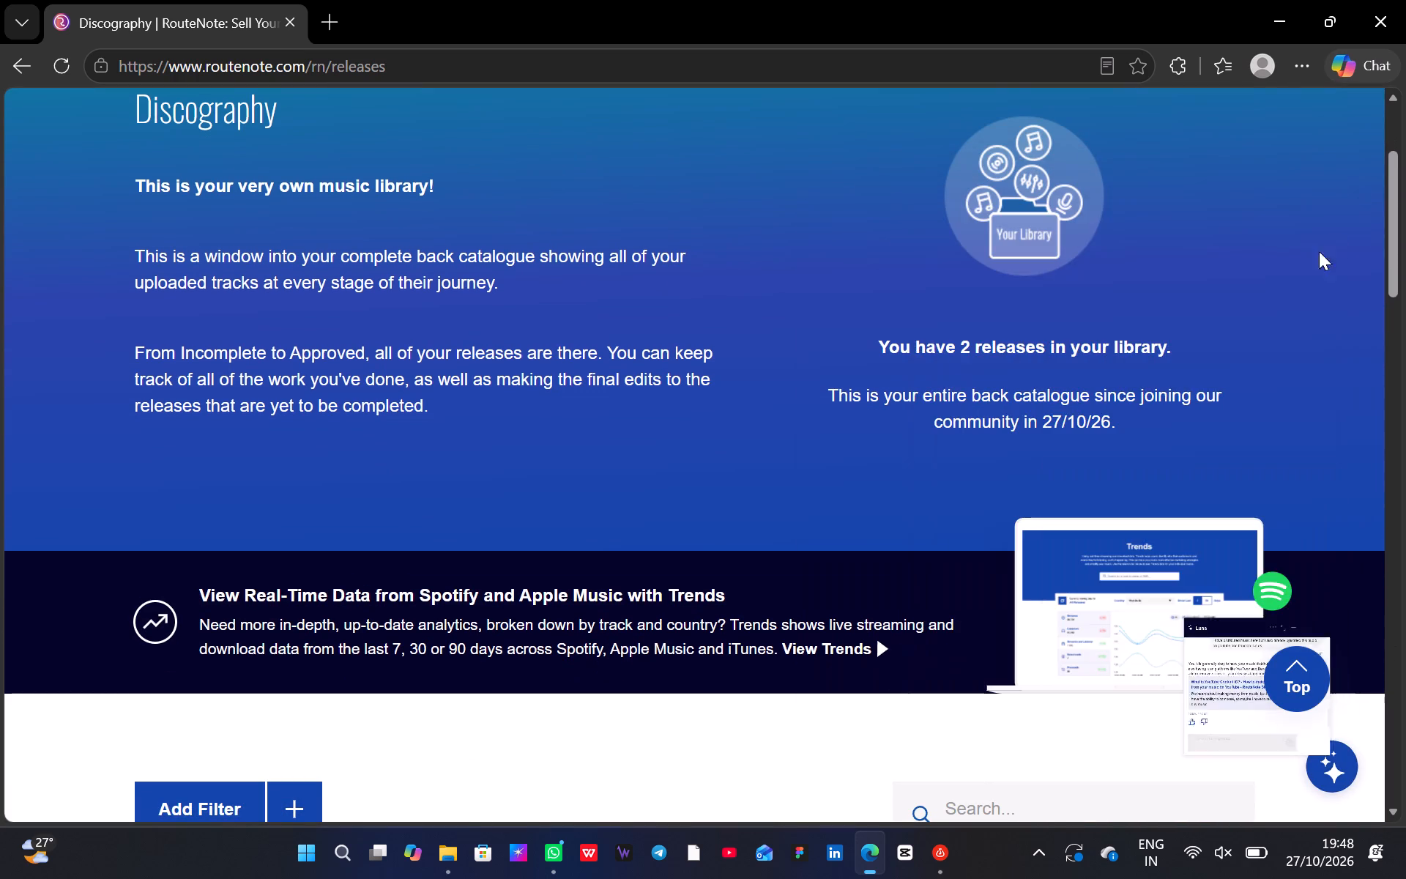
Look over the In Review releases in the discography, including the expanded tracklists of Sunset Tale and Whispers In The Rain.
{"action": "scroll", "coordinate": [901, 498], "scroll_direction": "down", "scroll_amount": 9}
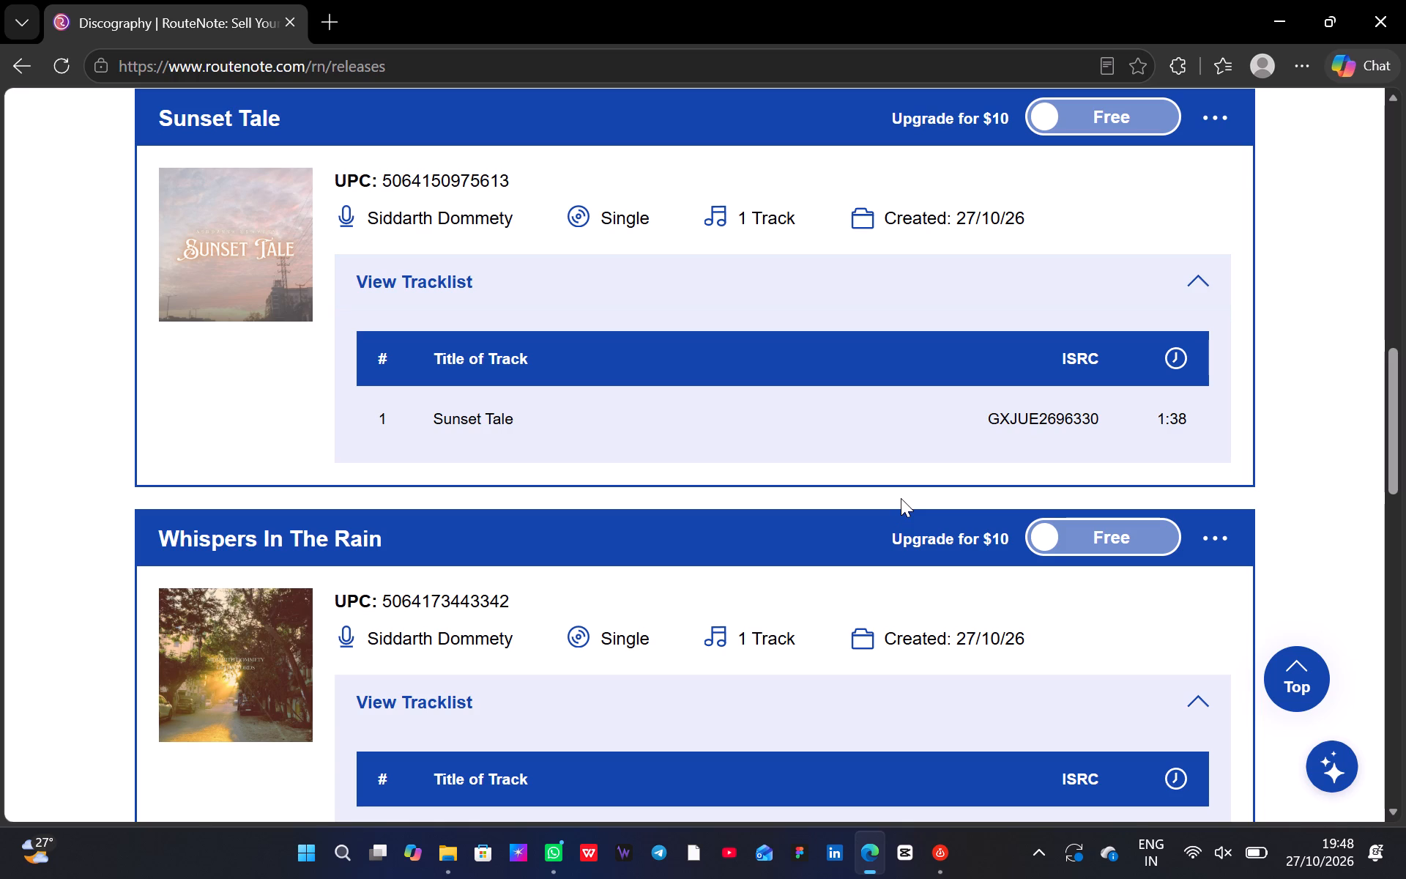
{"action": "scroll", "coordinate": [825, 543], "scroll_direction": "down", "scroll_amount": 2}
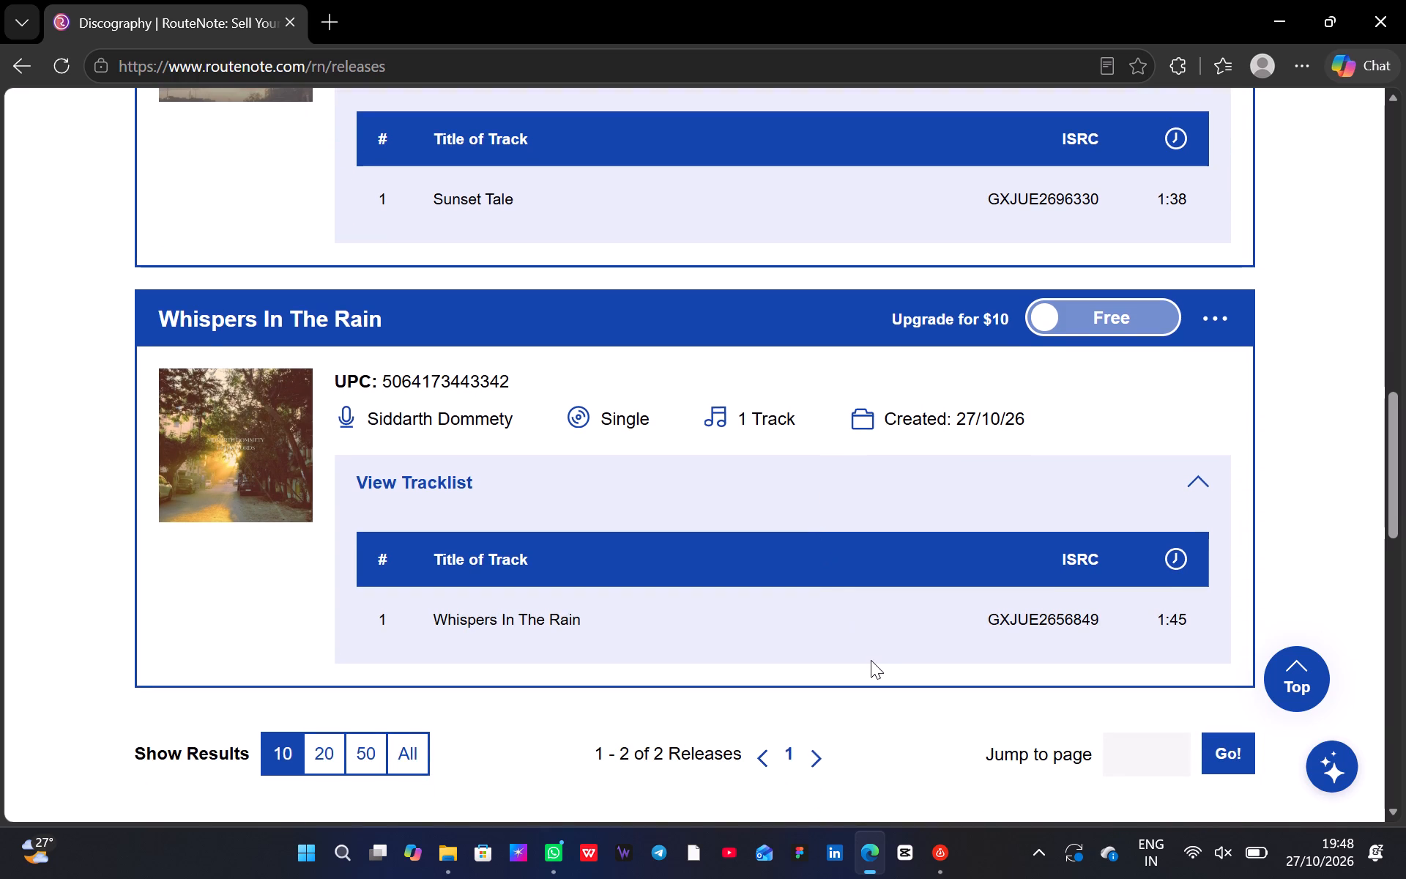
{"action": "scroll", "coordinate": [871, 660], "scroll_direction": "down", "scroll_amount": 1}
{"action": "scroll", "coordinate": [871, 660], "scroll_direction": "up", "scroll_amount": 3}
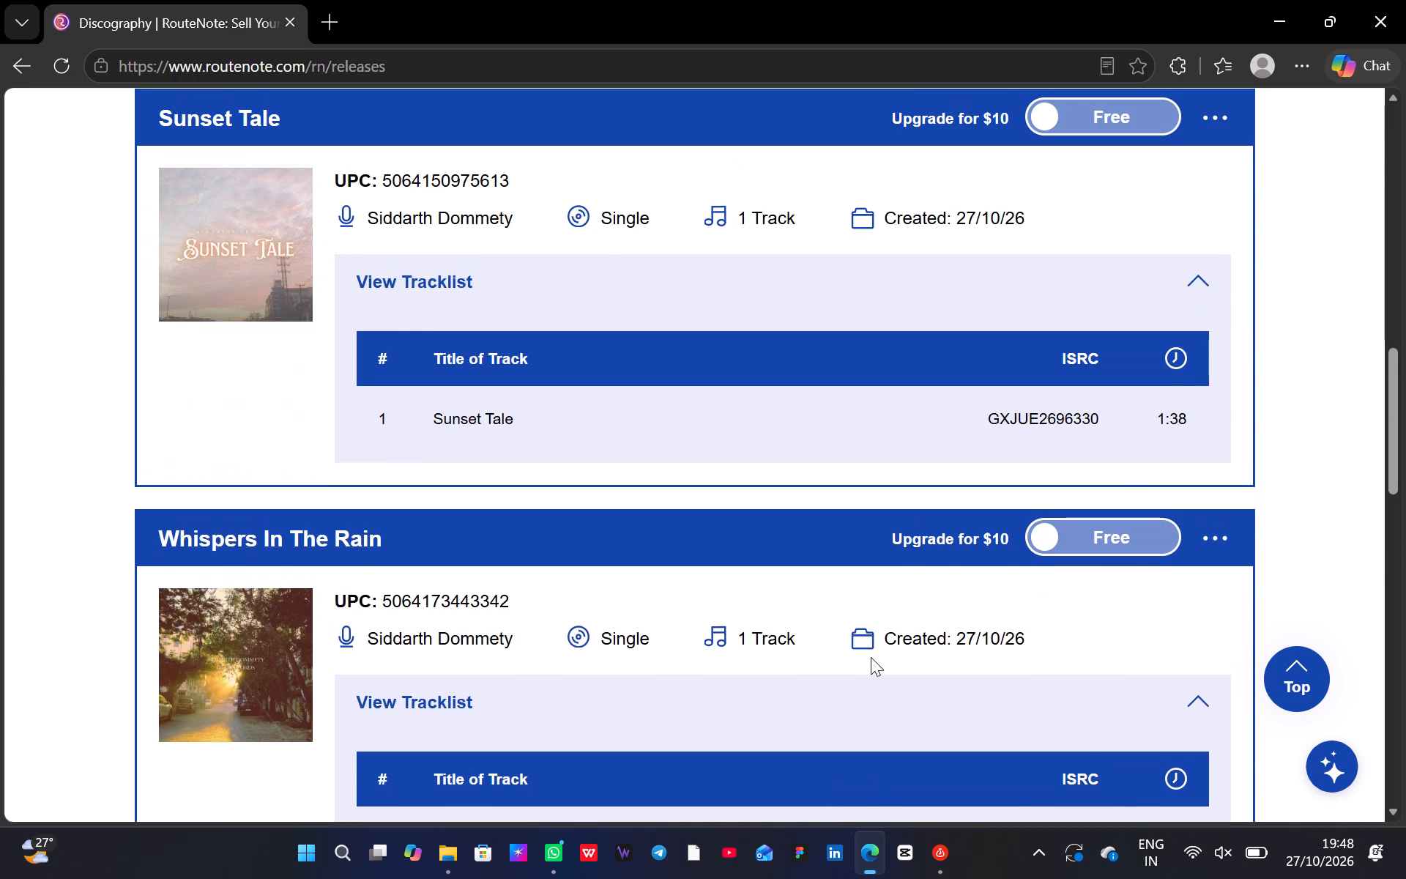
{"action": "scroll", "coordinate": [871, 657], "scroll_direction": "up", "scroll_amount": 6}
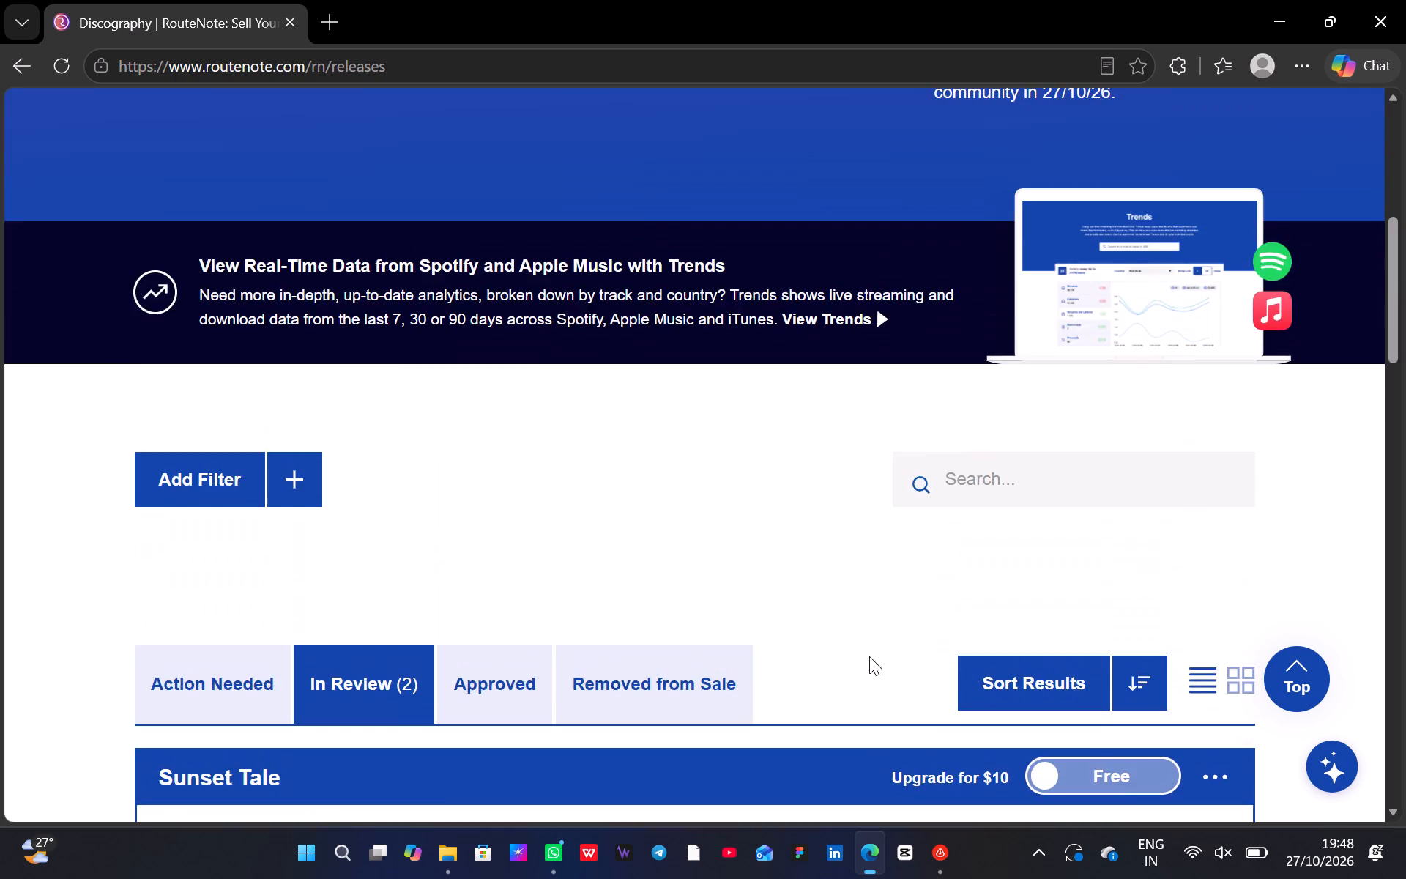
{"action": "scroll", "coordinate": [867, 659], "scroll_direction": "up", "scroll_amount": 5}
{"action": "scroll", "coordinate": [866, 659], "scroll_direction": "down", "scroll_amount": 3}
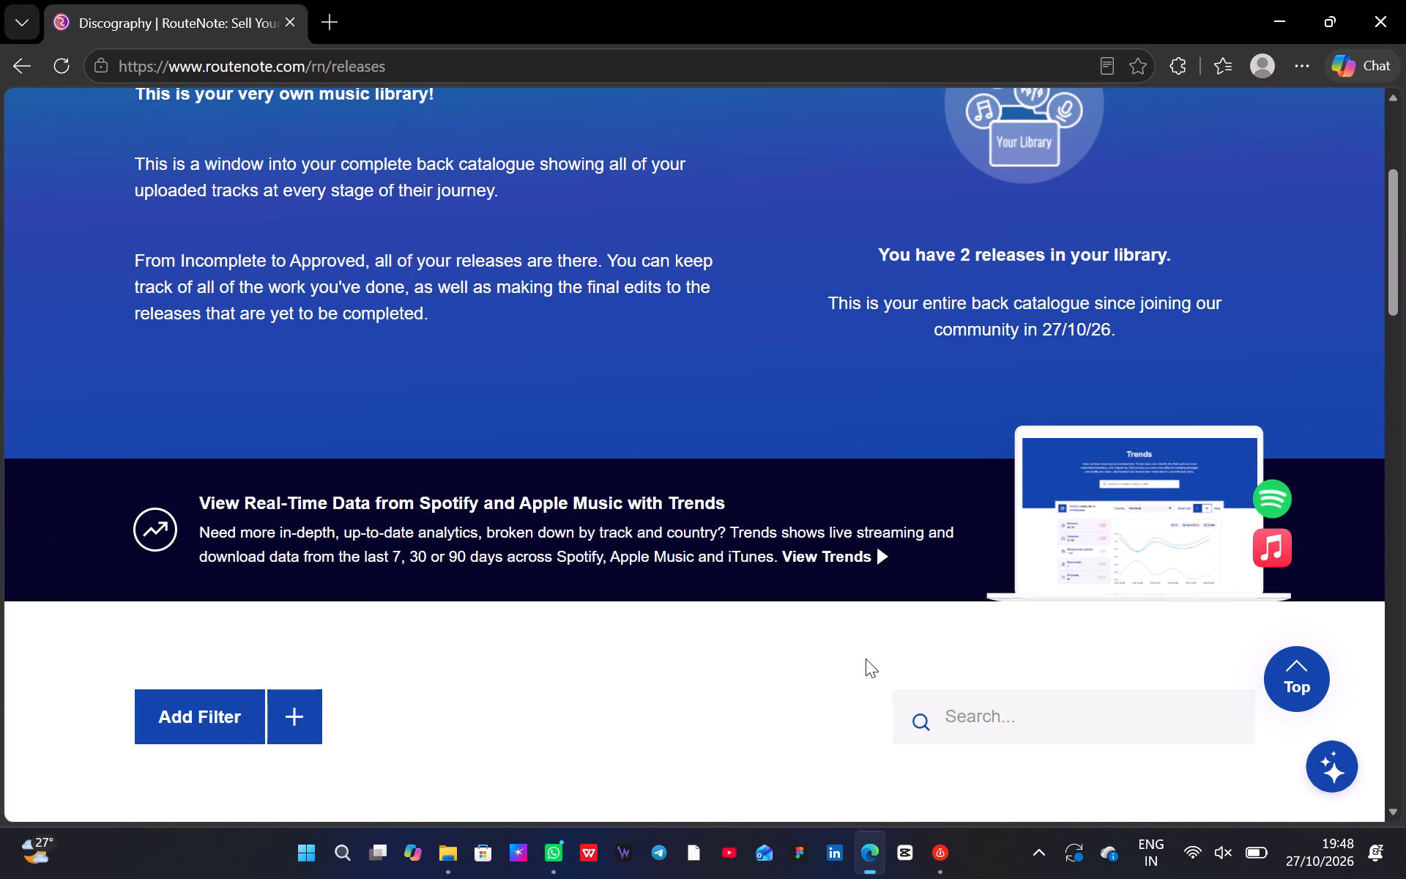
{"action": "scroll", "coordinate": [864, 658], "scroll_direction": "up", "scroll_amount": 4}
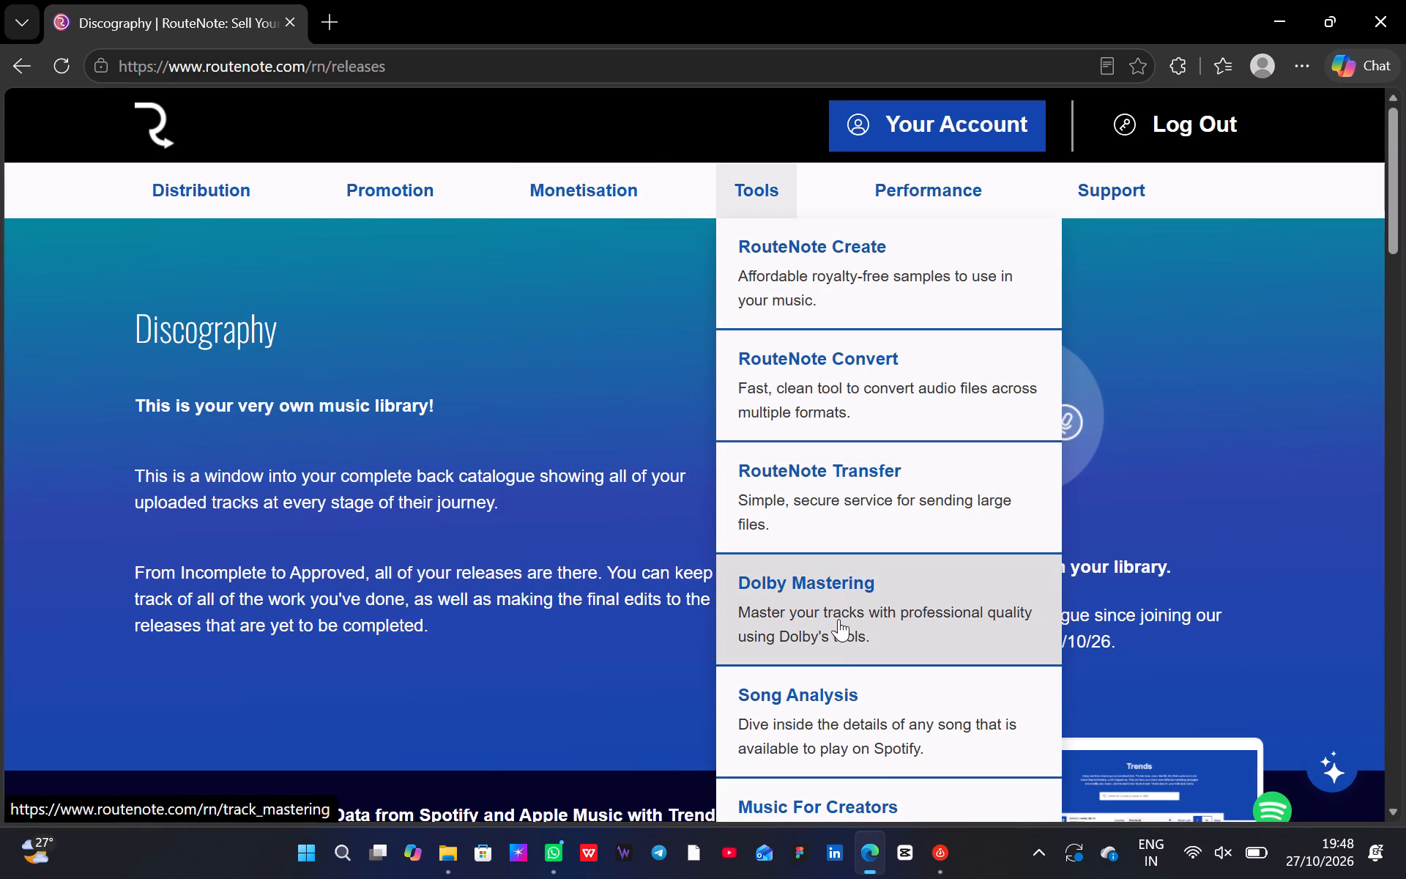
Look through the RouteNote tools, open Music For Creators and allow all cookies on the licensing site.
{"action": "scroll", "coordinate": [838, 630], "scroll_direction": "down", "scroll_amount": 1}
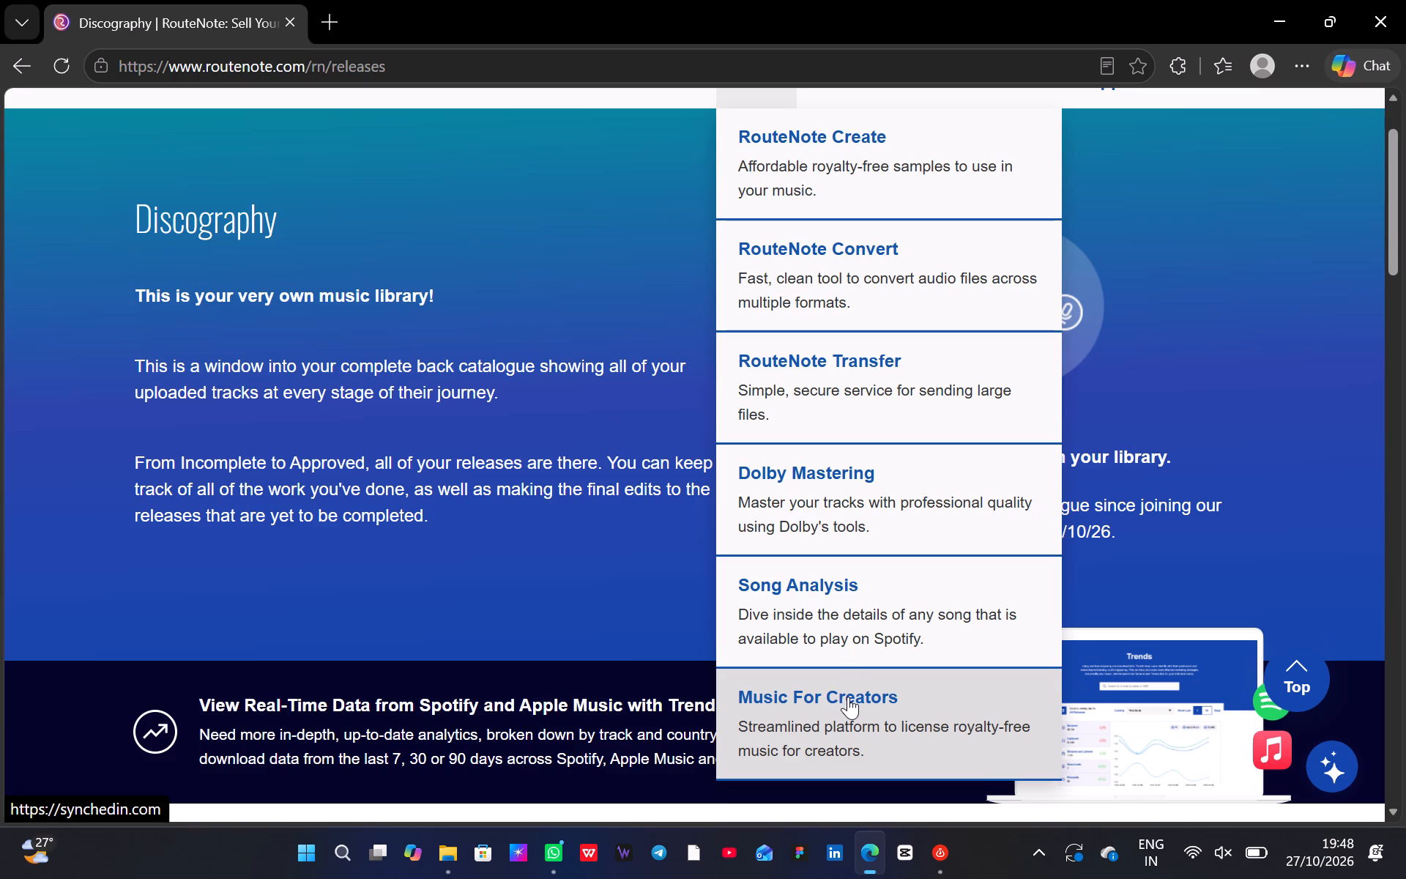
{"action": "scroll", "coordinate": [839, 698], "scroll_direction": "up", "scroll_amount": 4}
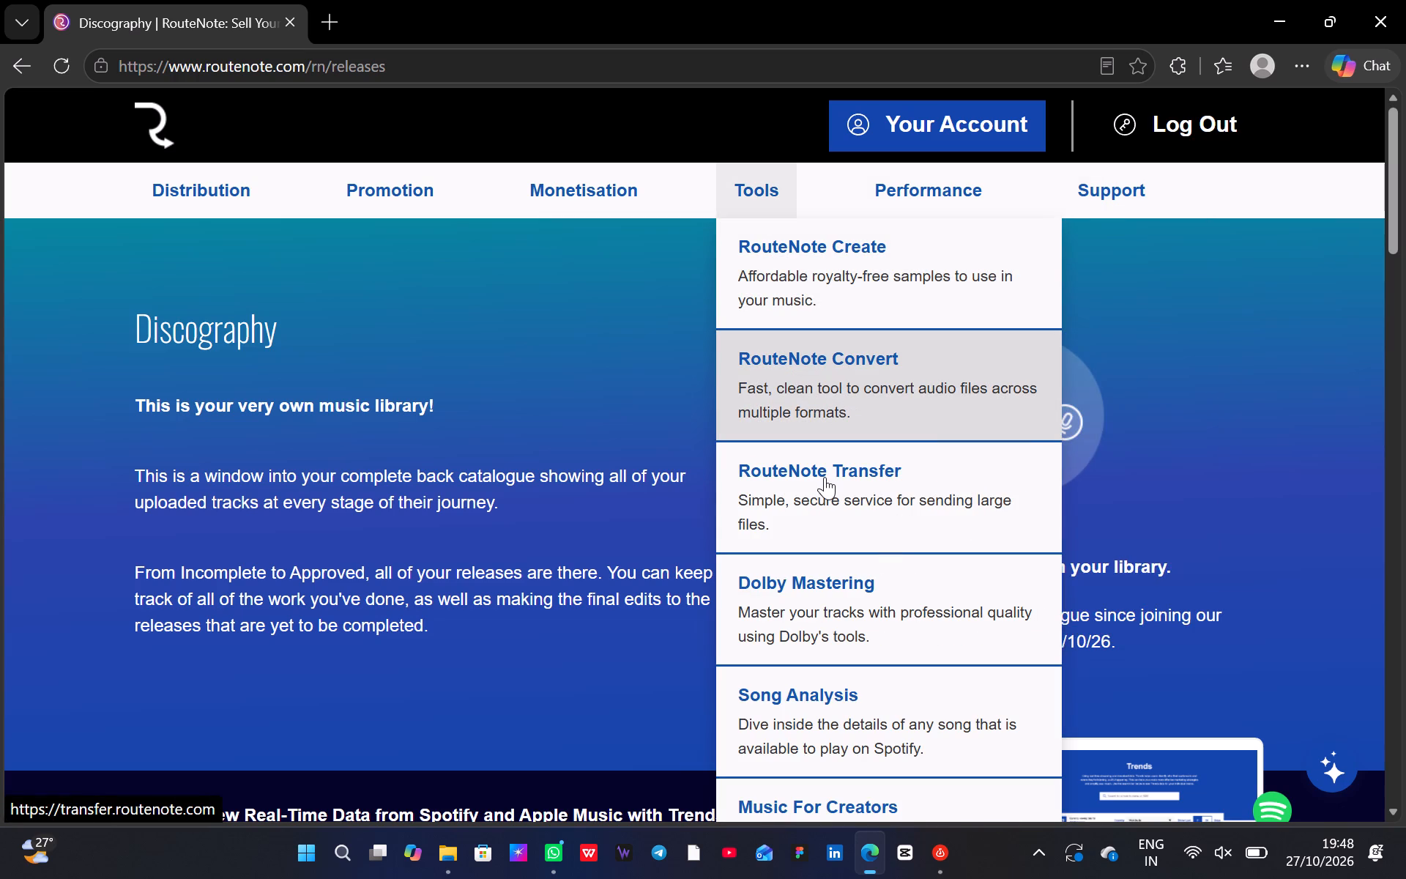
{"action": "scroll", "coordinate": [825, 477], "scroll_direction": "down", "scroll_amount": 2}
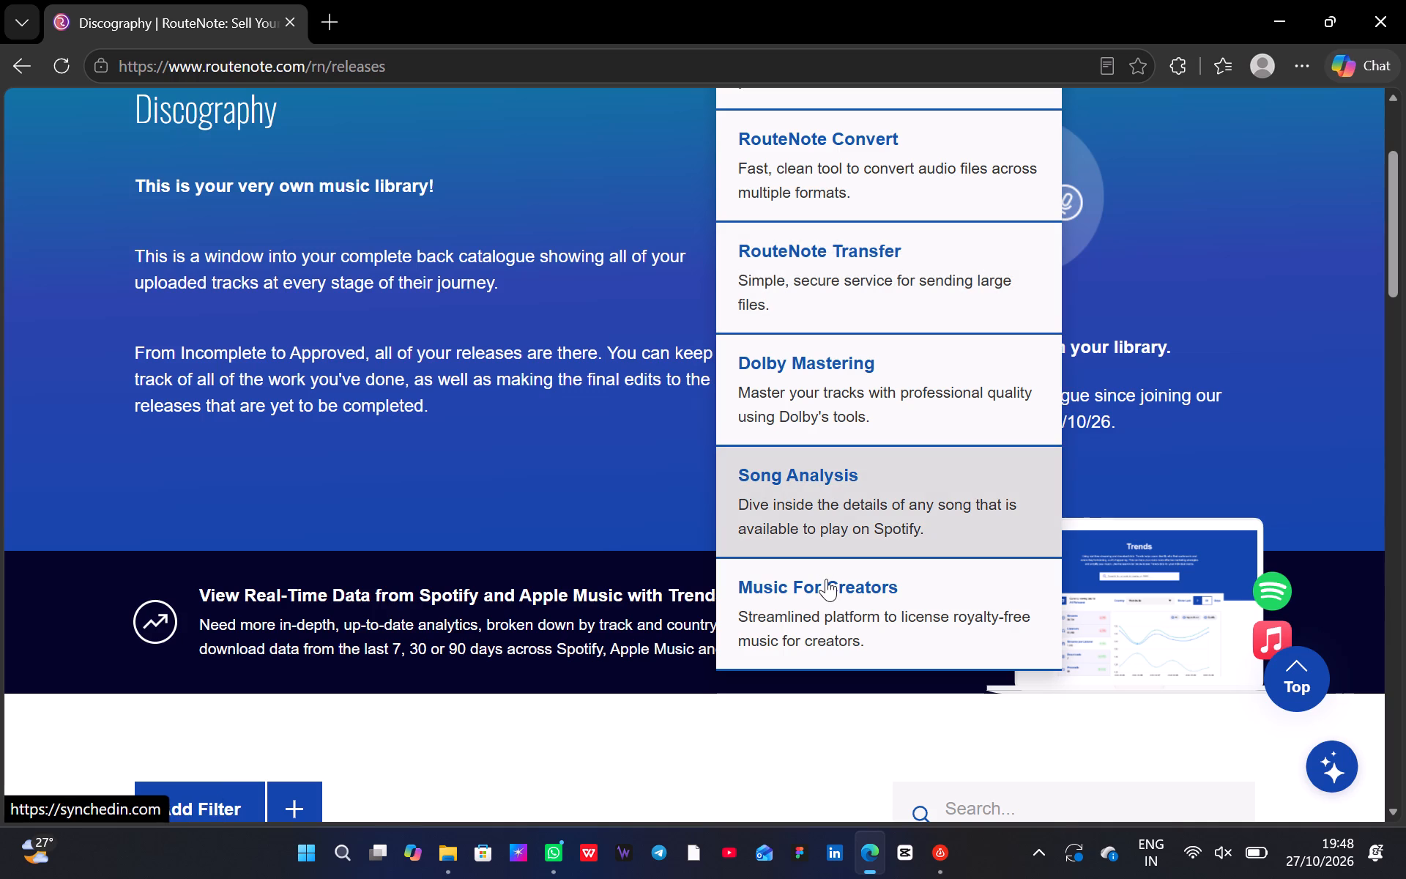
{"action": "left_click", "coordinate": [826, 579]}
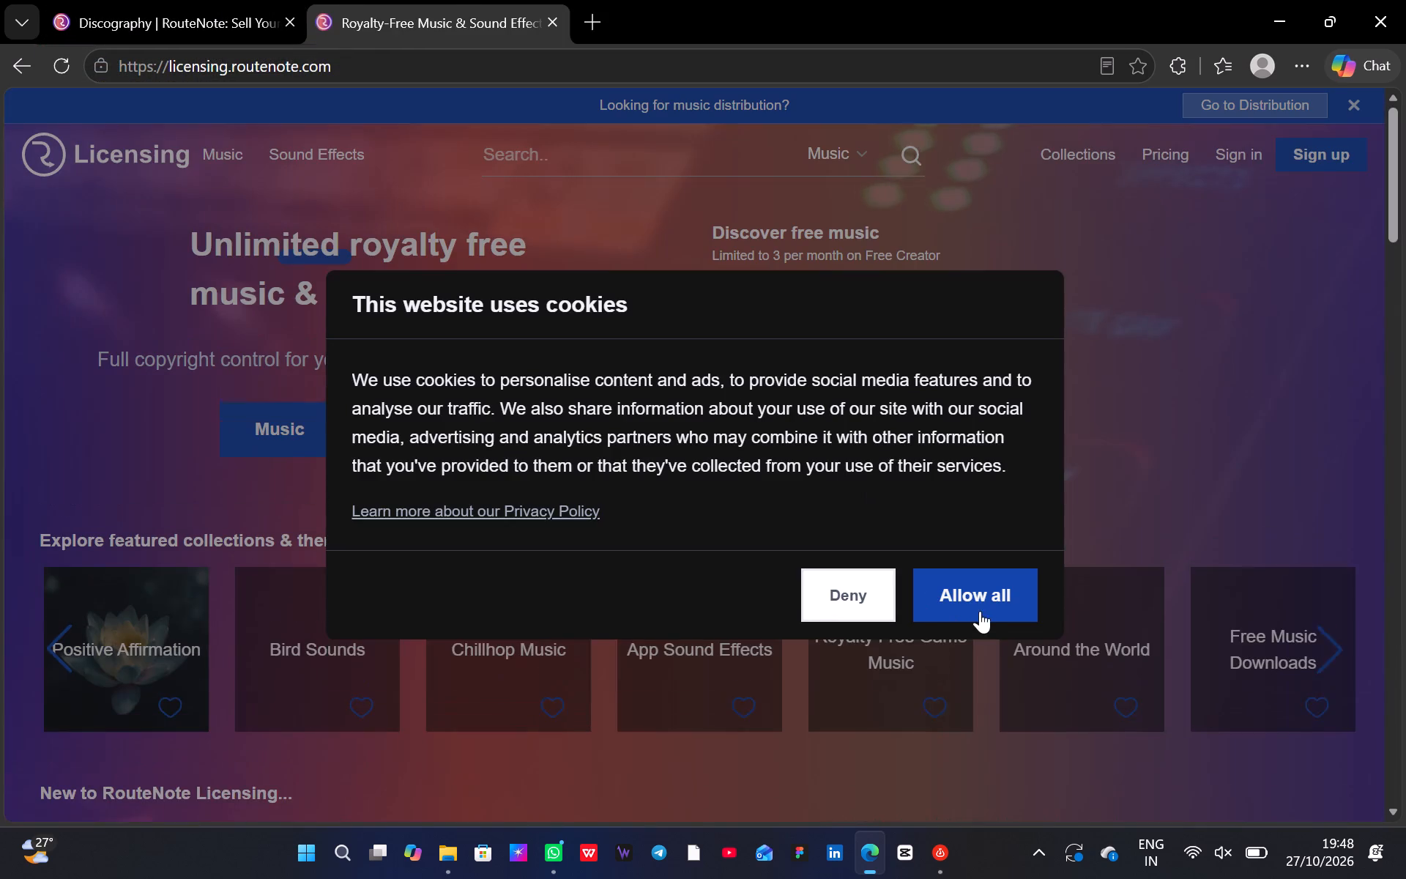
{"action": "left_click", "coordinate": [991, 604]}
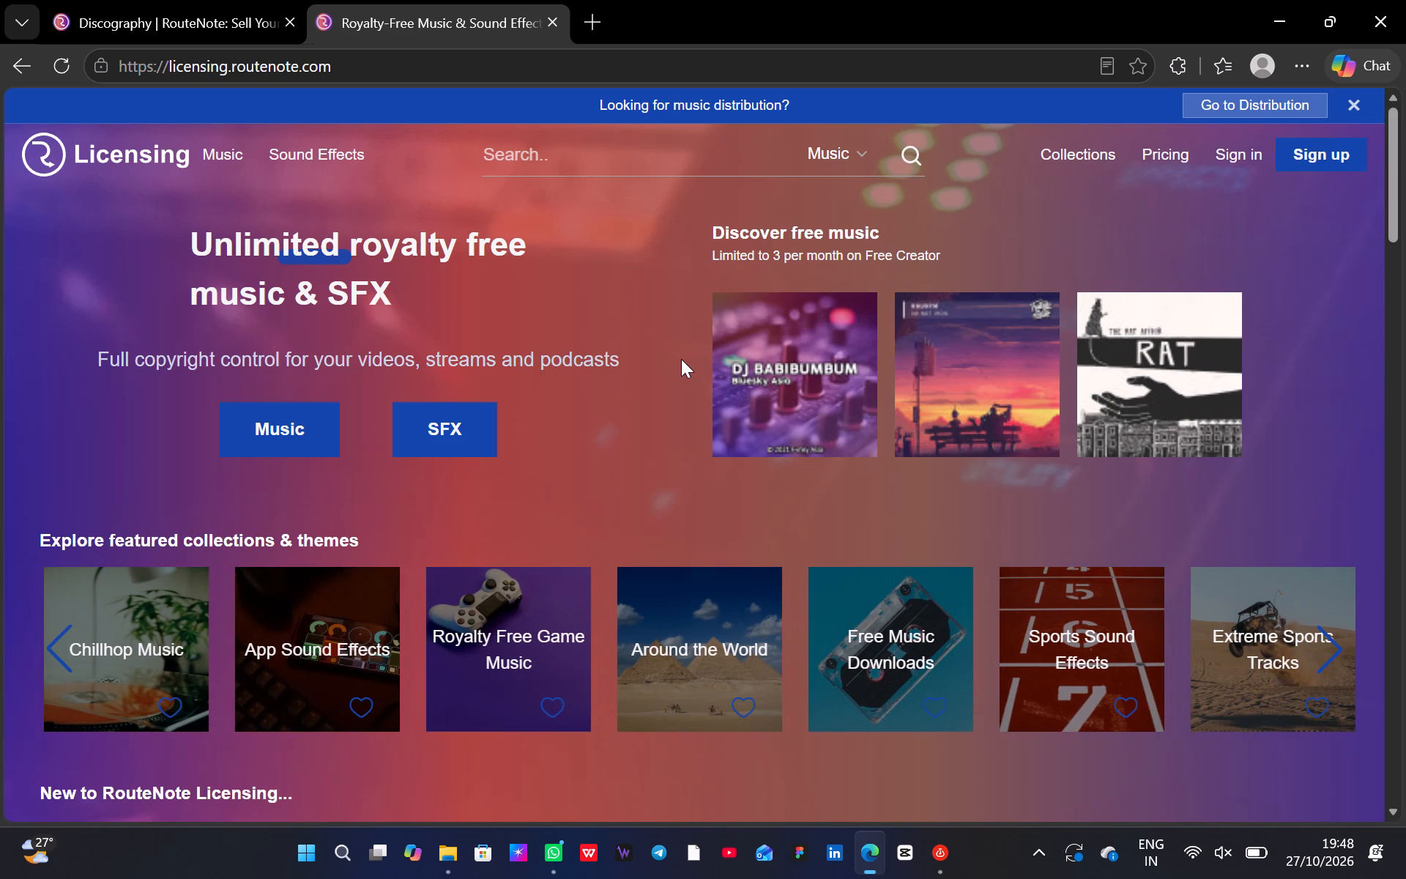
Examine the RouteNote Licensing home page, including its featured collections, new tracks and subscription plans, and close the site.
{"action": "scroll", "coordinate": [681, 359], "scroll_direction": "down", "scroll_amount": 3}
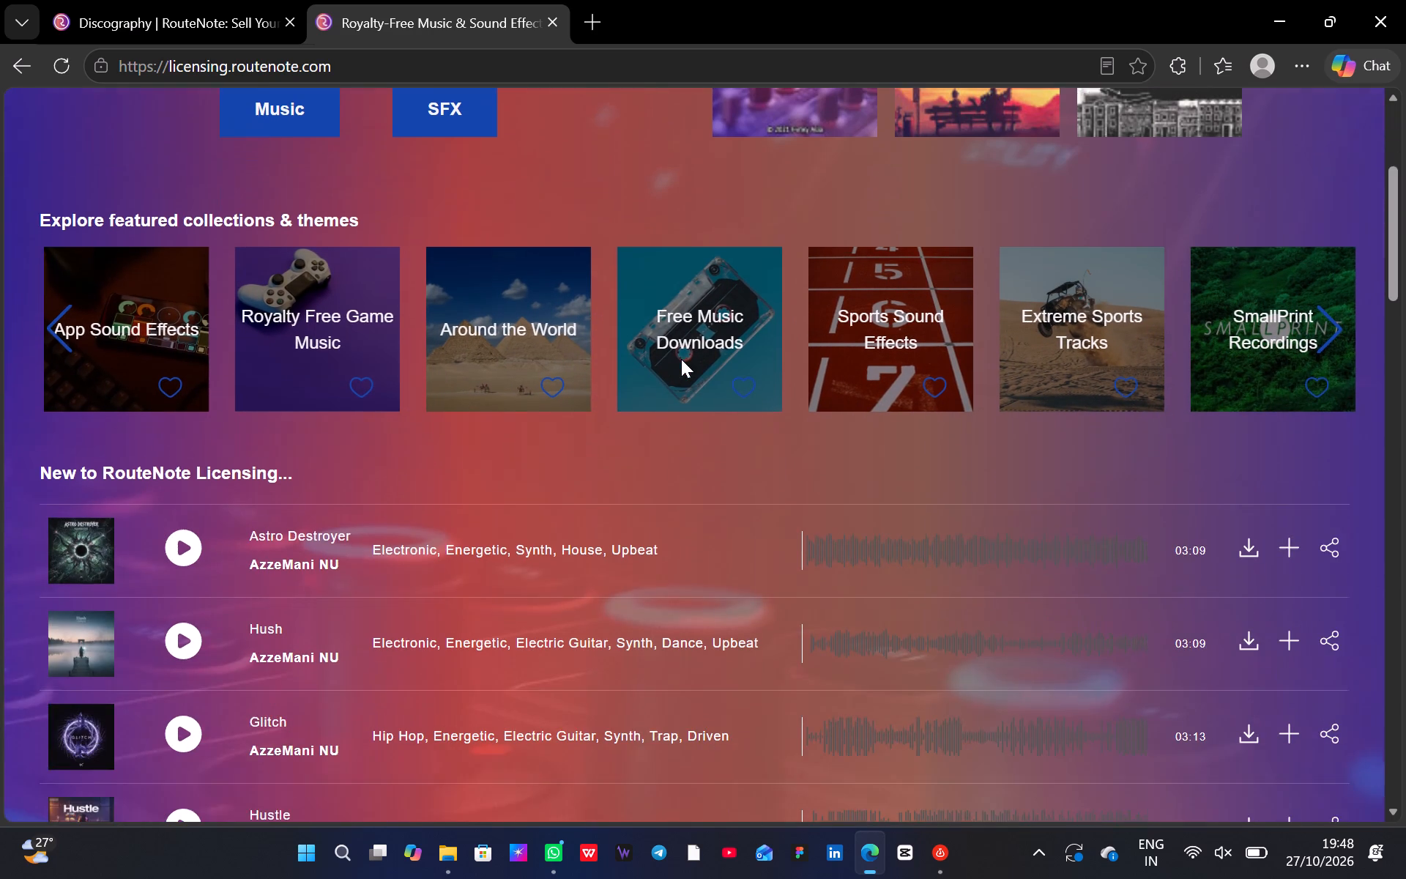
{"action": "scroll", "coordinate": [681, 359], "scroll_direction": "down", "scroll_amount": 2}
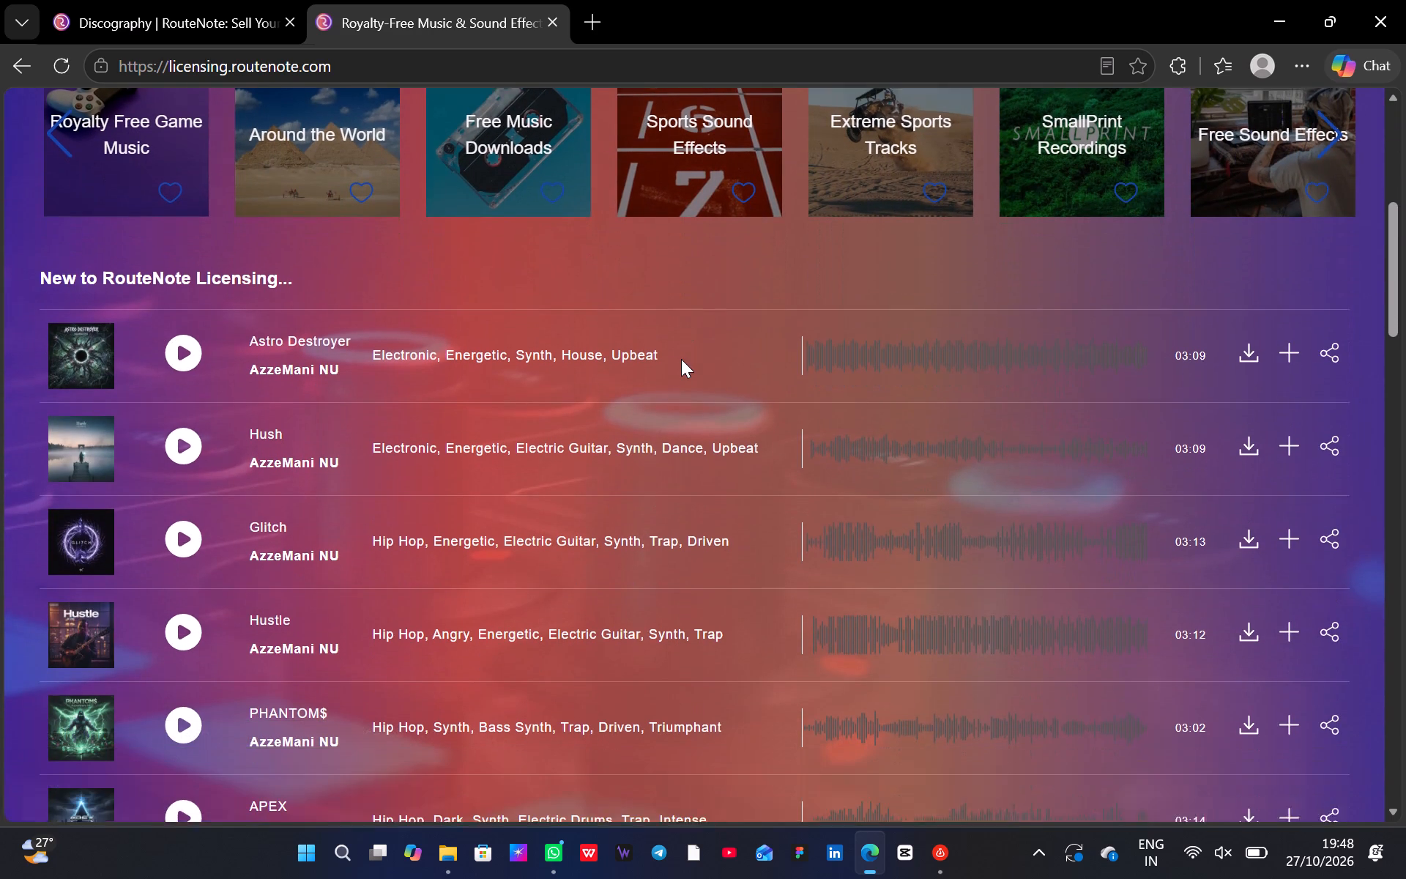
{"action": "scroll", "coordinate": [681, 359], "scroll_direction": "down", "scroll_amount": 4}
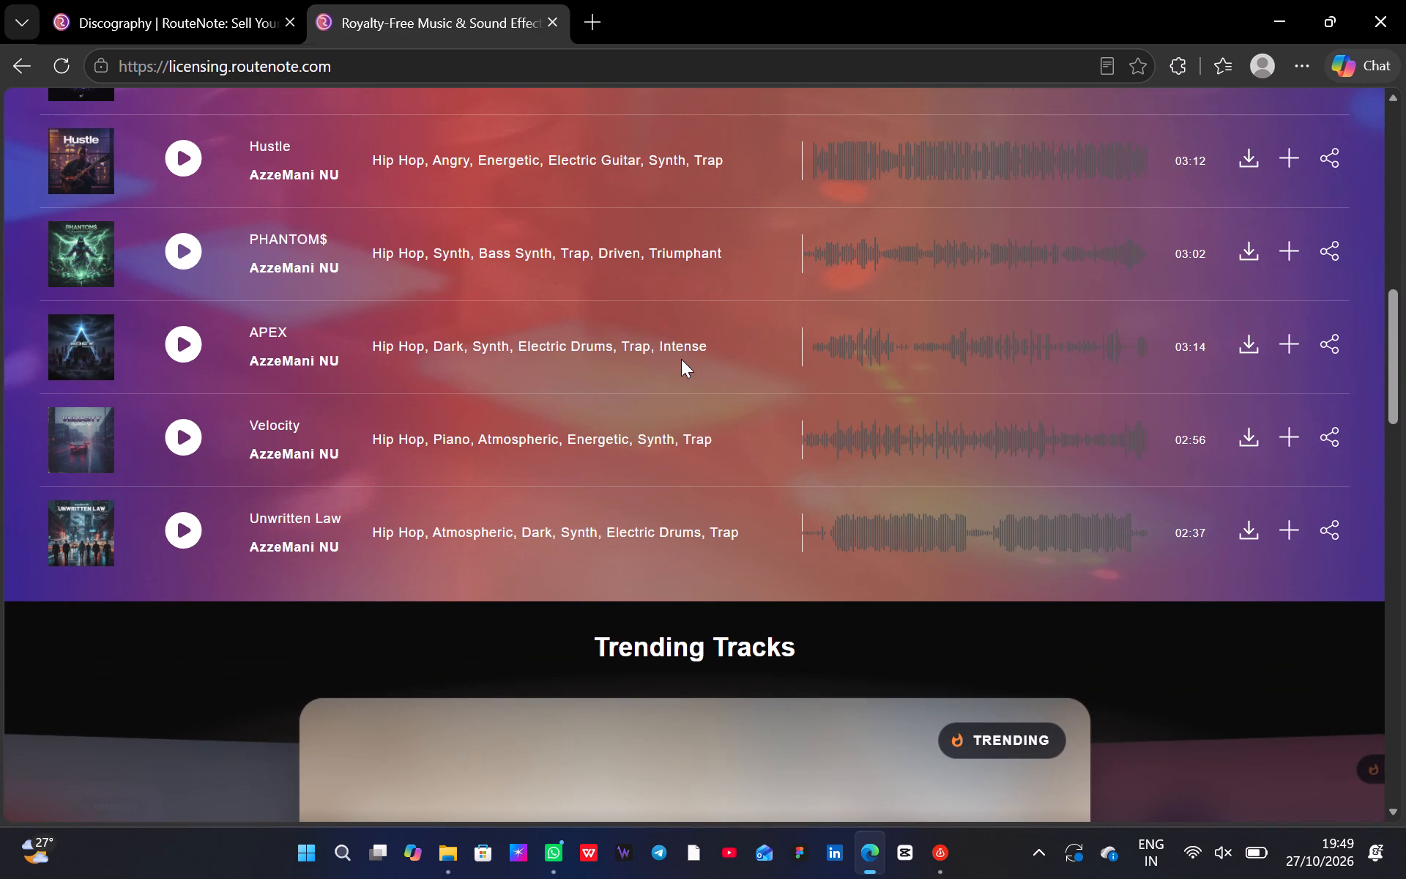
{"action": "scroll", "coordinate": [681, 359], "scroll_direction": "down", "scroll_amount": 10}
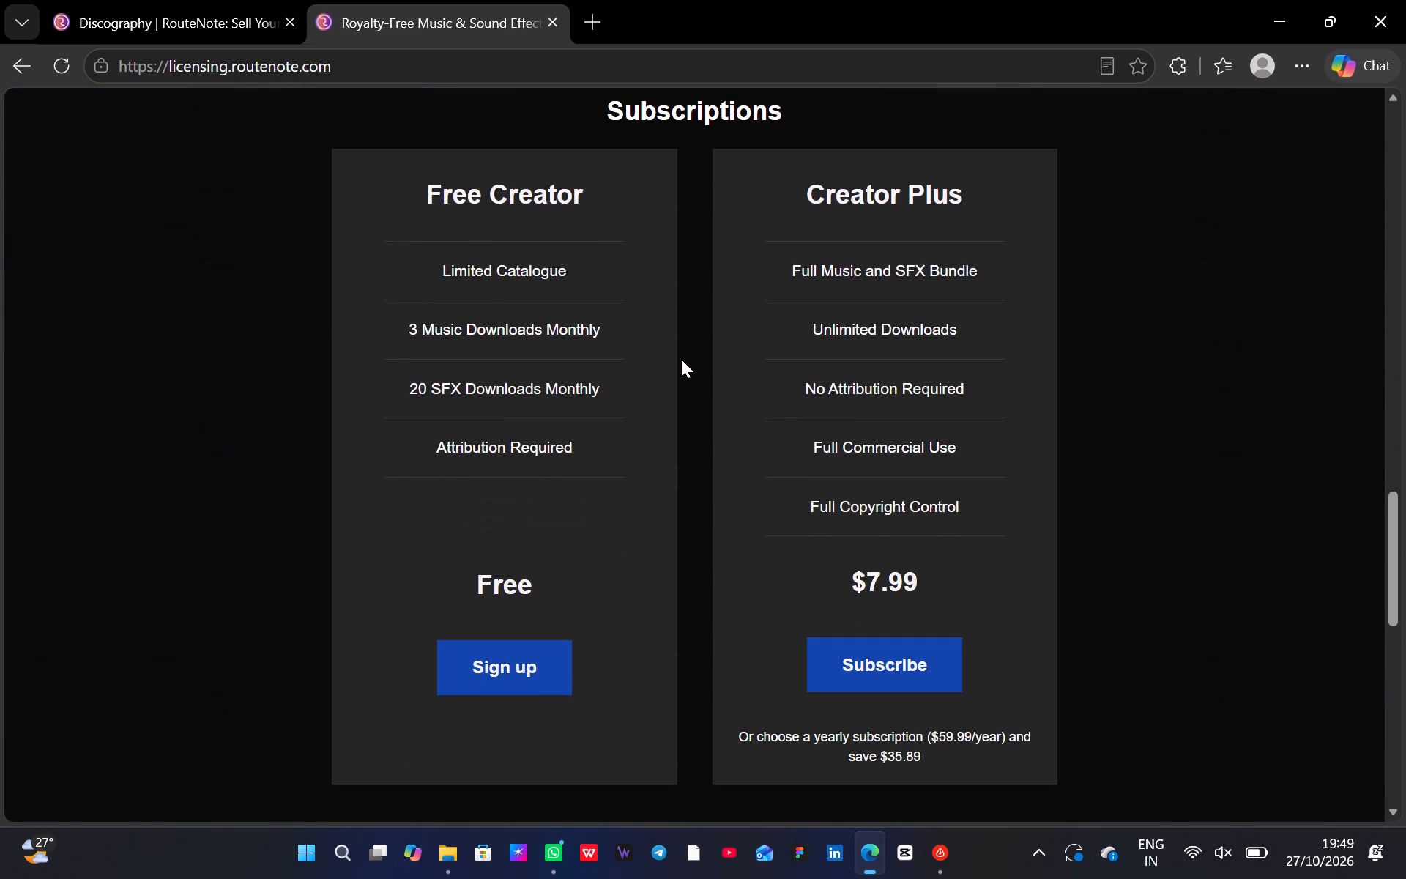
{"action": "scroll", "coordinate": [681, 359], "scroll_direction": "up", "scroll_amount": 14}
{"action": "scroll", "coordinate": [681, 359], "scroll_direction": "down", "scroll_amount": 1}
{"action": "scroll", "coordinate": [681, 359], "scroll_direction": "up", "scroll_amount": 7}
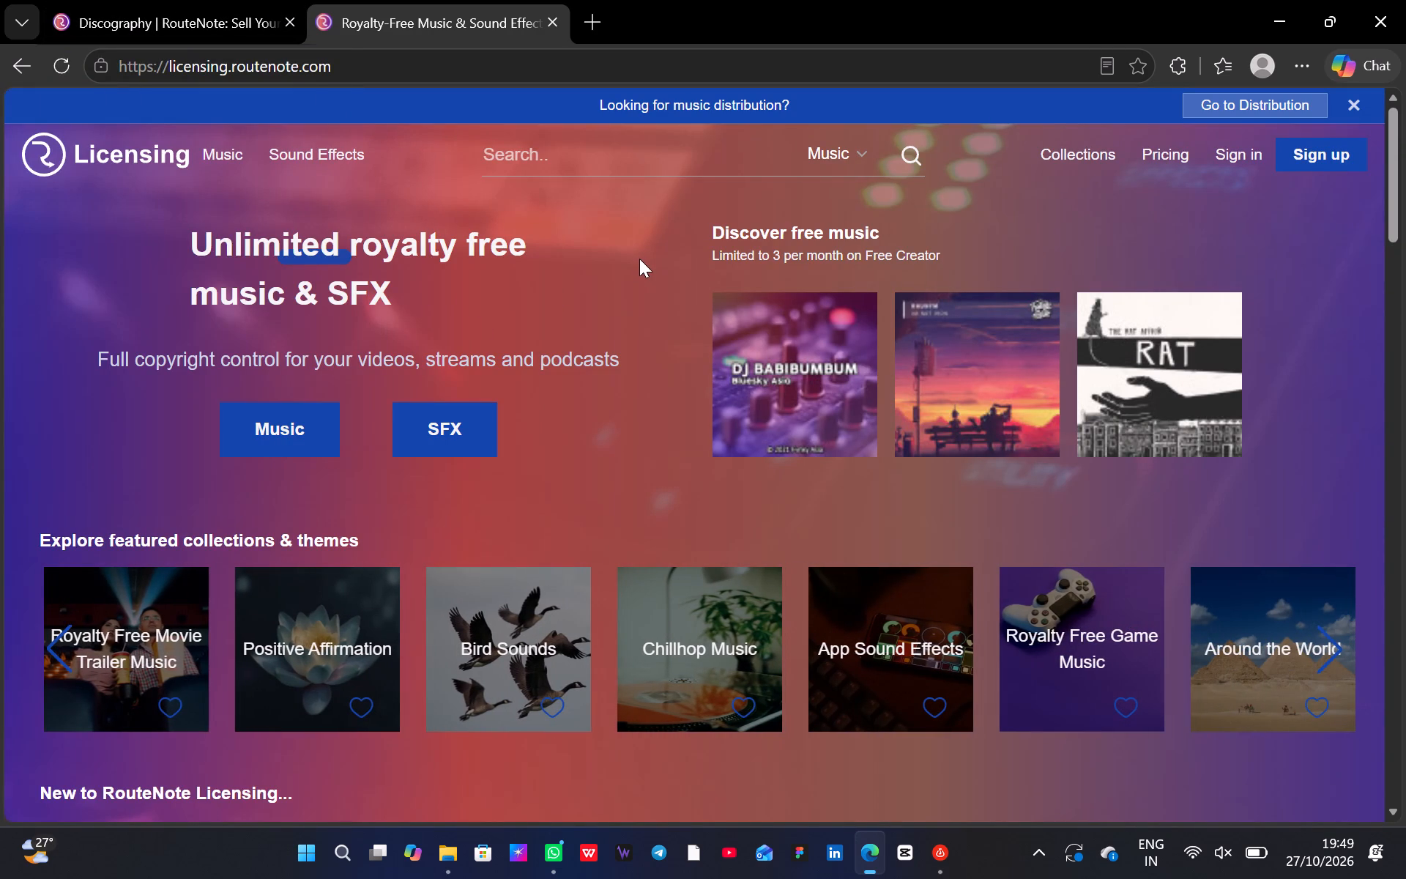
{"action": "scroll", "coordinate": [639, 259], "scroll_direction": "down", "scroll_amount": 3}
{"action": "scroll", "coordinate": [639, 259], "scroll_direction": "up", "scroll_amount": 3}
{"action": "scroll", "coordinate": [639, 259], "scroll_direction": "down", "scroll_amount": 1}
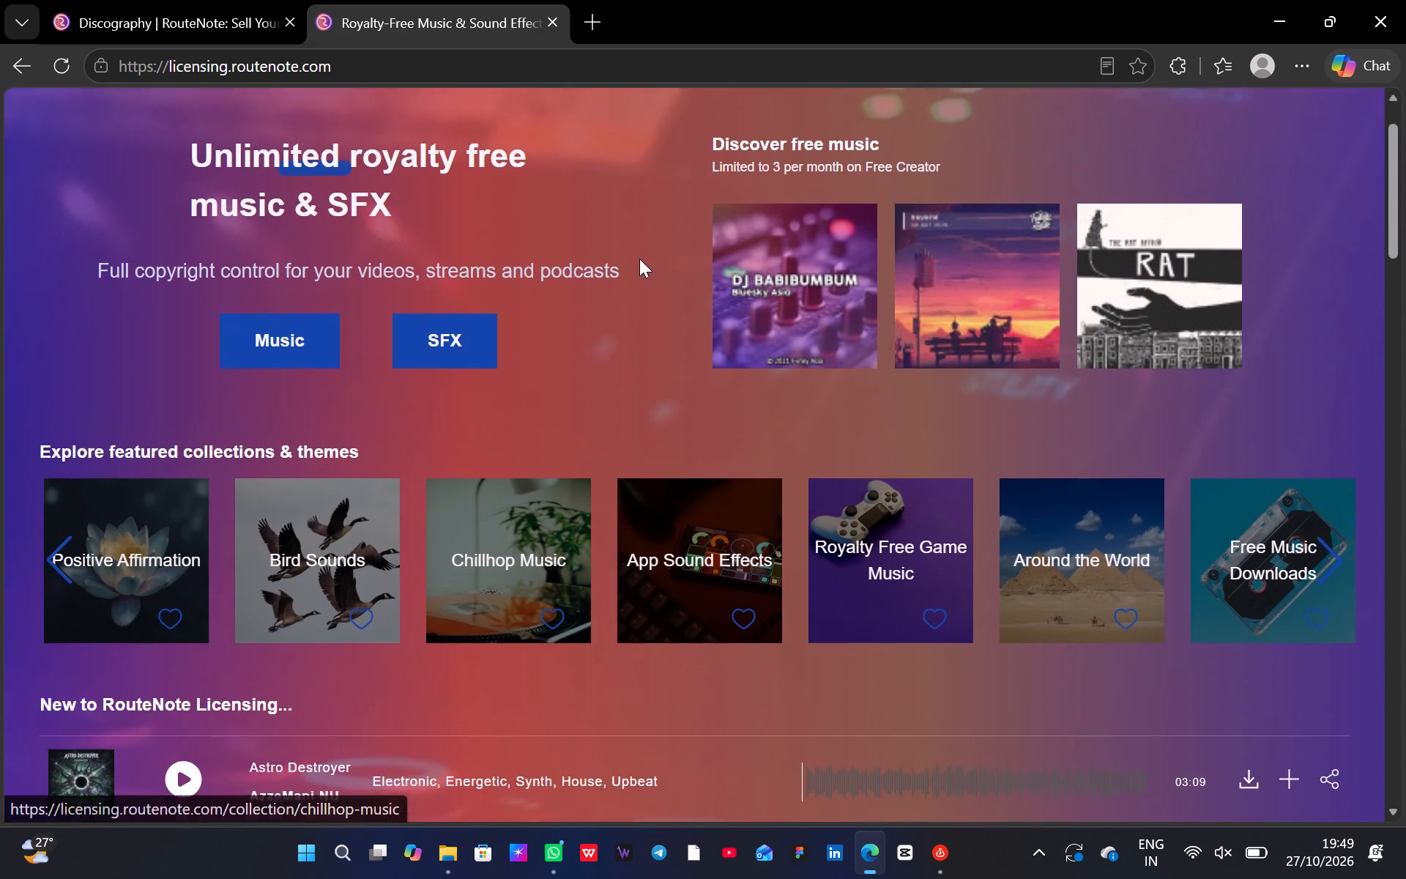
{"action": "scroll", "coordinate": [639, 259], "scroll_direction": "down", "scroll_amount": 1}
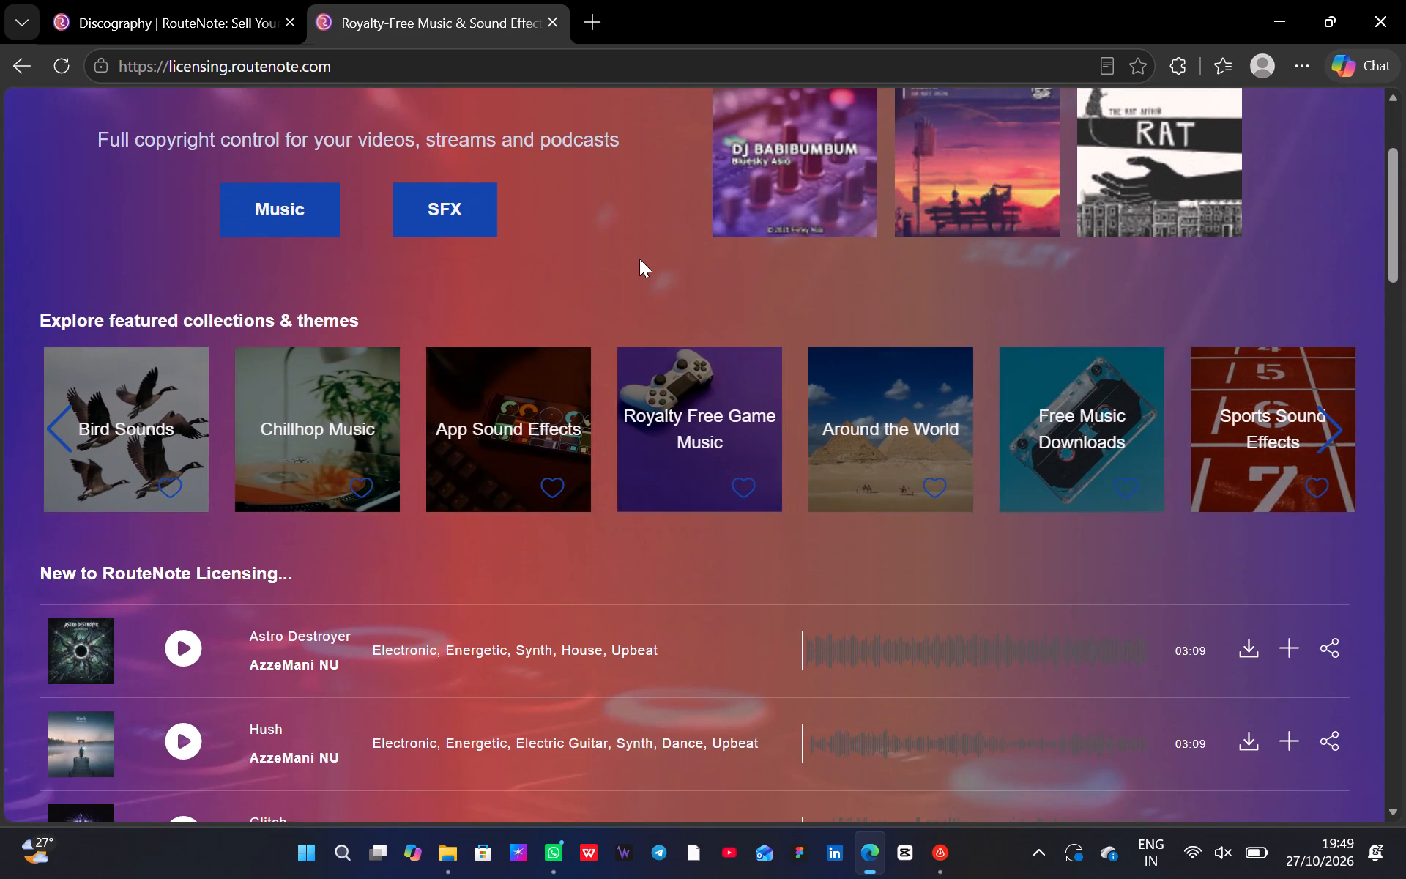
{"action": "scroll", "coordinate": [639, 259], "scroll_direction": "down", "scroll_amount": 1}
{"action": "left_click", "coordinate": [555, 18]}
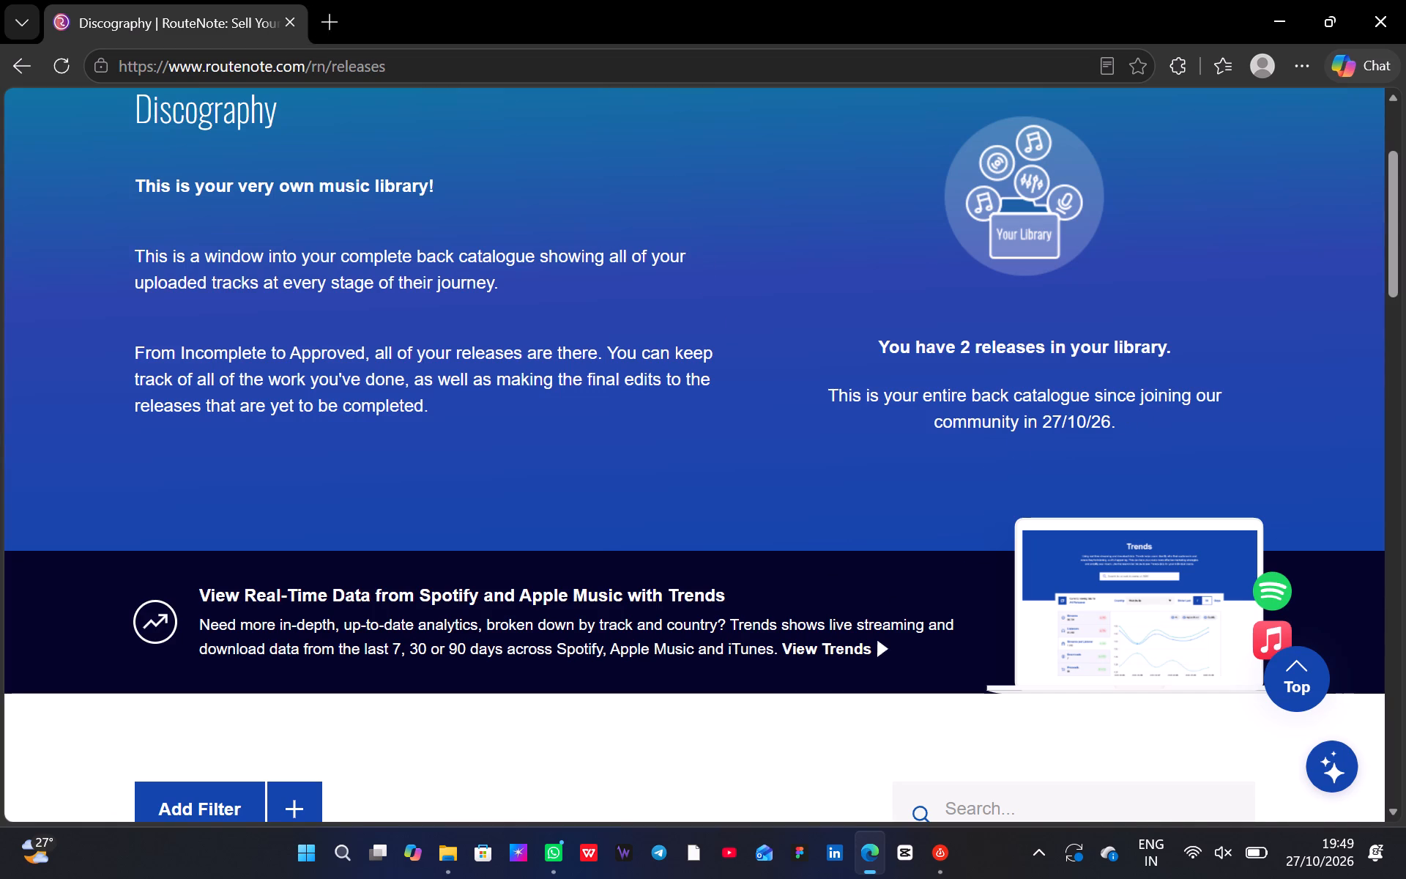
Reload the discography page and check the releases listed as In Review.
{"action": "scroll", "coordinate": [1057, 468], "scroll_direction": "down", "scroll_amount": 4}
{"action": "scroll", "coordinate": [948, 491], "scroll_direction": "down", "scroll_amount": 3}
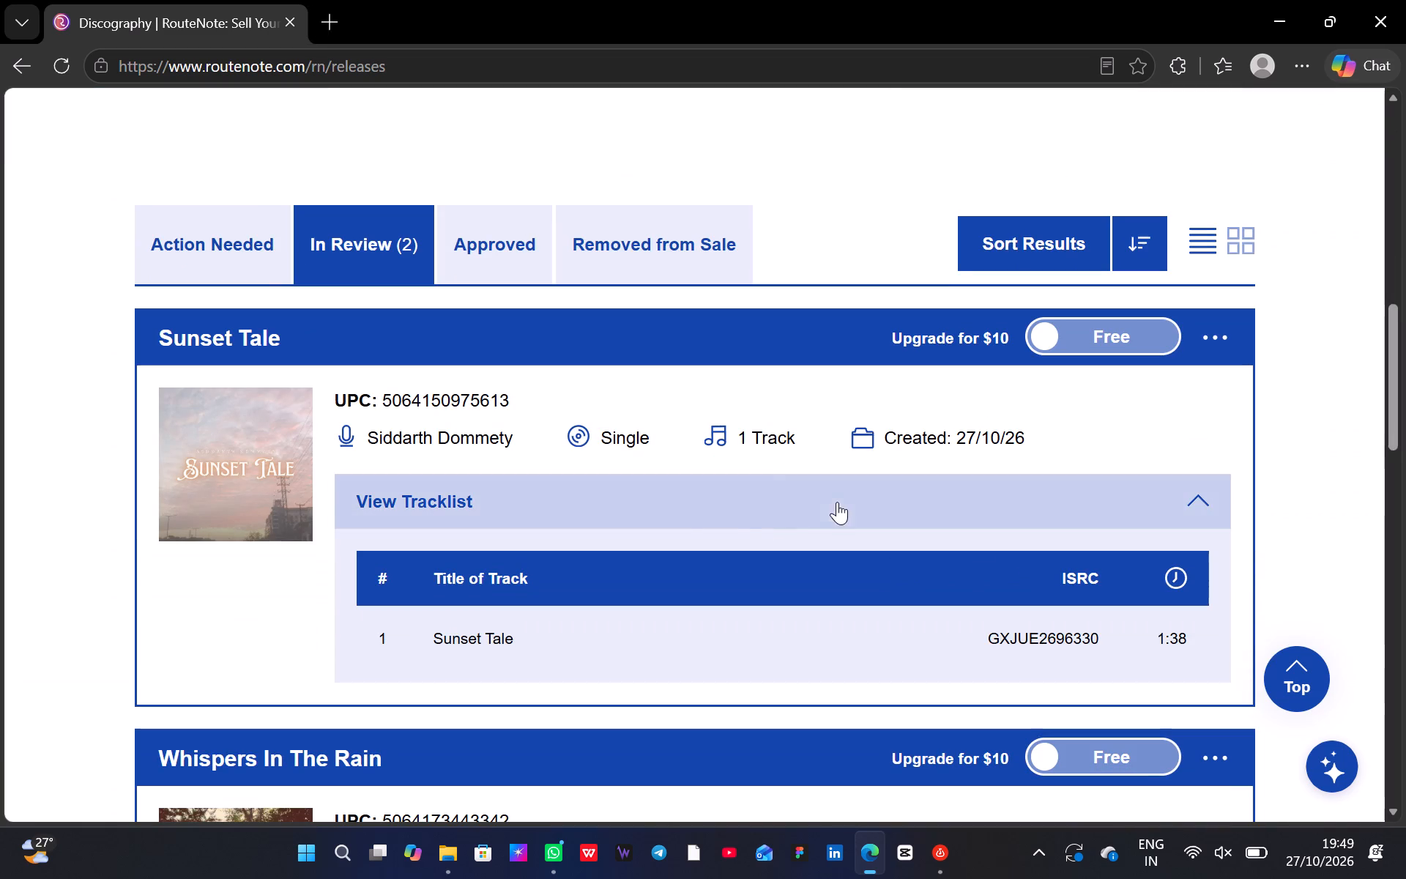
{"action": "left_click", "coordinate": [52, 61]}
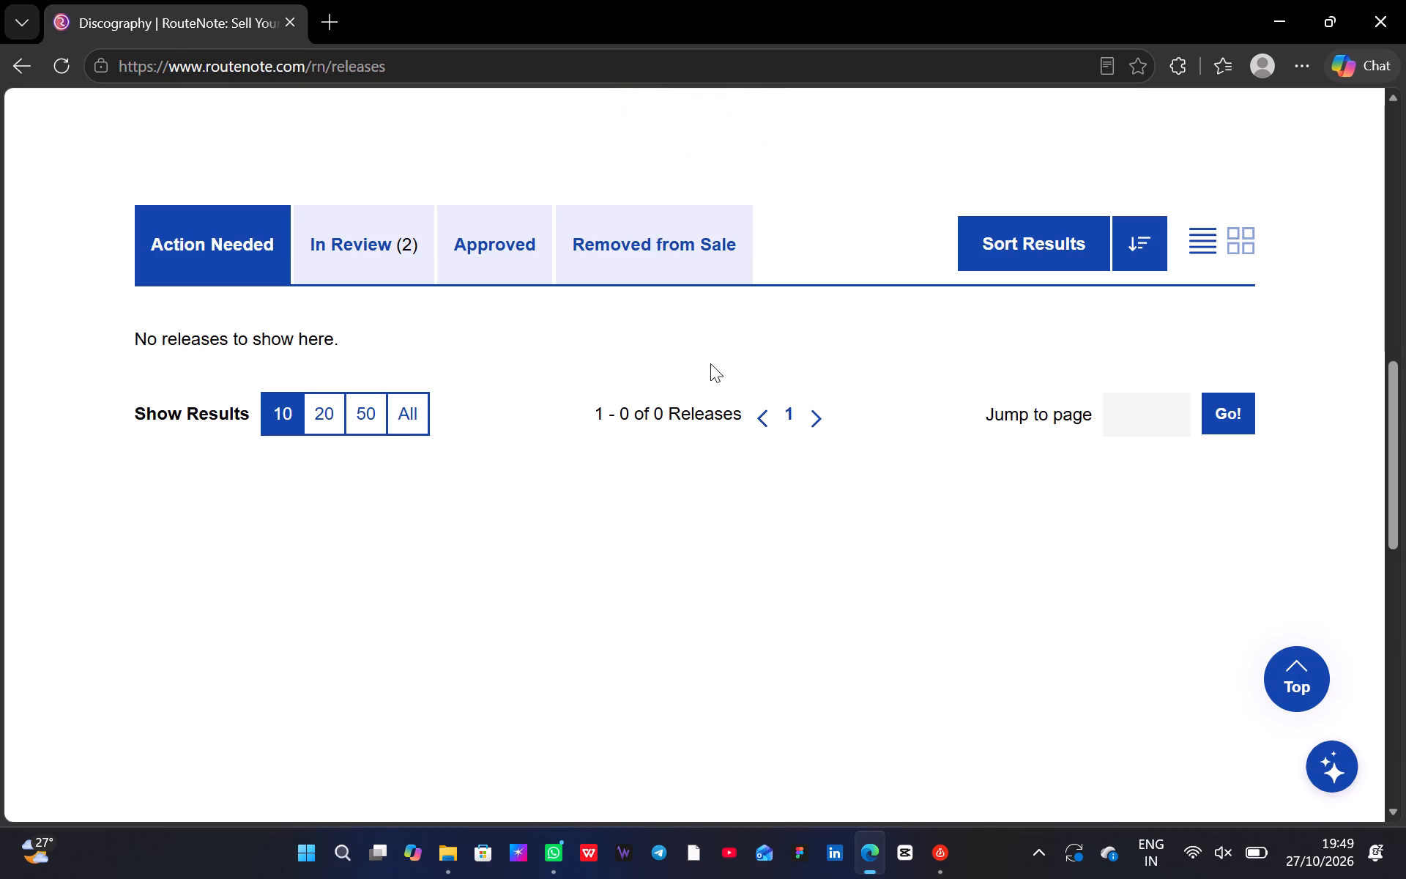
{"action": "left_click", "coordinate": [330, 259]}
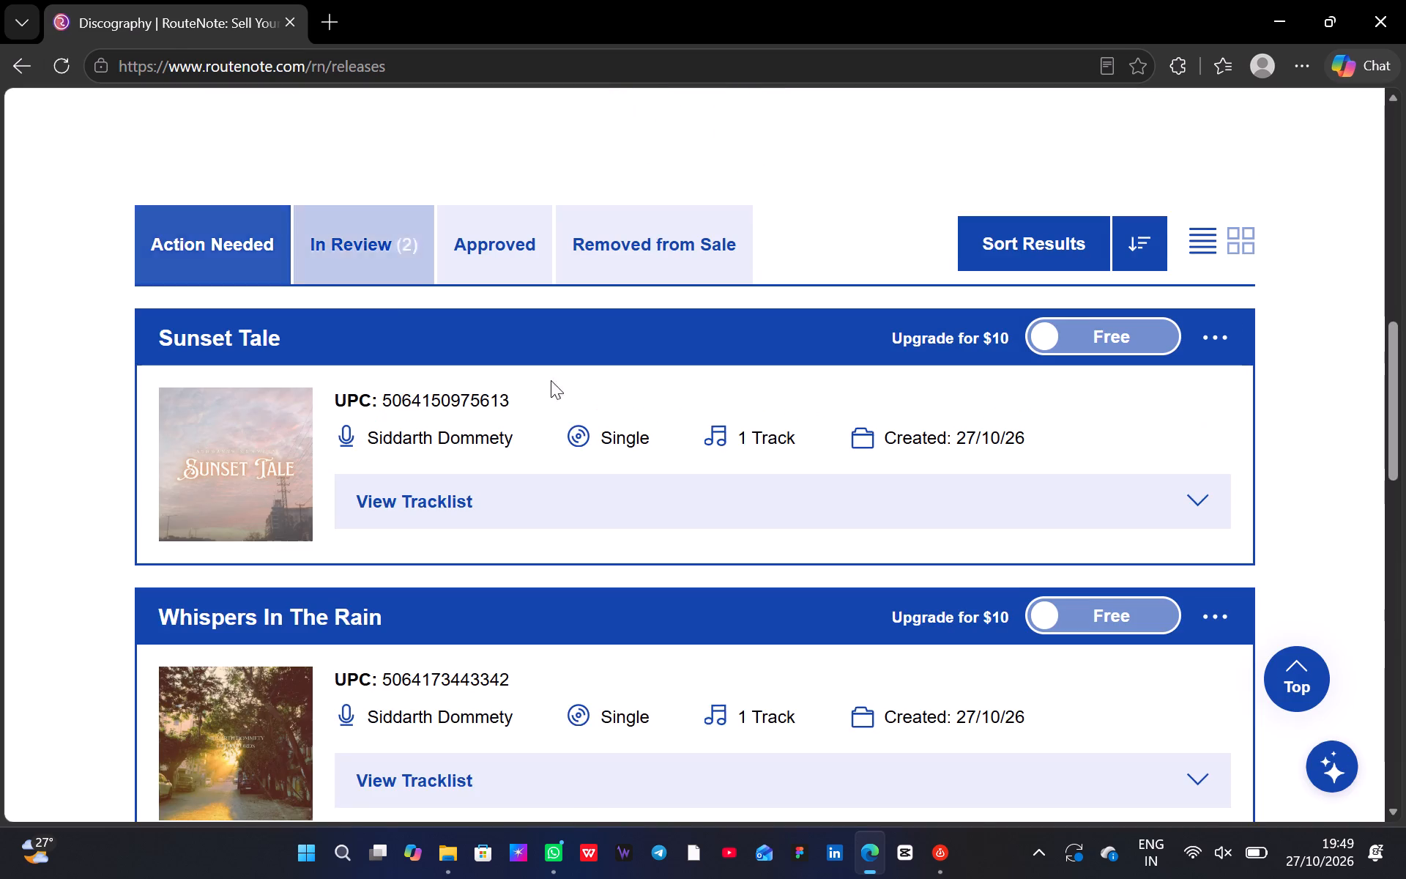
{"action": "scroll", "coordinate": [561, 382], "scroll_direction": "down", "scroll_amount": 2}
{"action": "scroll", "coordinate": [561, 382], "scroll_direction": "up", "scroll_amount": 2}
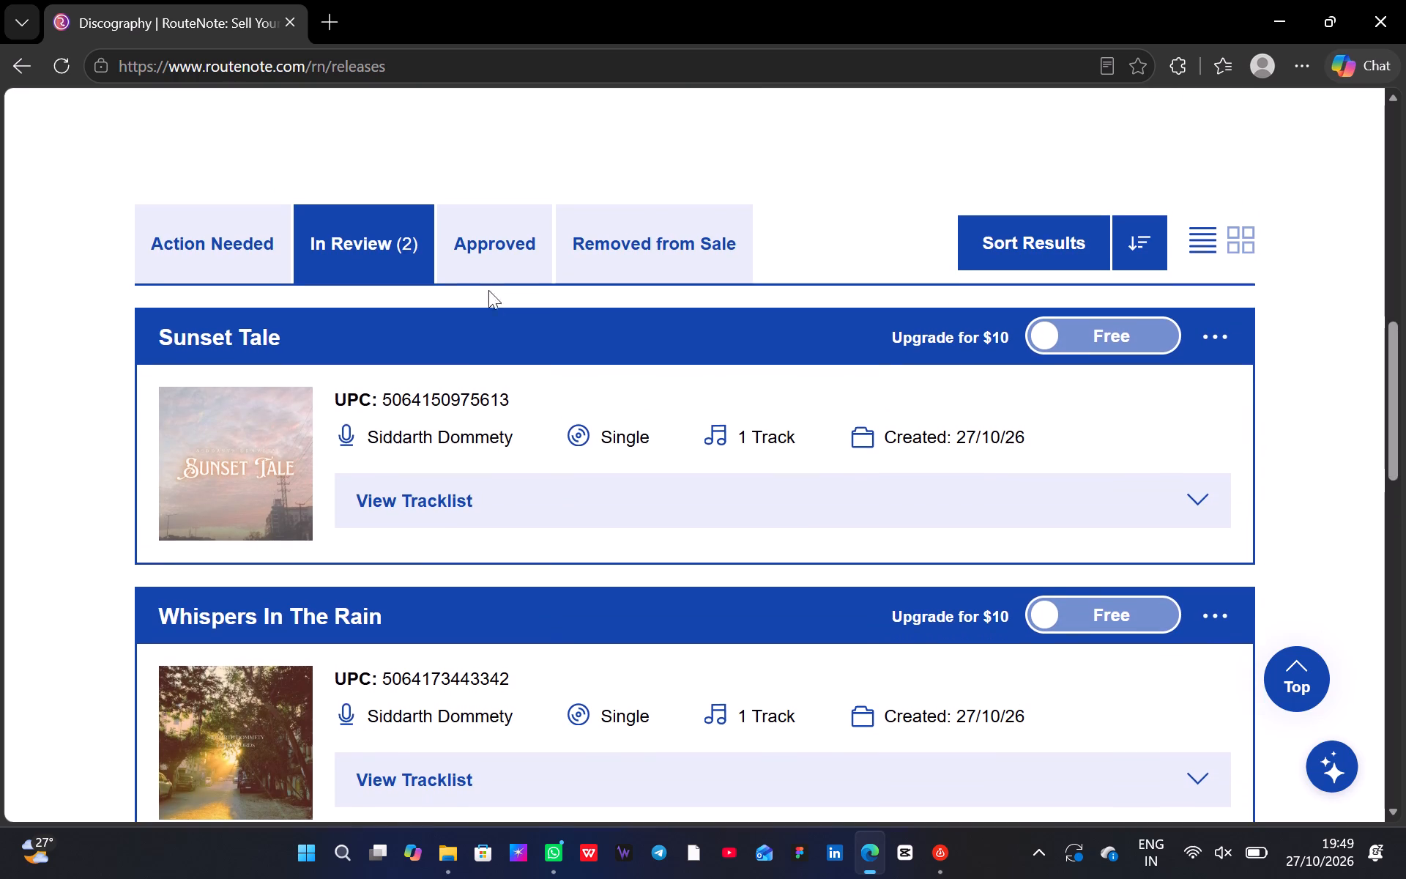
Check the Approved releases in the discography and return to the In Review releases.
{"action": "left_click", "coordinate": [488, 268]}
{"action": "left_click", "coordinate": [360, 226]}
Select the UPC number of the Whispers In The Rain release and open a new browser tab.
{"action": "scroll", "coordinate": [488, 409], "scroll_direction": "down", "scroll_amount": 2}
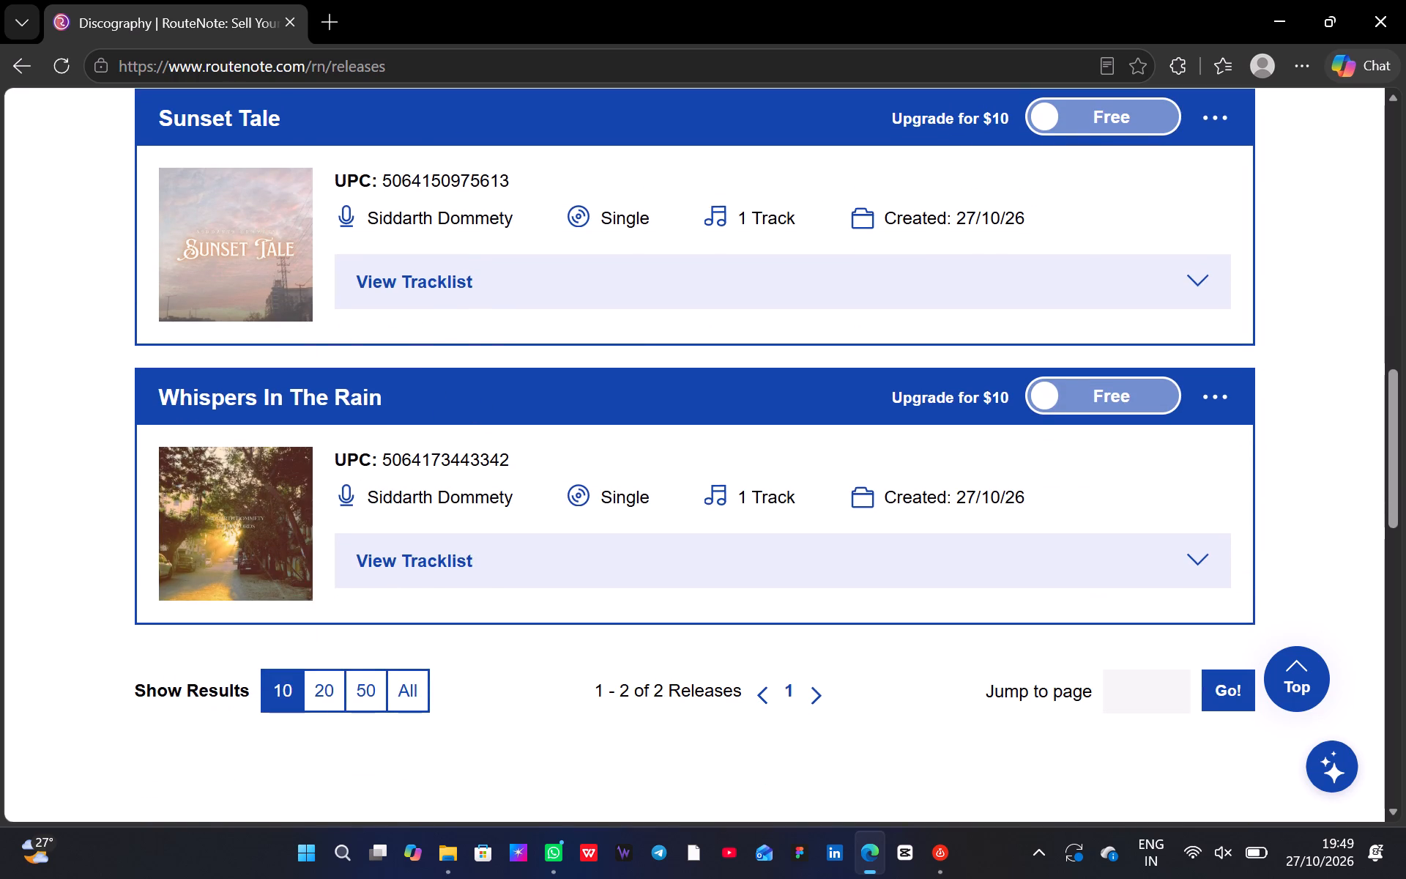
{"action": "left_click_drag", "start_coordinate": [386, 458], "coordinate": [517, 467]}
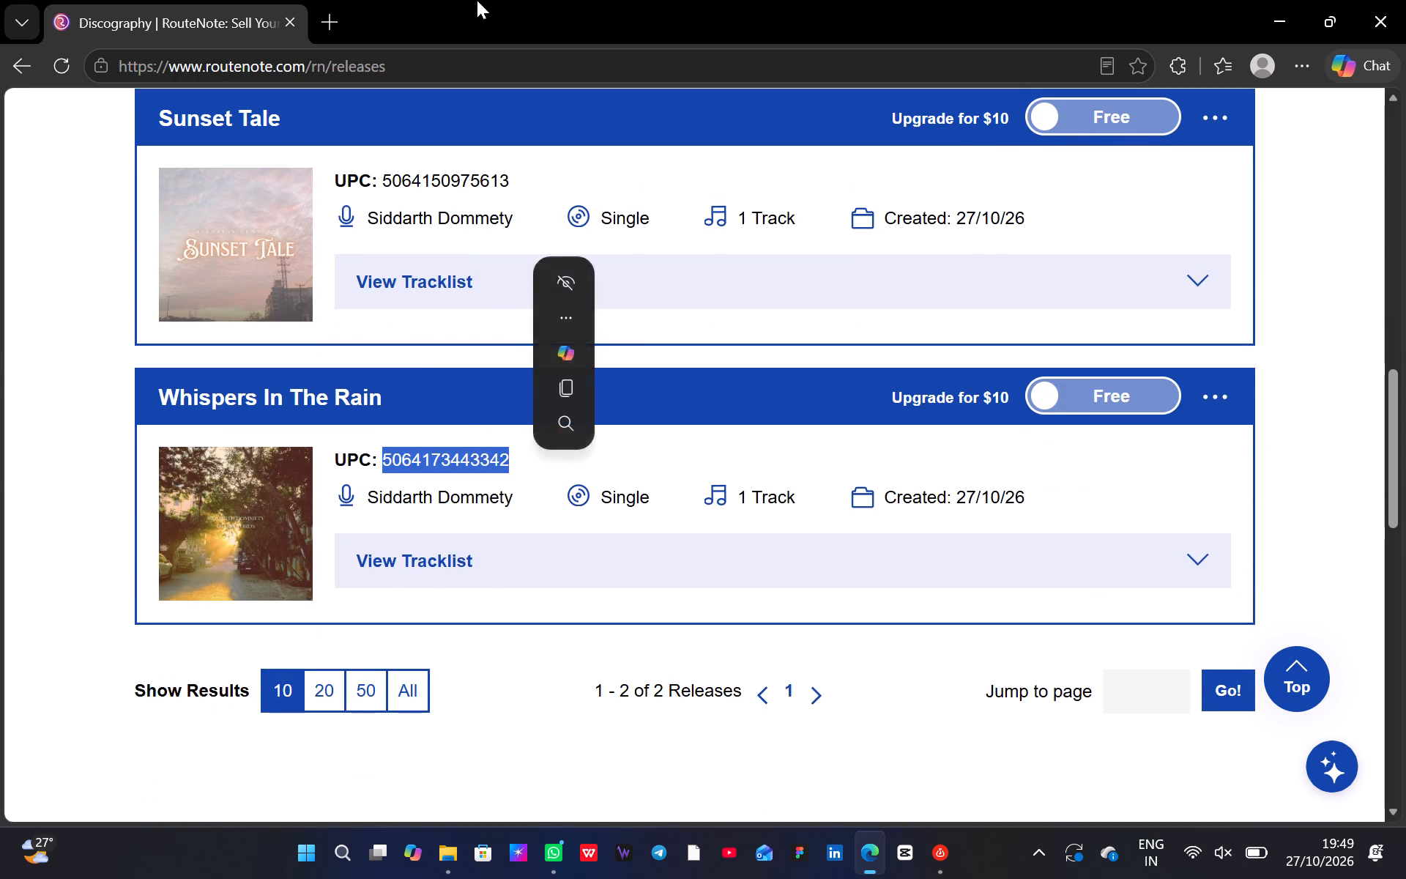
{"action": "left_click", "coordinate": [346, 14]}
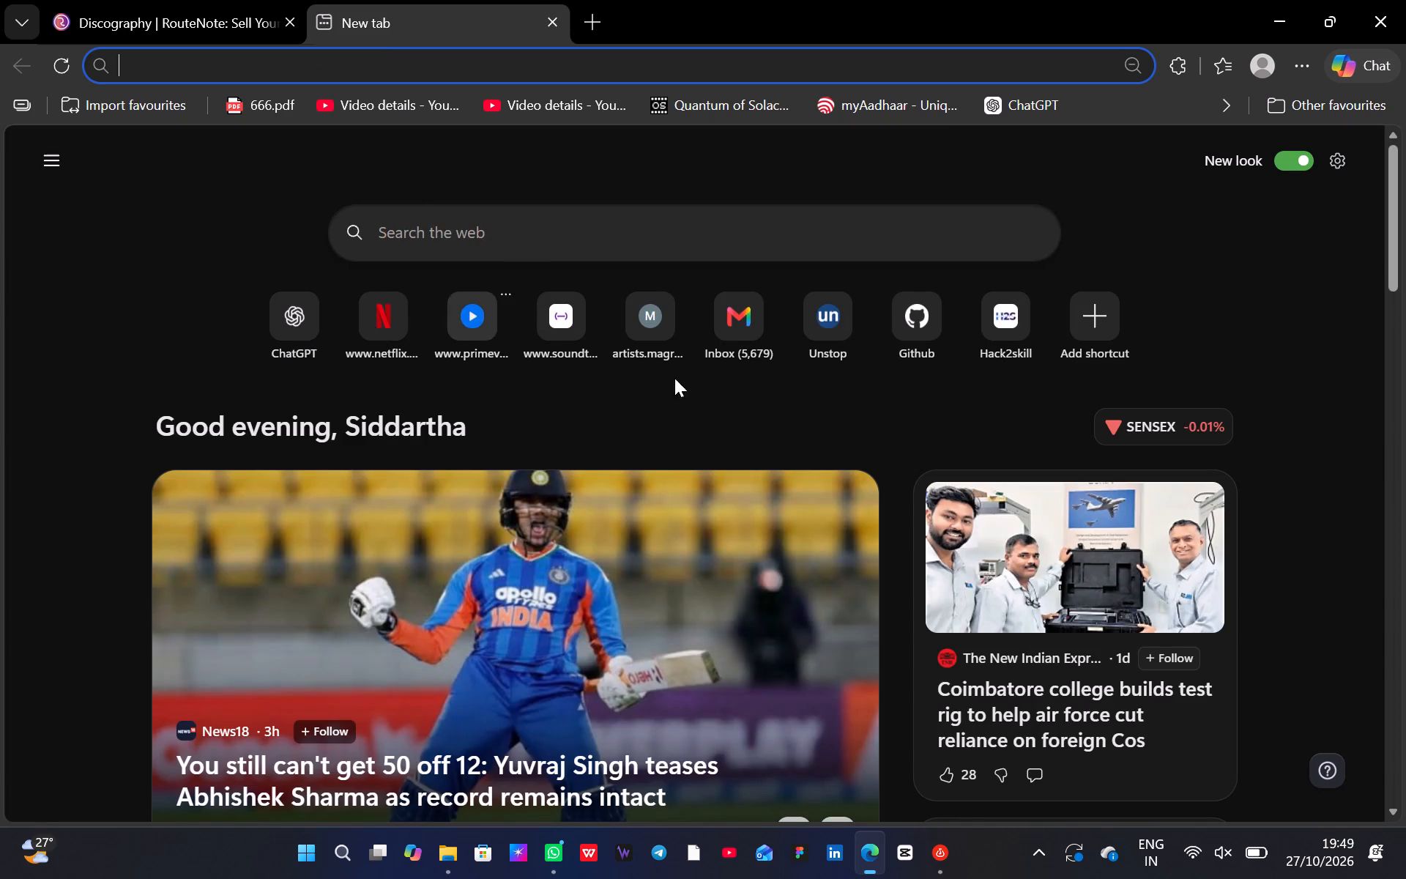
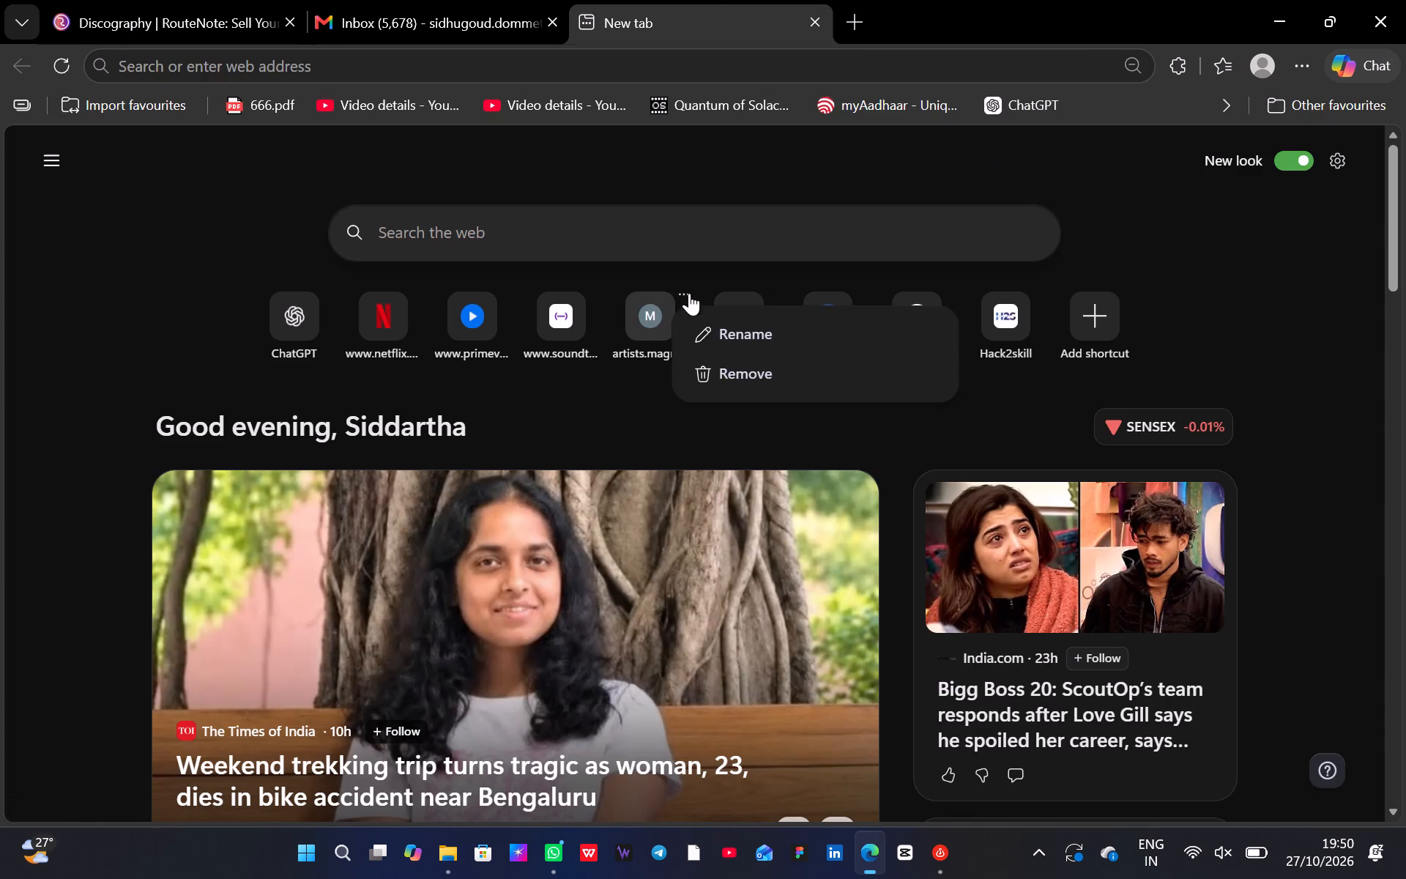
Remove the artists.magroove.com shortcut from the new tab page.
{"action": "left_click", "coordinate": [721, 360]}
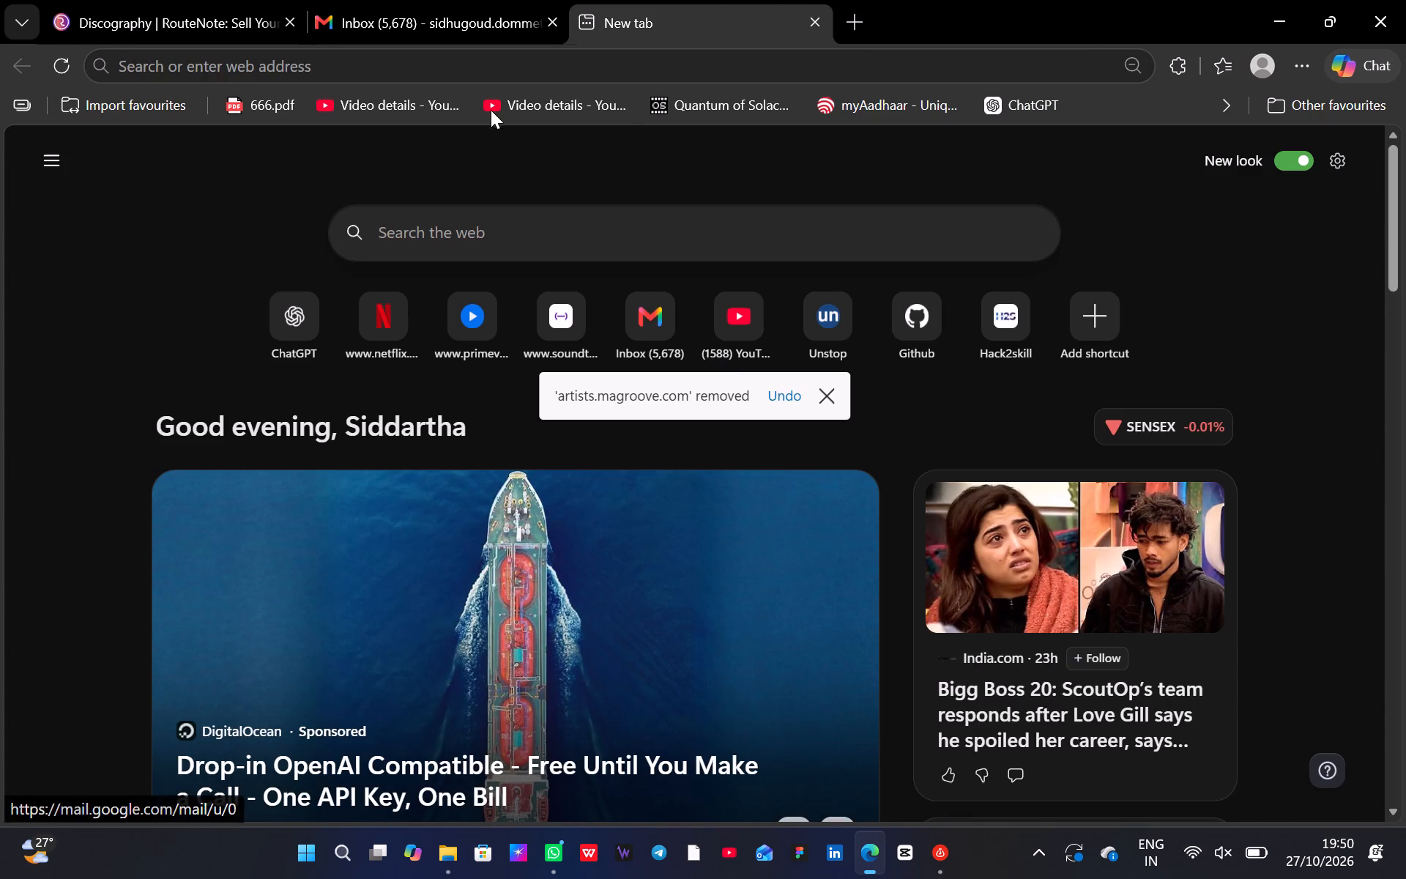
Return to the open RouteNote discography page.
{"action": "left_click", "coordinate": [212, 0]}
{"action": "scroll", "coordinate": [395, 414], "scroll_direction": "up", "scroll_amount": 7}
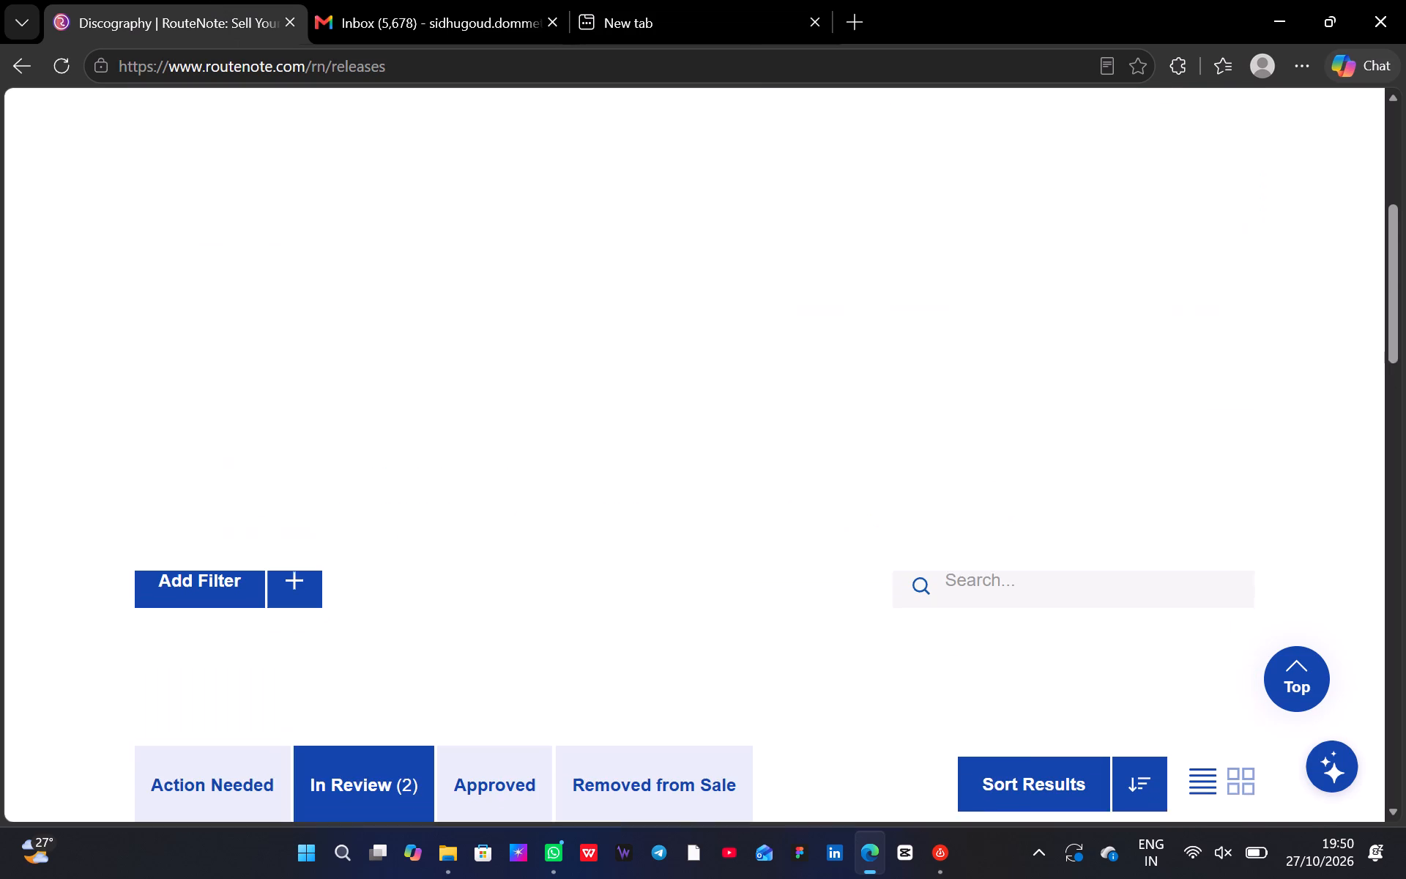
{"action": "left_click", "coordinate": [232, 772]}
{"action": "scroll", "coordinate": [494, 526], "scroll_direction": "up", "scroll_amount": 5}
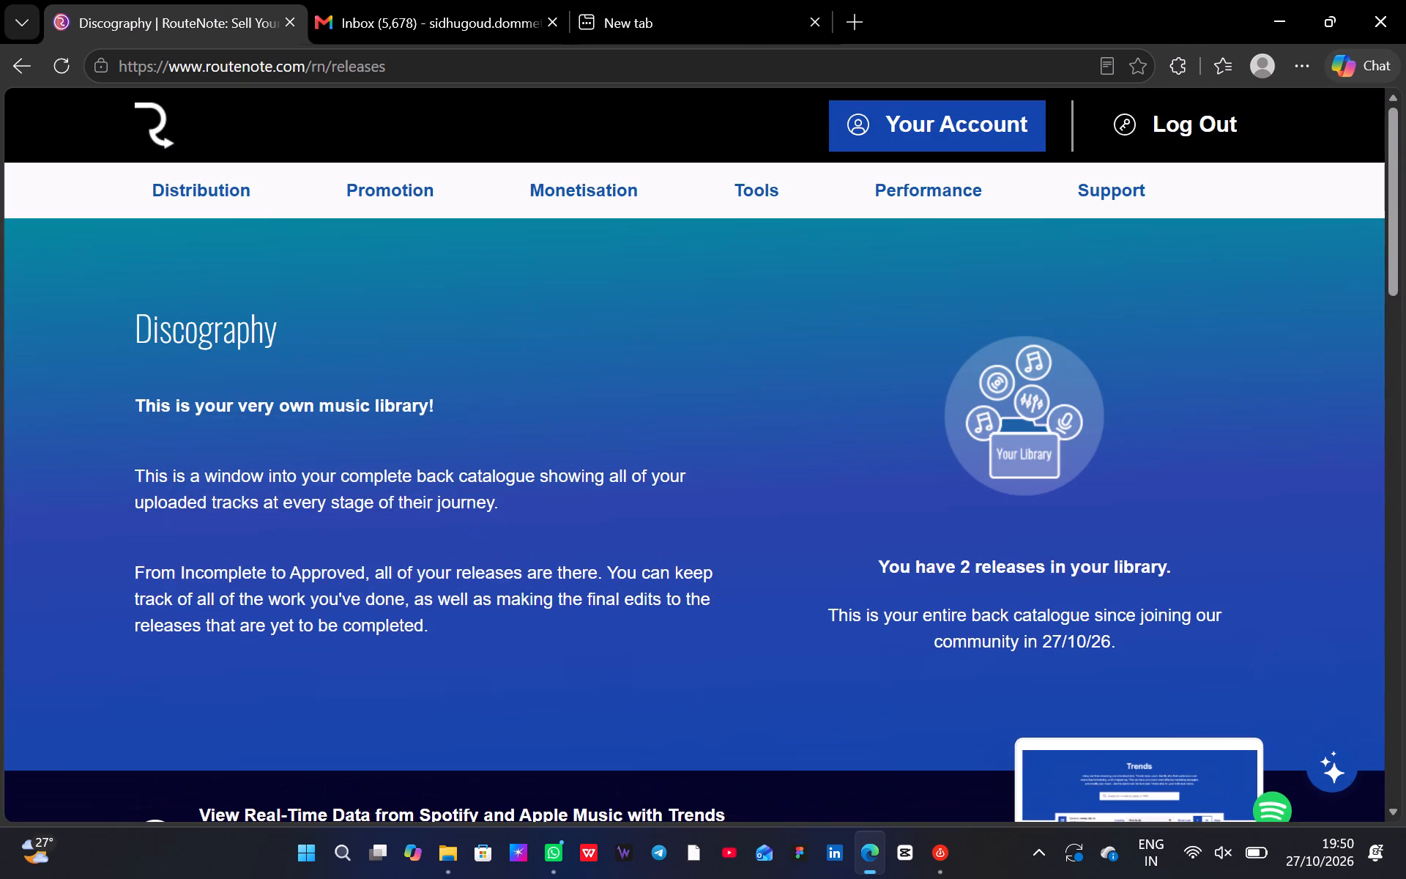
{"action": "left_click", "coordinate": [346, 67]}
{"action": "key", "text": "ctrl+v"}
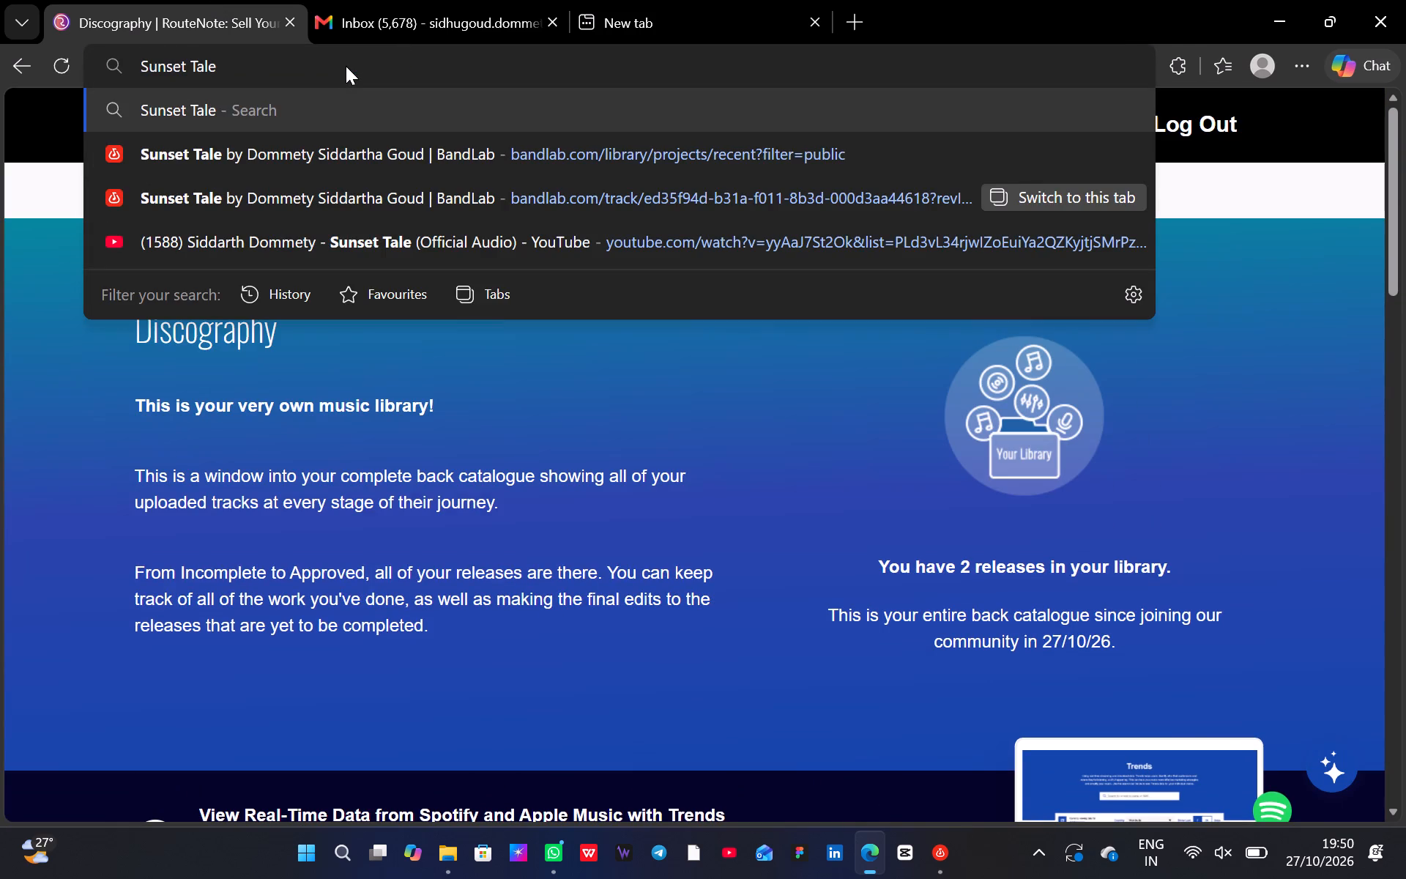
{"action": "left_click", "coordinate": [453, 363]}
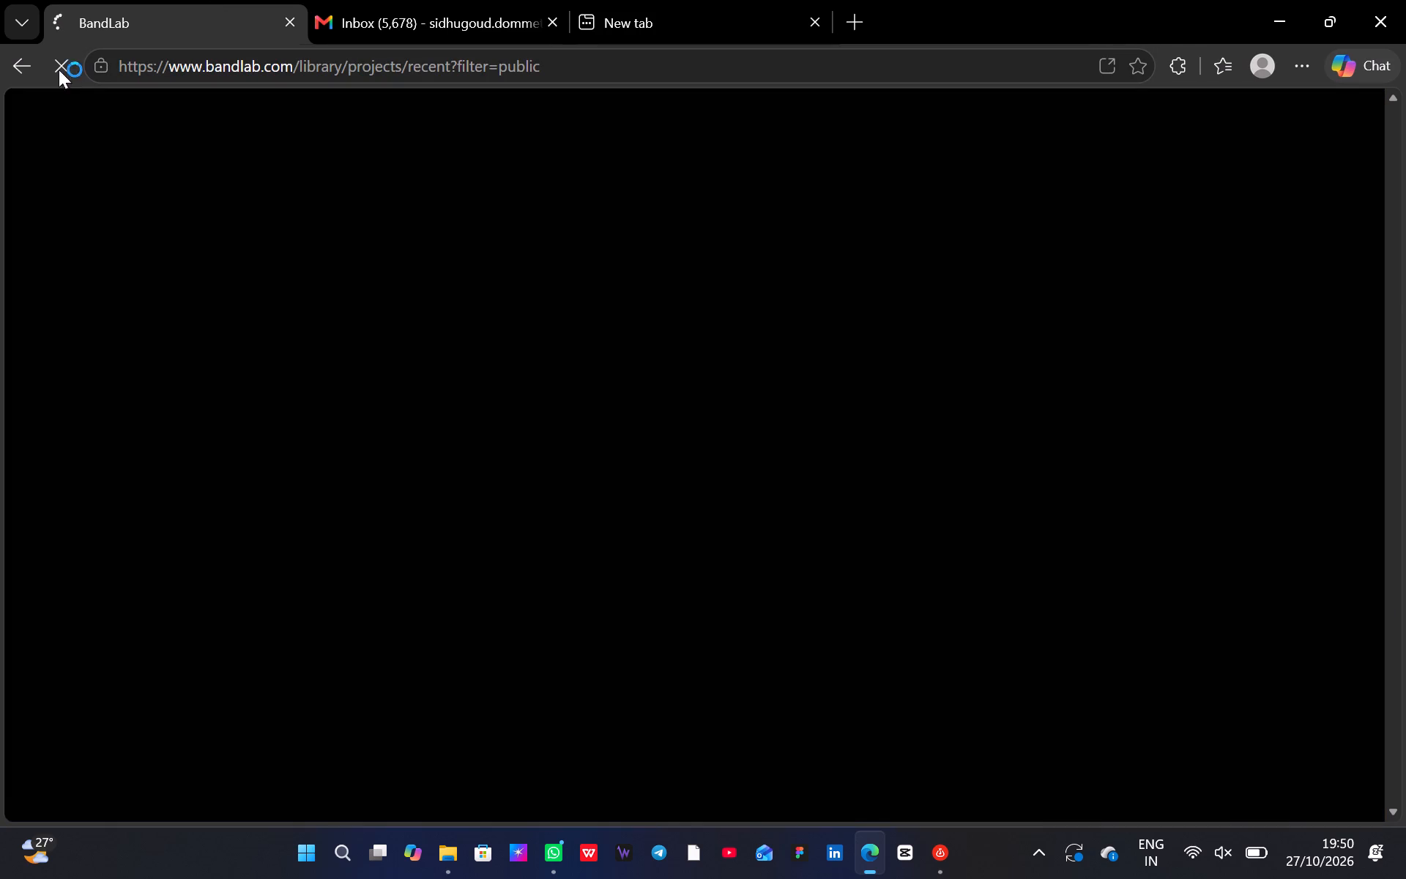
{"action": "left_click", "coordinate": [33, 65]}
{"action": "left_click", "coordinate": [249, 73]}
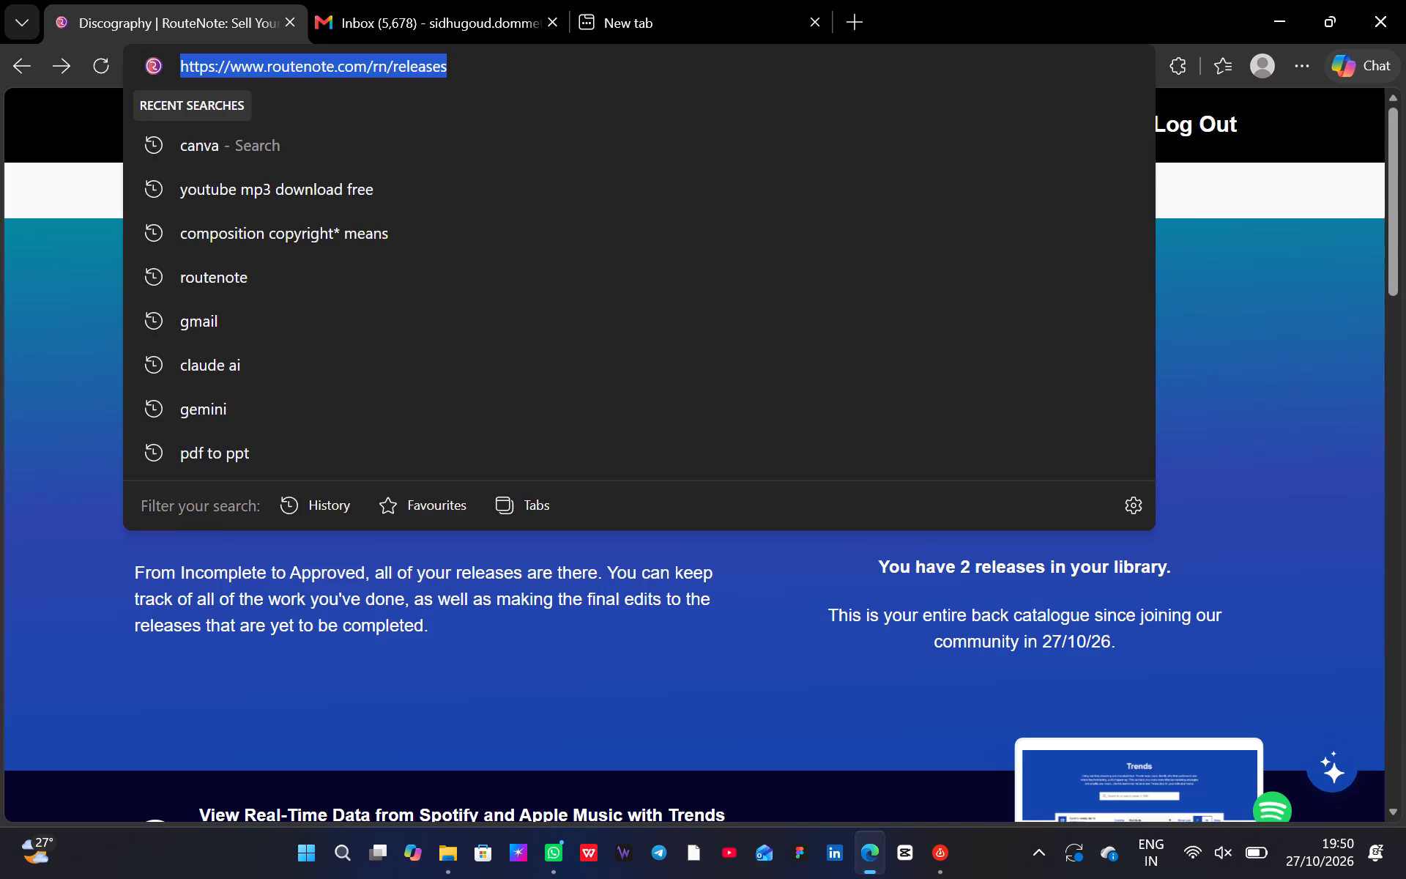
{"action": "key", "text": "ctrl+c"}
{"action": "left_click", "coordinate": [633, 0]}
{"action": "left_click", "coordinate": [1090, 325]}
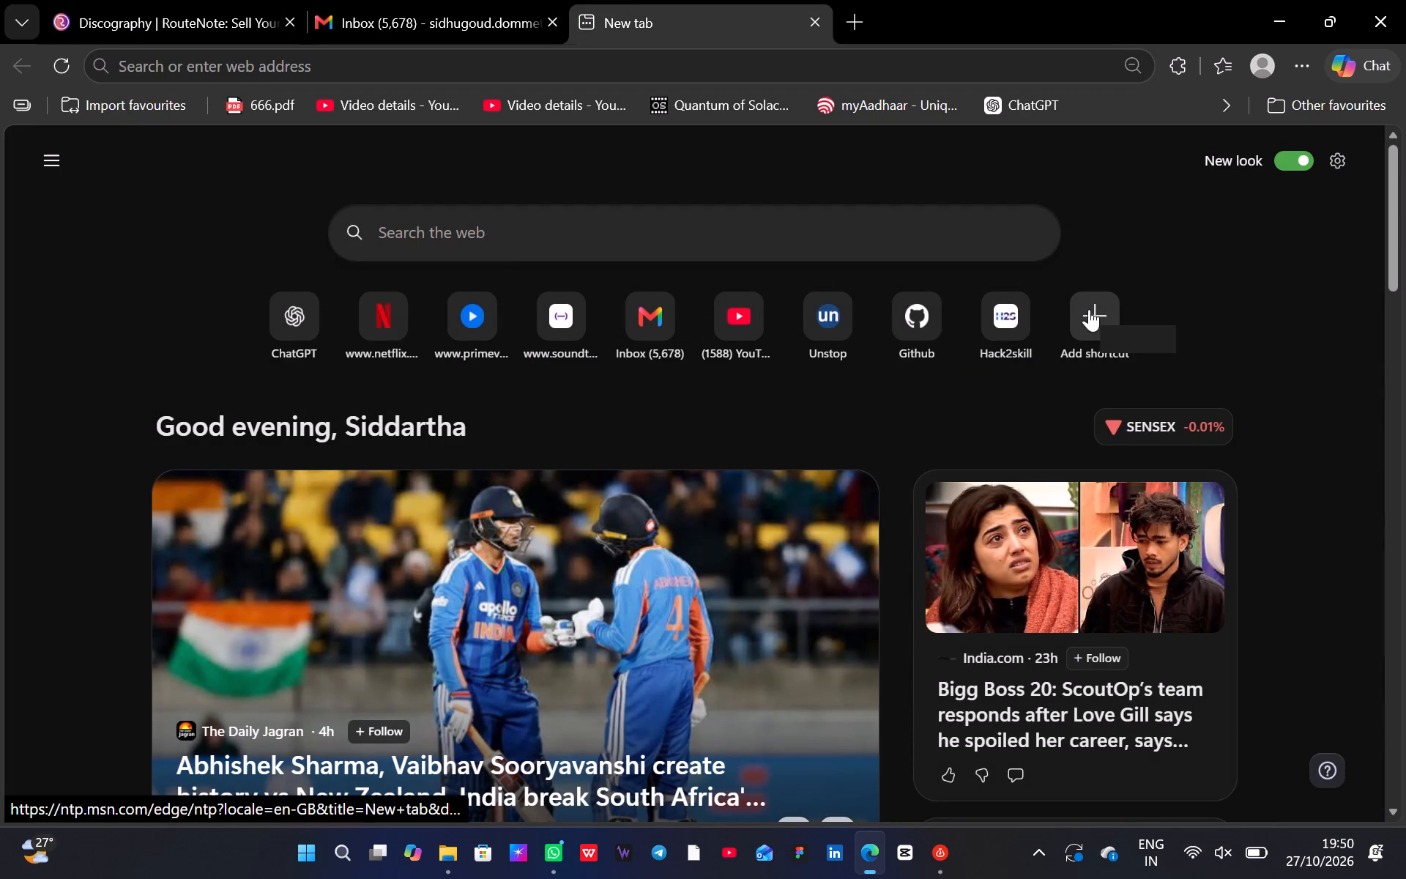
{"action": "left_click", "coordinate": [1089, 309]}
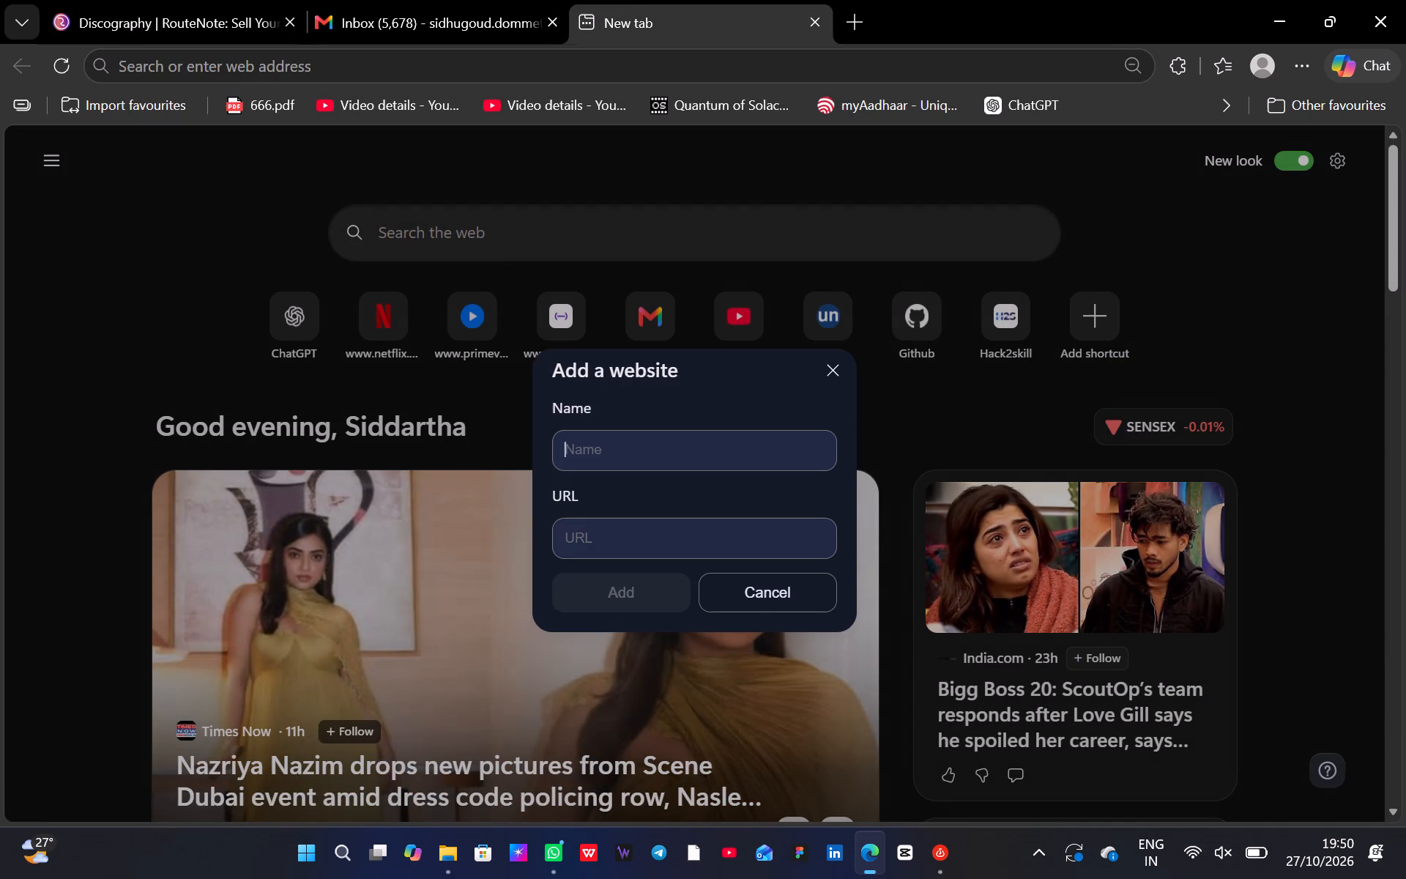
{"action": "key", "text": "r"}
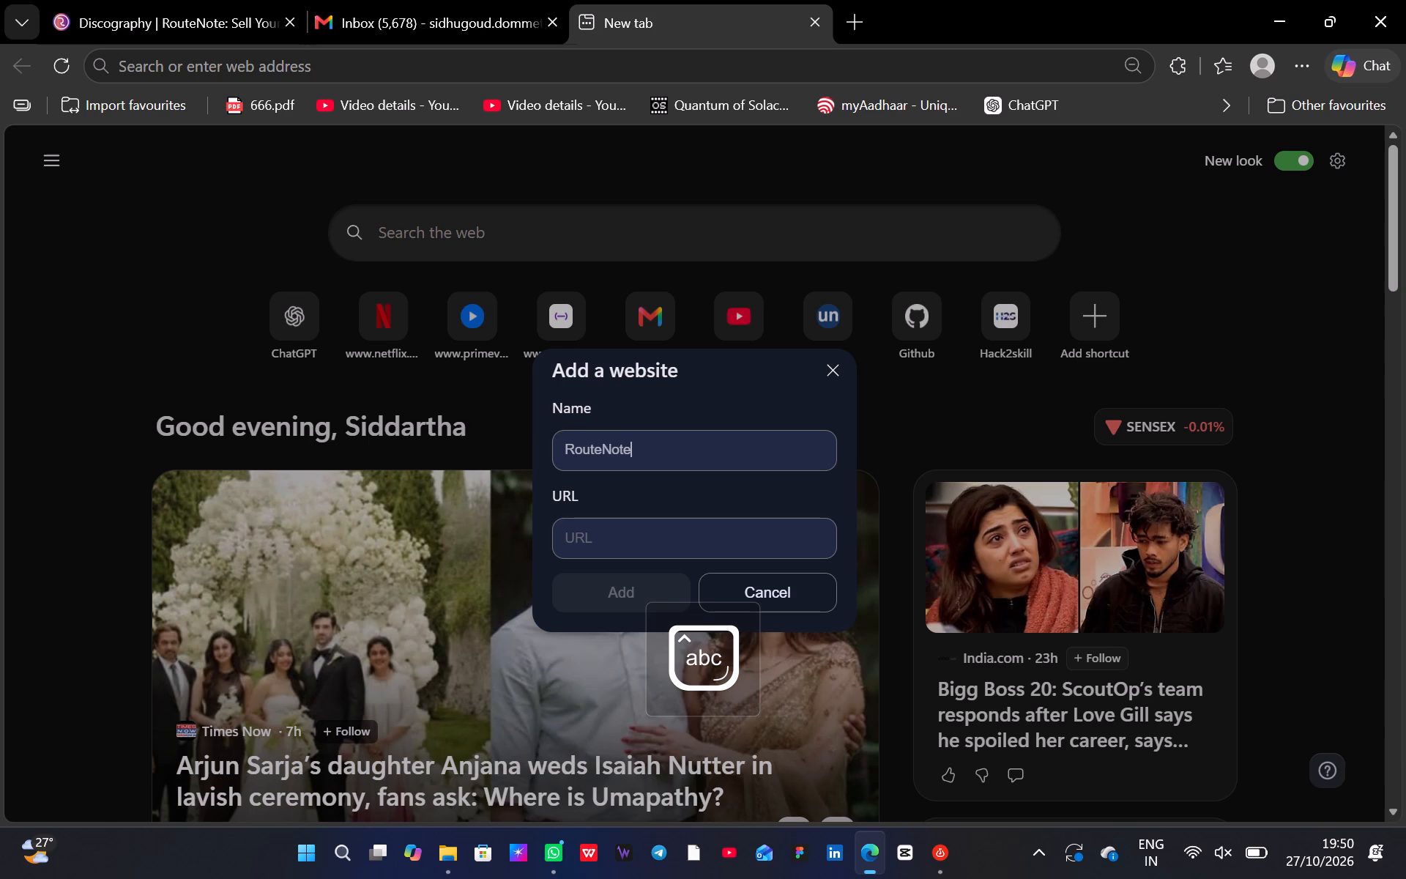
{"action": "left_click", "coordinate": [720, 537]}
{"action": "key", "text": "ctrl+v"}
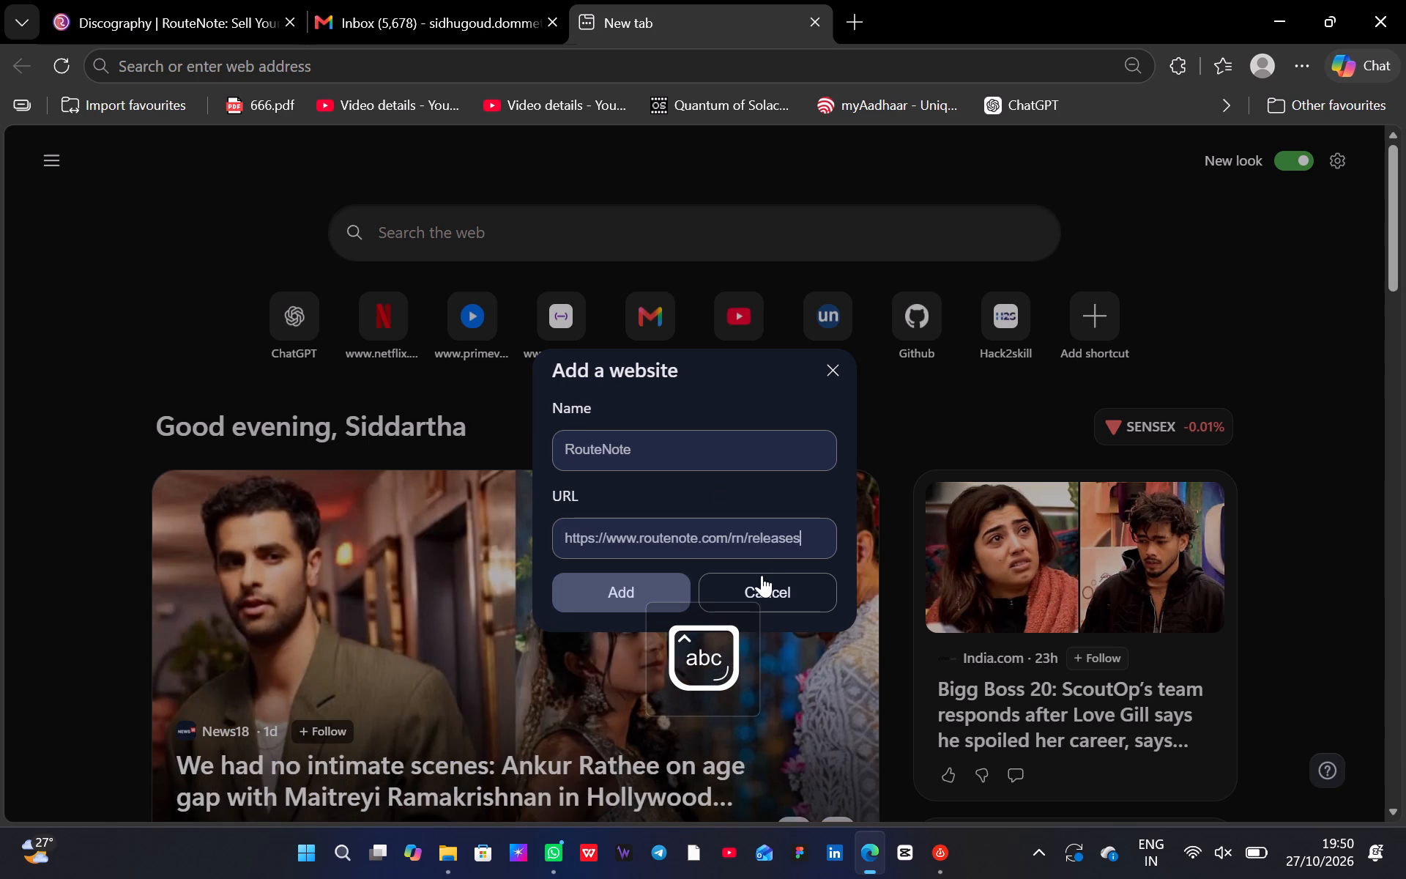
{"action": "left_click", "coordinate": [660, 586]}
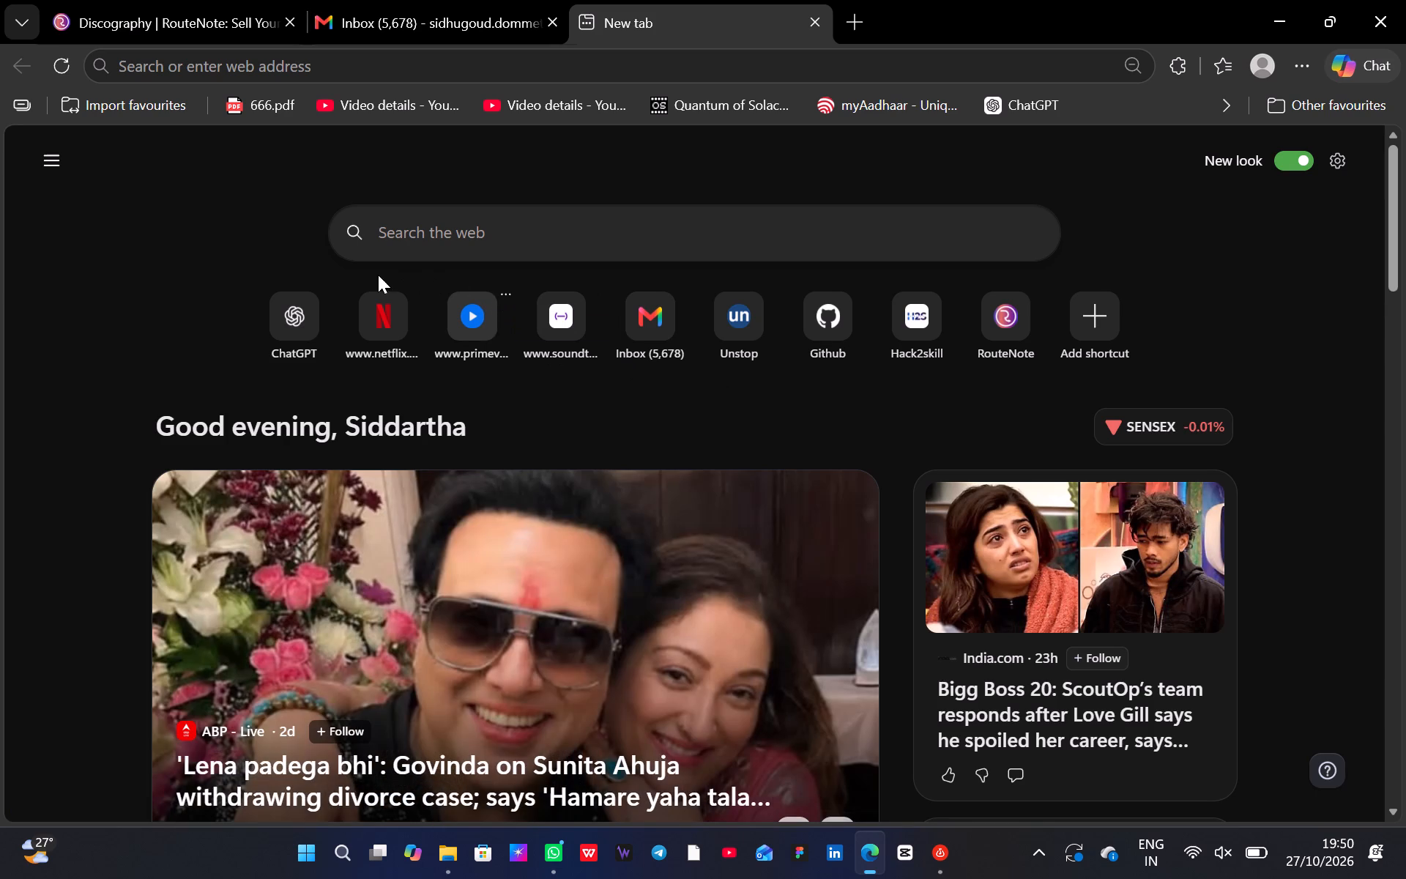
Open the options of the Netflix shortcut on the new tab page.
{"action": "left_click", "coordinate": [414, 286]}
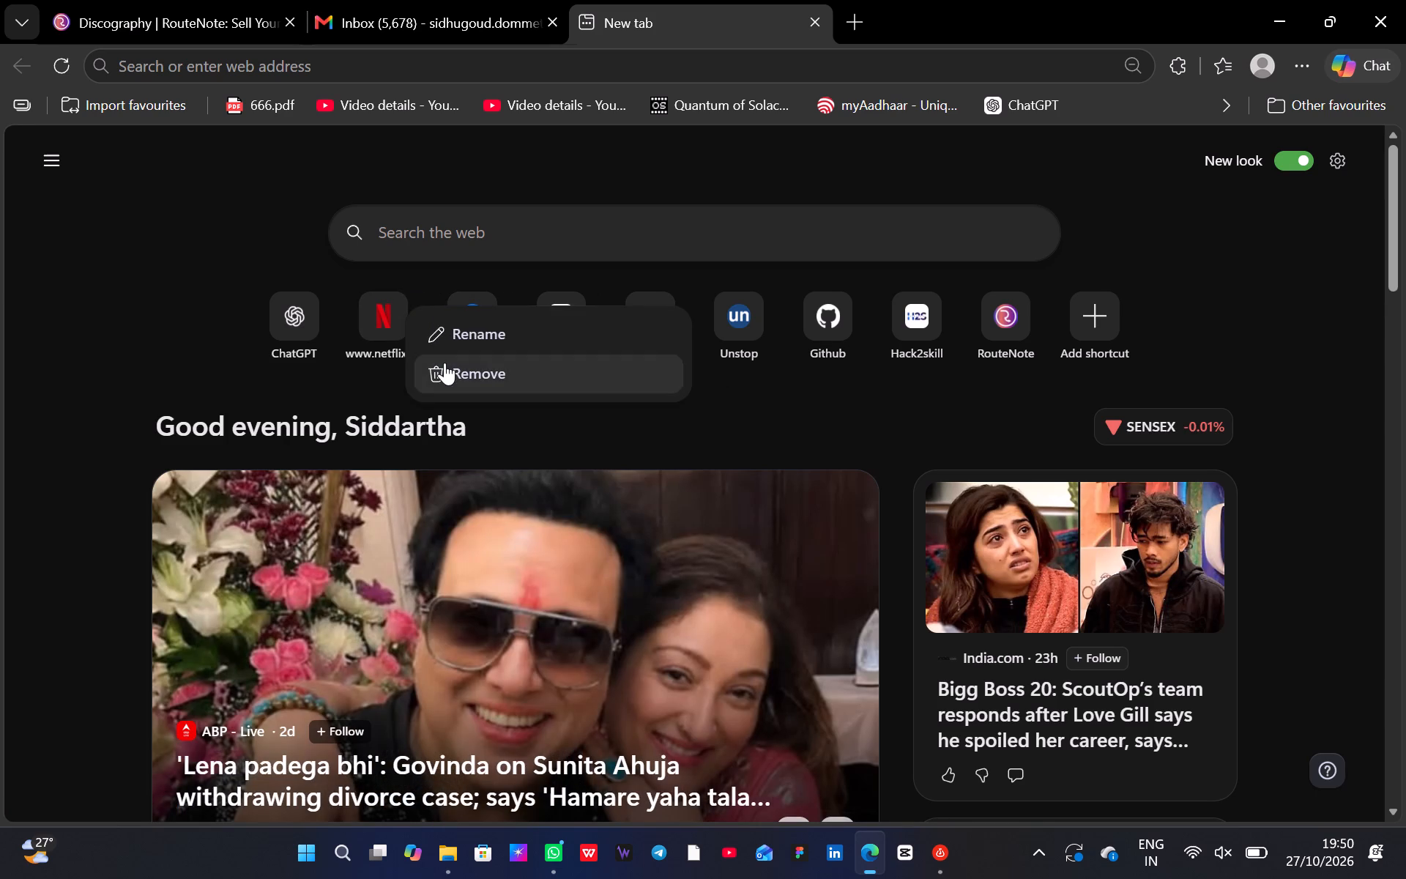
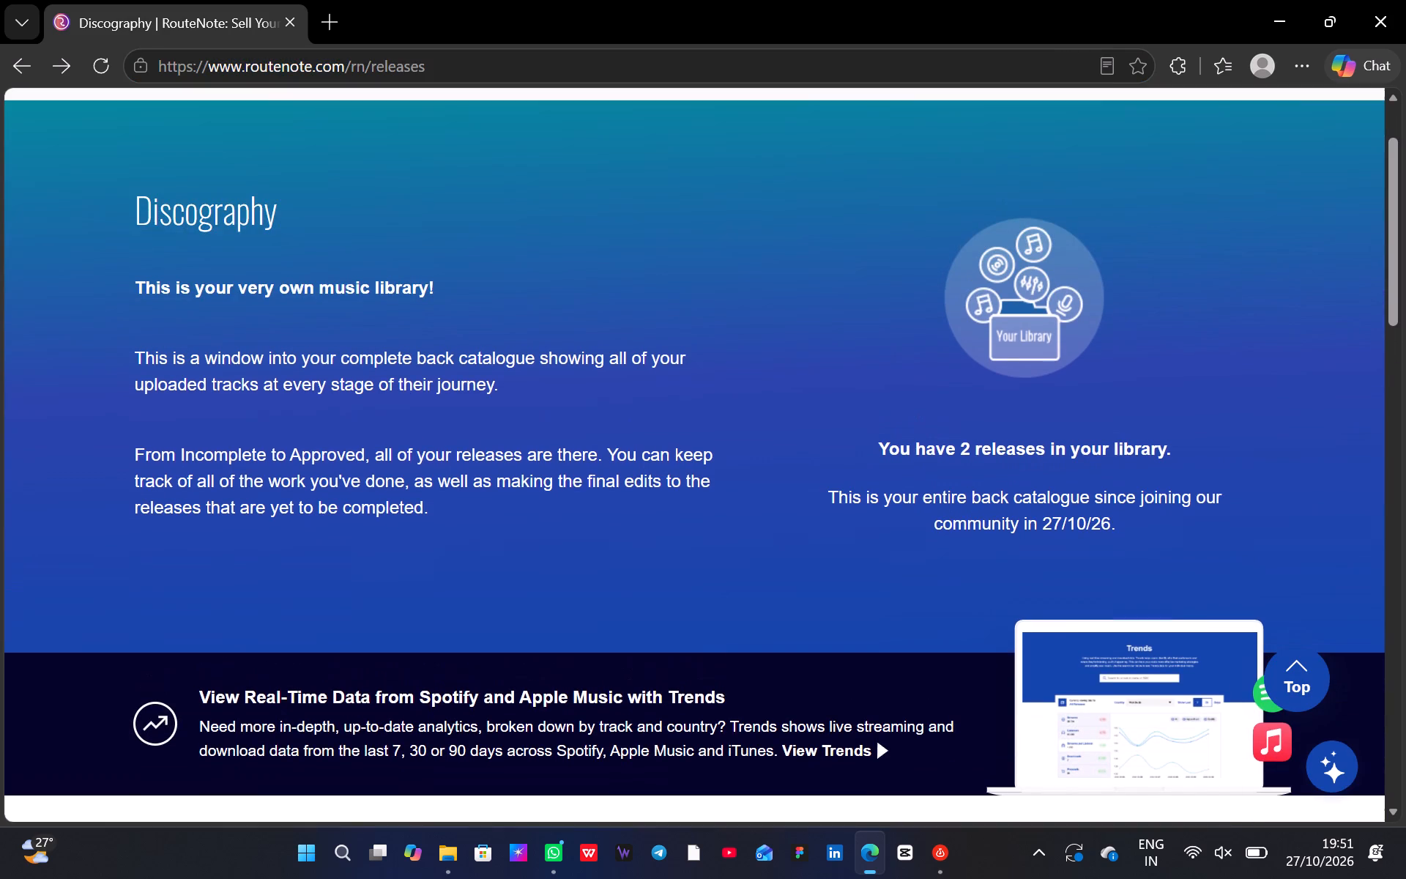
Show the In Review releases in the discography and check the entries for Sunset Tale and Whispers In The Rain.
{"action": "scroll", "coordinate": [424, 359], "scroll_direction": "down", "scroll_amount": 7}
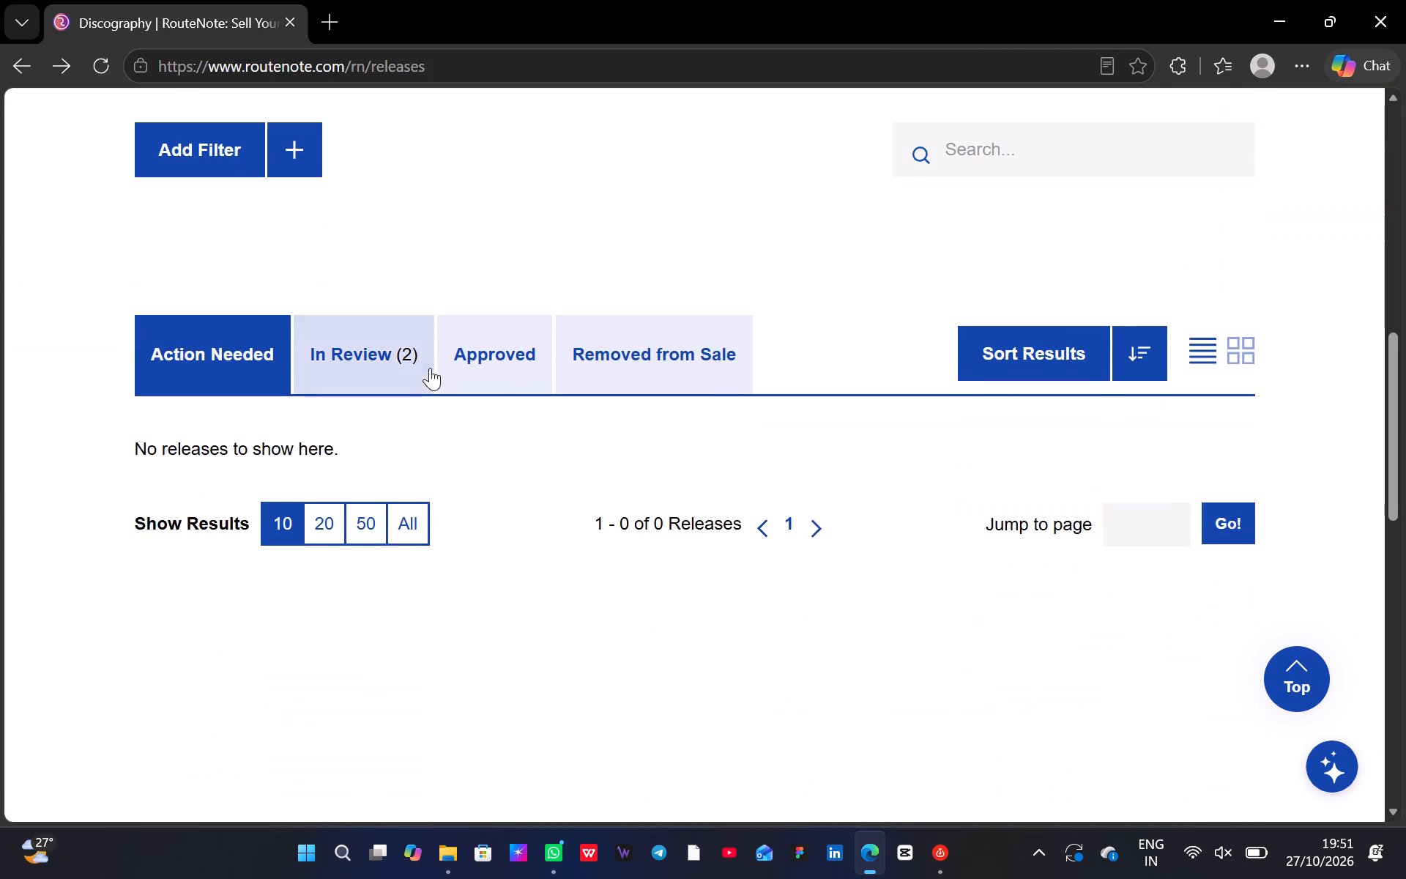
{"action": "left_click", "coordinate": [397, 349]}
{"action": "scroll", "coordinate": [784, 377], "scroll_direction": "down", "scroll_amount": 2}
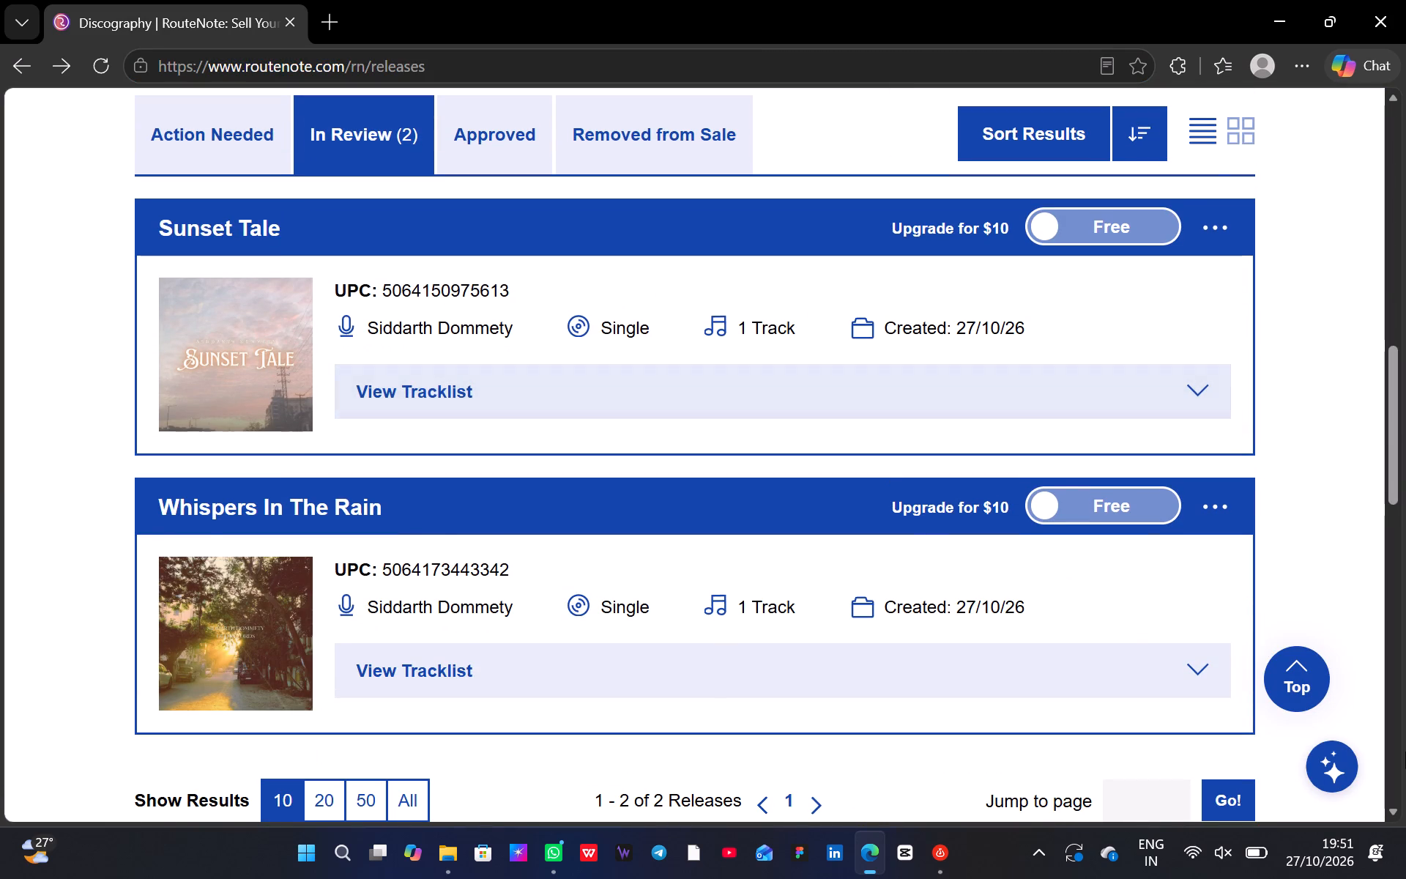
Ask the Luna assistant "how much time it will take to review" and read its reply.
{"action": "left_click", "coordinate": [1352, 751]}
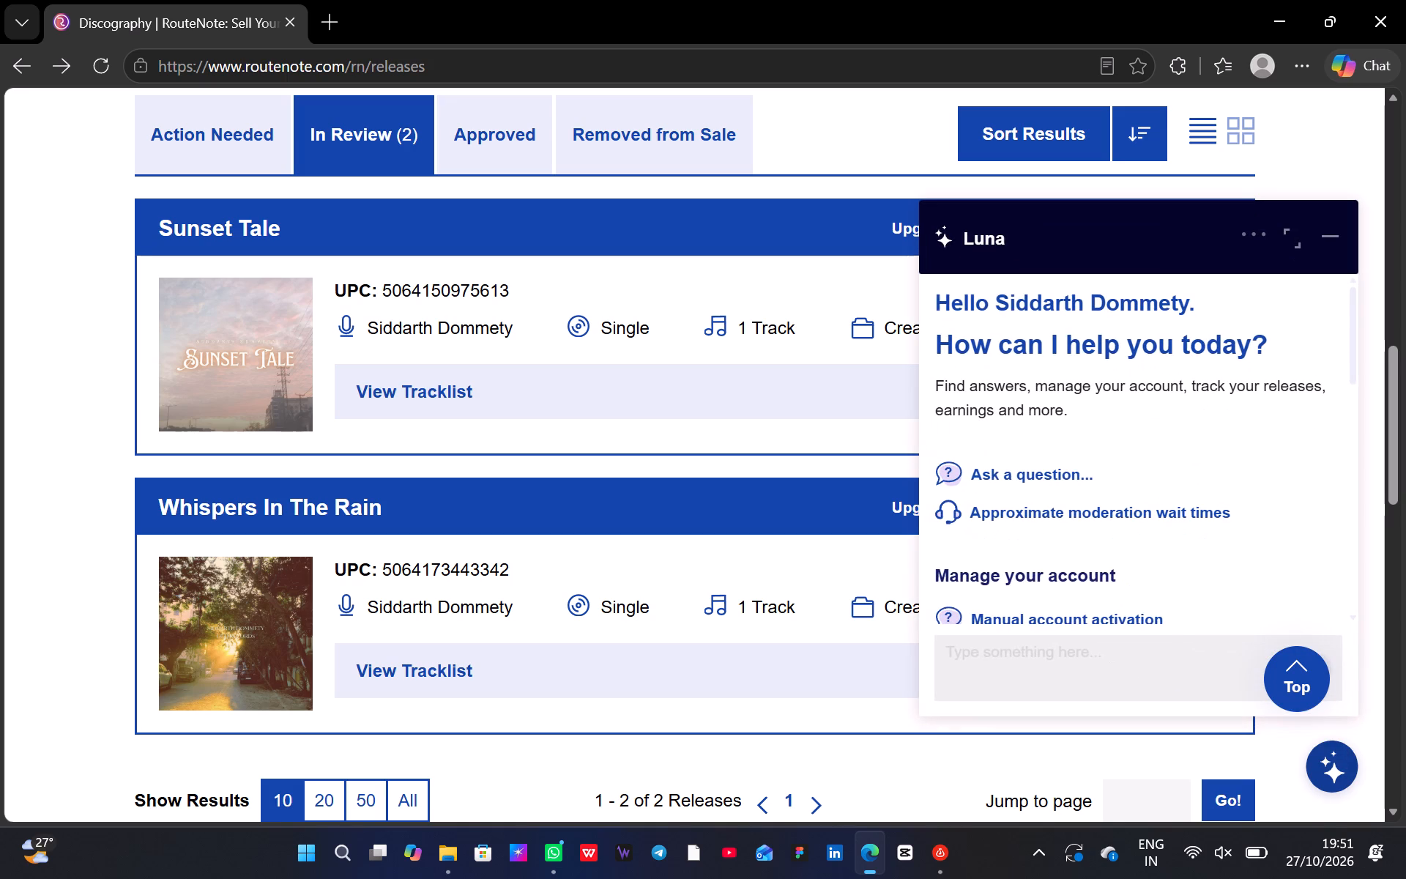
{"action": "left_click", "coordinate": [1057, 678]}
{"action": "type", "text": "how much time it will take to"}
{"action": "key", "text": "space"}
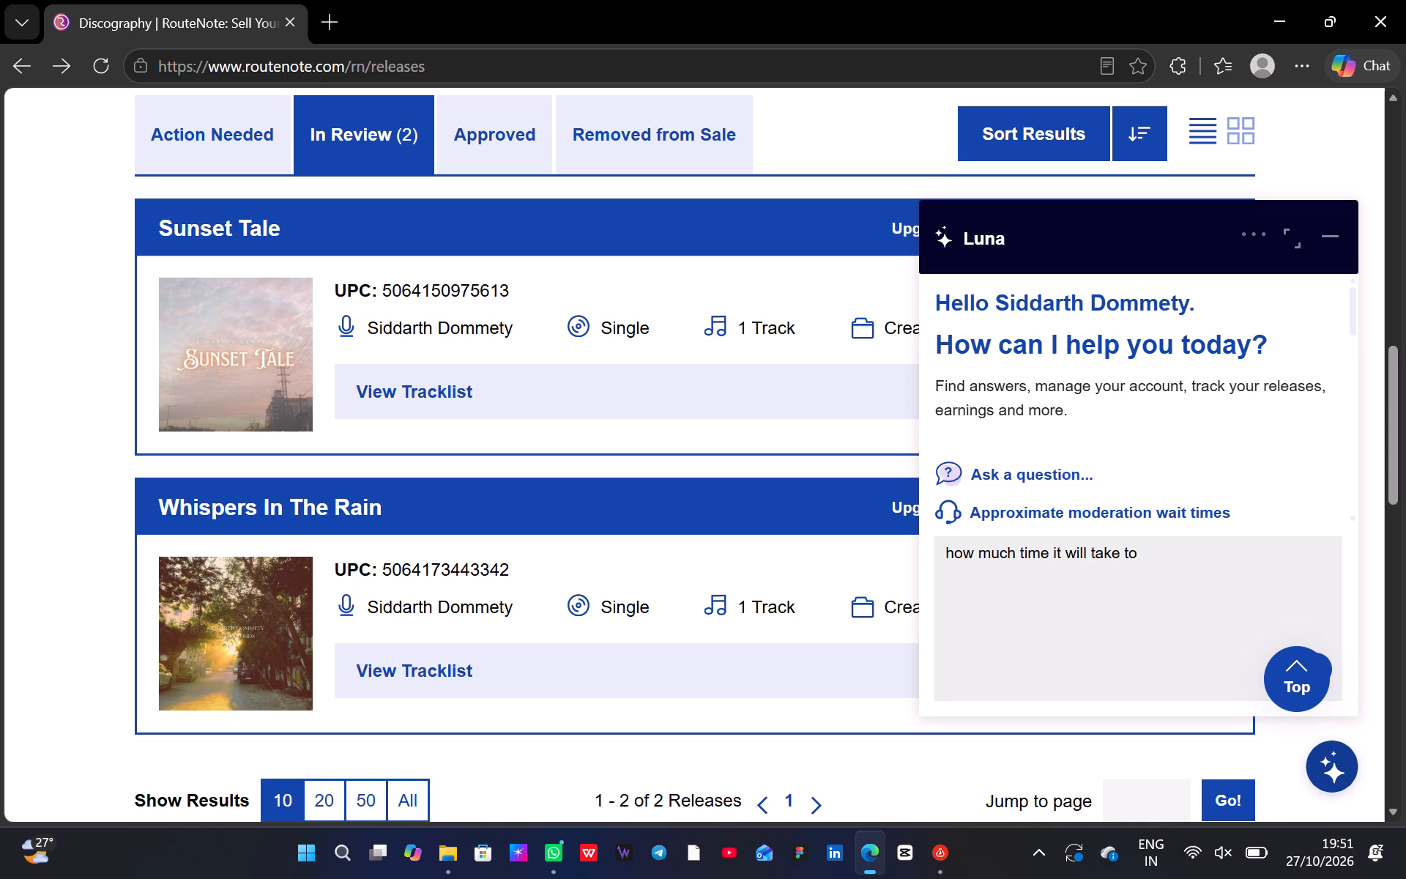
{"action": "type", "text": "review"}
{"action": "key", "text": "Return"}
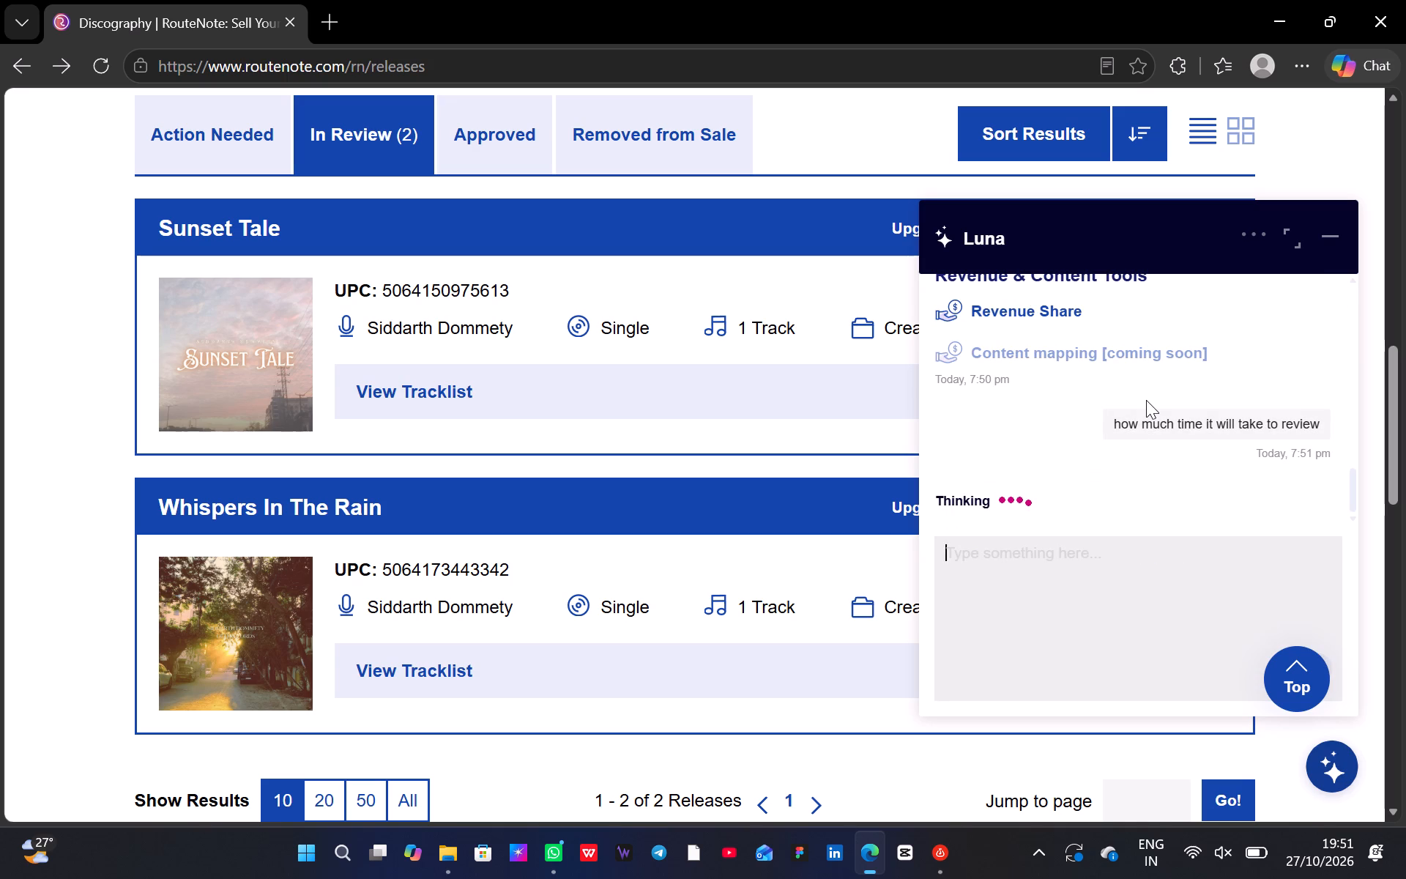
{"action": "scroll", "coordinate": [1141, 413], "scroll_direction": "up", "scroll_amount": 2}
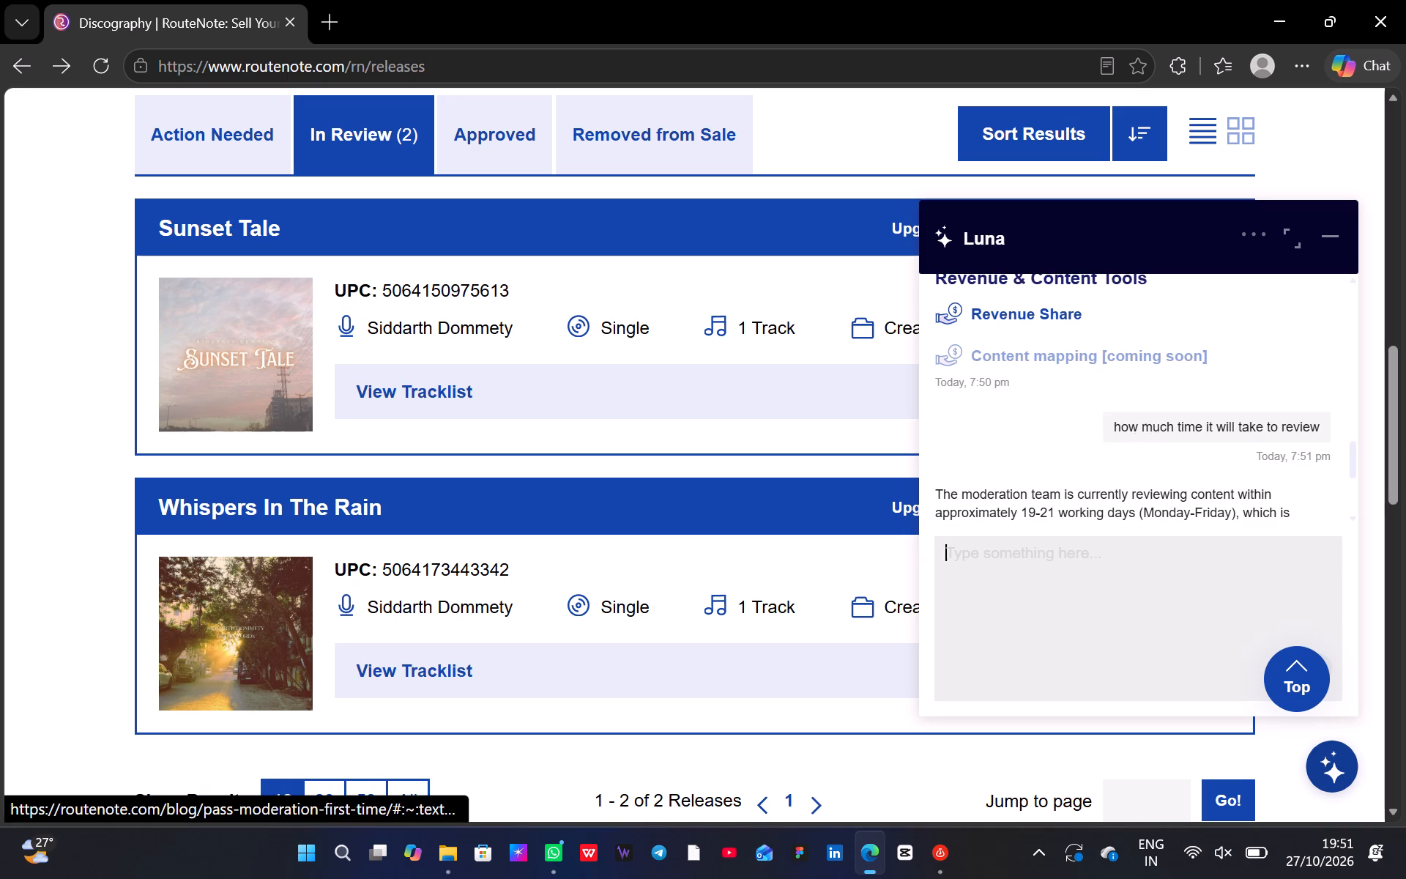
{"action": "scroll", "coordinate": [1129, 425], "scroll_direction": "down", "scroll_amount": 1}
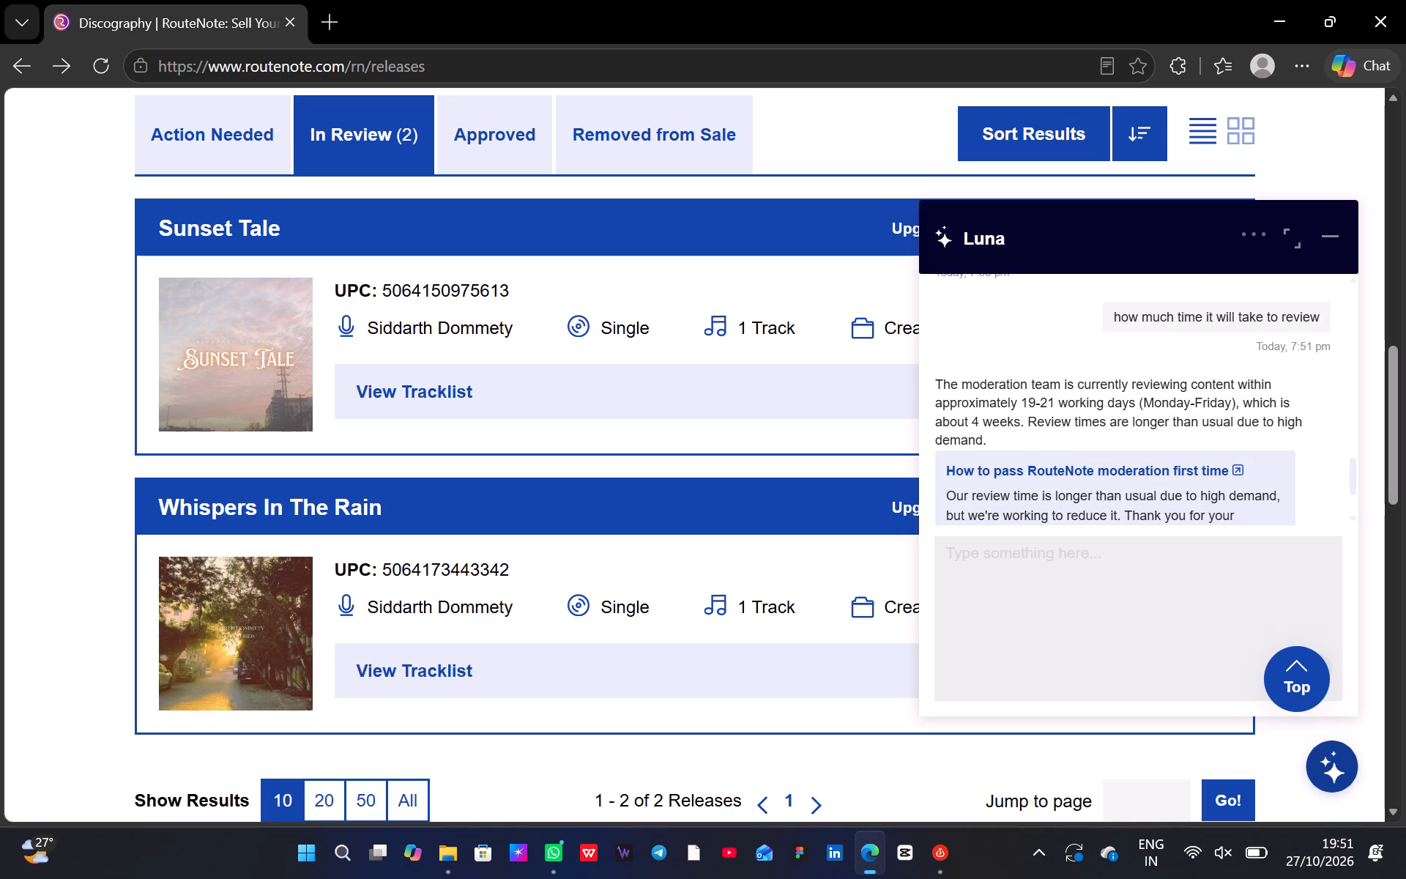
{"action": "scroll", "coordinate": [1192, 427], "scroll_direction": "down", "scroll_amount": 1}
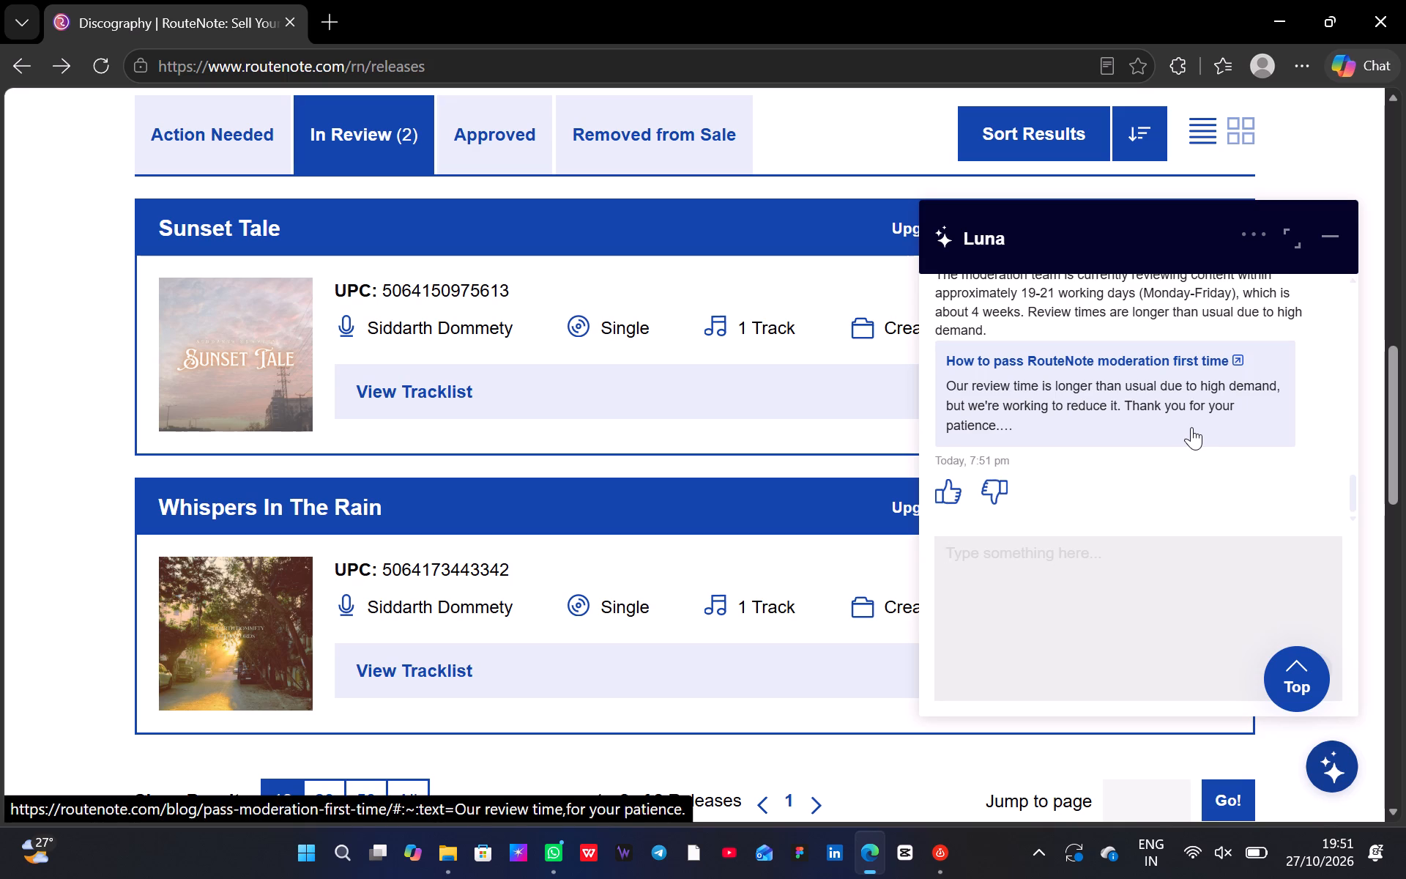
Open Luna's linked article "How to pass RouteNote moderation first time" and read its reader comments and RouteNote's replies about review times.
{"action": "left_click", "coordinate": [1139, 361]}
{"action": "left_click", "coordinate": [1145, 456]}
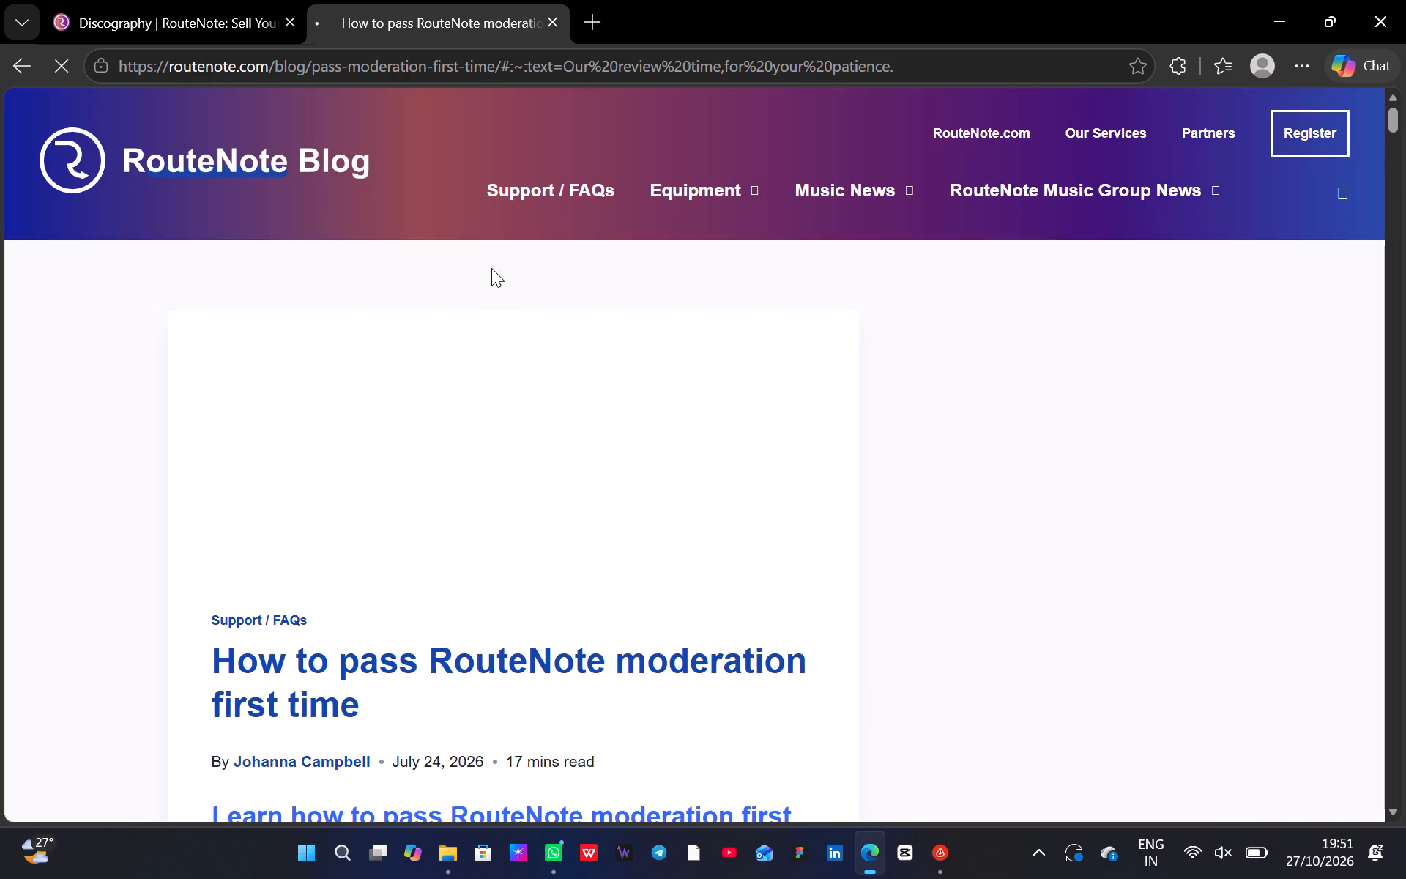
{"action": "scroll", "coordinate": [496, 341], "scroll_direction": "down", "scroll_amount": 5}
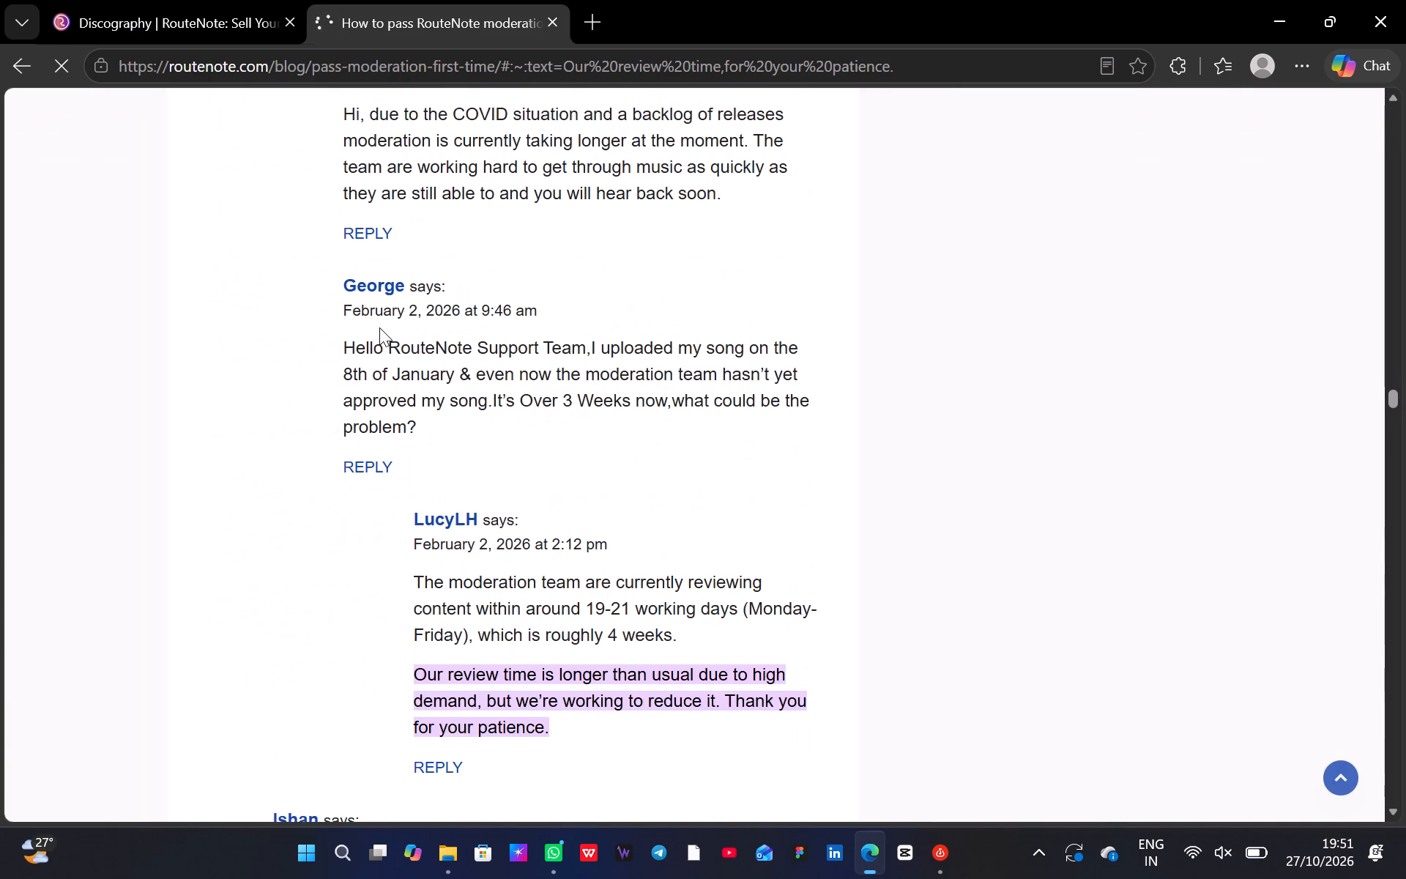
{"action": "scroll", "coordinate": [394, 341], "scroll_direction": "up", "scroll_amount": 5}
{"action": "scroll", "coordinate": [395, 341], "scroll_direction": "up", "scroll_amount": 17}
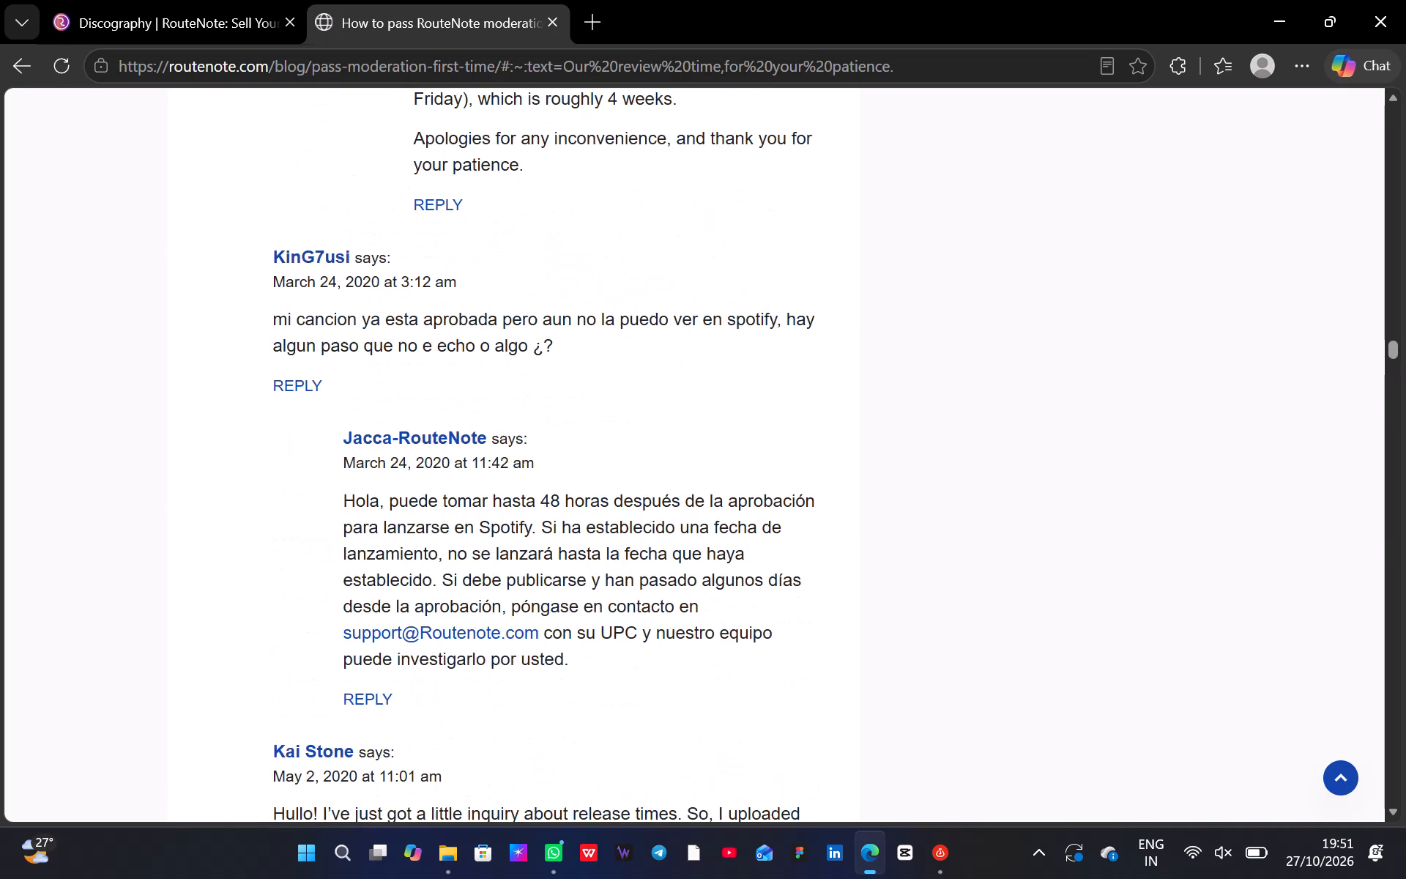
{"action": "scroll", "coordinate": [373, 341], "scroll_direction": "up", "scroll_amount": 4}
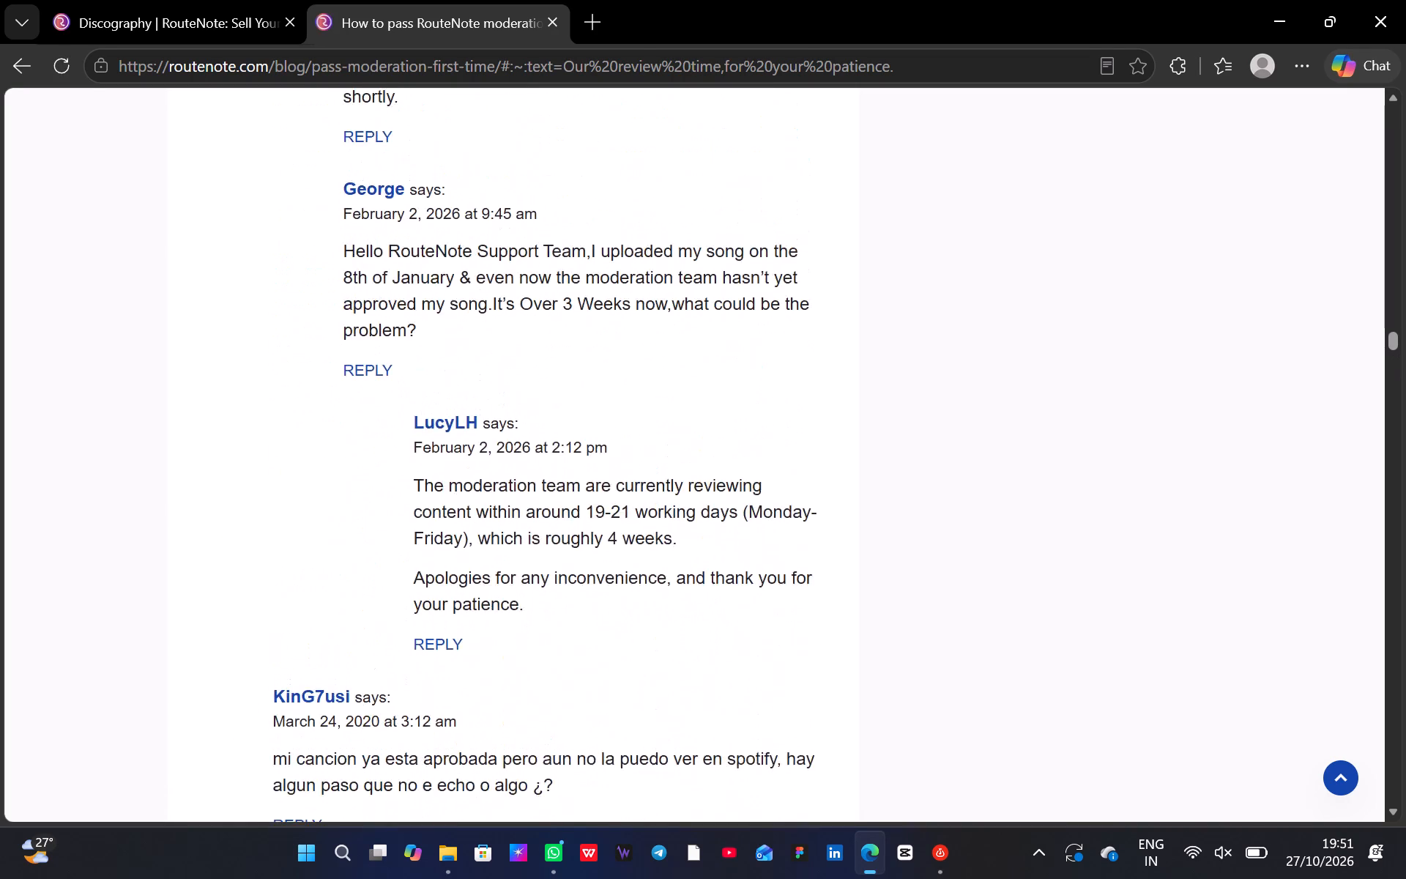
{"action": "scroll", "coordinate": [353, 361], "scroll_direction": "up", "scroll_amount": 7}
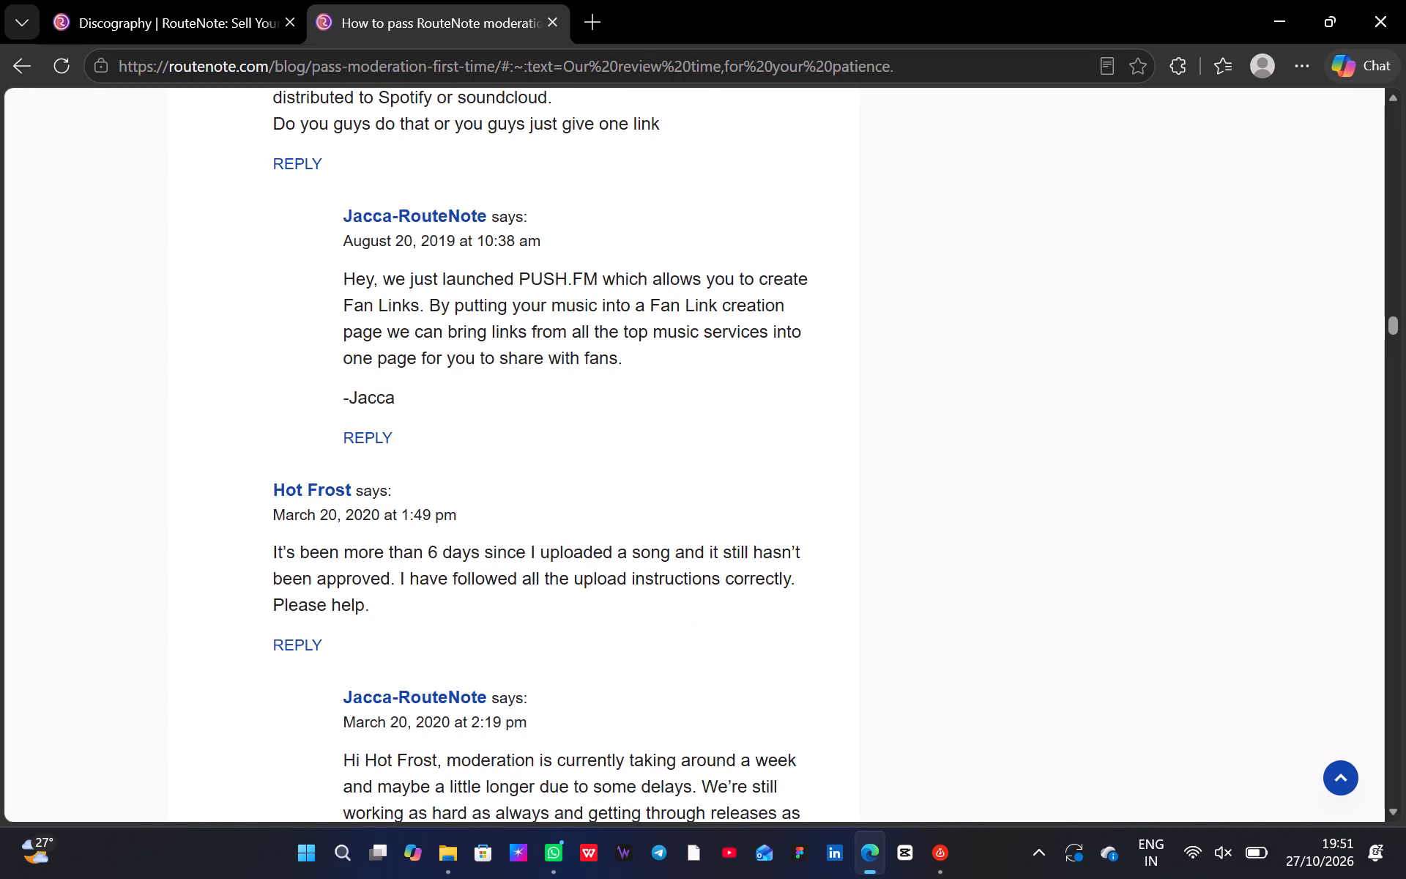
{"action": "scroll", "coordinate": [500, 576], "scroll_direction": "down", "scroll_amount": 1}
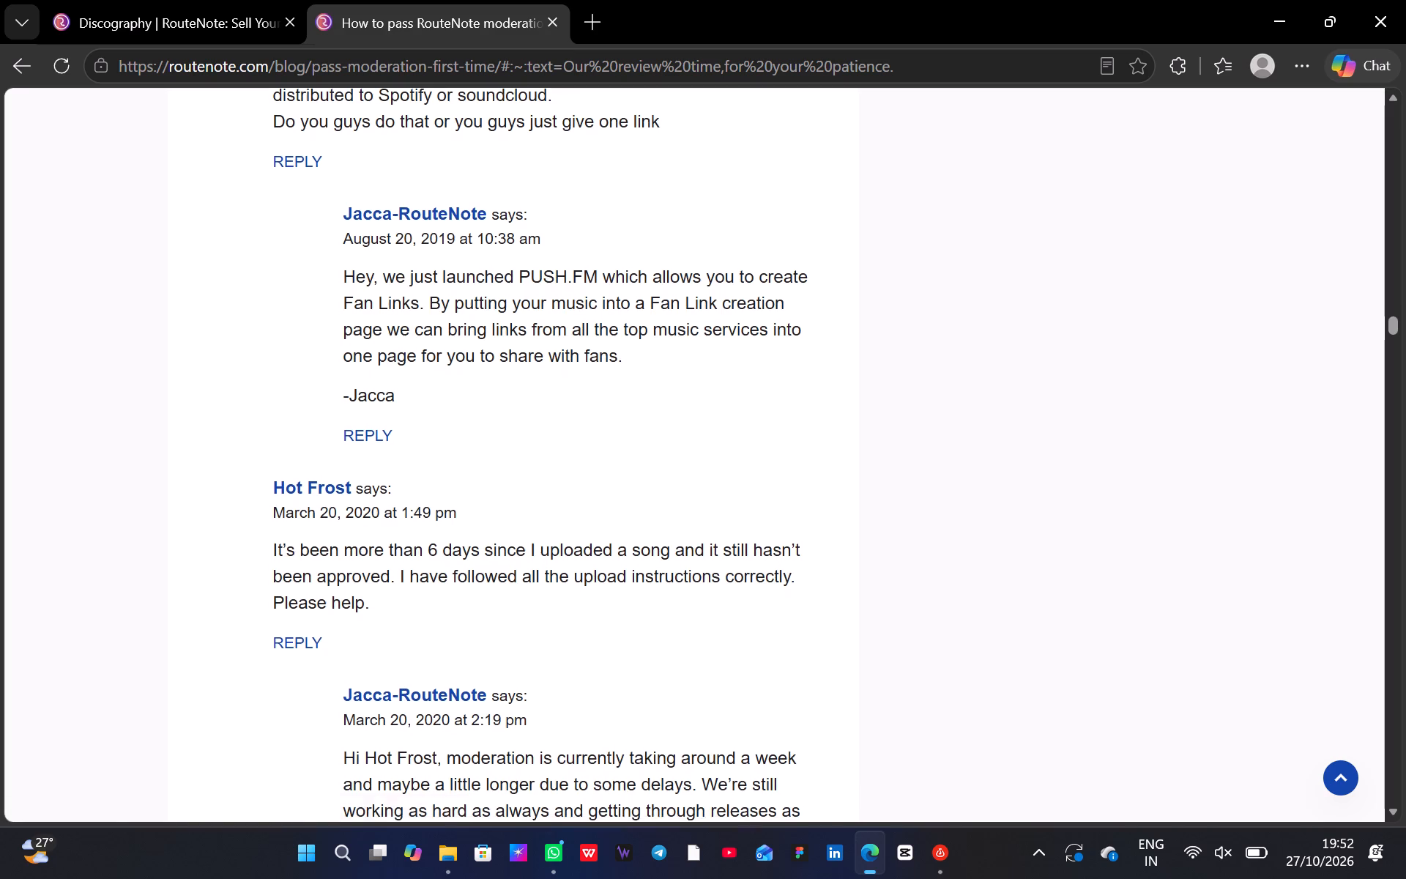
{"action": "scroll", "coordinate": [500, 575], "scroll_direction": "down", "scroll_amount": 2}
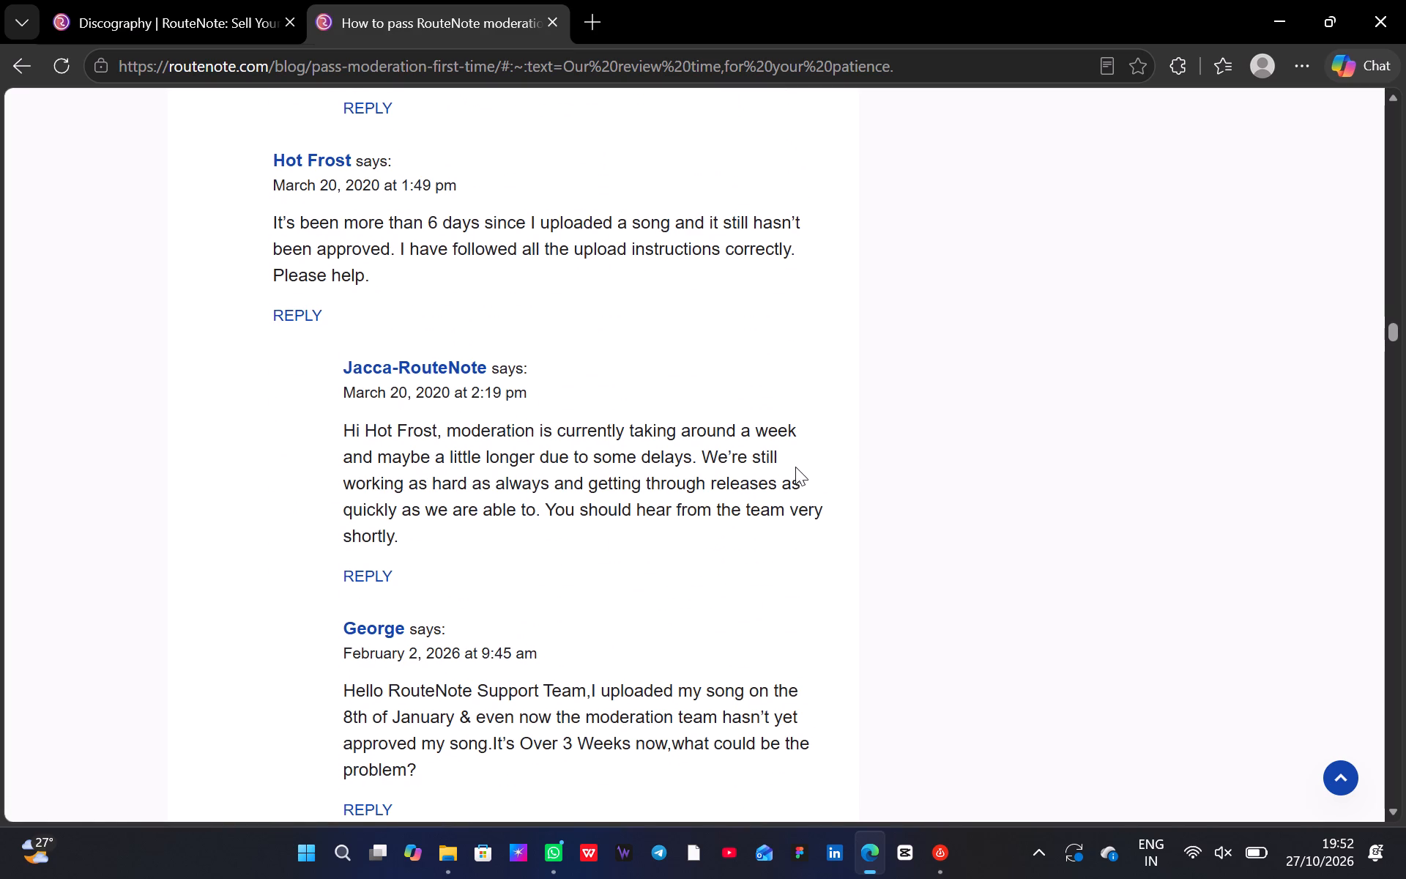
{"action": "scroll", "coordinate": [792, 464], "scroll_direction": "up", "scroll_amount": 1}
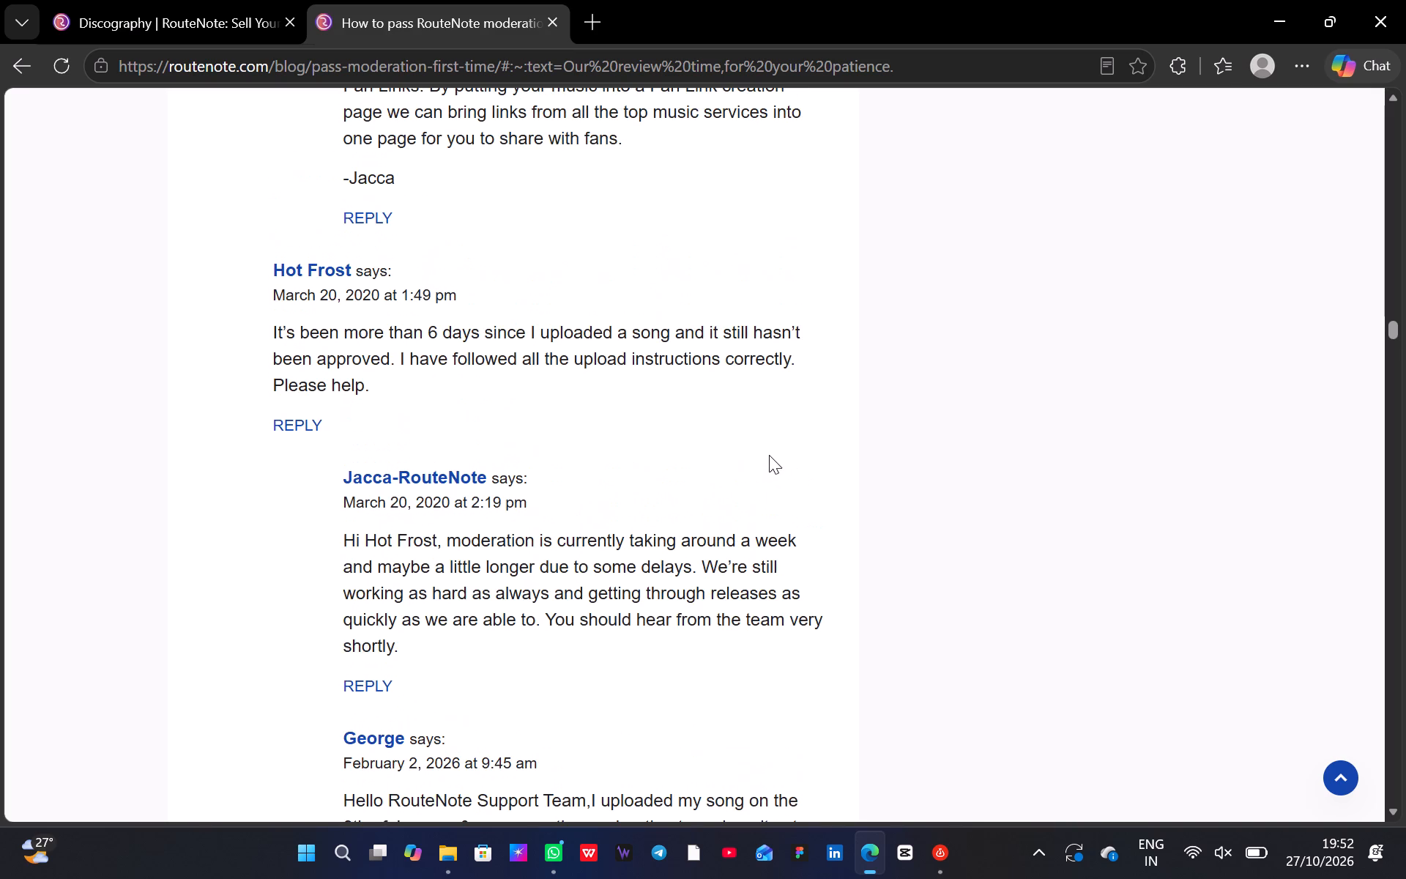
{"action": "scroll", "coordinate": [762, 450], "scroll_direction": "up", "scroll_amount": 6}
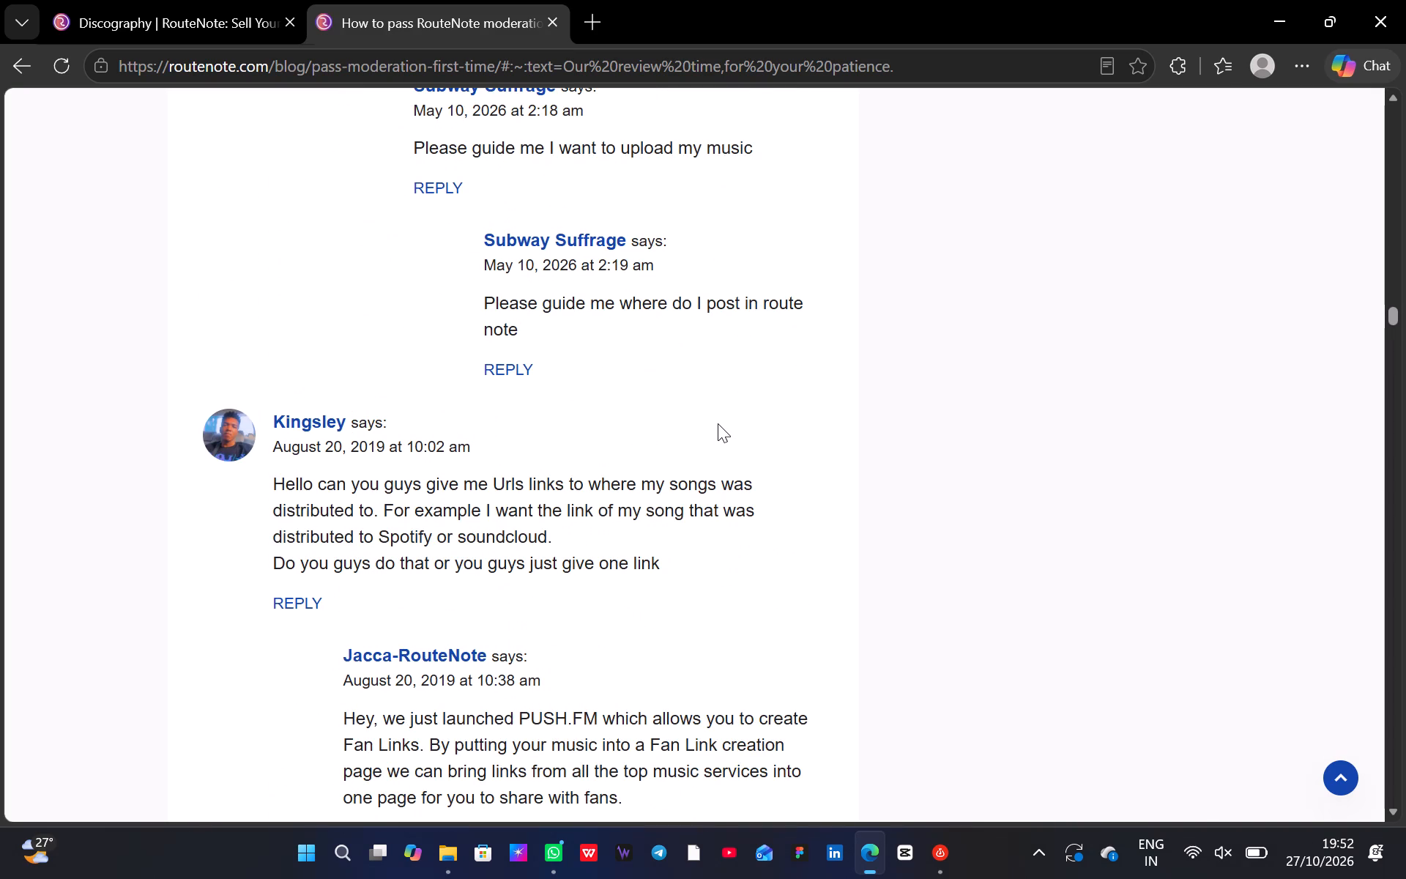
{"action": "scroll", "coordinate": [718, 423], "scroll_direction": "down", "scroll_amount": 1}
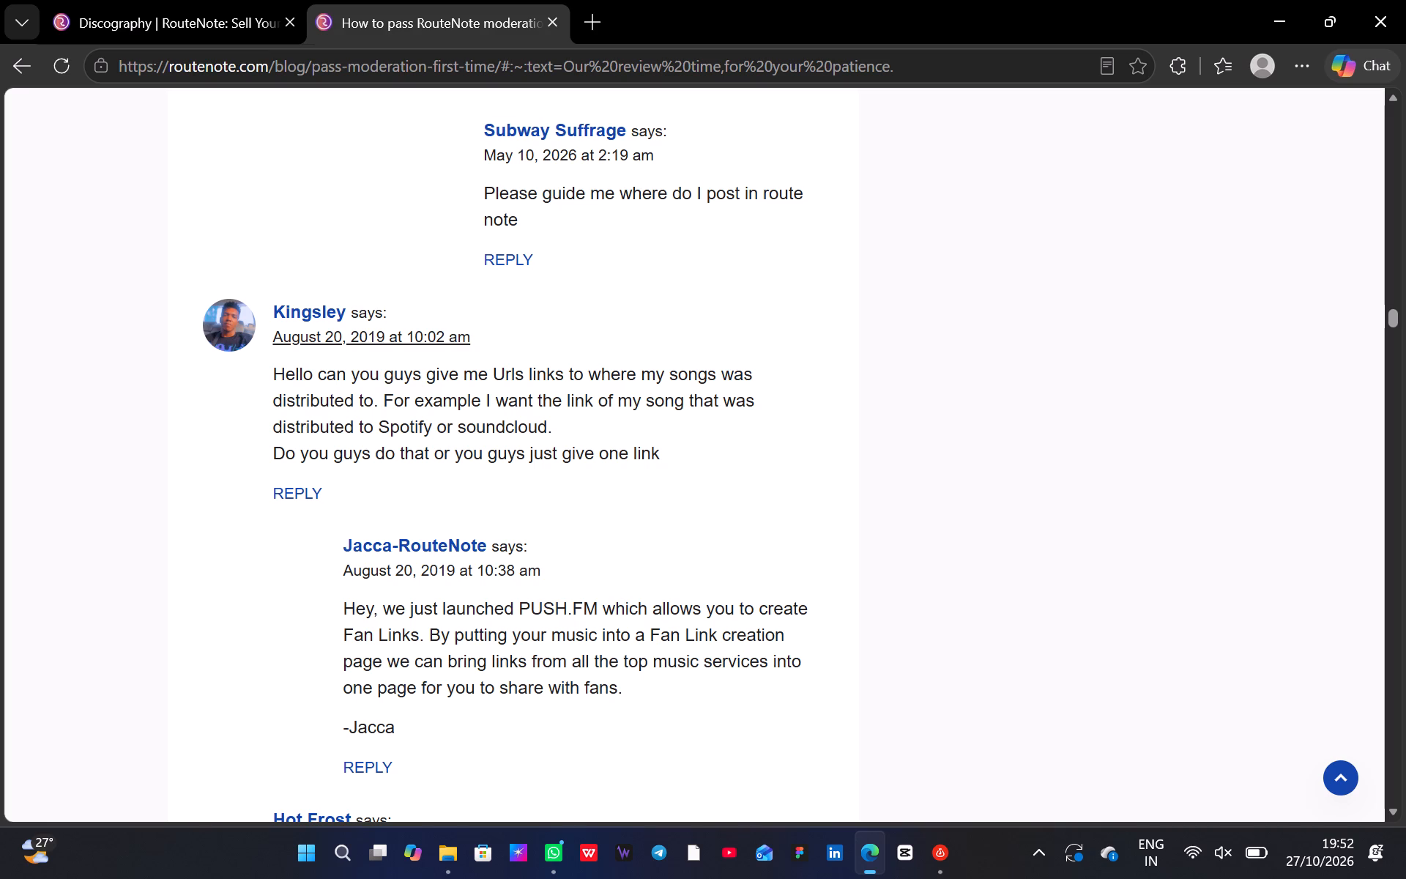
{"action": "scroll", "coordinate": [532, 665], "scroll_direction": "up", "scroll_amount": 6}
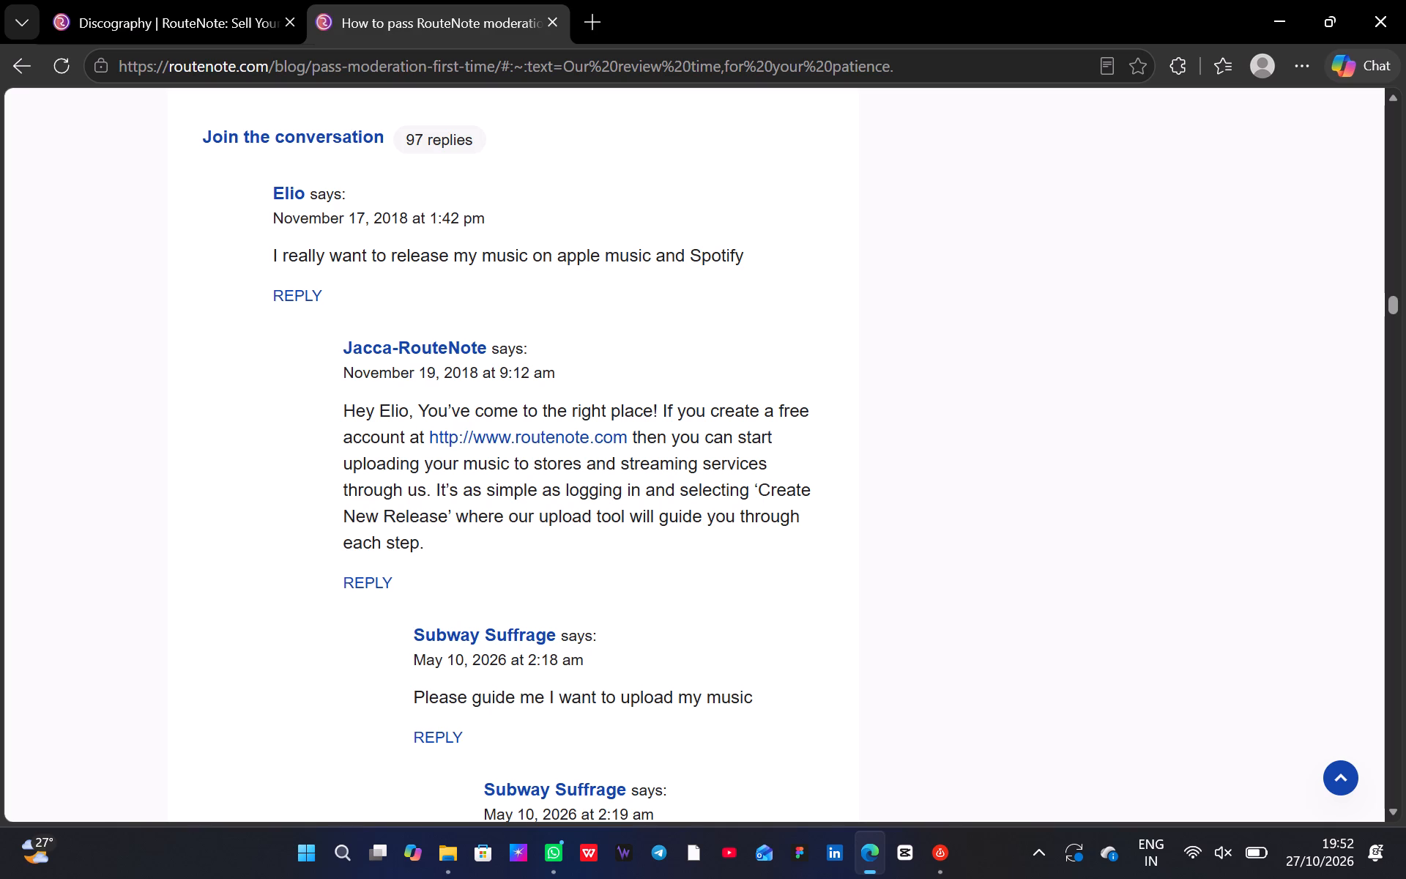
{"action": "scroll", "coordinate": [544, 538], "scroll_direction": "down", "scroll_amount": 1}
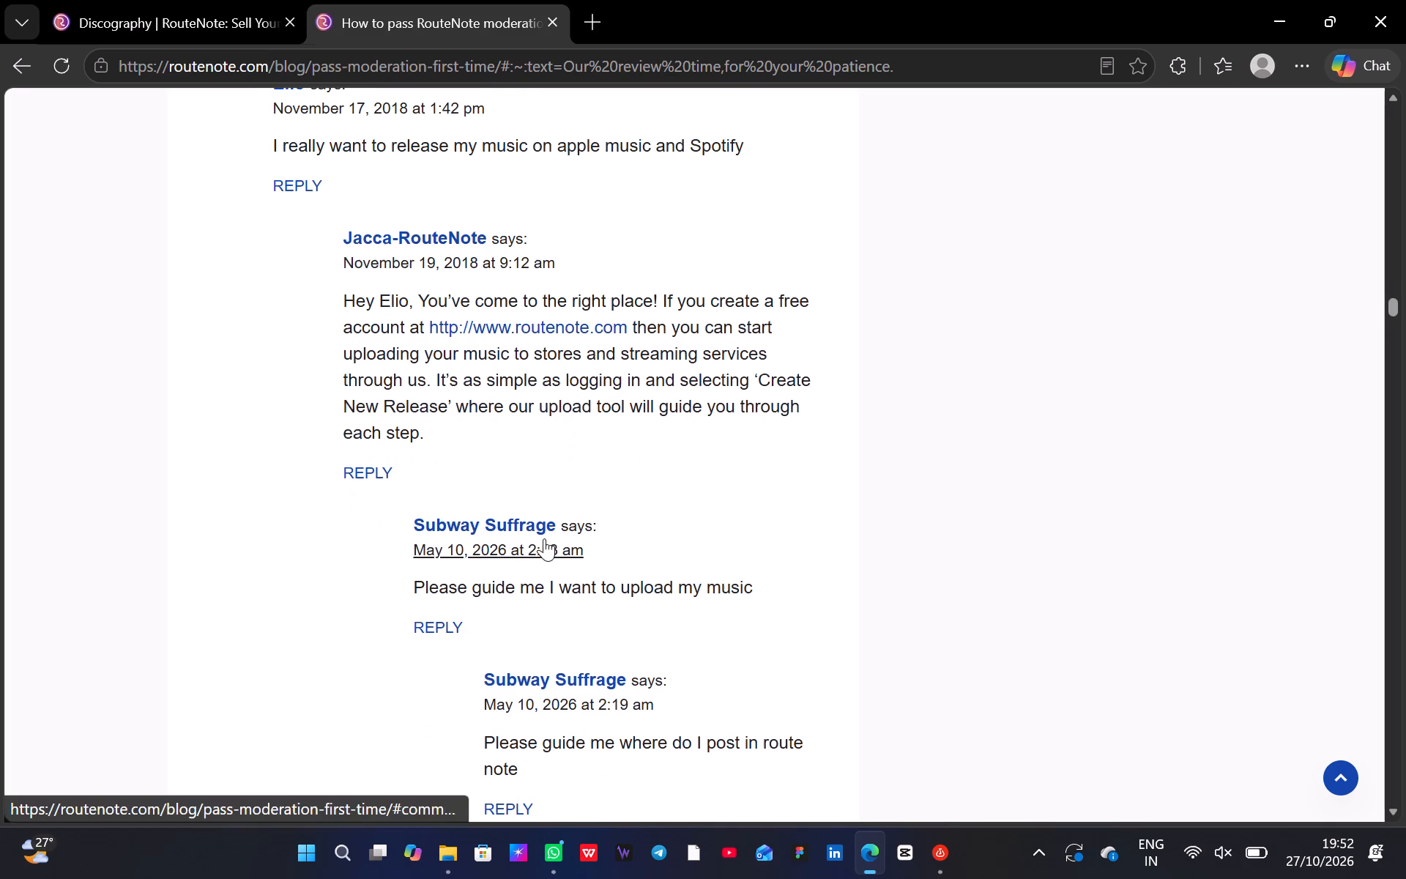
{"action": "scroll", "coordinate": [544, 538], "scroll_direction": "down", "scroll_amount": 2}
{"action": "scroll", "coordinate": [552, 541], "scroll_direction": "up", "scroll_amount": 7}
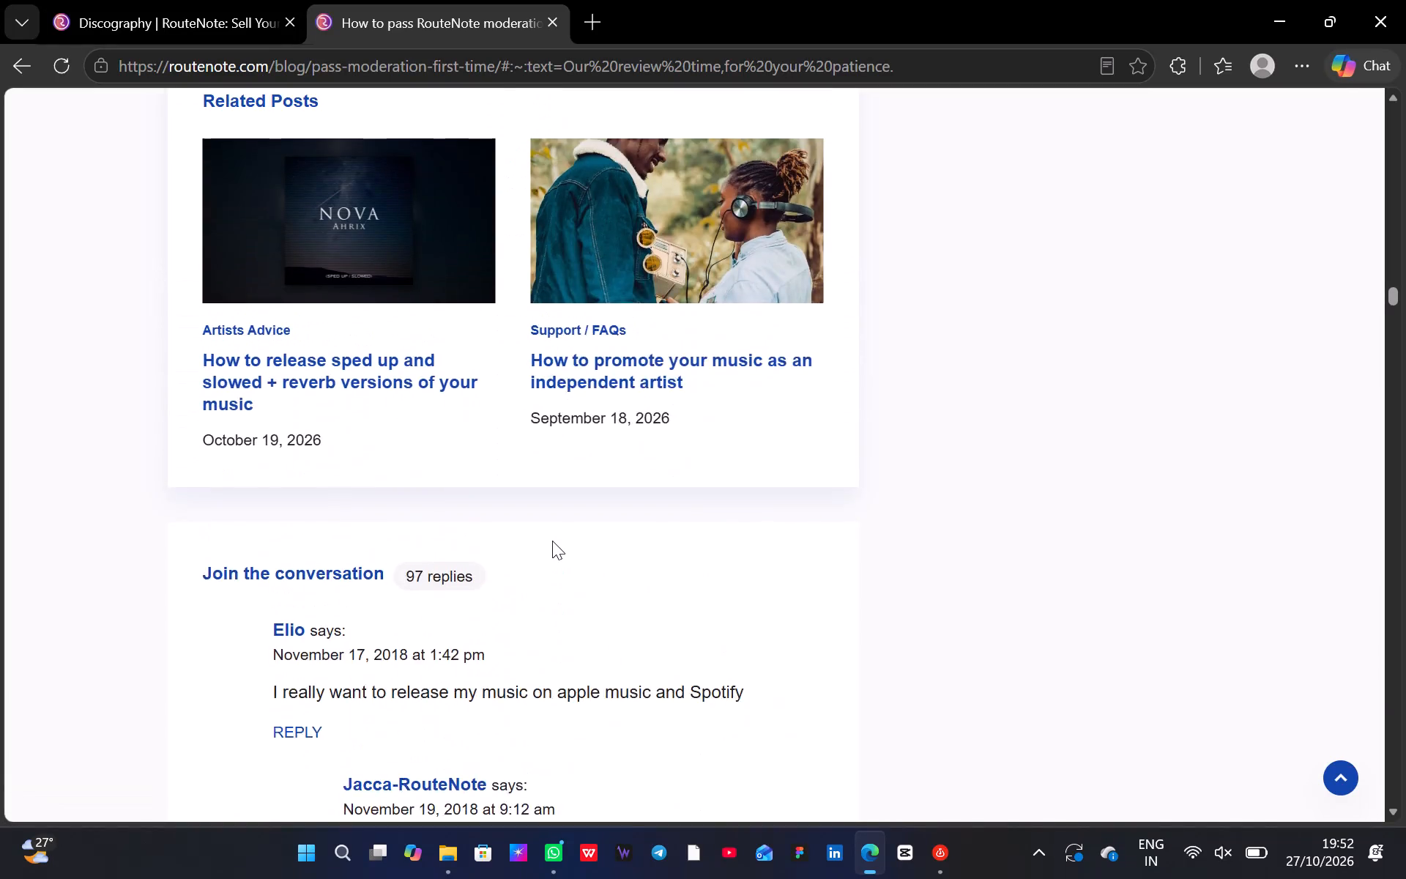
Skim the moderation guide's sections on further support, track metadata, release titles, artist credits, metadata formatting and artwork.
{"action": "scroll", "coordinate": [552, 541], "scroll_direction": "up", "scroll_amount": 10}
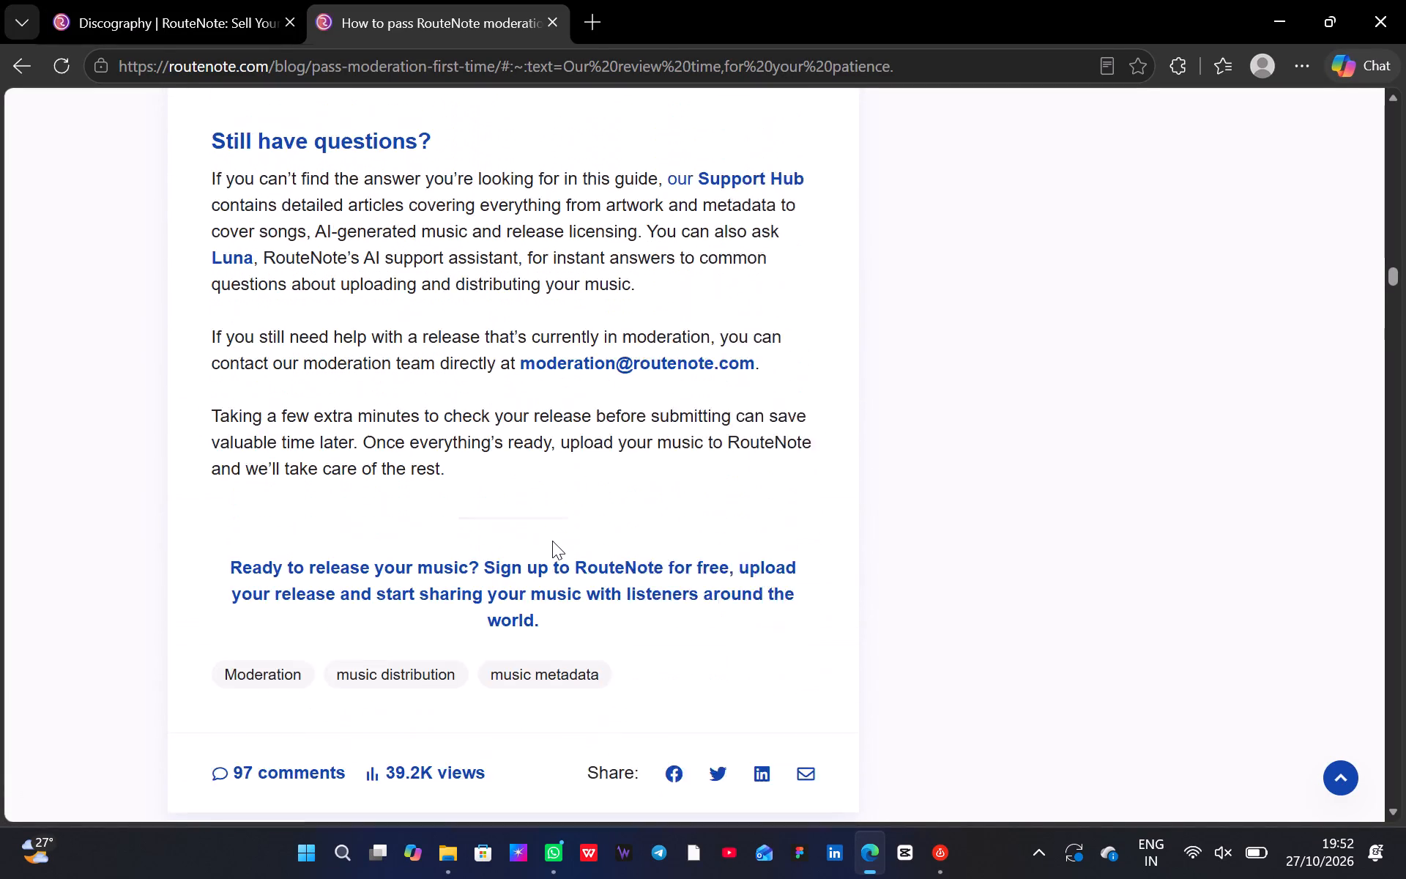
{"action": "scroll", "coordinate": [552, 541], "scroll_direction": "up", "scroll_amount": 12}
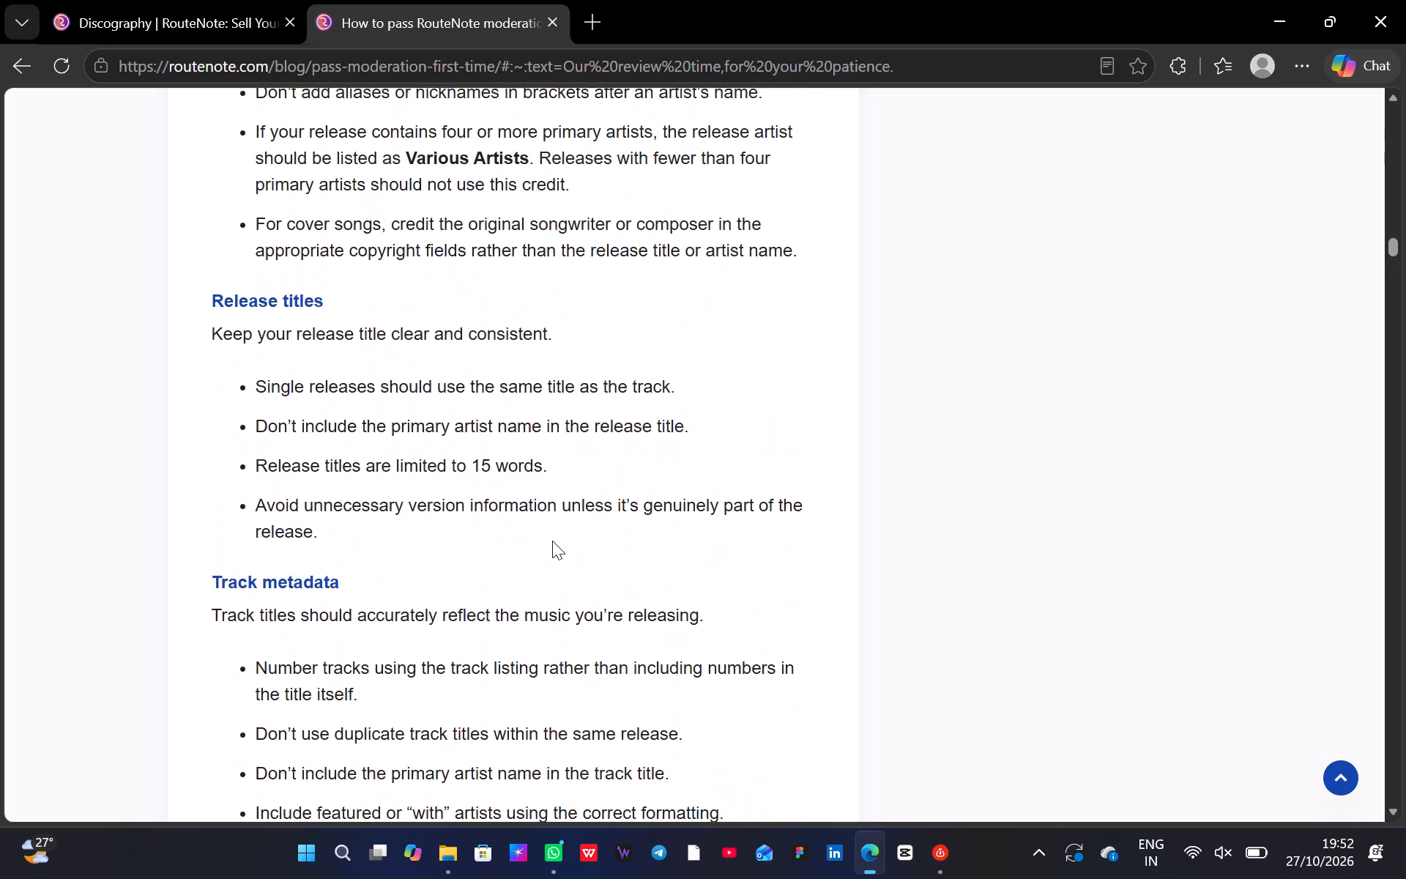
{"action": "scroll", "coordinate": [552, 541], "scroll_direction": "up", "scroll_amount": 18}
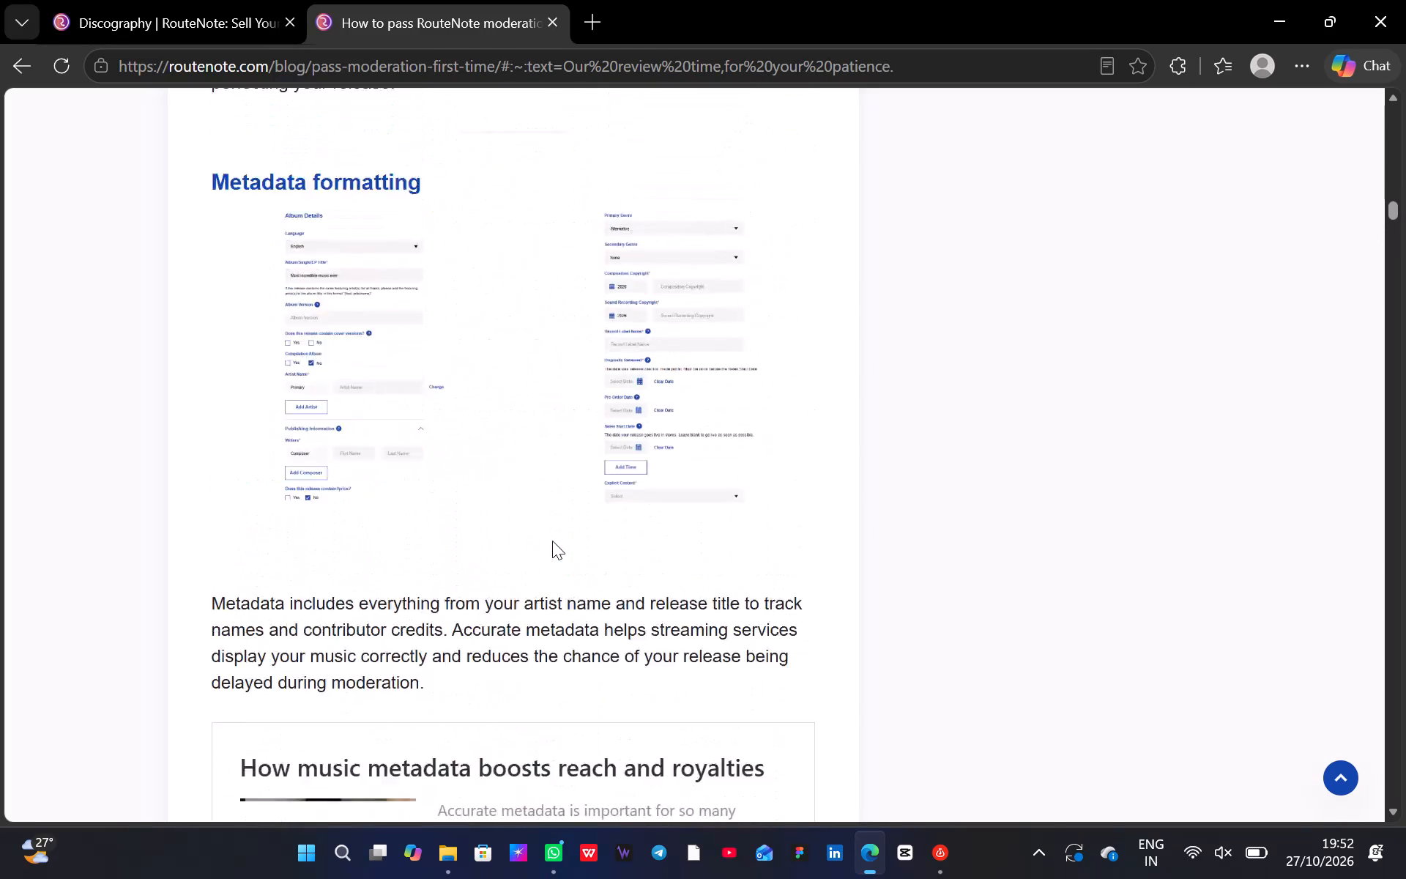
{"action": "scroll", "coordinate": [552, 541], "scroll_direction": "up", "scroll_amount": 2}
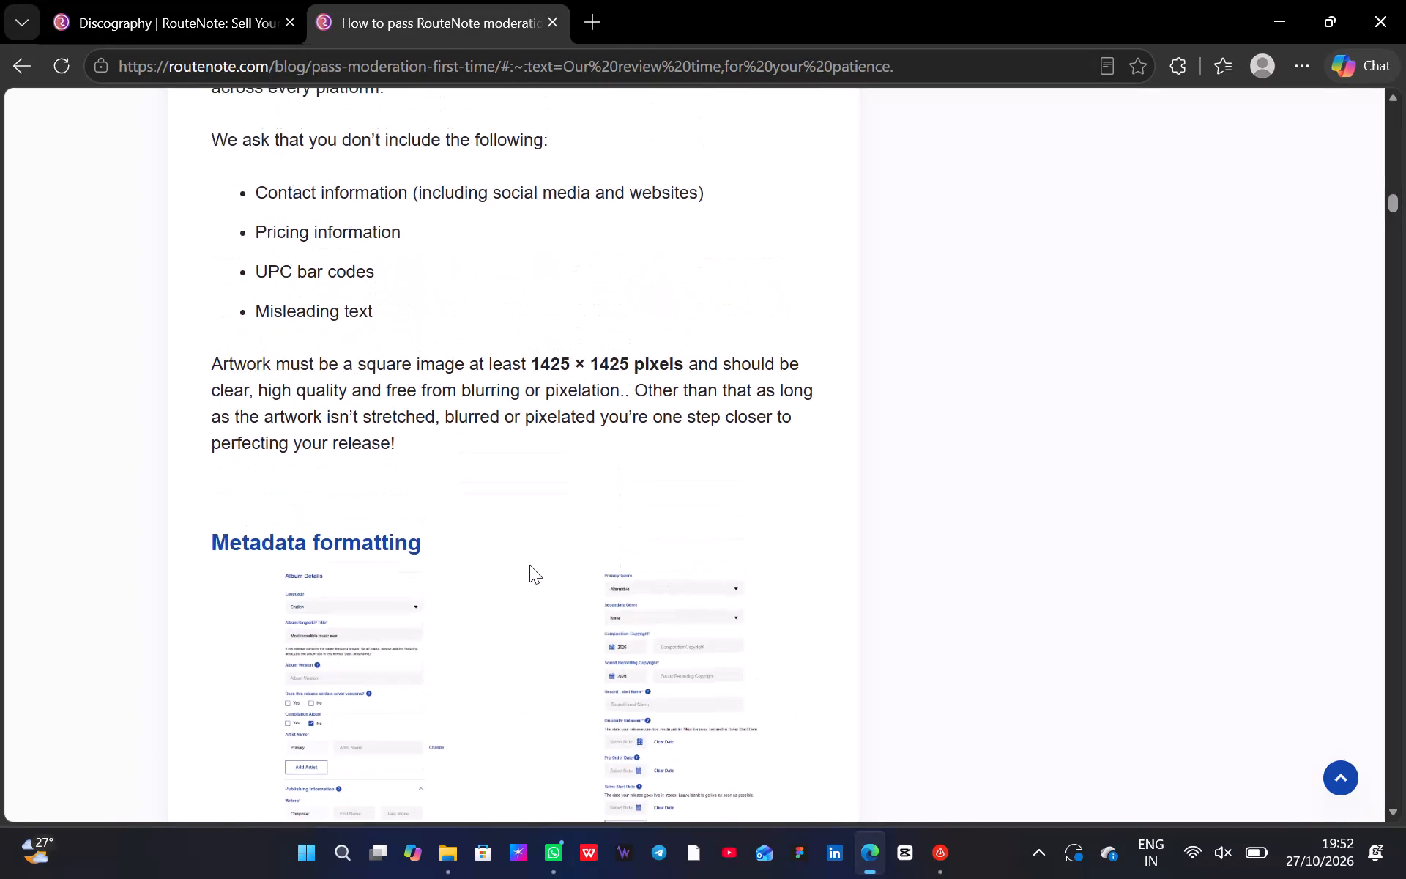
{"action": "scroll", "coordinate": [529, 565], "scroll_direction": "up", "scroll_amount": 6}
{"action": "scroll", "coordinate": [529, 565], "scroll_direction": "down", "scroll_amount": 20}
{"action": "scroll", "coordinate": [529, 565], "scroll_direction": "down", "scroll_amount": 1}
{"action": "scroll", "coordinate": [530, 565], "scroll_direction": "up", "scroll_amount": 1}
{"action": "scroll", "coordinate": [530, 565], "scroll_direction": "down", "scroll_amount": 7}
{"action": "scroll", "coordinate": [530, 565], "scroll_direction": "up", "scroll_amount": 1}
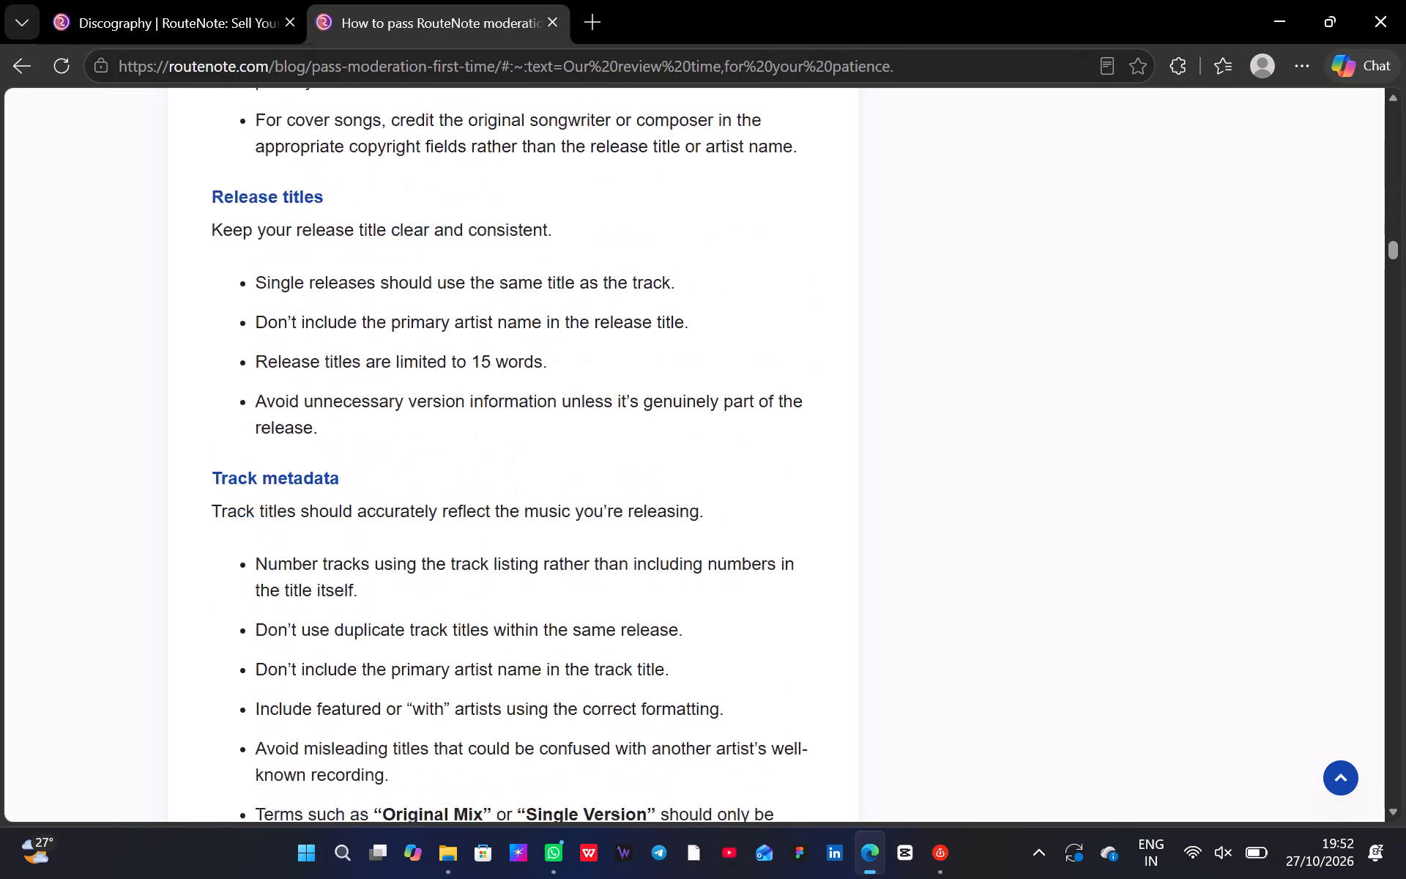
{"action": "scroll", "coordinate": [530, 565], "scroll_direction": "down", "scroll_amount": 7}
{"action": "scroll", "coordinate": [530, 565], "scroll_direction": "up", "scroll_amount": 1}
{"action": "scroll", "coordinate": [529, 564], "scroll_direction": "down", "scroll_amount": 6}
{"action": "scroll", "coordinate": [529, 564], "scroll_direction": "up", "scroll_amount": 19}
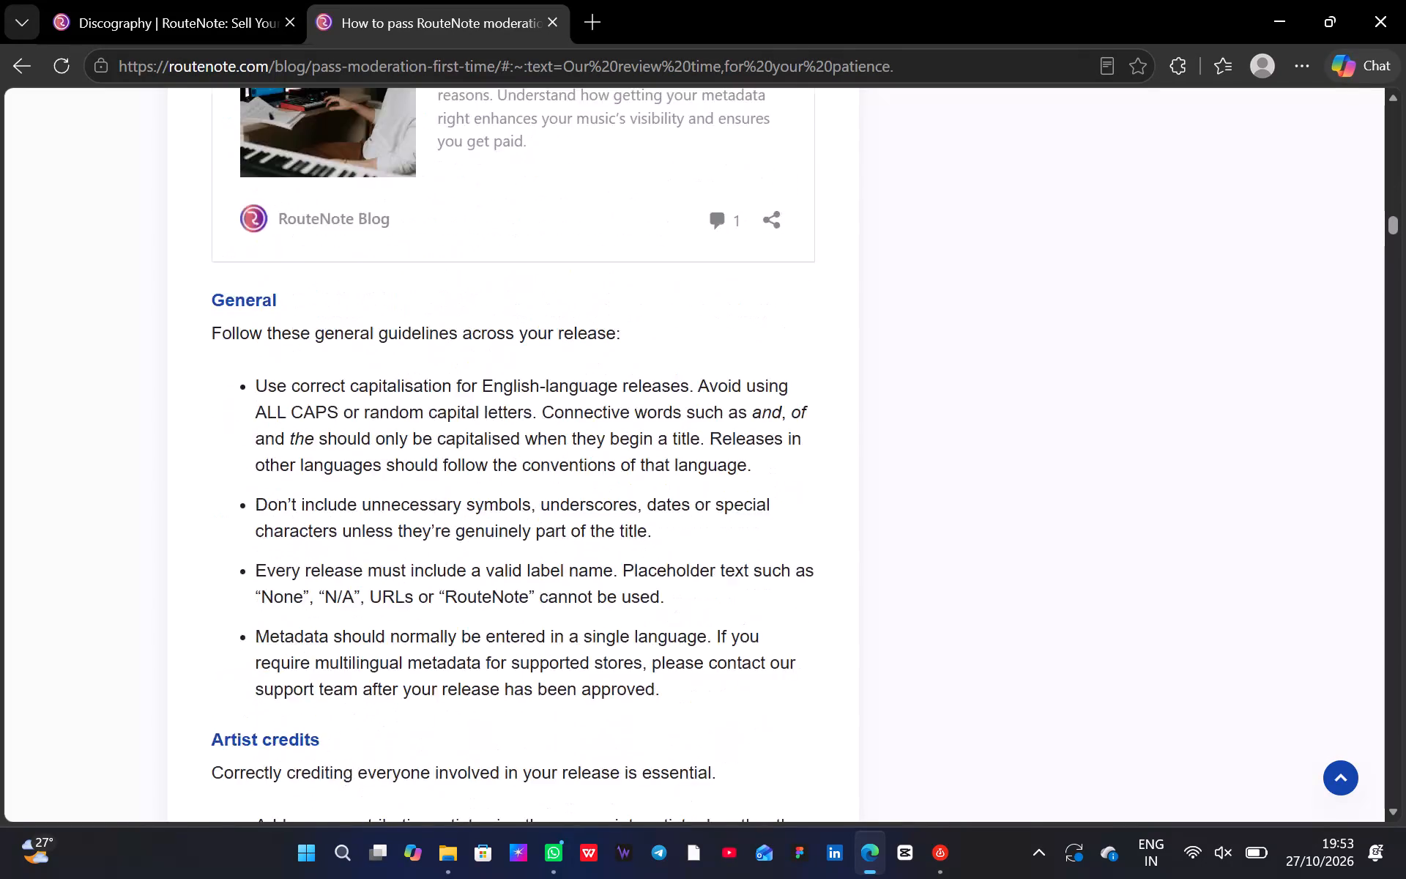
Read the moderation guide's introduction, why moderation matters, and the audio sections on high-quality files and distribution rights.
{"action": "scroll", "coordinate": [528, 564], "scroll_direction": "up", "scroll_amount": 20}
{"action": "scroll", "coordinate": [528, 564], "scroll_direction": "up", "scroll_amount": 20}
{"action": "scroll", "coordinate": [528, 564], "scroll_direction": "up", "scroll_amount": 6}
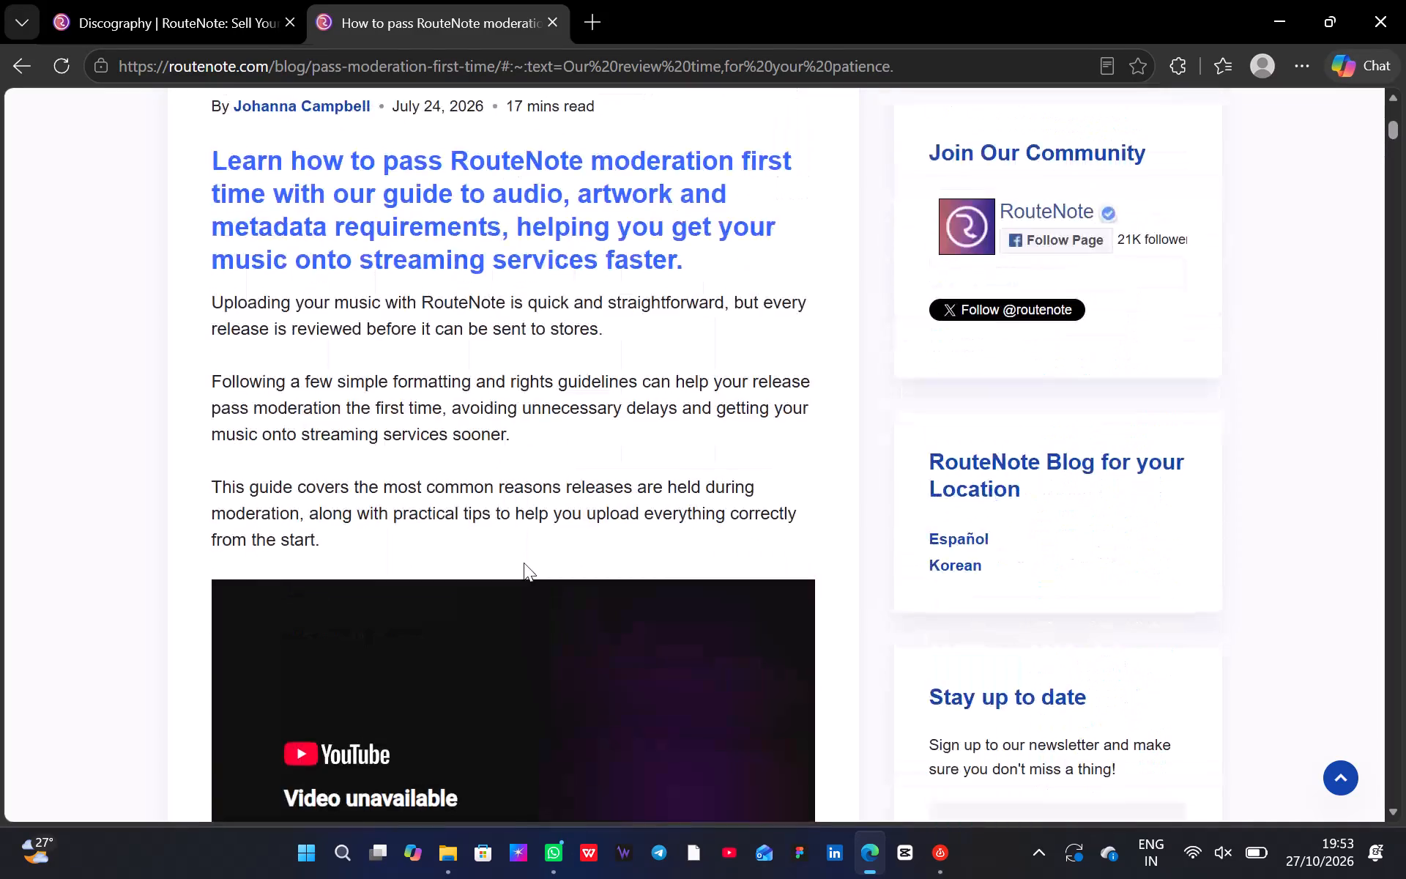
{"action": "scroll", "coordinate": [524, 563], "scroll_direction": "down", "scroll_amount": 4}
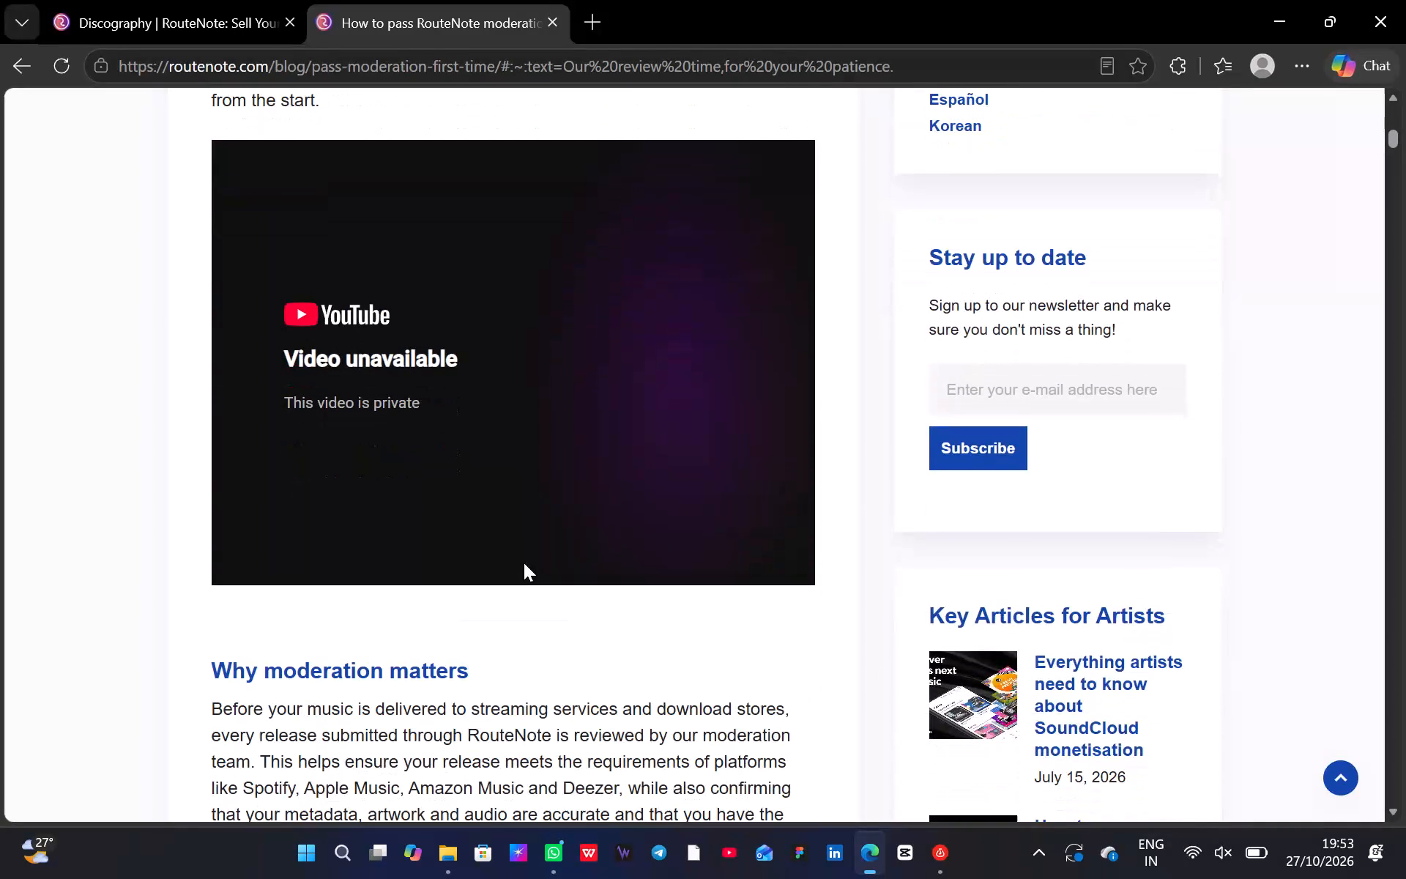
{"action": "scroll", "coordinate": [524, 563], "scroll_direction": "up", "scroll_amount": 3}
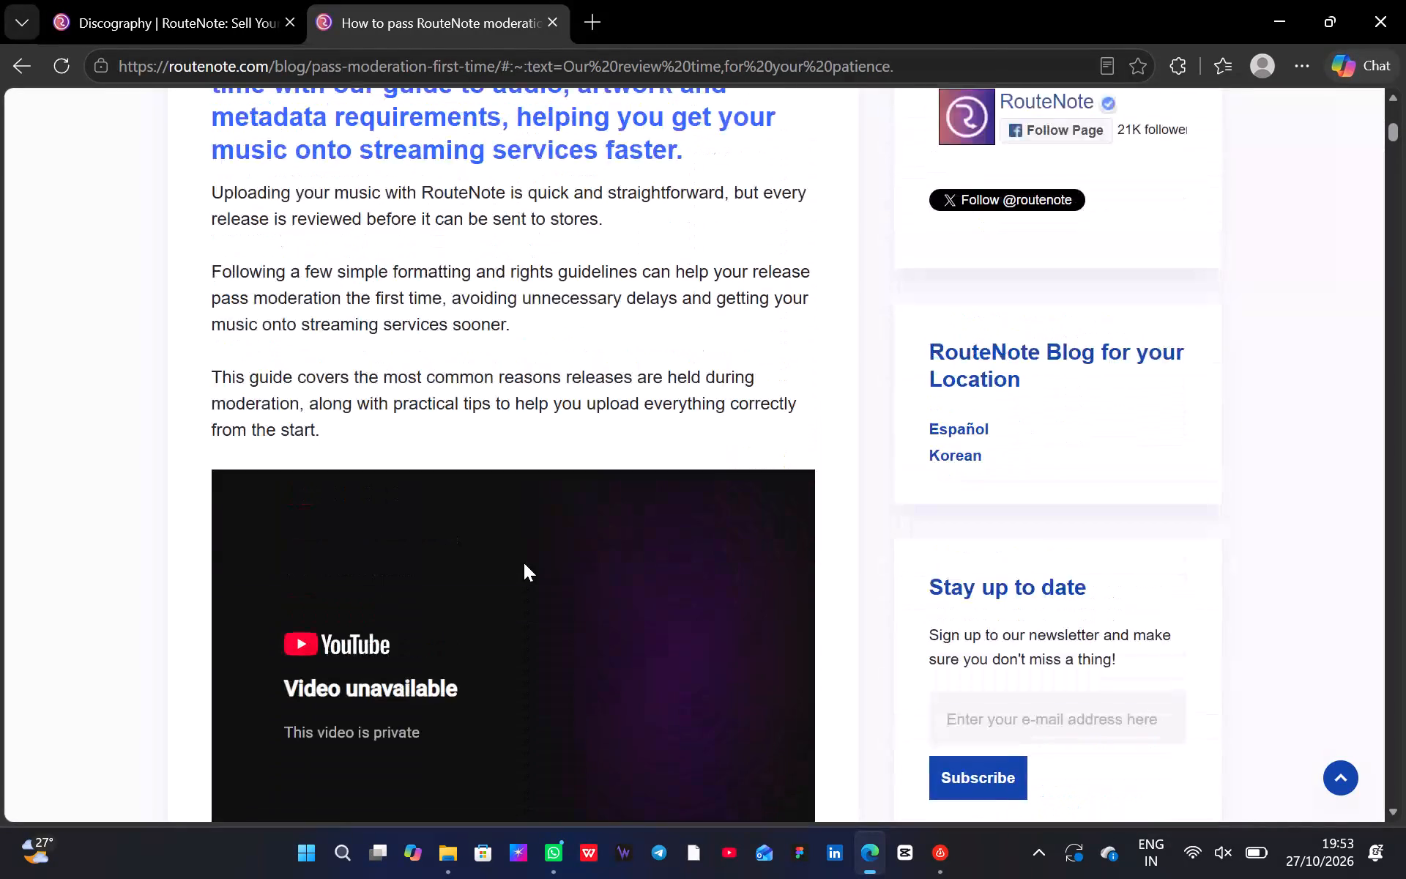
{"action": "scroll", "coordinate": [524, 563], "scroll_direction": "down", "scroll_amount": 6}
{"action": "scroll", "coordinate": [345, 418], "scroll_direction": "down", "scroll_amount": 3}
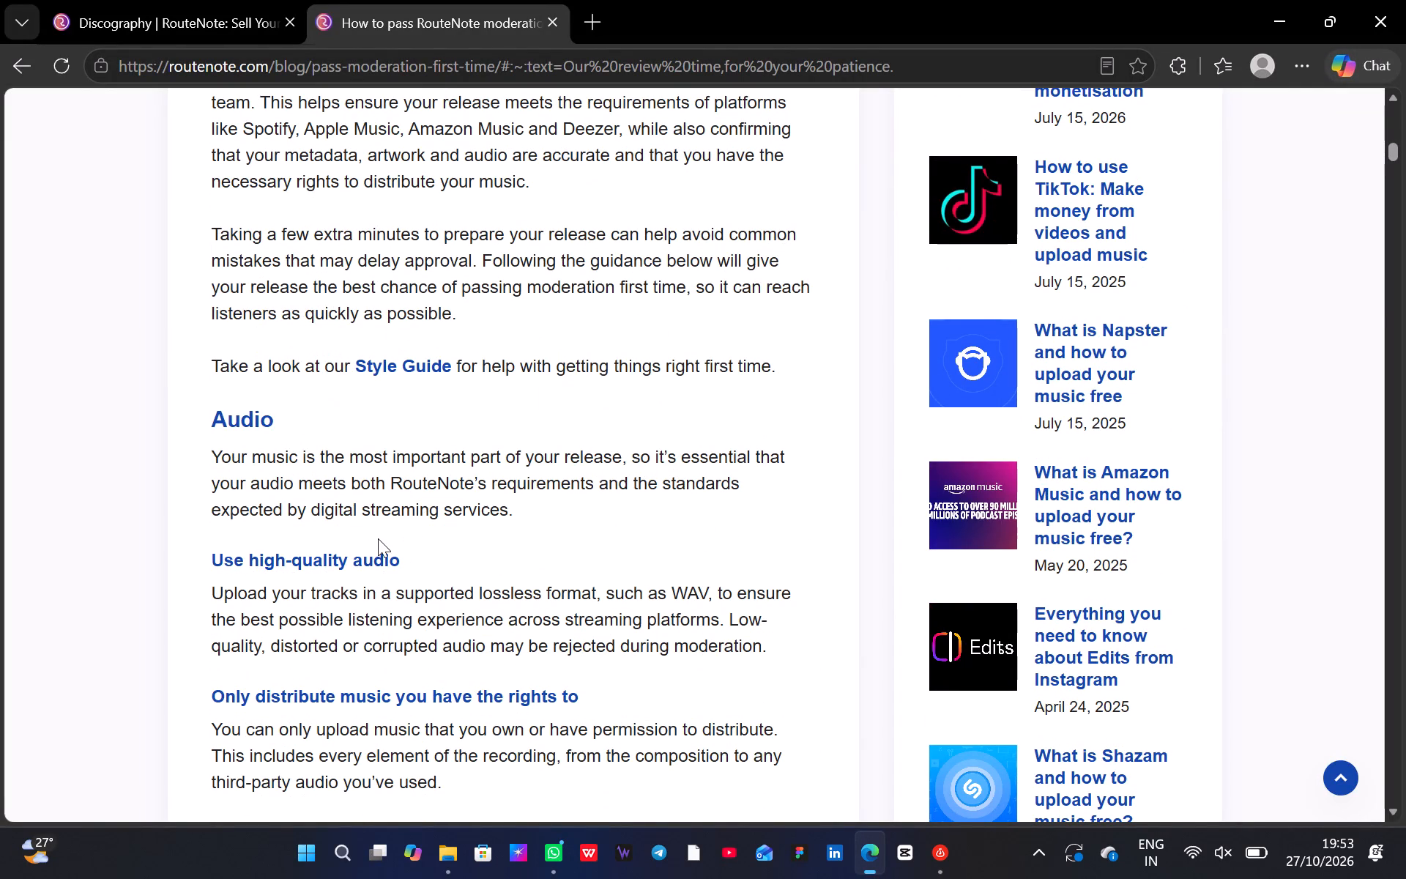
{"action": "scroll", "coordinate": [378, 538], "scroll_direction": "down", "scroll_amount": 2}
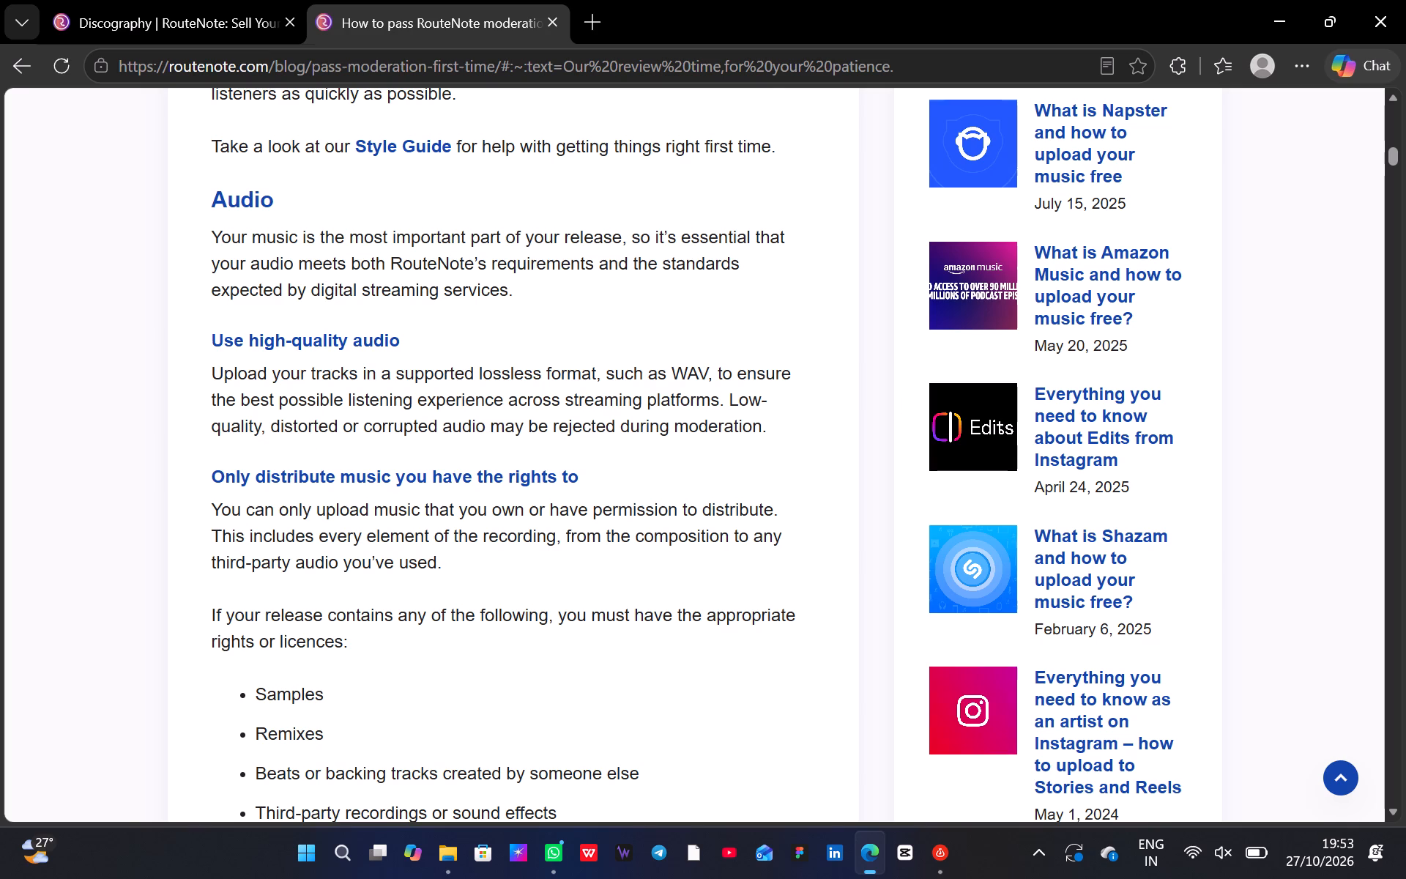
{"action": "scroll", "coordinate": [488, 433], "scroll_direction": "down", "scroll_amount": 1}
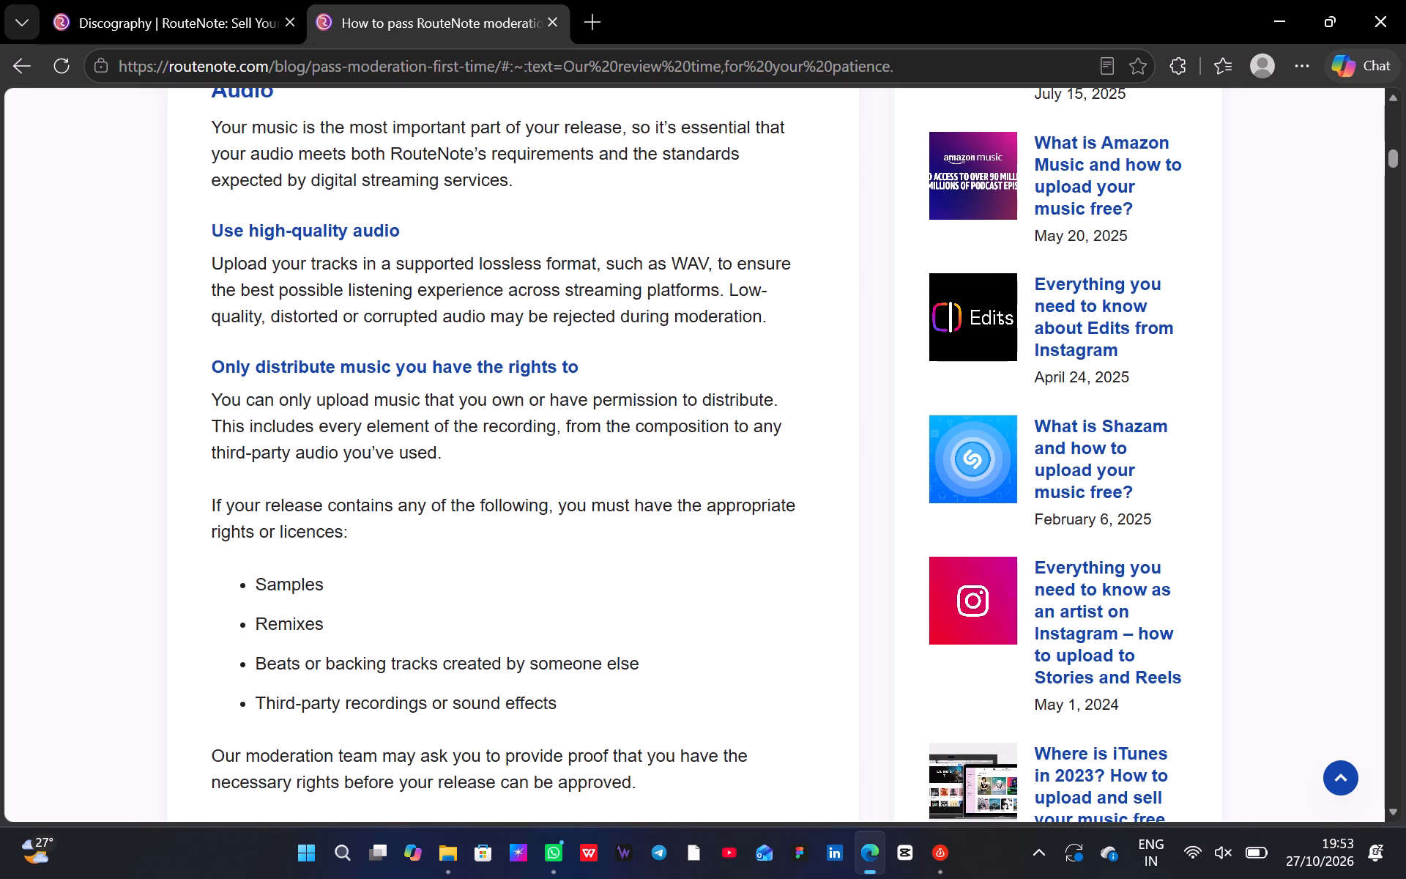
{"action": "scroll", "coordinate": [355, 453], "scroll_direction": "down", "scroll_amount": 1}
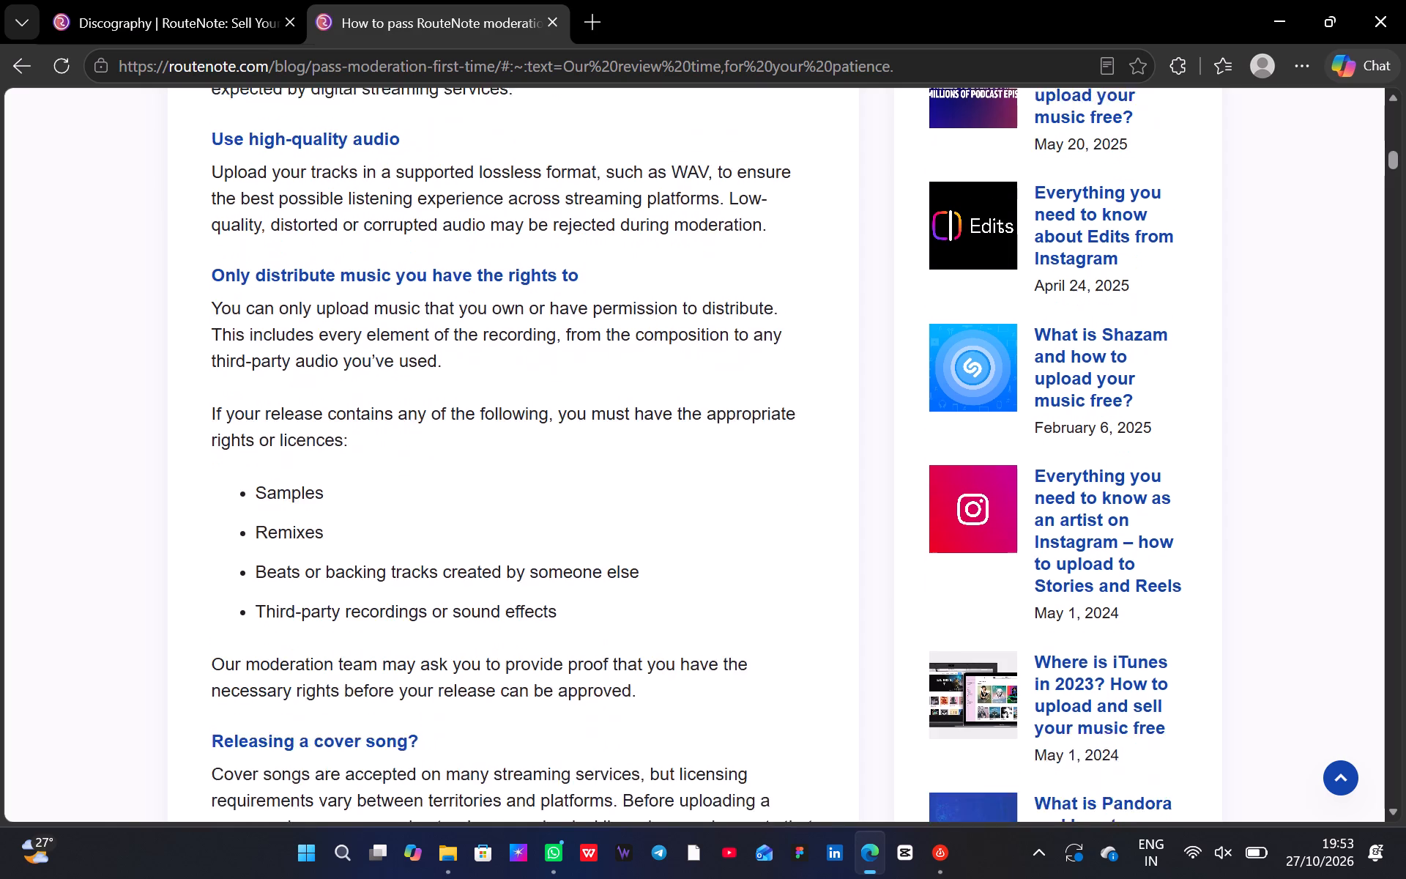
{"action": "scroll", "coordinate": [355, 453], "scroll_direction": "down", "scroll_amount": 1}
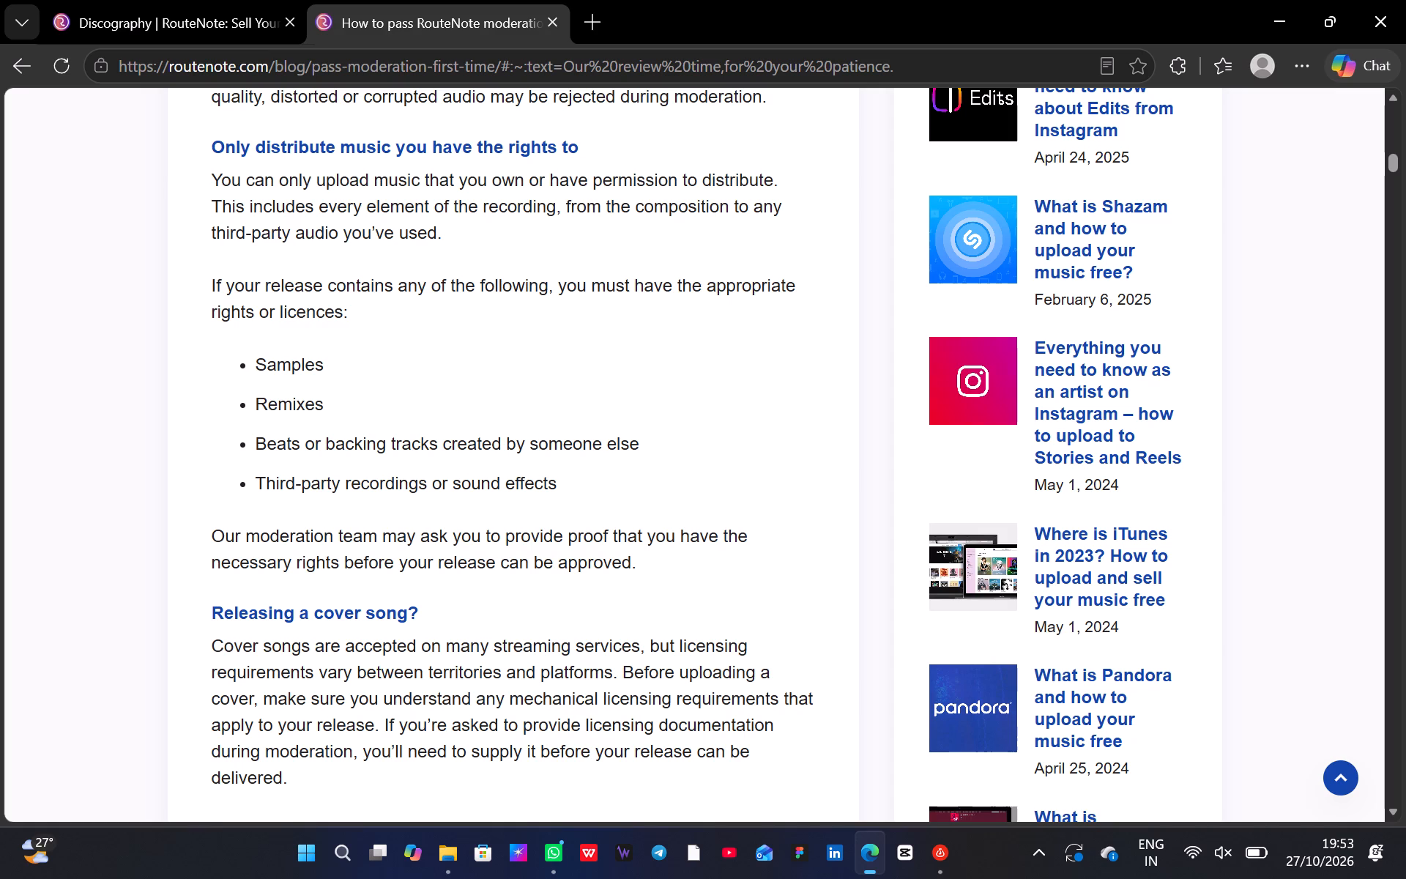
Read the guide's audio rules on releasing cover songs and on AI-generated music.
{"action": "scroll", "coordinate": [297, 368], "scroll_direction": "down", "scroll_amount": 2}
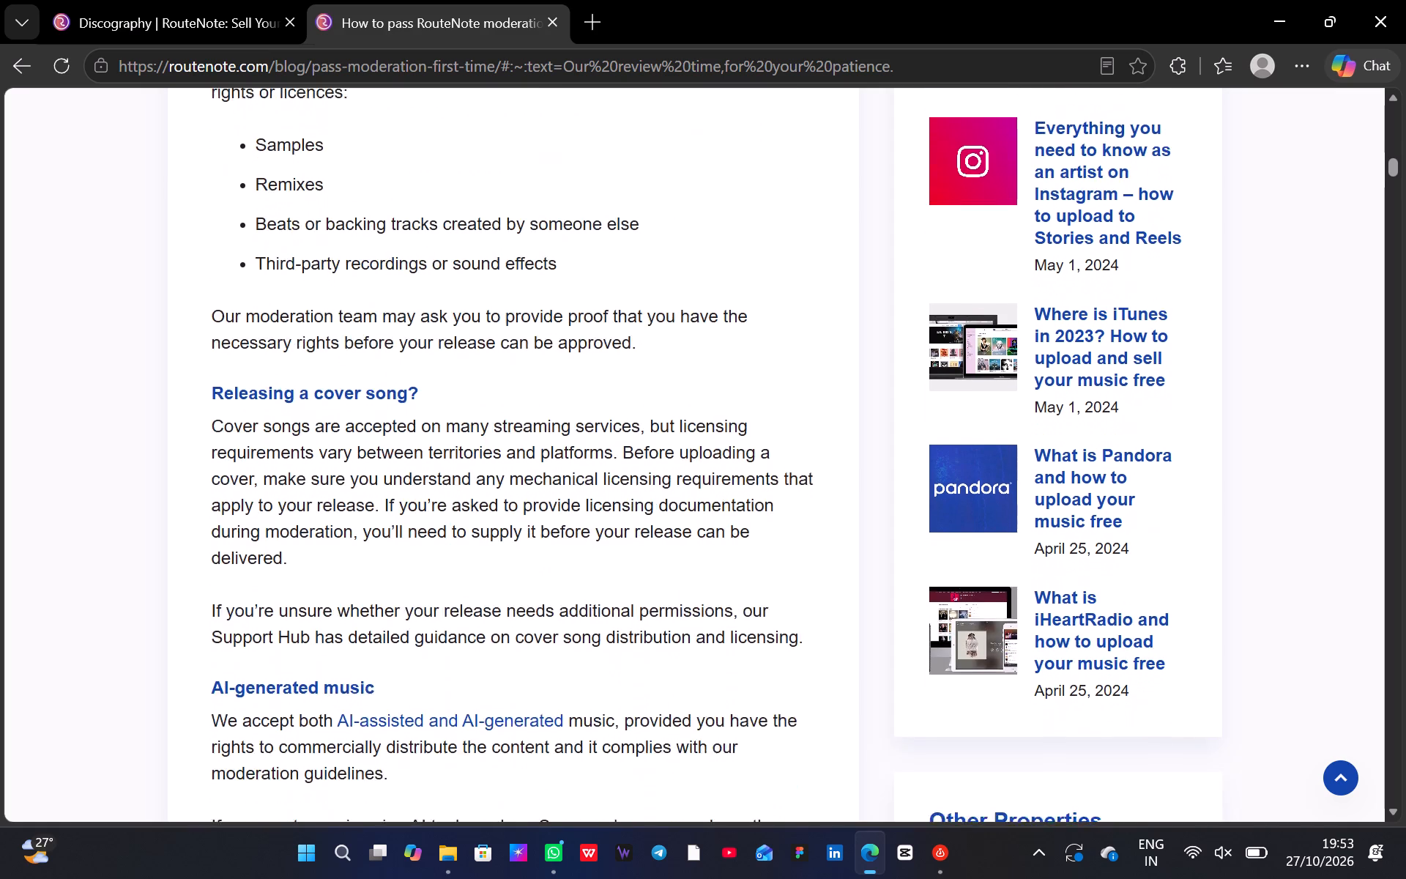
{"action": "scroll", "coordinate": [297, 368], "scroll_direction": "down", "scroll_amount": 1}
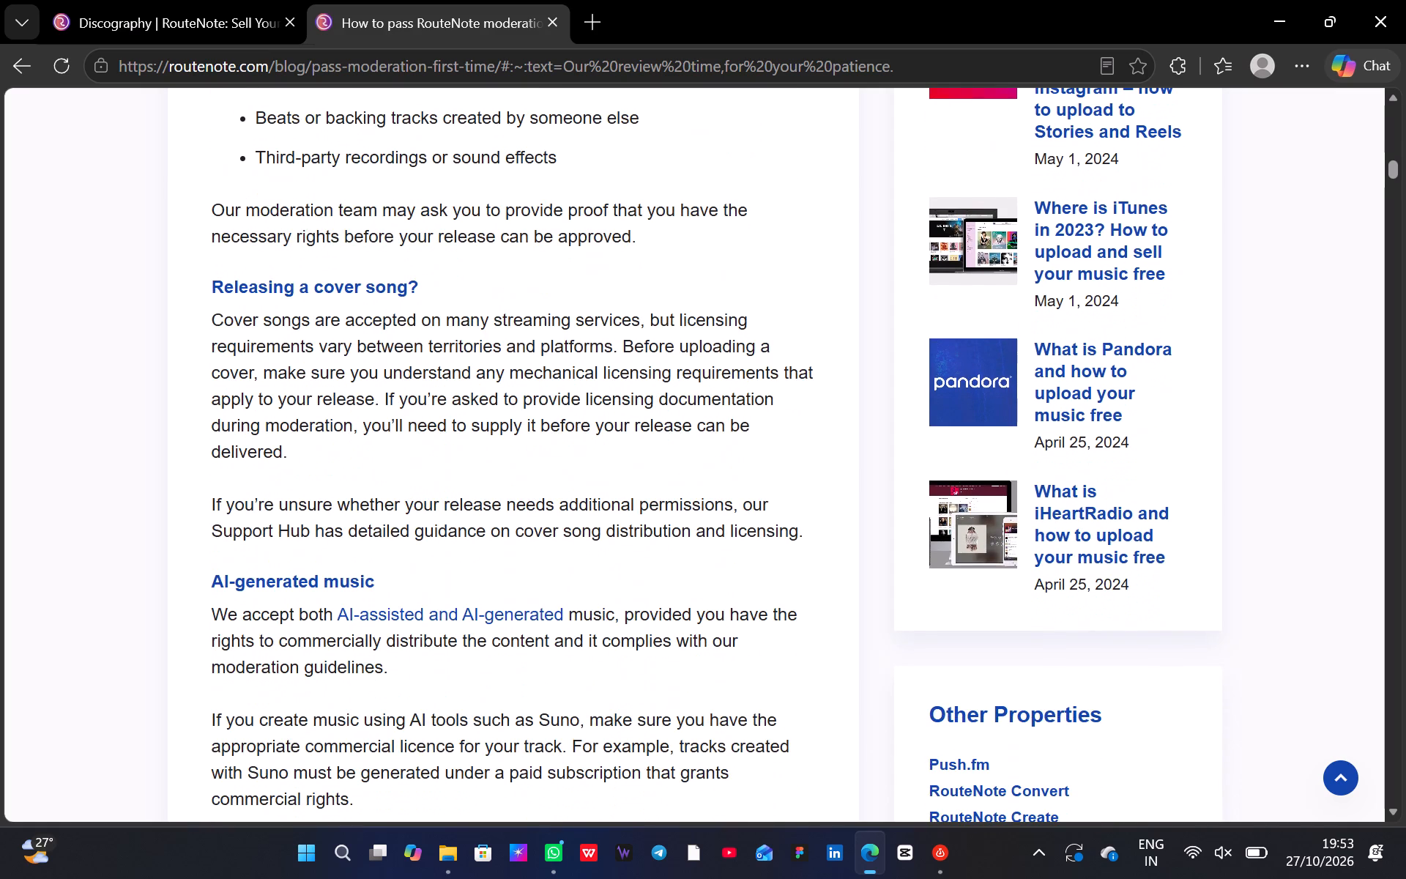
{"action": "scroll", "coordinate": [297, 368], "scroll_direction": "down", "scroll_amount": 1}
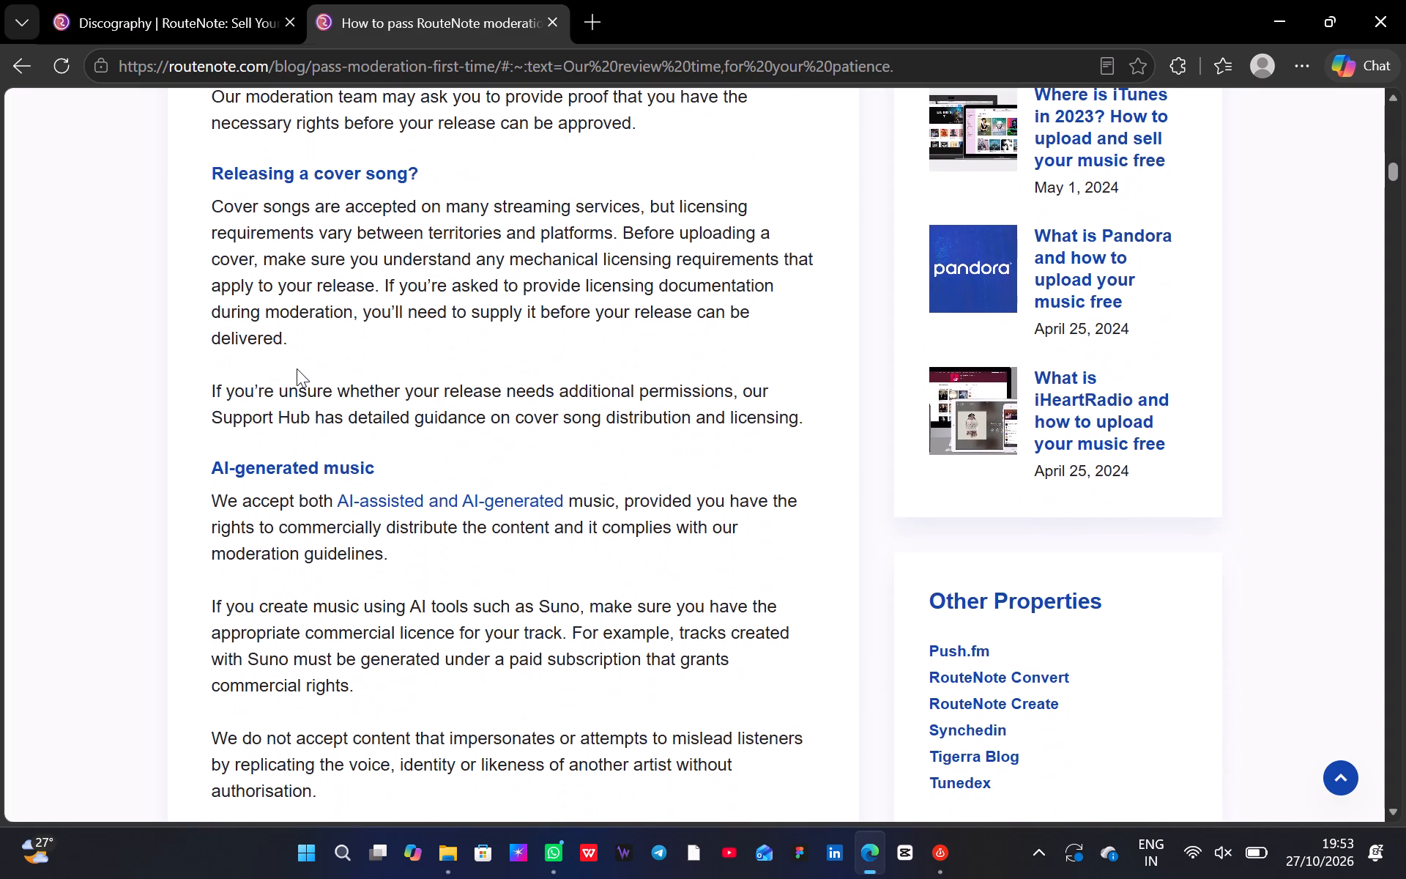
{"action": "scroll", "coordinate": [297, 368], "scroll_direction": "down", "scroll_amount": 1}
{"action": "scroll", "coordinate": [297, 368], "scroll_direction": "up", "scroll_amount": 1}
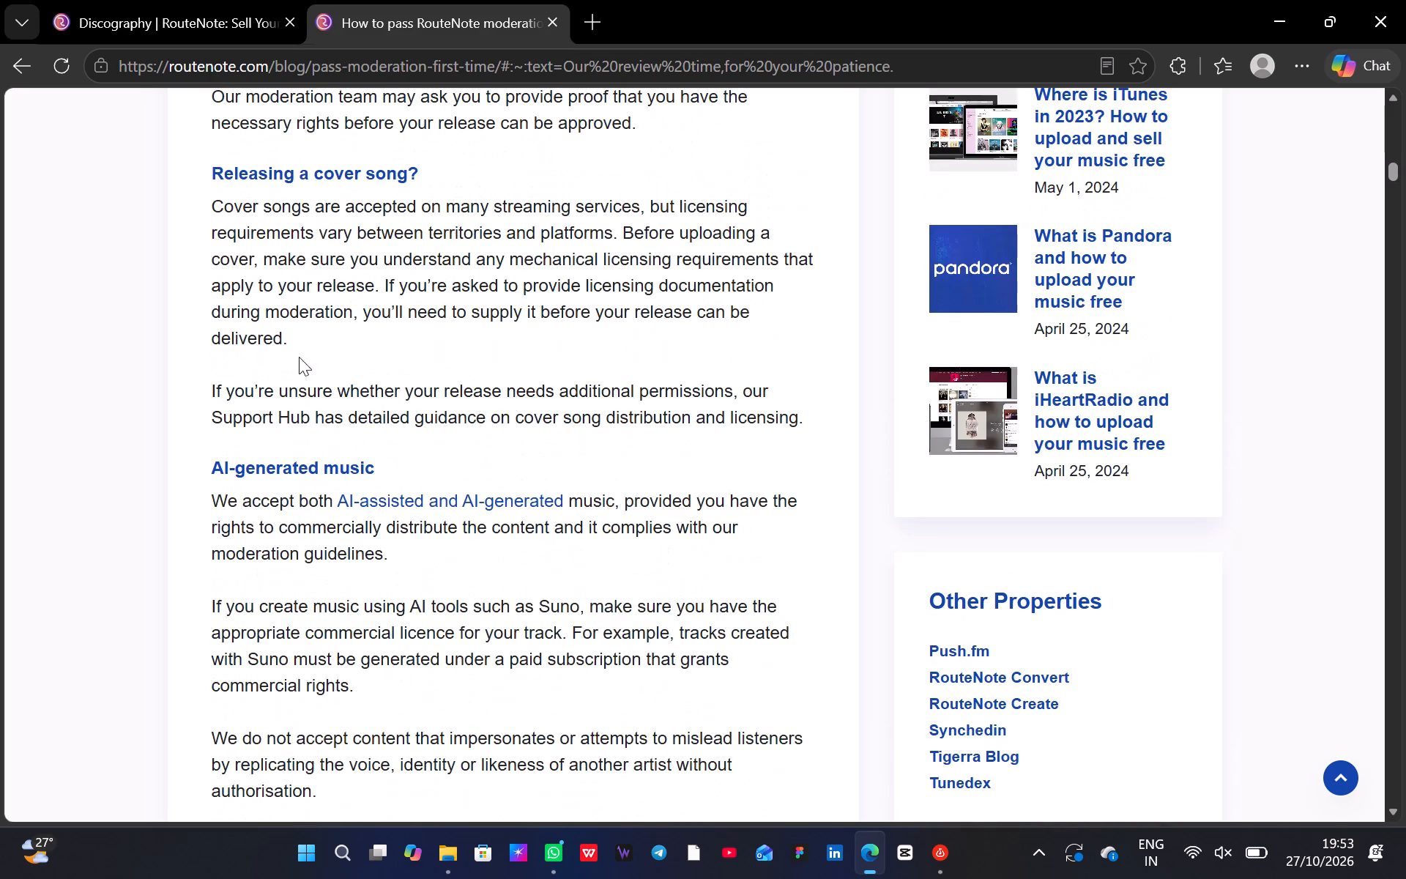
{"action": "scroll", "coordinate": [321, 275], "scroll_direction": "down", "scroll_amount": 2}
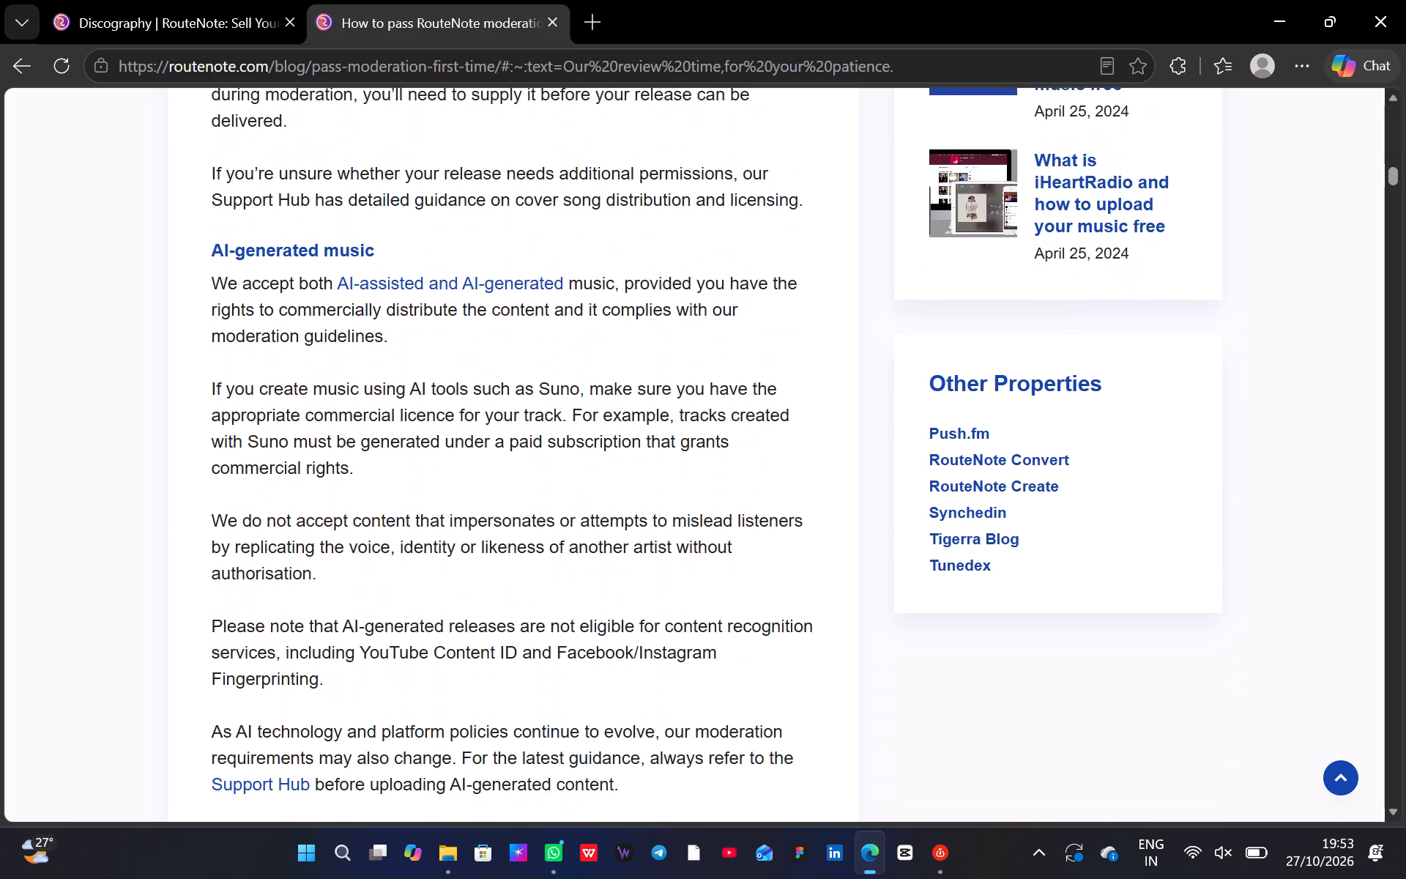
{"action": "scroll", "coordinate": [321, 281], "scroll_direction": "down", "scroll_amount": 1}
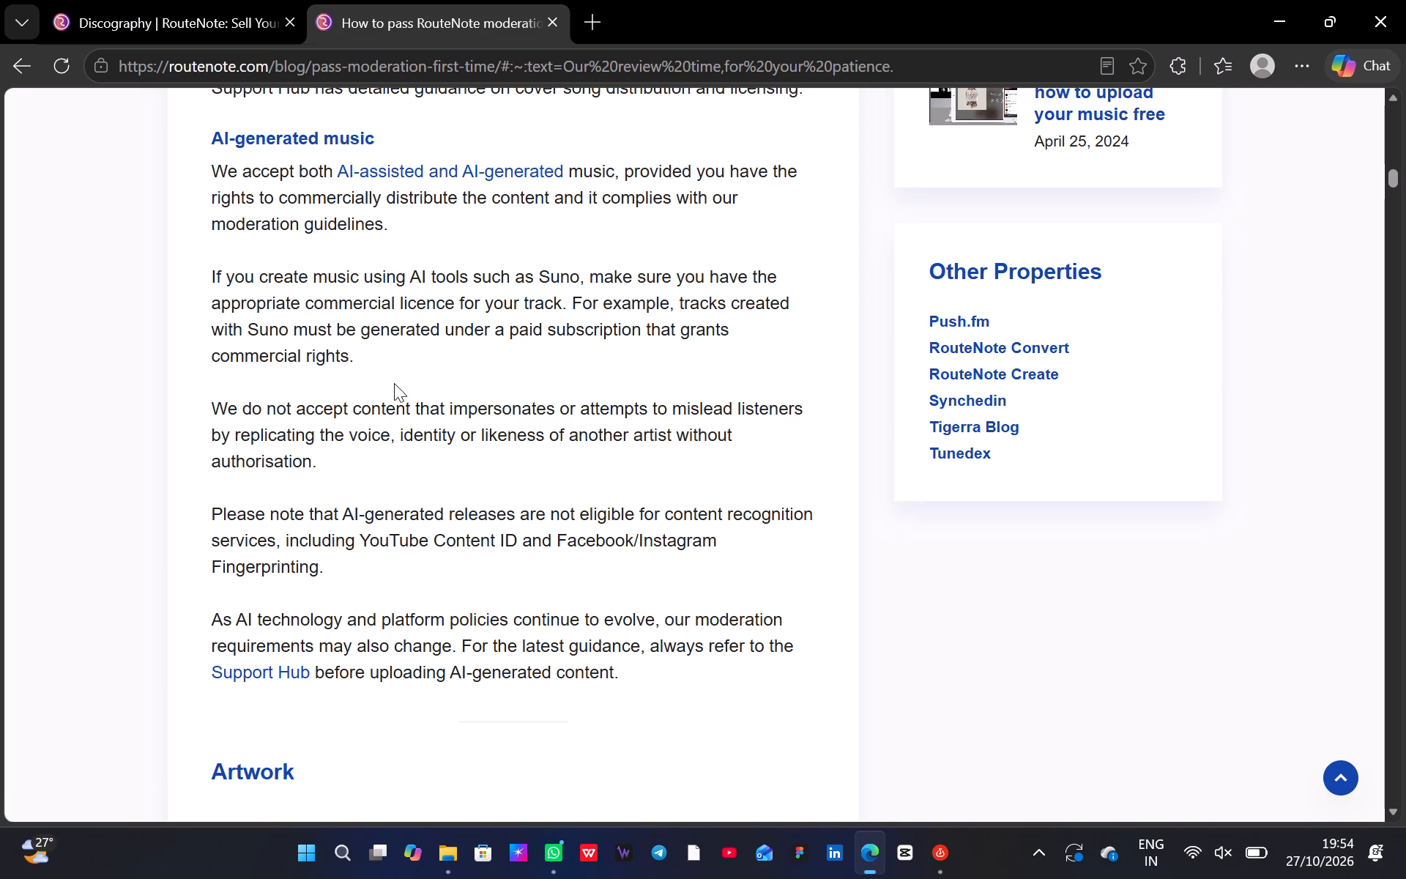
Skim the guide's artwork requirements, metadata formatting overview and general release guidelines.
{"action": "scroll", "coordinate": [354, 541], "scroll_direction": "down", "scroll_amount": 2}
{"action": "scroll", "coordinate": [299, 567], "scroll_direction": "down", "scroll_amount": 2}
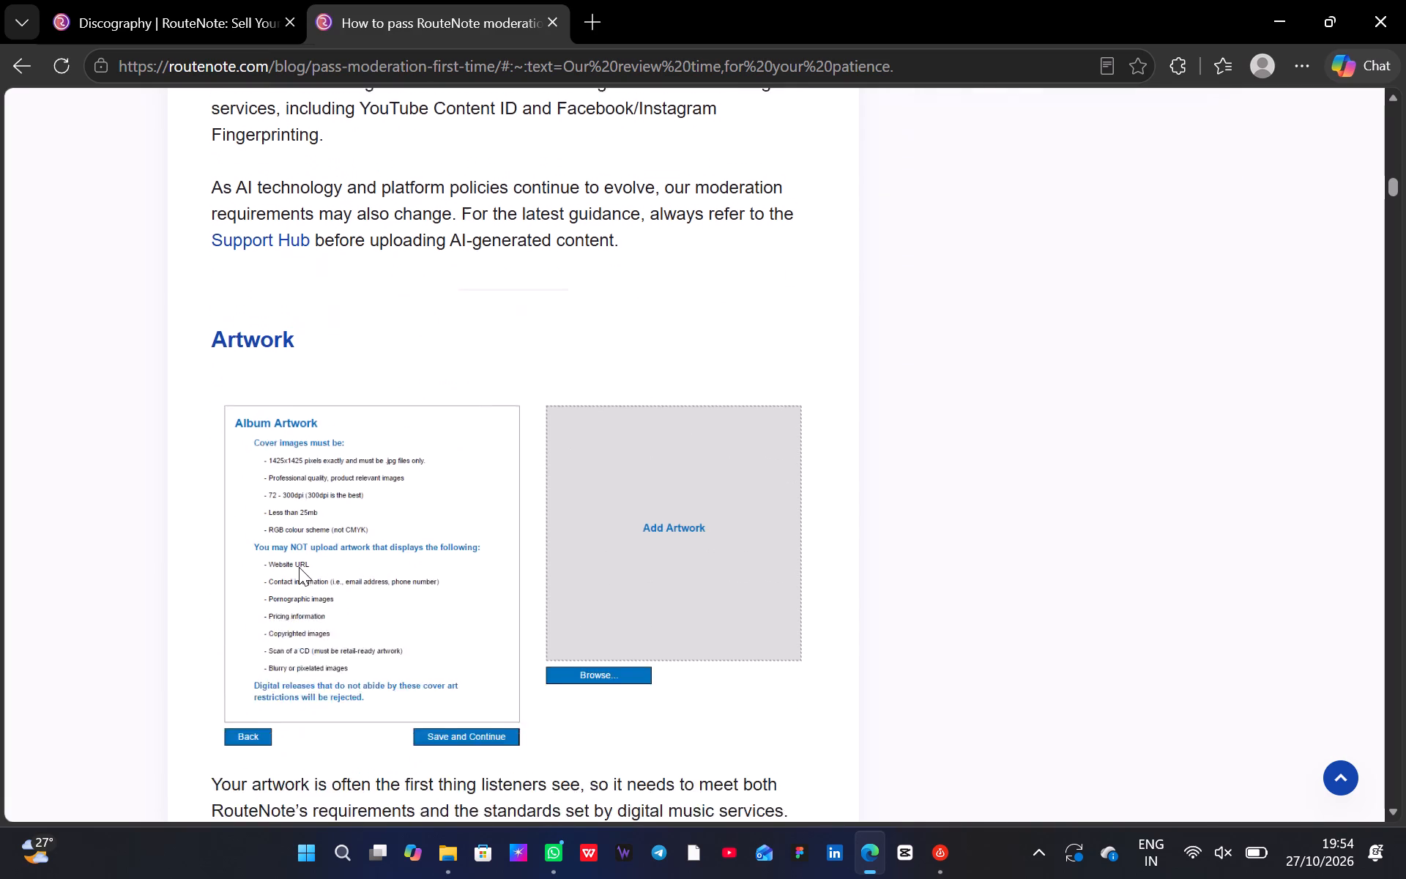
{"action": "scroll", "coordinate": [299, 567], "scroll_direction": "down", "scroll_amount": 9}
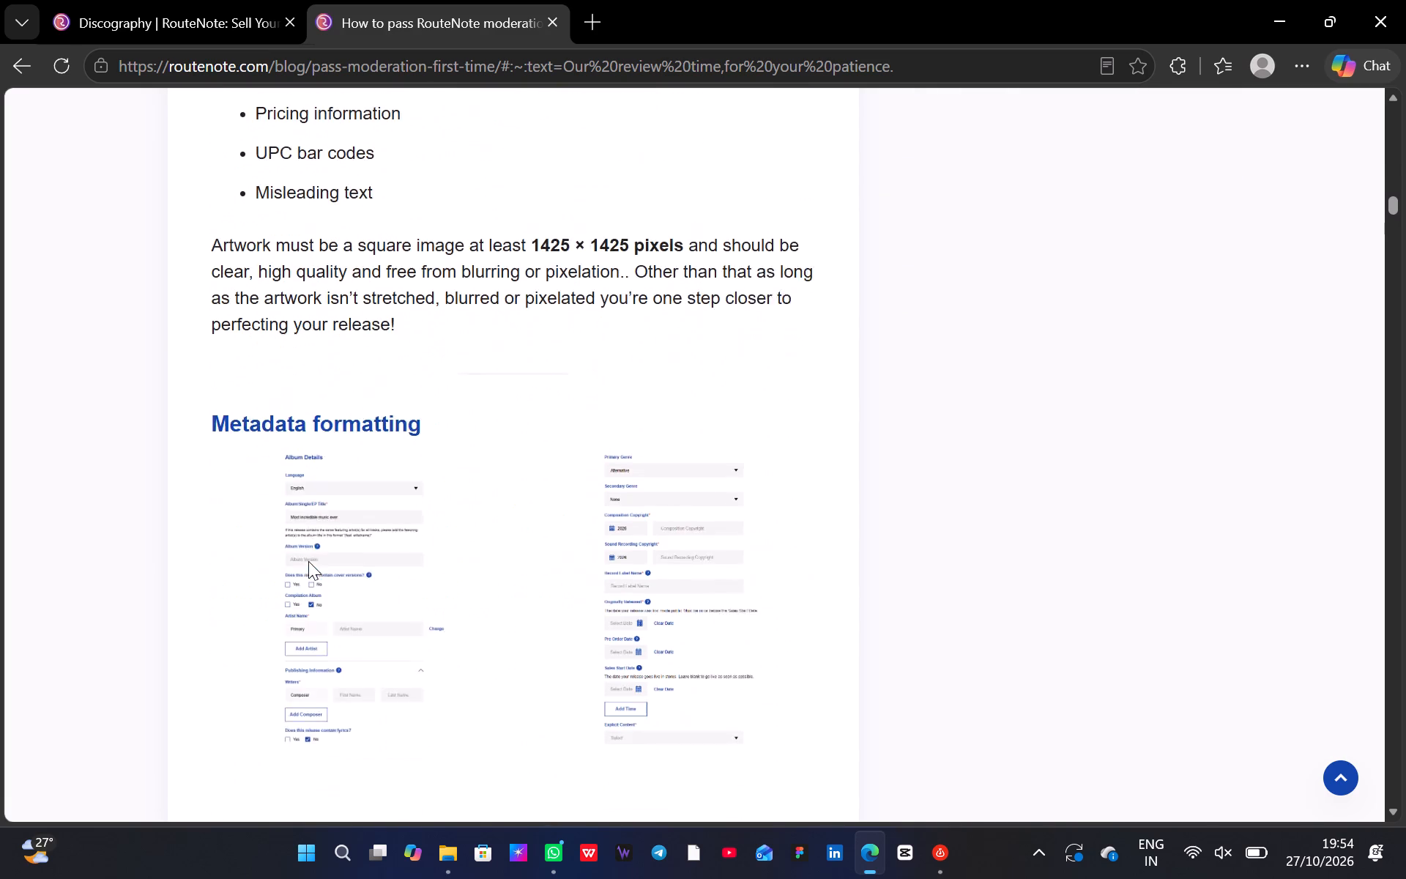
{"action": "scroll", "coordinate": [308, 561], "scroll_direction": "down", "scroll_amount": 1}
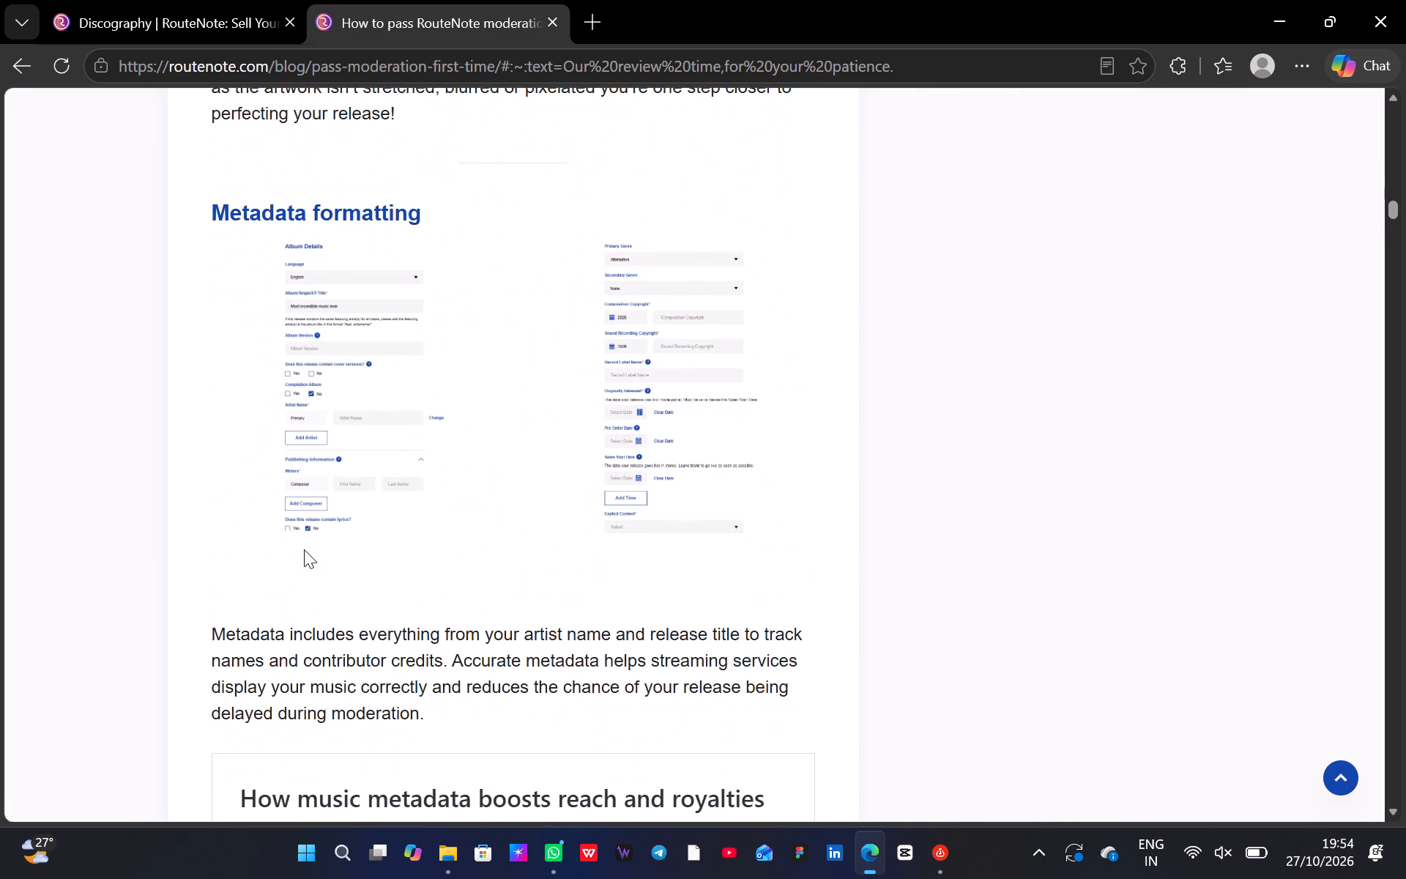
{"action": "scroll", "coordinate": [304, 549], "scroll_direction": "down", "scroll_amount": 9}
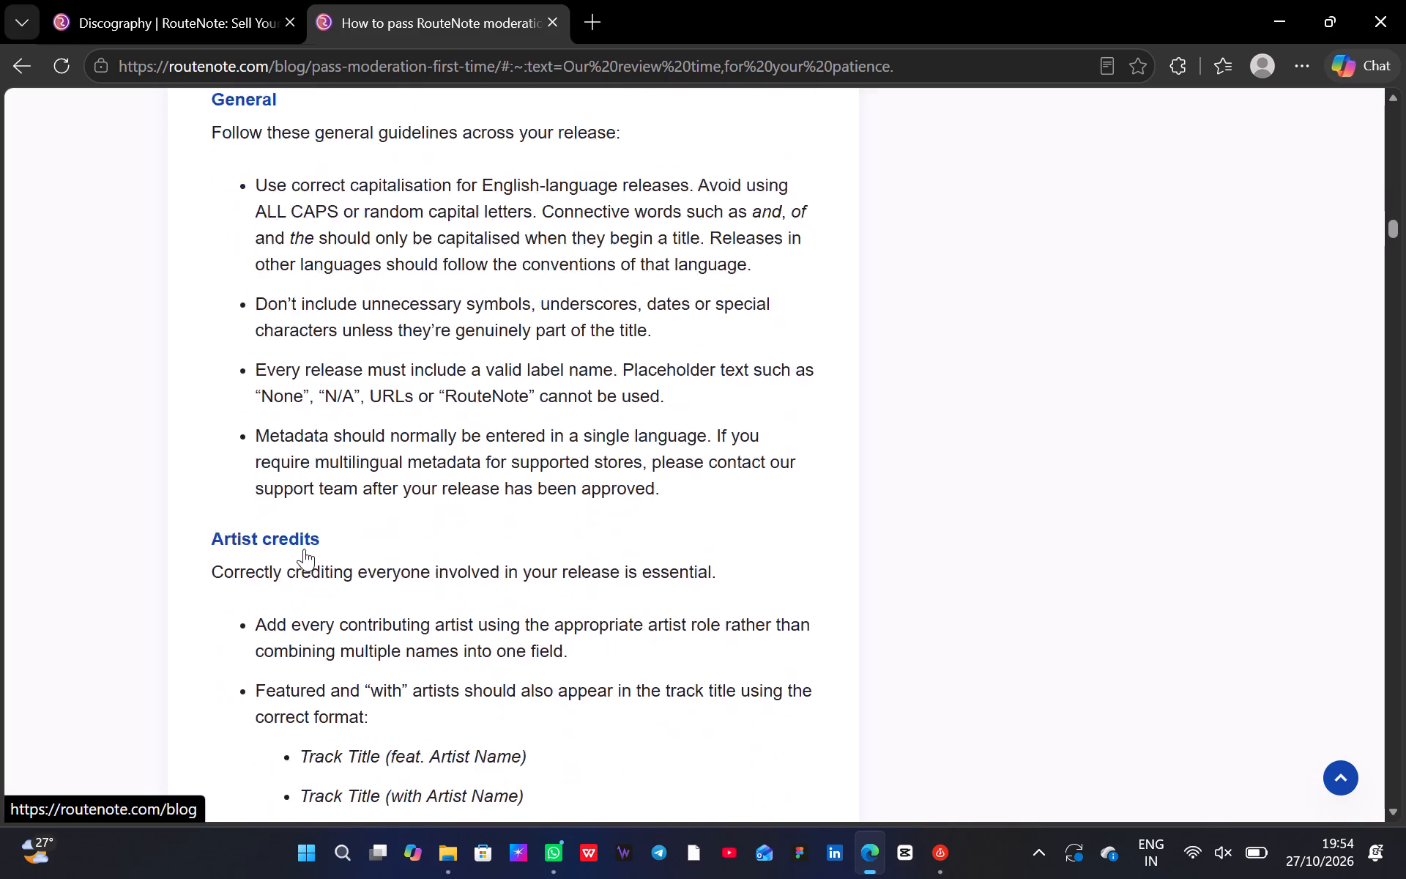
Skim the guide's rules on artist credits, release titles, track metadata and classical releases.
{"action": "scroll", "coordinate": [304, 549], "scroll_direction": "down", "scroll_amount": 3}
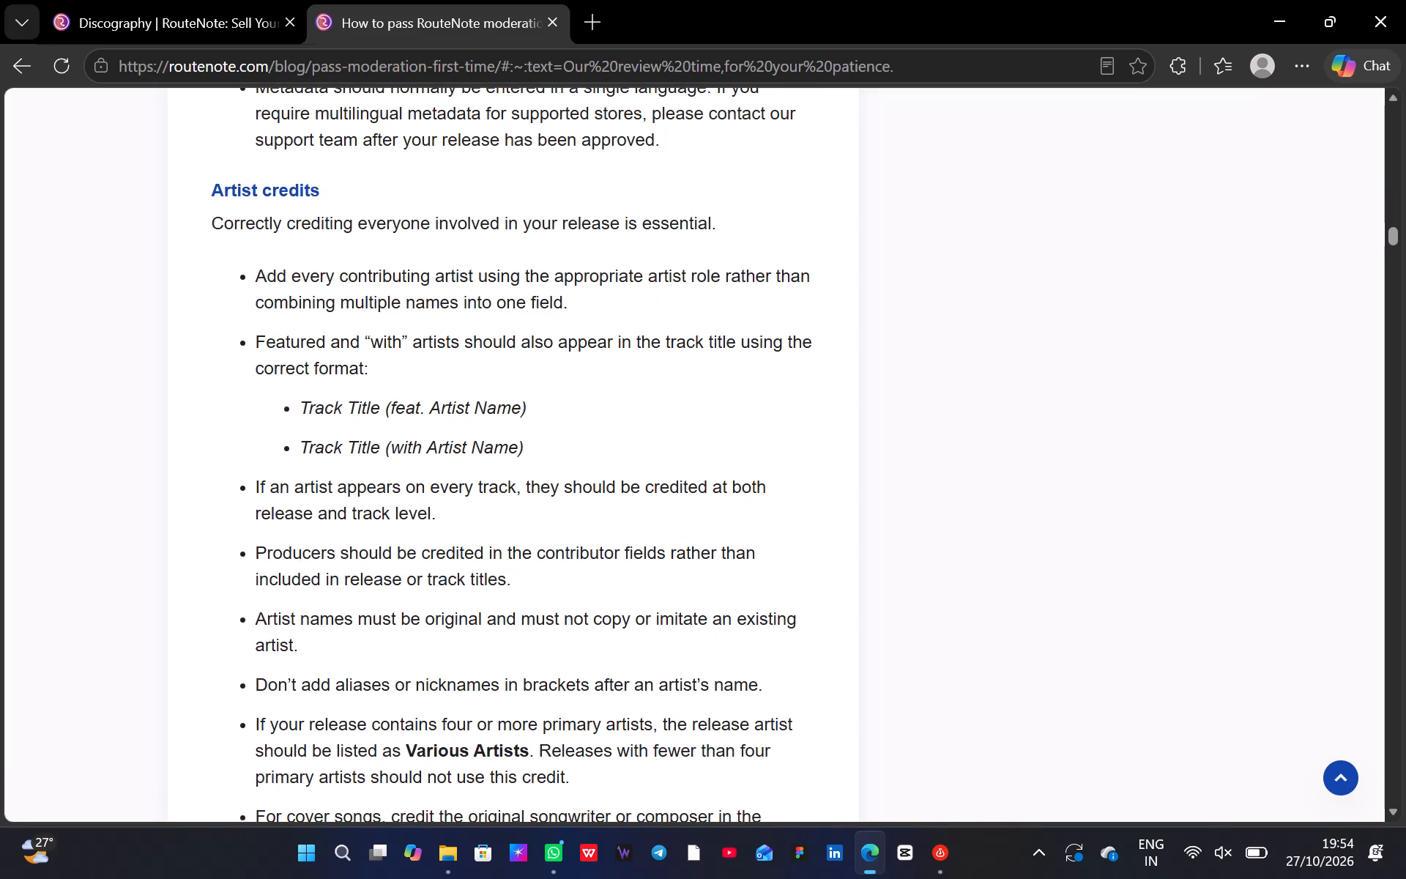
{"action": "scroll", "coordinate": [304, 548], "scroll_direction": "down", "scroll_amount": 5}
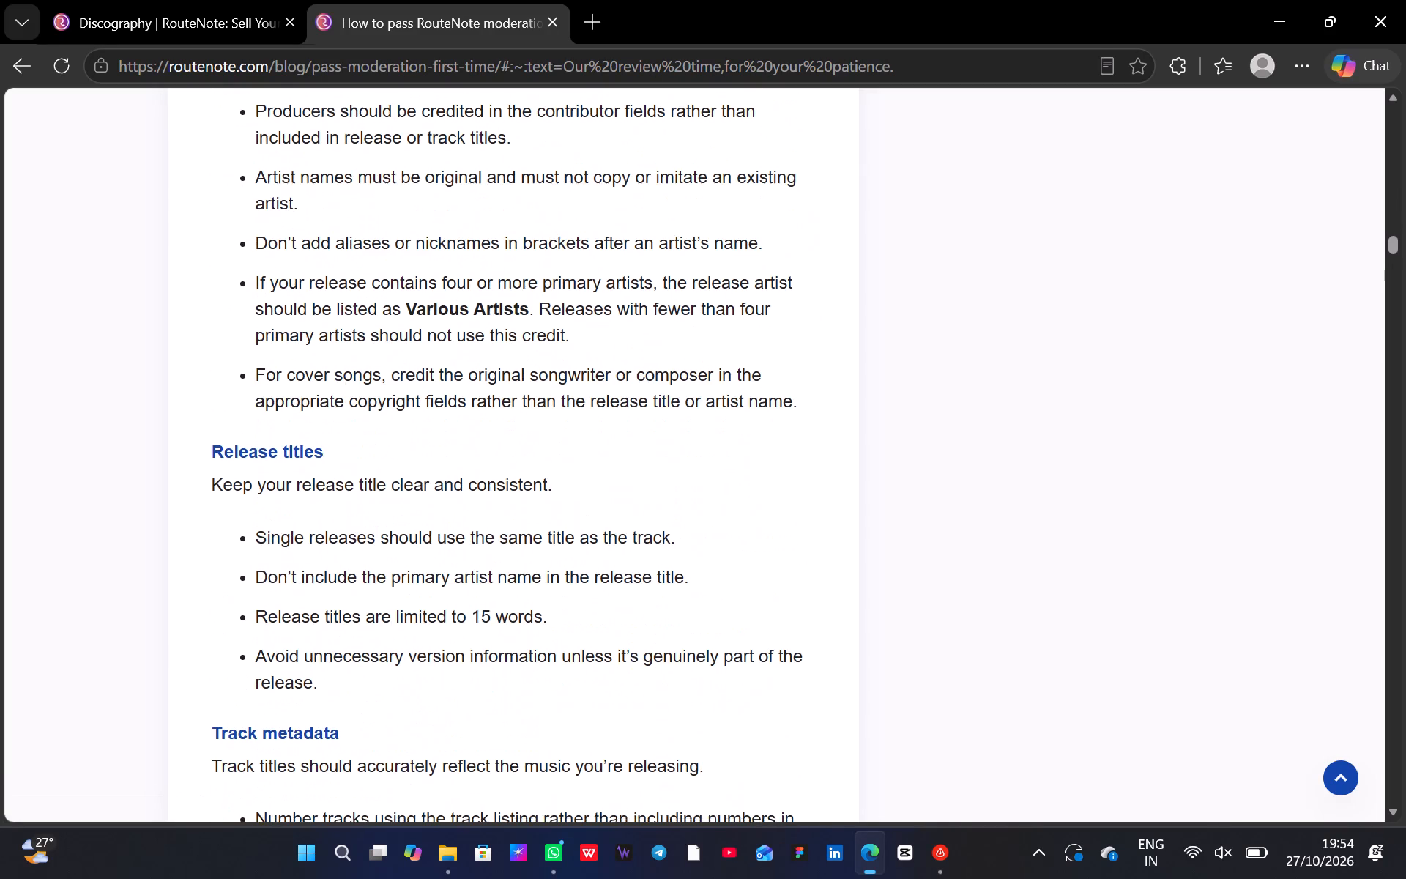
{"action": "scroll", "coordinate": [304, 548], "scroll_direction": "down", "scroll_amount": 5}
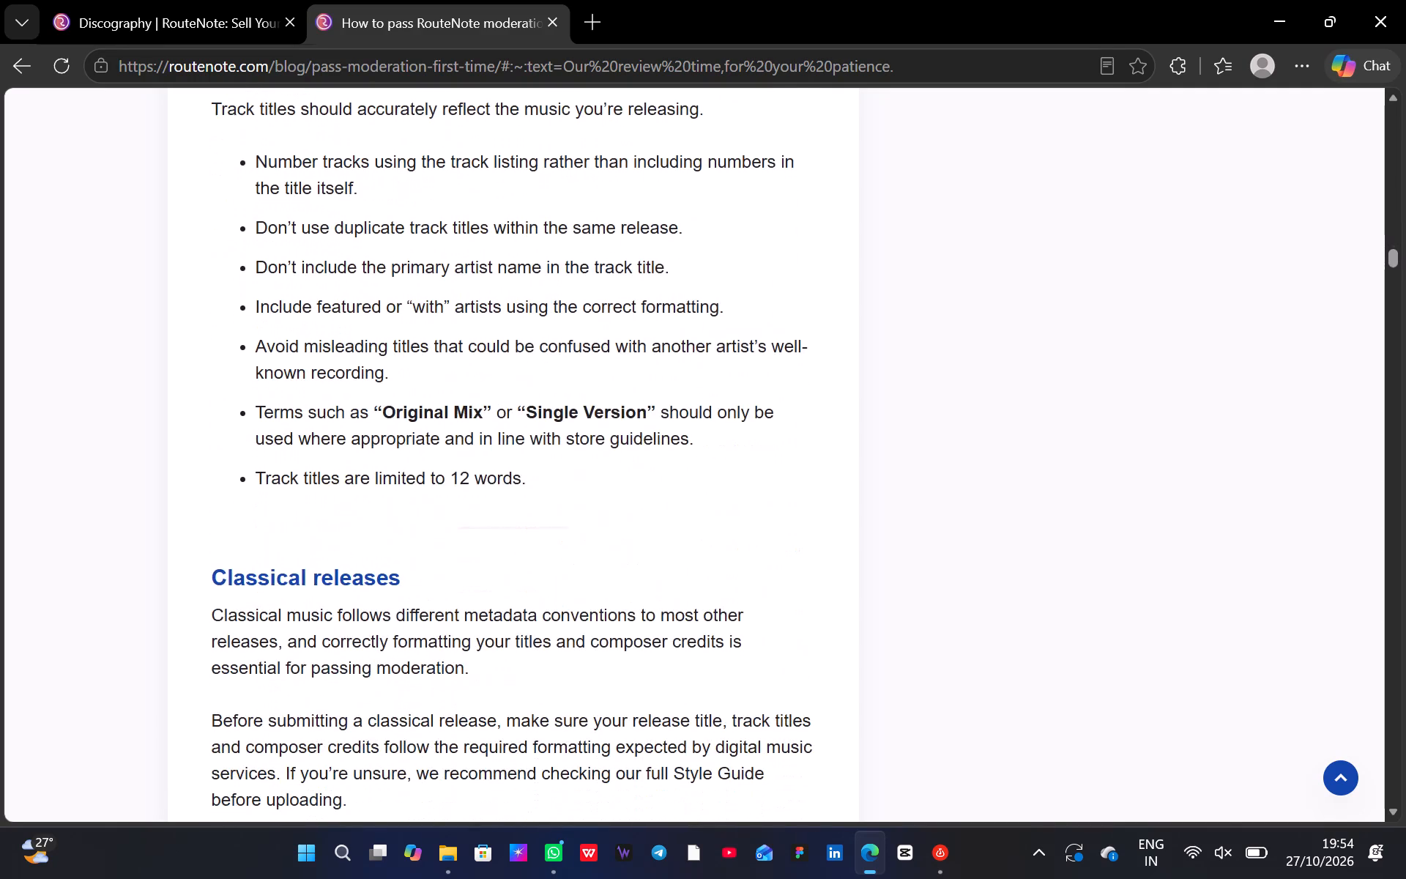
{"action": "scroll", "coordinate": [304, 548], "scroll_direction": "up", "scroll_amount": 1}
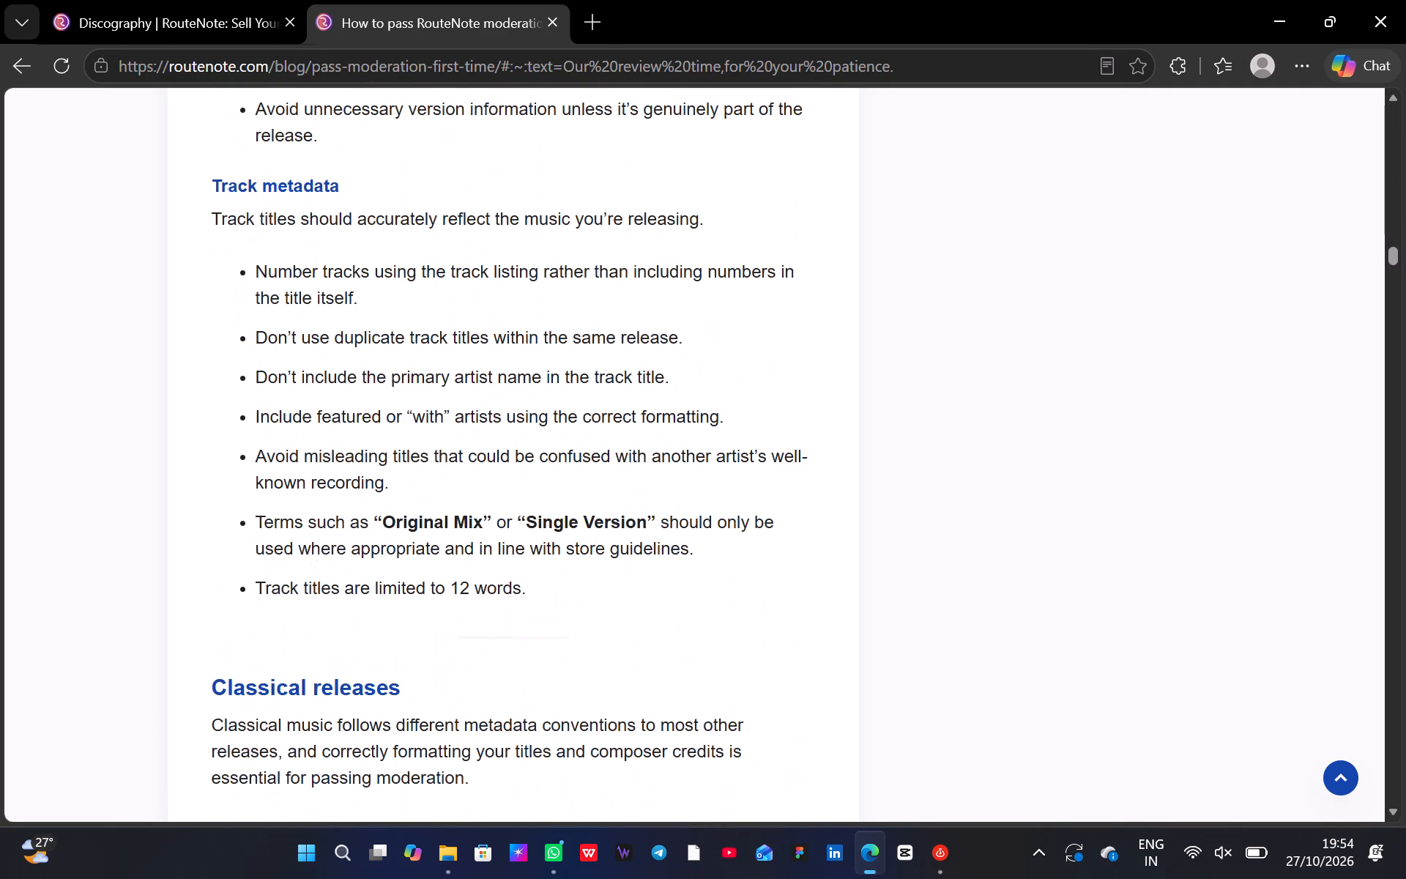
{"action": "scroll", "coordinate": [304, 548], "scroll_direction": "up", "scroll_amount": 1}
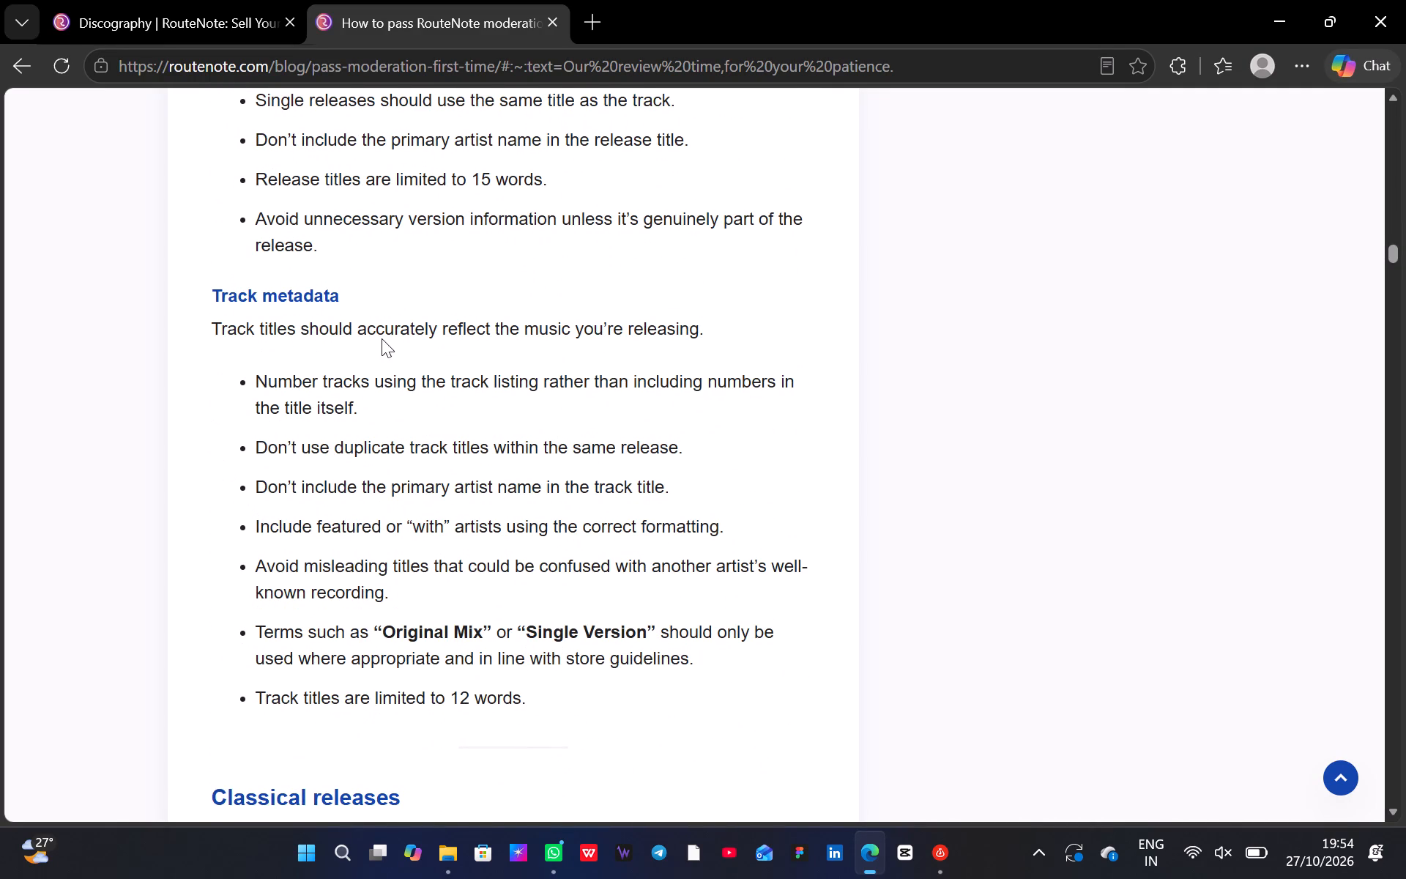
{"action": "scroll", "coordinate": [629, 330], "scroll_direction": "down", "scroll_amount": 4}
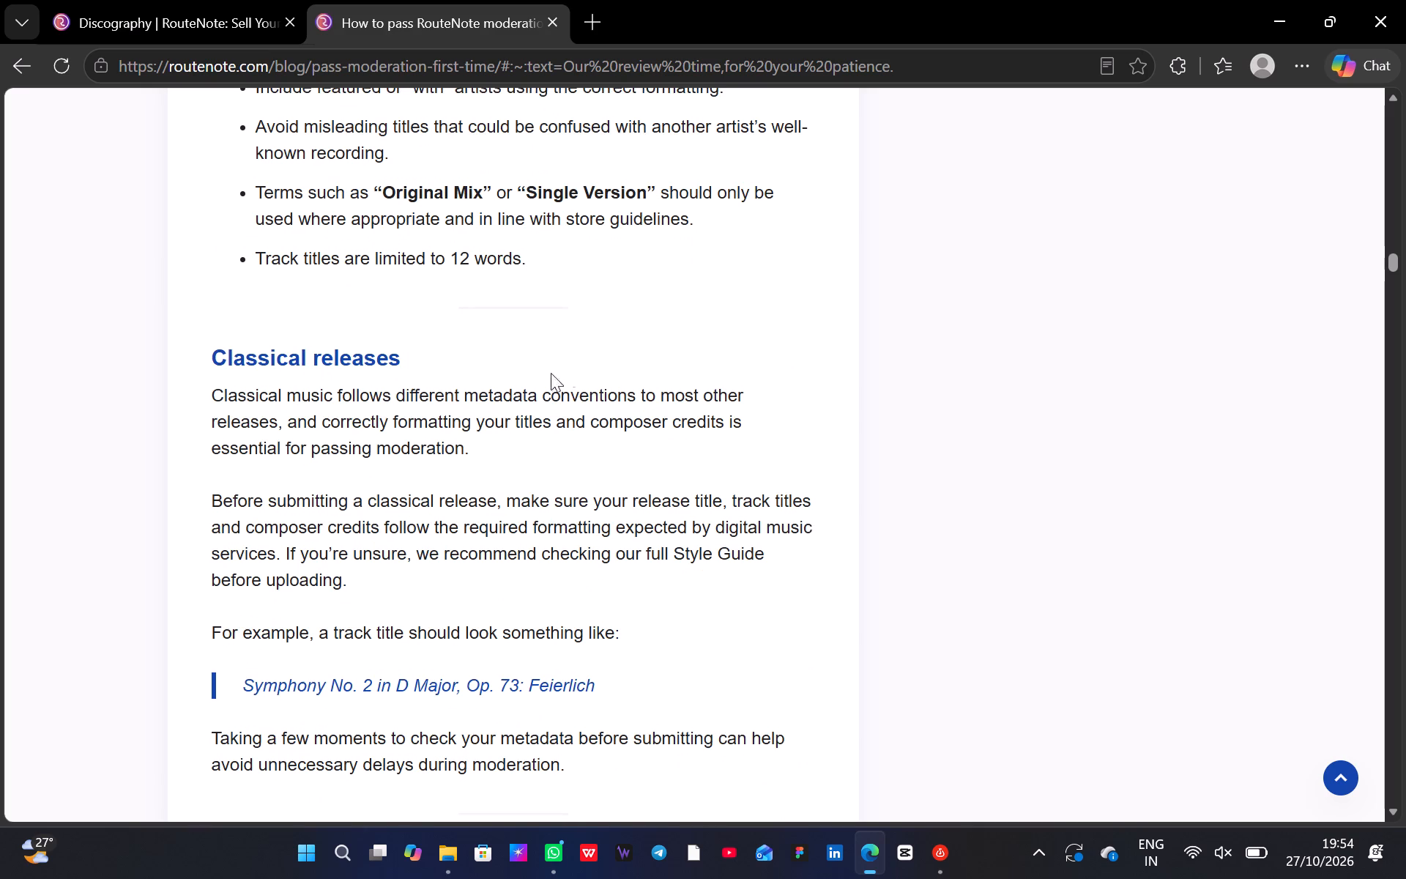
{"action": "scroll", "coordinate": [494, 394], "scroll_direction": "down", "scroll_amount": 2}
Switch to the BandLab window showing the Sunset Tale download options and close it.
{"action": "left_click", "coordinate": [945, 876]}
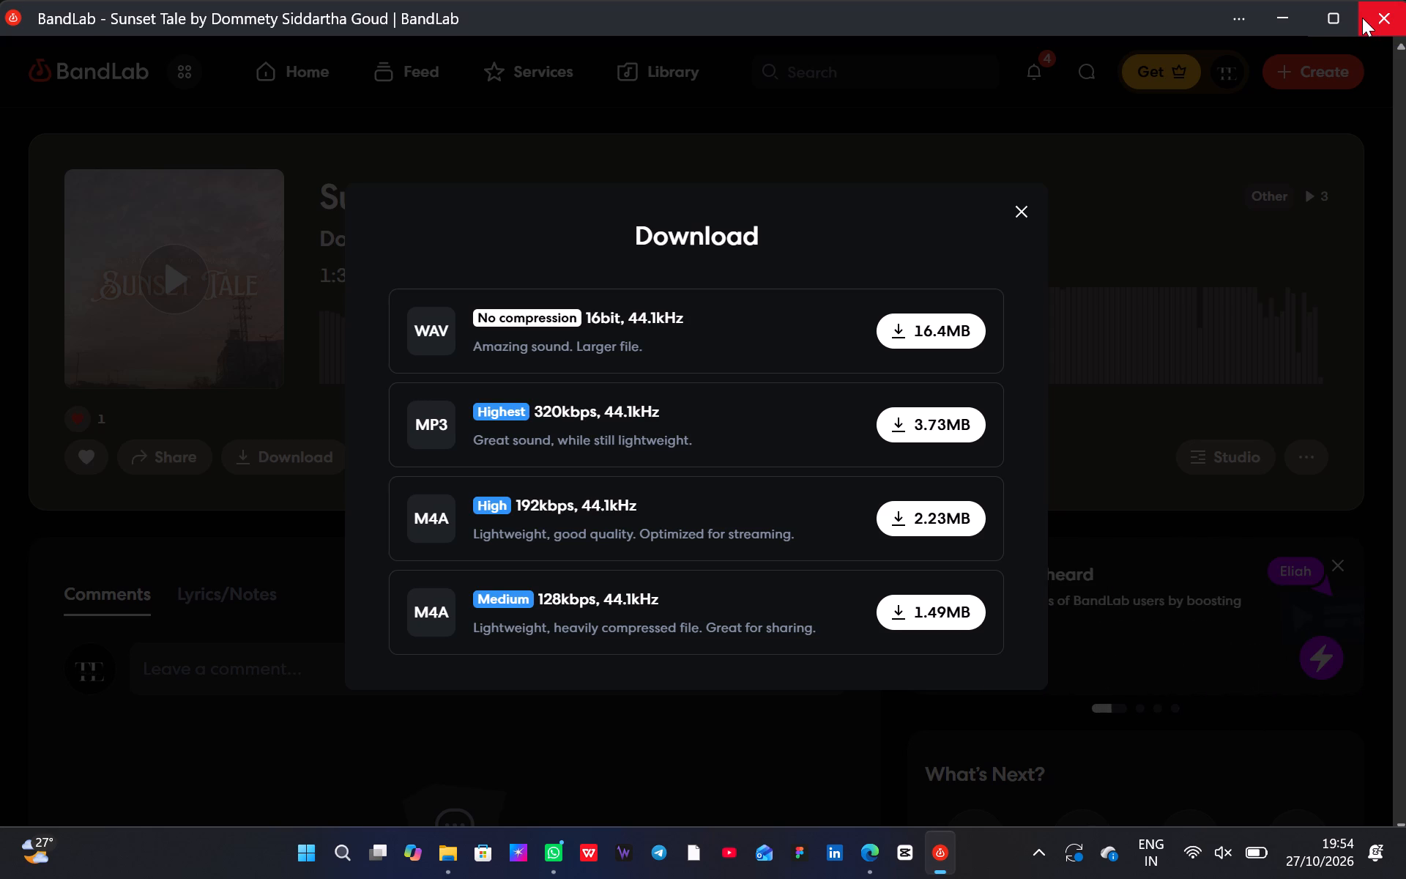
{"action": "left_click", "coordinate": [1362, 18]}
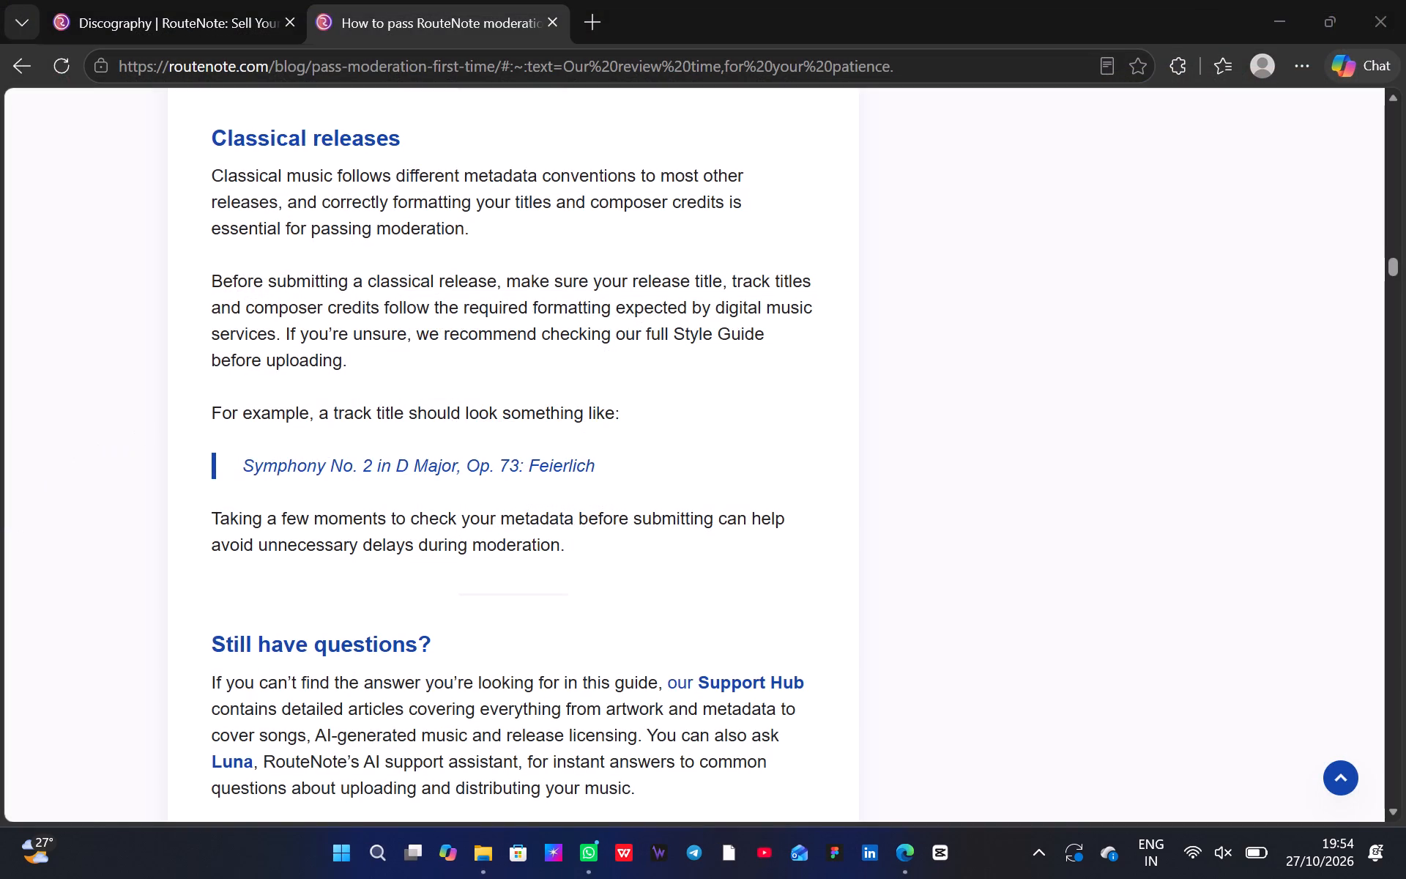
Skim the rest of the moderation guide and close it, returning to the RouteNote discography.
{"action": "scroll", "coordinate": [248, 470], "scroll_direction": "down", "scroll_amount": 13}
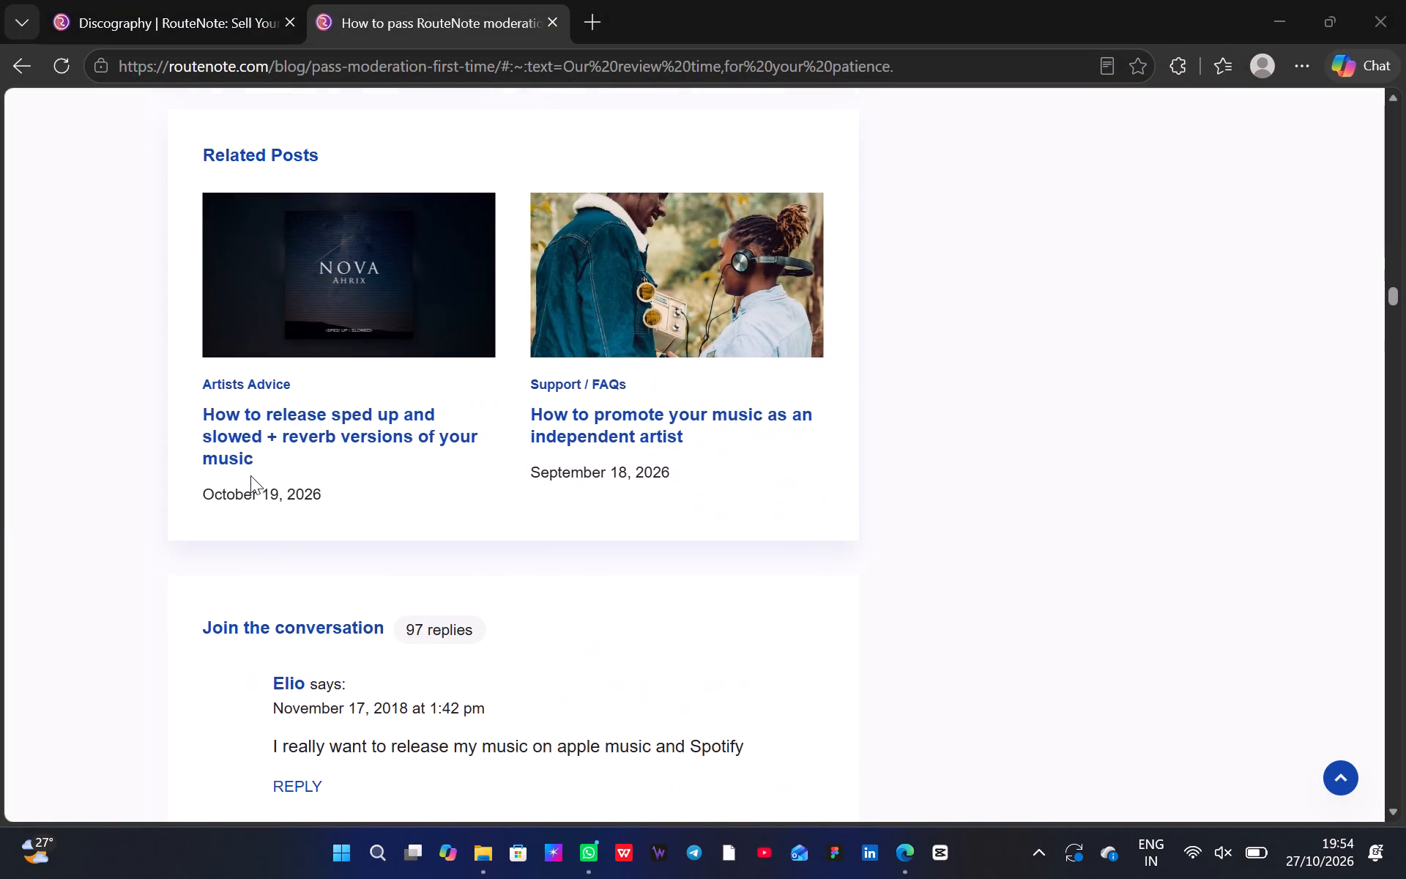
{"action": "left_click", "coordinate": [556, 12]}
{"action": "left_click", "coordinate": [556, 15]}
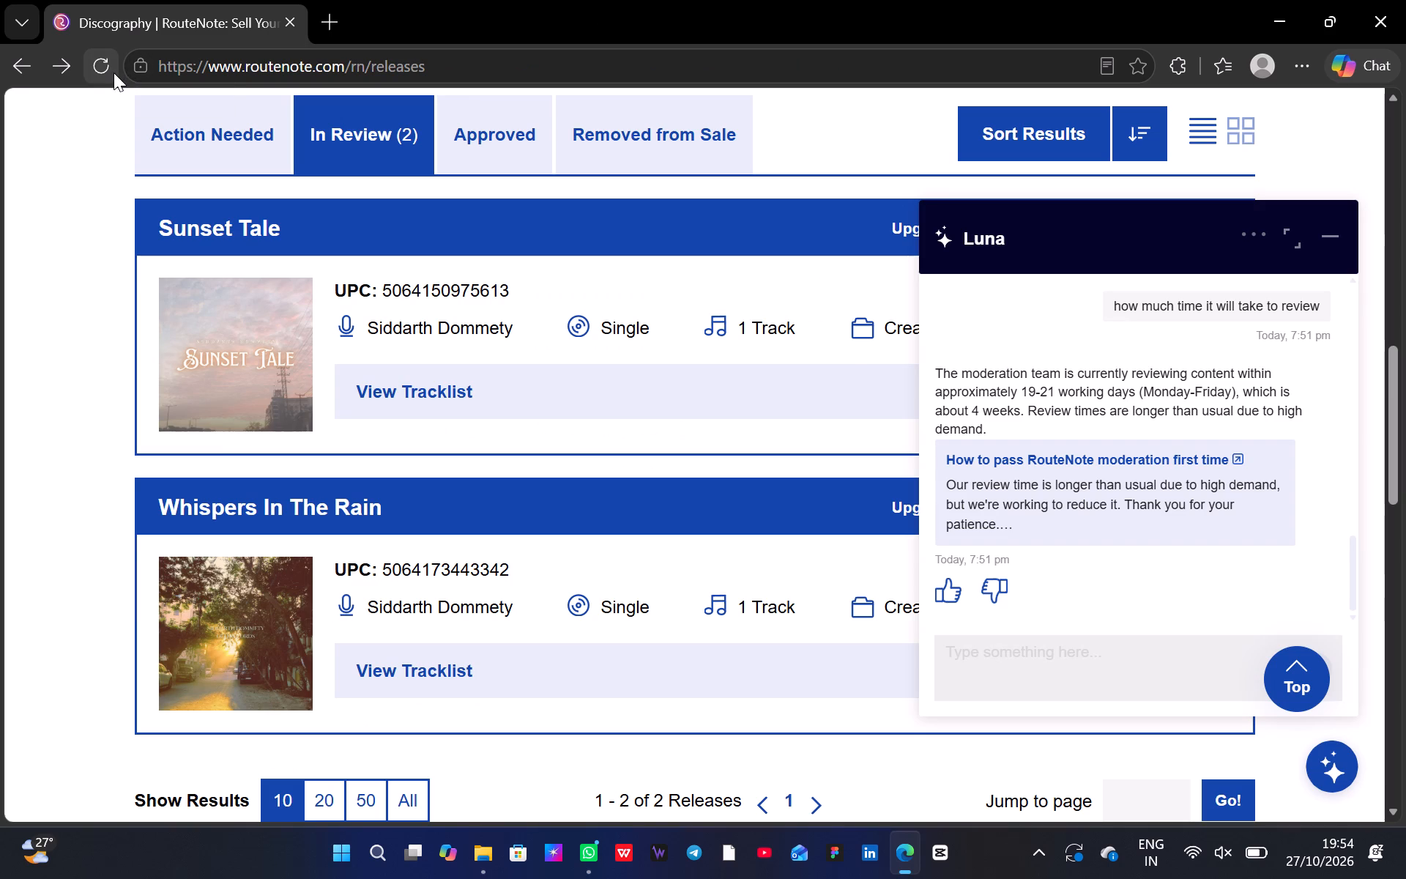
Reload the discography and show the In Review releases again.
{"action": "left_click", "coordinate": [114, 73]}
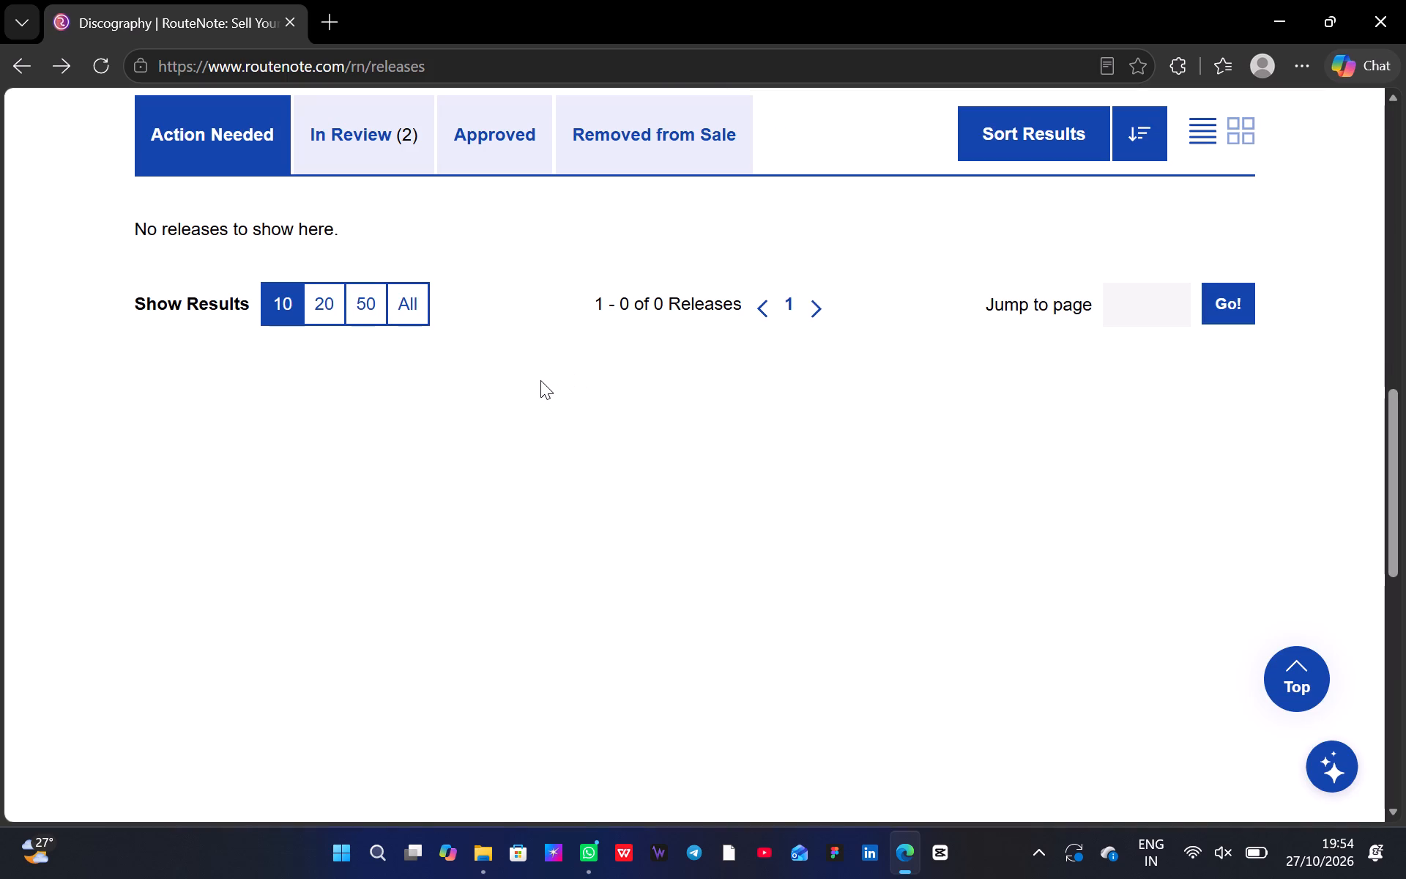
{"action": "left_click", "coordinate": [338, 138]}
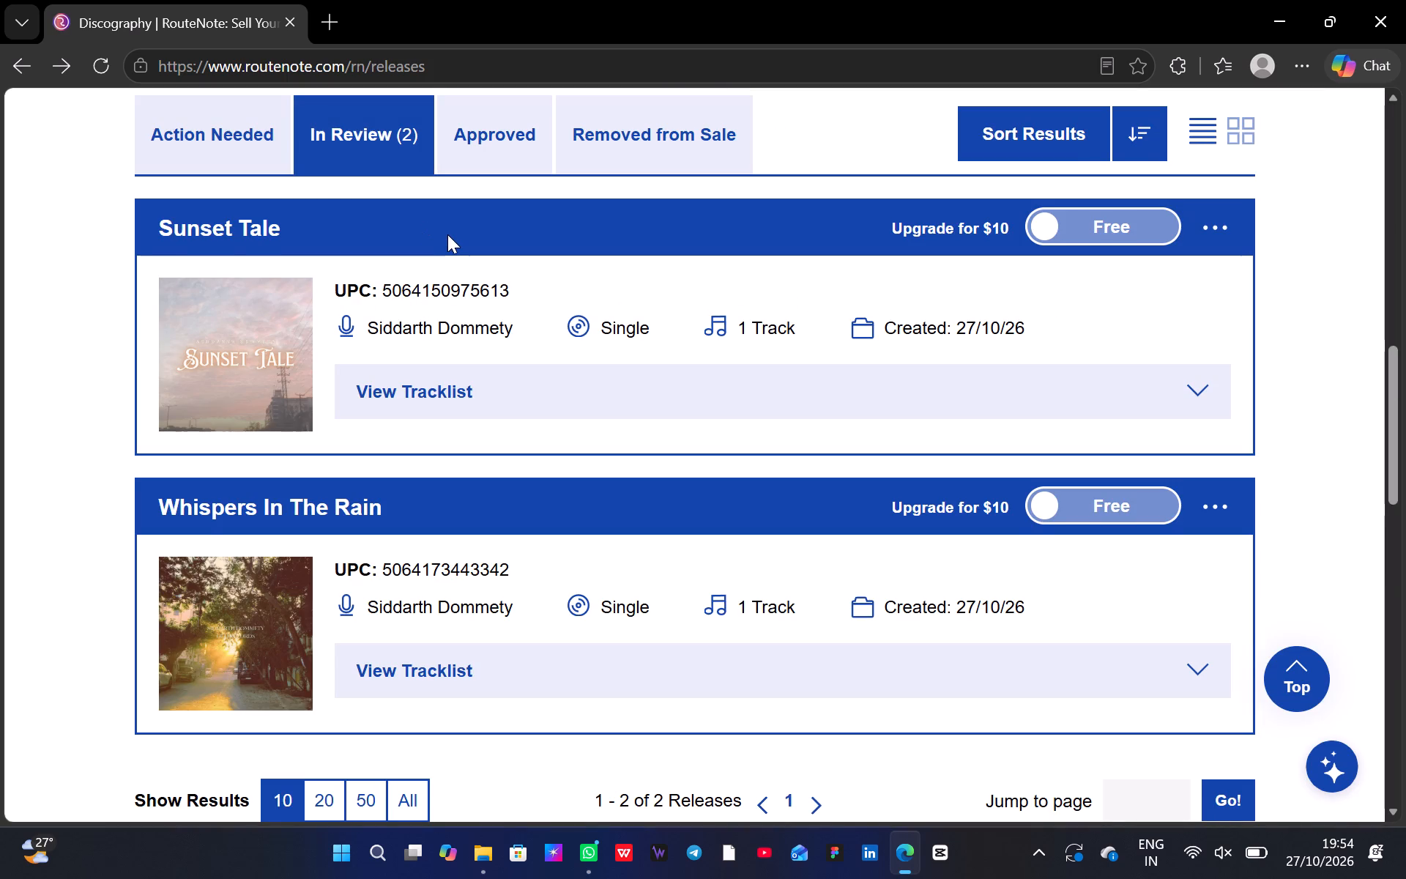
{"action": "scroll", "coordinate": [447, 234], "scroll_direction": "down", "scroll_amount": 2}
{"action": "left_click", "coordinate": [1343, 751]}
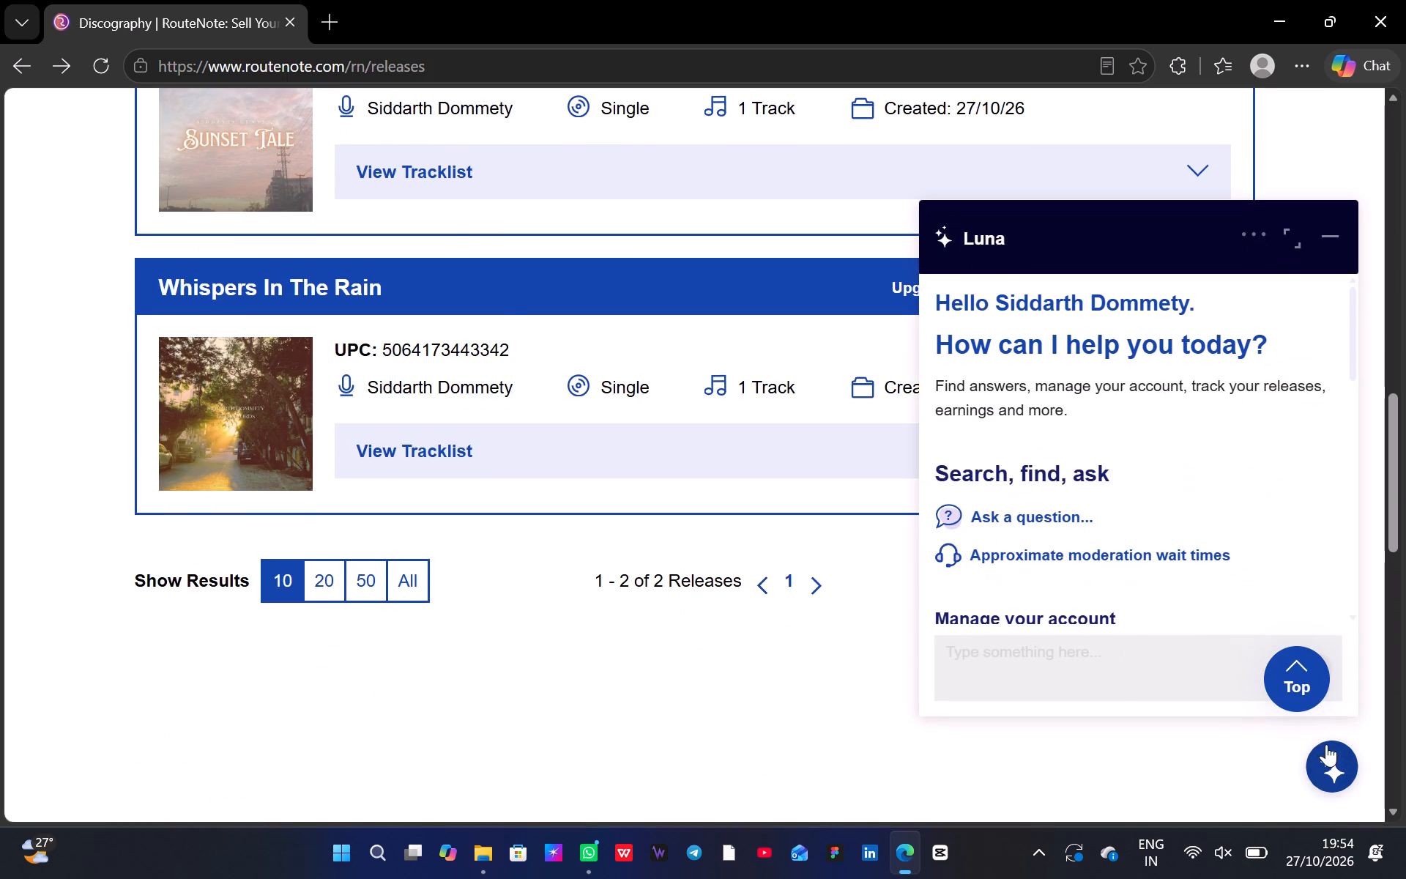
{"action": "left_click", "coordinate": [1326, 744]}
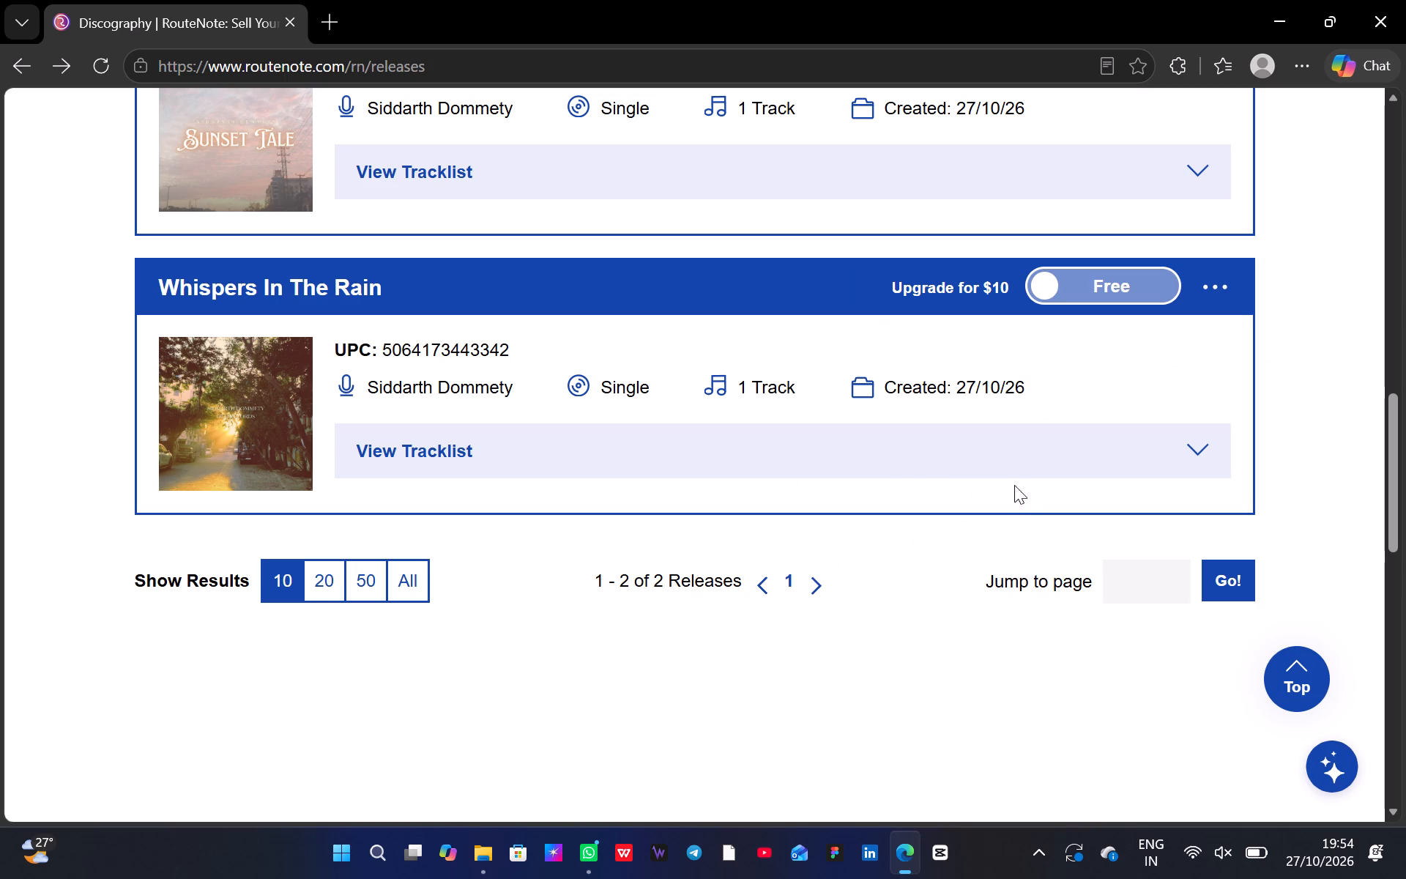
Expand the tracklists of Whispers In The Rain and Sunset Tale to check their track details.
{"action": "left_click", "coordinate": [1014, 467]}
{"action": "scroll", "coordinate": [1014, 467], "scroll_direction": "up", "scroll_amount": 1}
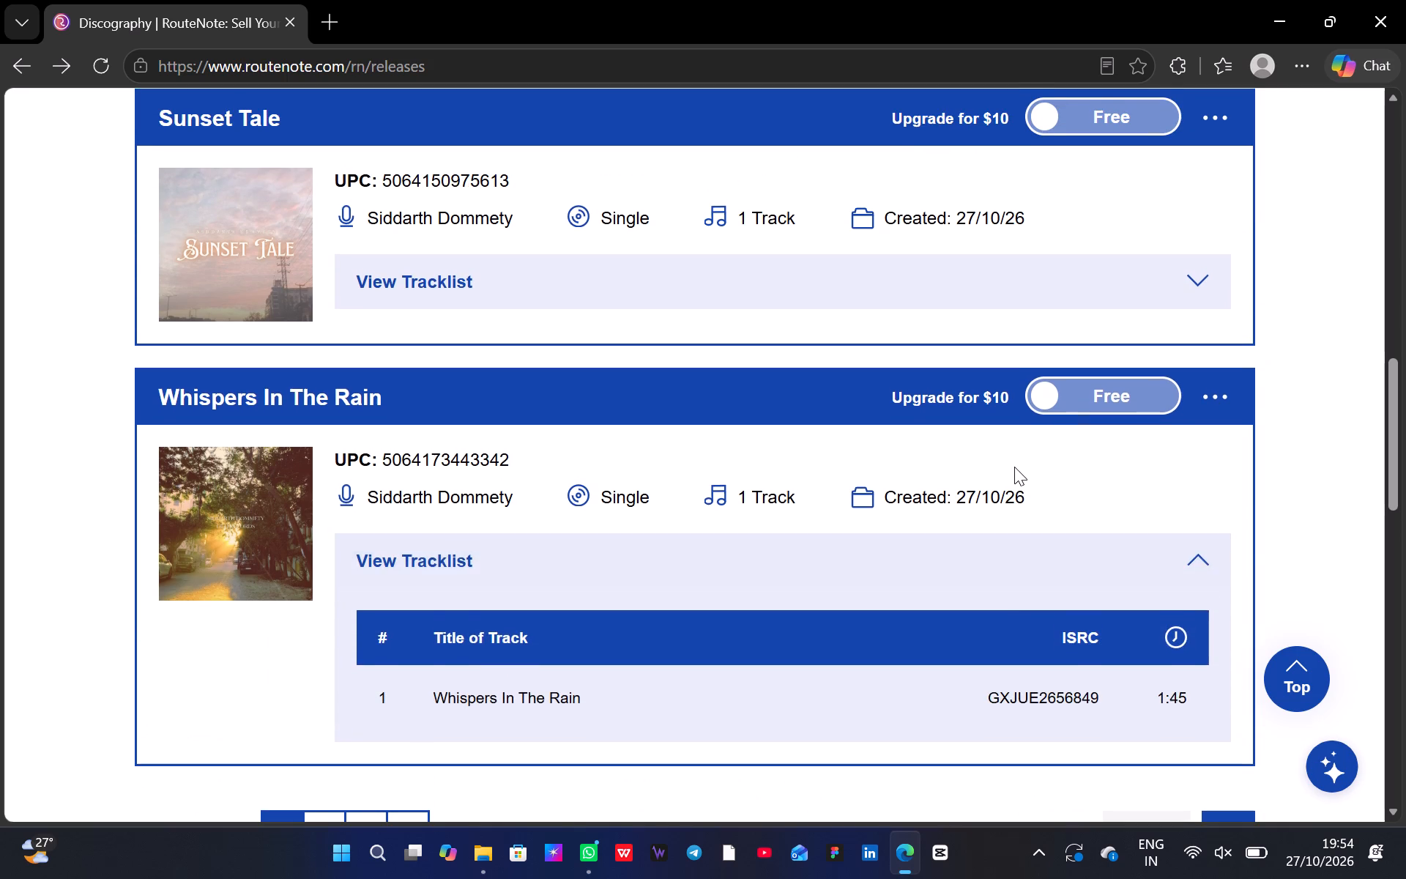
{"action": "scroll", "coordinate": [1014, 467], "scroll_direction": "up", "scroll_amount": 1}
{"action": "left_click", "coordinate": [1004, 413]}
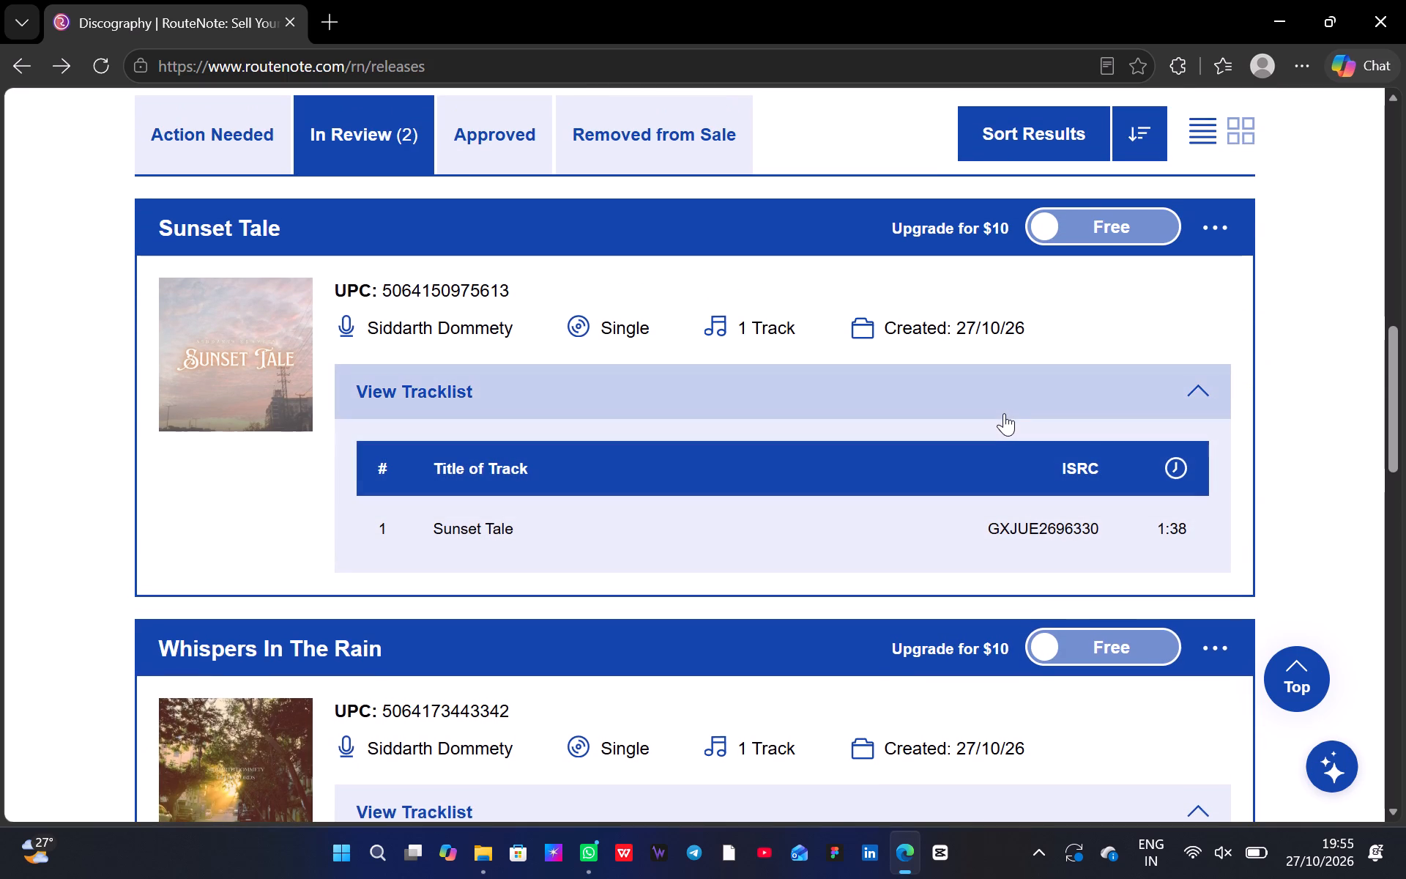
{"action": "scroll", "coordinate": [1004, 413], "scroll_direction": "up", "scroll_amount": 6}
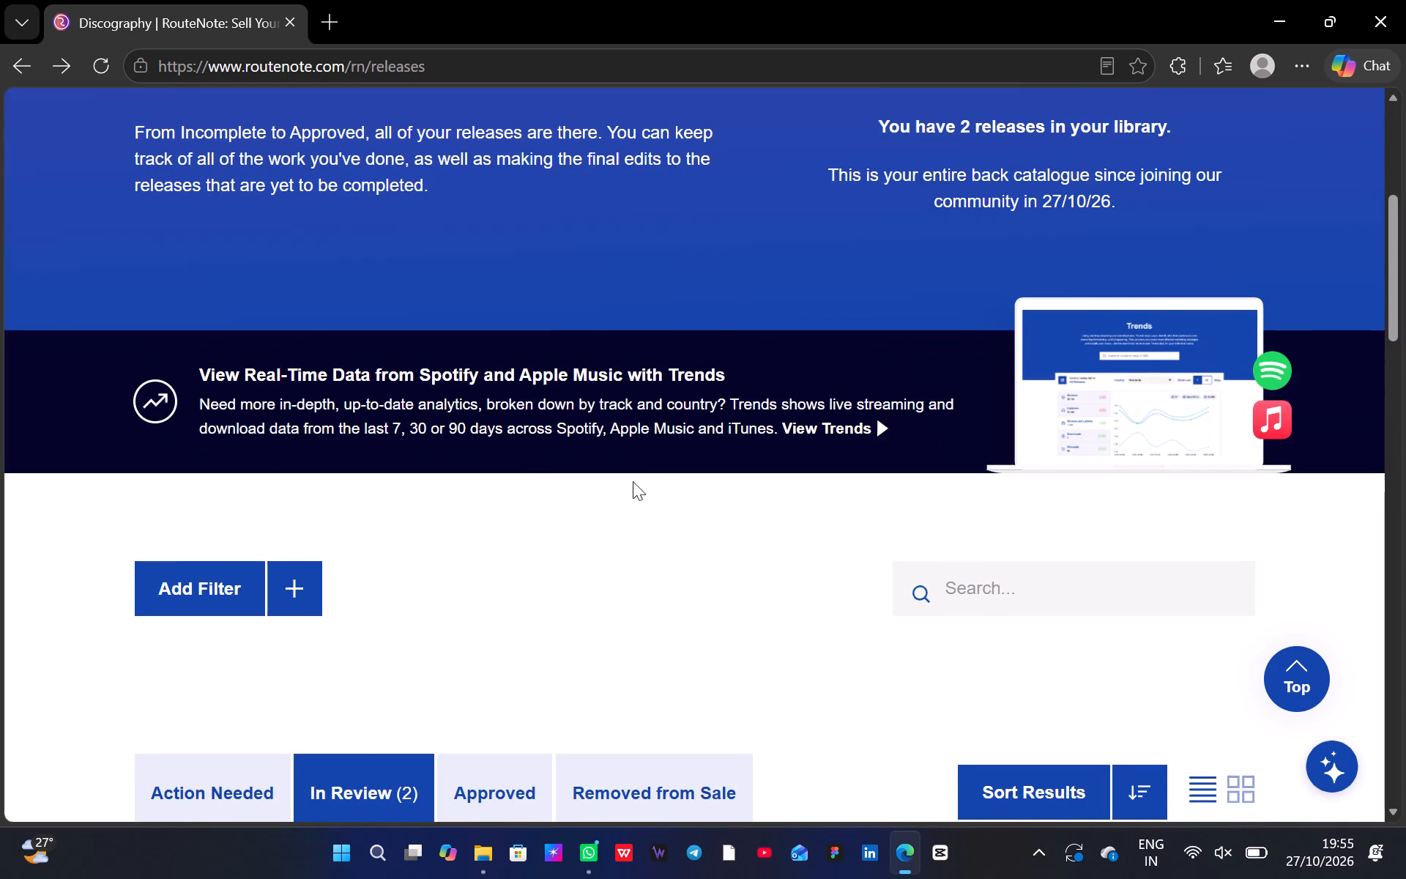
Open RouteNote's YouTube Network page under Monetisation and go back to the discography.
{"action": "scroll", "coordinate": [630, 528], "scroll_direction": "up", "scroll_amount": 11}
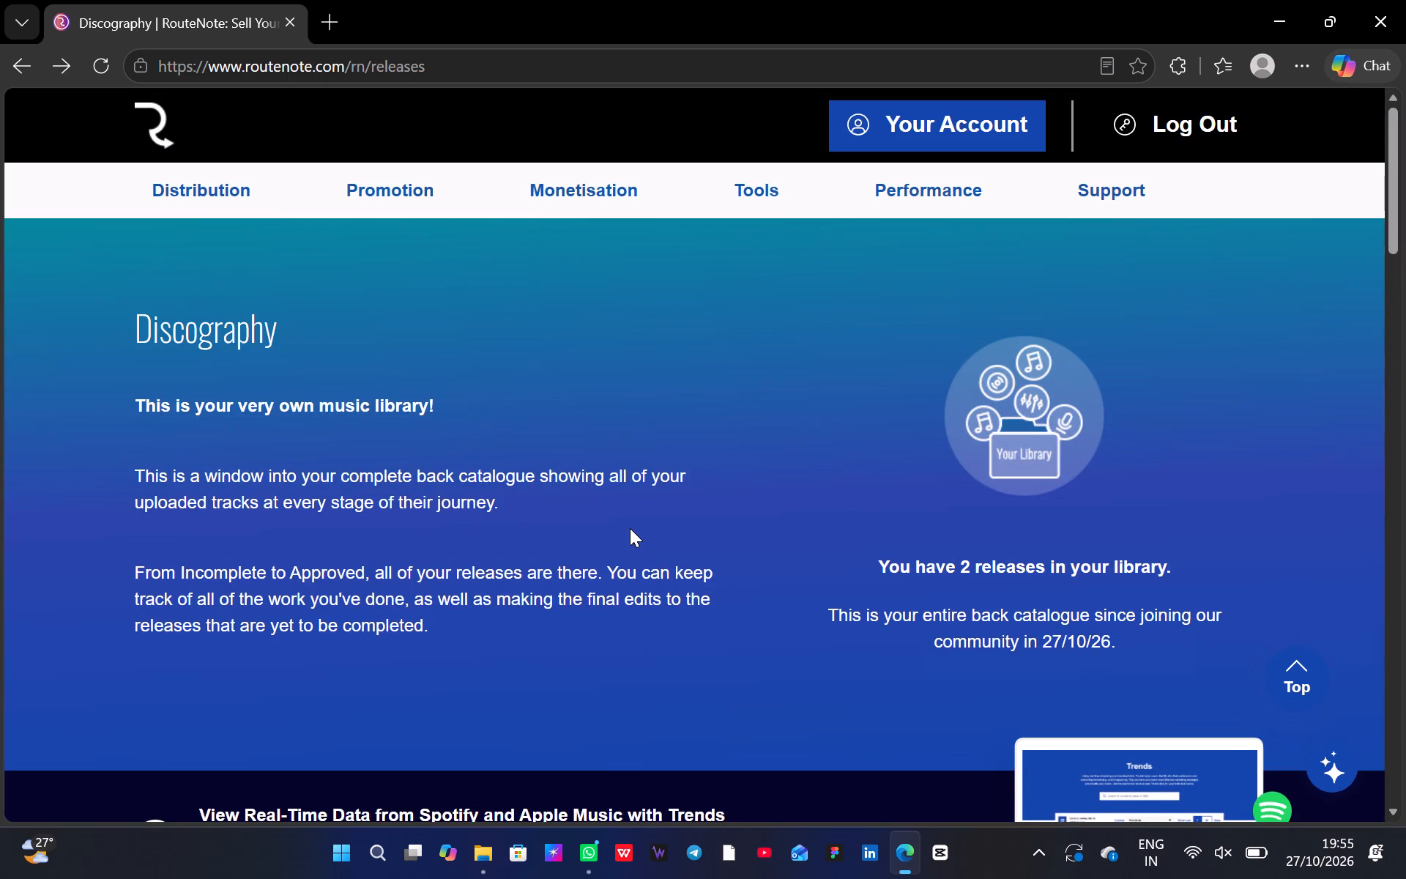
{"action": "scroll", "coordinate": [630, 515], "scroll_direction": "down", "scroll_amount": 4}
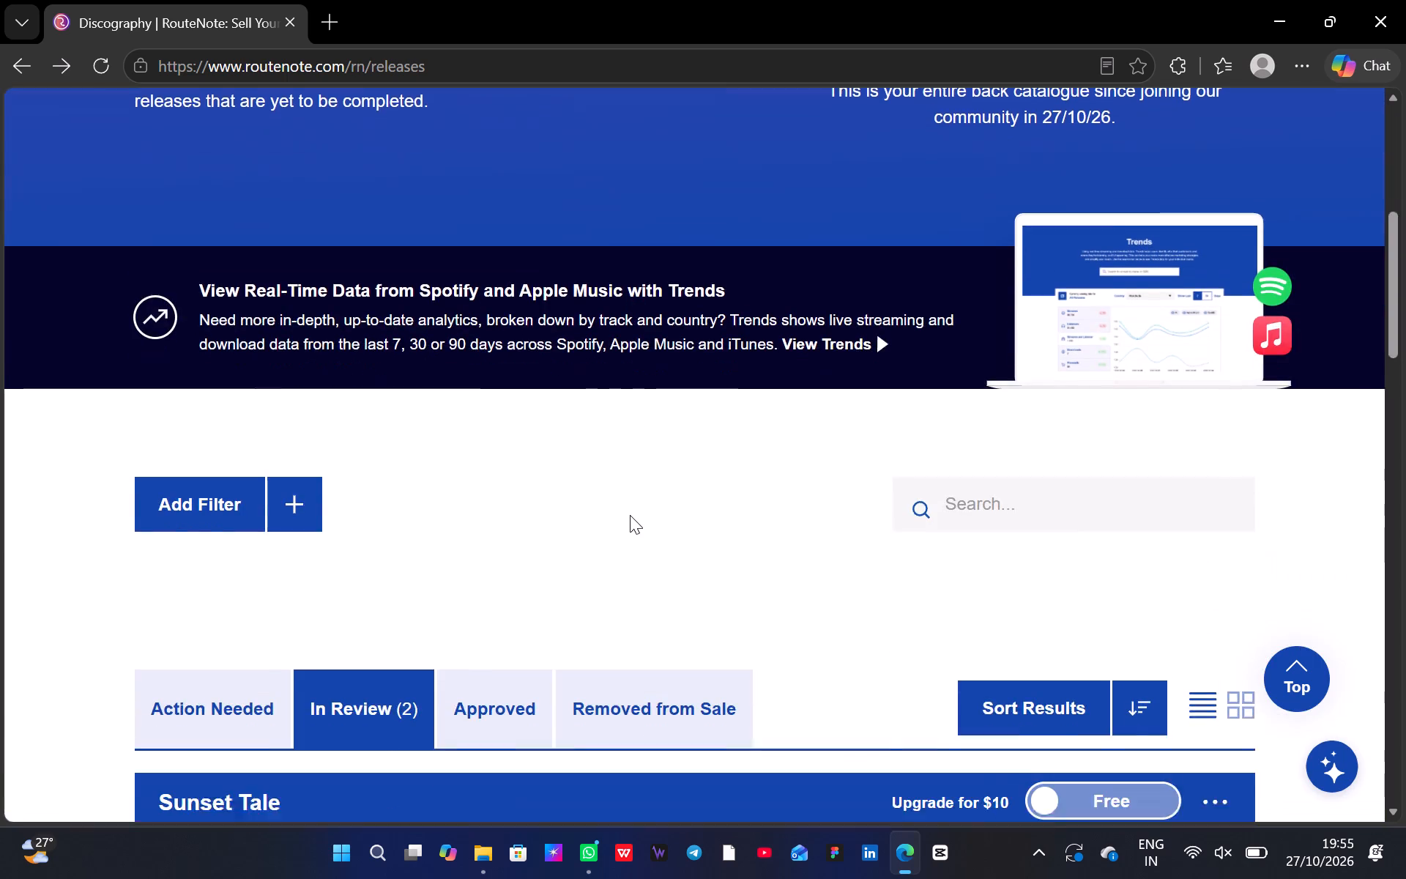
{"action": "scroll", "coordinate": [630, 515], "scroll_direction": "down", "scroll_amount": 2}
{"action": "scroll", "coordinate": [630, 515], "scroll_direction": "up", "scroll_amount": 7}
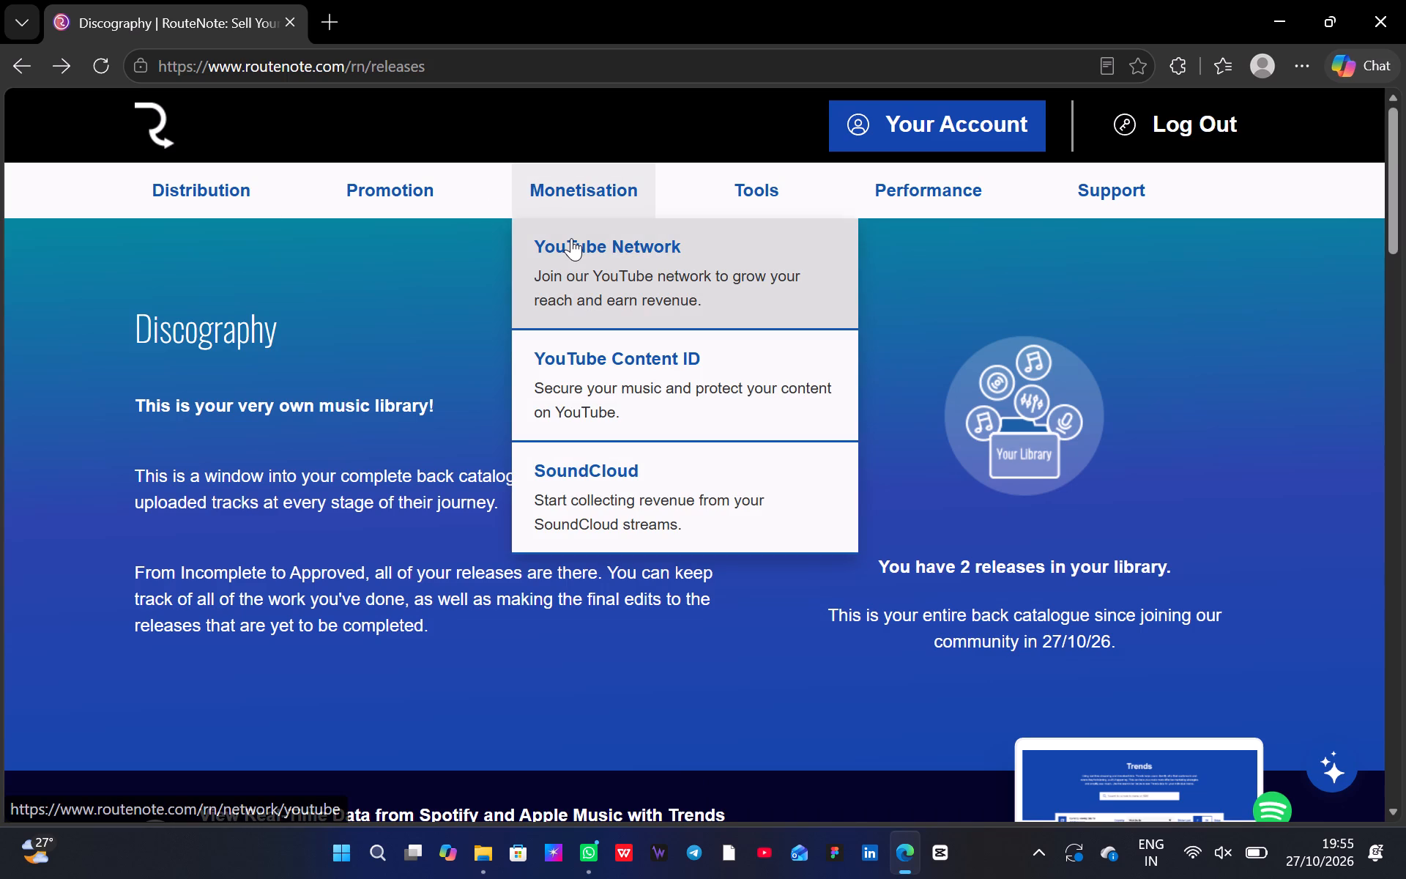
{"action": "left_click", "coordinate": [571, 238]}
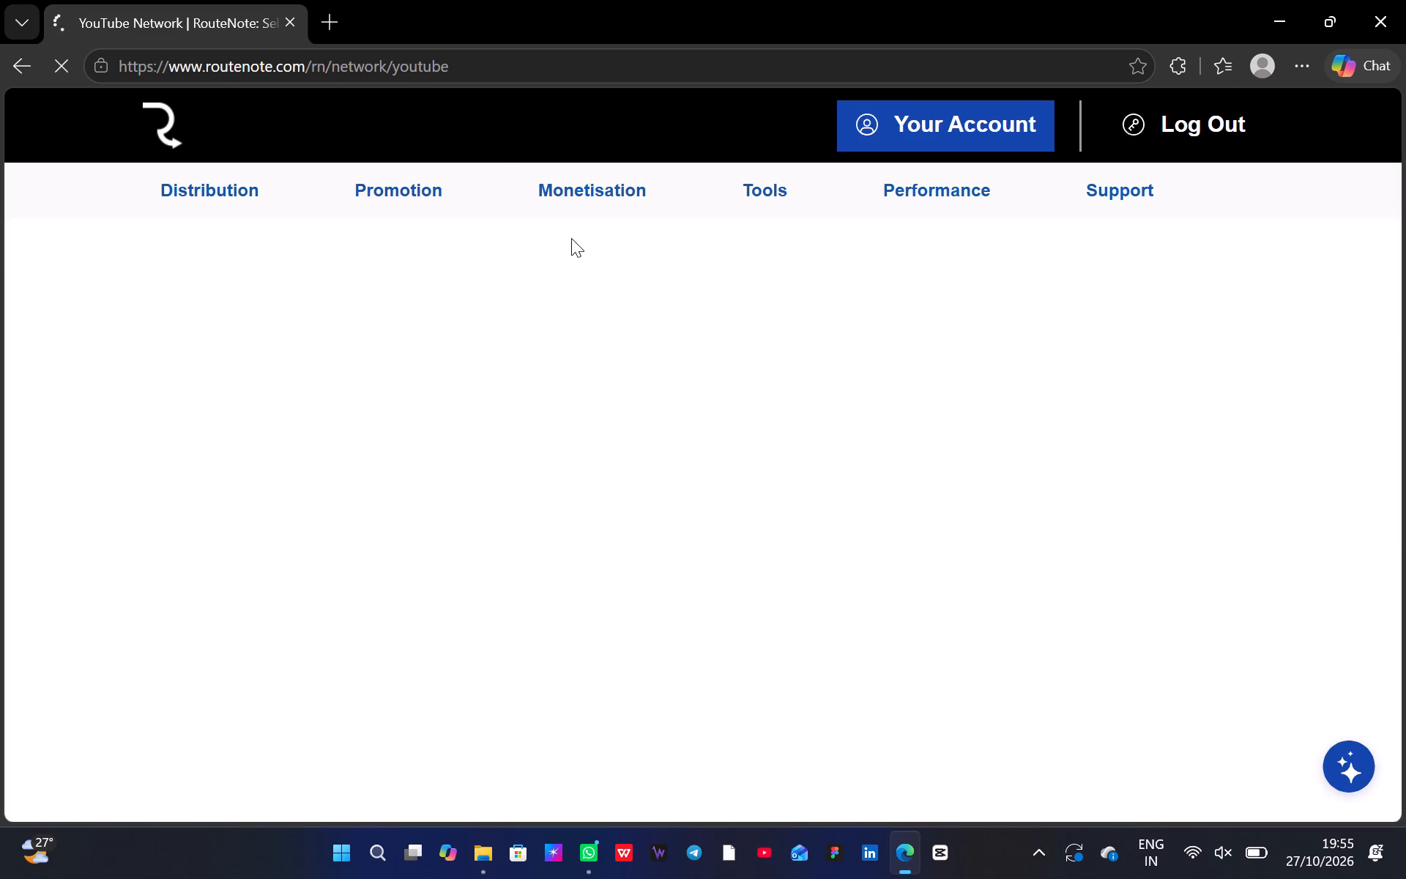
{"action": "left_click", "coordinate": [23, 62]}
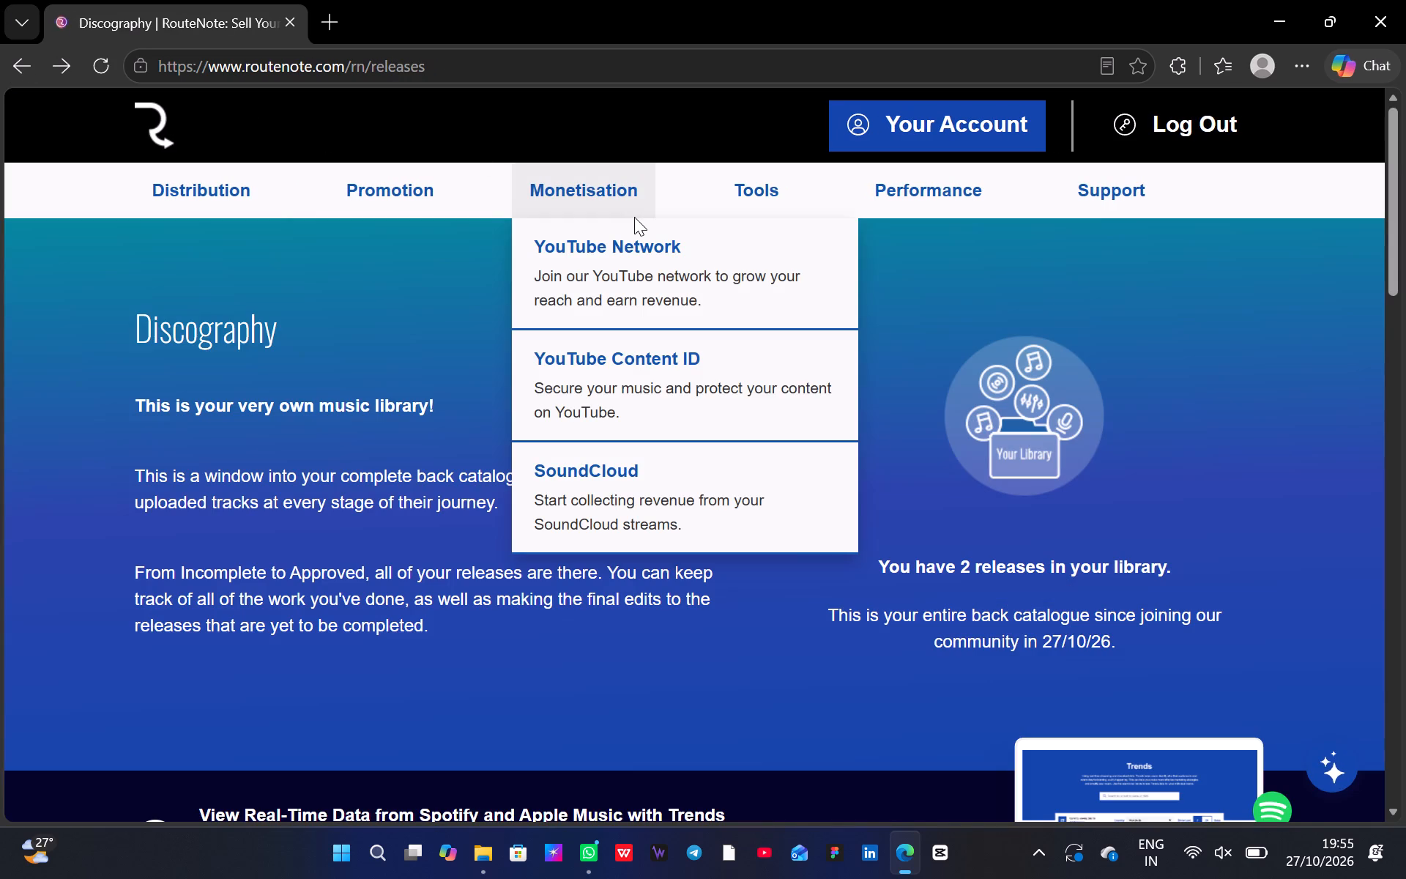
Skim the support article "What is YouTube Content ID?" down to its related questions, and close the browser.
{"action": "left_click", "coordinate": [624, 357]}
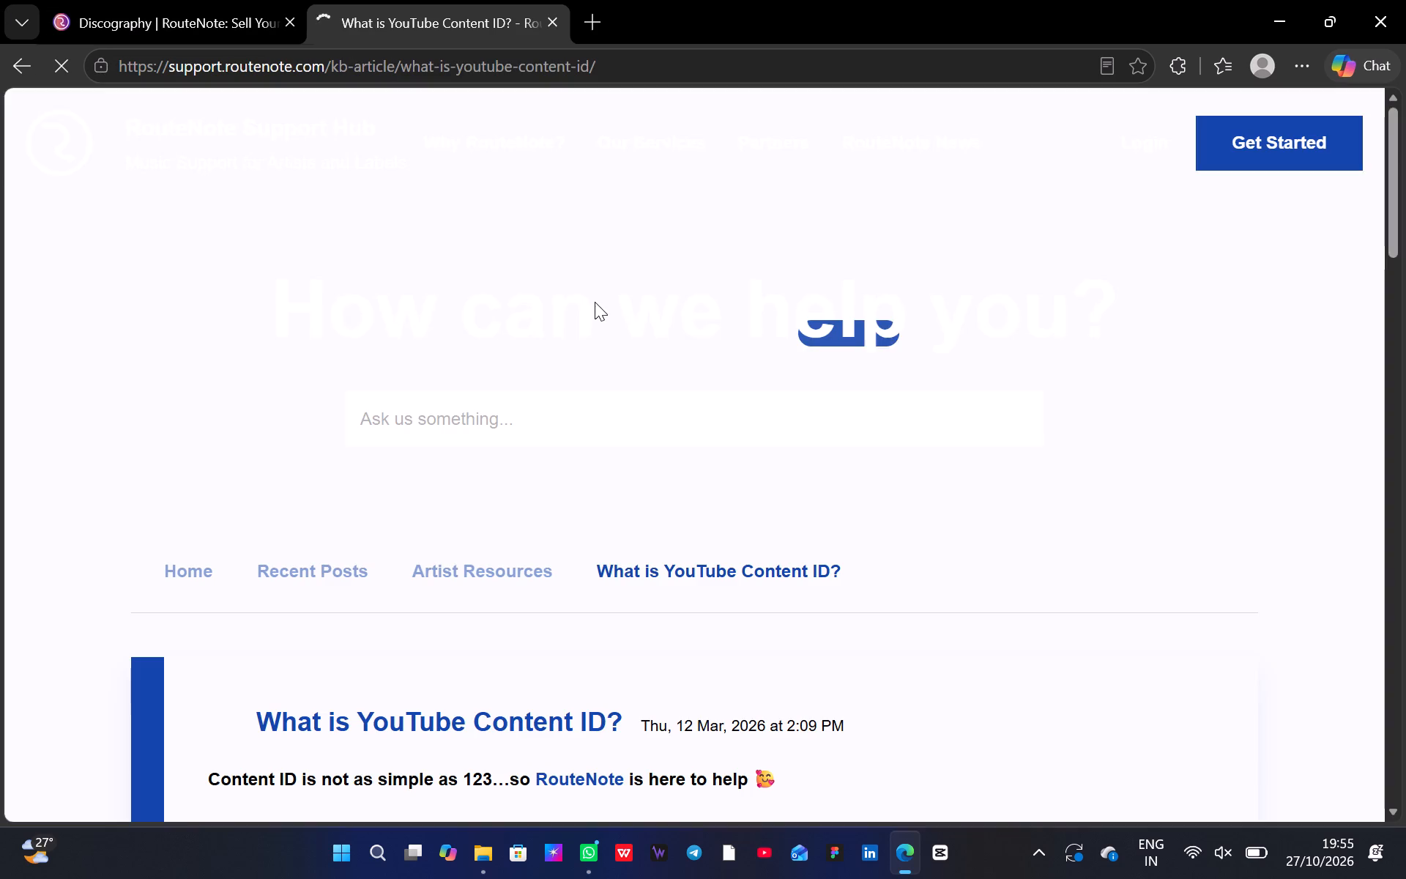
{"action": "scroll", "coordinate": [568, 353], "scroll_direction": "down", "scroll_amount": 3}
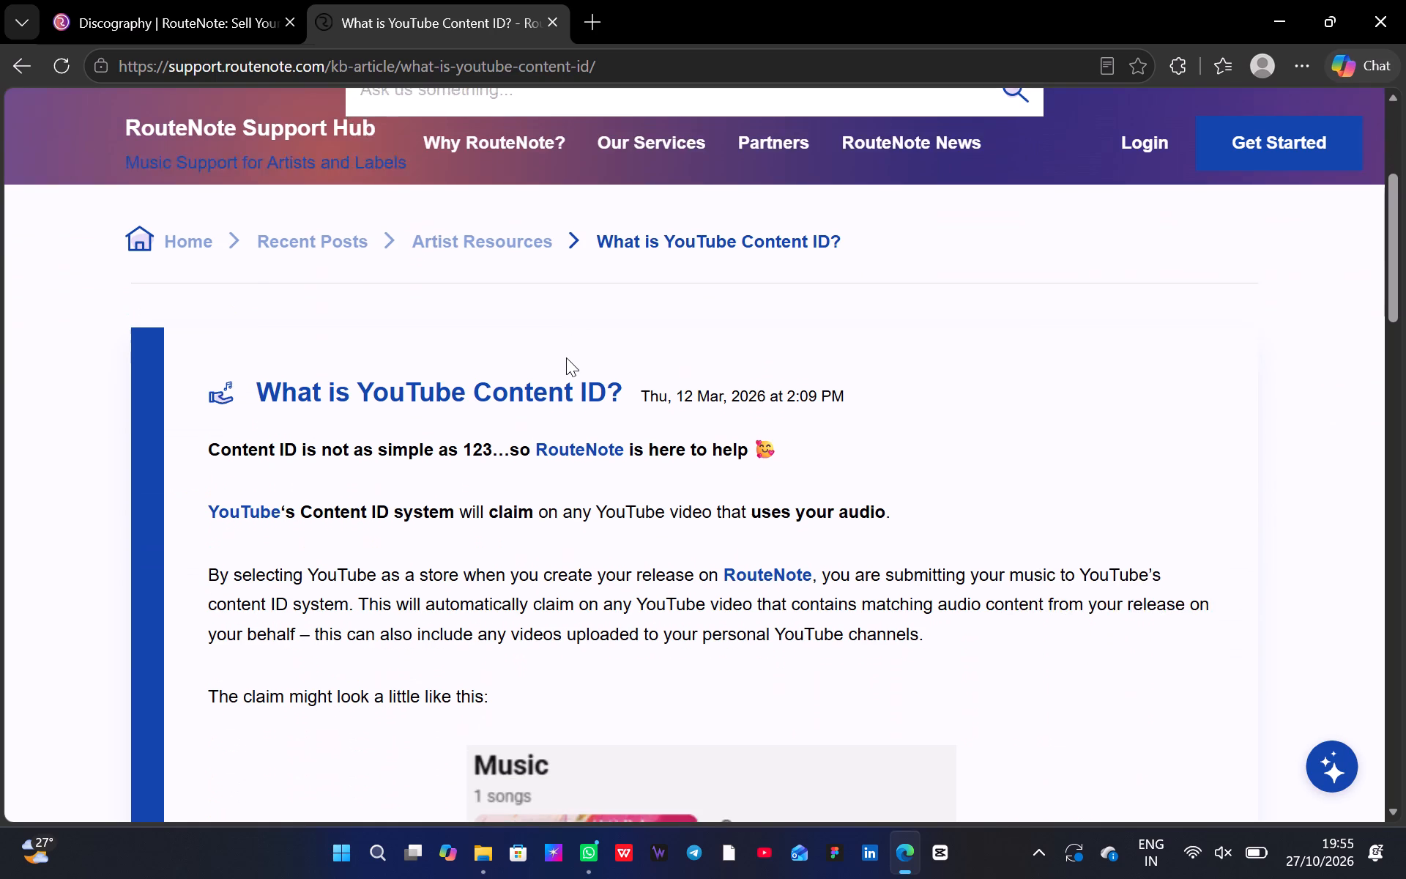
{"action": "scroll", "coordinate": [566, 357], "scroll_direction": "down", "scroll_amount": 4}
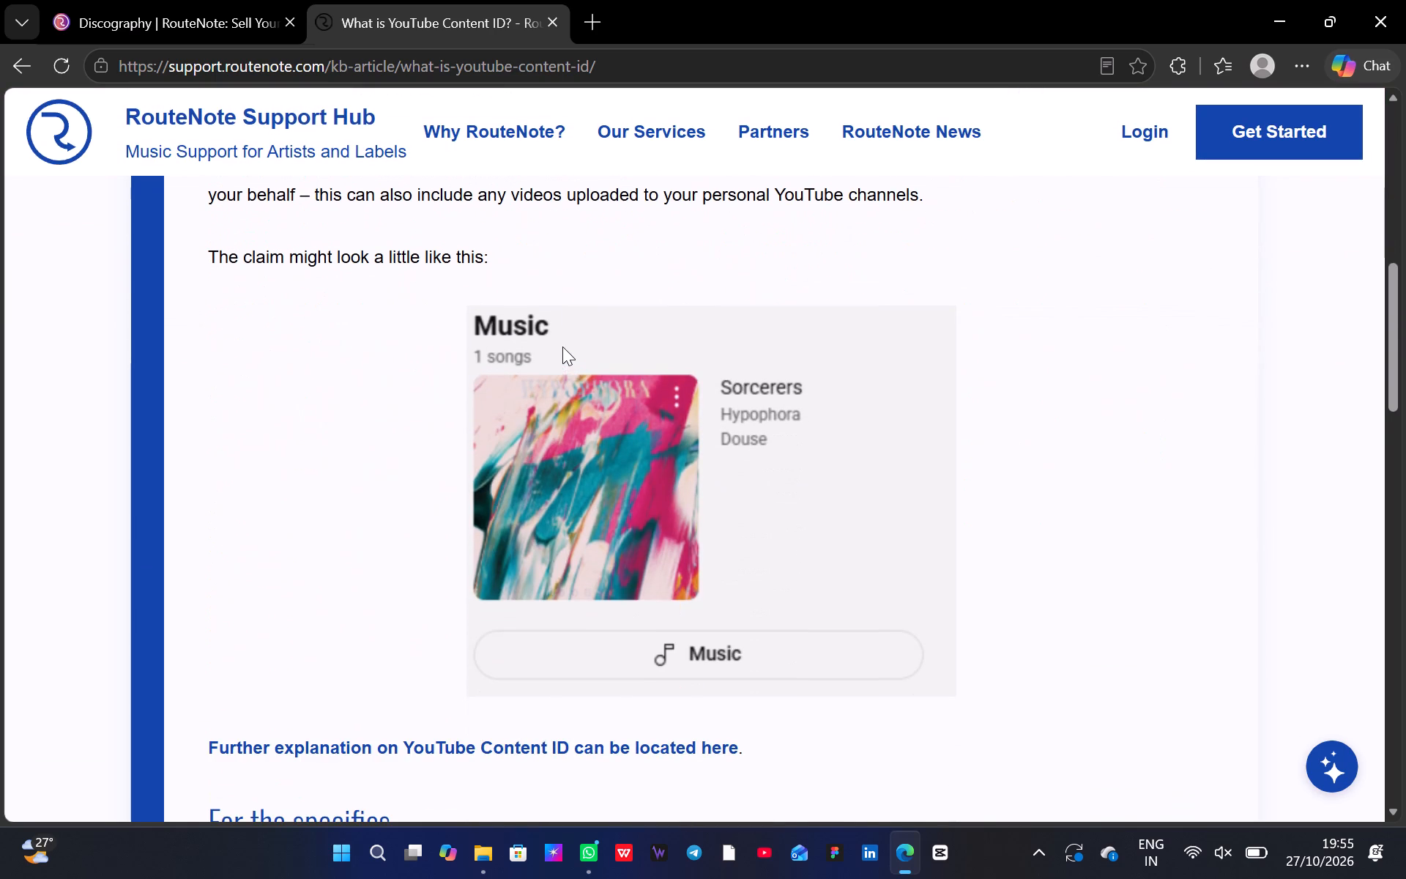
{"action": "scroll", "coordinate": [562, 343], "scroll_direction": "down", "scroll_amount": 10}
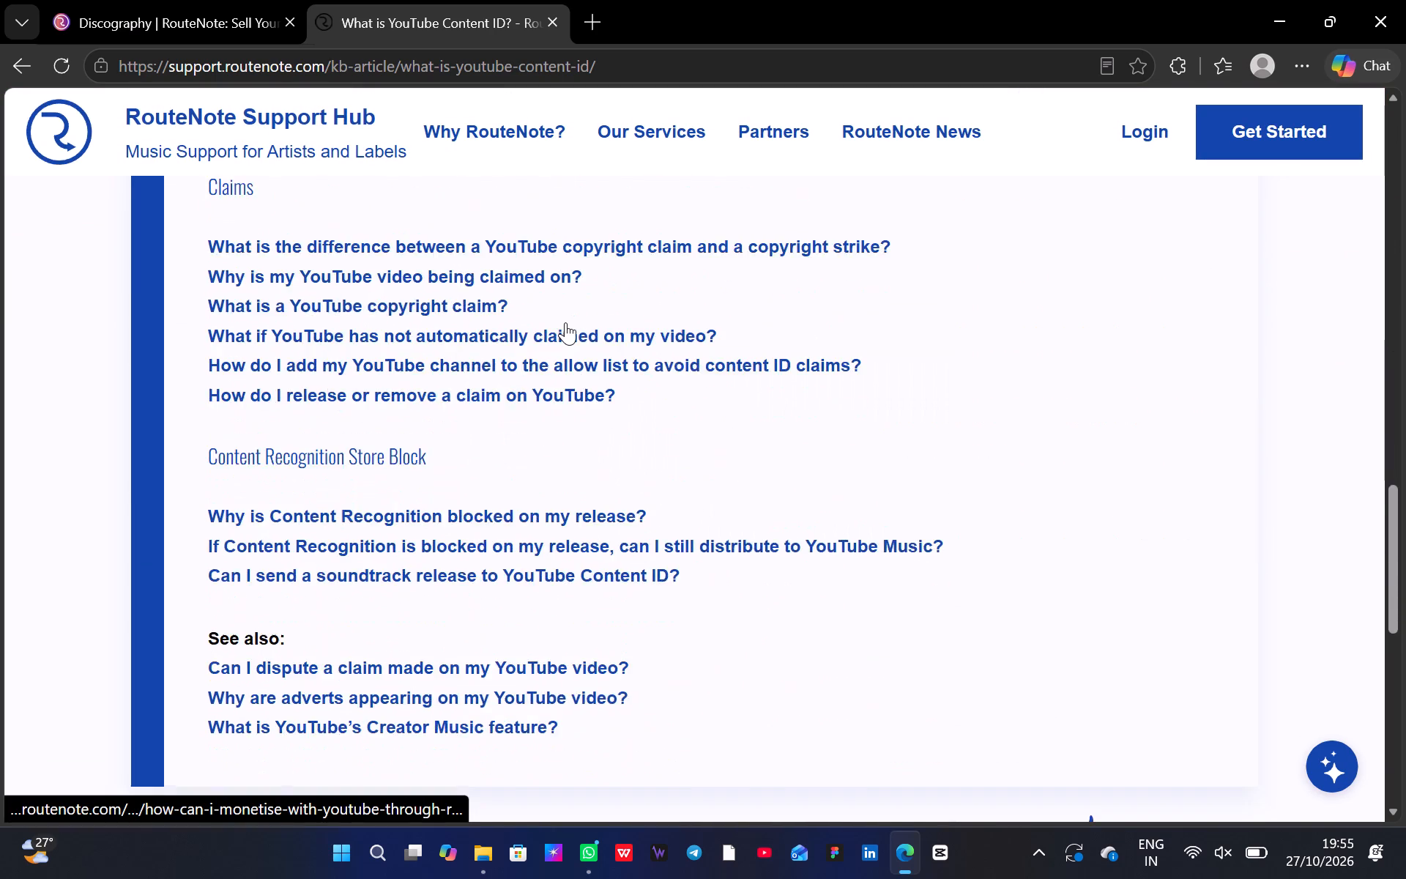
{"action": "scroll", "coordinate": [565, 322], "scroll_direction": "down", "scroll_amount": 4}
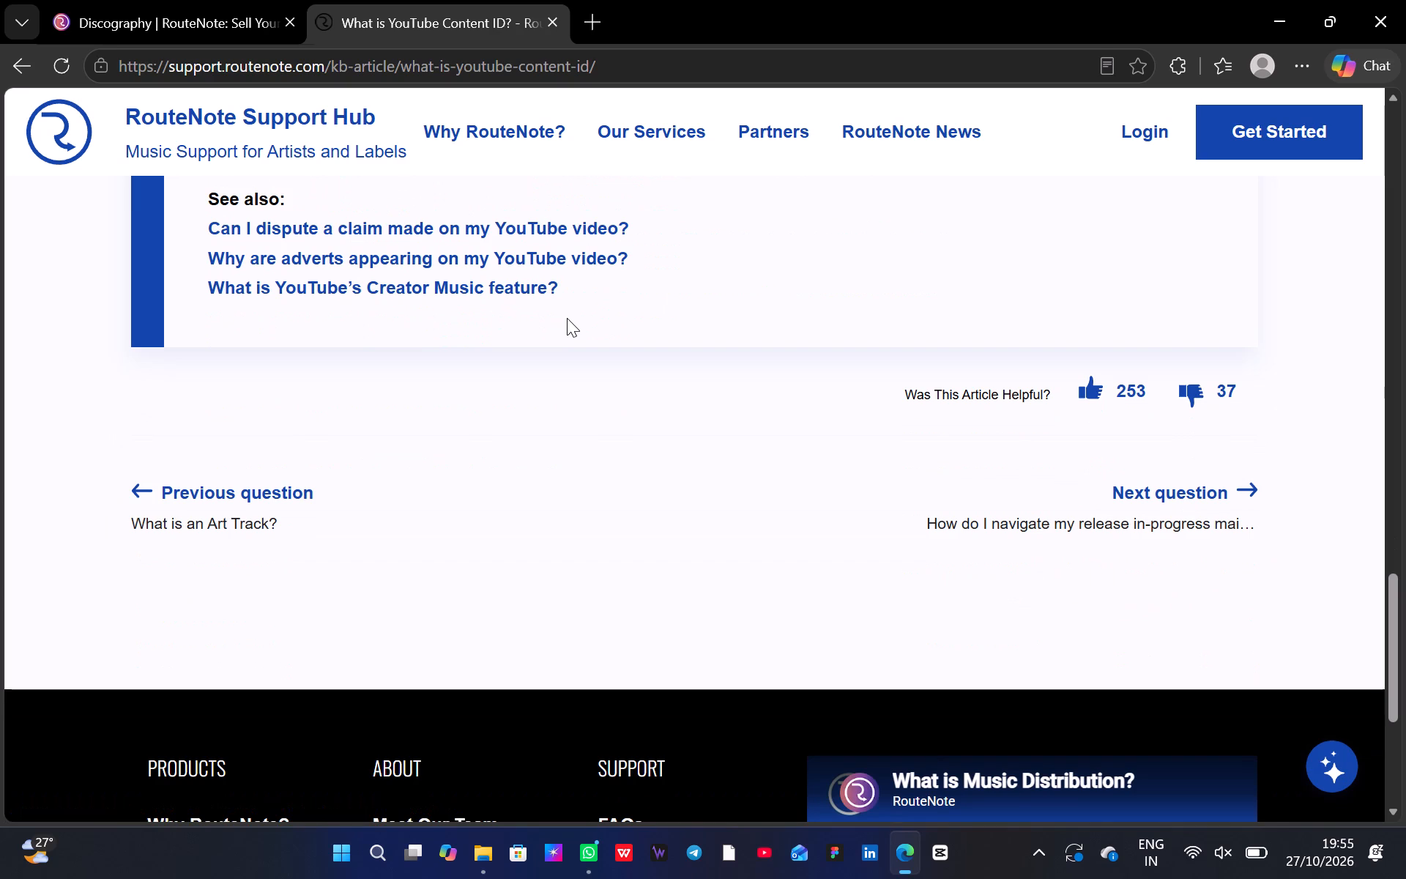
{"action": "left_click", "coordinate": [1405, 0]}
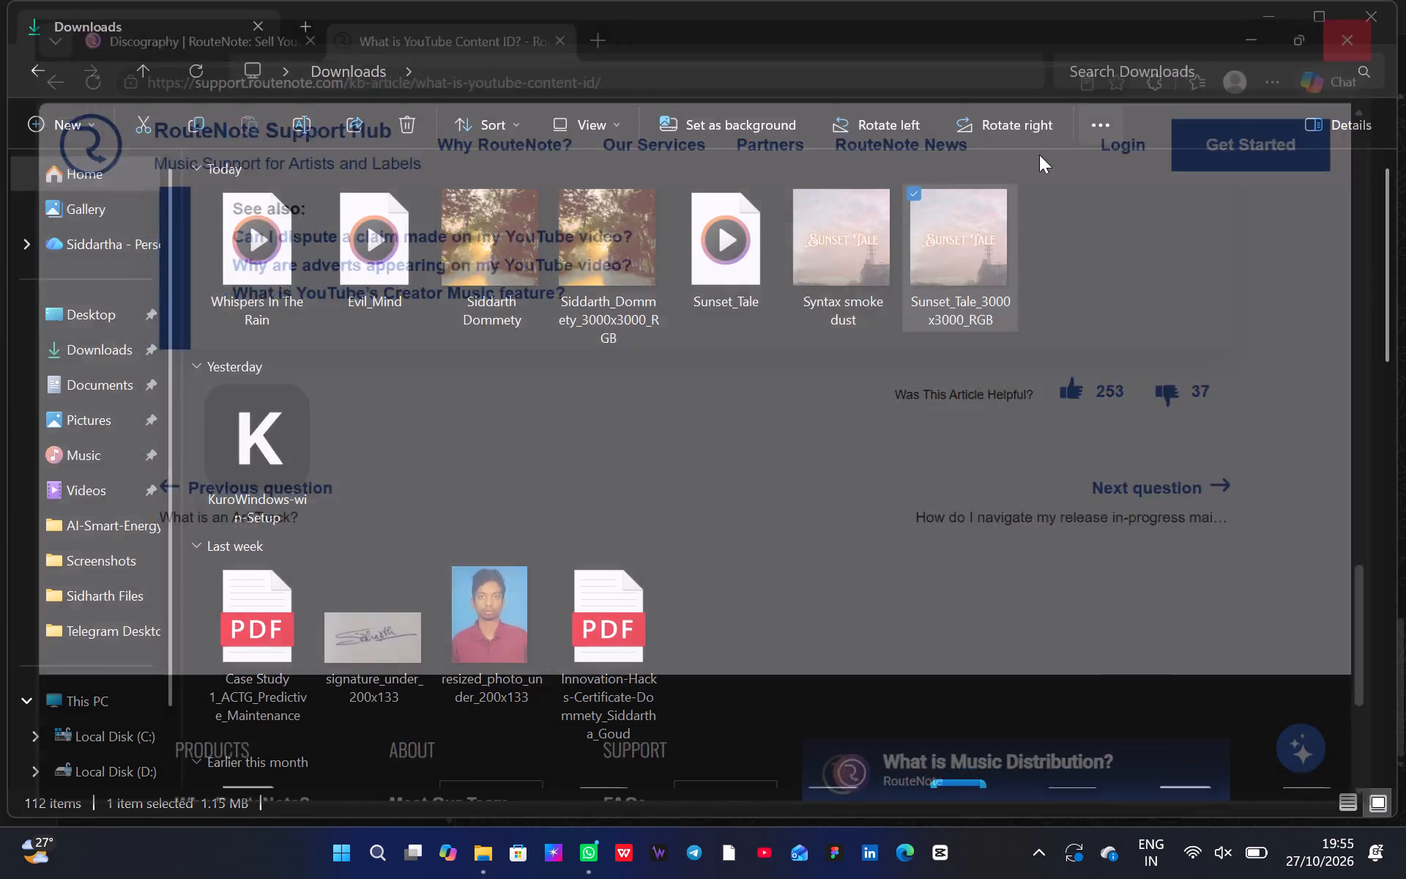
Shut down the PC, confirming to shut down anyway.
{"action": "left_click", "coordinate": [840, 765]}
{"action": "left_click", "coordinate": [855, 698]}
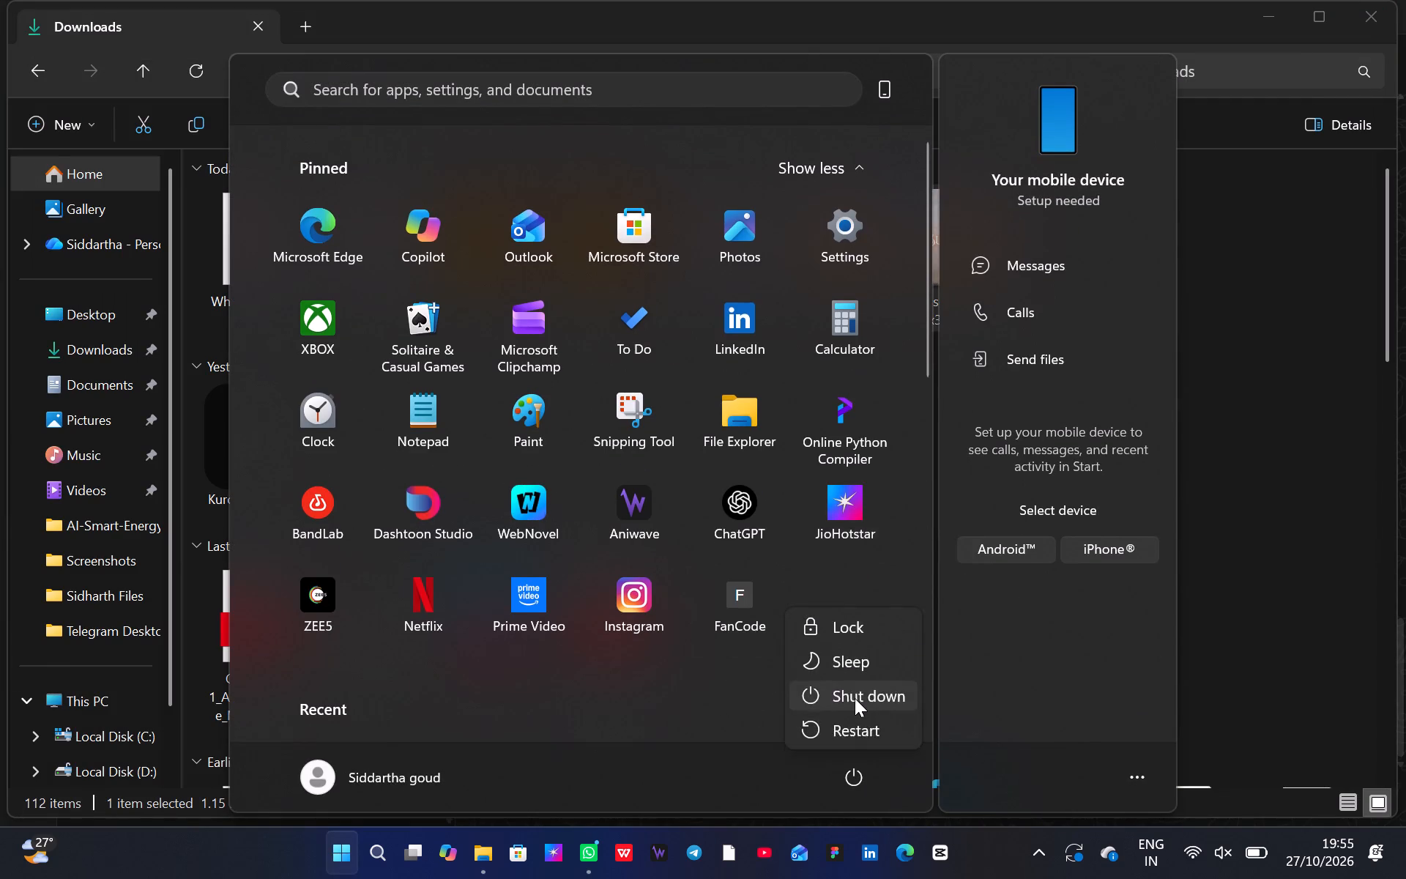
{"action": "key", "text": "Return"}
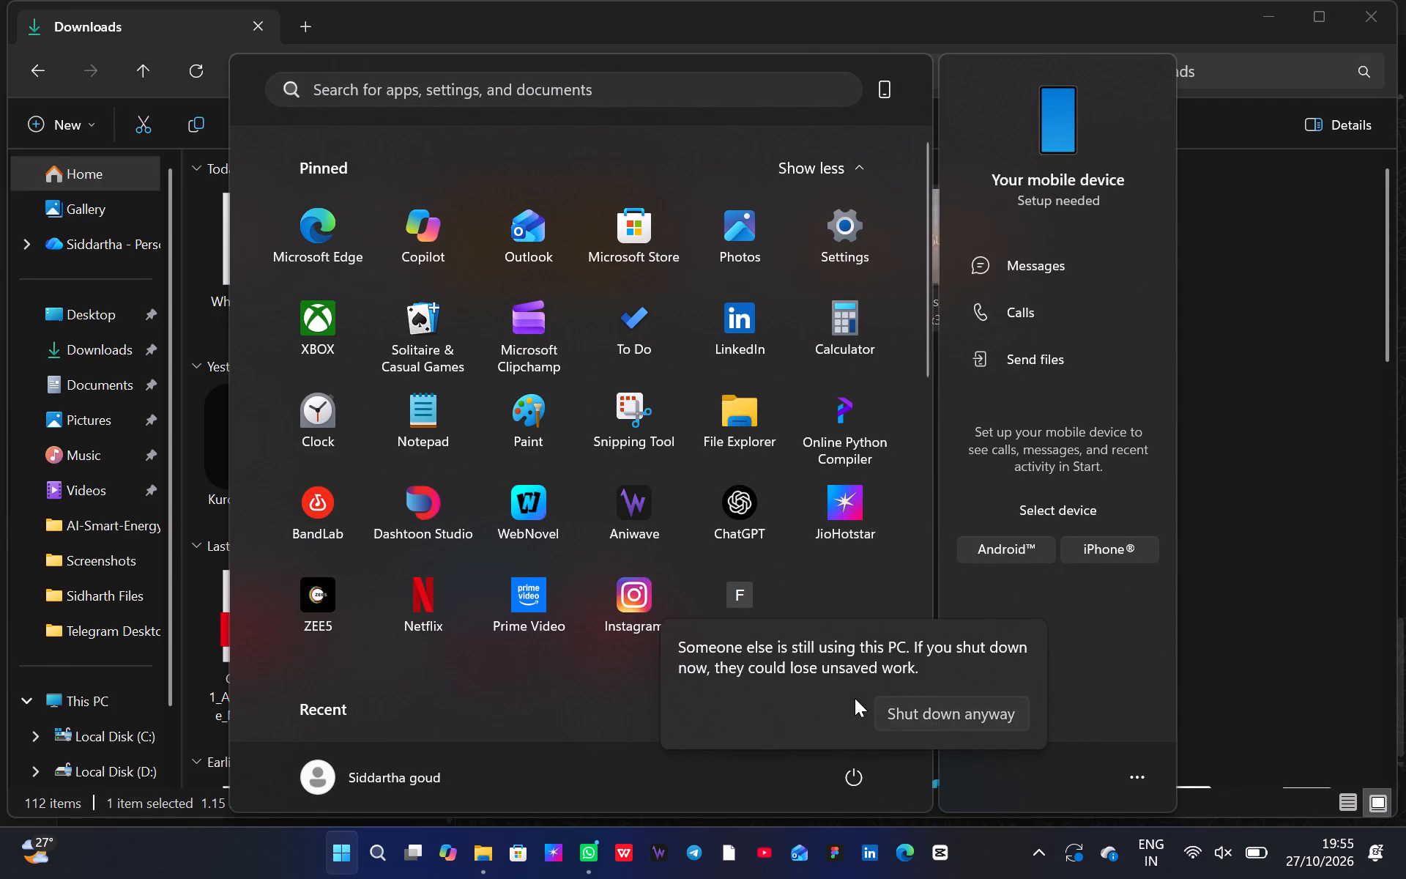